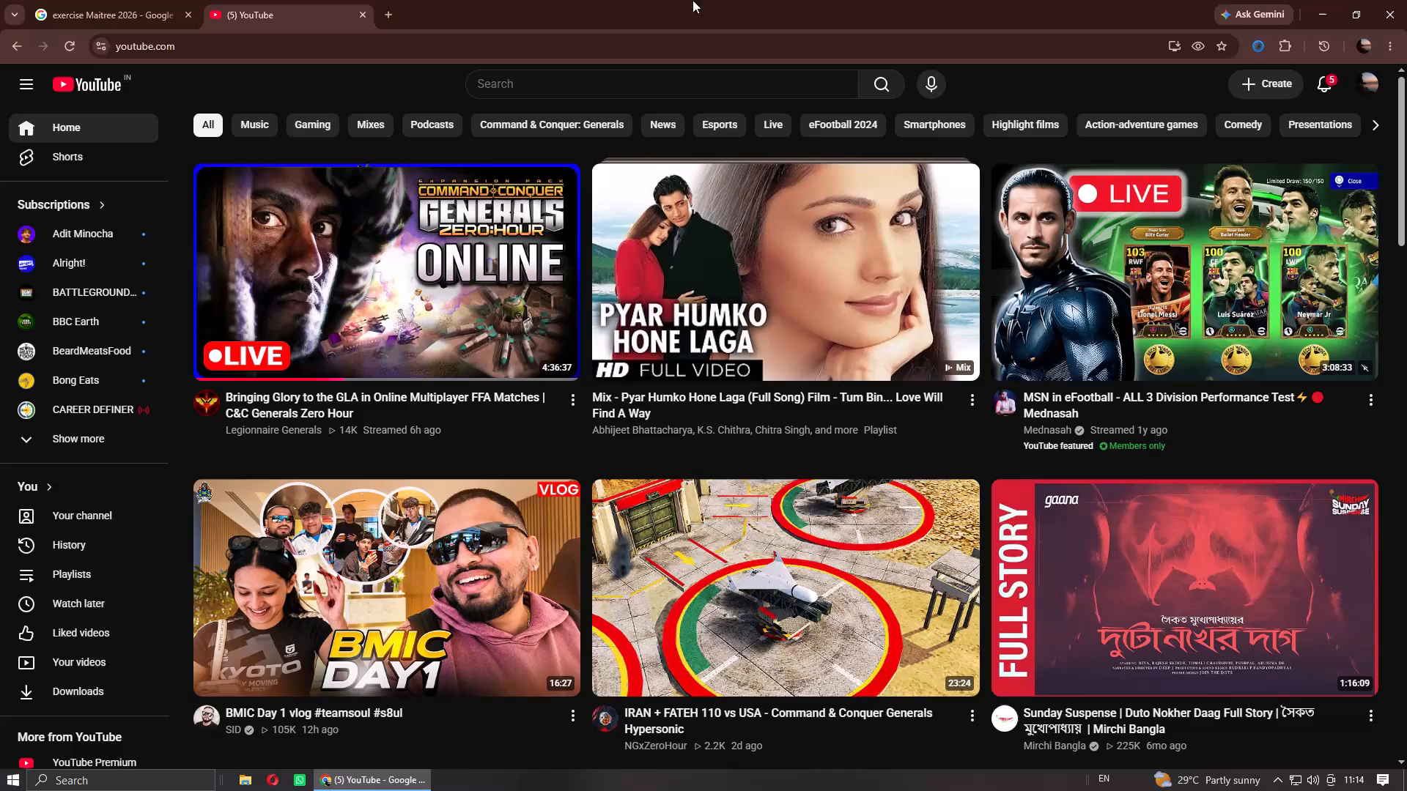
Open the SPORTS (ADVANCE) MCQ SET - 1 PDF from the SSC PHASE XIV folder inside CHSL Complete, and hide the All tools pane.
click(1315, 0)
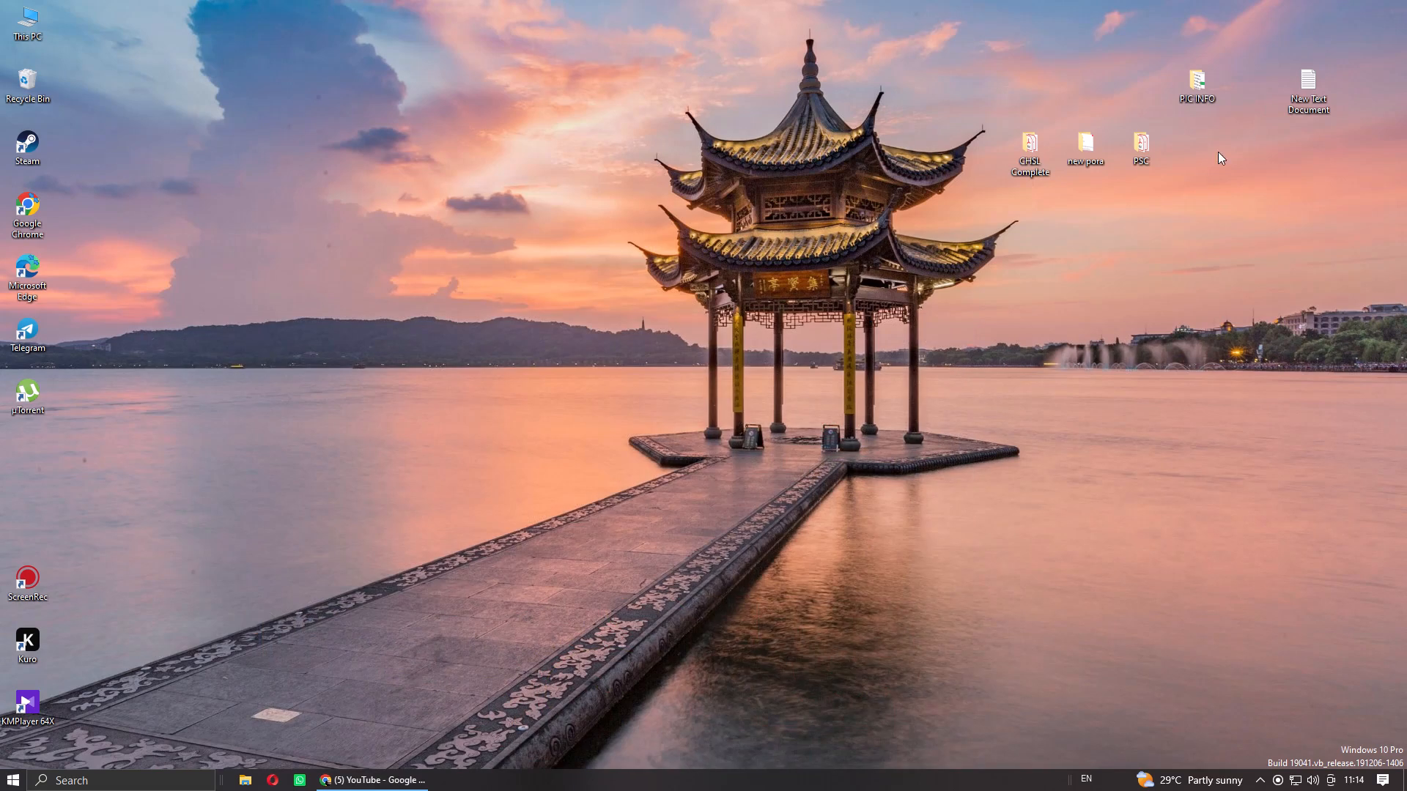
double_click(1030, 153)
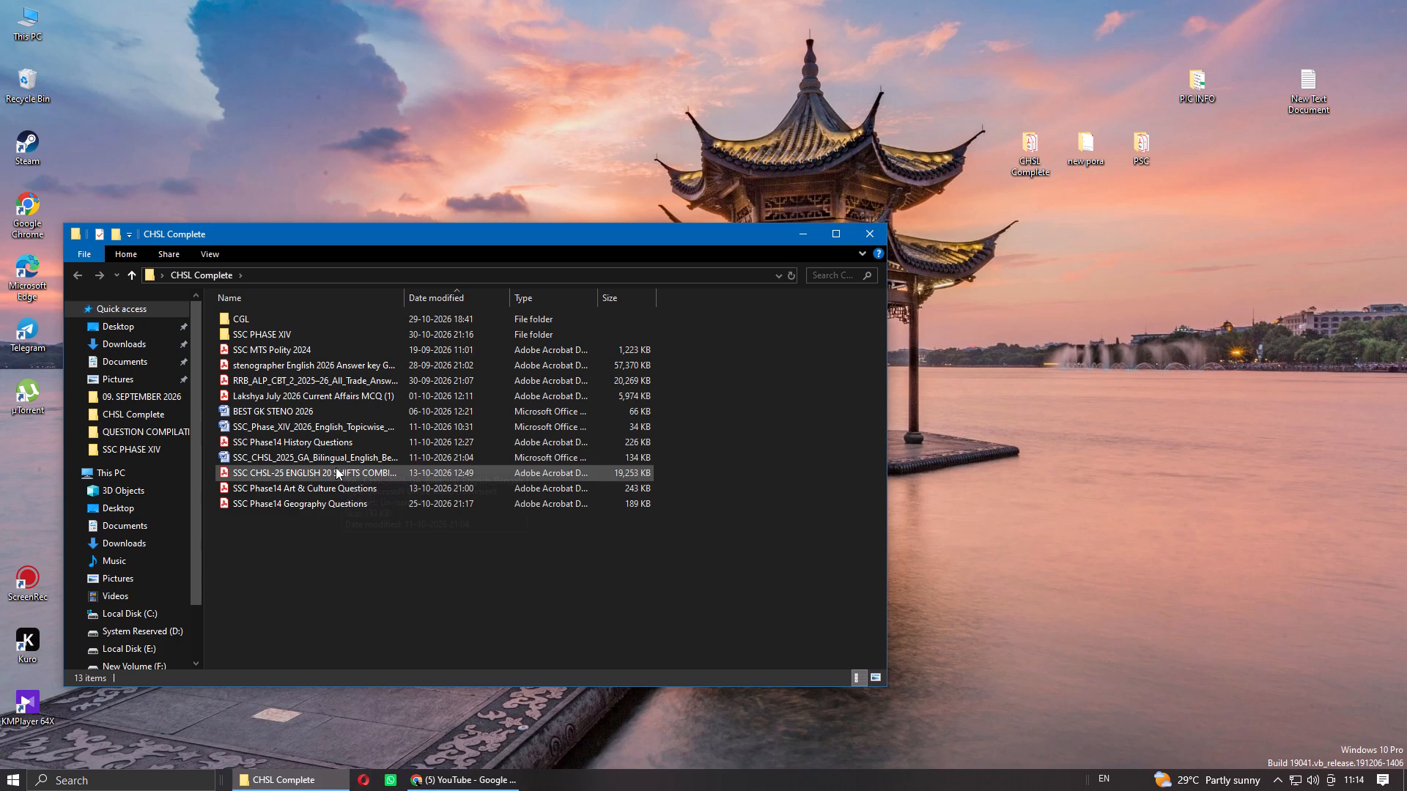
double_click(278, 338)
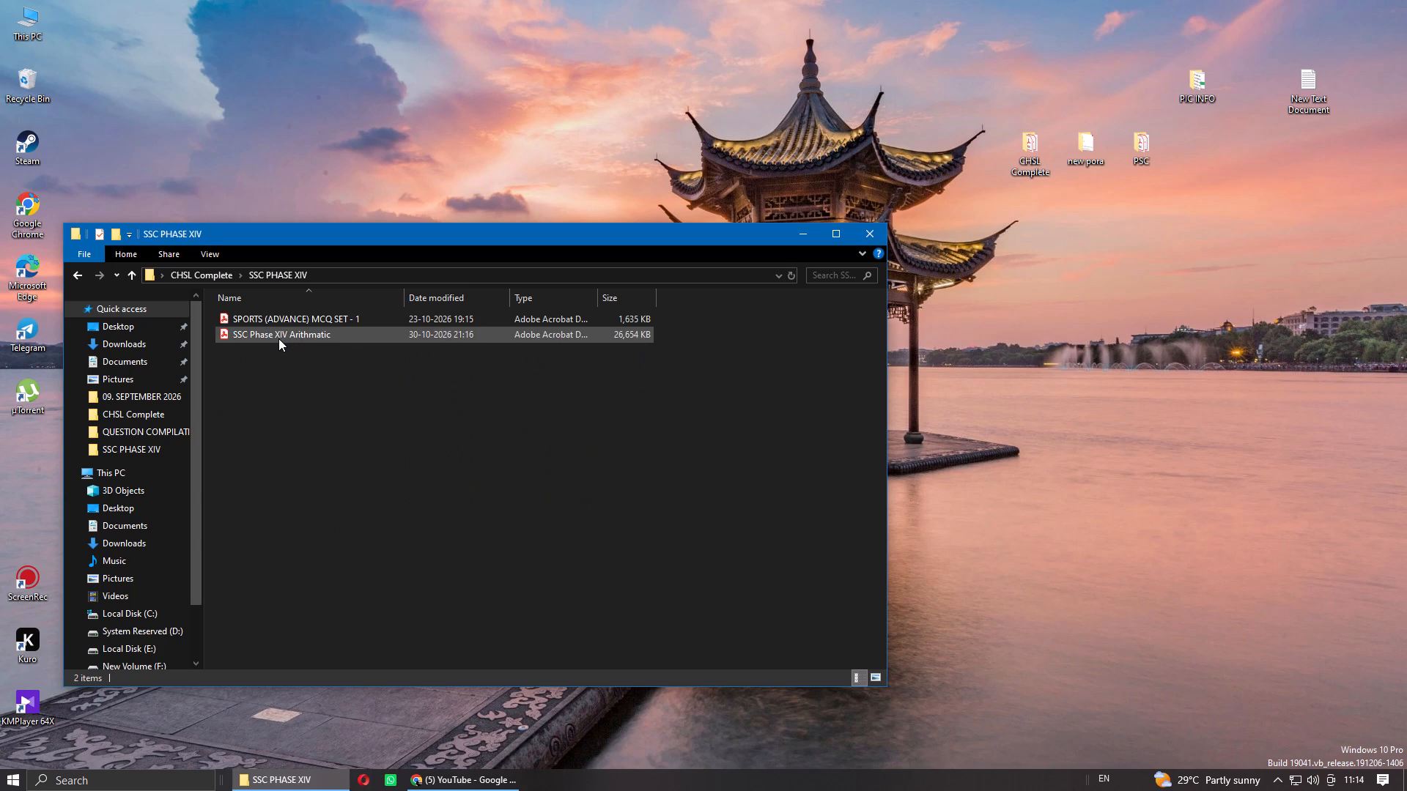
click(278, 338)
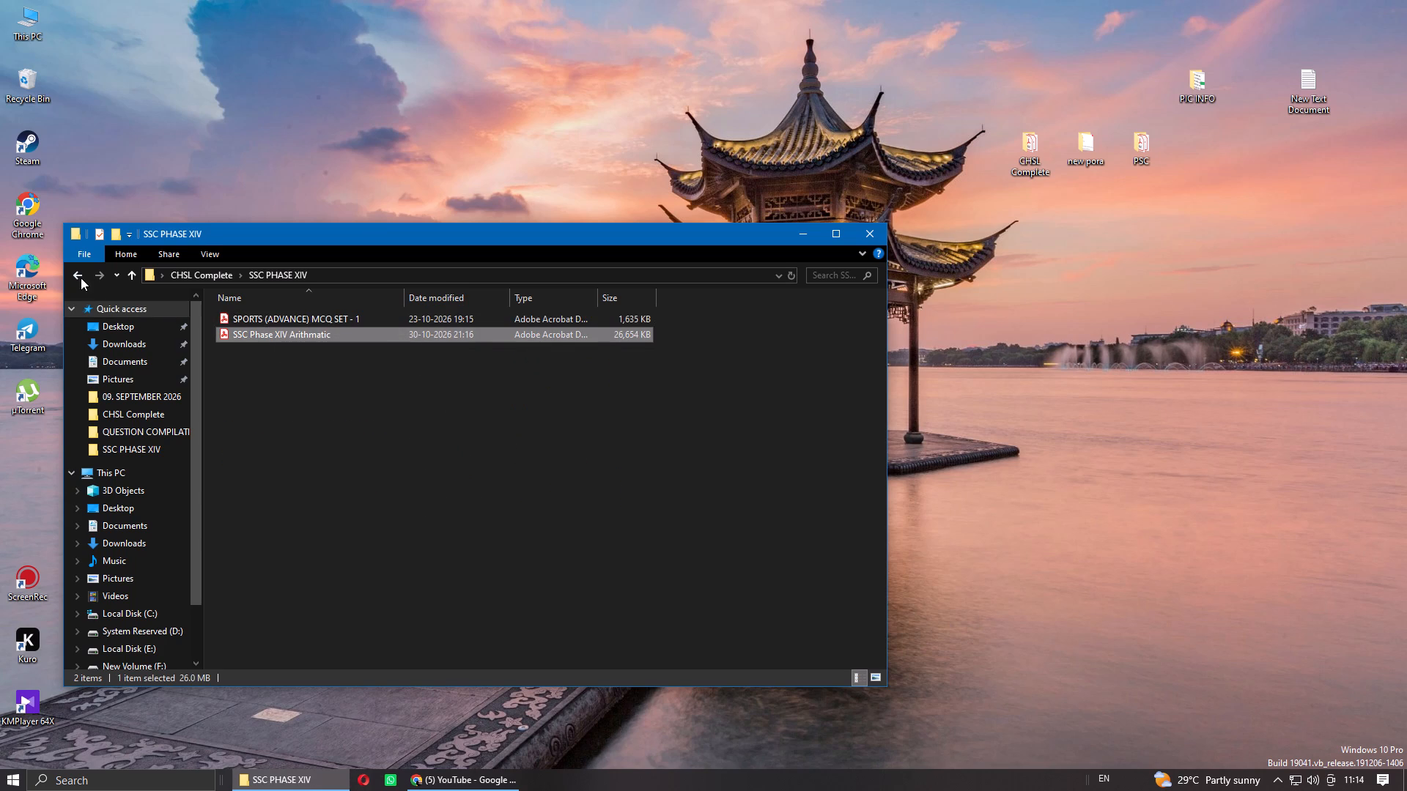
double_click(320, 326)
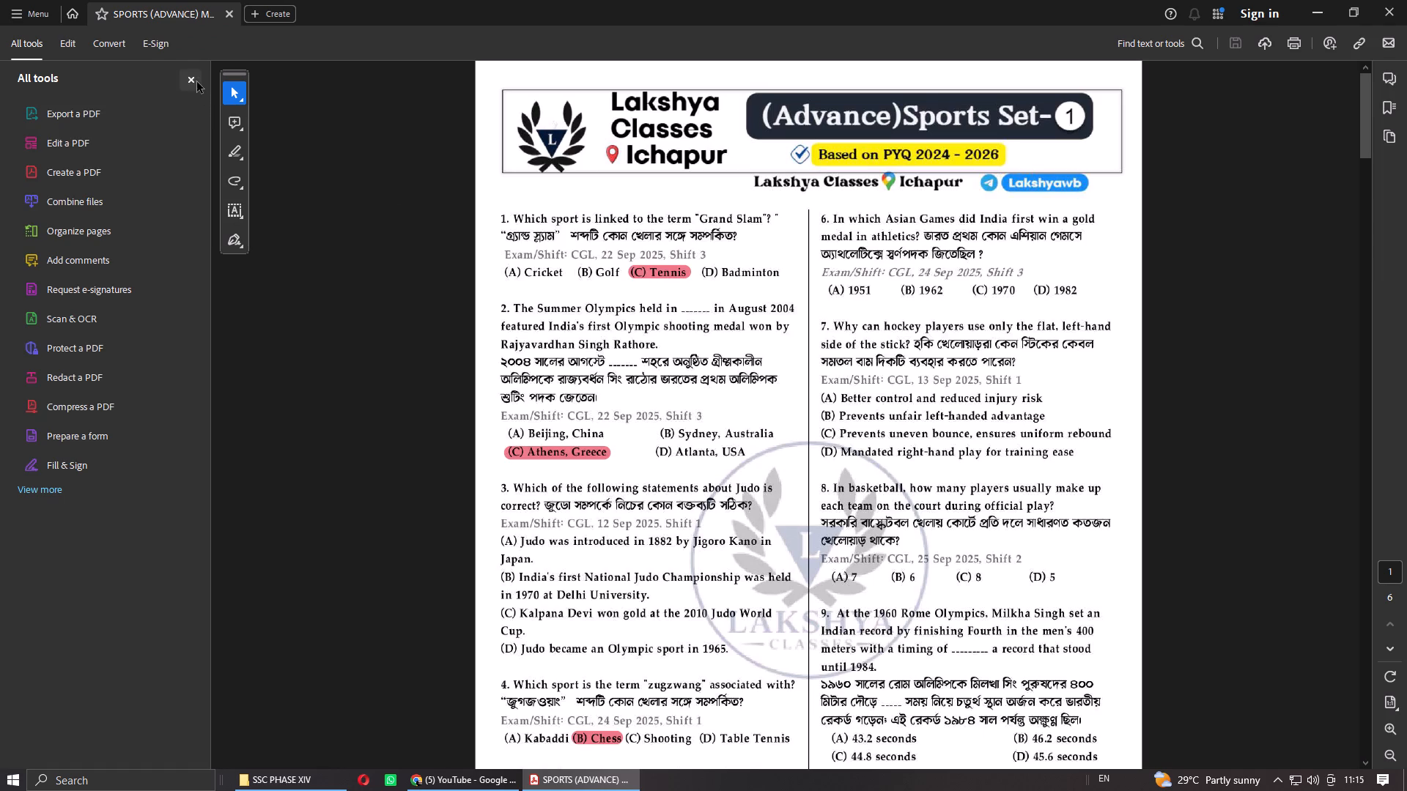
click(197, 82)
Activate the Highlight tool for marking answer options in the sports question set.
scroll(890, 456, down, 7)
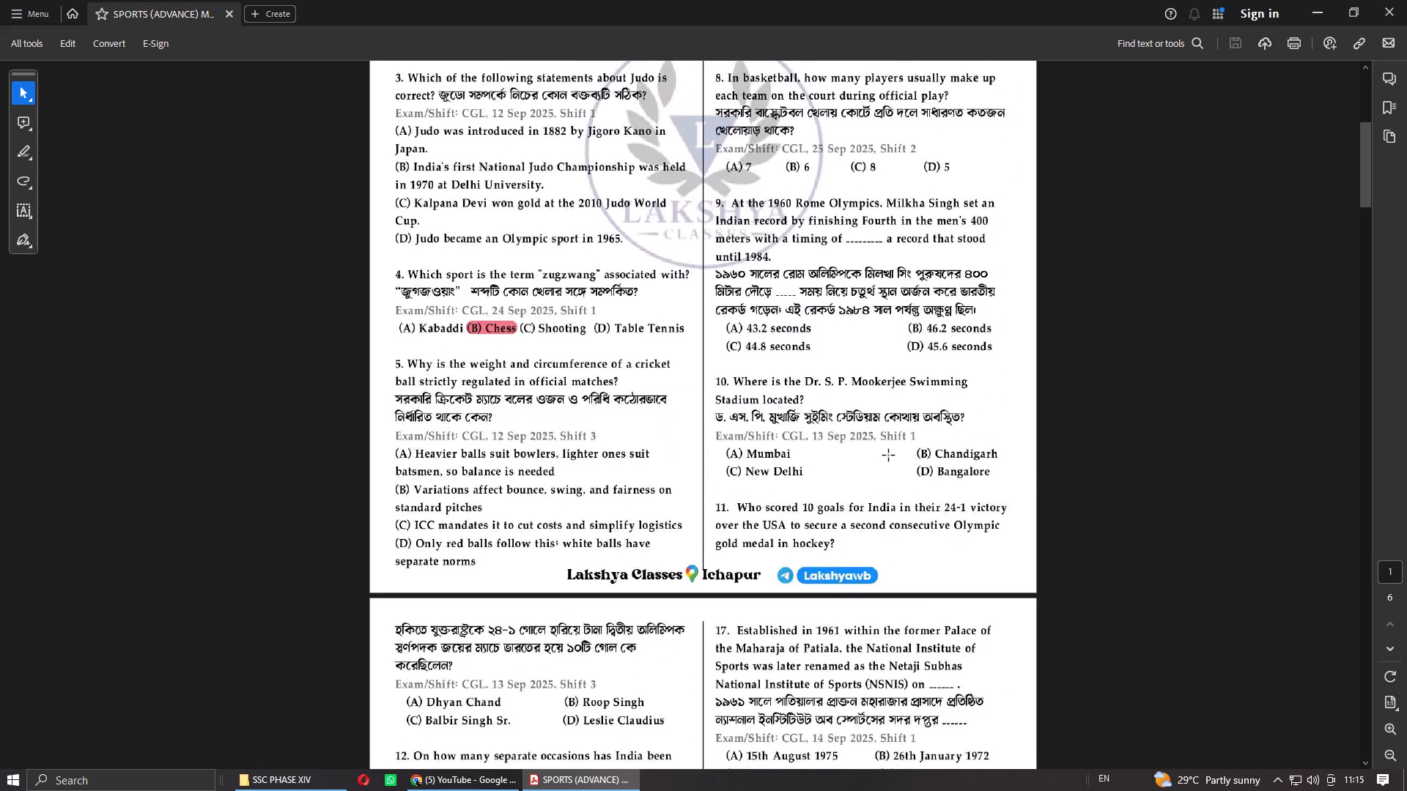
scroll(889, 456, down, 5)
scroll(887, 458, up, 8)
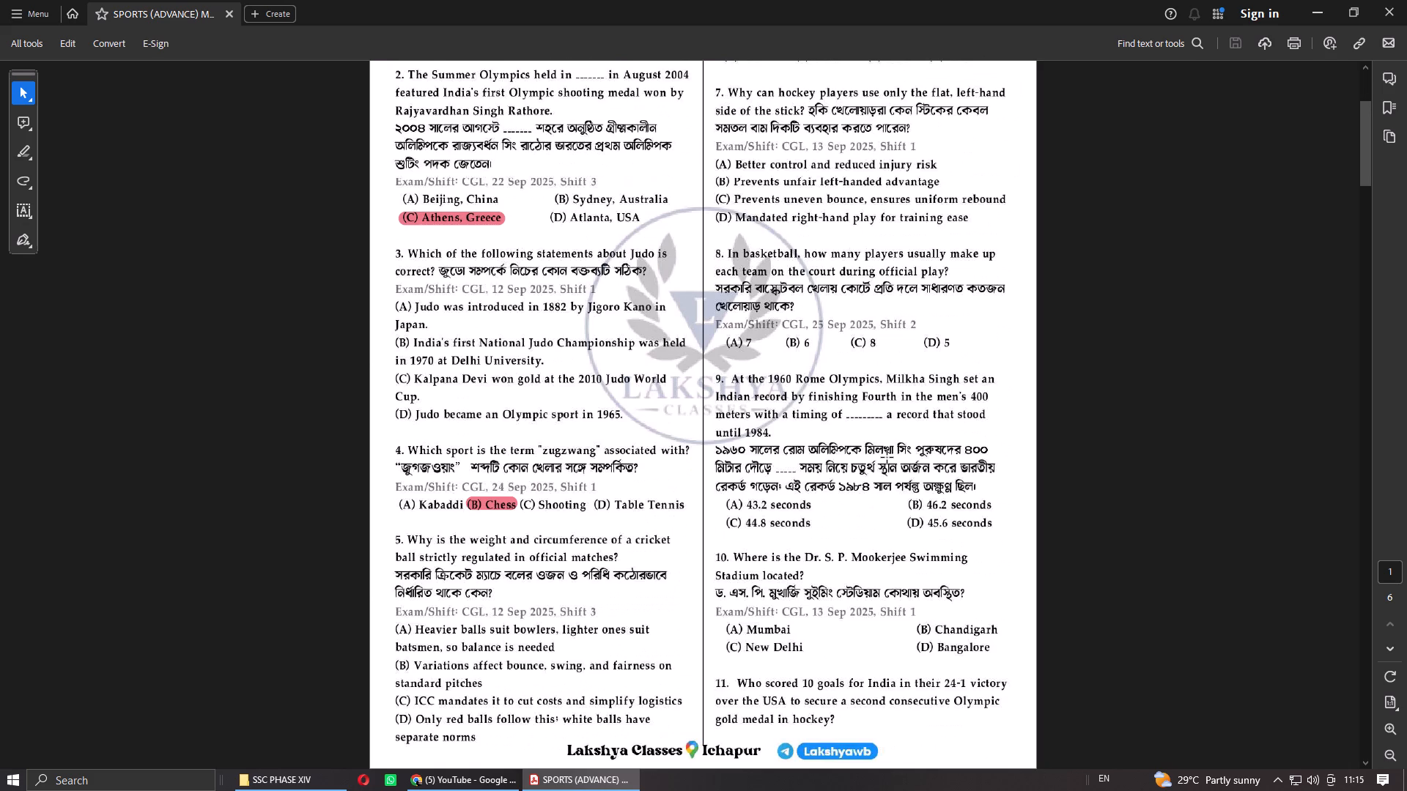
click(1392, 729)
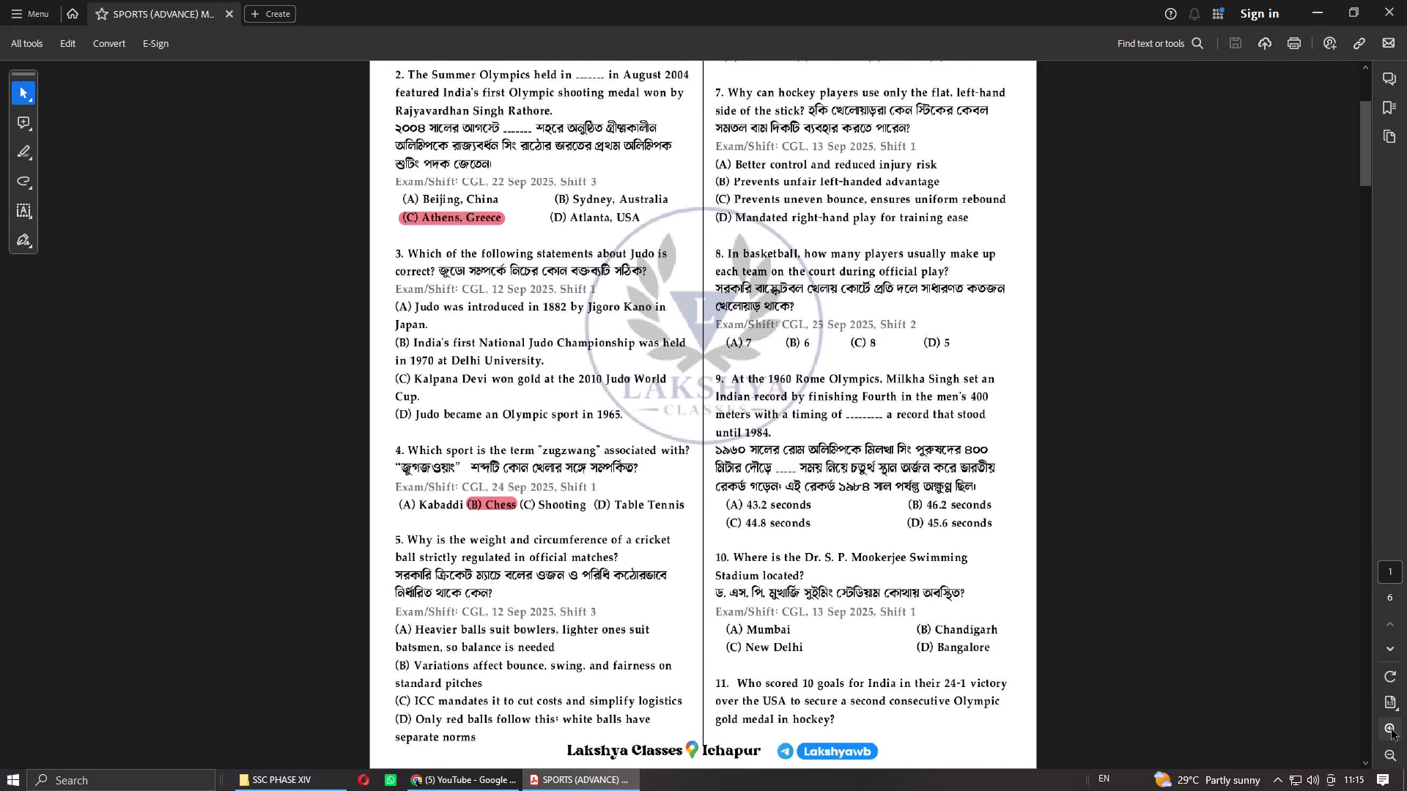
click(1392, 729)
click(1397, 749)
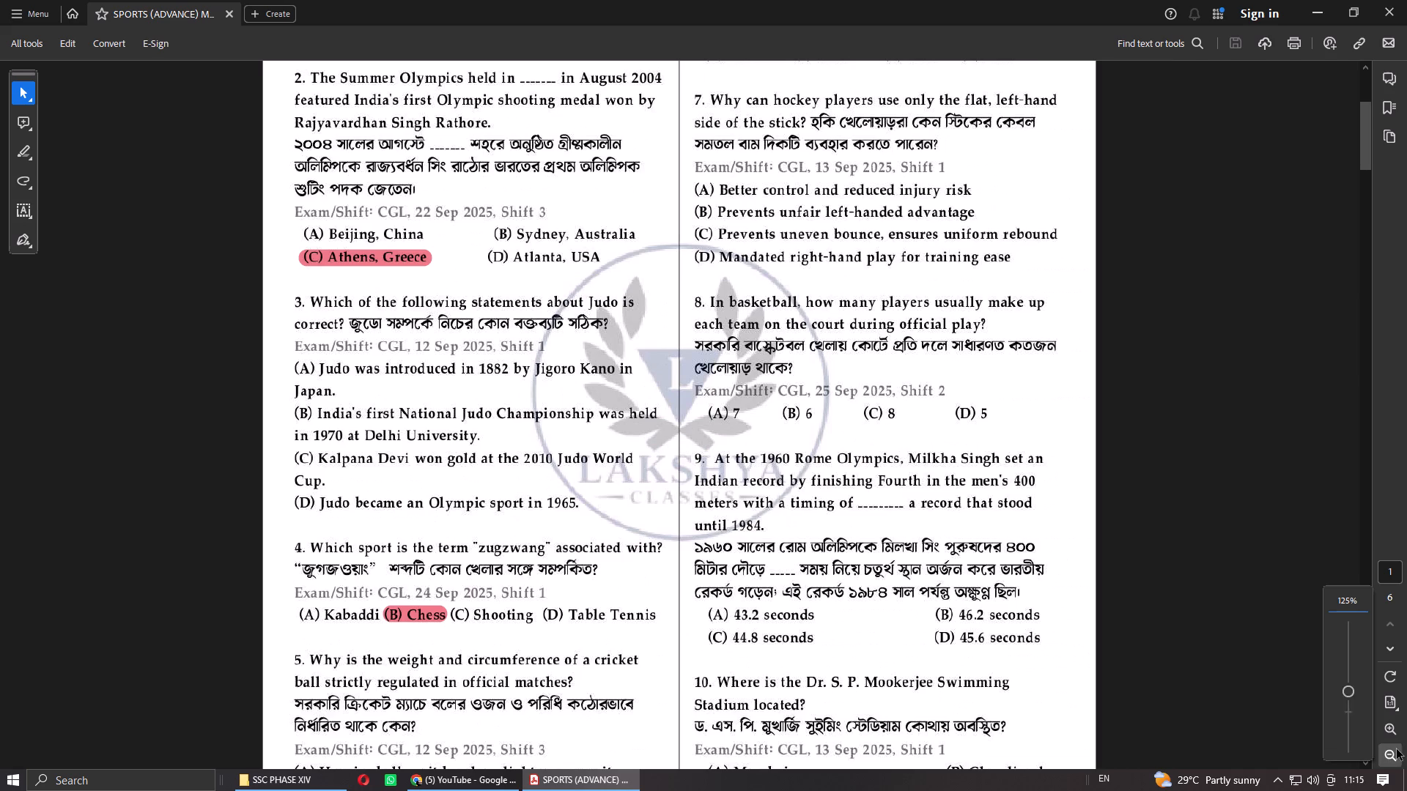
click(24, 159)
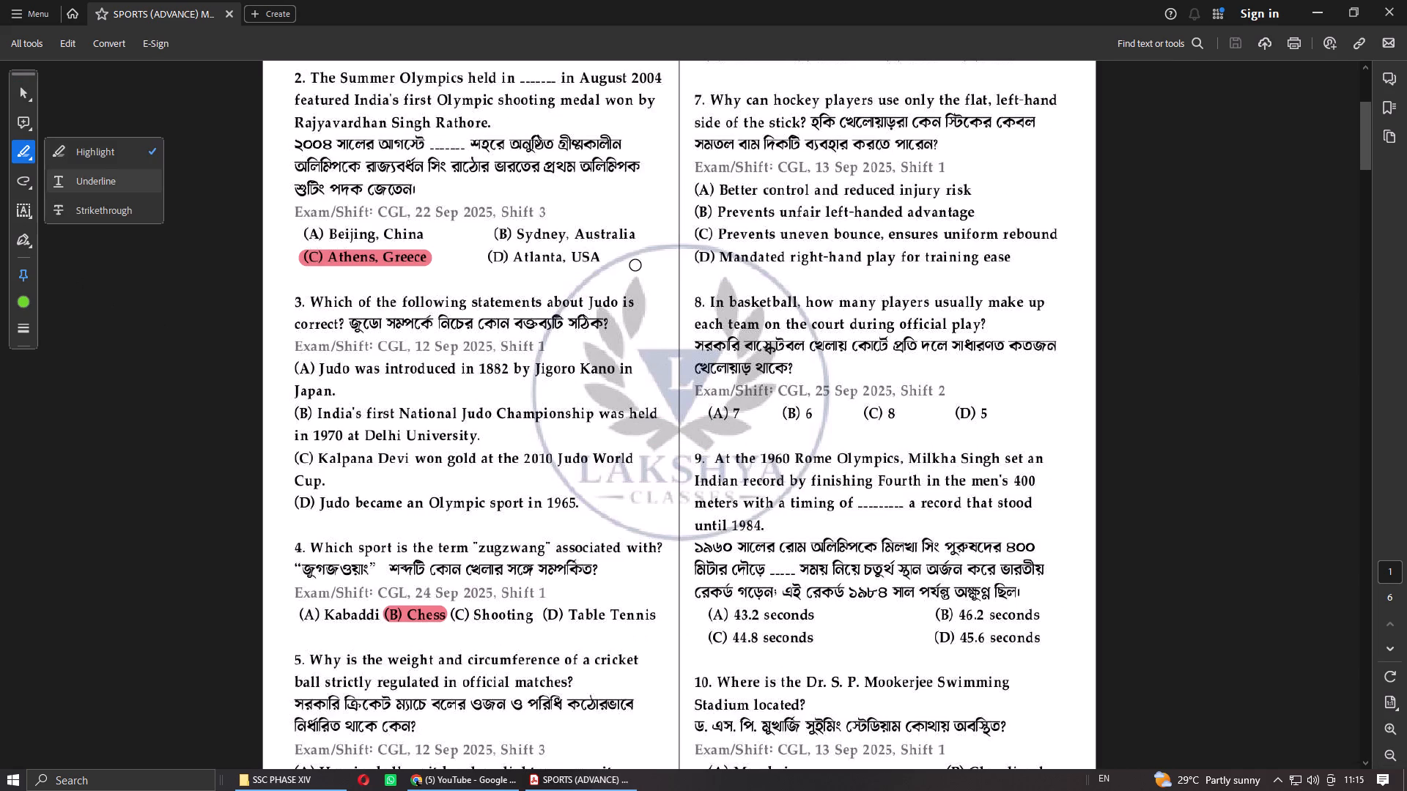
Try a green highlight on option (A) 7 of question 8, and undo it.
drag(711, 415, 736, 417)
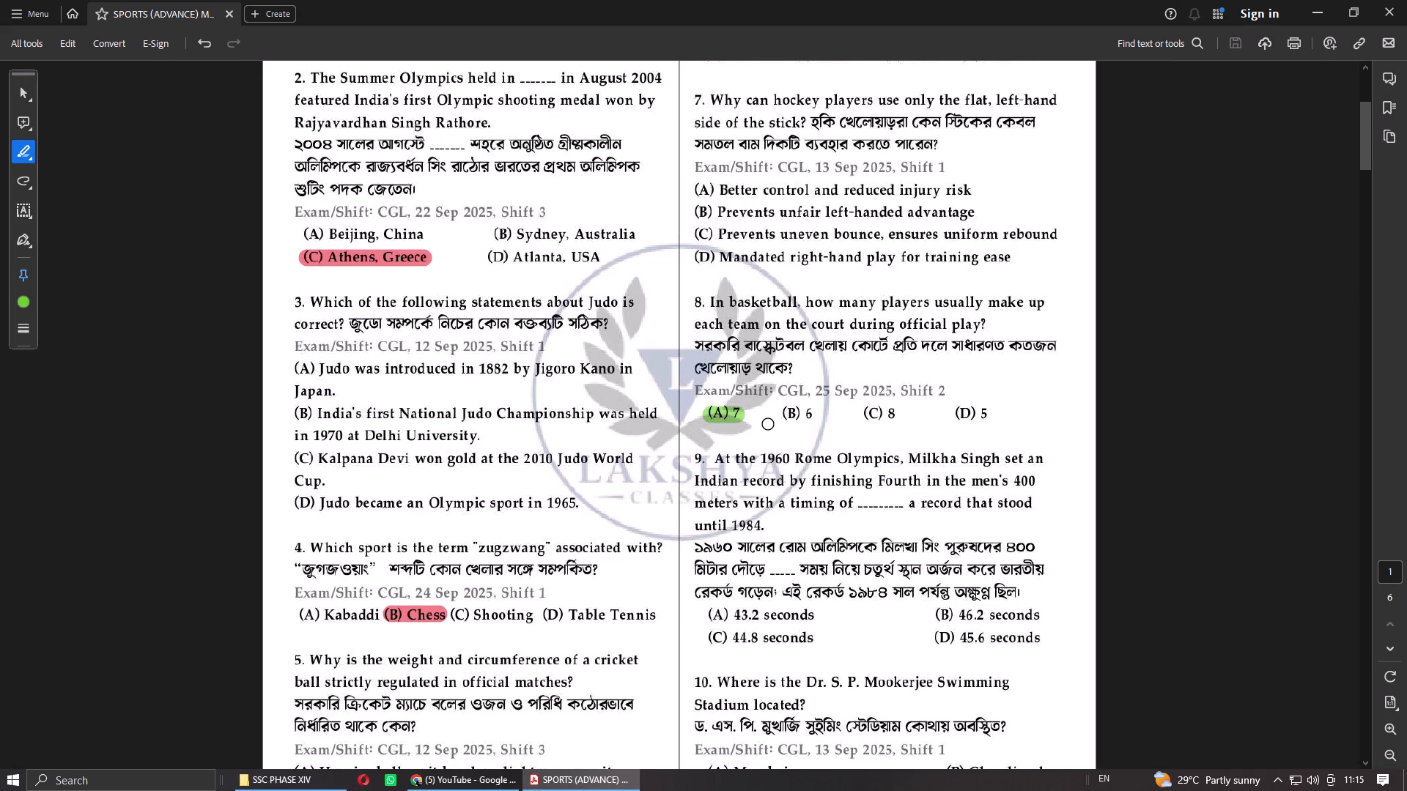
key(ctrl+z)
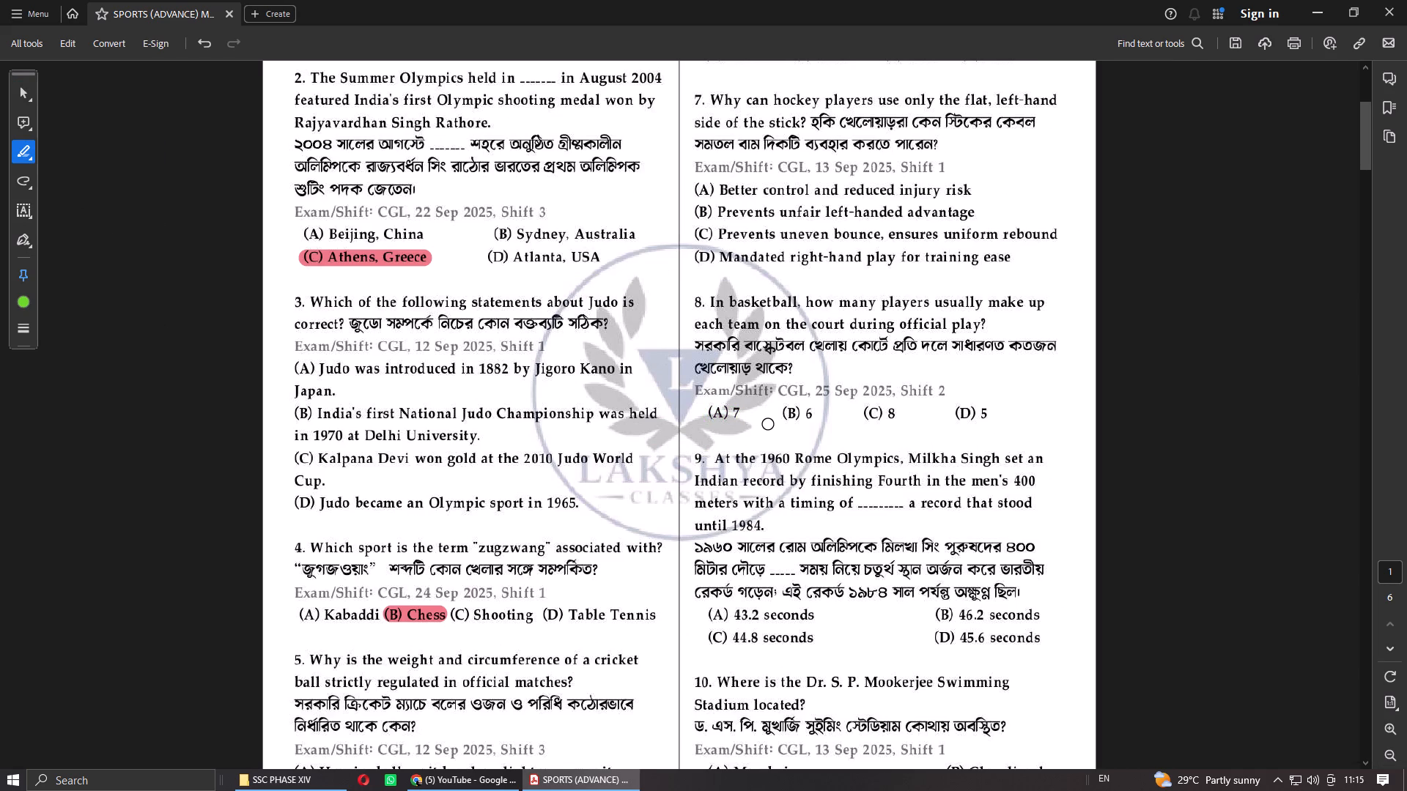
Set the highlight colour to red, matching the answers already marked in the question set.
click(26, 308)
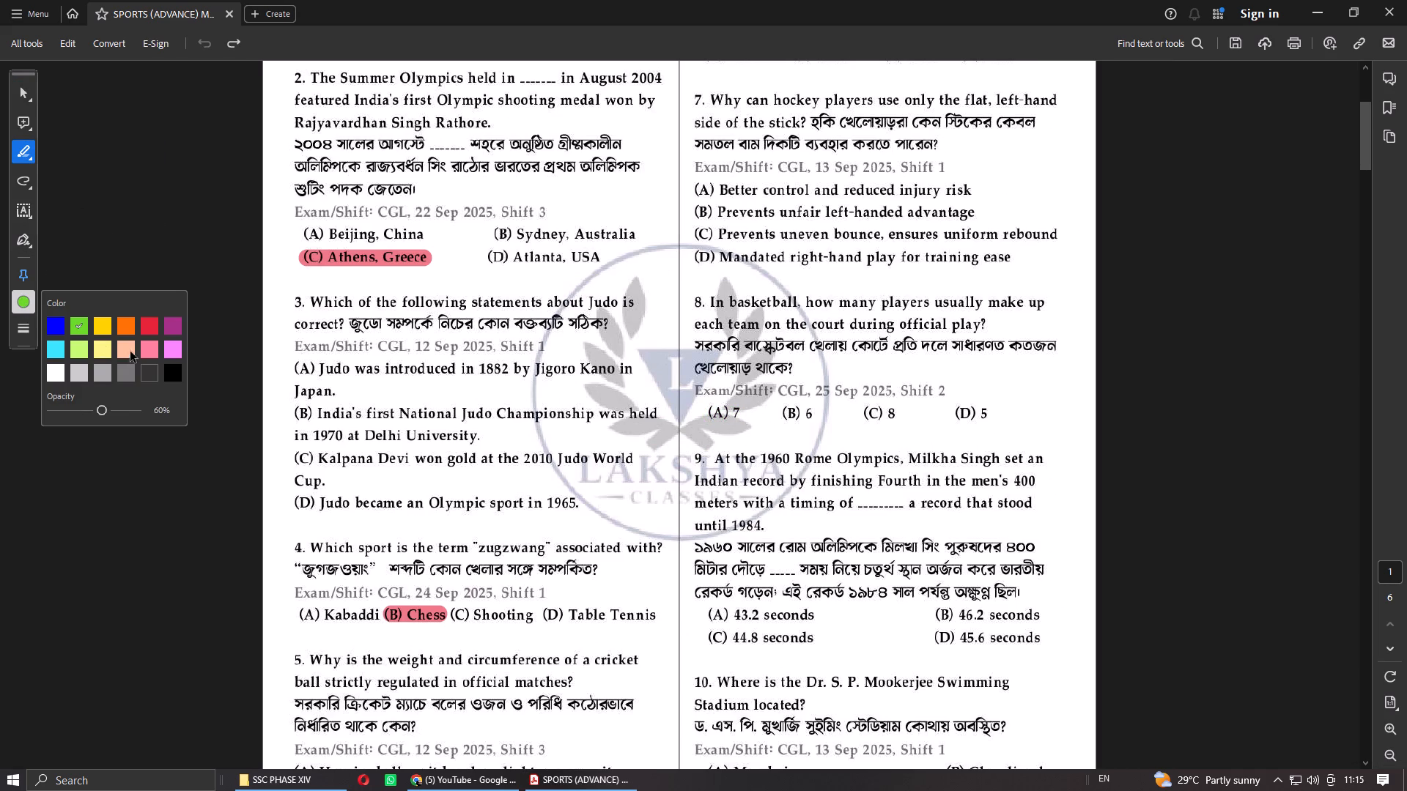
click(147, 331)
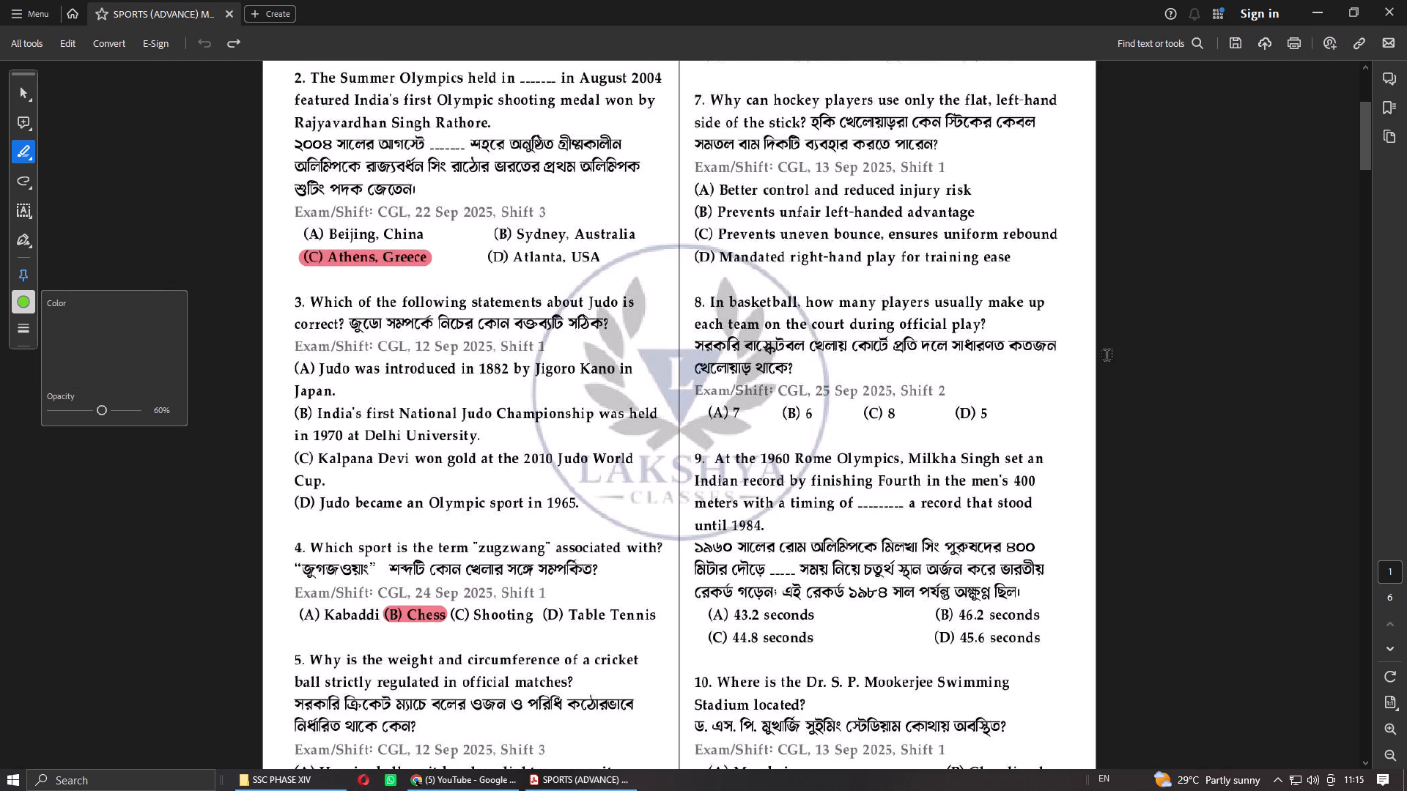
click(1375, 337)
scroll(665, 374, down, 2)
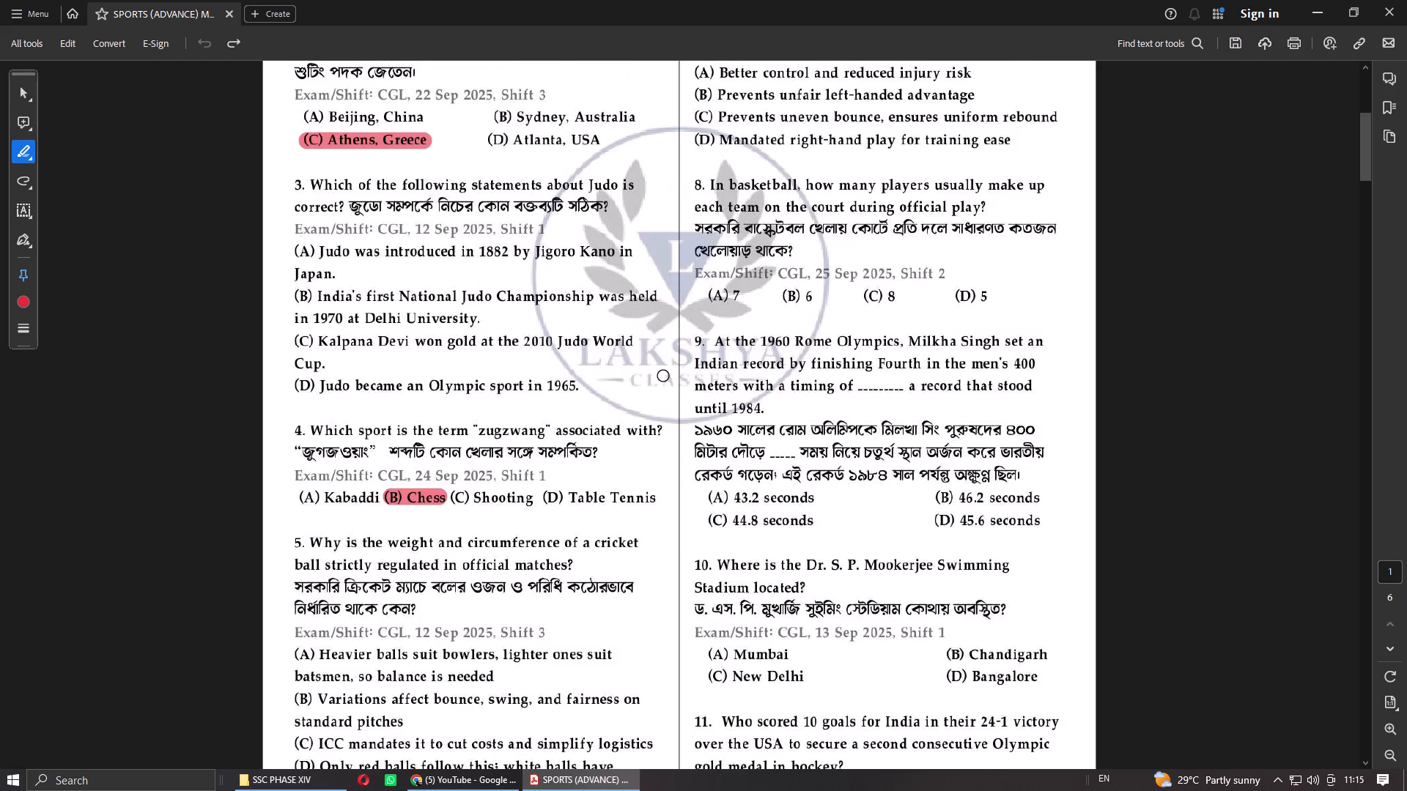
scroll(663, 375, down, 1)
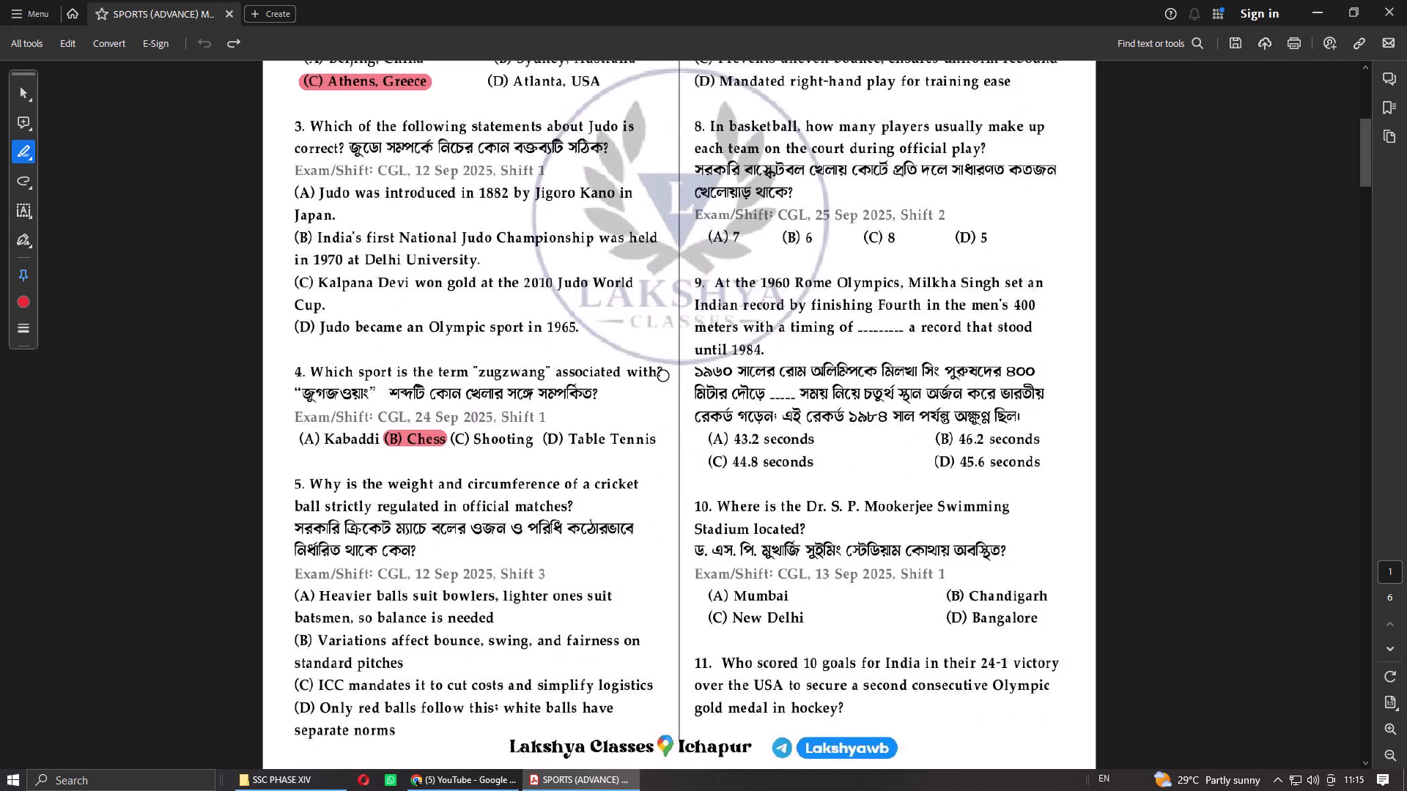
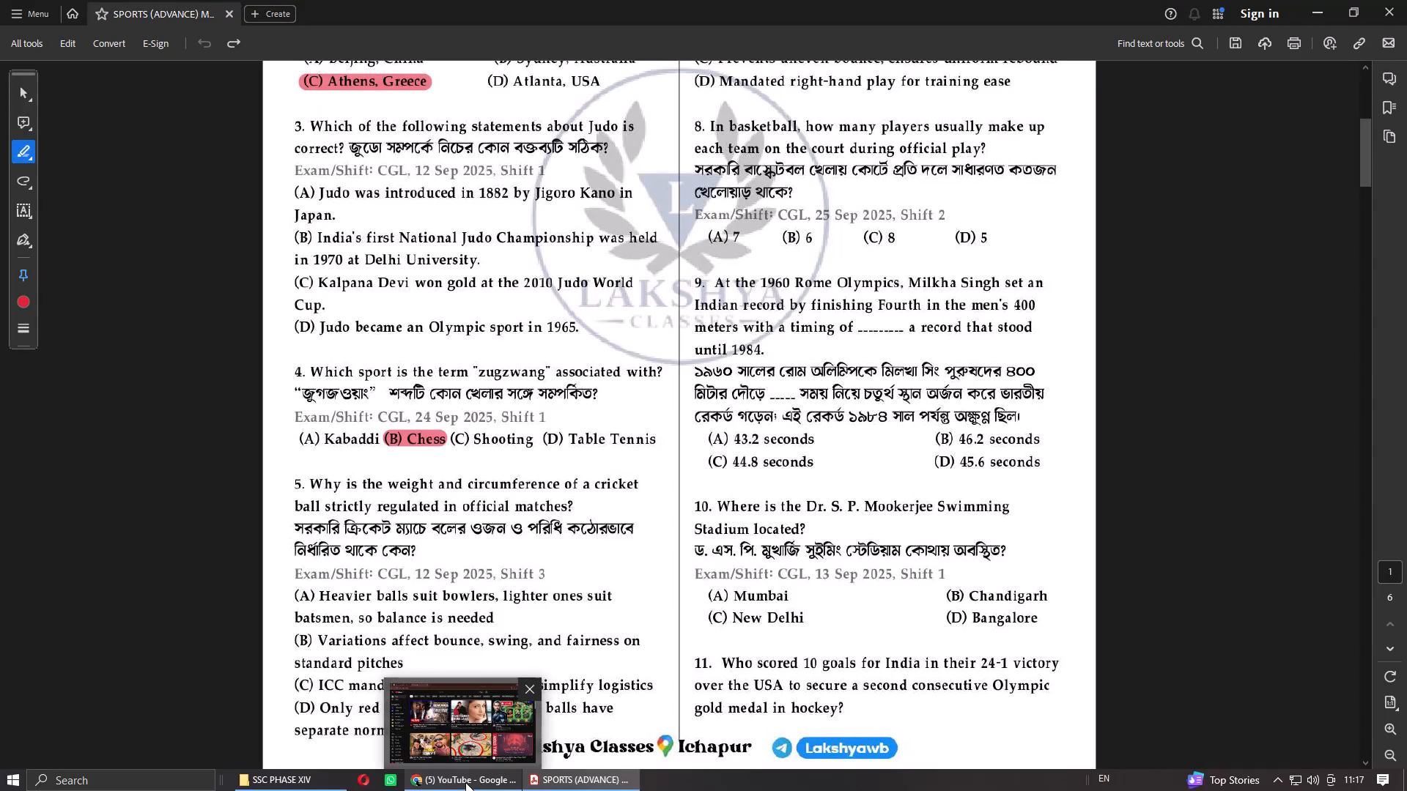
Open the SPORTS Word document from the QUESTION COMPILATION folder in Study on New Volume (F:), and close the folder window.
click(295, 790)
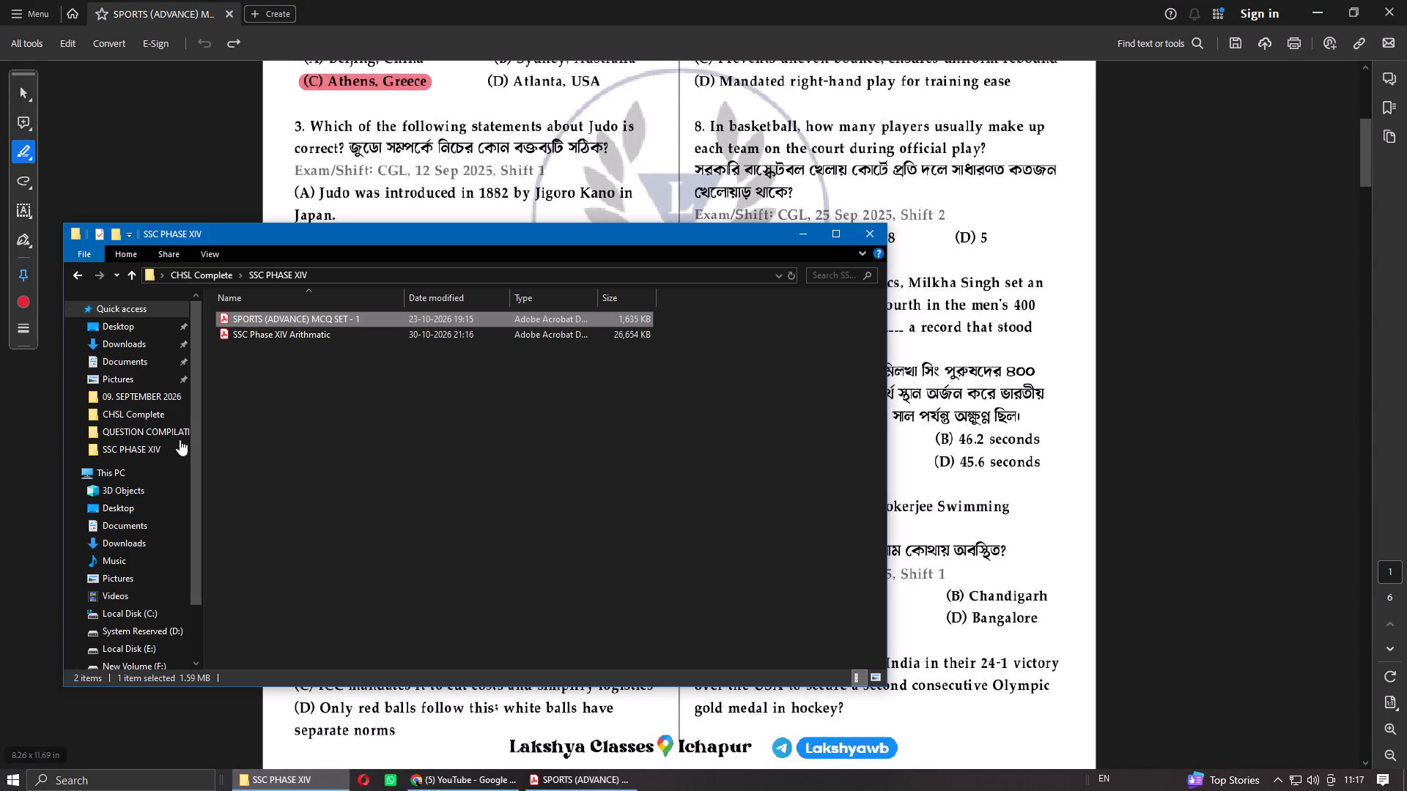
click(85, 278)
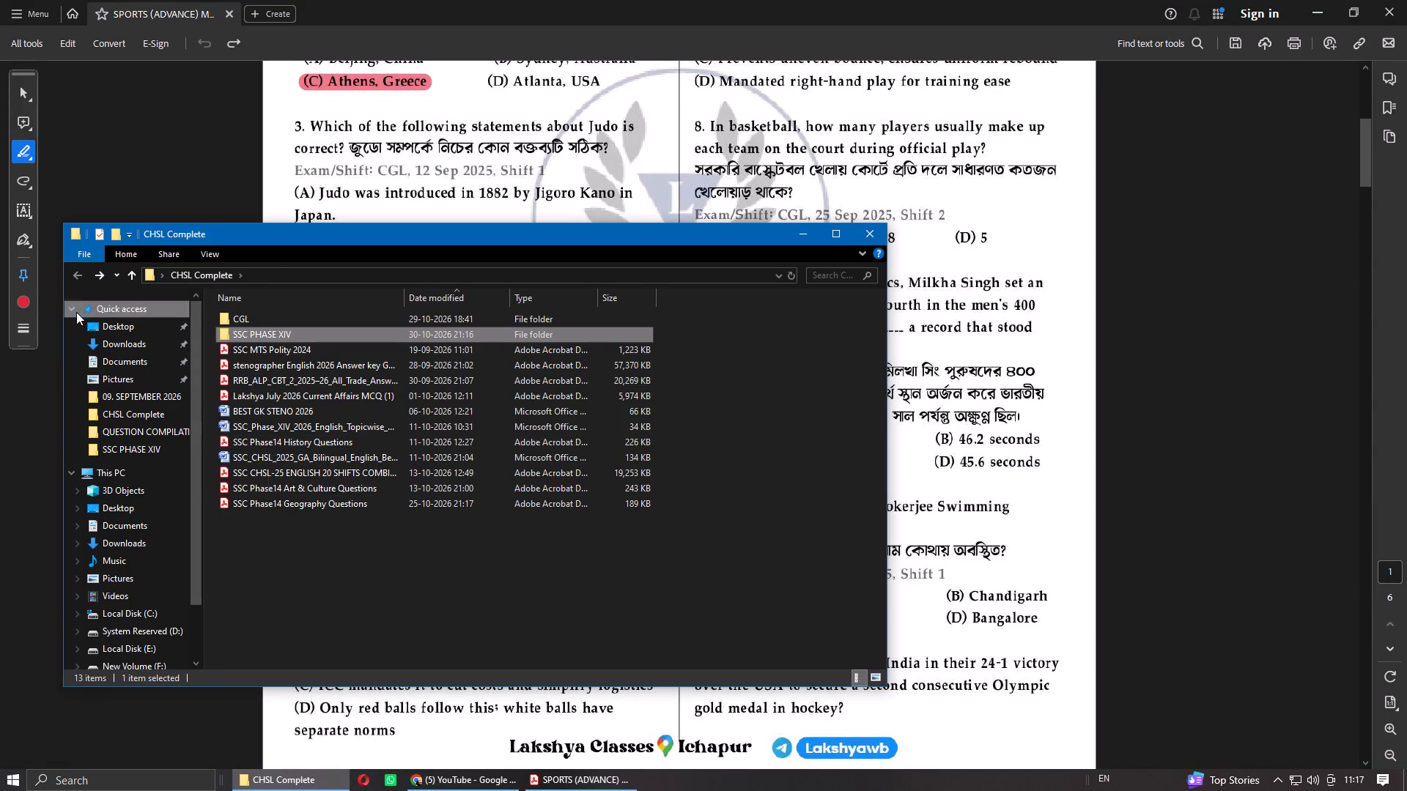
click(78, 275)
scroll(147, 568, down, 2)
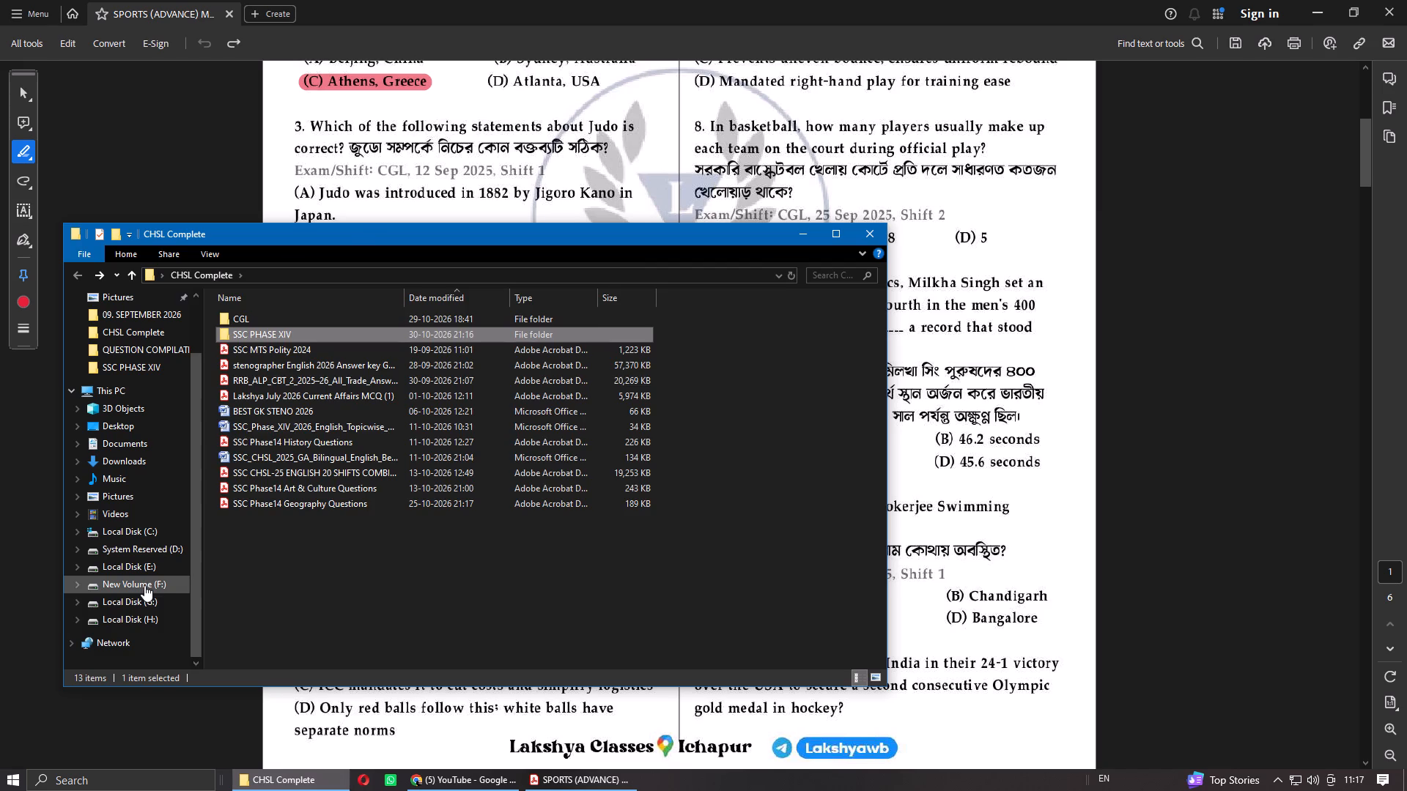
click(144, 585)
double_click(497, 324)
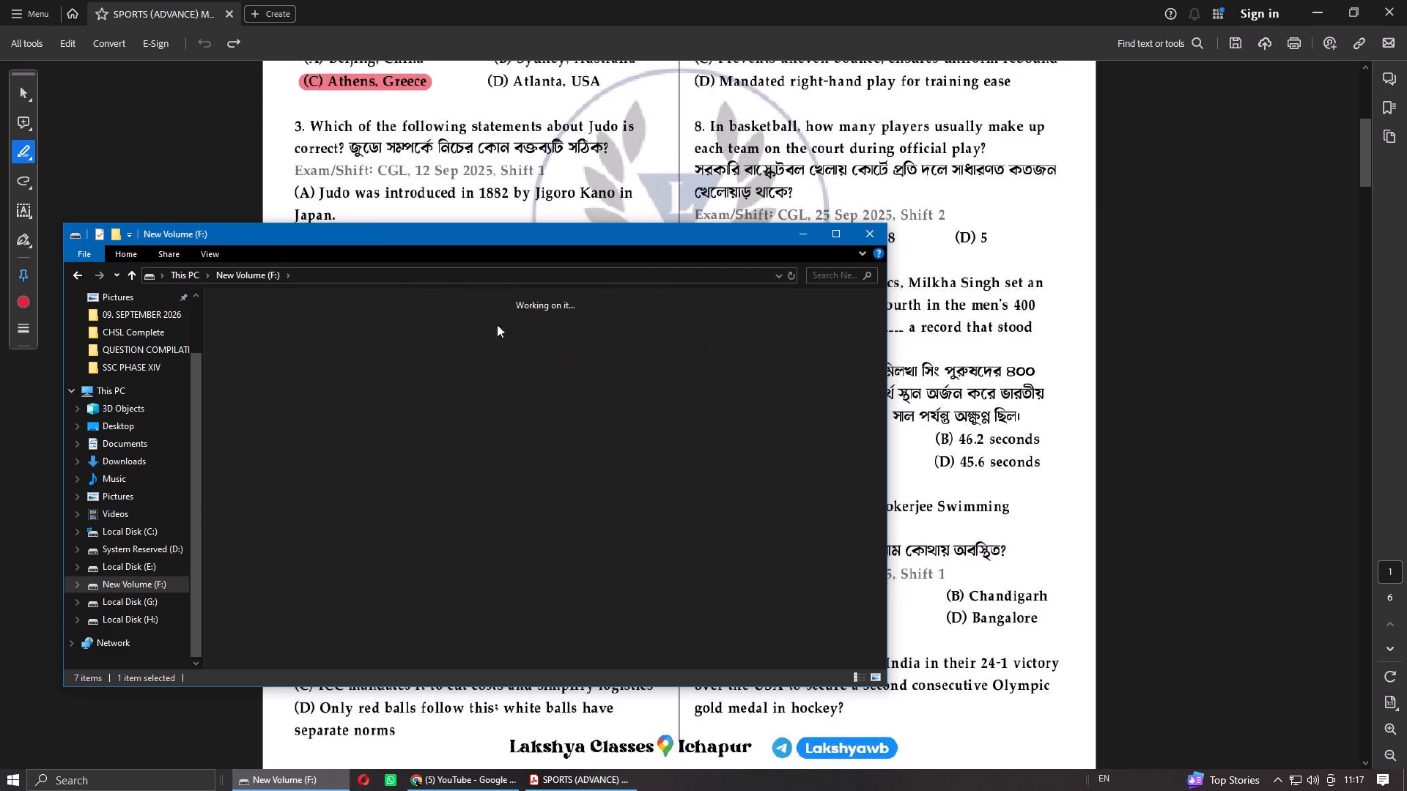
double_click(494, 395)
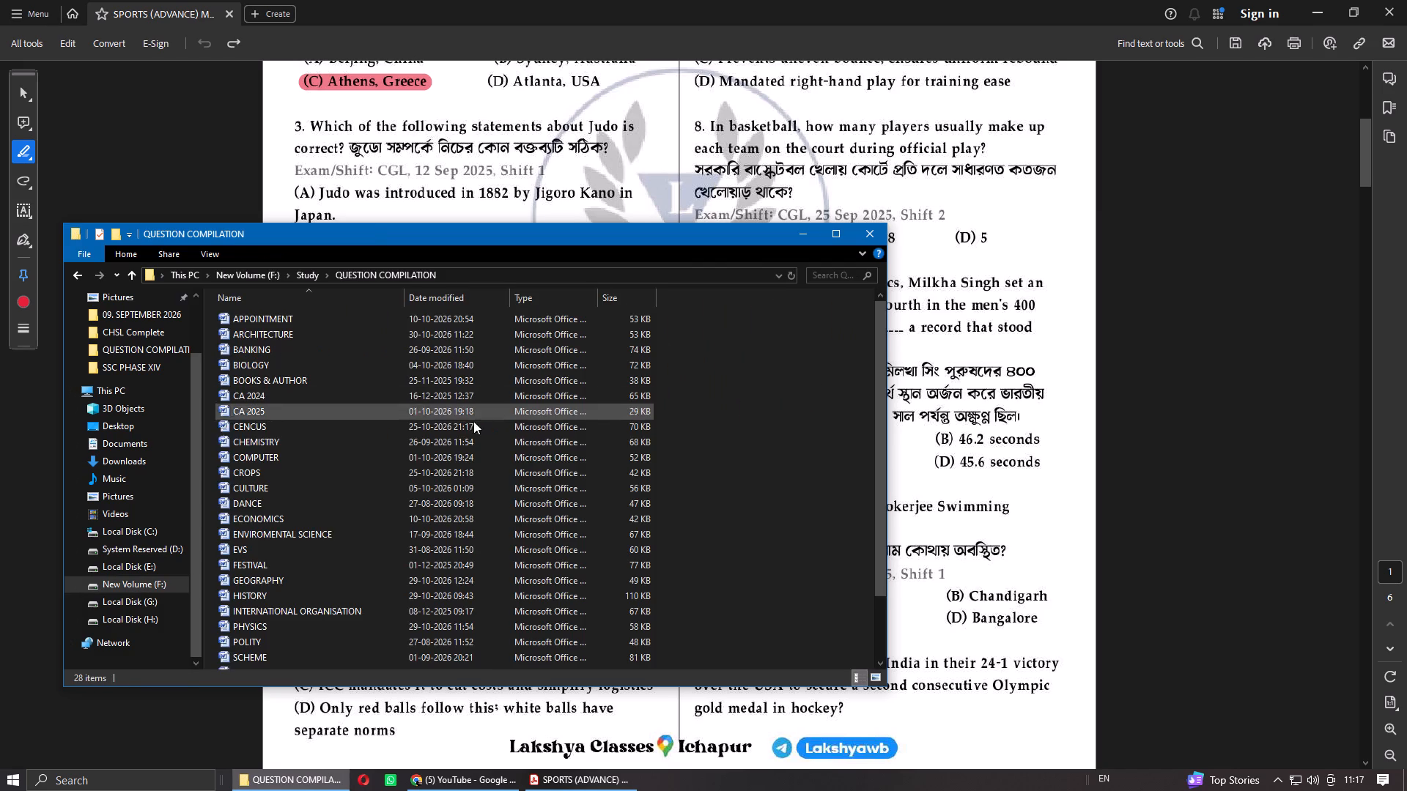
scroll(426, 466, down, 7)
double_click(265, 612)
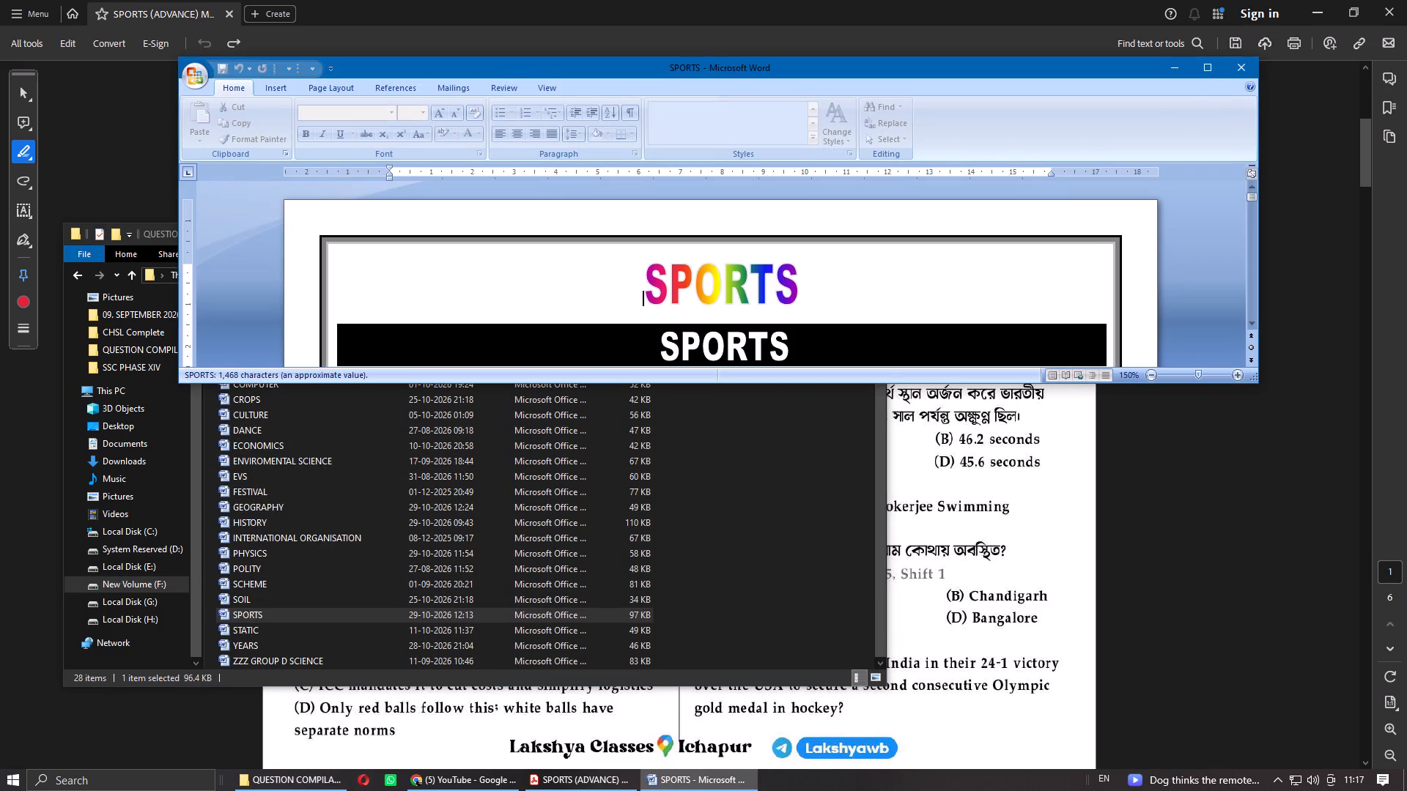
click(779, 475)
click(874, 231)
In the CRICKET table's stump-height question, capitalise the word as "Stump" and make it bold and underlined.
scroll(897, 242, down, 3)
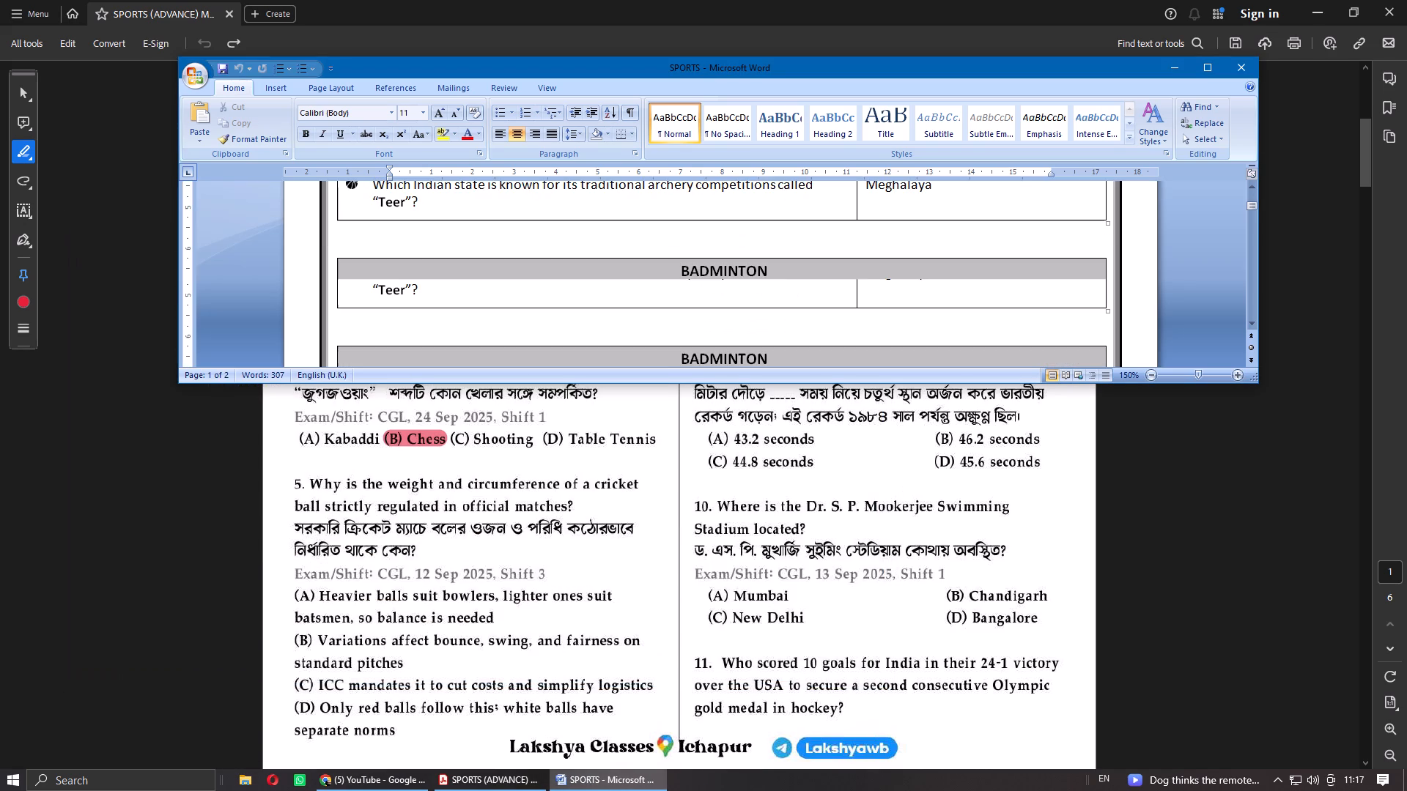
scroll(897, 242, up, 1)
scroll(870, 322, down, 2)
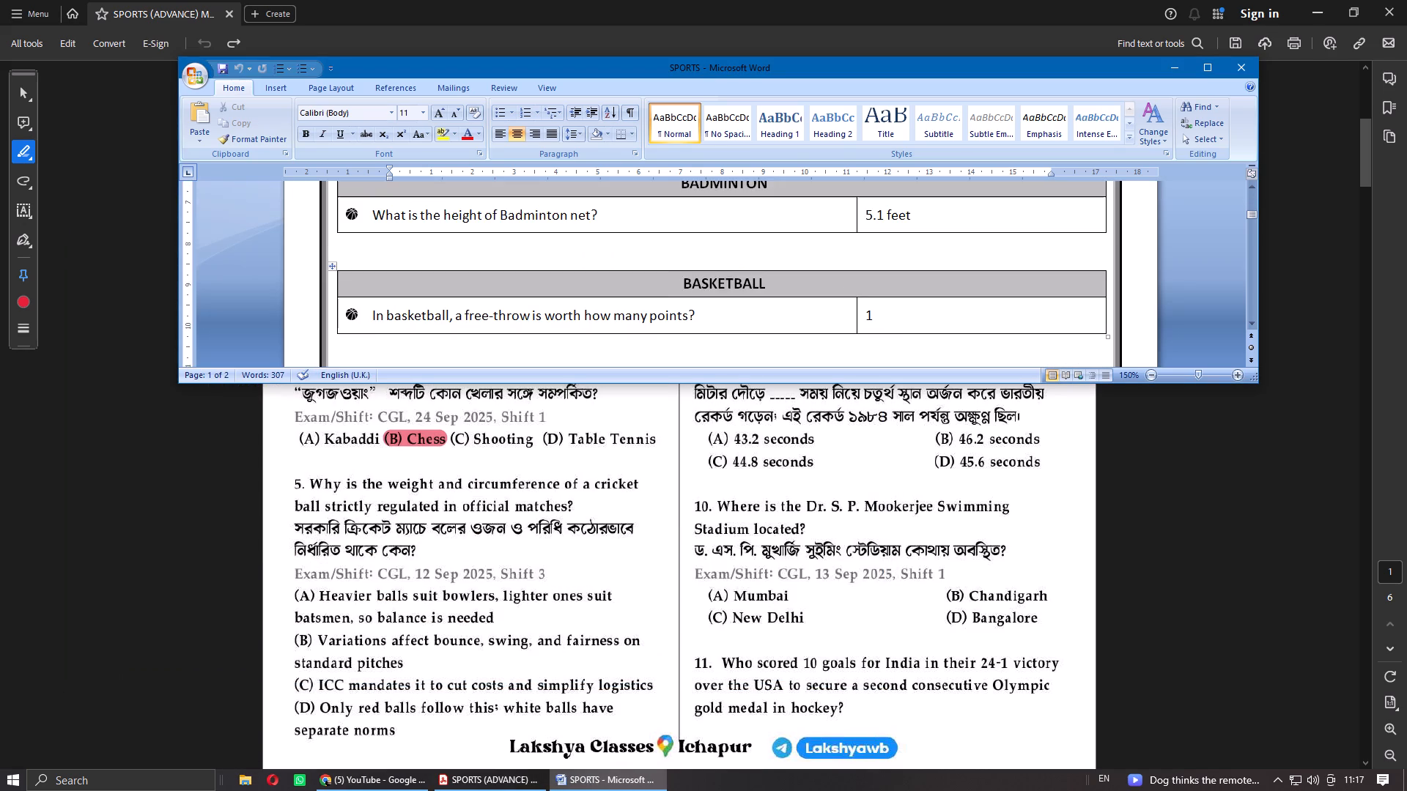
scroll(870, 322, down, 2)
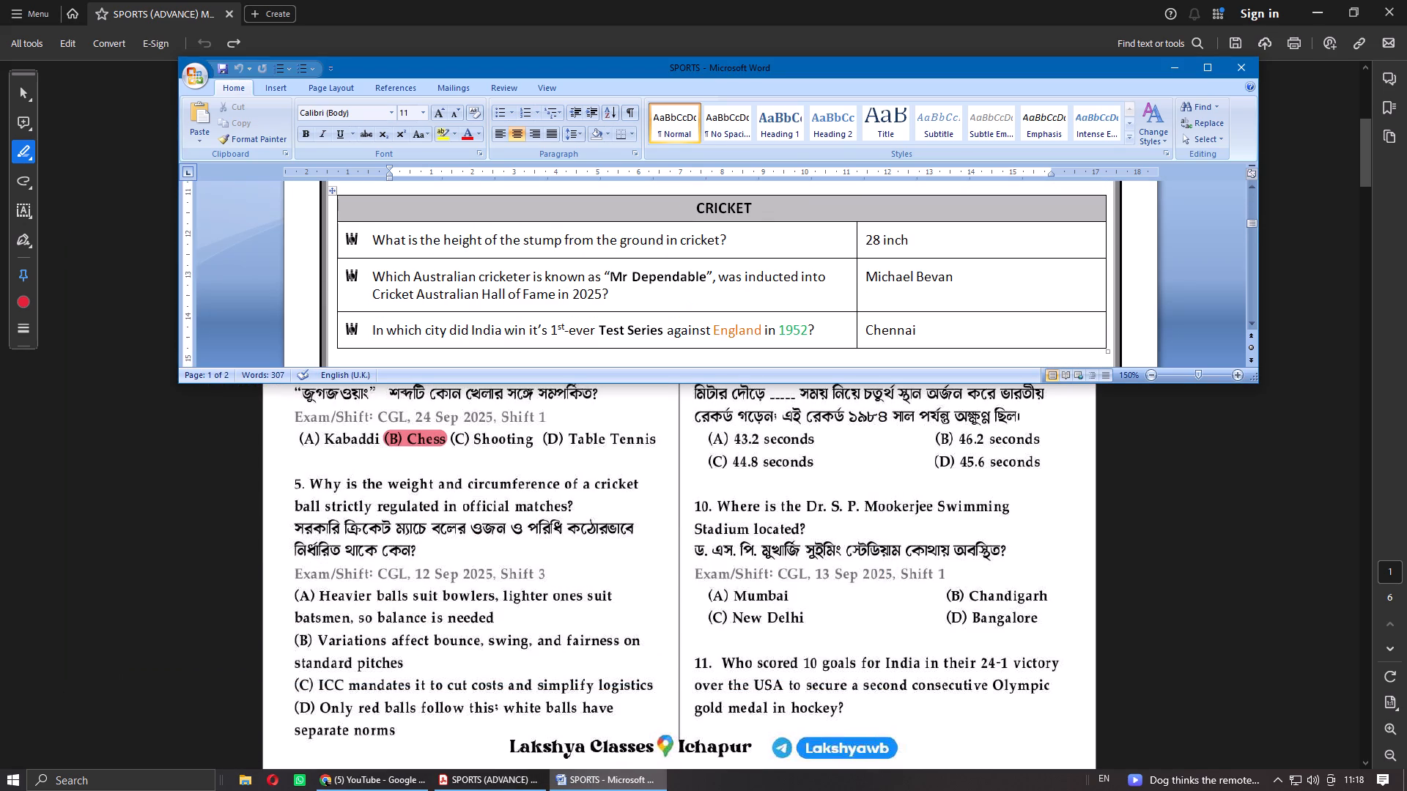
click(527, 239)
key(BackSpace)
key(shift+s)
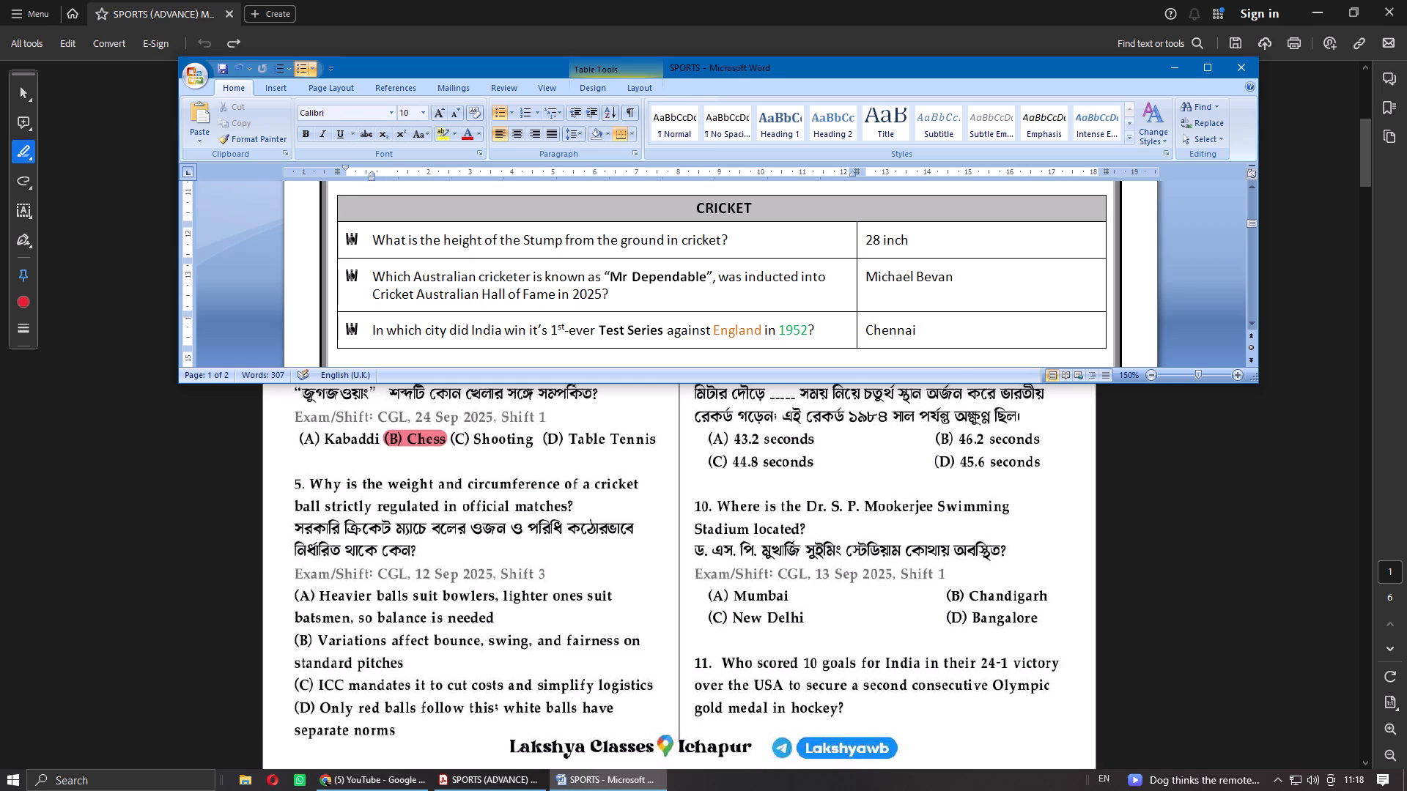
double_click(529, 238)
key(ctrl+b)
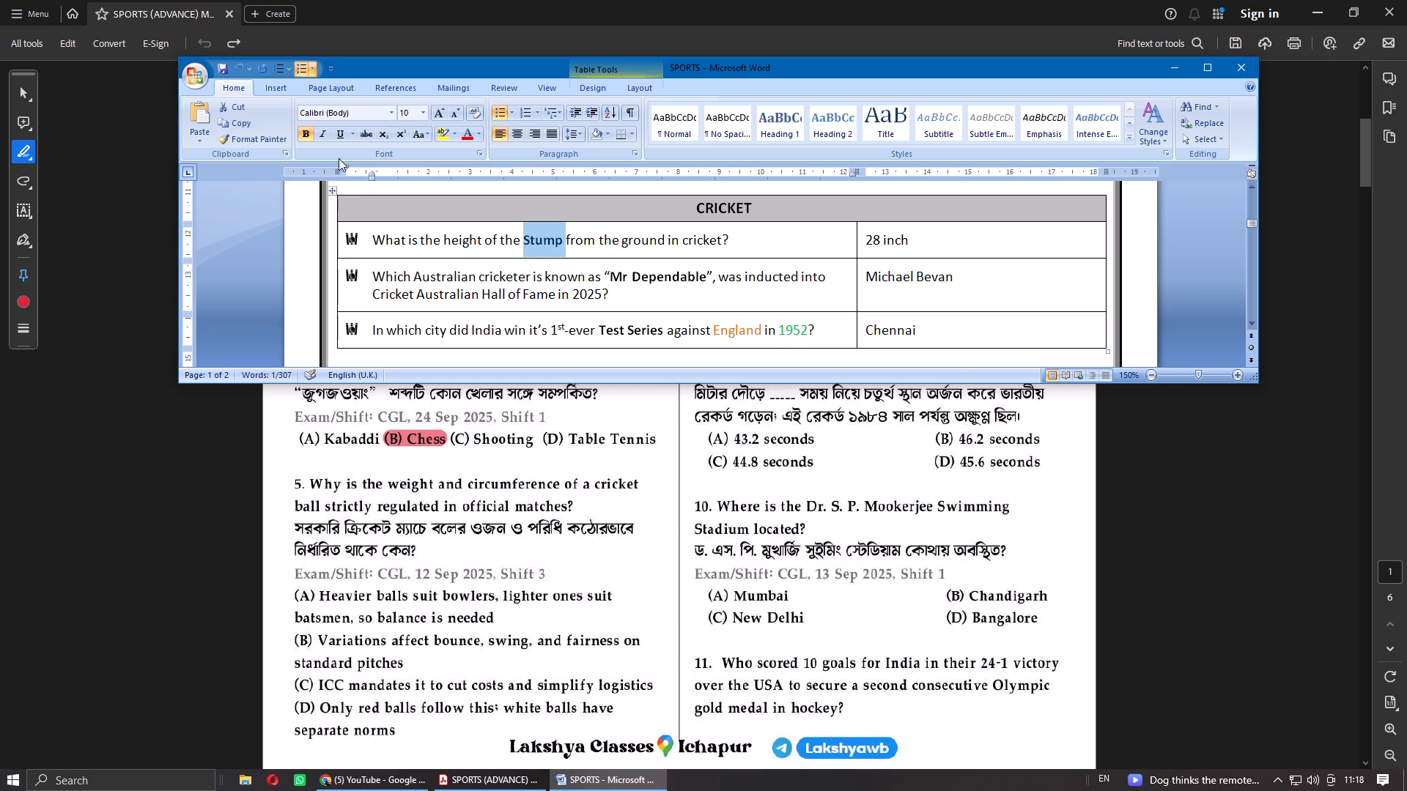
click(339, 139)
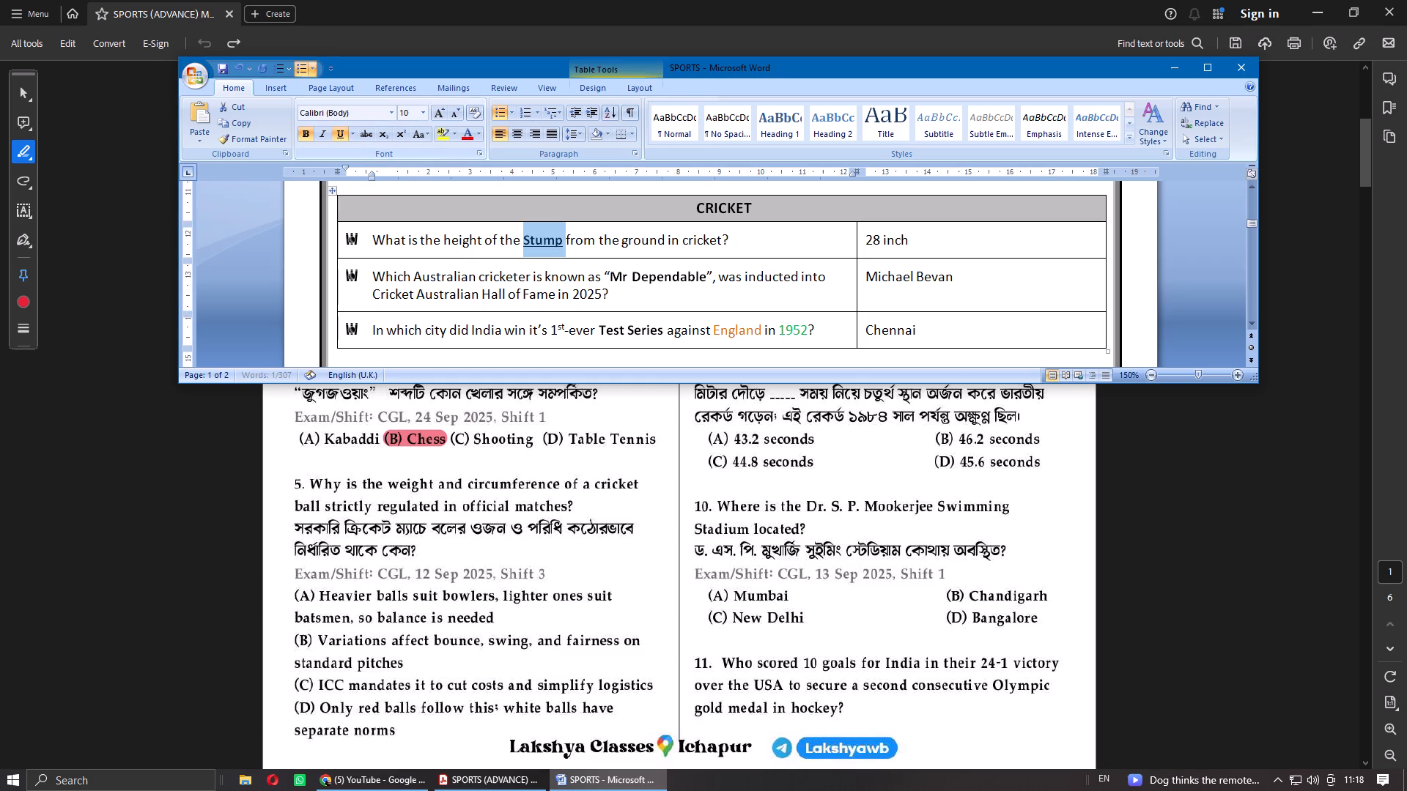
click(789, 245)
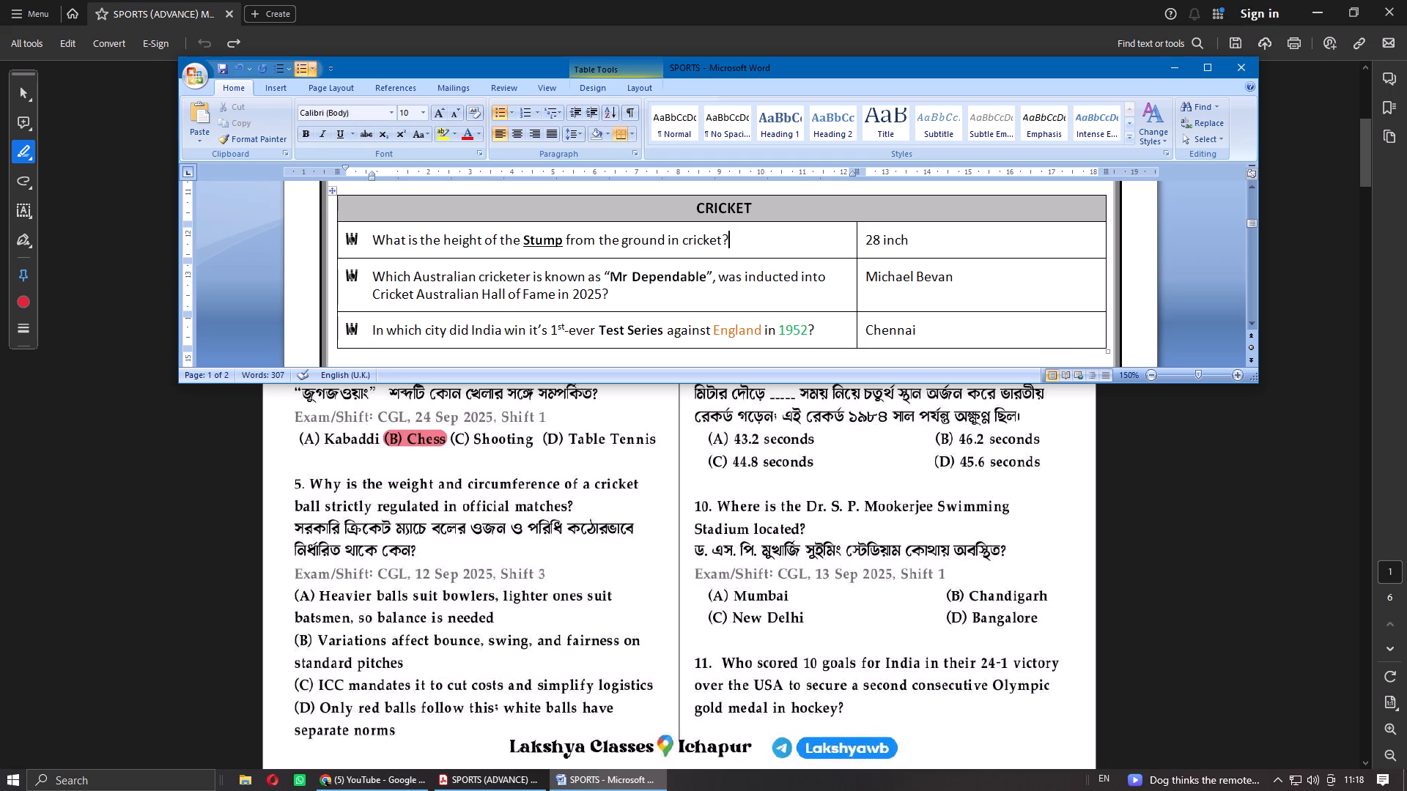
Colour "Mr Dependable" purple in the Australian cricketer question, keeping it bold.
drag(610, 276, 681, 279)
key(ctrl+b)
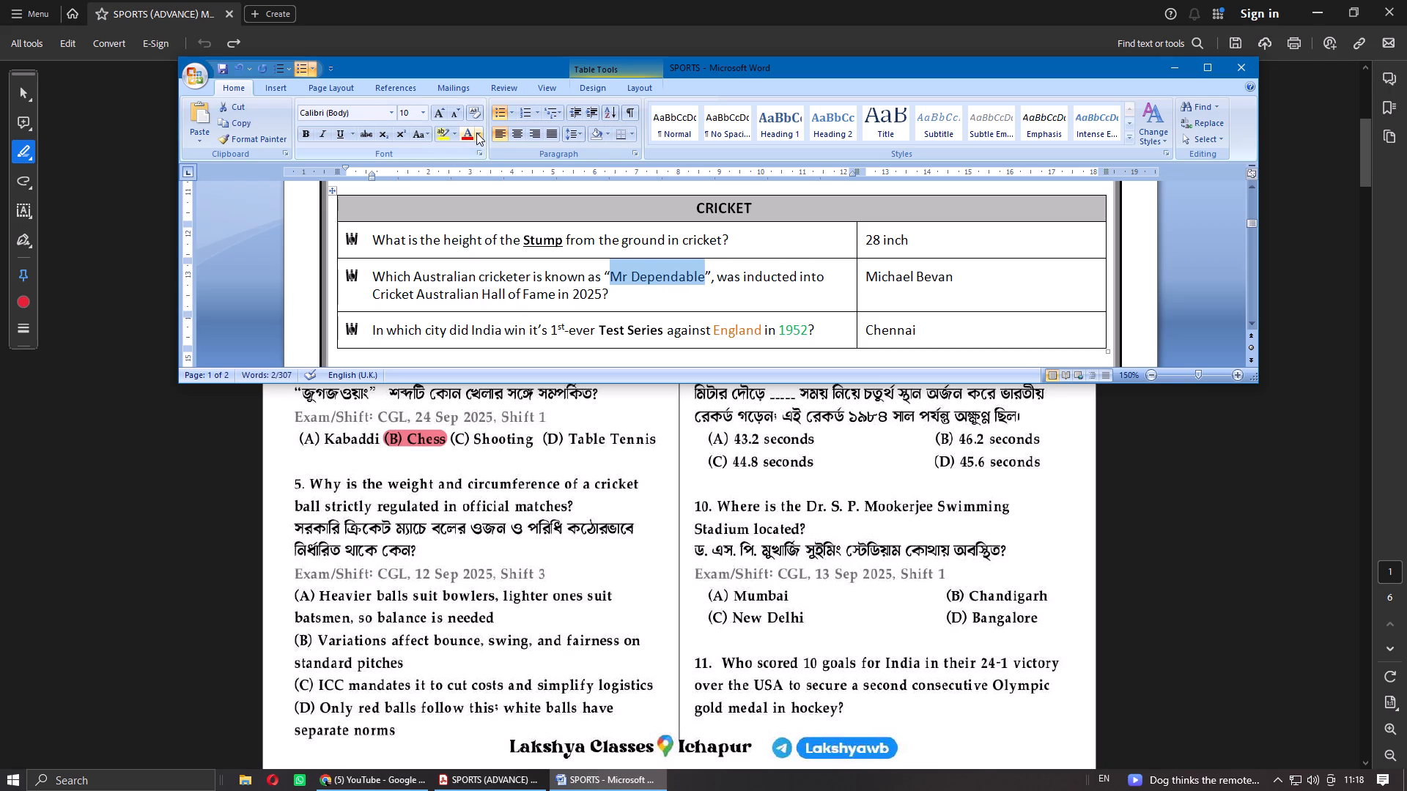
click(476, 133)
click(578, 261)
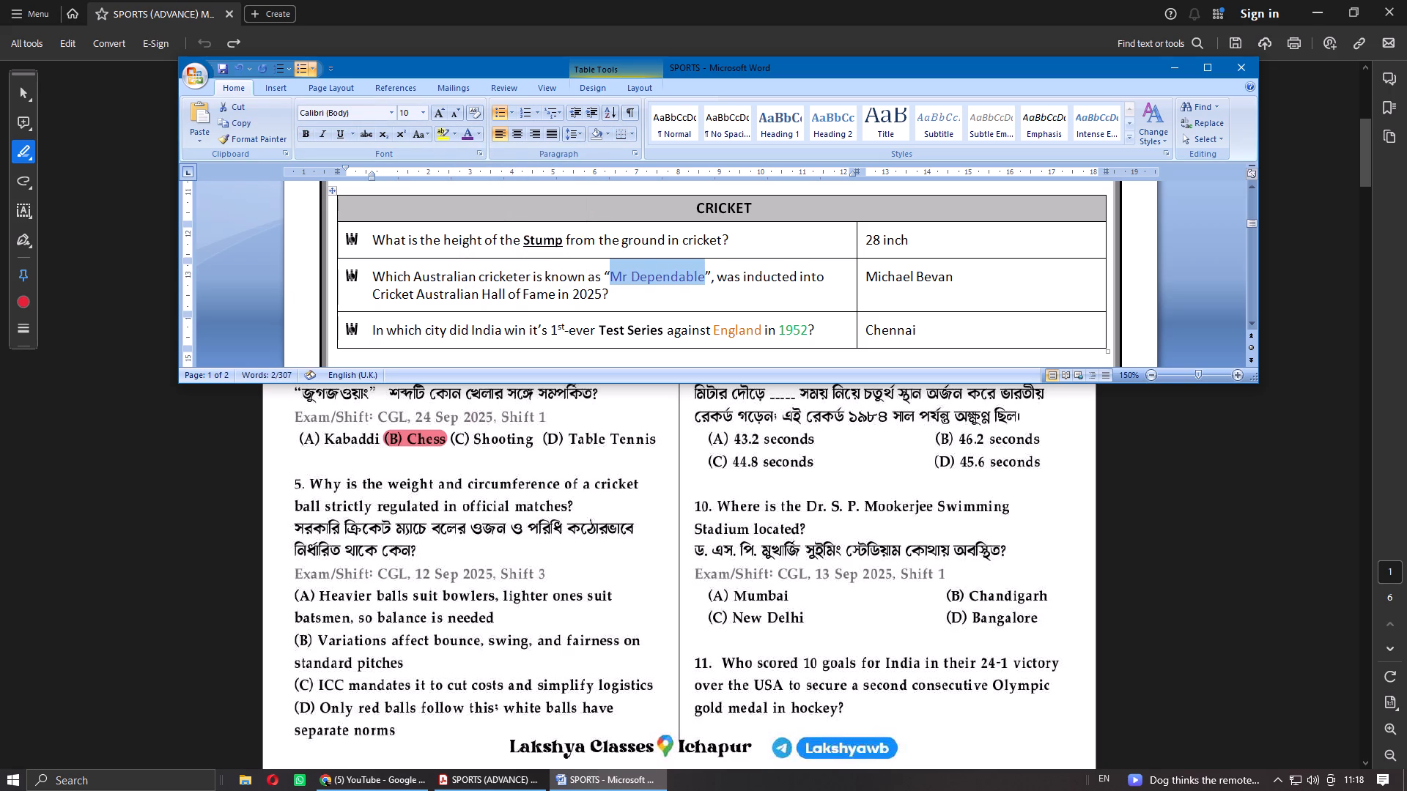
key(ctrl+b)
click(773, 286)
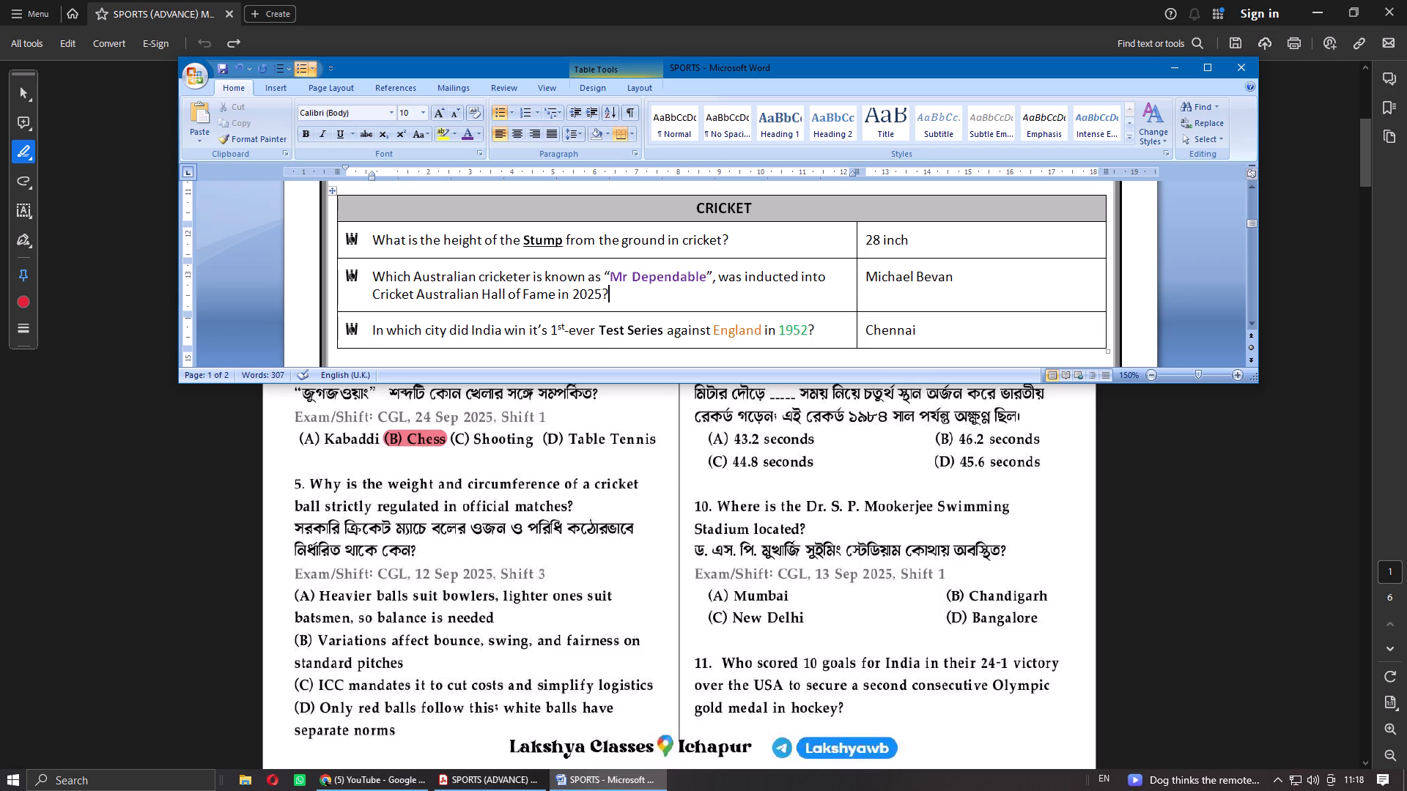
Colour "1st-ever" red in the question about India's Test Series against England, and save the document.
drag(552, 328, 580, 327)
click(476, 130)
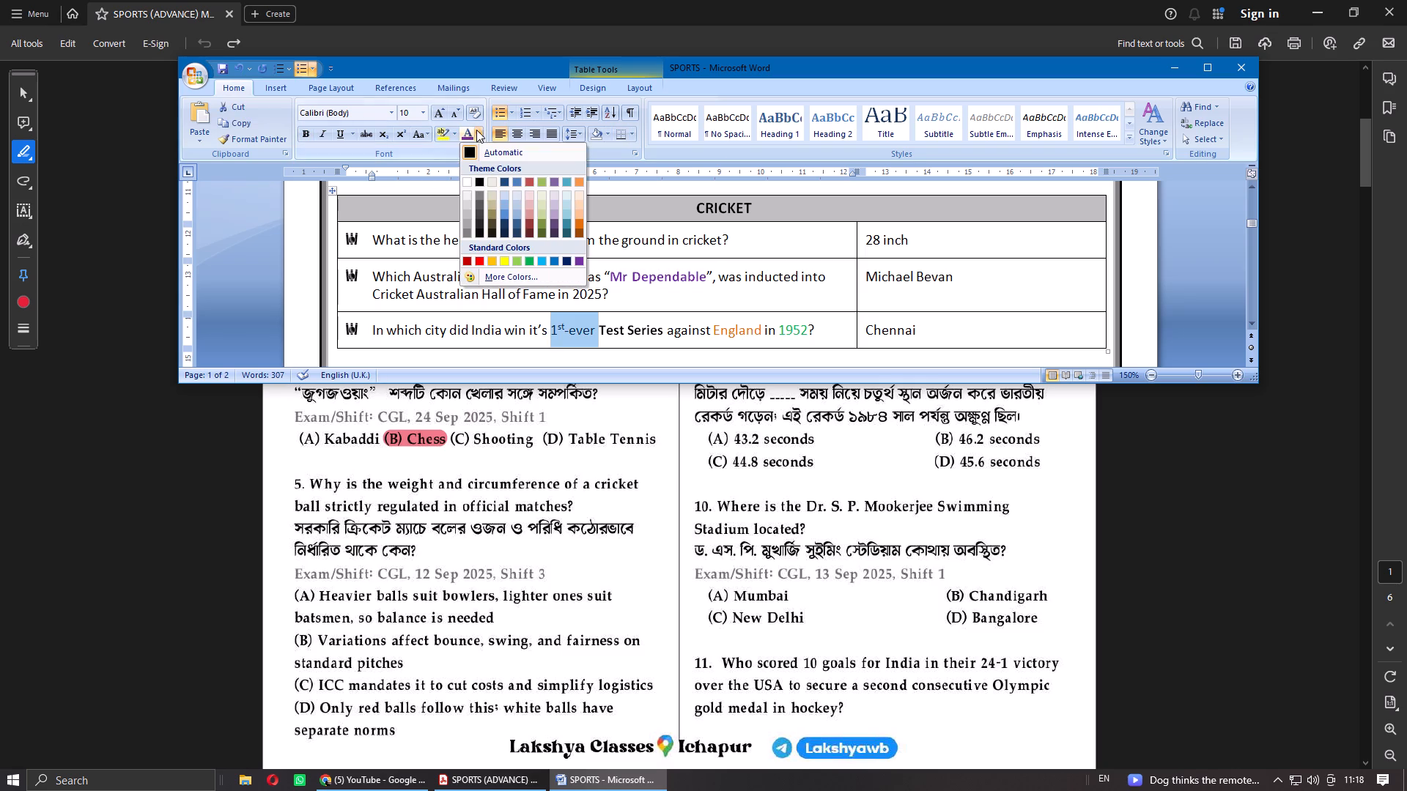
click(477, 258)
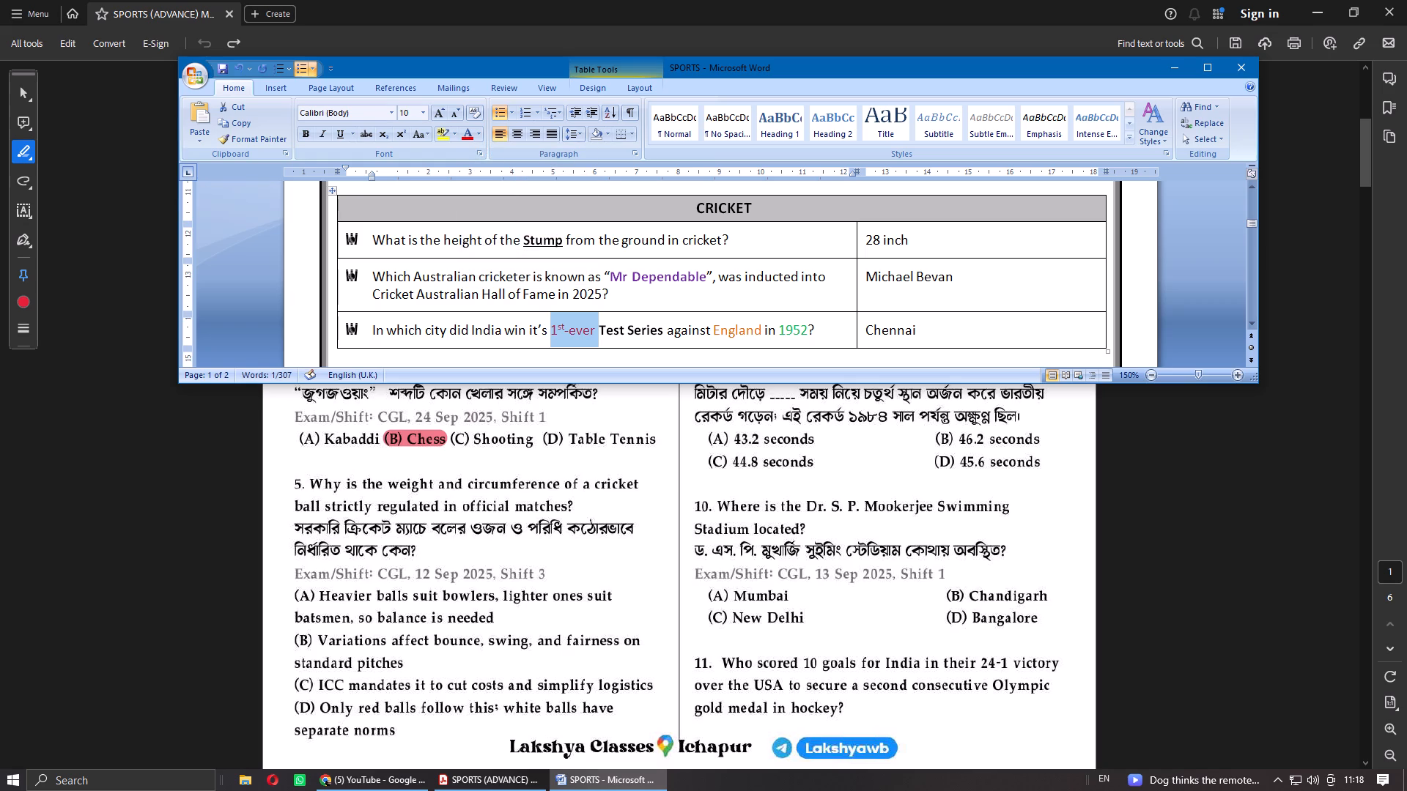
click(826, 327)
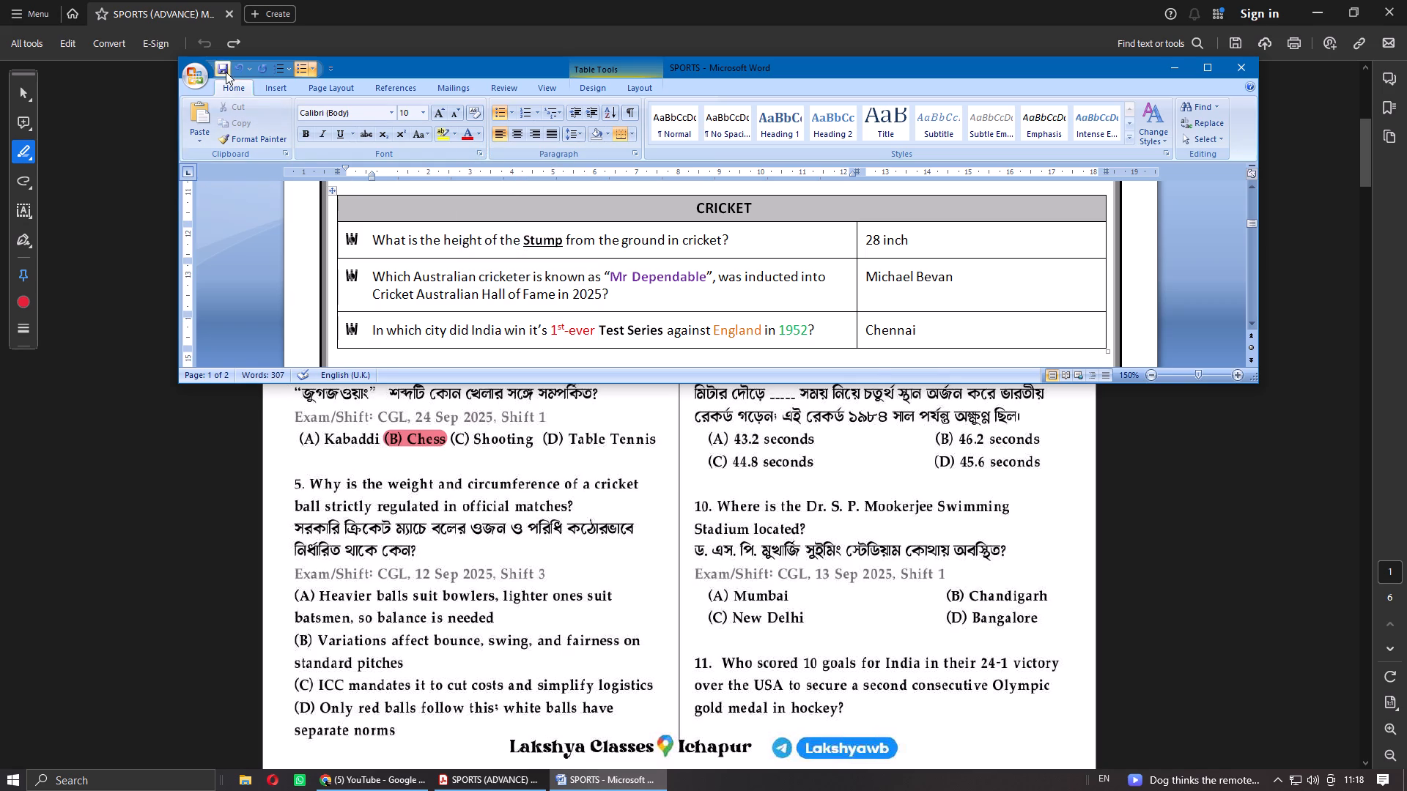
click(226, 72)
Switch to Chrome and close the YouTube tab.
click(372, 790)
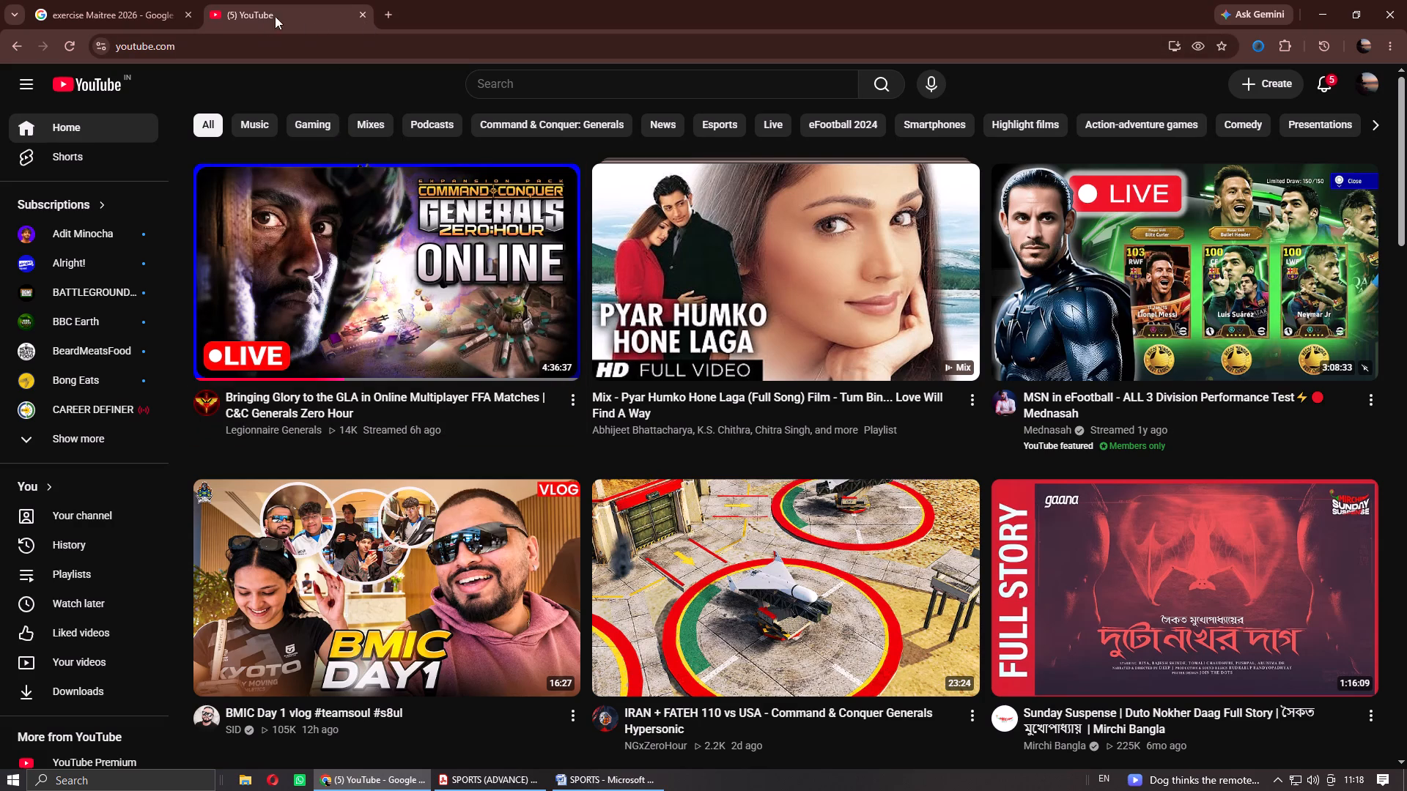
click(356, 10)
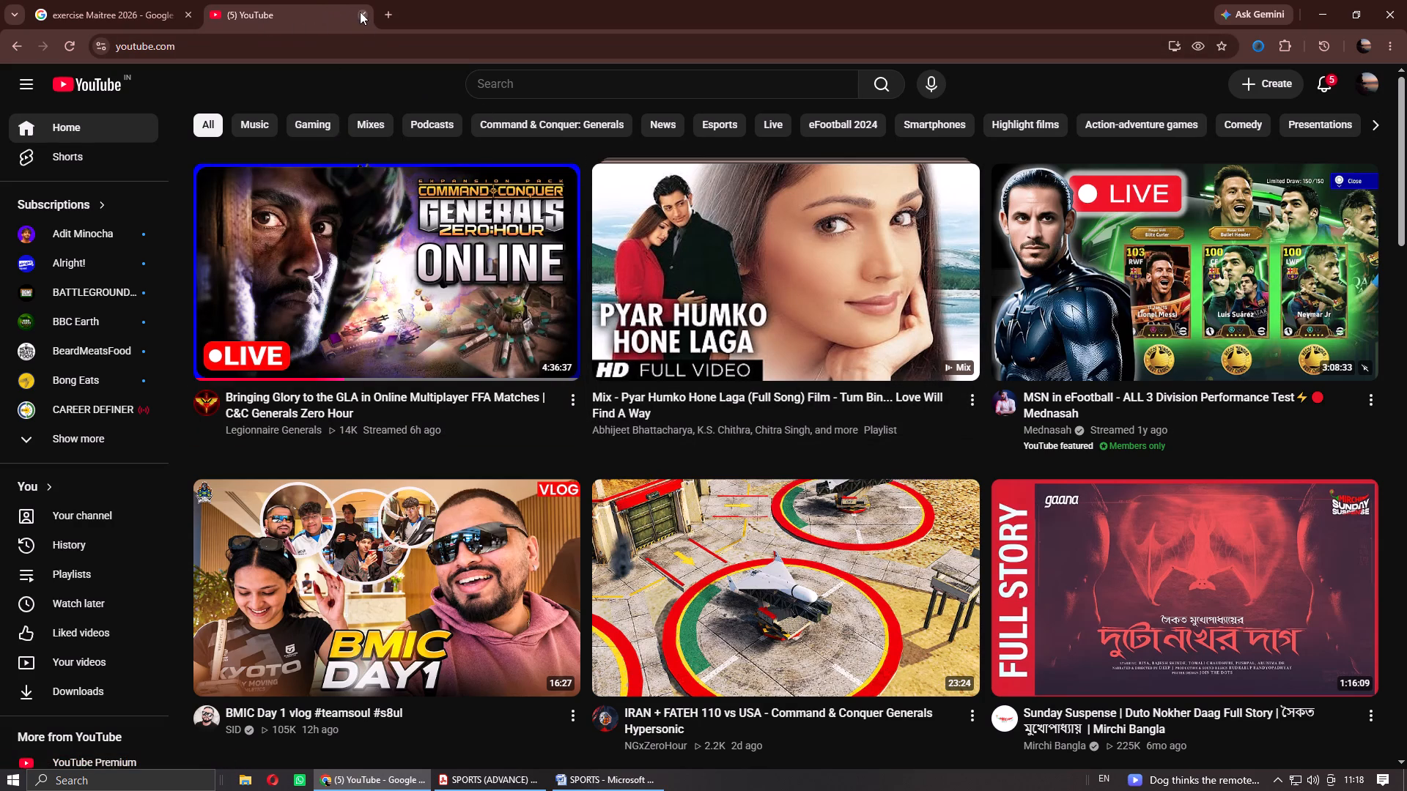
click(360, 12)
Switch back to the sports question set in Acrobat and activate the Select tool.
click(516, 790)
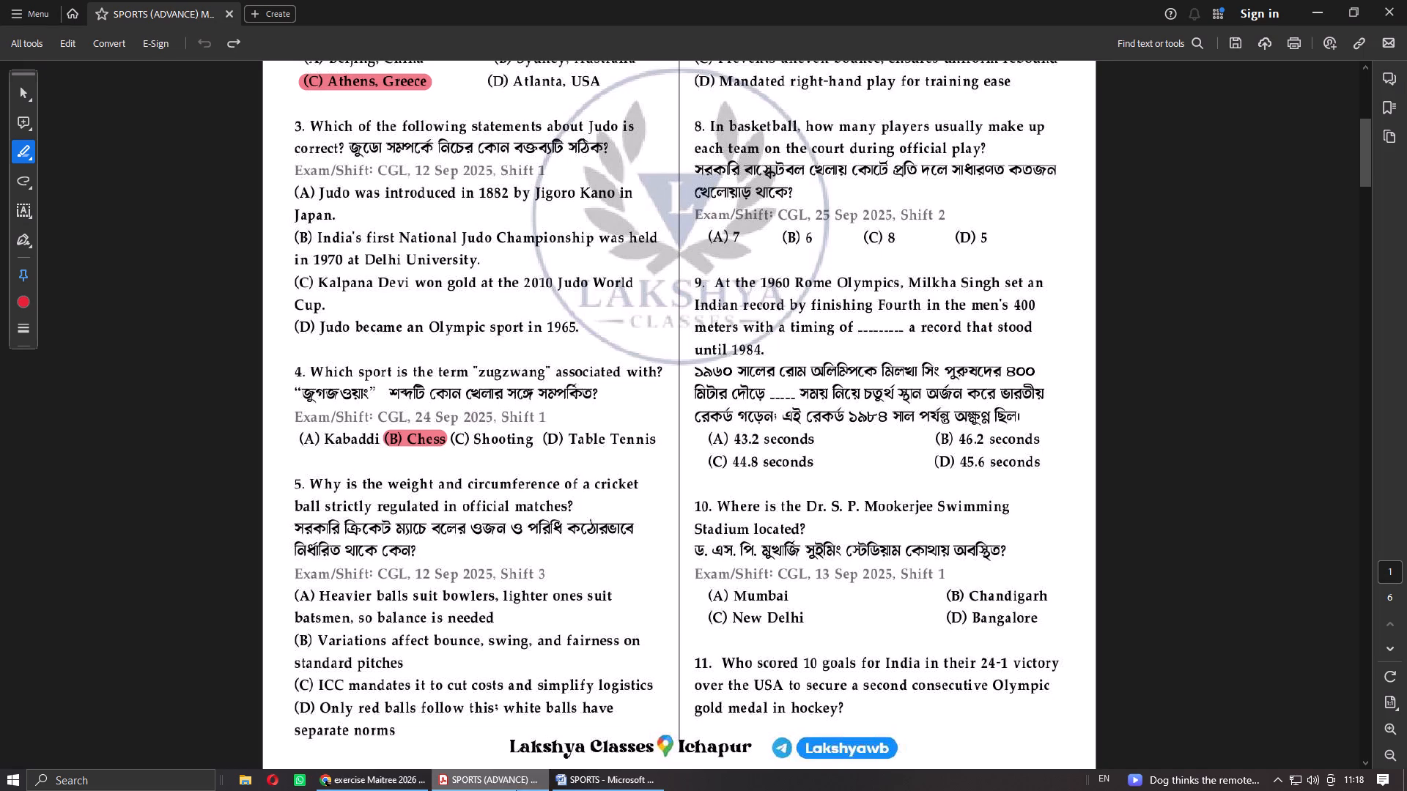
click(31, 98)
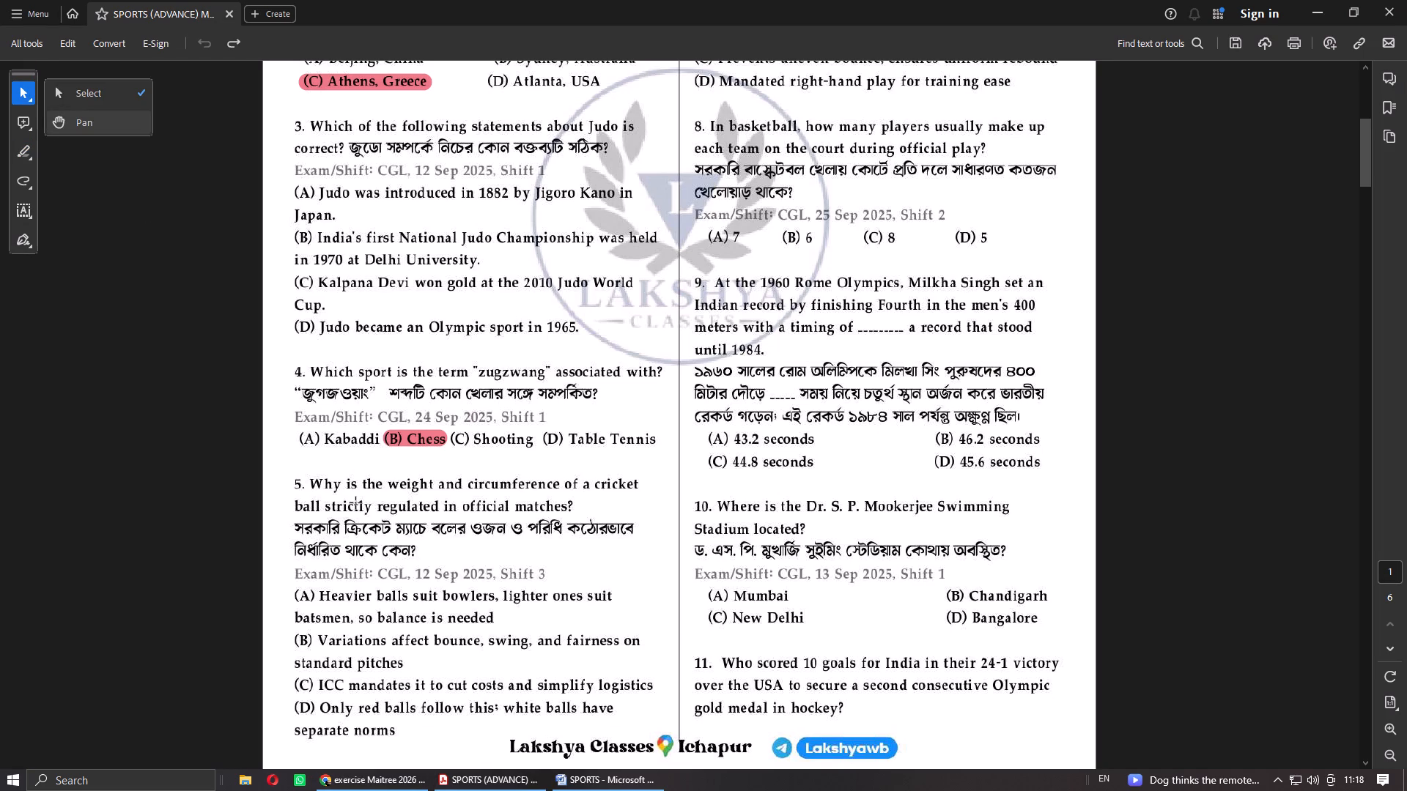
click(88, 97)
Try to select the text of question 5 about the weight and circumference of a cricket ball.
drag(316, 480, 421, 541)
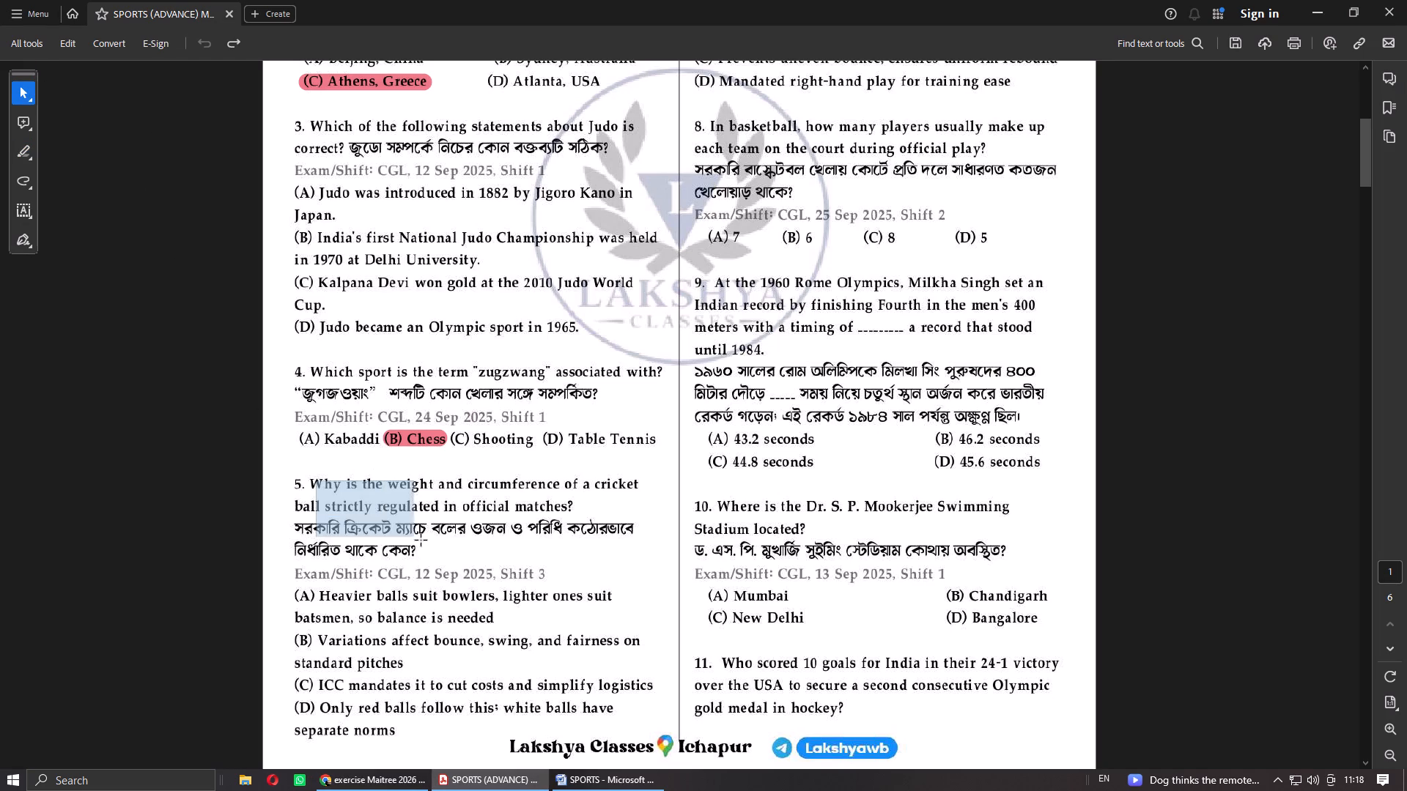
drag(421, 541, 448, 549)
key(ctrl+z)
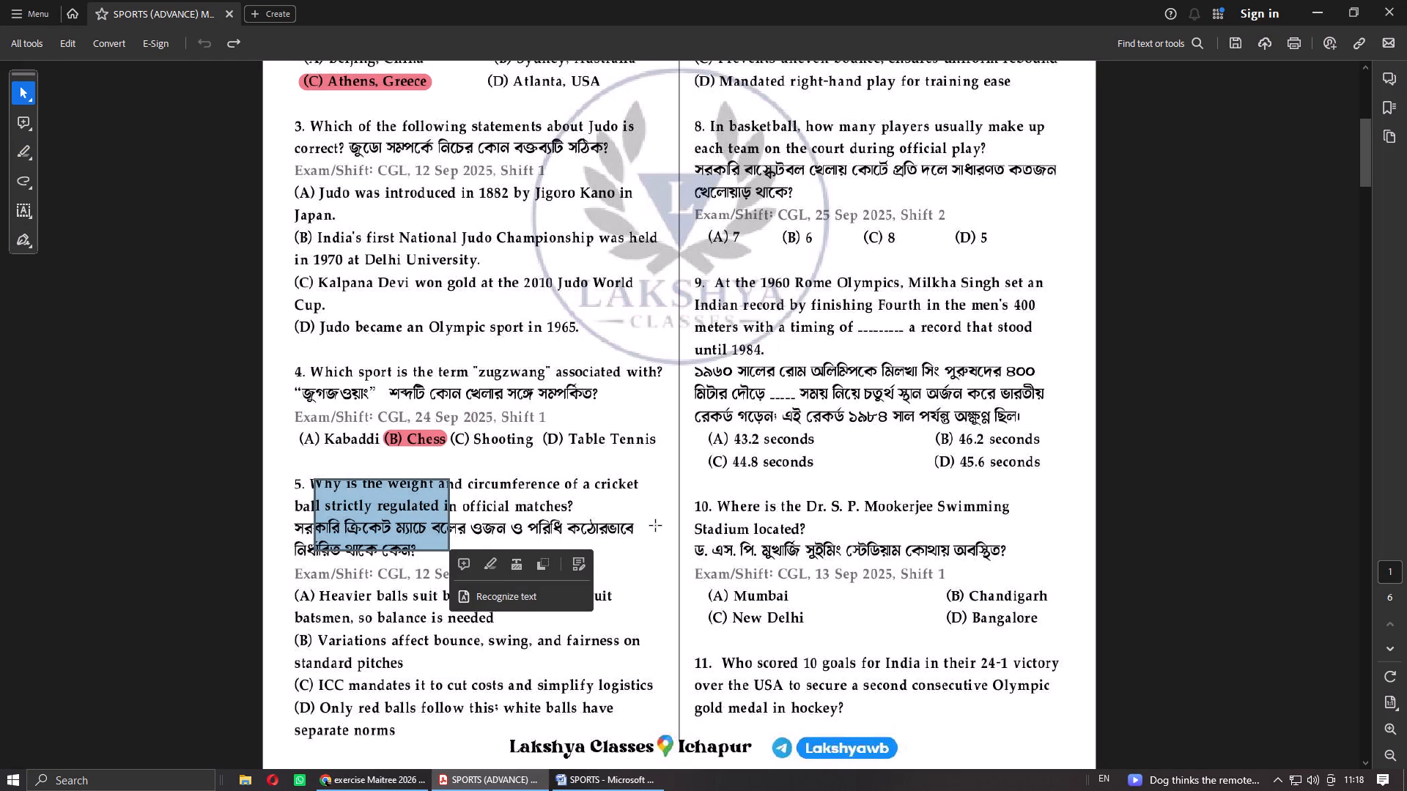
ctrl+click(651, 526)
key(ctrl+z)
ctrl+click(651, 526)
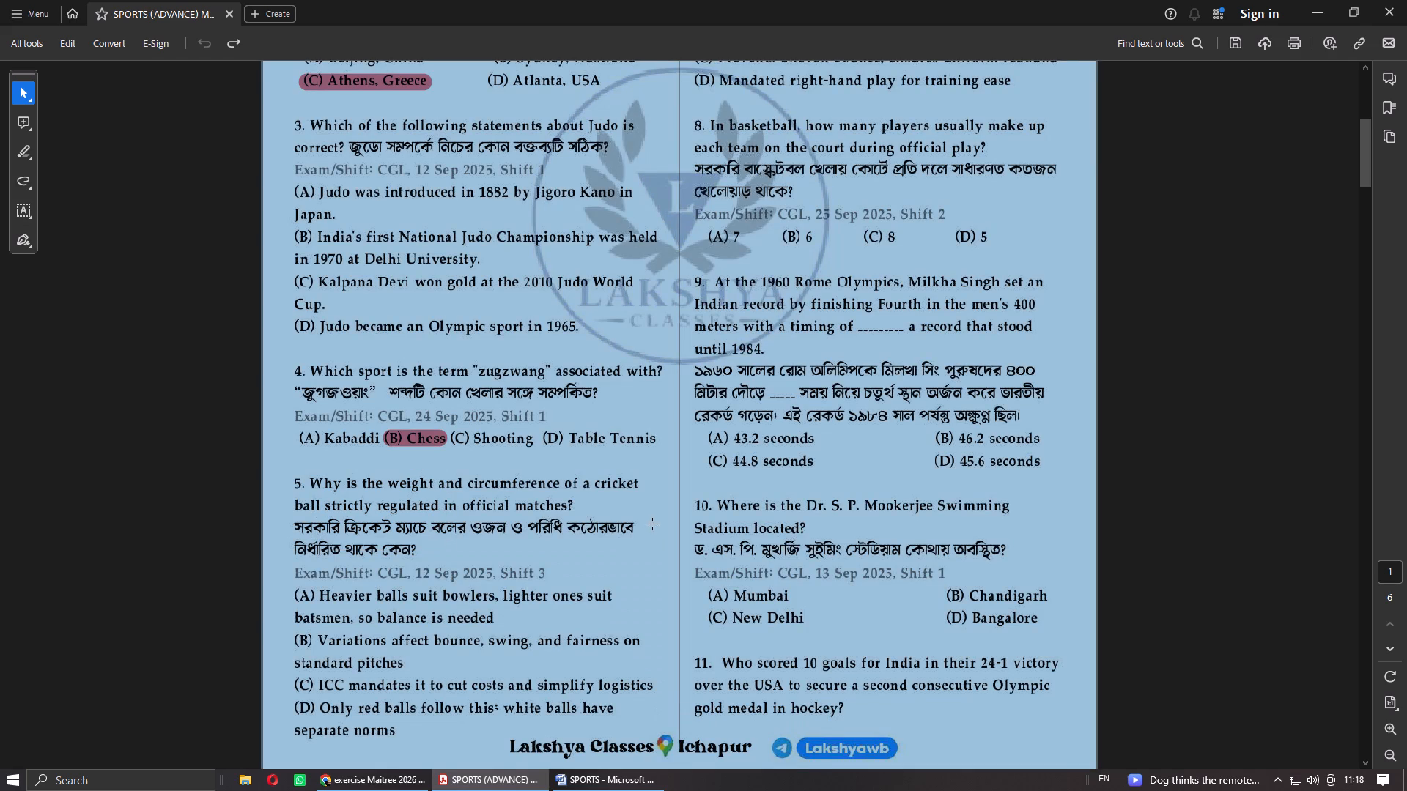
Look through the sports question set as far as page 6 and return to question 5 on page 1.
scroll(655, 537, down, 3)
scroll(655, 538, down, 19)
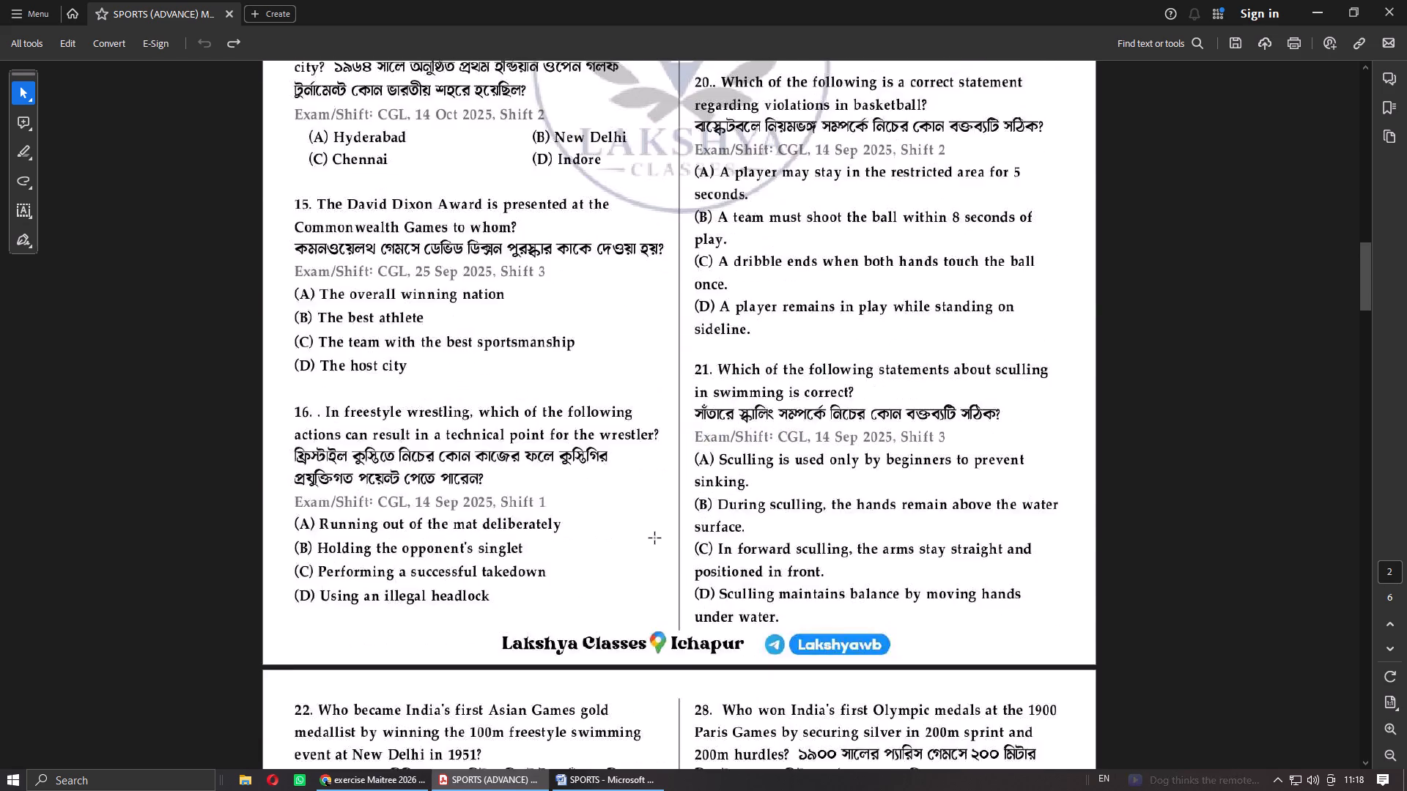
scroll(655, 538, down, 20)
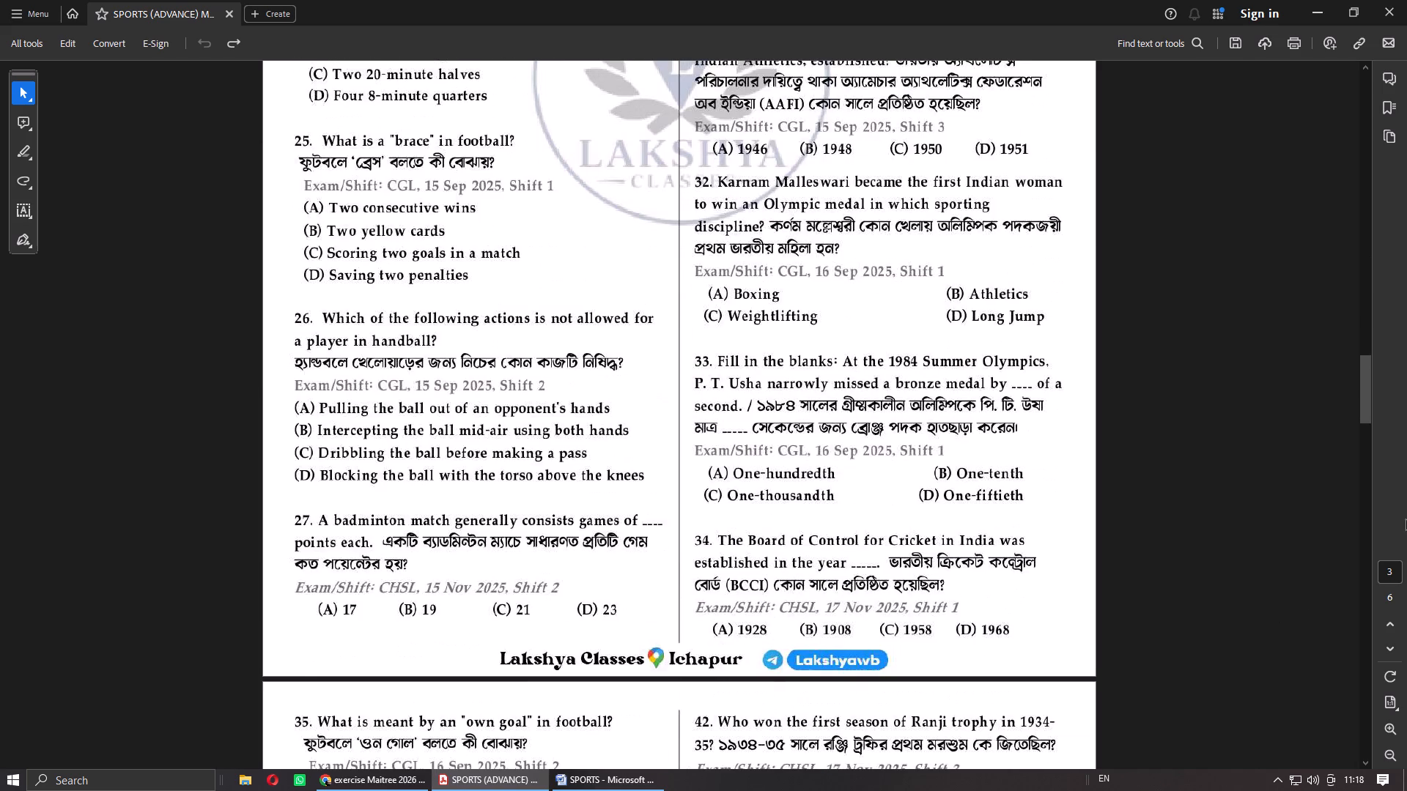
drag(1359, 379, 1376, 672)
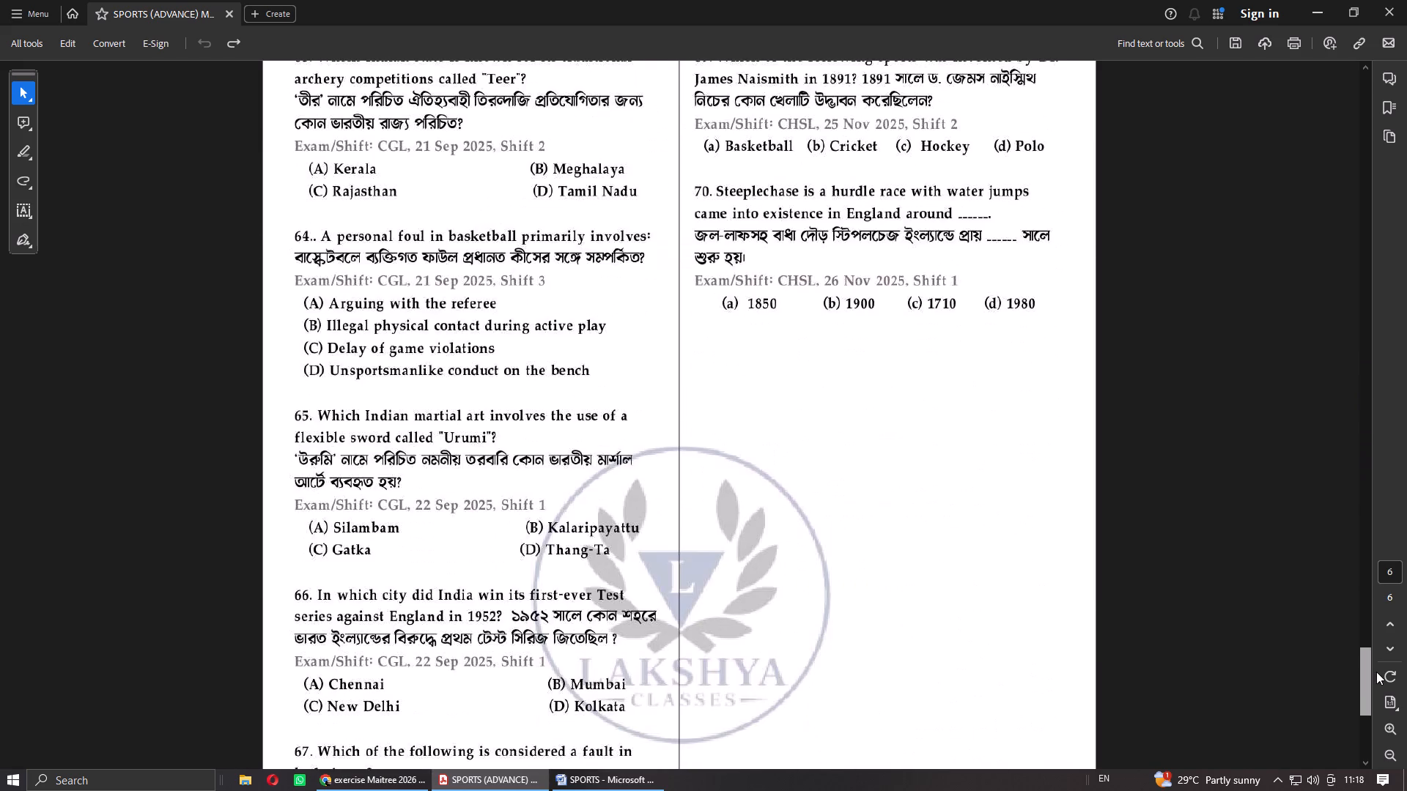
drag(1376, 672, 1381, 174)
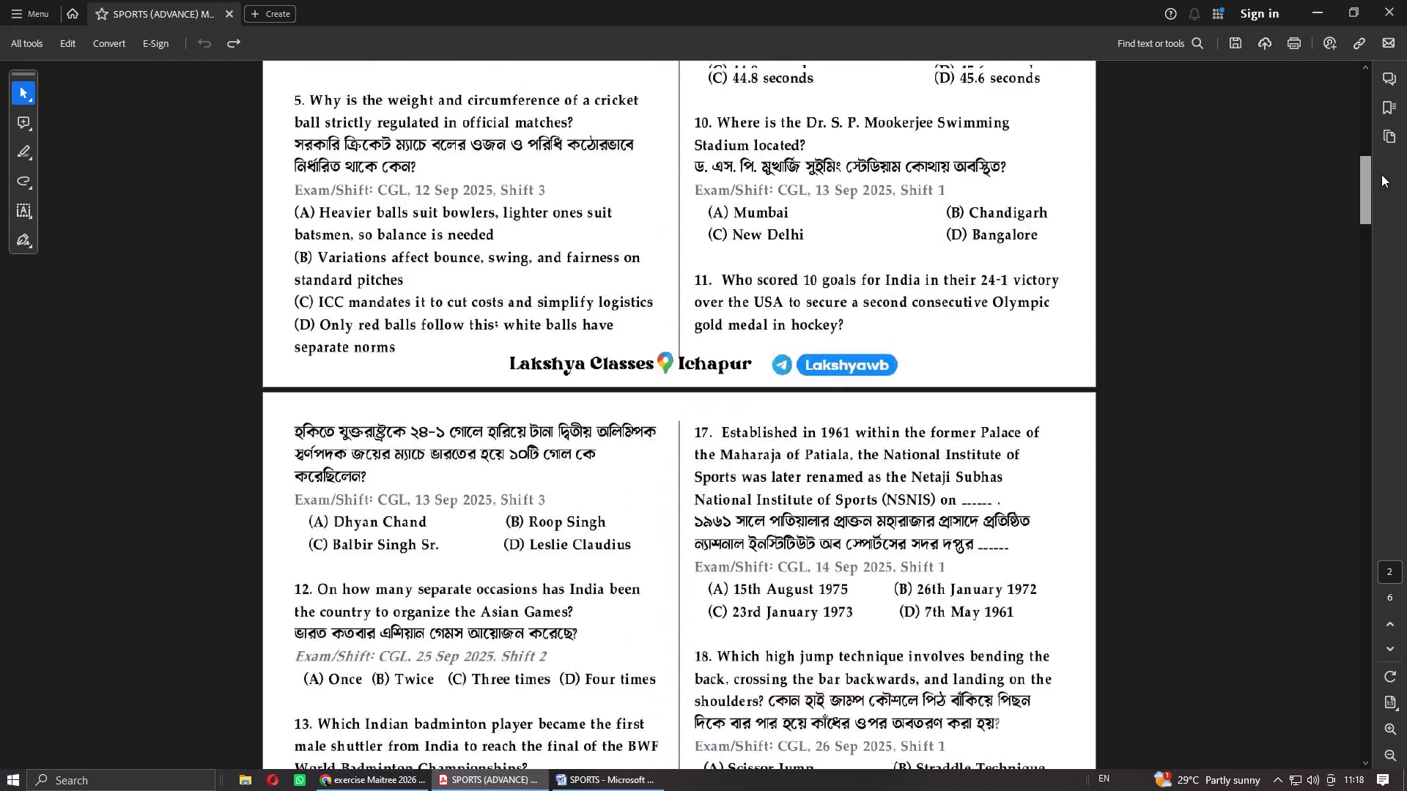
drag(1381, 174, 1386, 160)
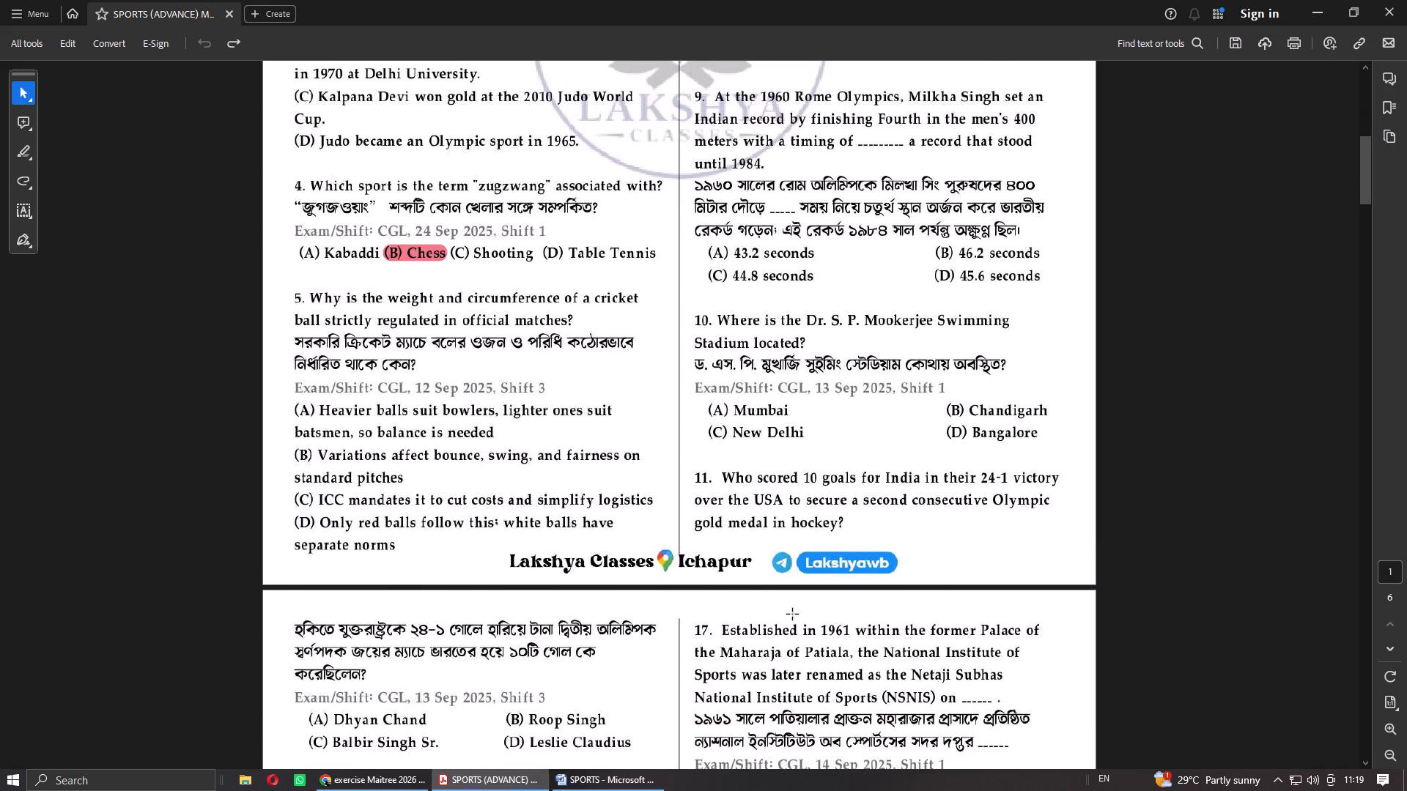
In the SPORTS Word document, insert a new row below the Stump question in the CRICKET table.
click(625, 790)
right_click(788, 246)
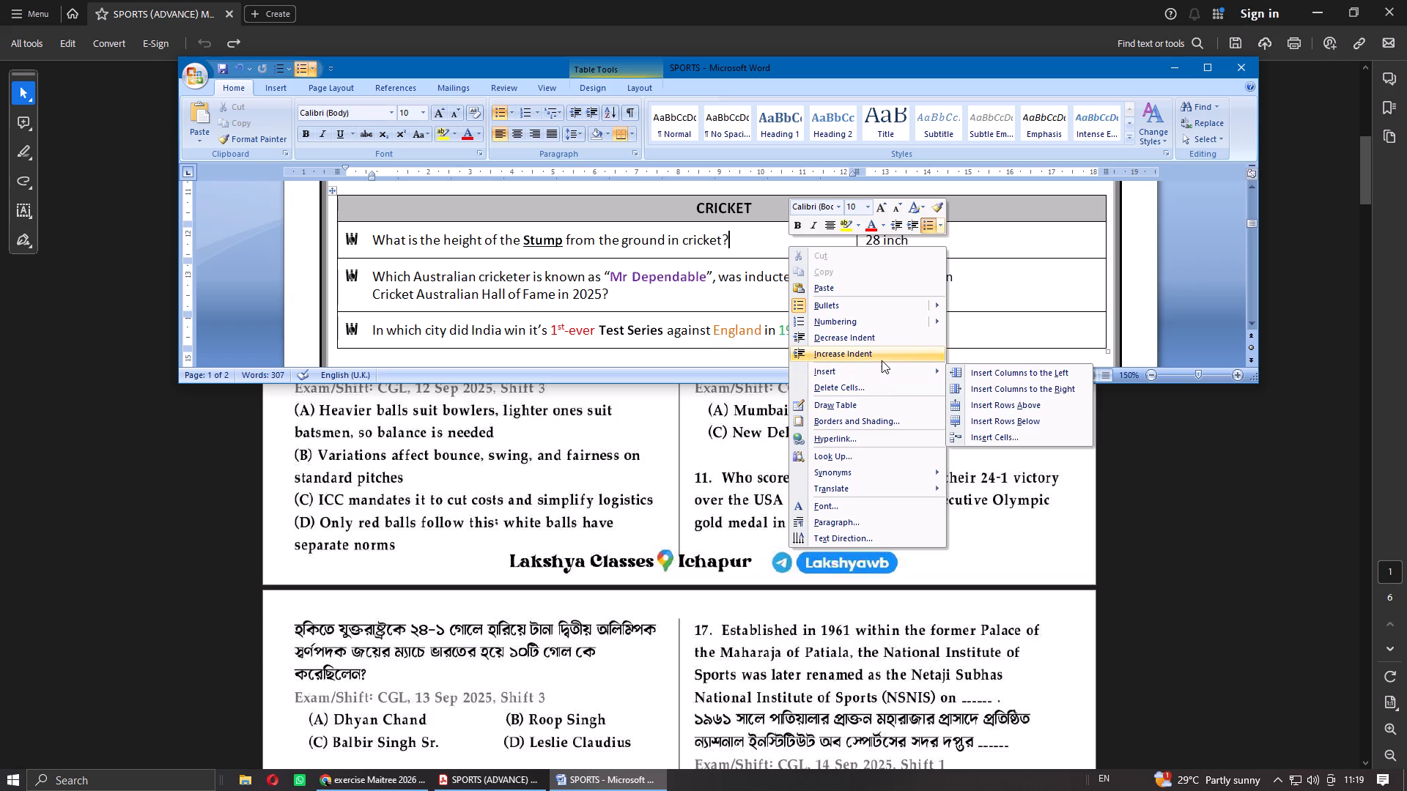
click(996, 417)
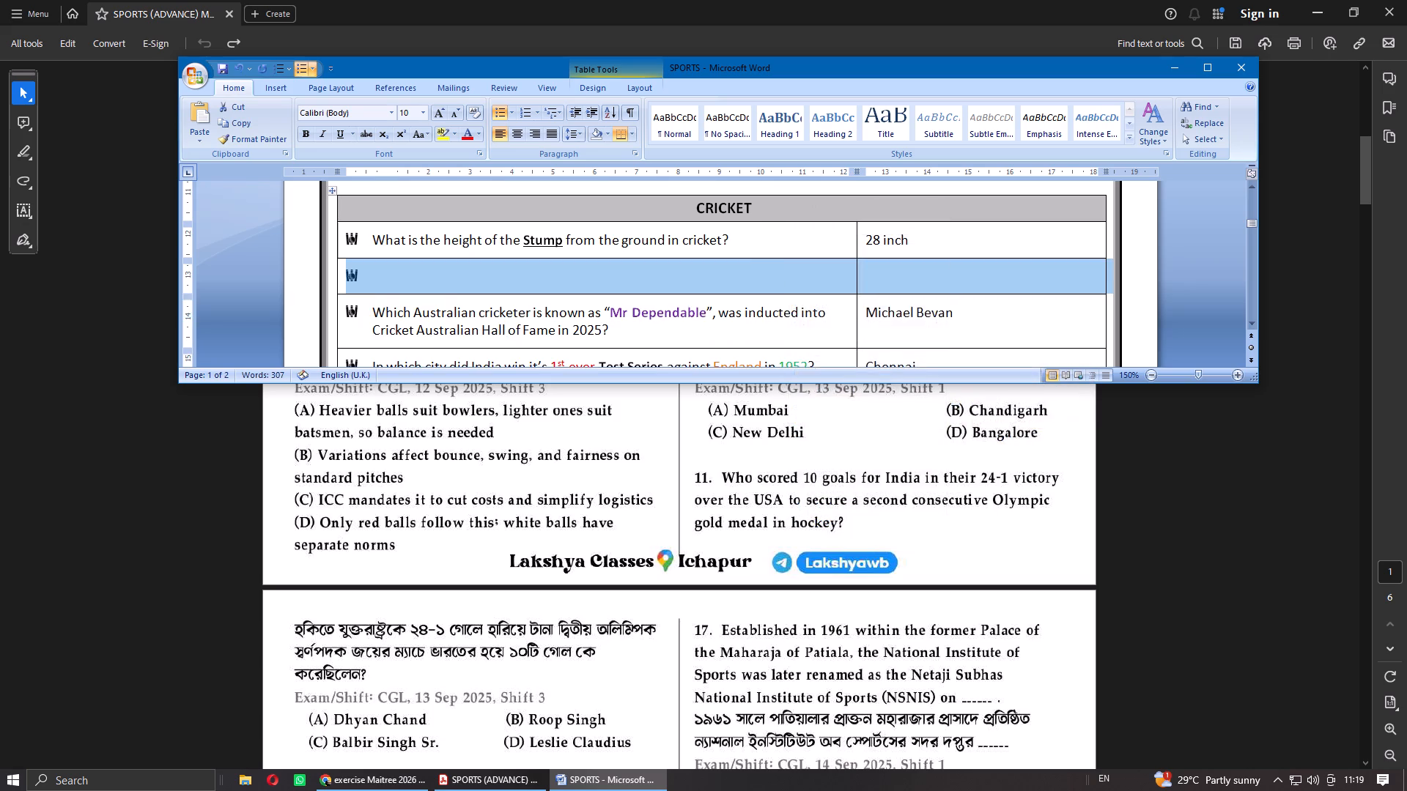
Enter the question "Why is the weight and circumference of a cricket ball strictly regulated in official matches?" in the new CRICKET row.
scroll(520, 297, up, 1)
scroll(499, 435, up, 2)
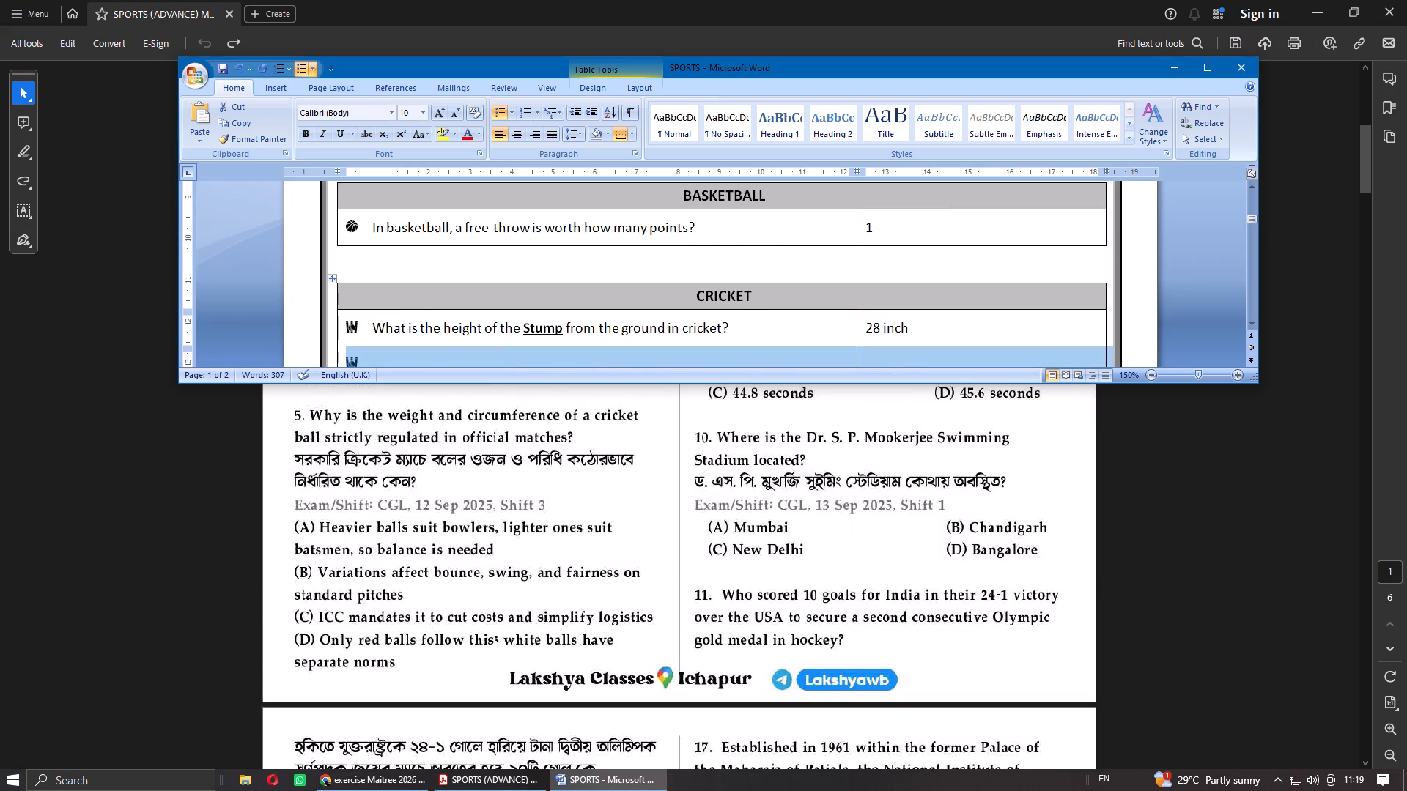
scroll(472, 339, down, 2)
scroll(454, 311, up, 1)
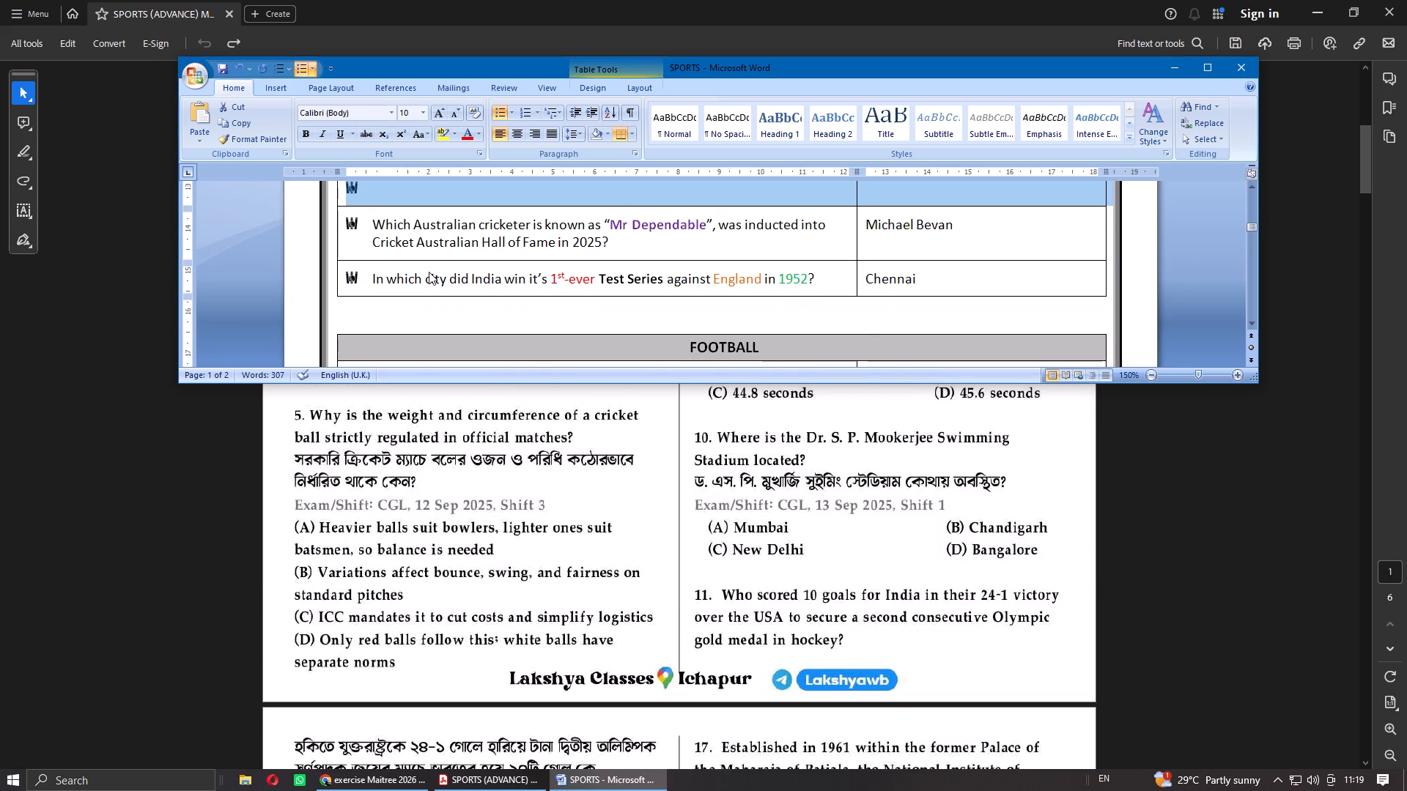
click(429, 272)
text(why is the weight and circu)
key(m)
text(ference of a cricket a)
key(BackSpace)
text(ball strictly regulated in official ma)
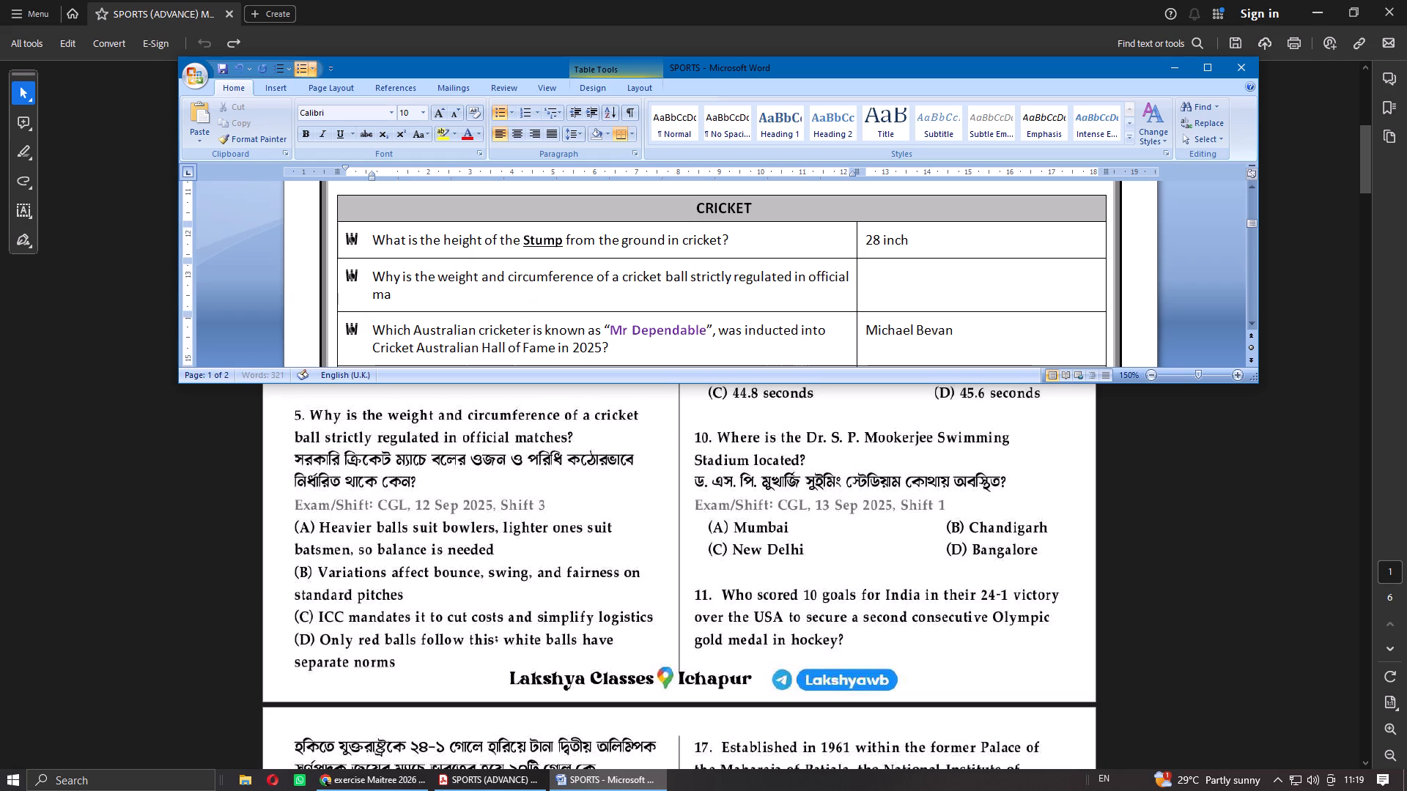
text(tches?)
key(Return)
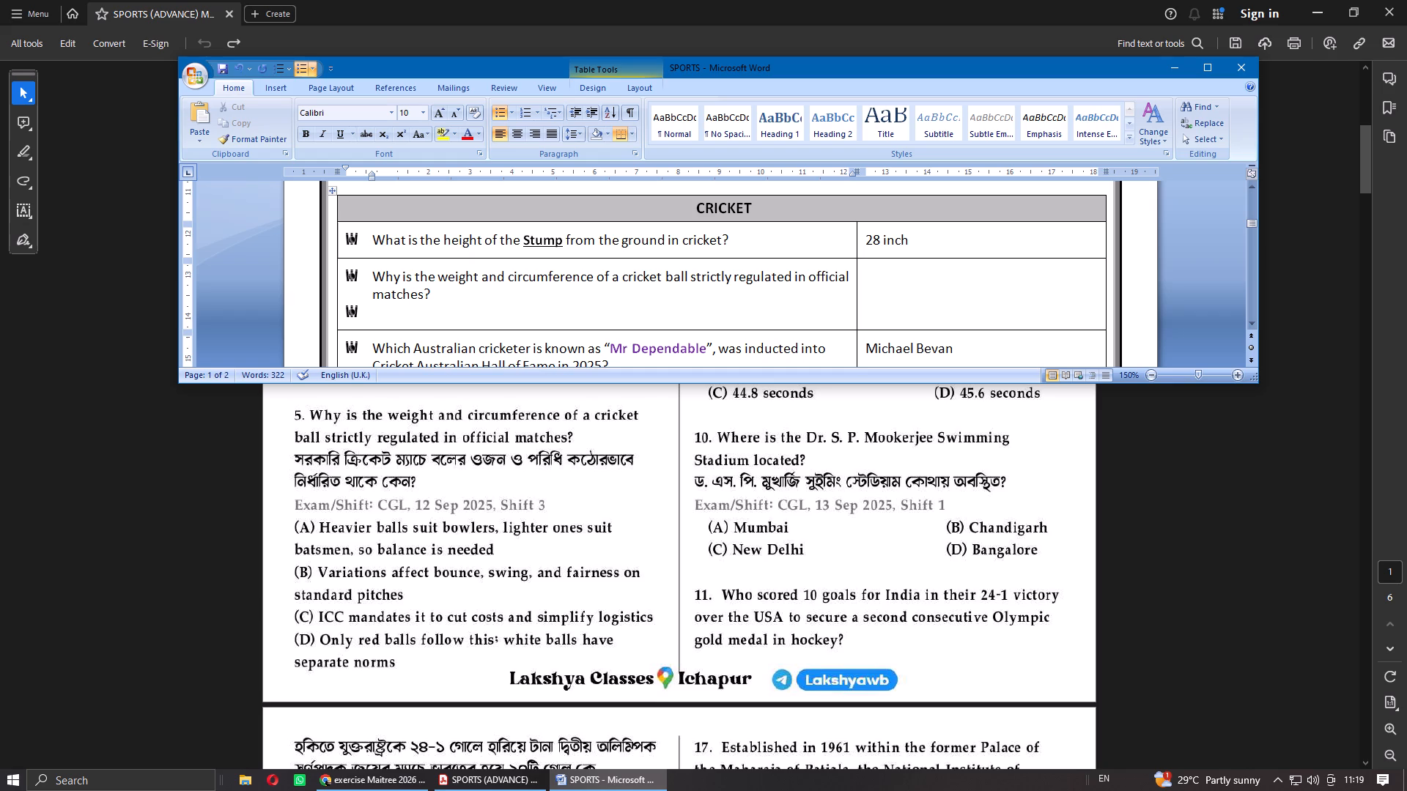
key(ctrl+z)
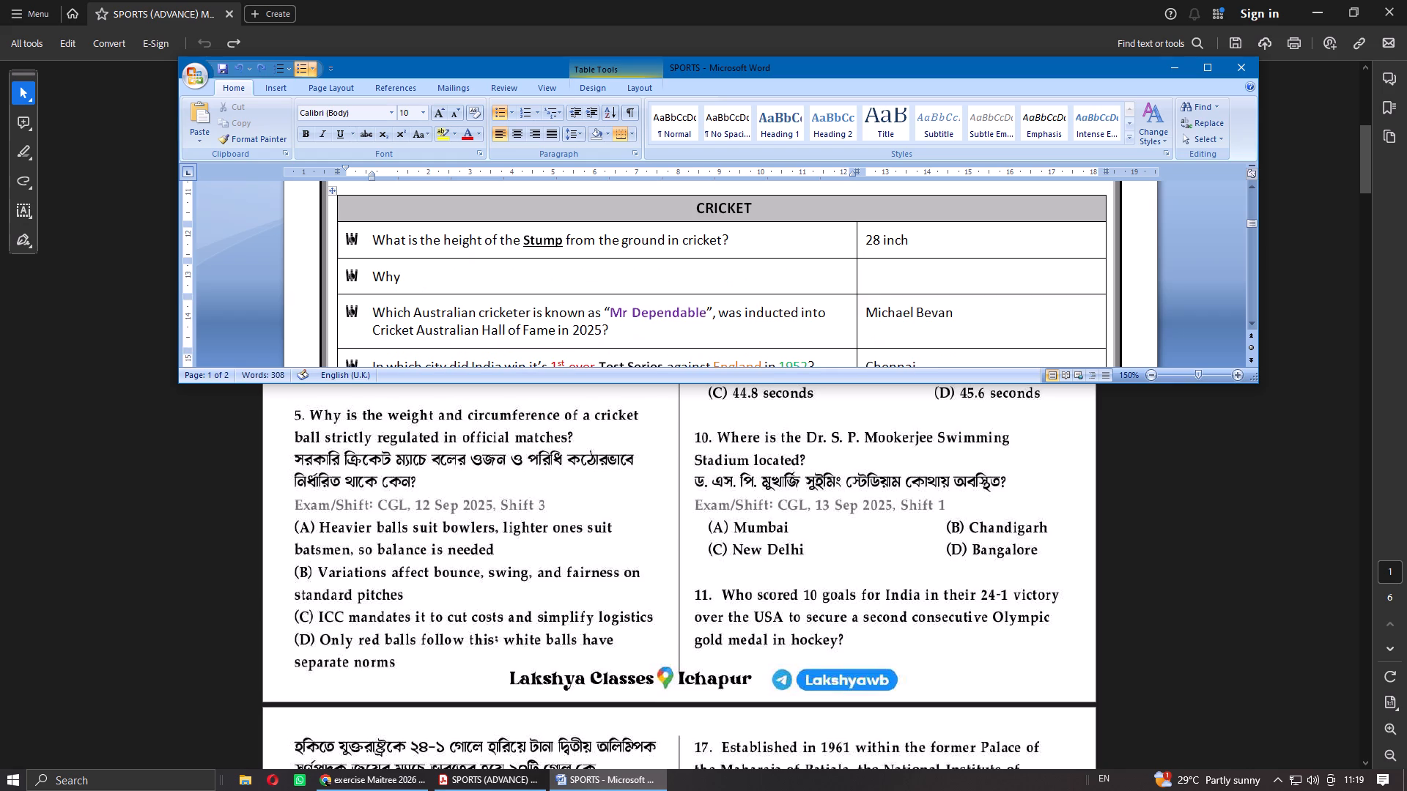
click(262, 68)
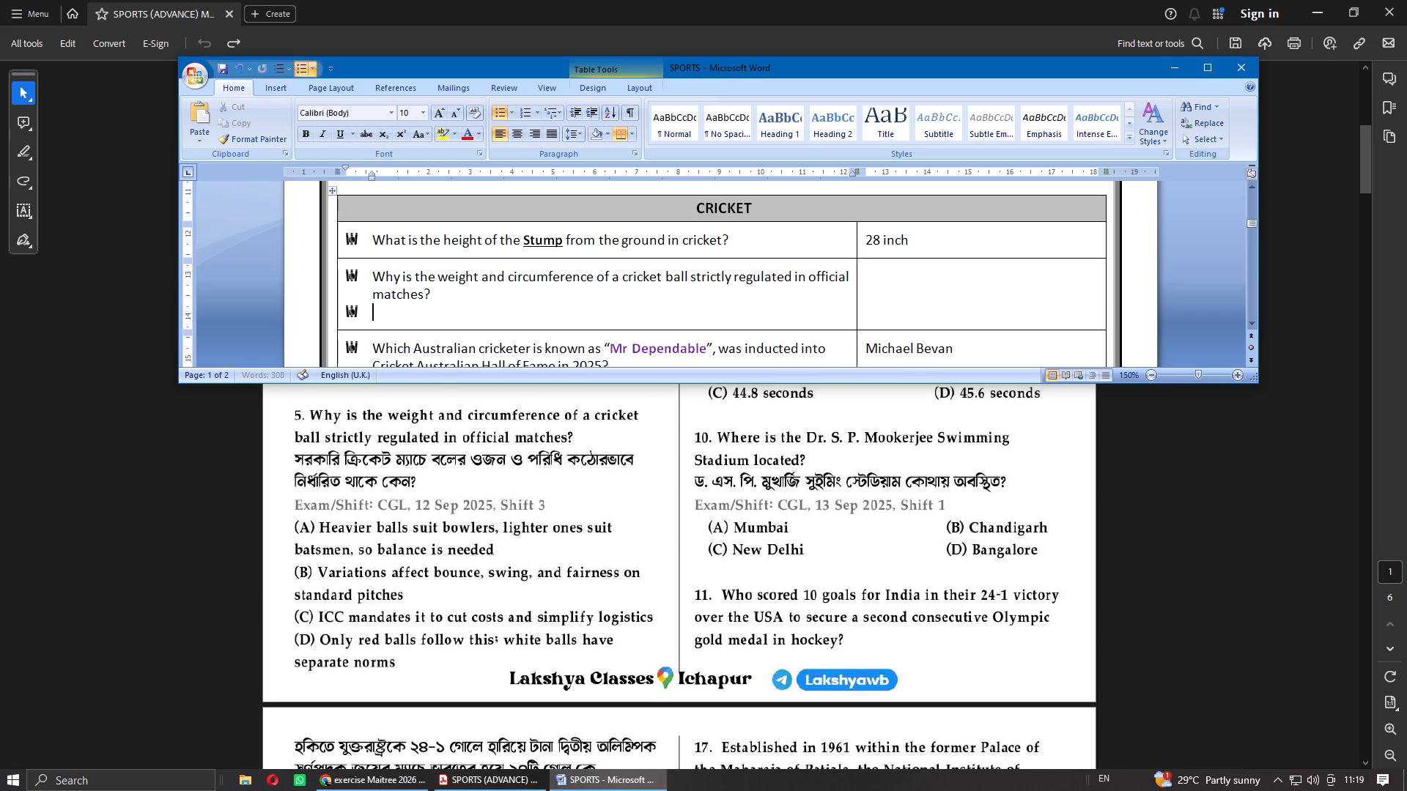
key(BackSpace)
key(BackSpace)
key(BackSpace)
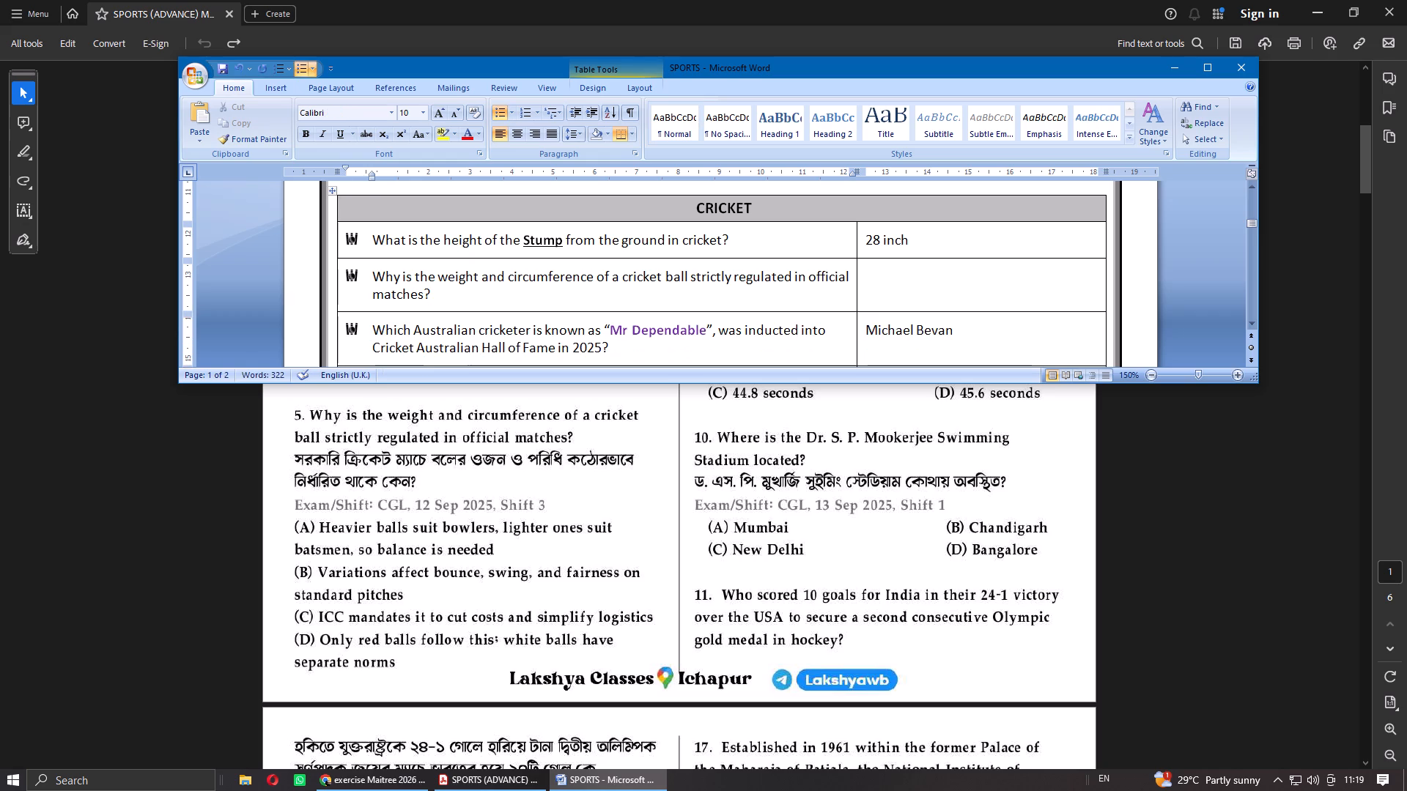
Copy the new cricket ball question and search Google for it in Chrome.
drag(376, 278, 441, 300)
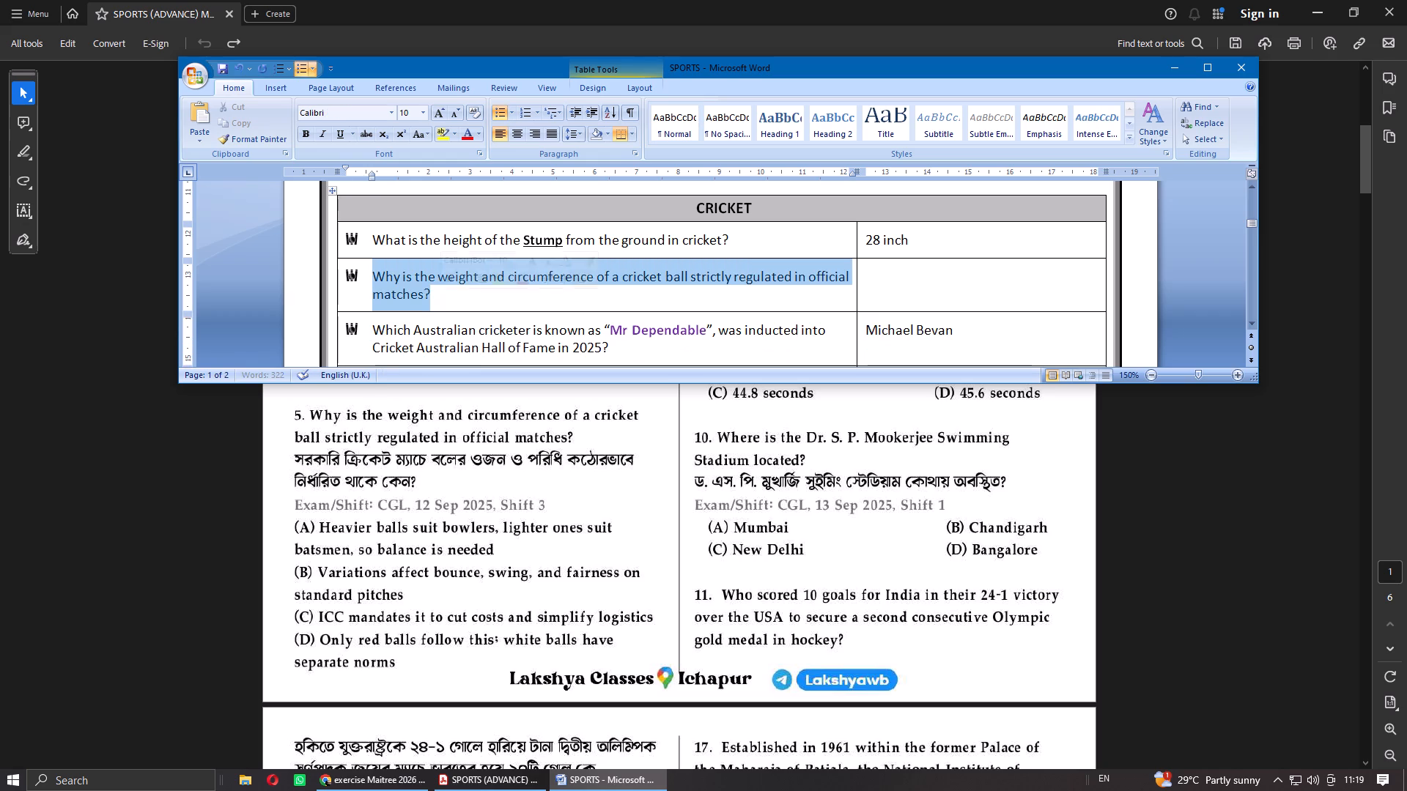
key(ctrl+c)
click(372, 790)
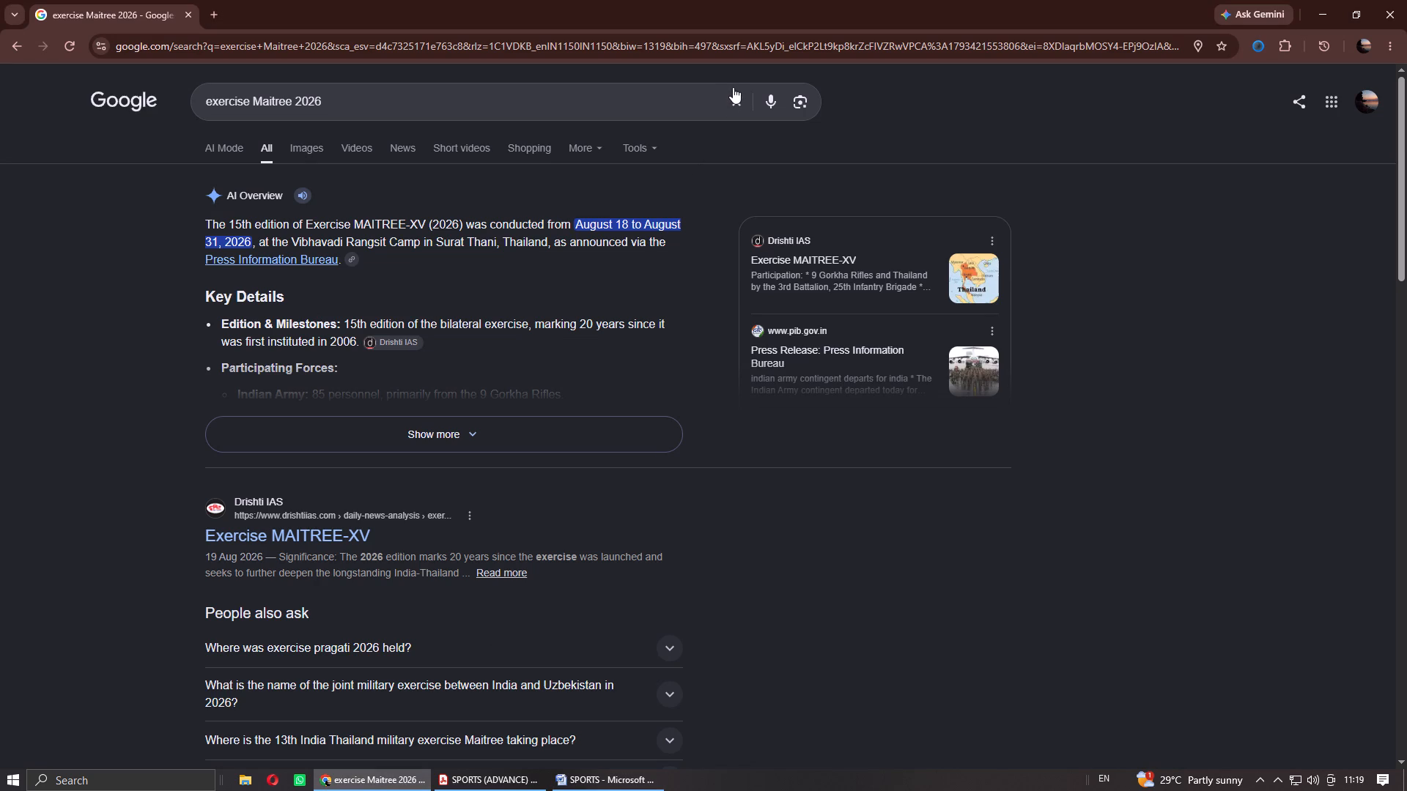
click(734, 91)
click(734, 96)
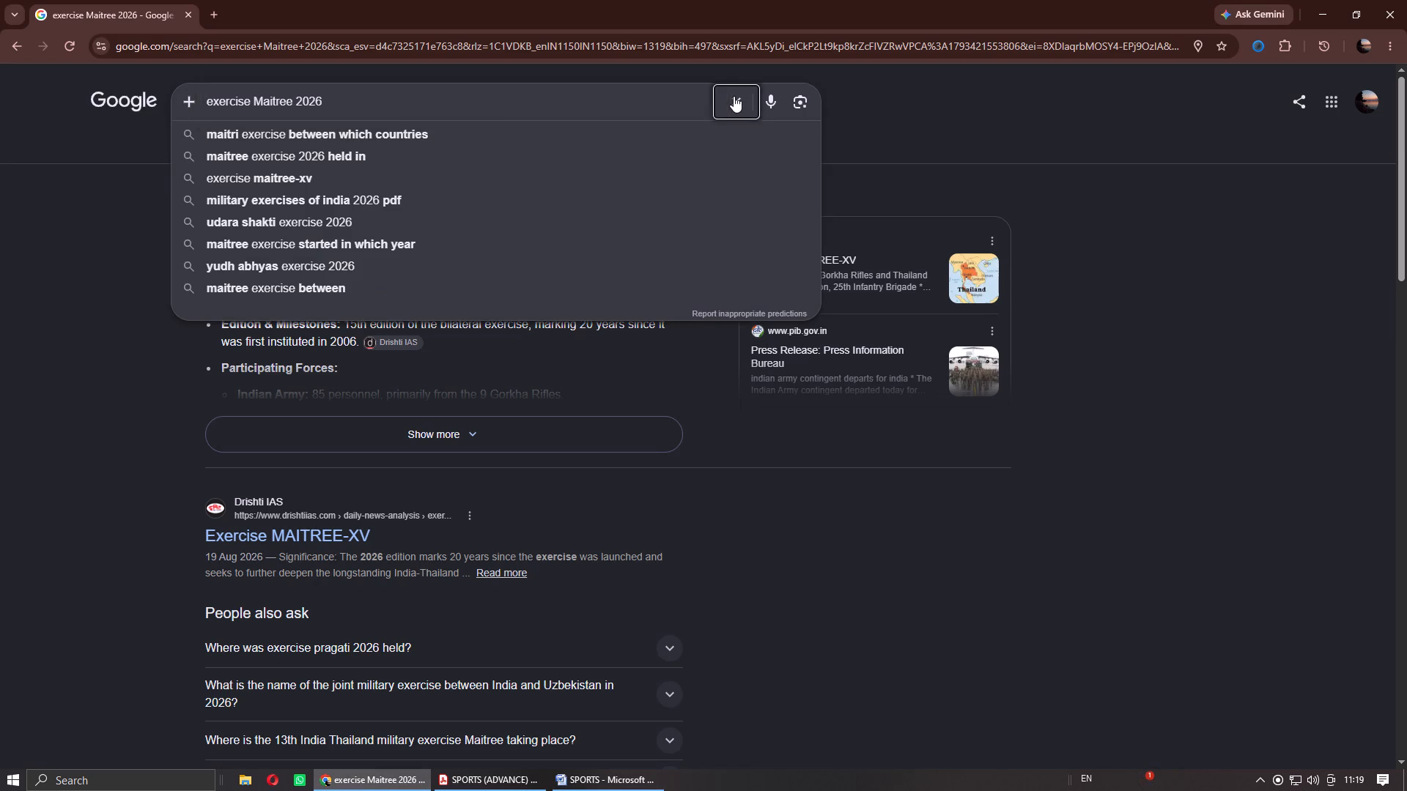
key(ctrl+v)
key(Return)
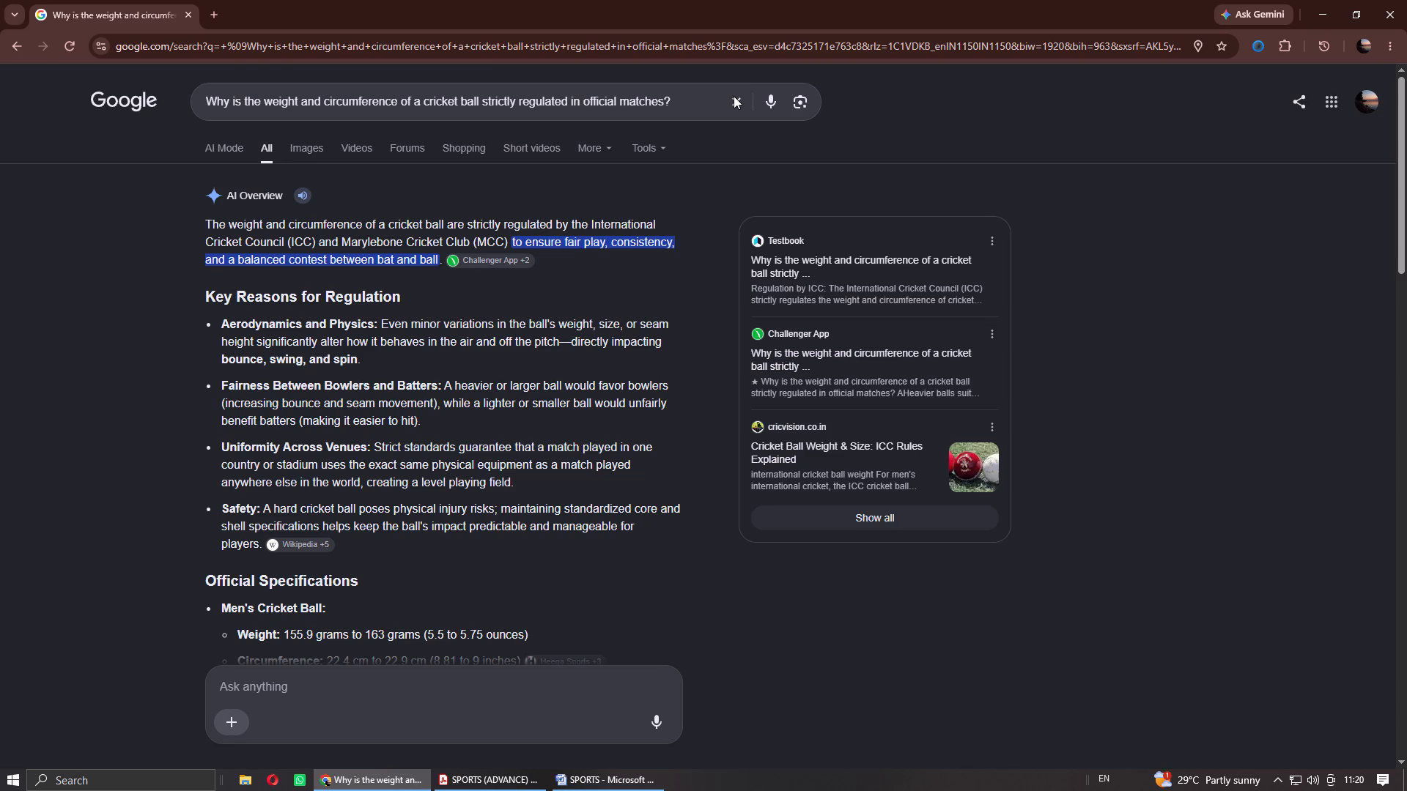
Look through the search results and open the Testbook page on the cricket ball question.
scroll(769, 277, down, 4)
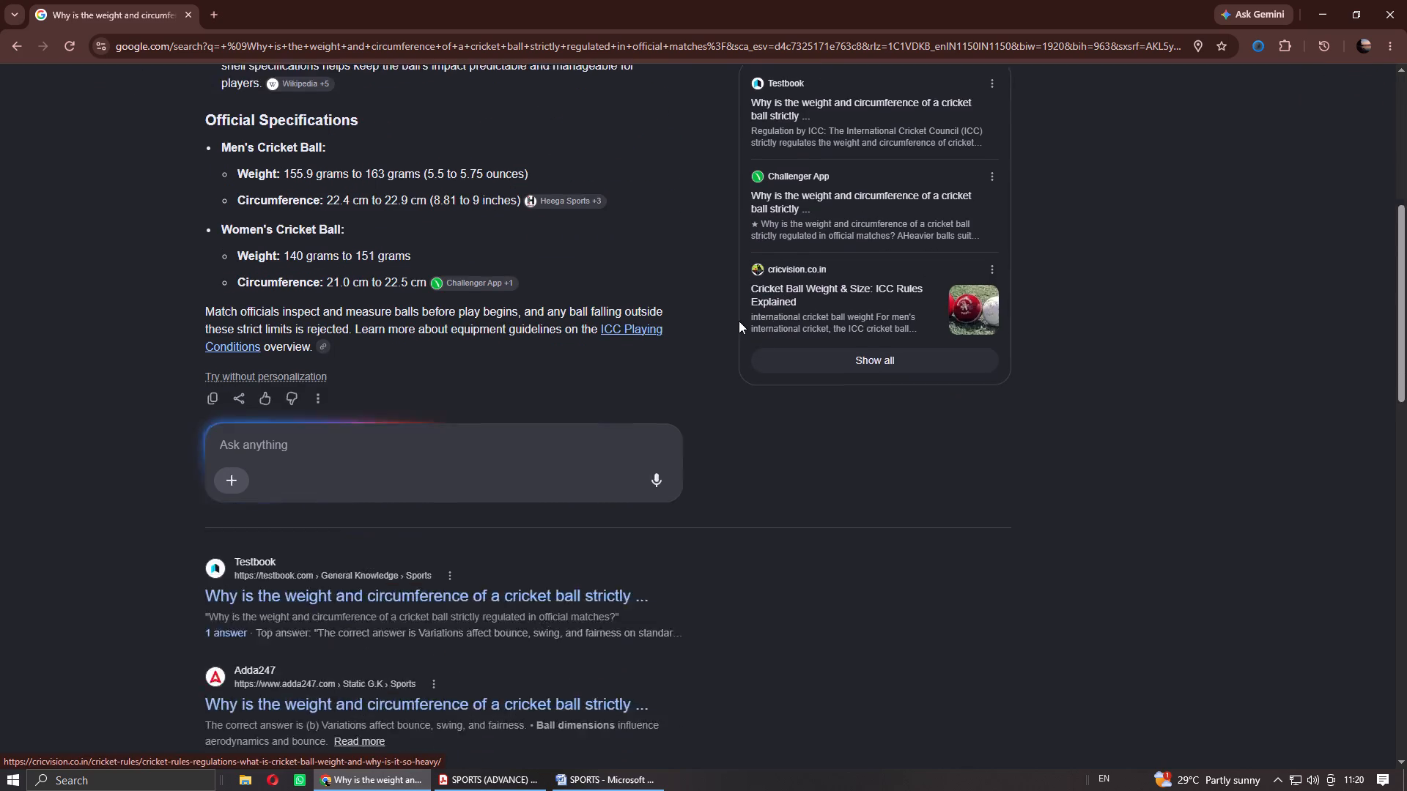
scroll(738, 322, down, 1)
click(500, 448)
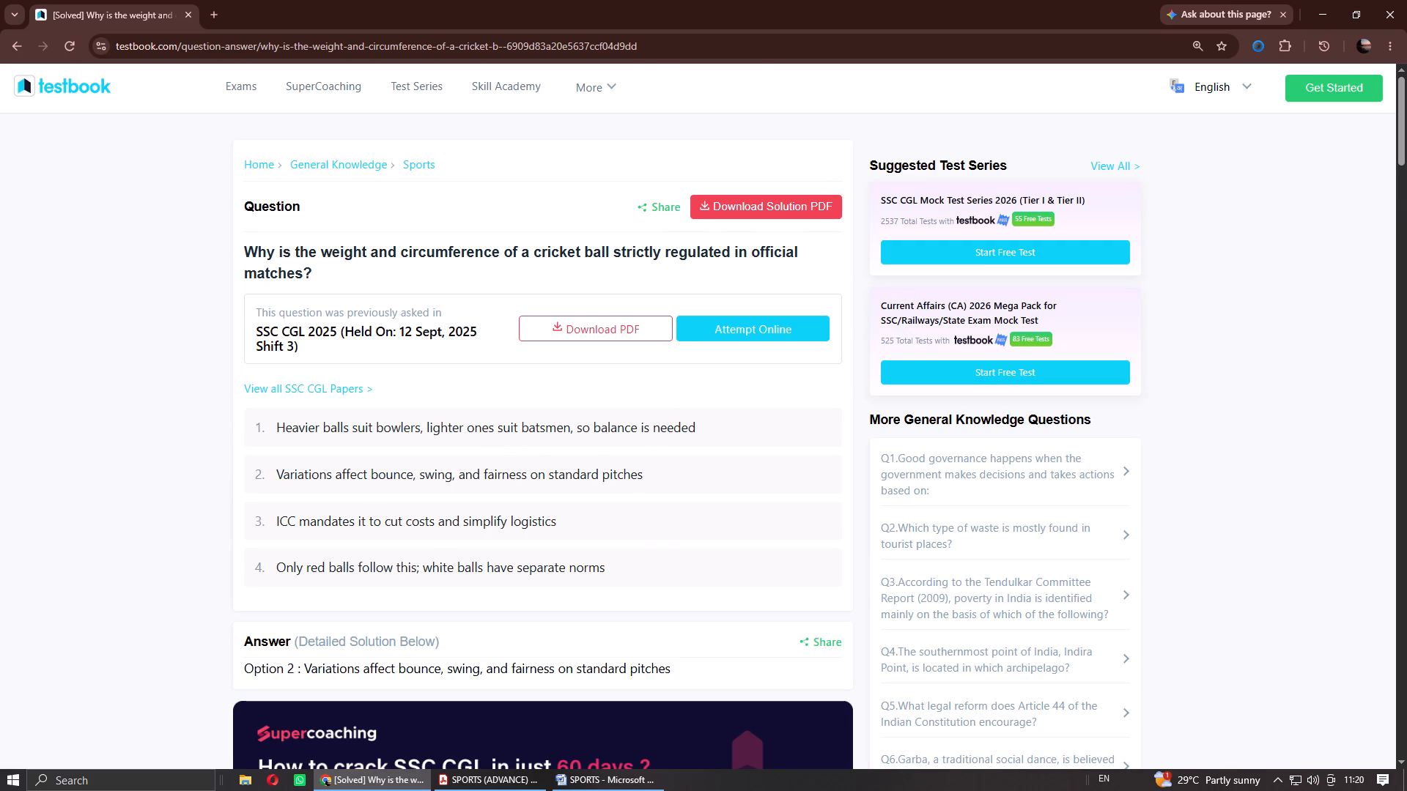
Back in the SPORTS Word document, enter the cricket ball question's answer as "Variations affect bounce, swing and fairness on standard pitches".
click(526, 781)
click(589, 777)
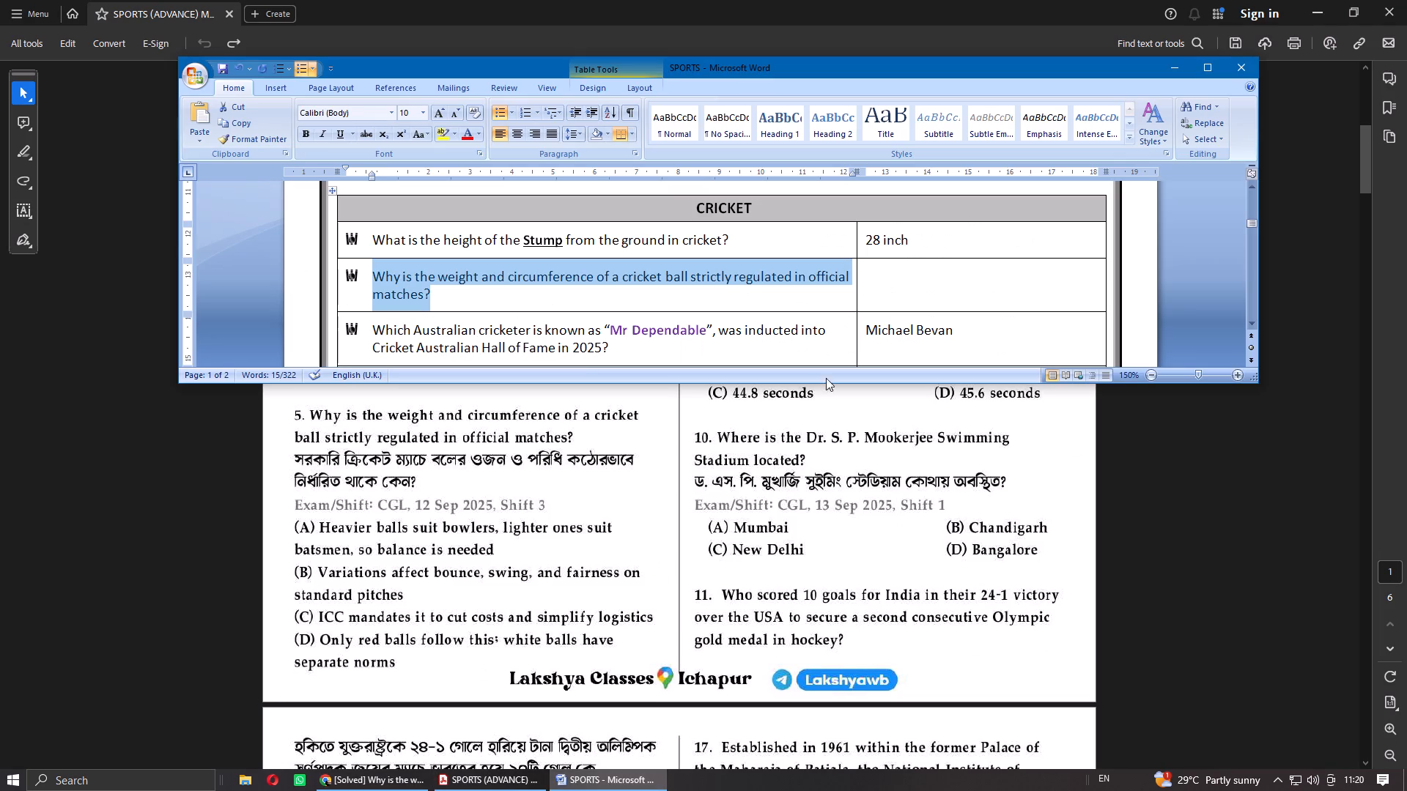
click(894, 296)
text(Variations affect bouncem s)
key(BackSpace)
key(BackSpace)
key(BackSpace)
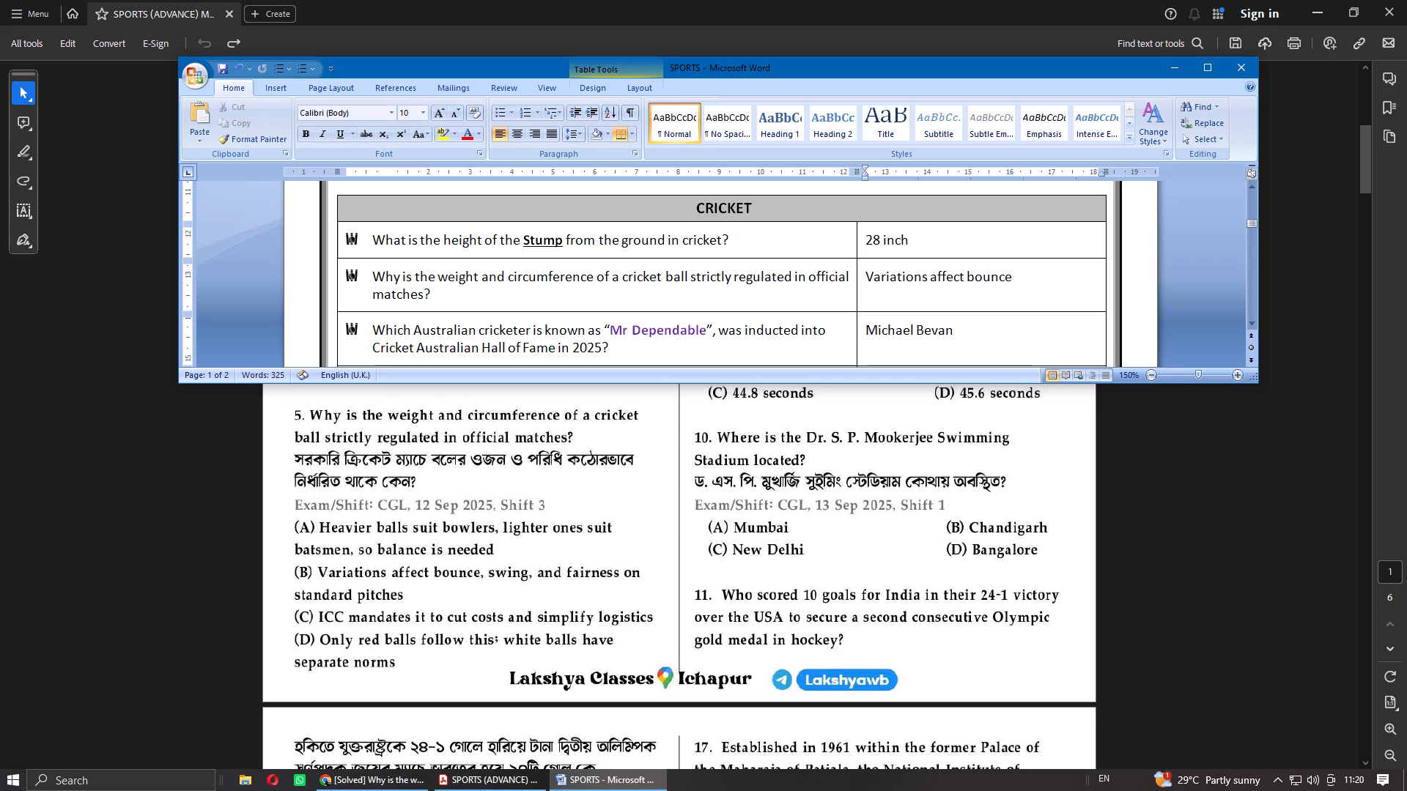
text(, swing and fairness on standard pit)
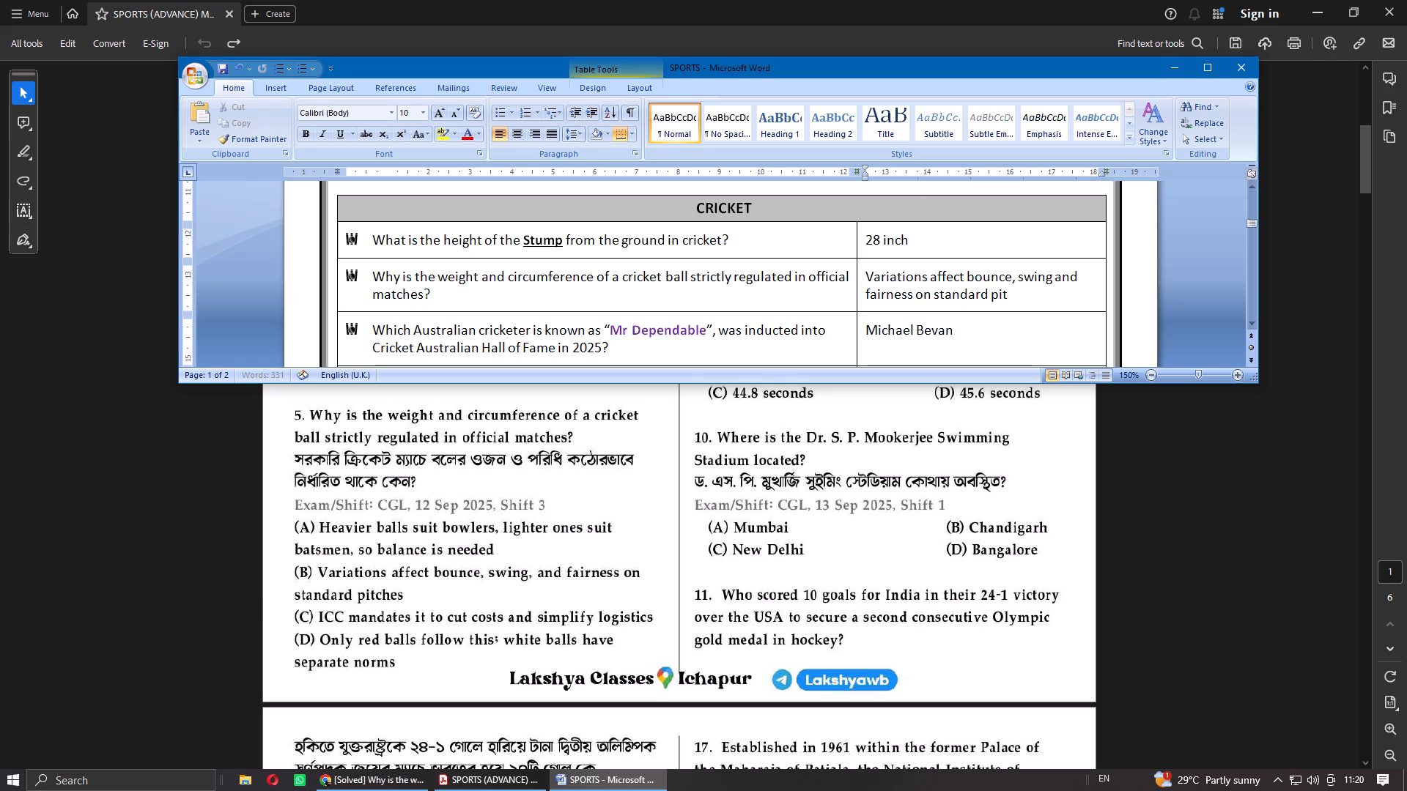
text(ches)
In the sports question set in Acrobat, highlight the option label (B) of question 5.
click(30, 158)
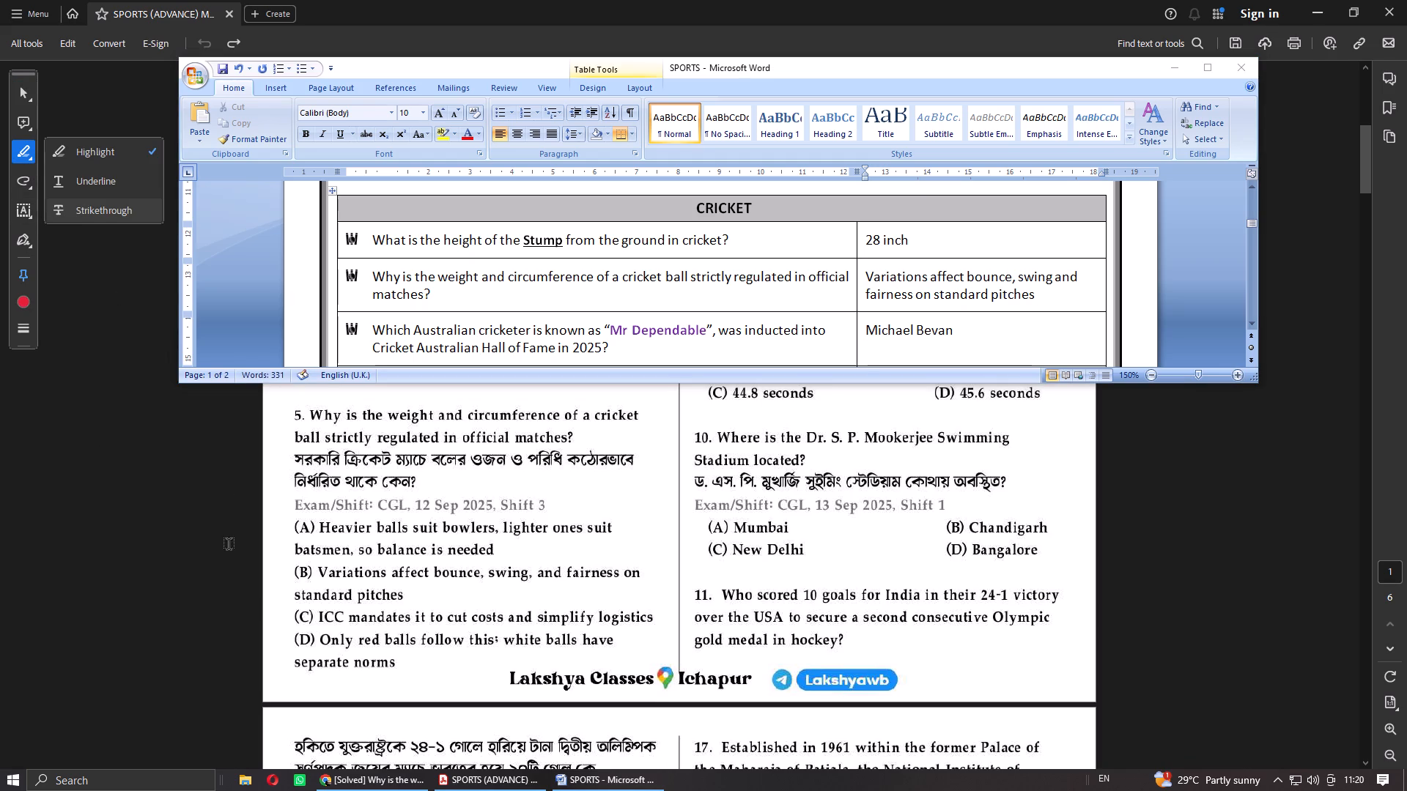
drag(295, 575, 310, 572)
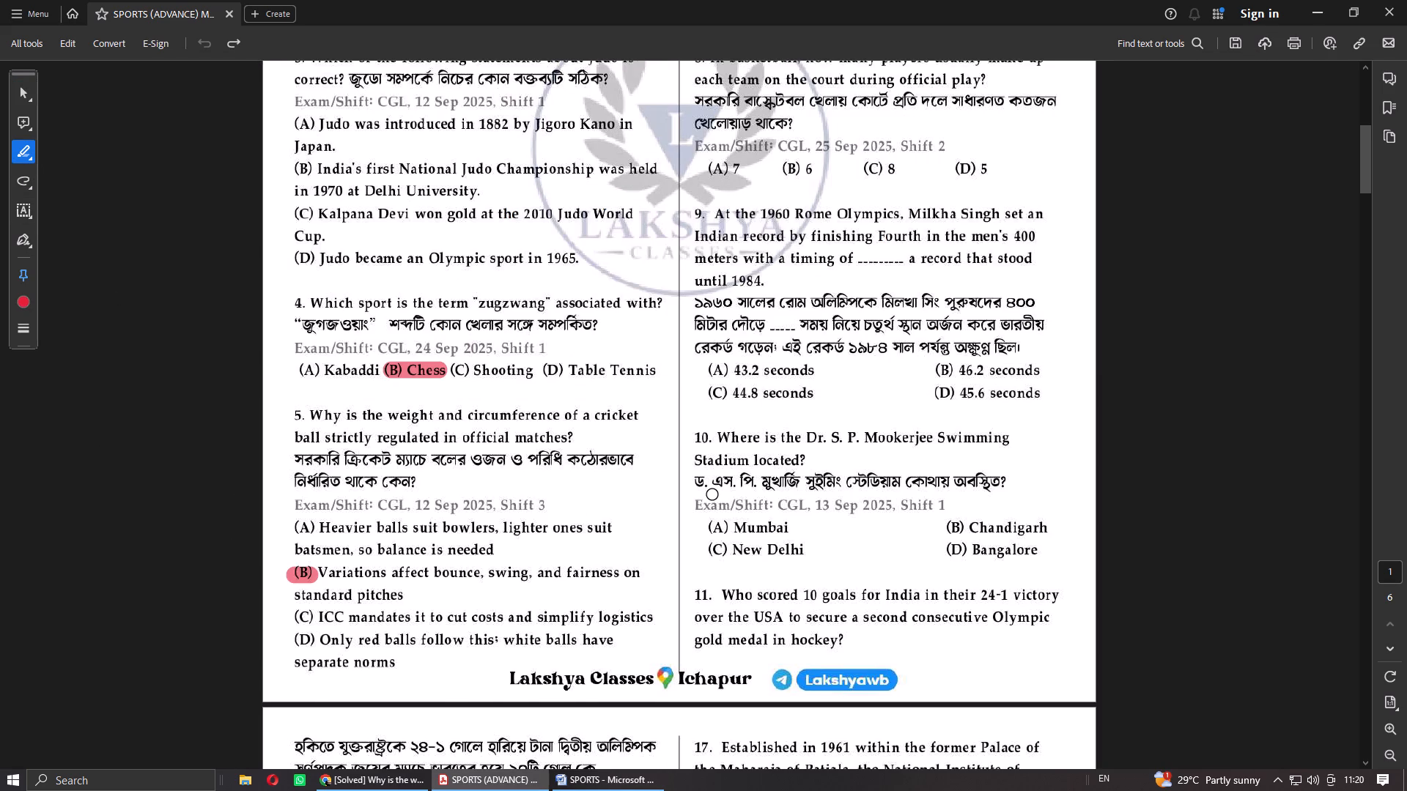
Review the questions on page 1 of the sports question set and look through the SPORTS document's topic tables around OLYMPICS.
scroll(712, 494, up, 8)
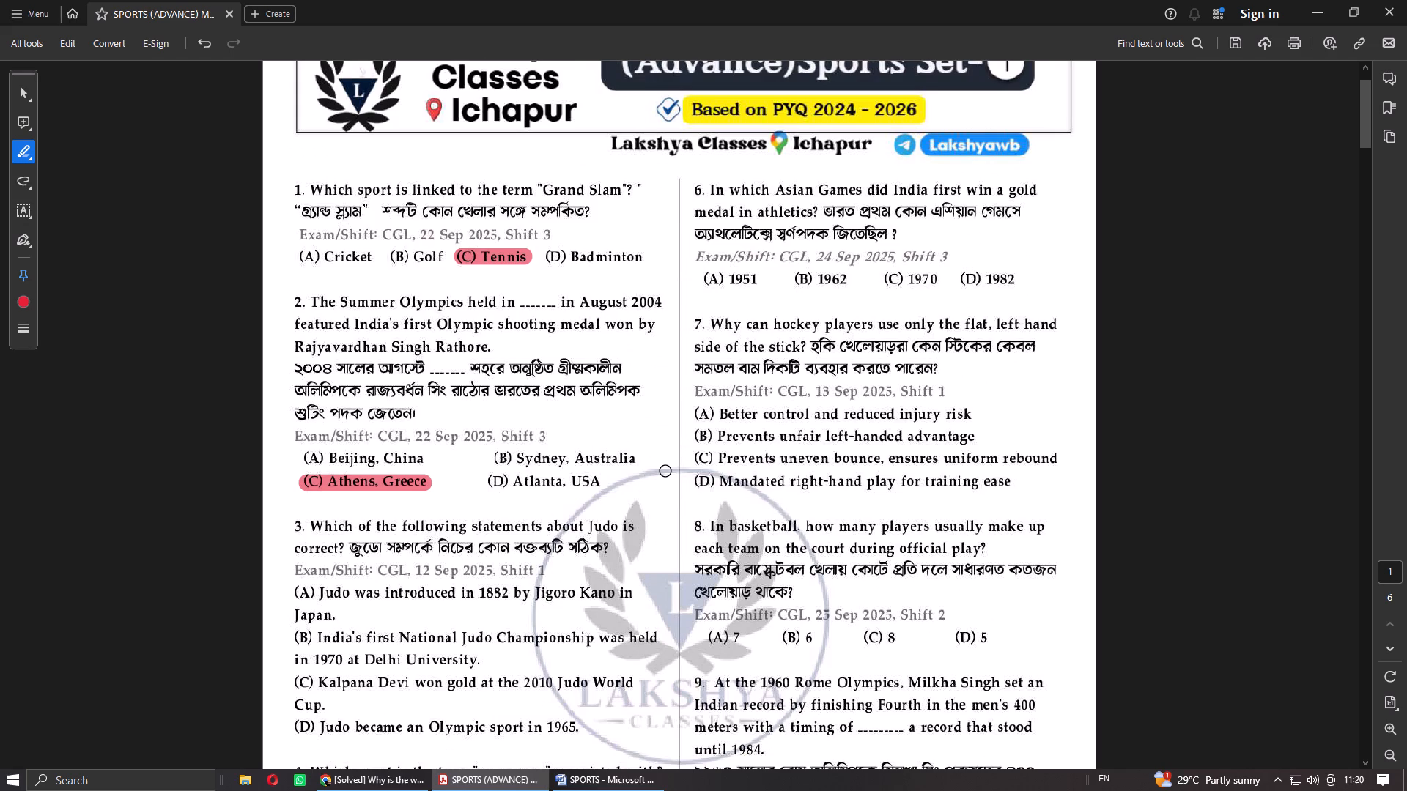
click(619, 790)
scroll(879, 229, down, 9)
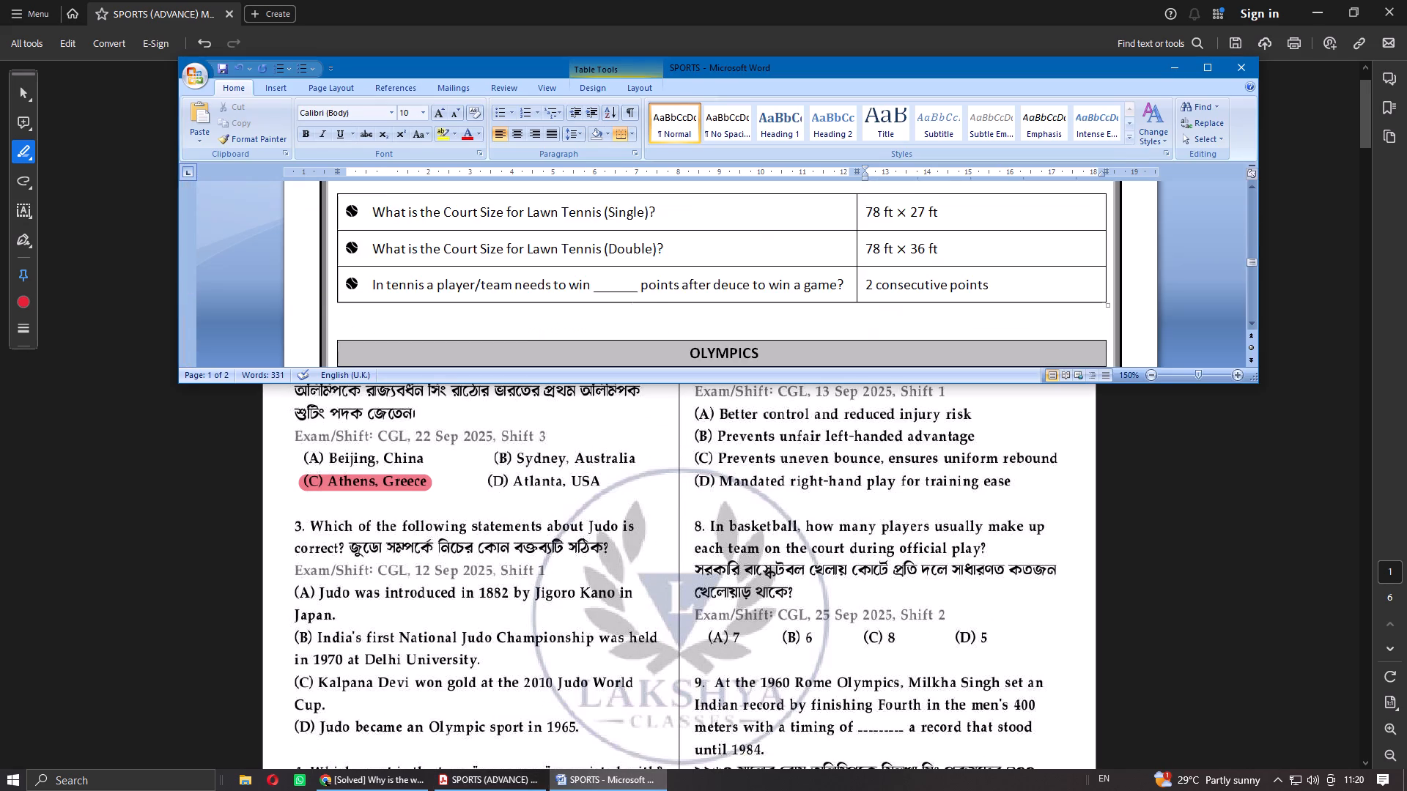
scroll(879, 229, down, 7)
scroll(879, 229, up, 5)
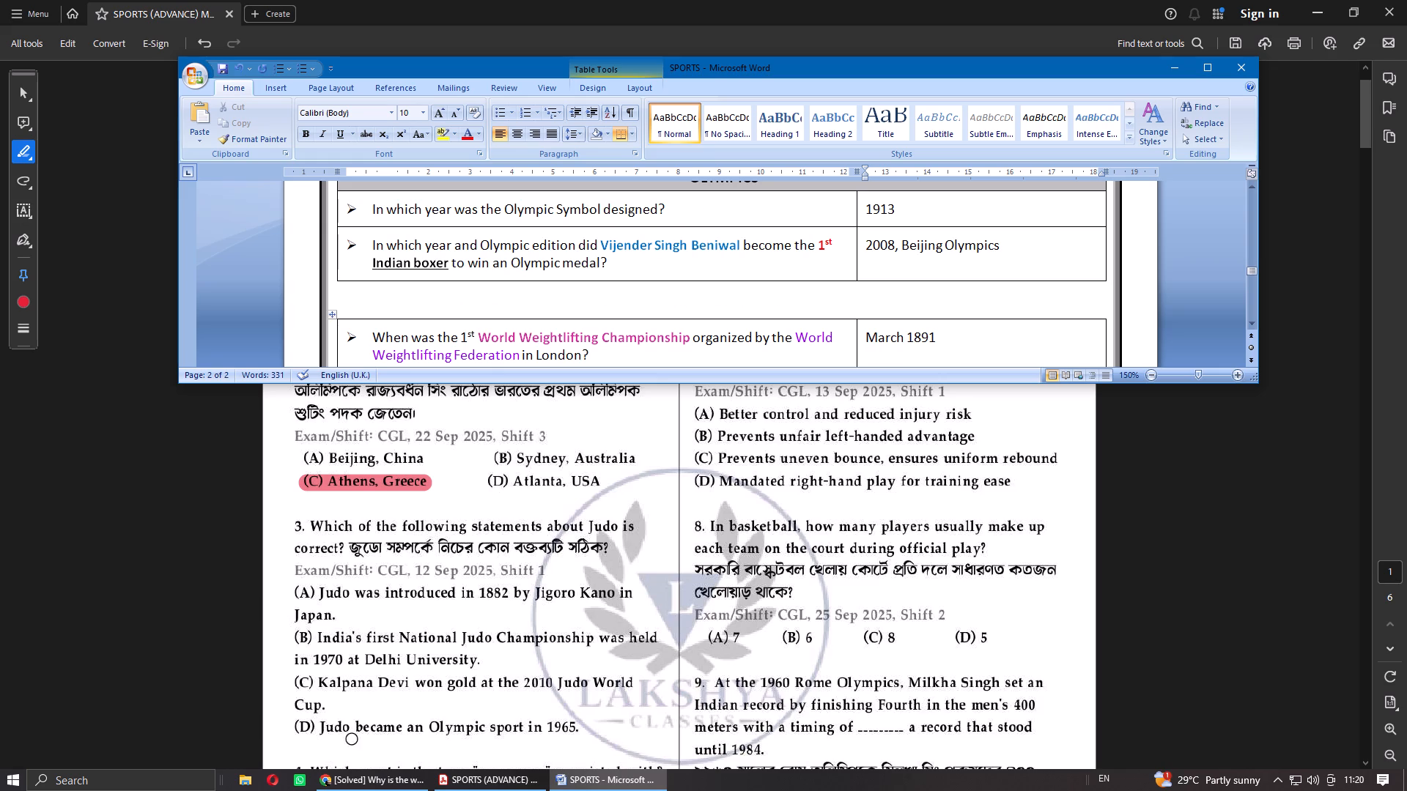
In File Explorer, open the ASIAN GAMES 2026 Word document from Study > CA > 2026 CA on New Volume (F:).
click(358, 790)
click(358, 790)
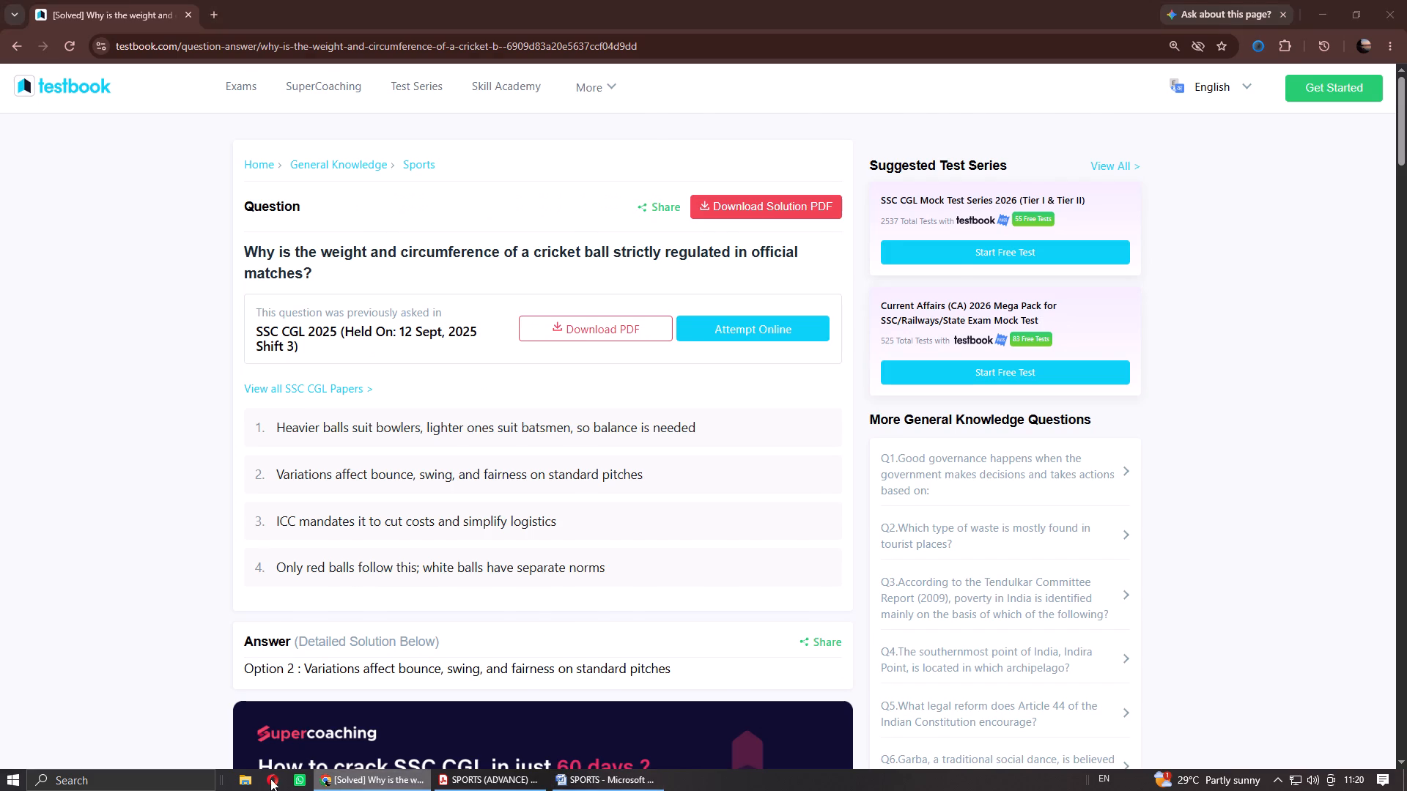
click(240, 779)
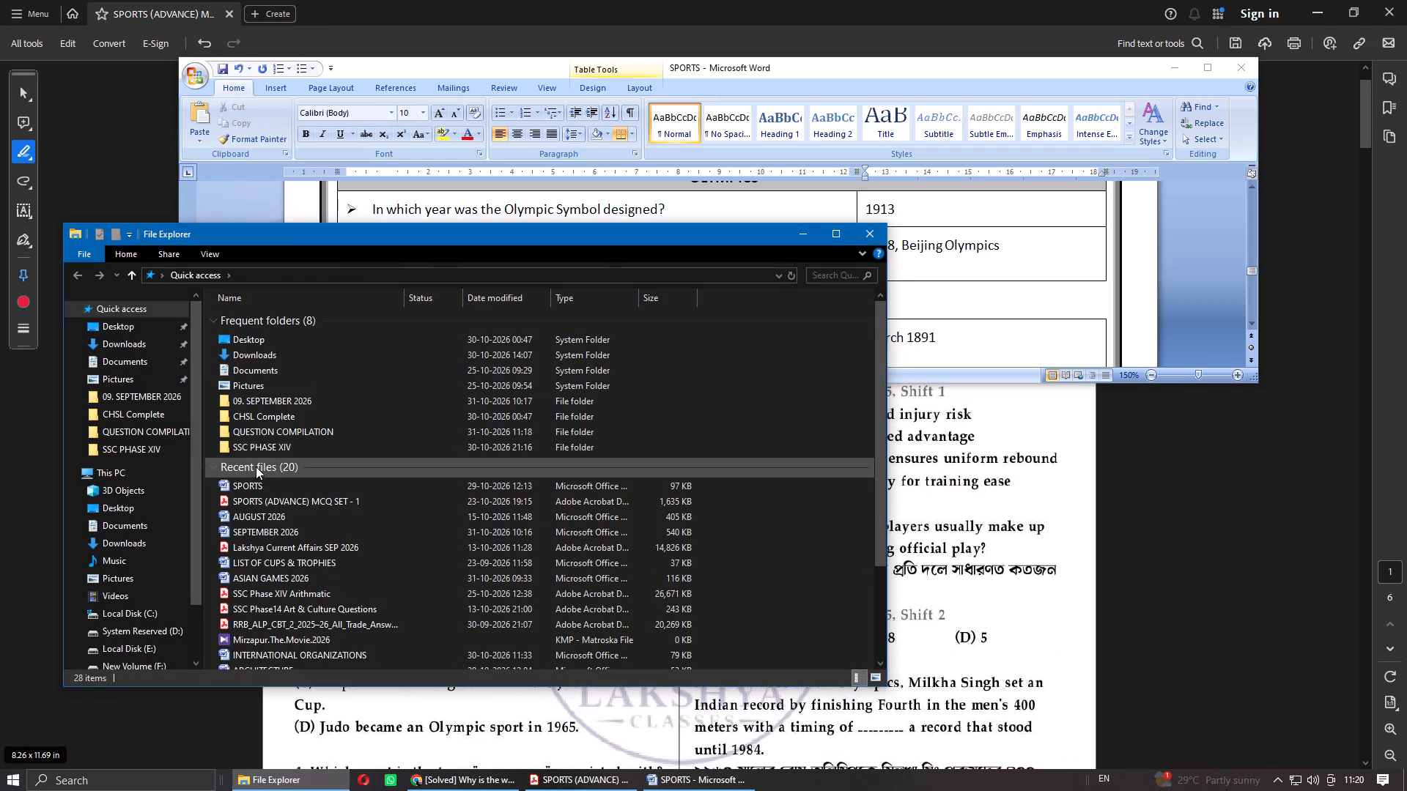
scroll(217, 537, down, 4)
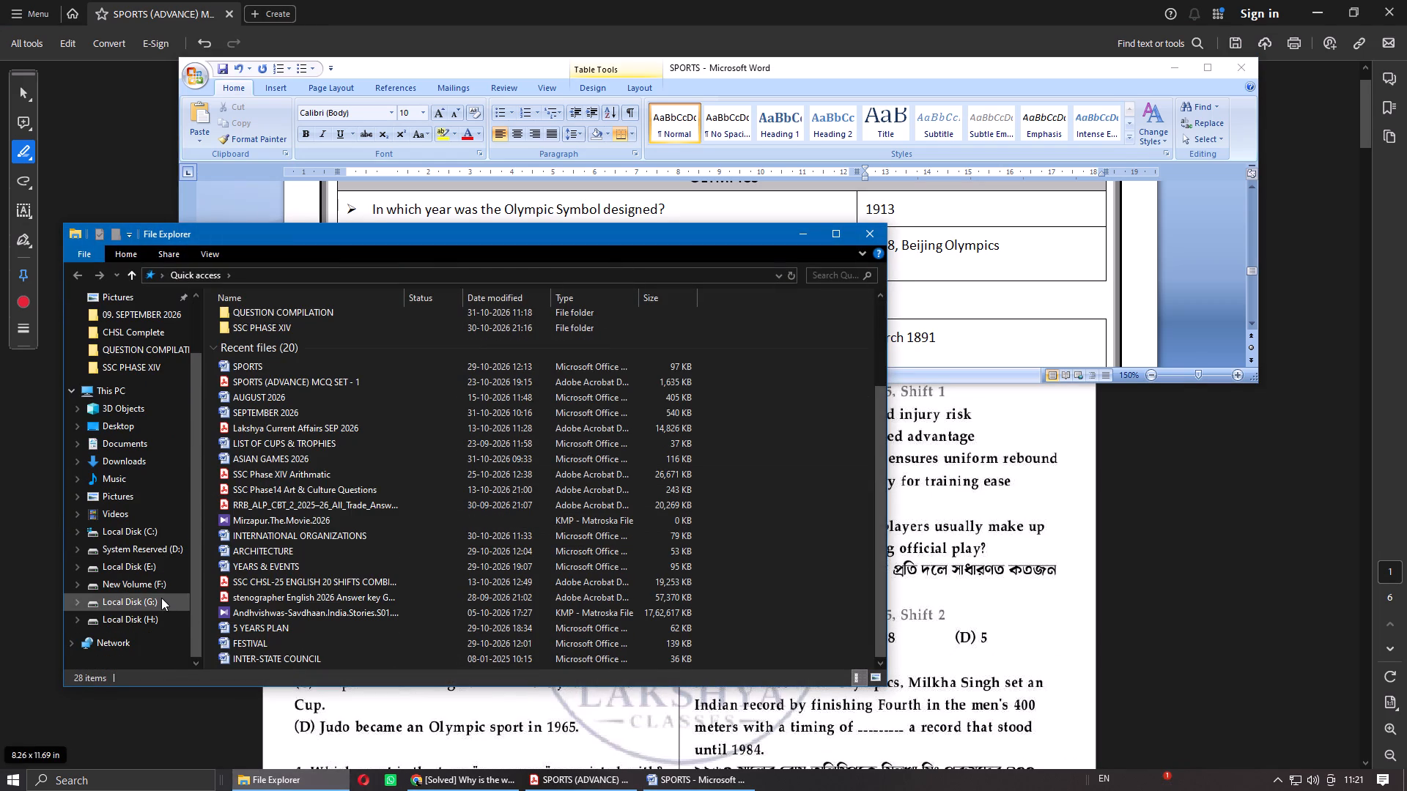
click(167, 591)
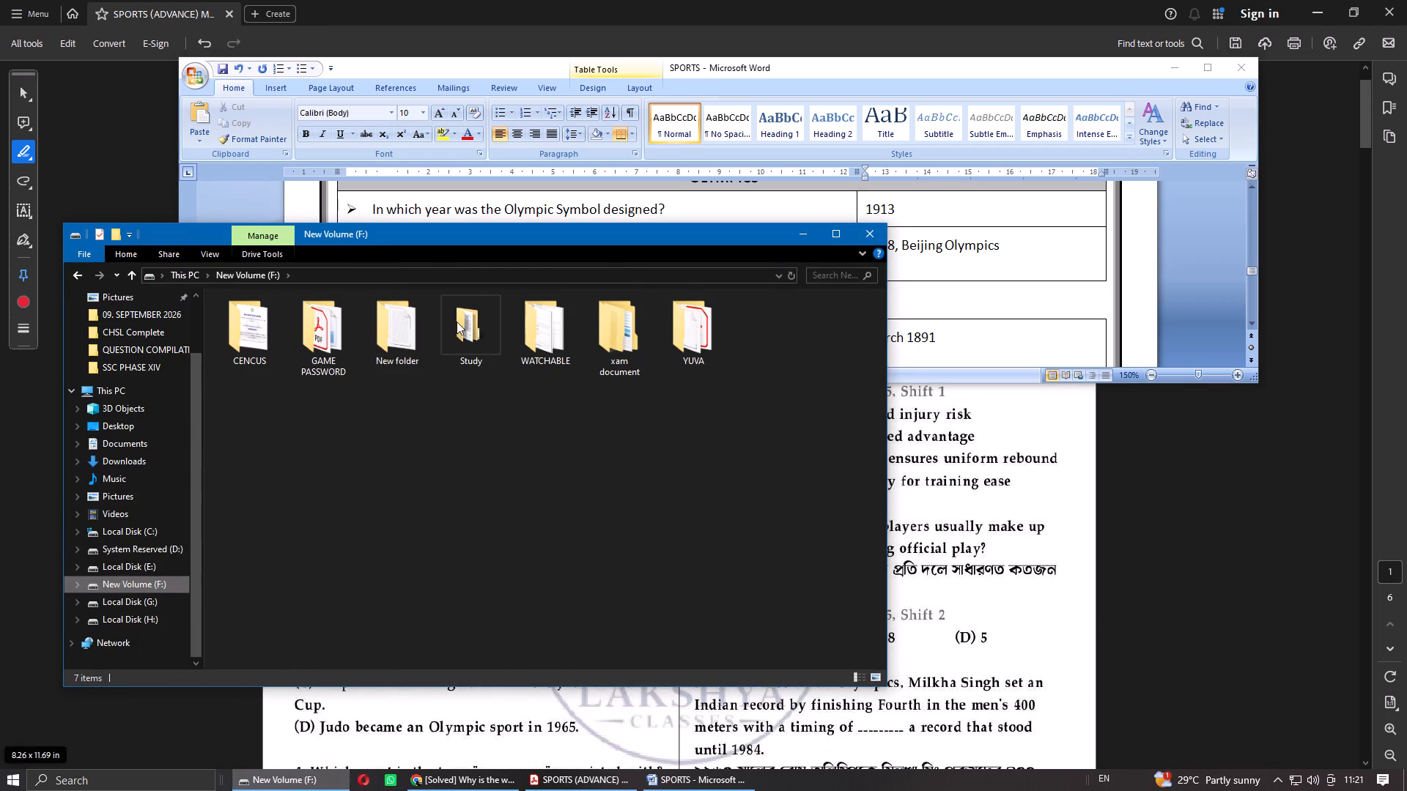
double_click(473, 320)
double_click(224, 319)
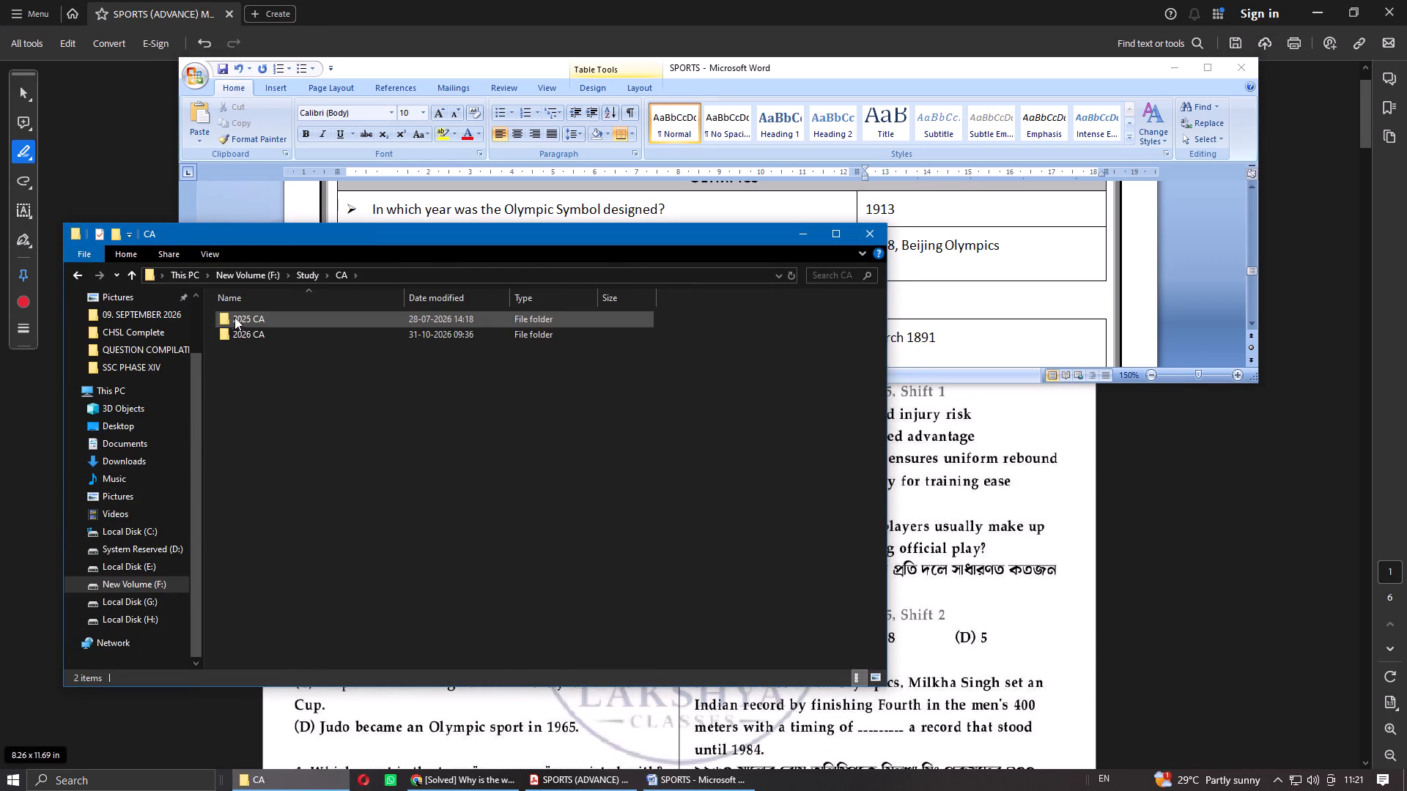
double_click(249, 336)
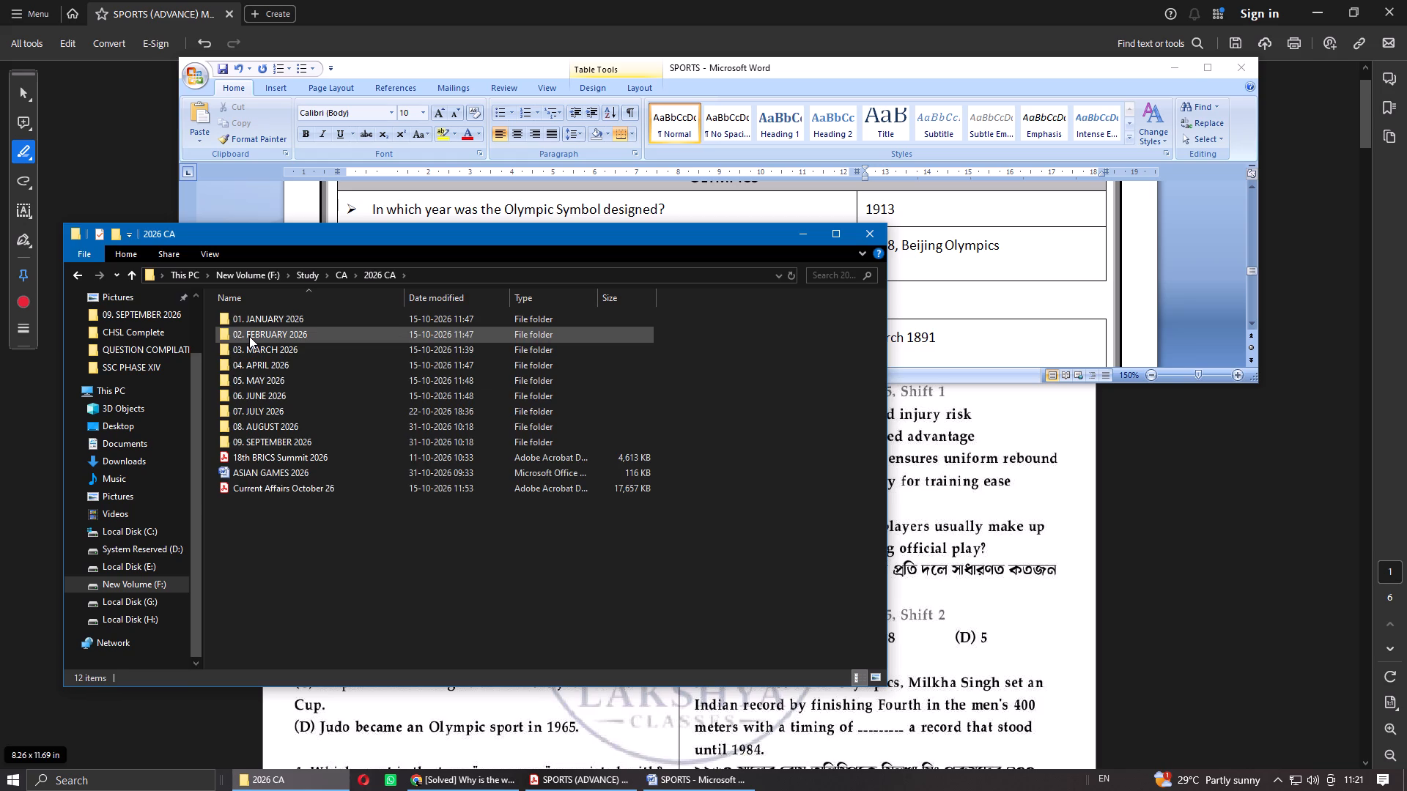
double_click(277, 468)
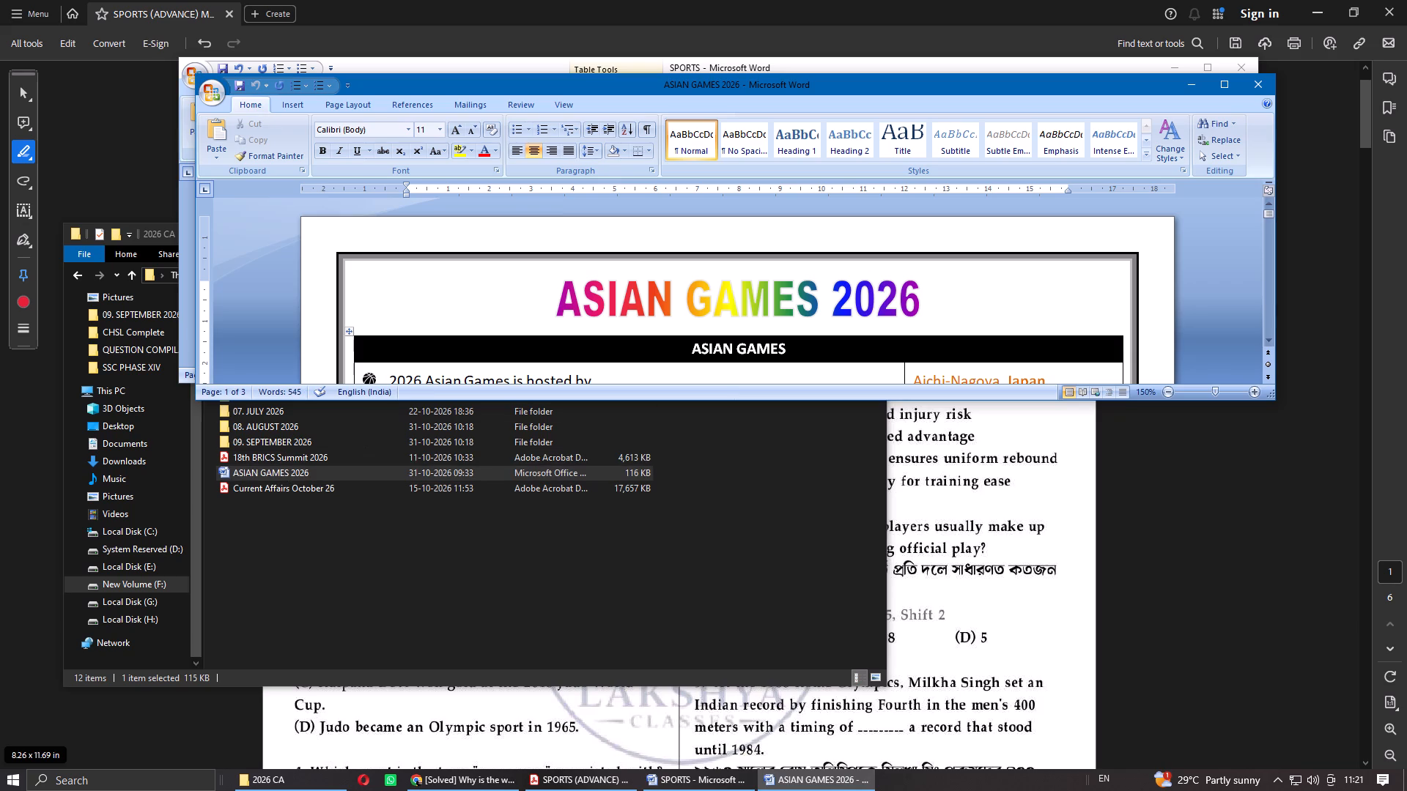
Look through the question tables of the ASIAN GAMES 2026 document down to the end of its last page.
scroll(720, 302, down, 2)
scroll(808, 298, down, 1)
scroll(808, 299, up, 2)
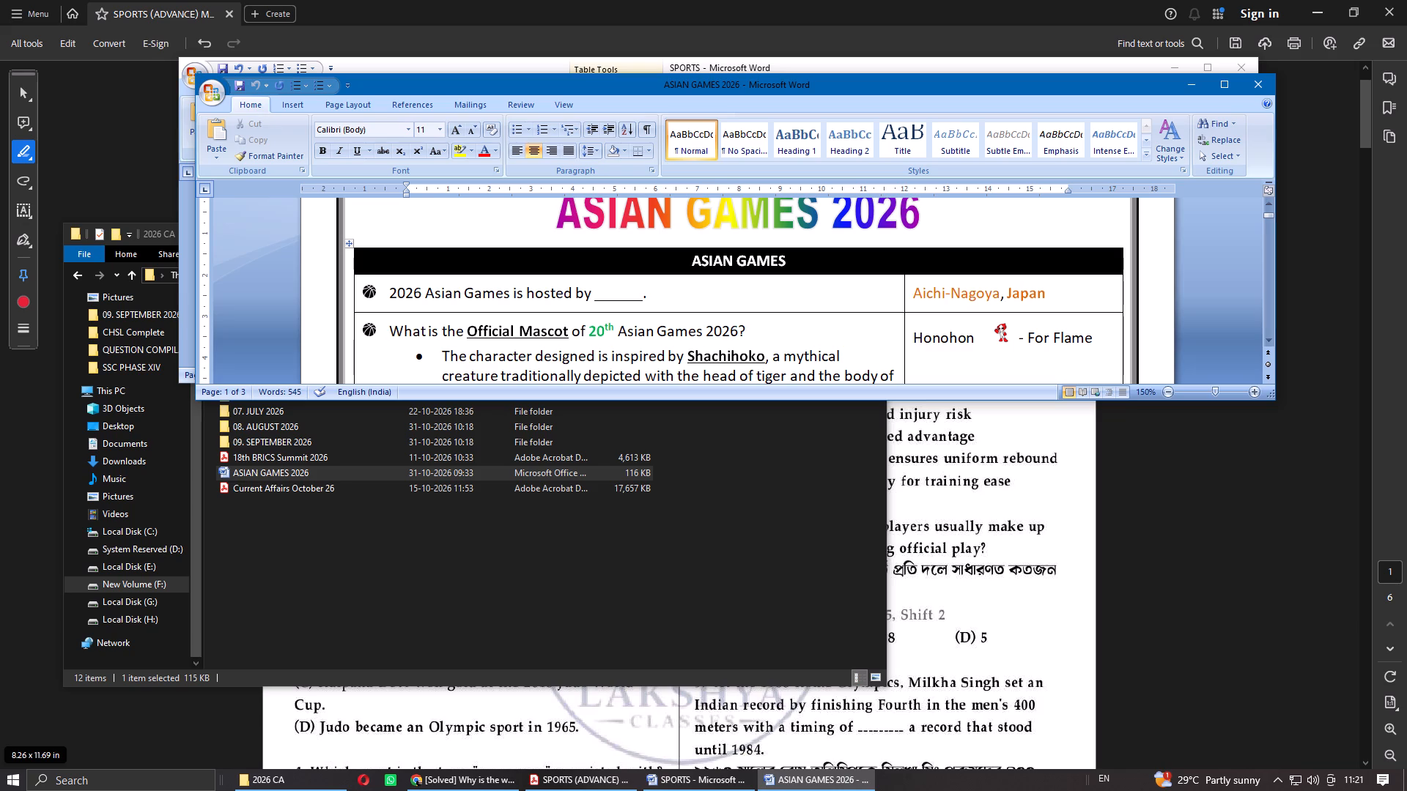
scroll(796, 323, down, 13)
scroll(796, 323, down, 8)
scroll(796, 323, up, 19)
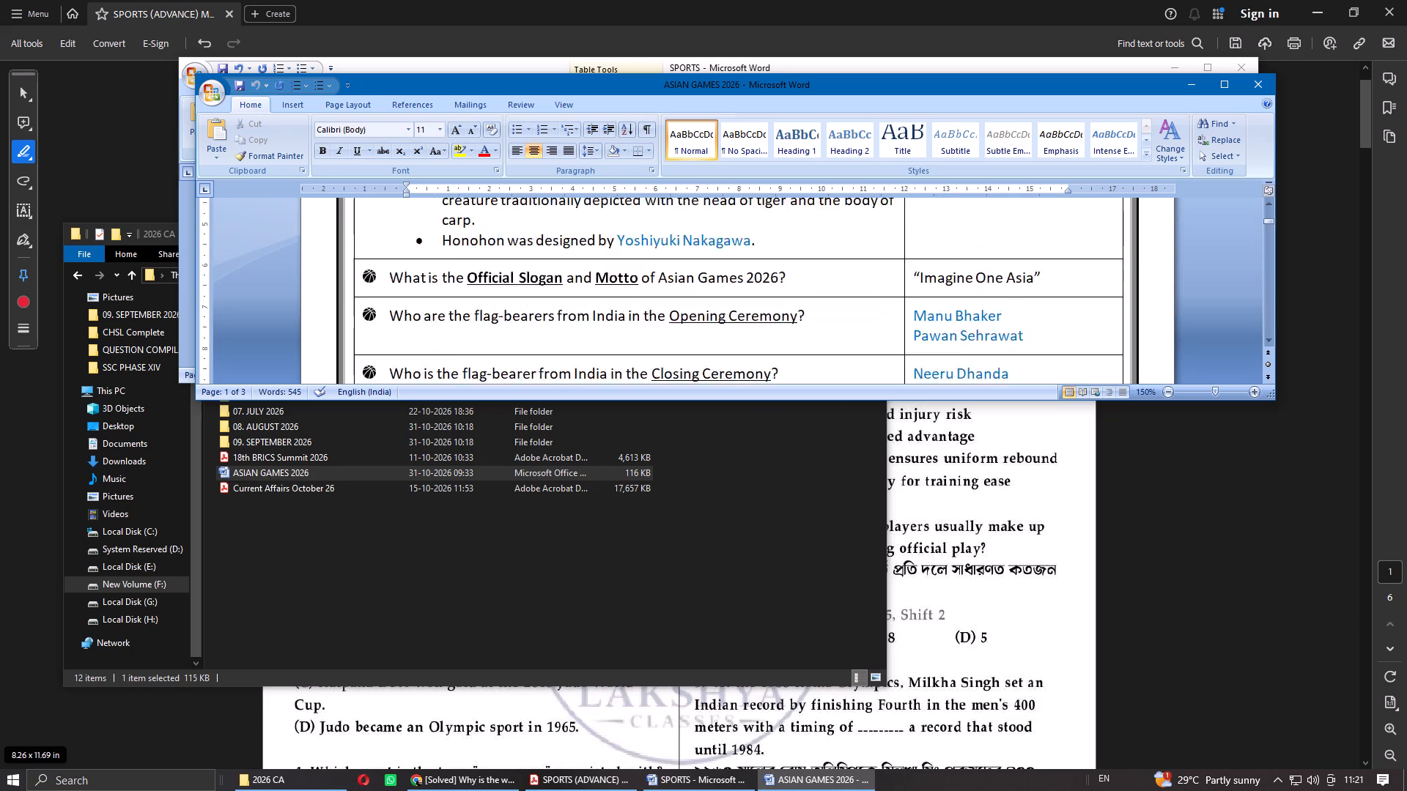
scroll(796, 323, up, 3)
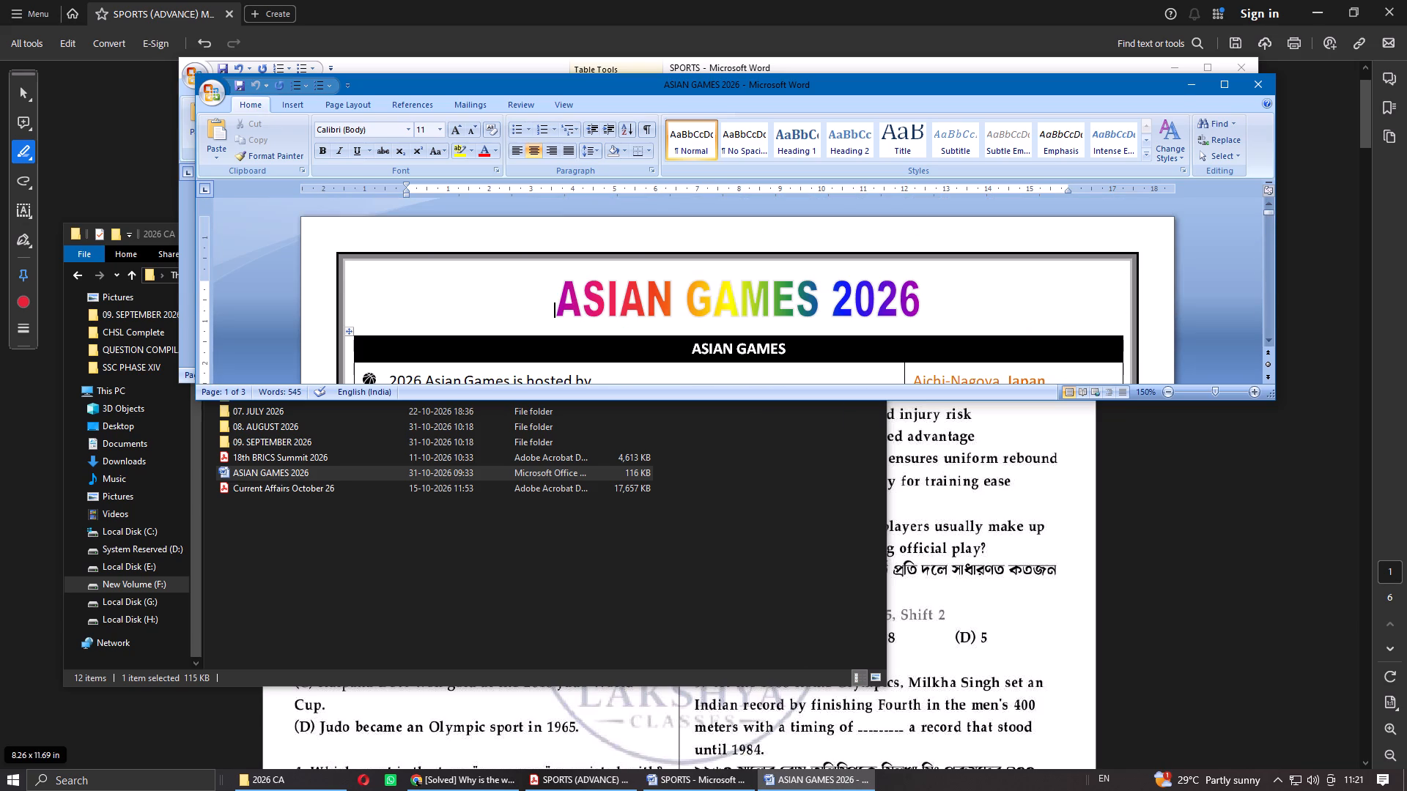
click(1234, 90)
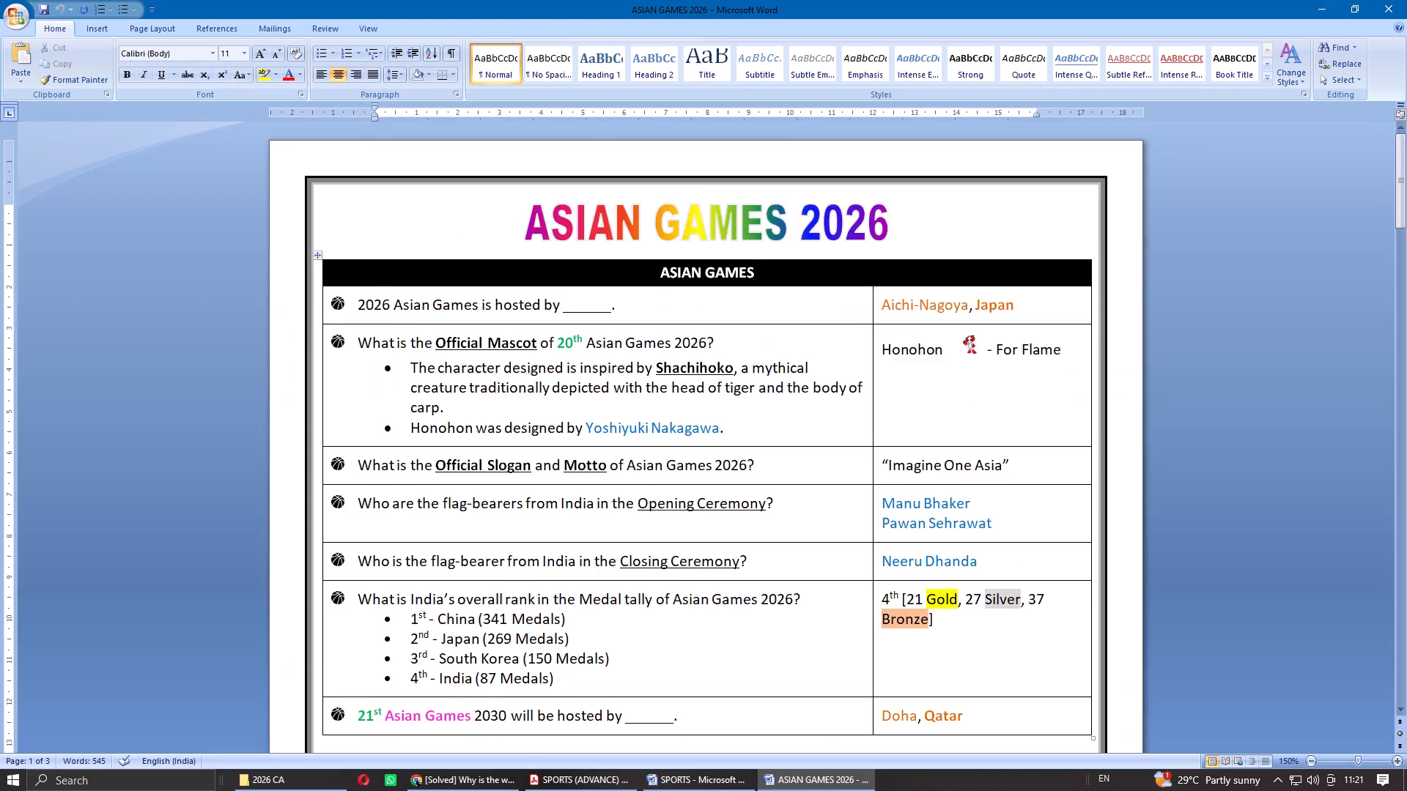
scroll(856, 390, down, 8)
drag(1406, 269, 1406, 600)
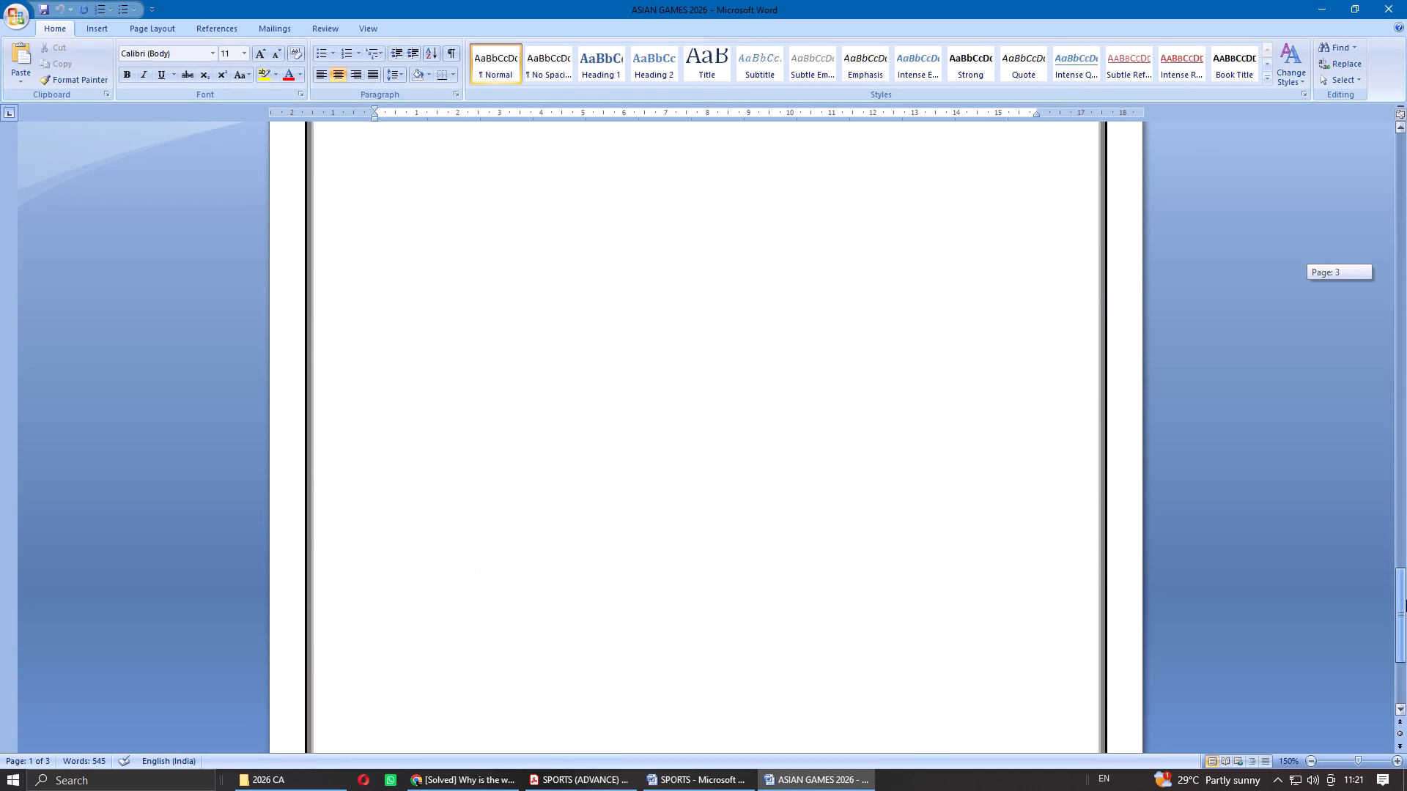
drag(1406, 600, 1406, 564)
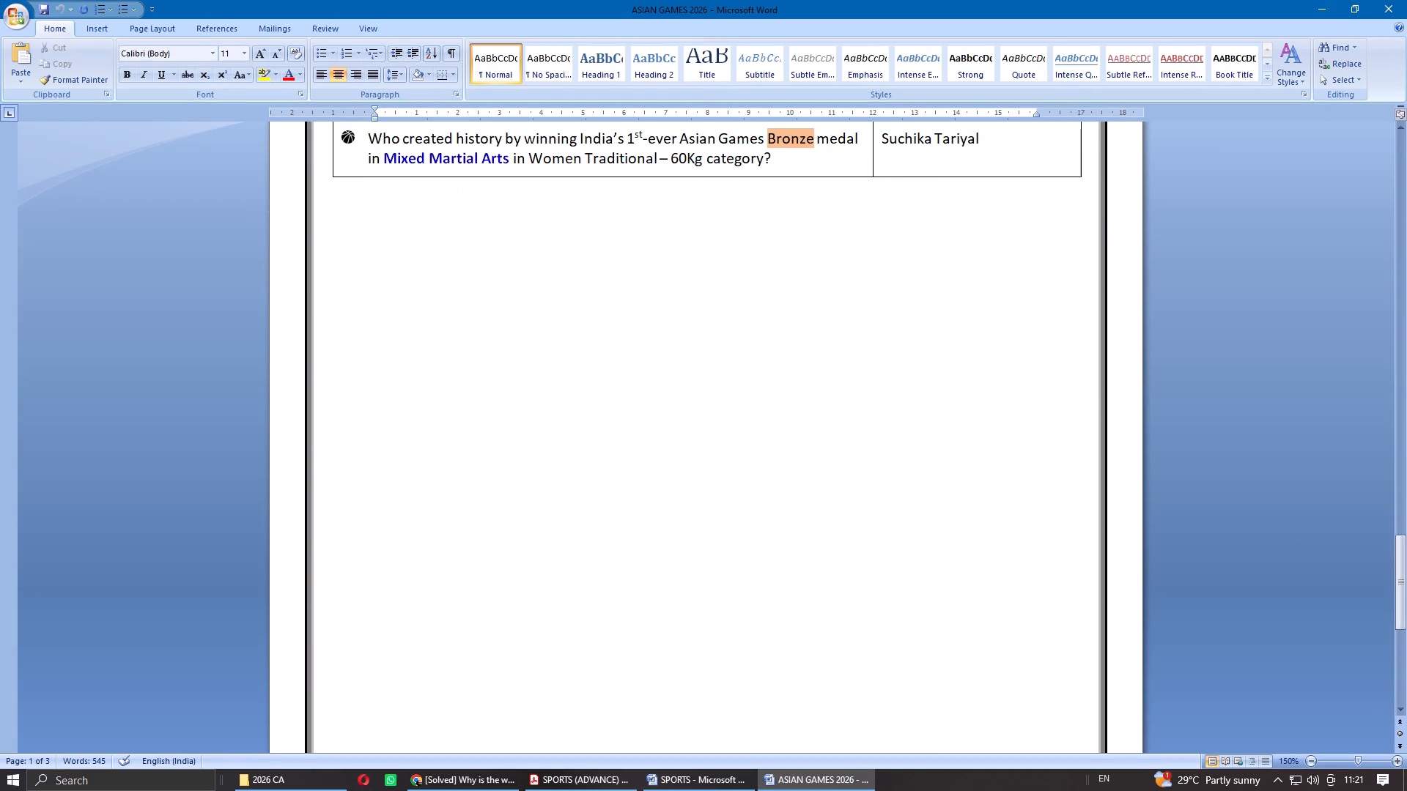
Insert a table of two columns and three rows below the last table, matching its outer edges and column divider to the table above.
click(967, 355)
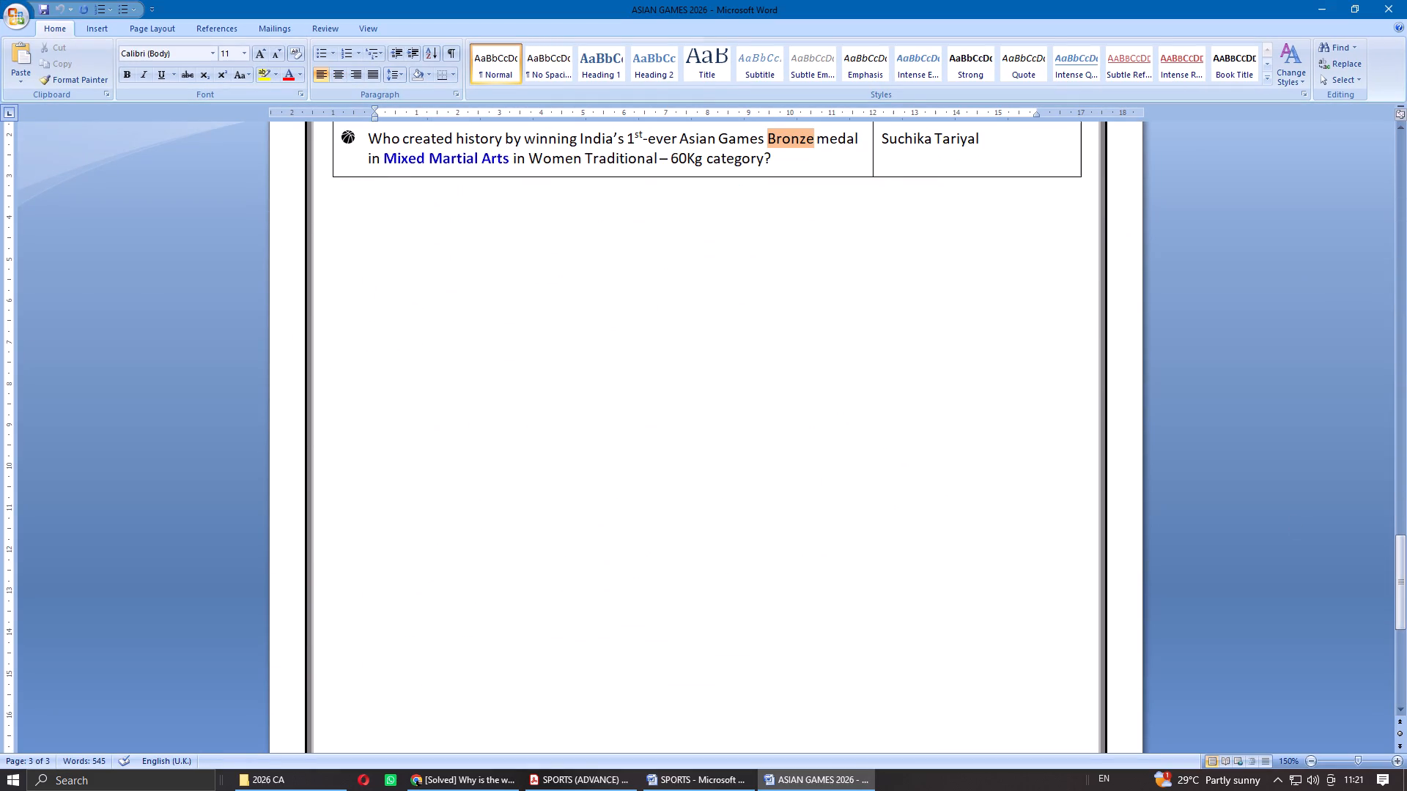
key(Return)
click(104, 28)
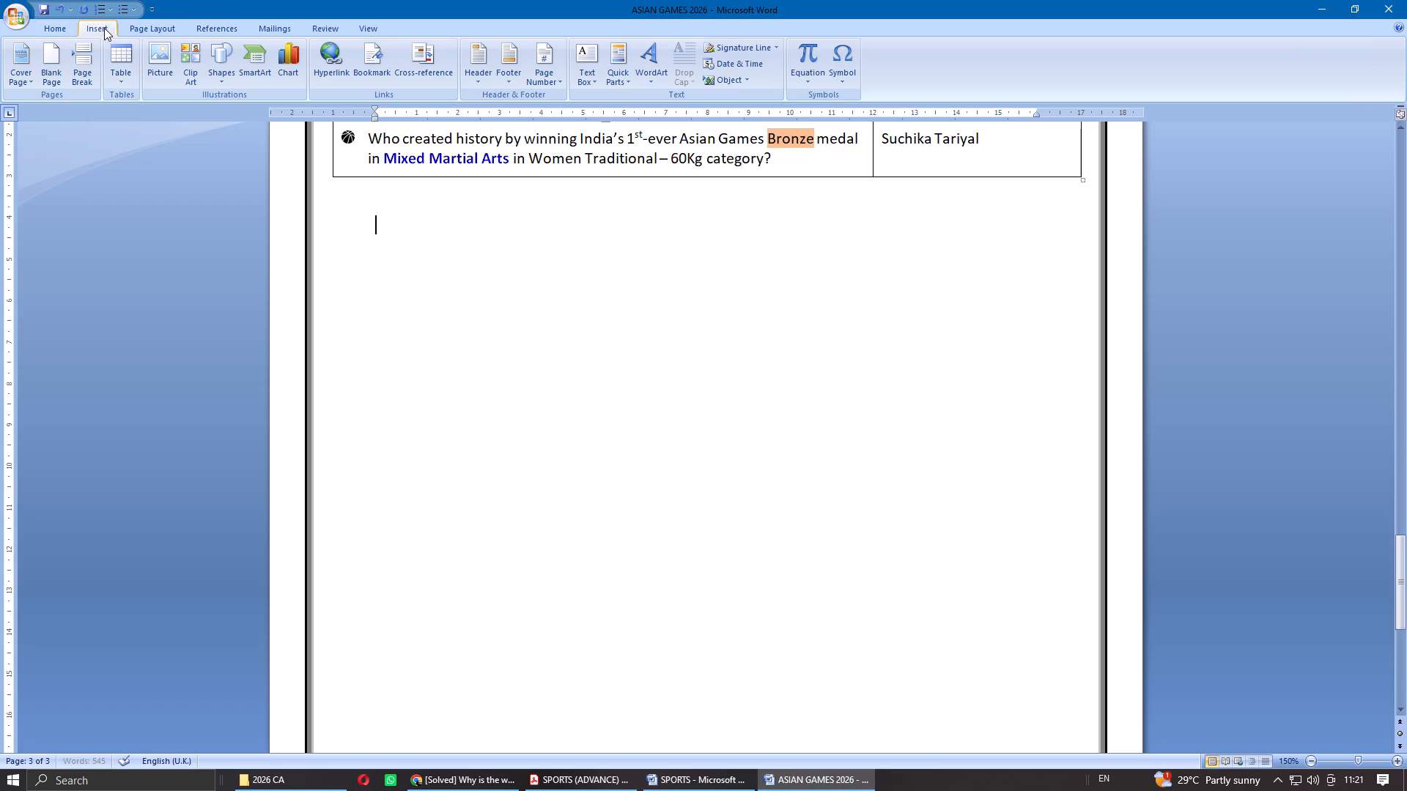
click(119, 51)
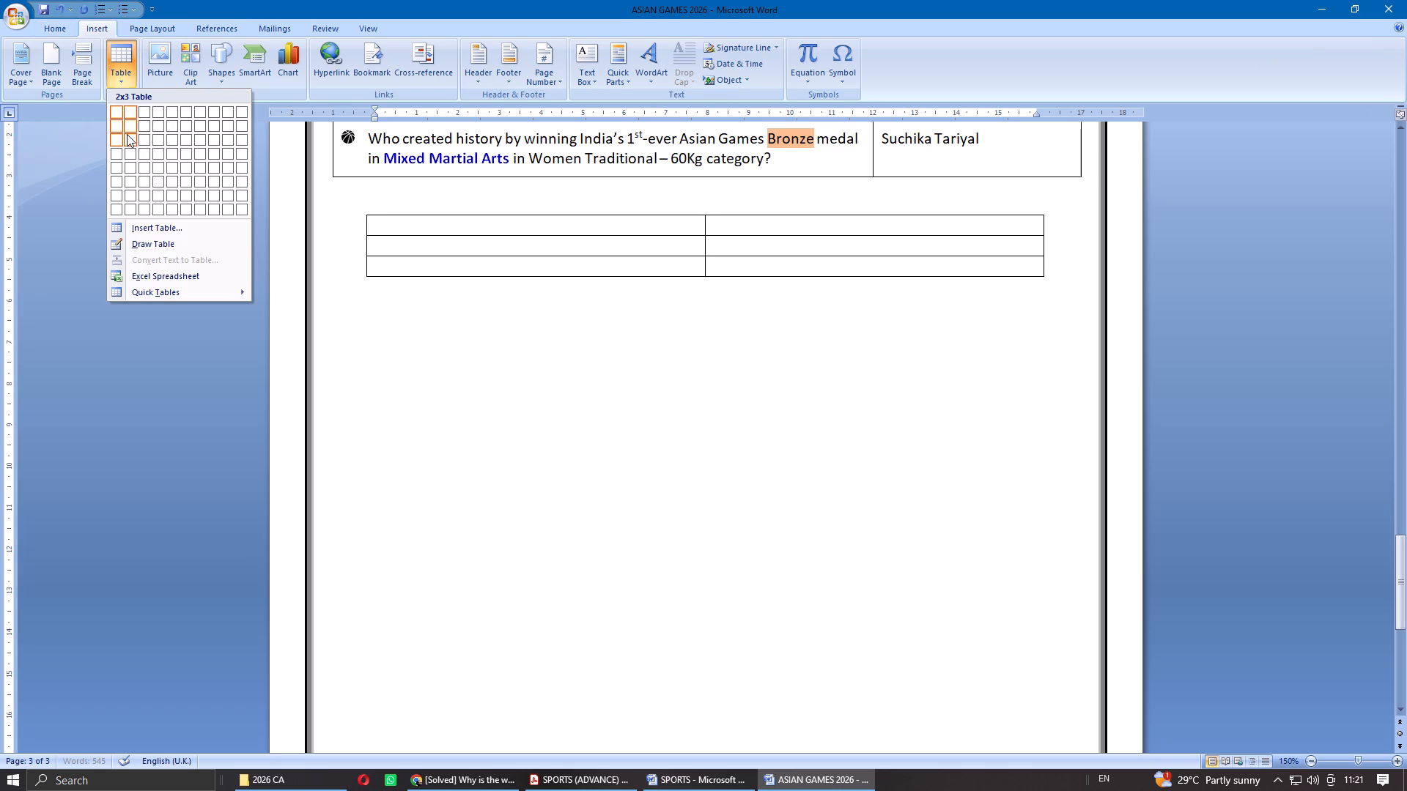
click(127, 134)
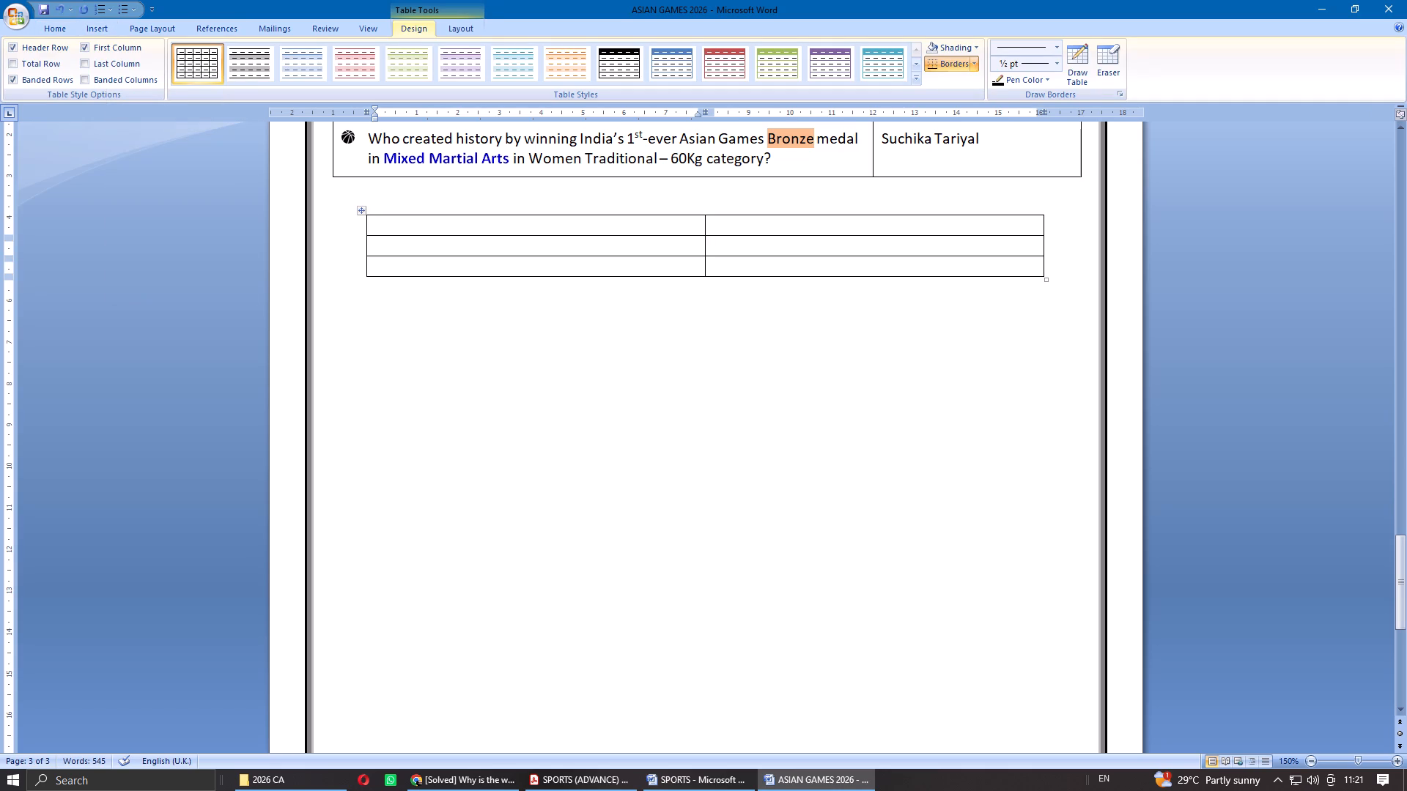
drag(365, 242, 330, 251)
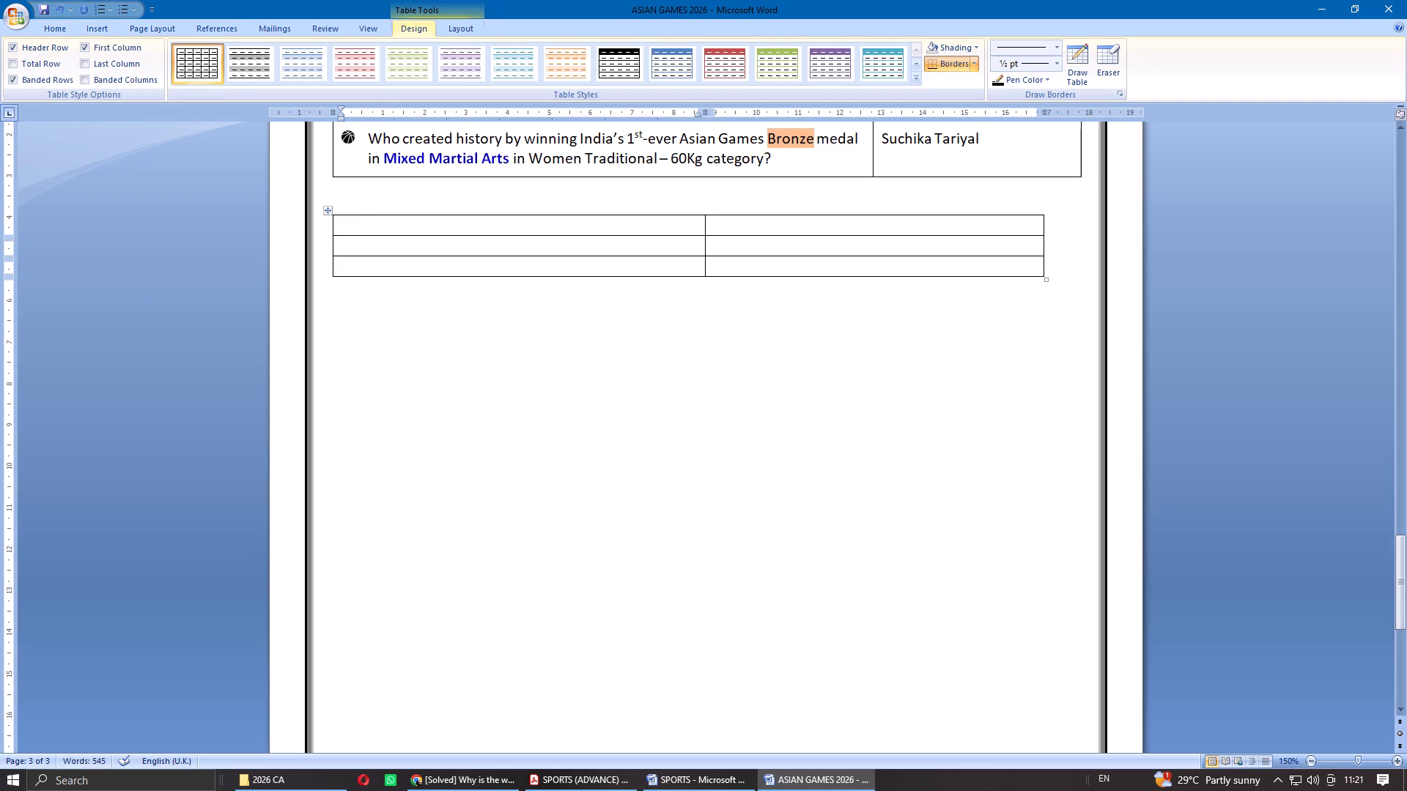
drag(1041, 244, 1079, 243)
drag(704, 243, 876, 237)
With question 6 of the sports set in view, enter "In which Asian Games did India won its 1st gold medal in athletics?" in the new table's second row.
click(547, 256)
click(539, 246)
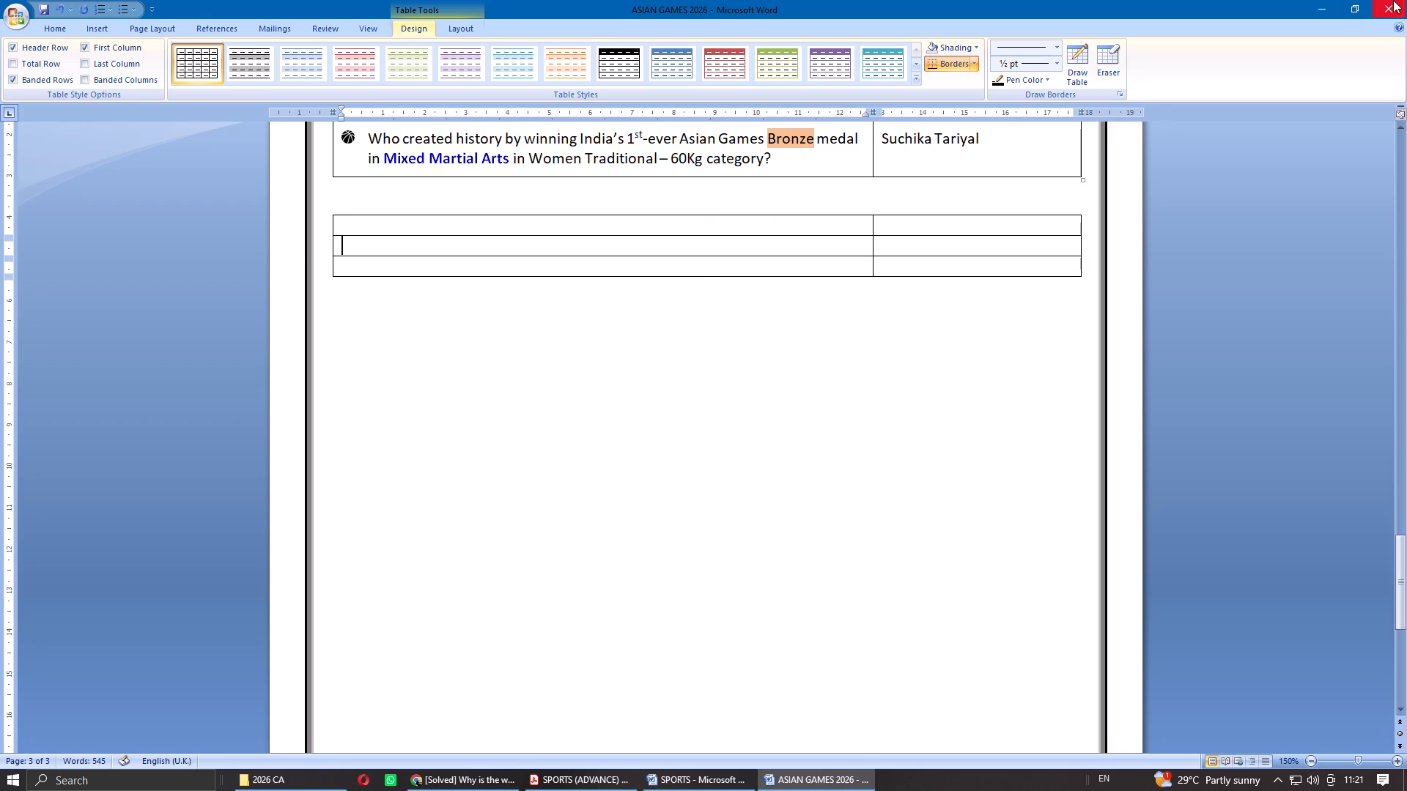
click(1359, 9)
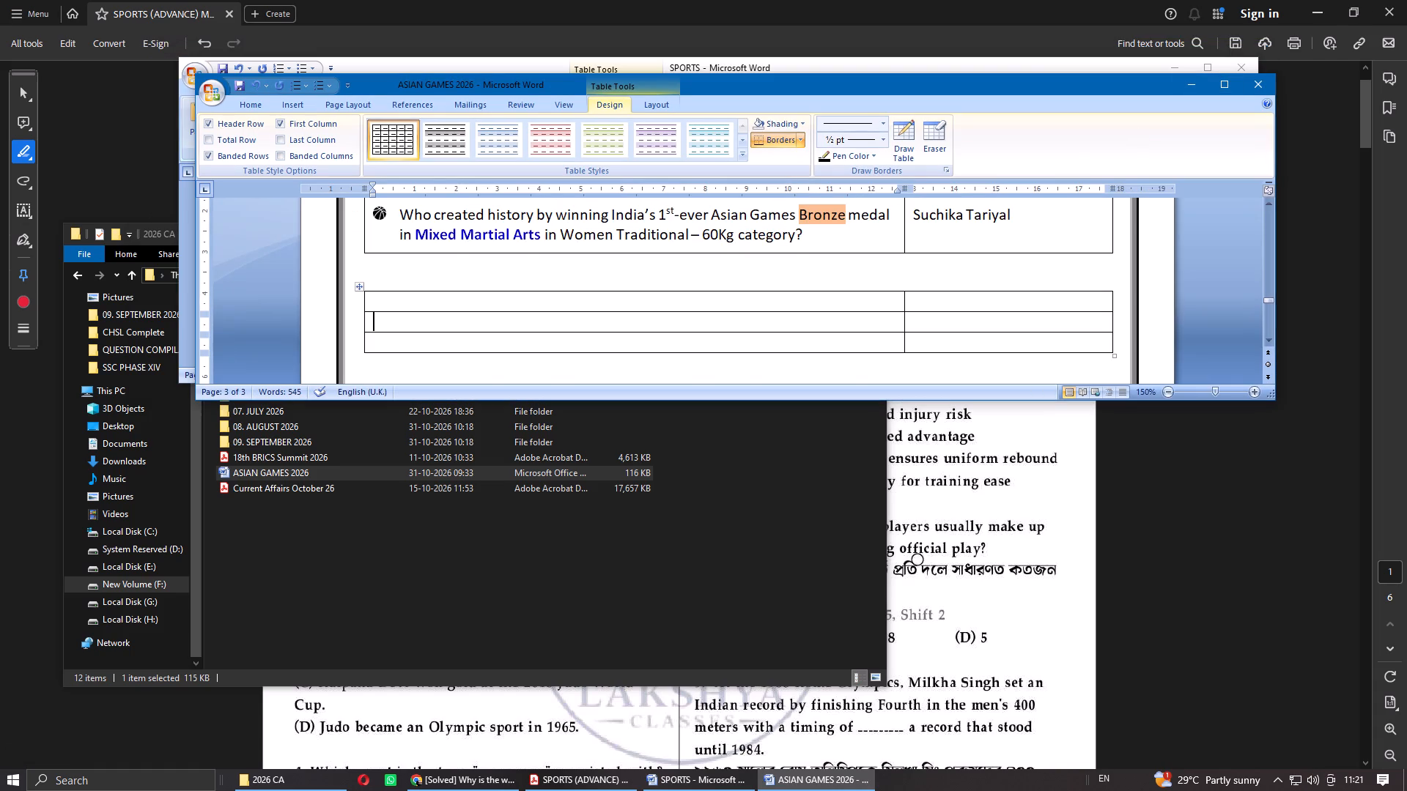
click(1221, 664)
click(836, 787)
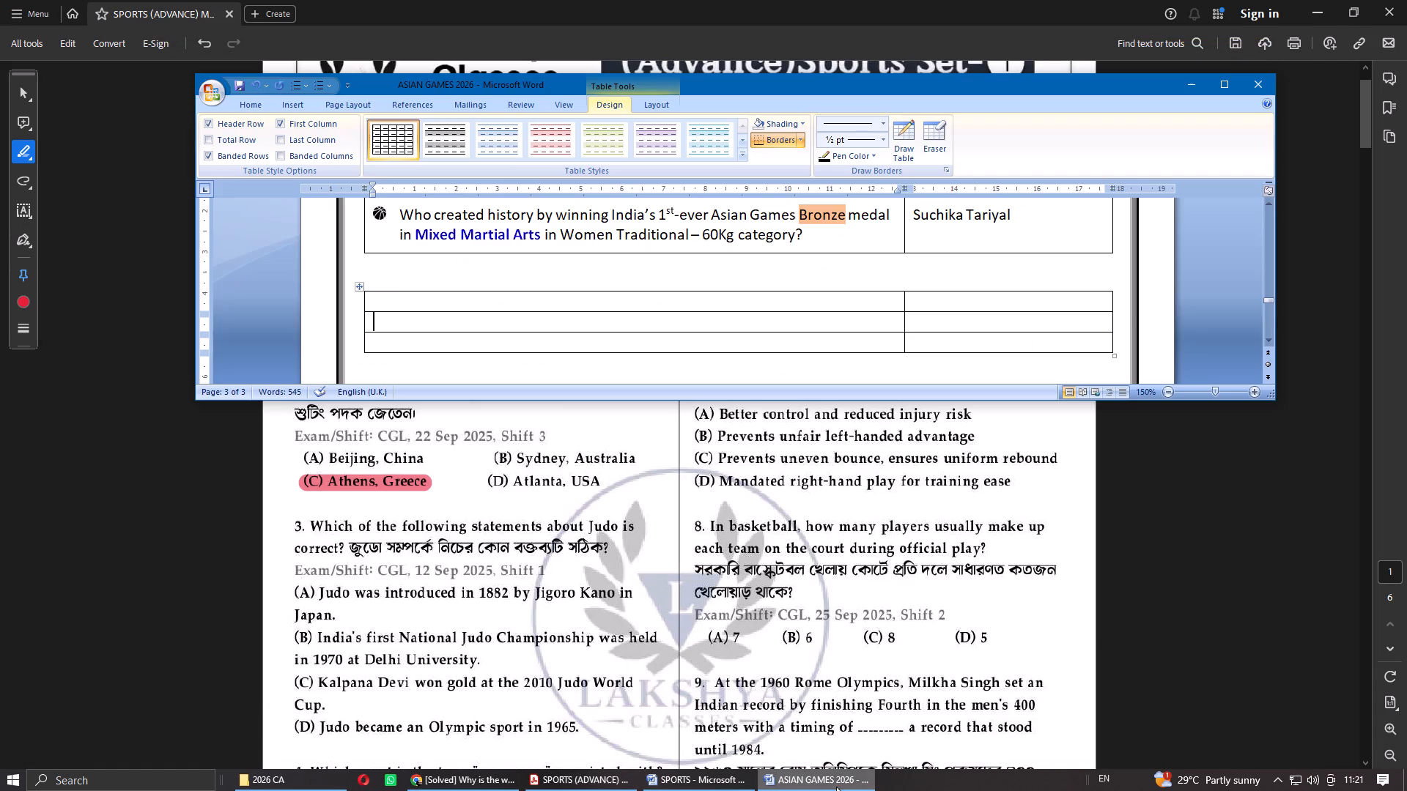
scroll(879, 530, up, 7)
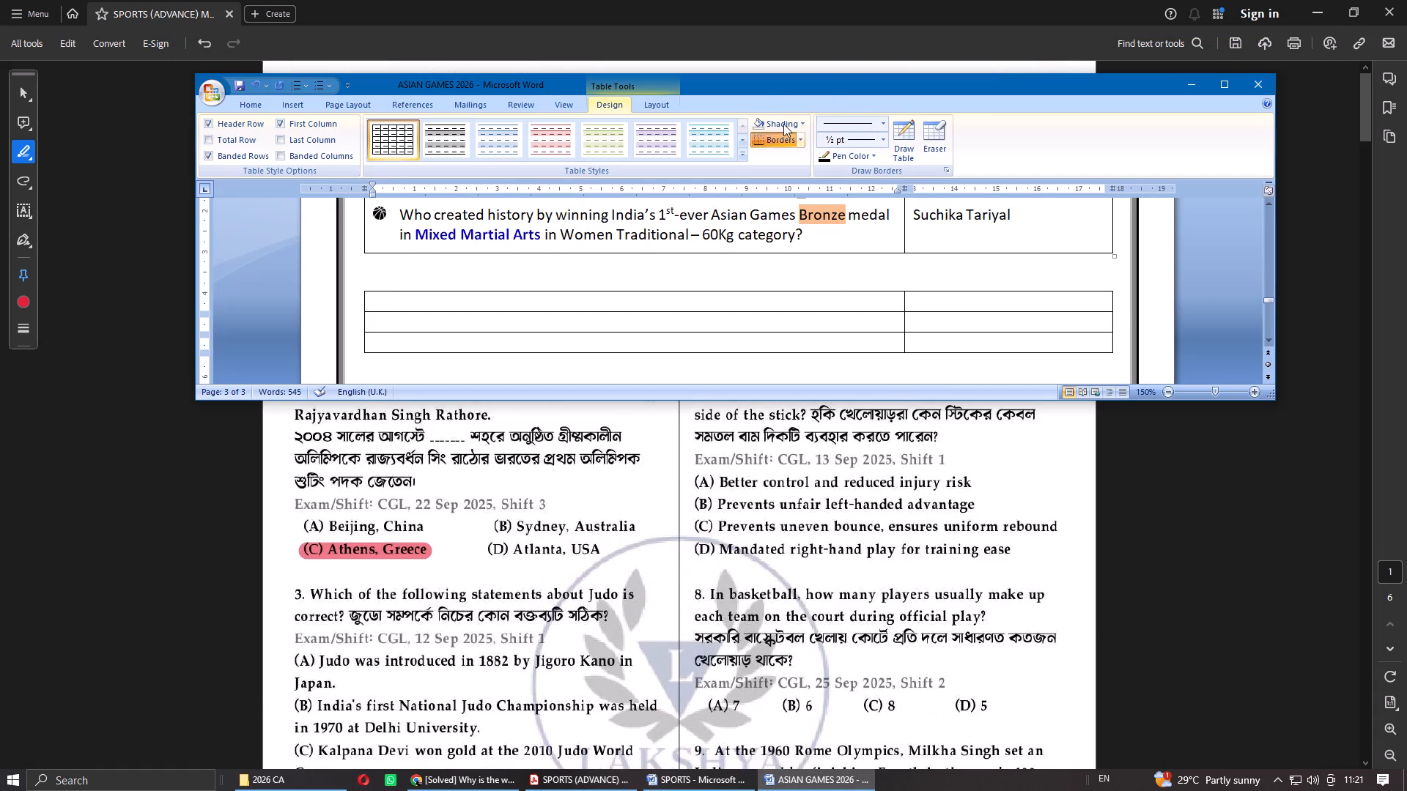
drag(768, 85, 728, 370)
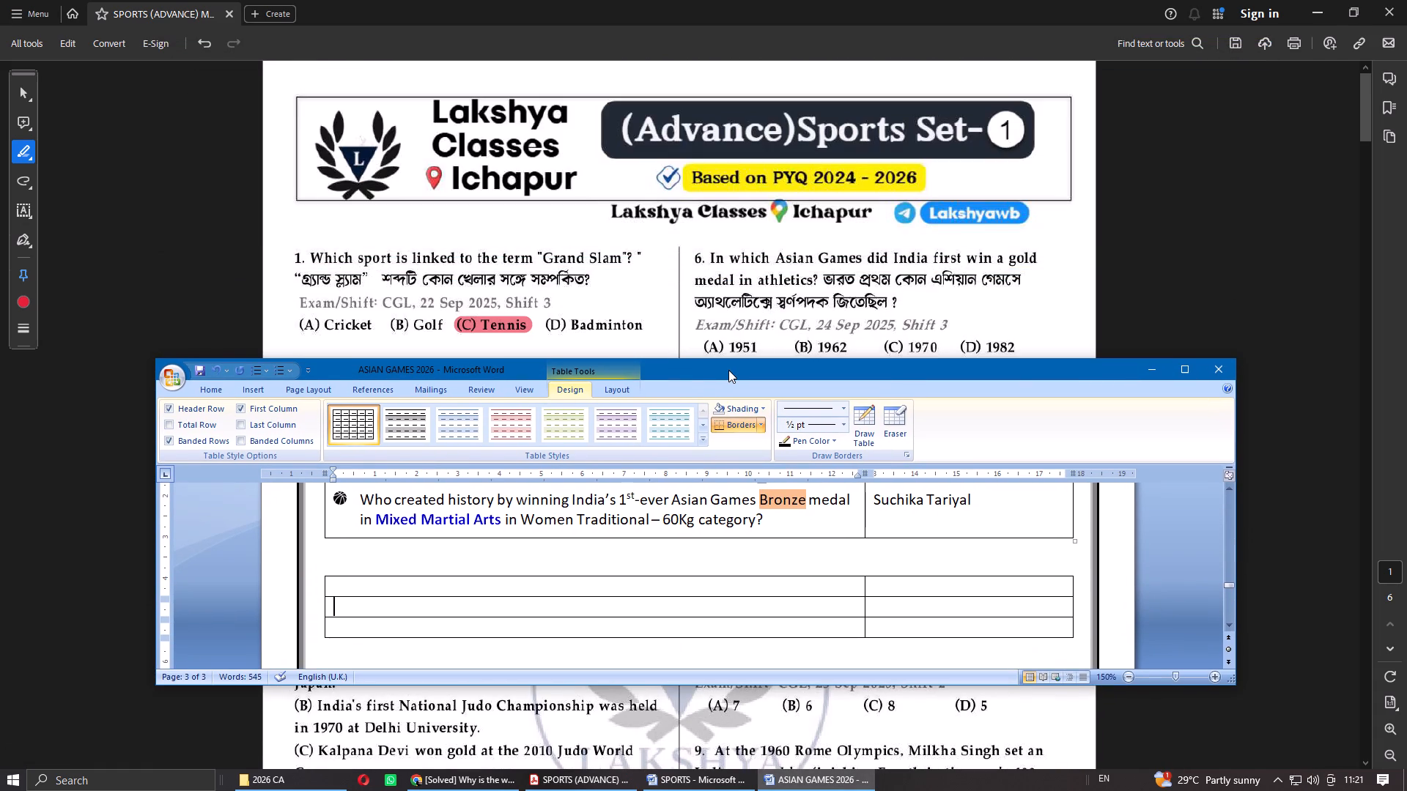
text(in which Asian Games did India)
key(space)
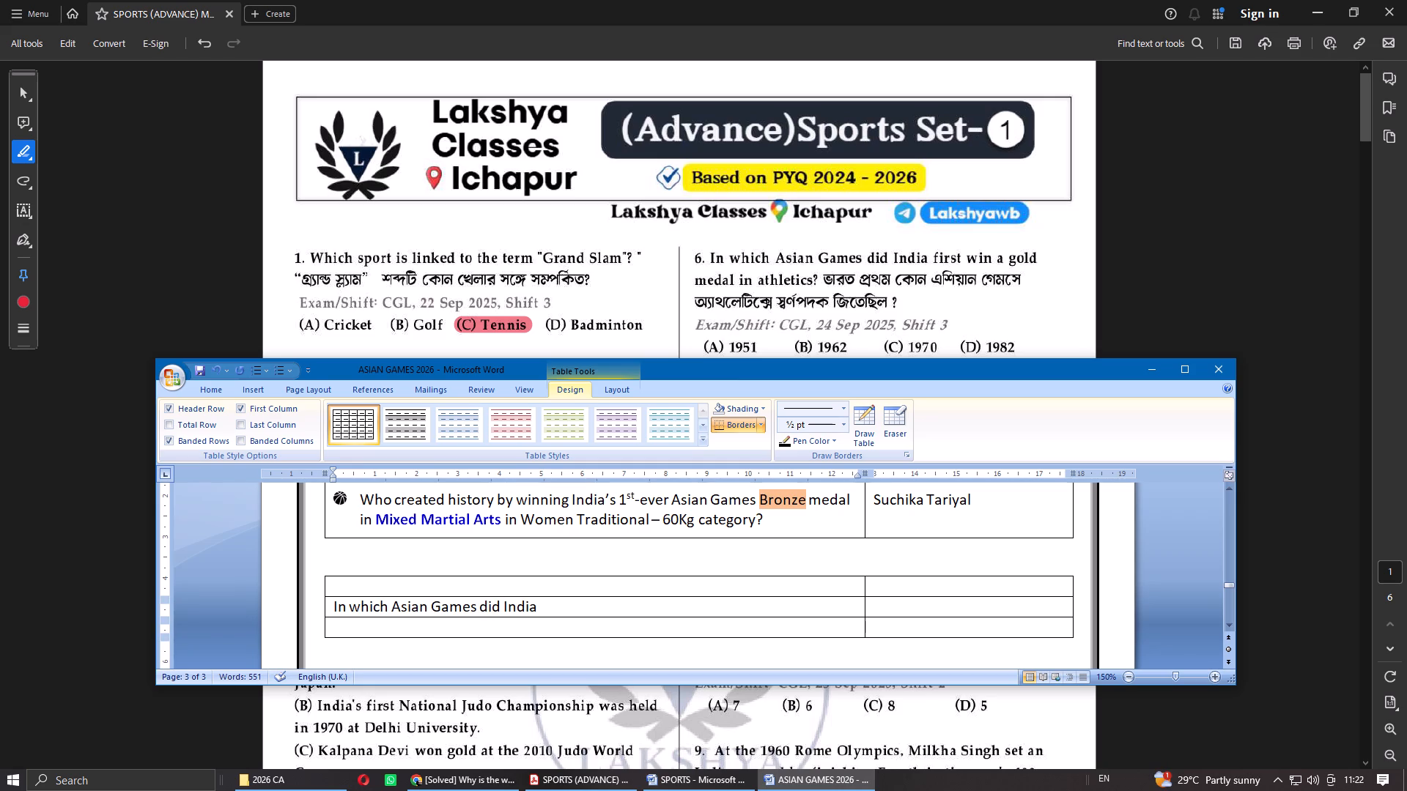
text(won its)
key(space)
text(1st gold medal ina)
key(BackSpace)
key(space)
text(athletics?)
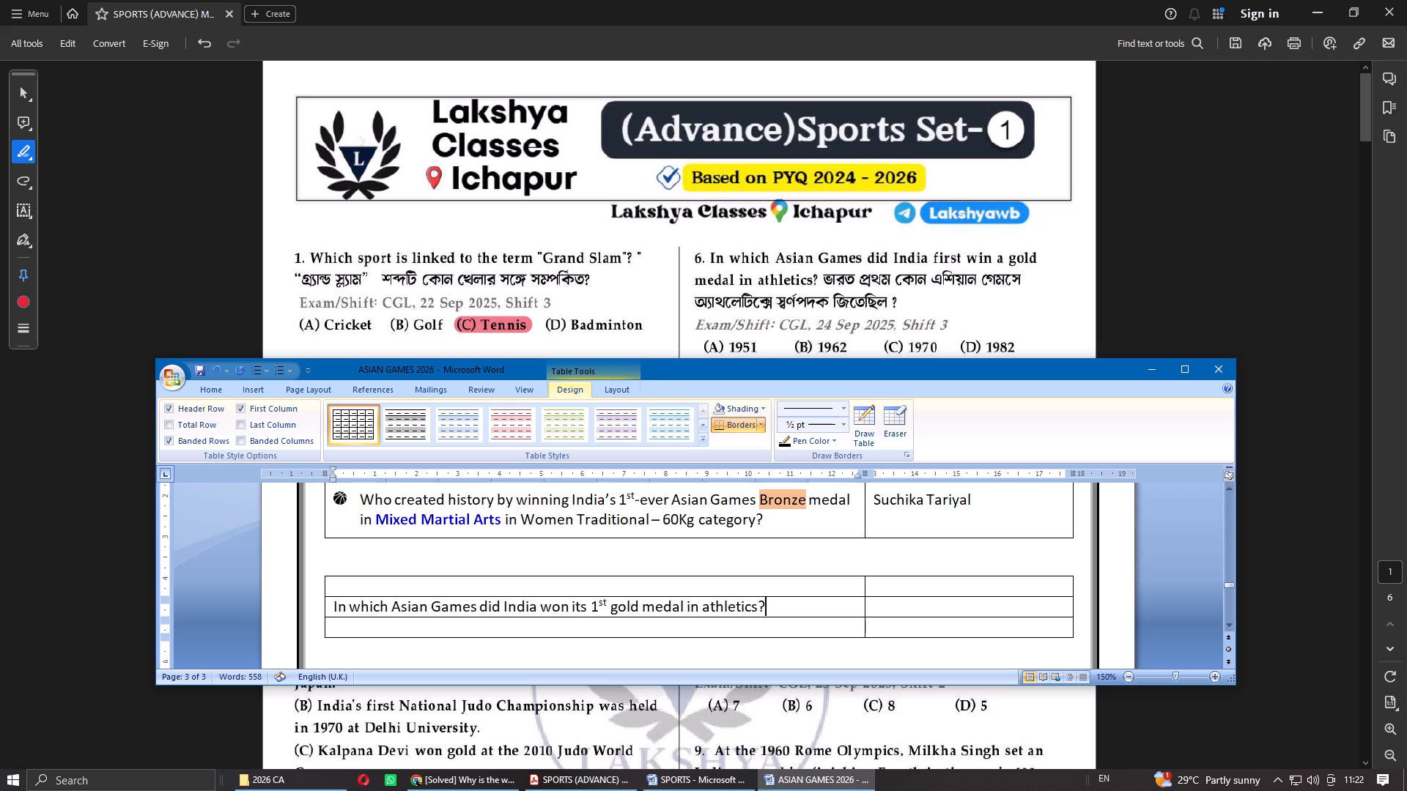
Copy the question on India's 1st Asian Games athletics gold and search Google for it in Chrome.
drag(777, 602, 566, 602)
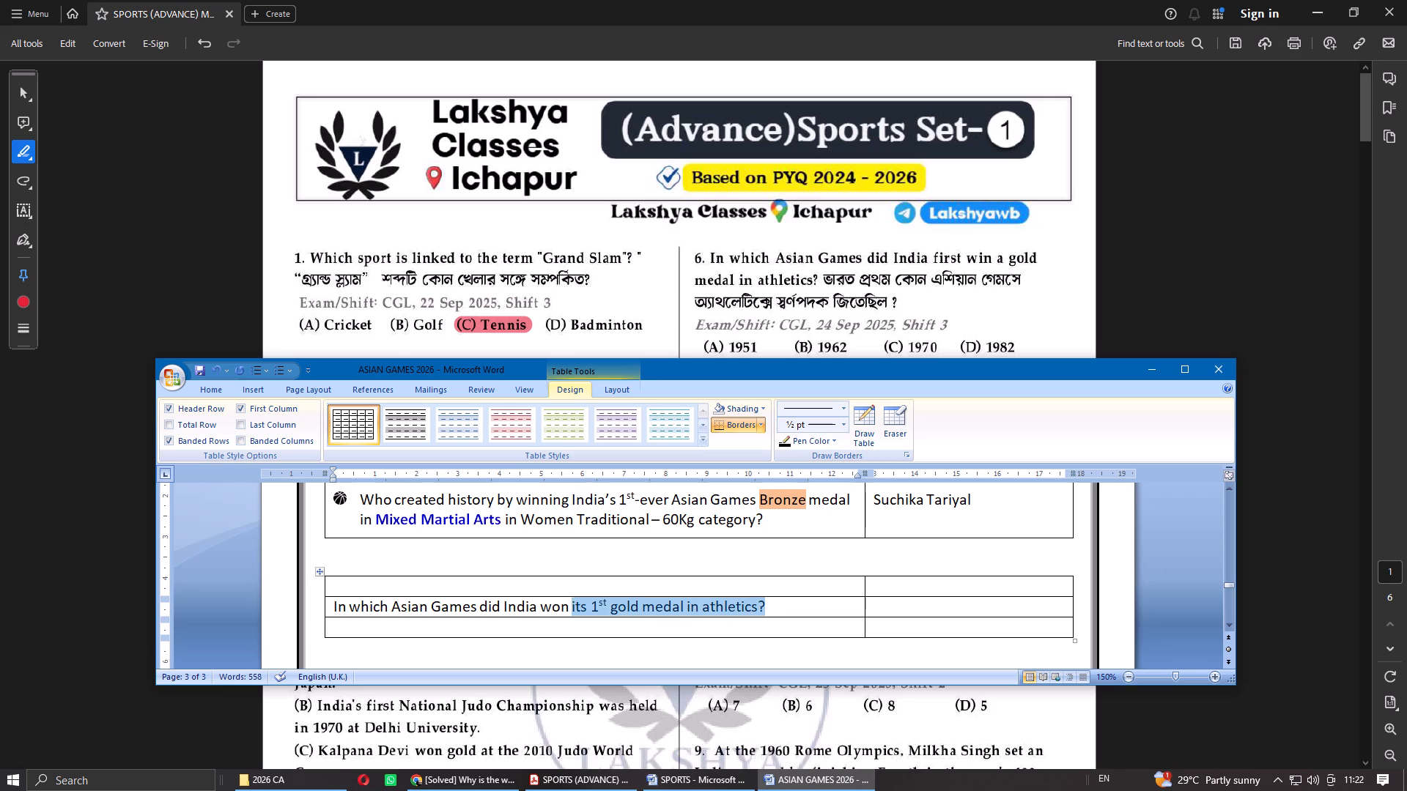
drag(566, 602, 344, 607)
key(ctrl+c)
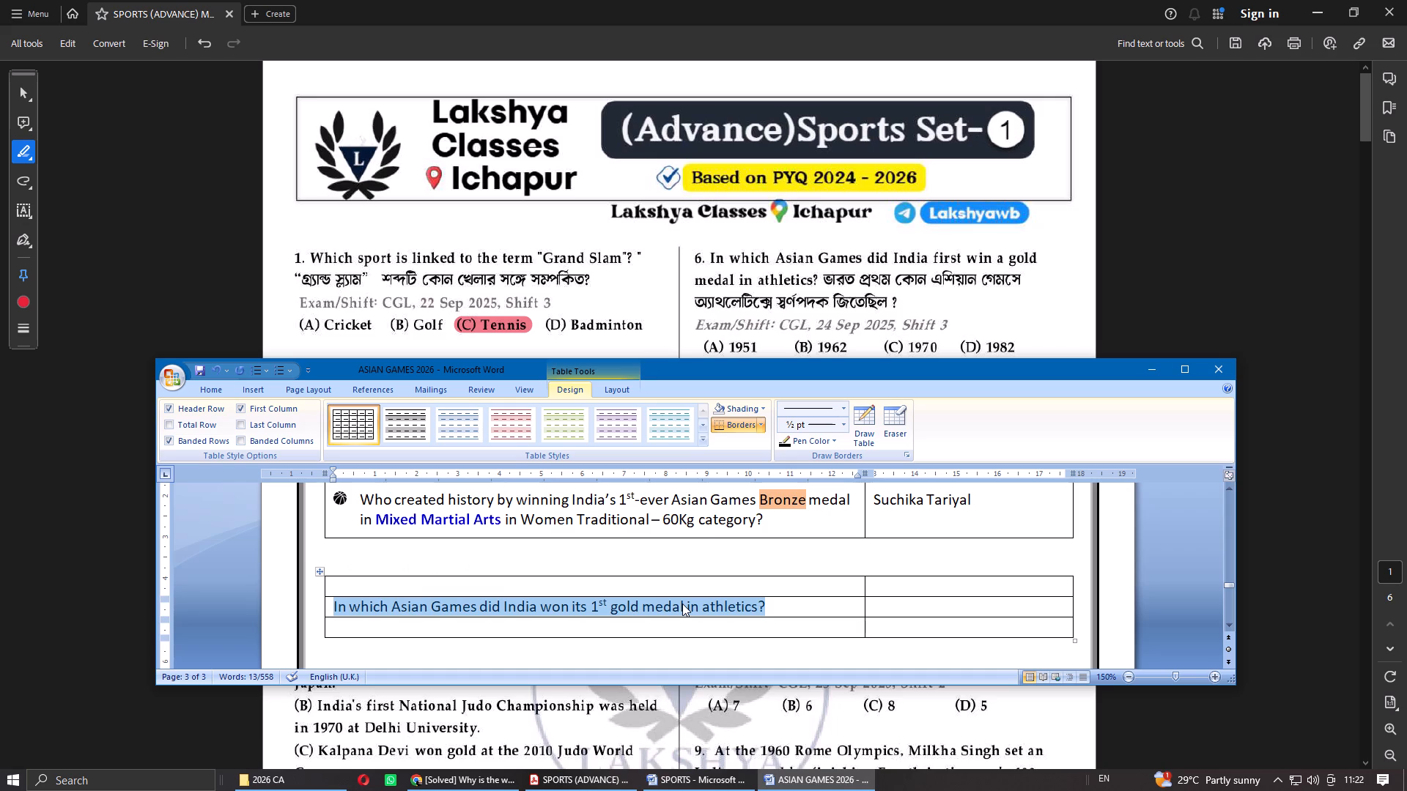
click(481, 788)
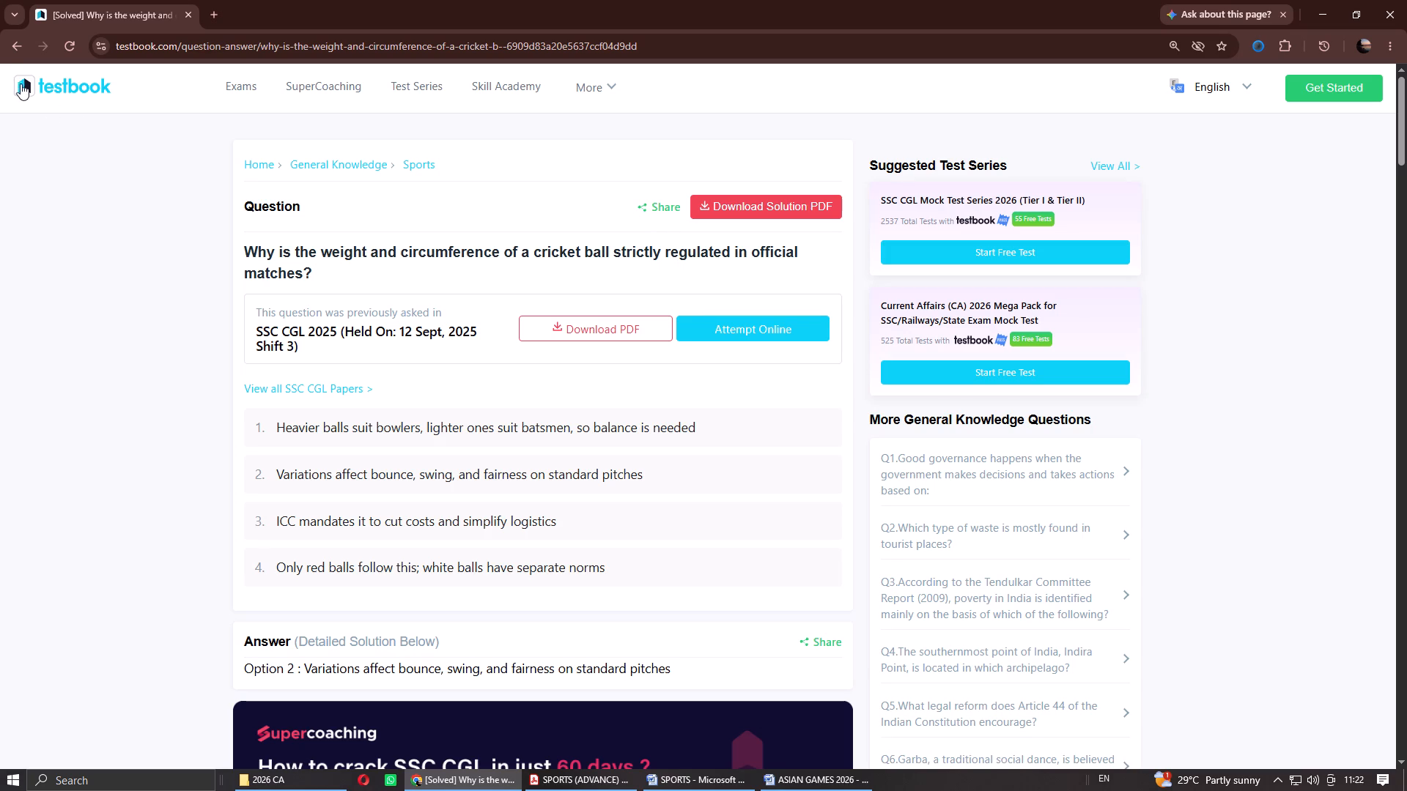
click(10, 41)
scroll(641, 151, up, 7)
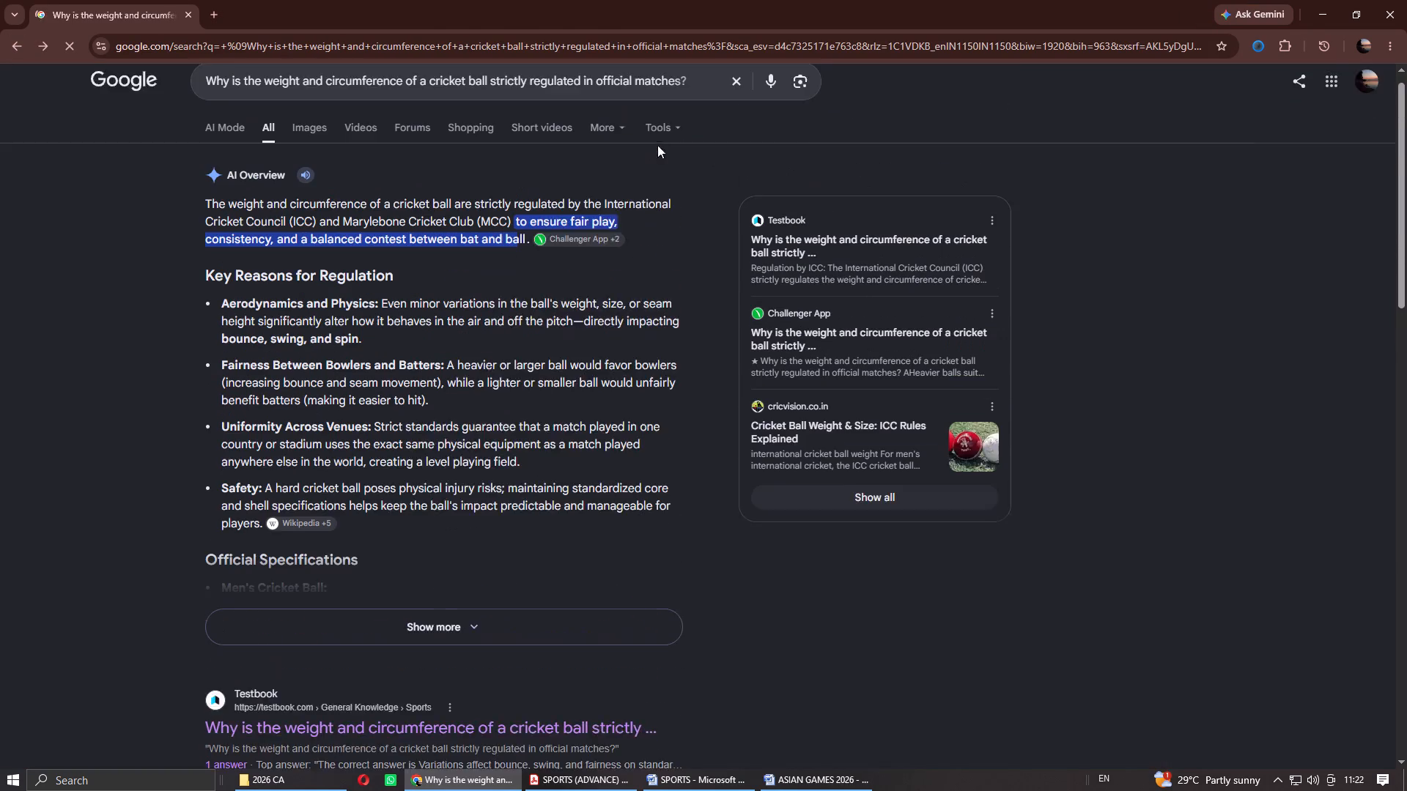
click(740, 100)
key(ctrl+v)
key(Return)
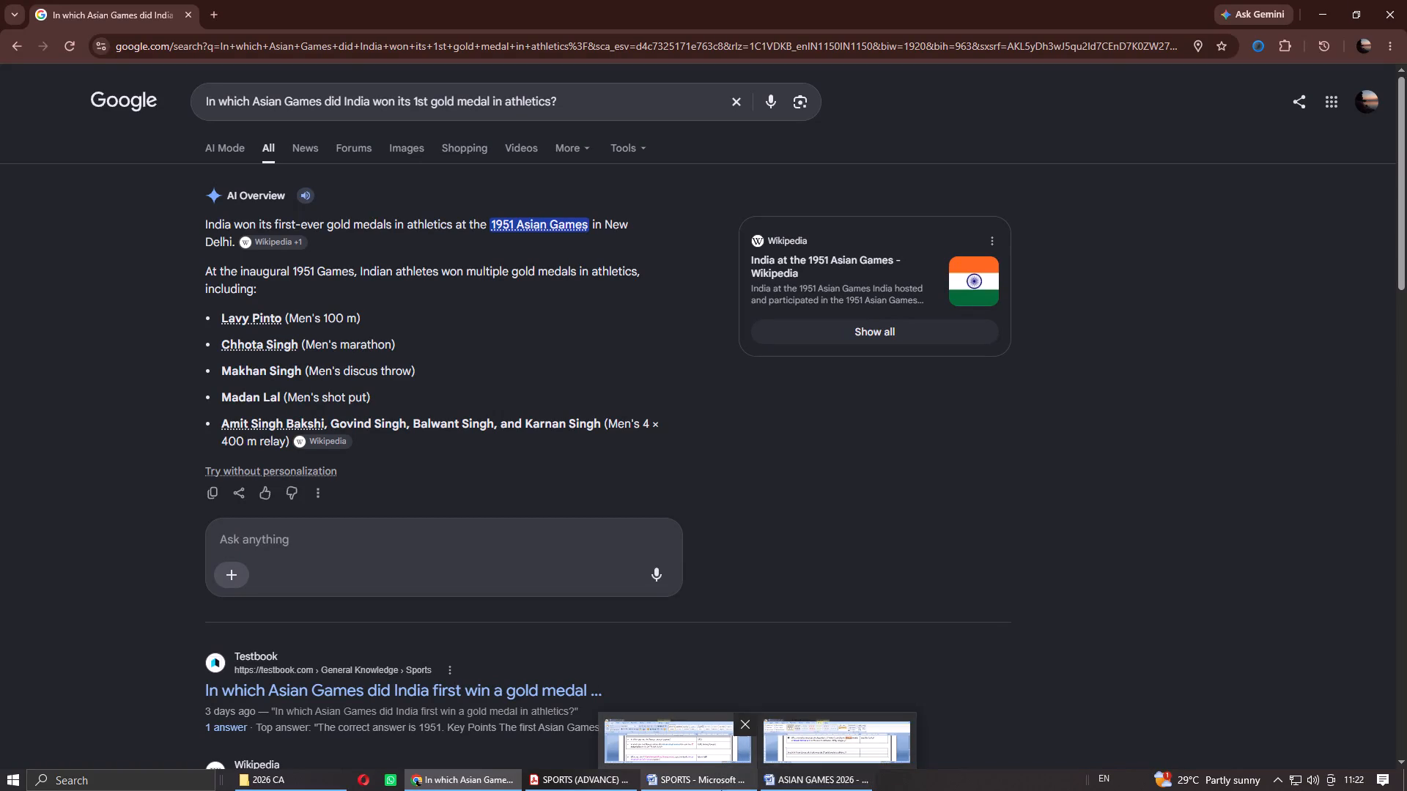
Back in the ASIAN GAMES 2026 Word document, enter 1951 as the answer to the athletics gold medal question.
click(786, 779)
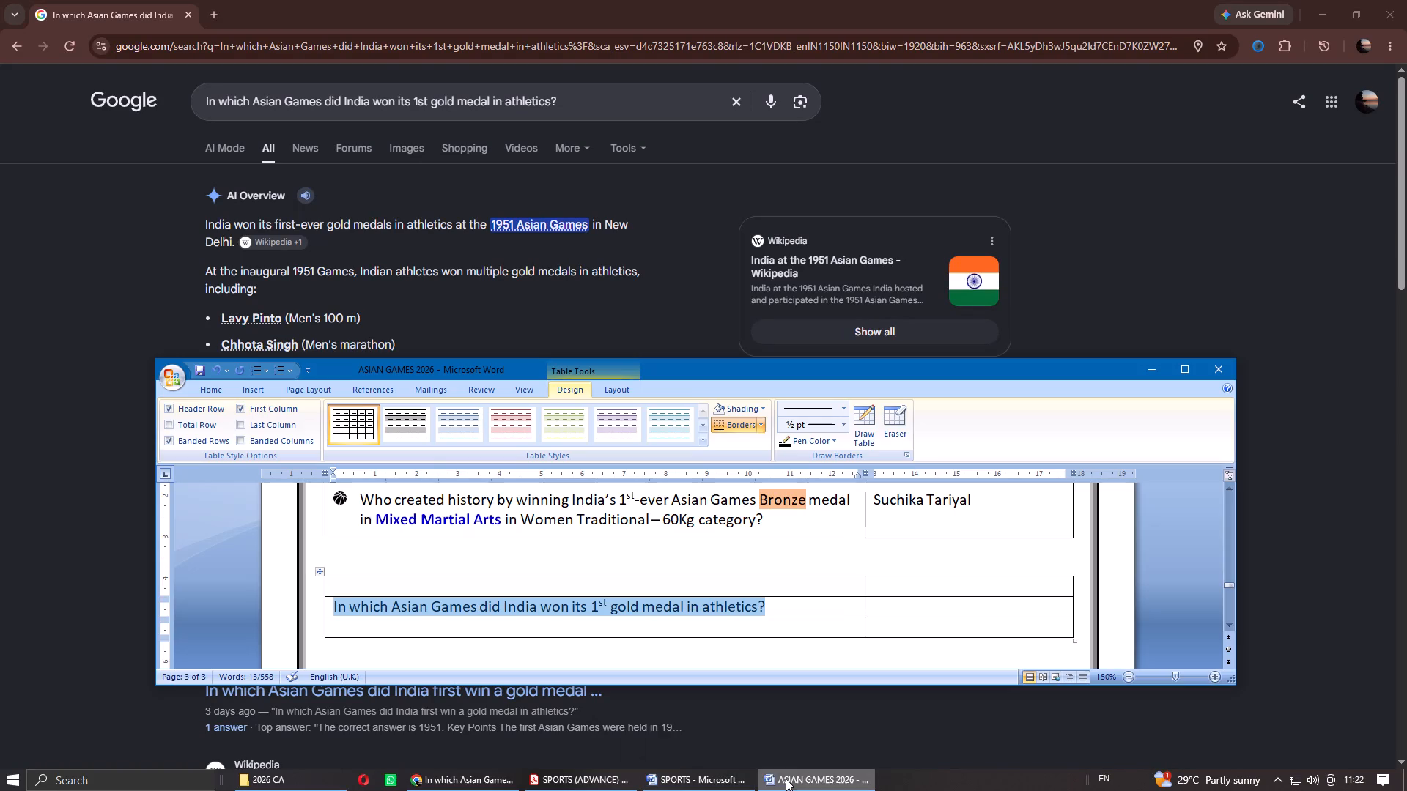
click(877, 601)
text(1951)
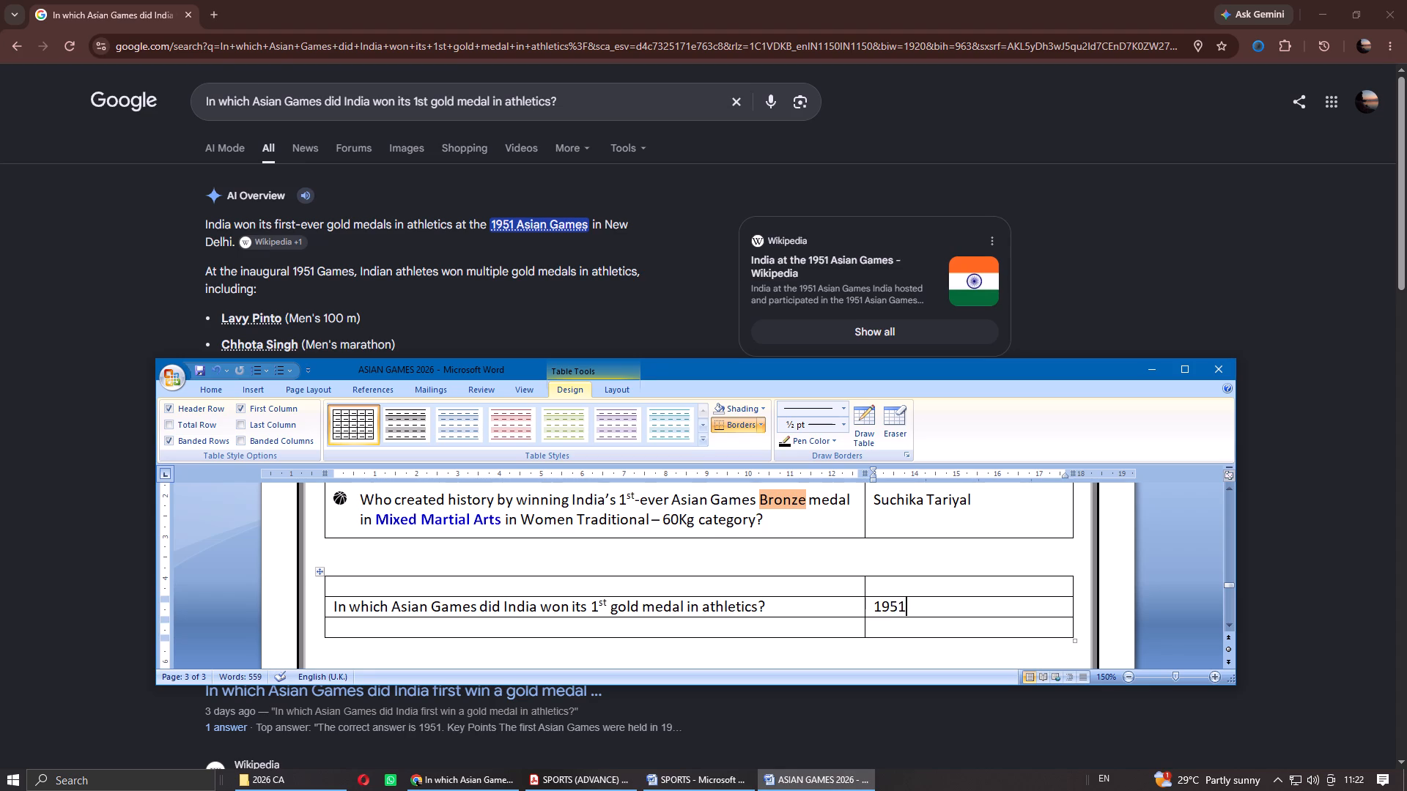
Merge the cells of the new table's top row and enter the centred heading "ASIAN GAMES STATIC".
drag(822, 587, 884, 585)
right_click(884, 585)
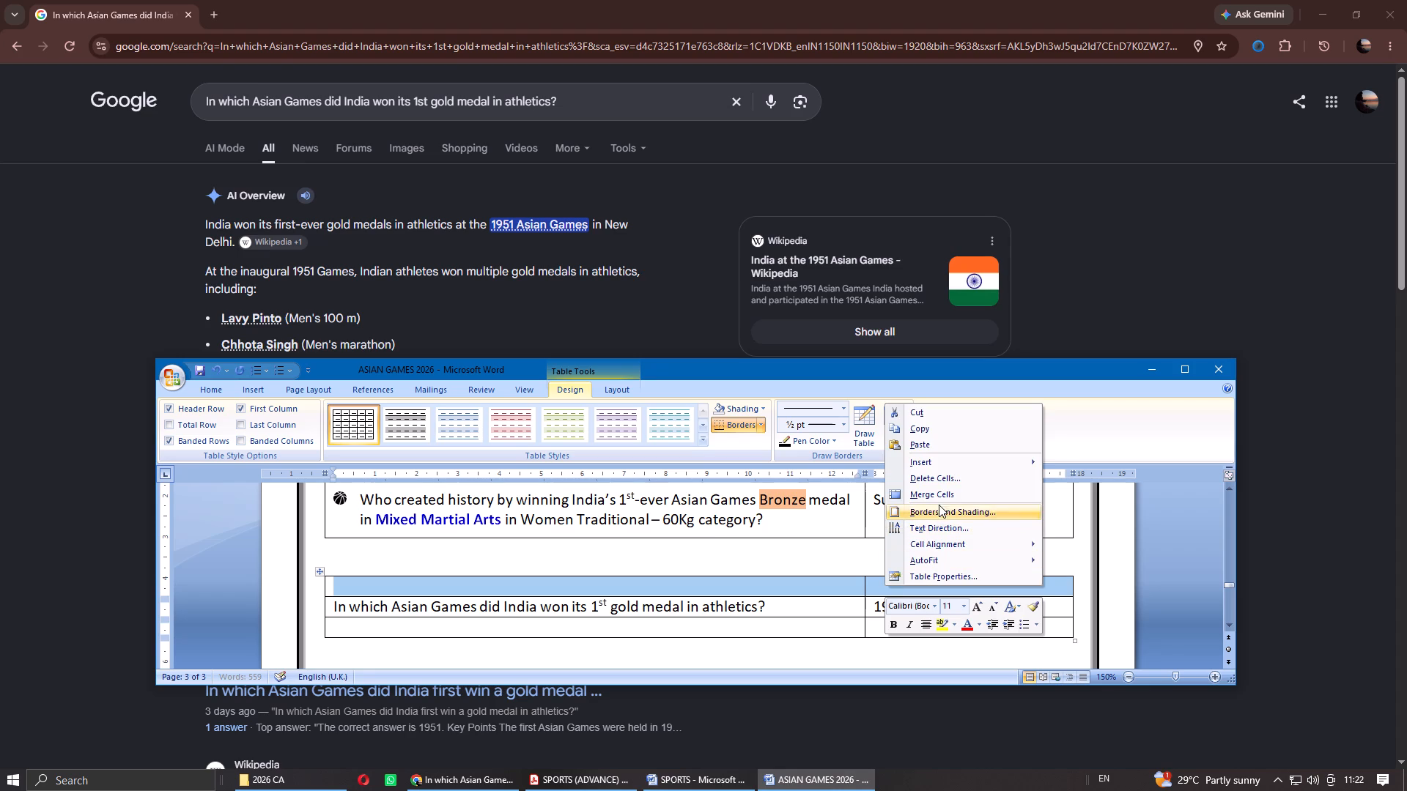
click(940, 500)
click(740, 587)
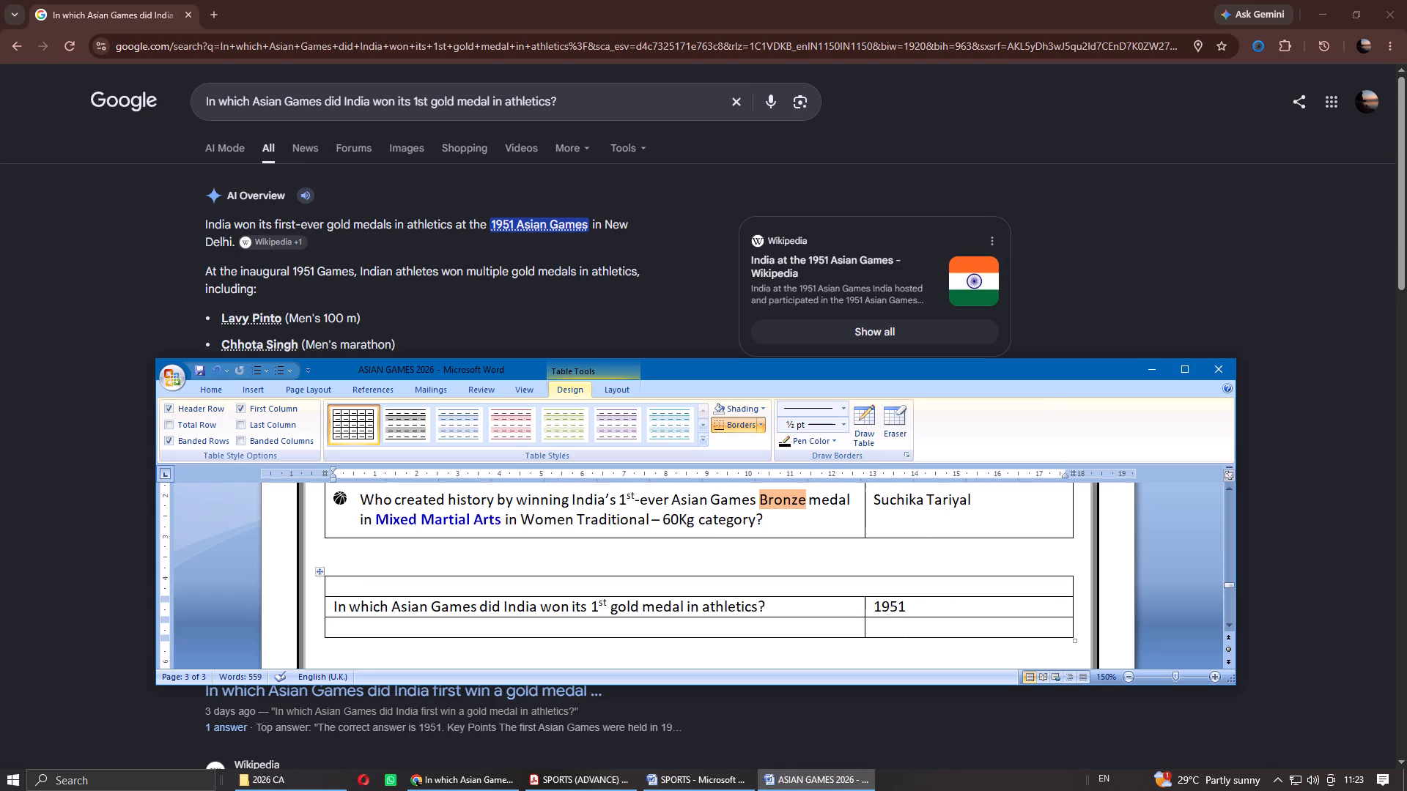
text(ASIAN GAMES STATIC)
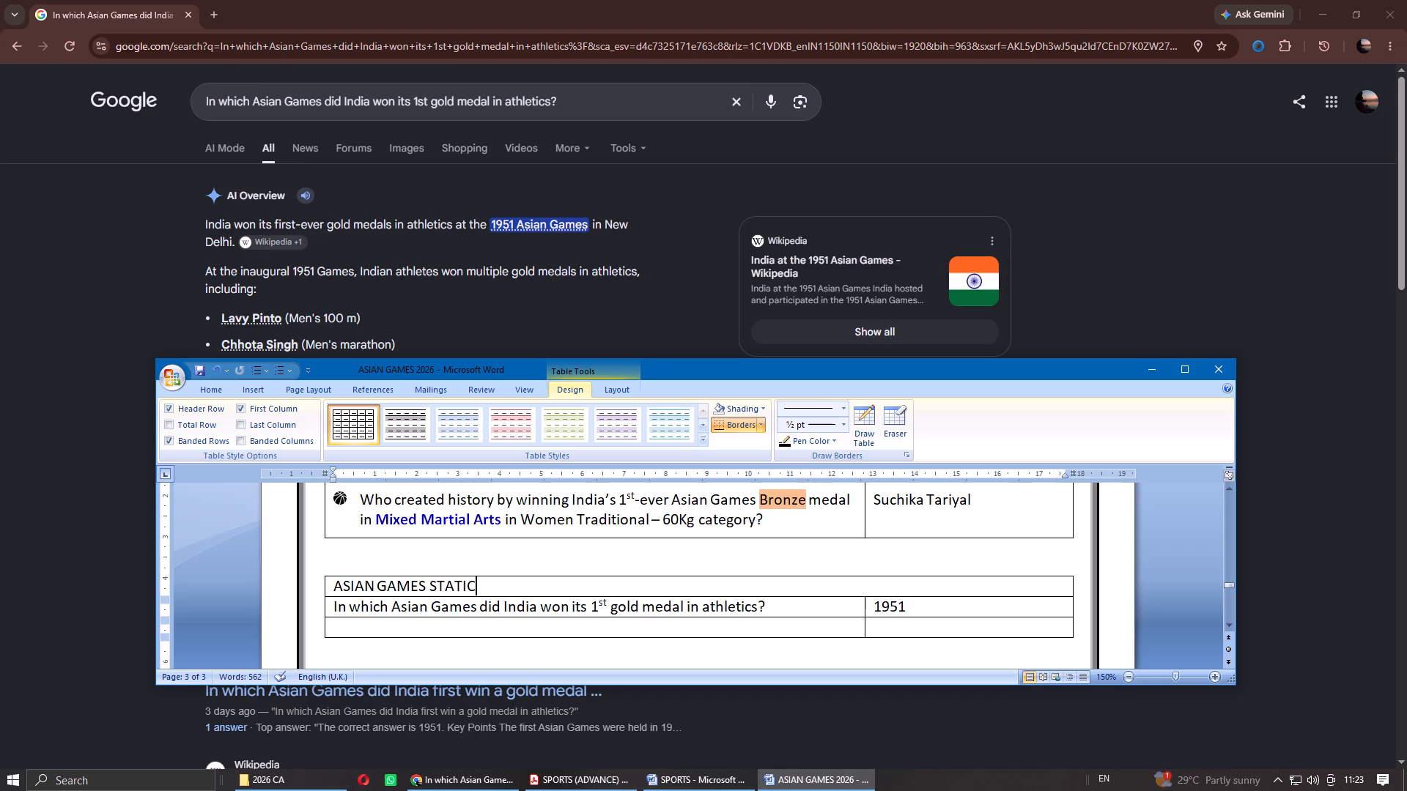
click(210, 387)
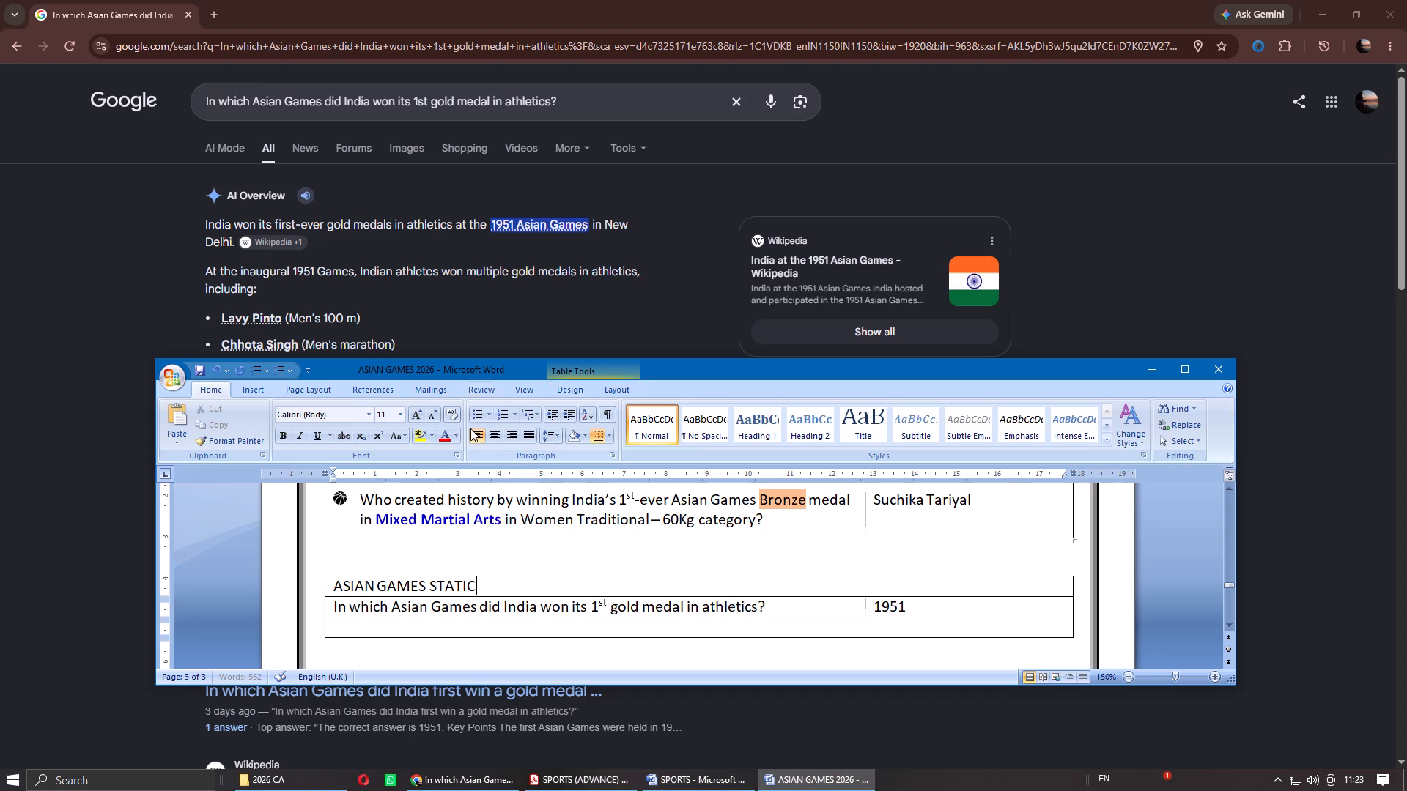
click(493, 434)
Convert the ASIAN GAMES STATIC heading to plain outlined WordArt with a reduced font size and widen it to about 6.8 cm.
drag(787, 584, 643, 584)
click(259, 391)
click(801, 439)
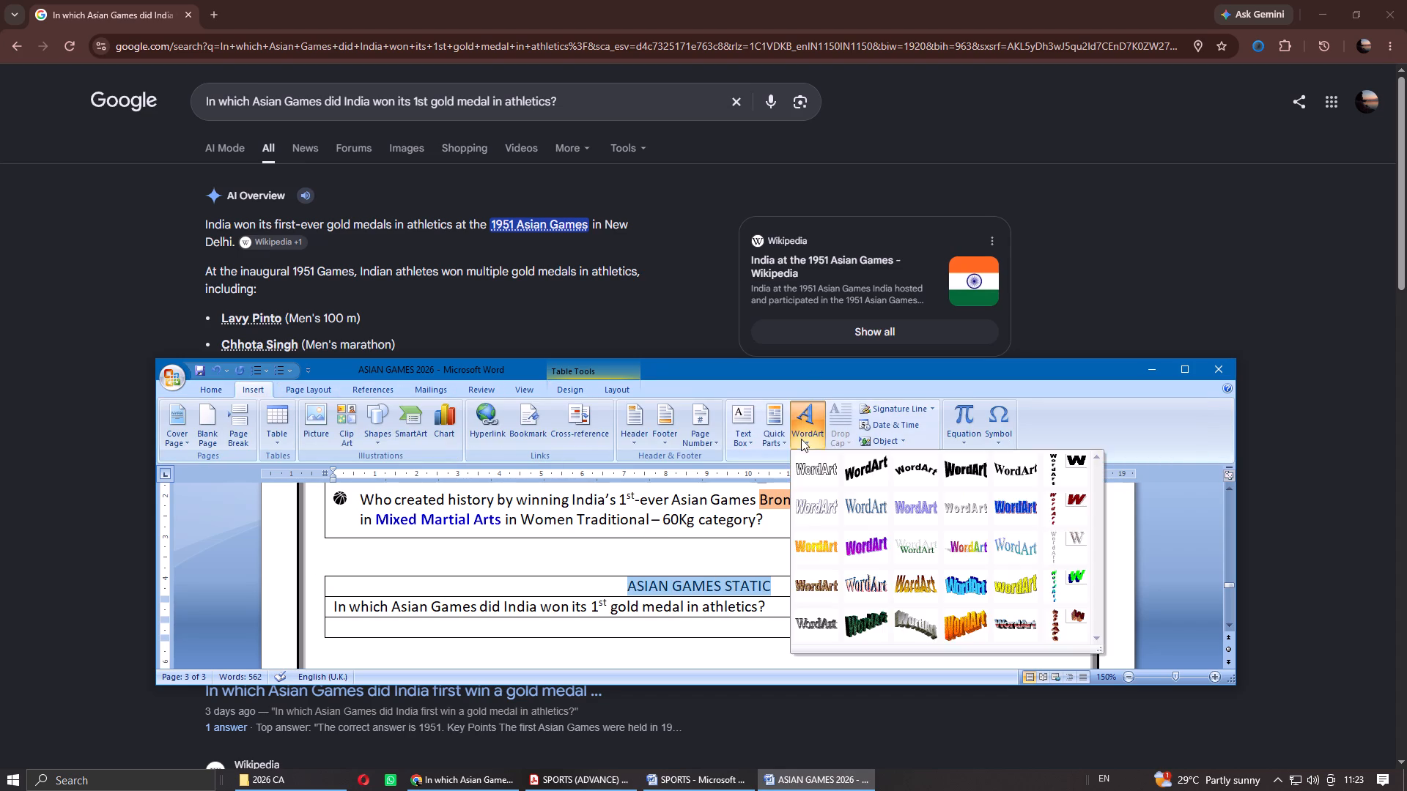
click(805, 469)
click(667, 429)
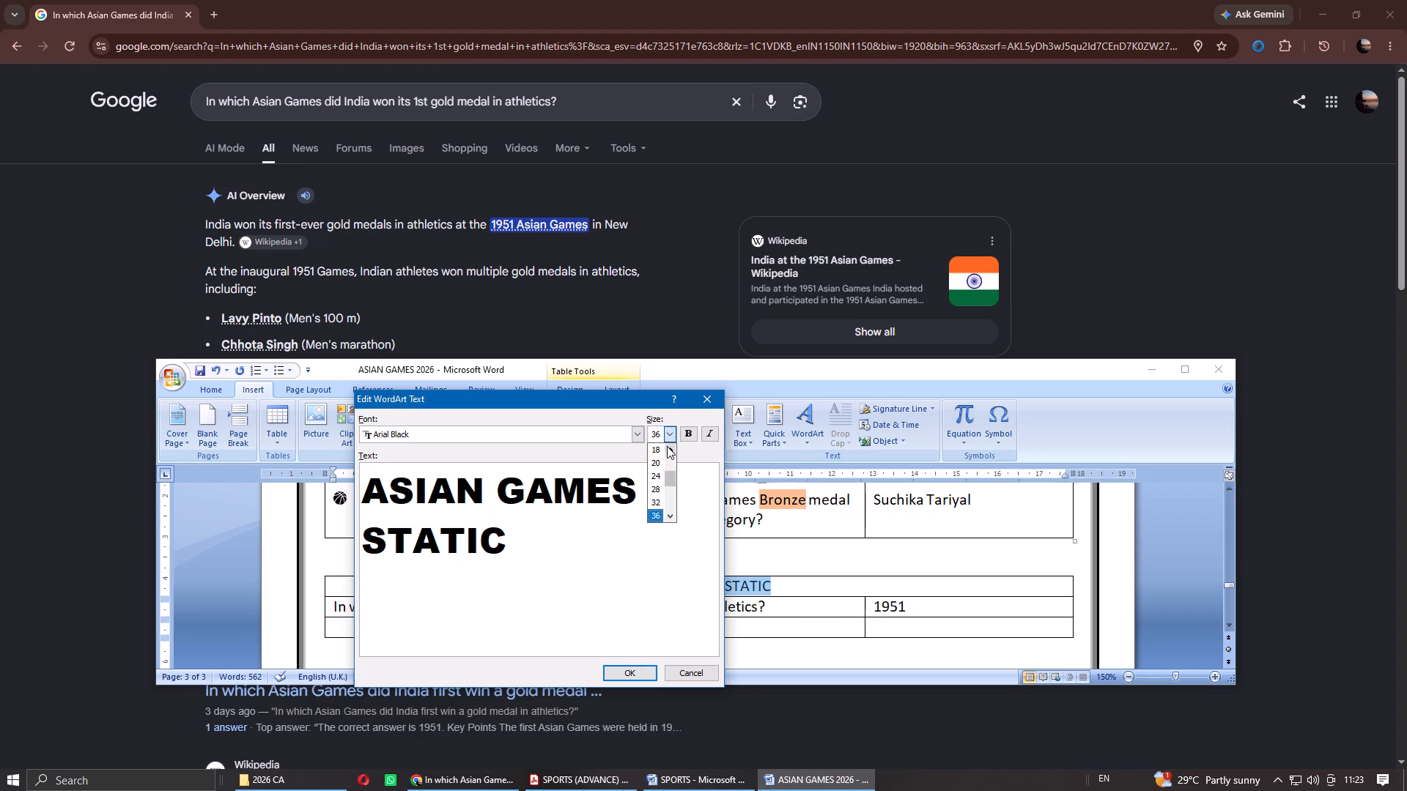
double_click(667, 446)
click(660, 450)
click(627, 676)
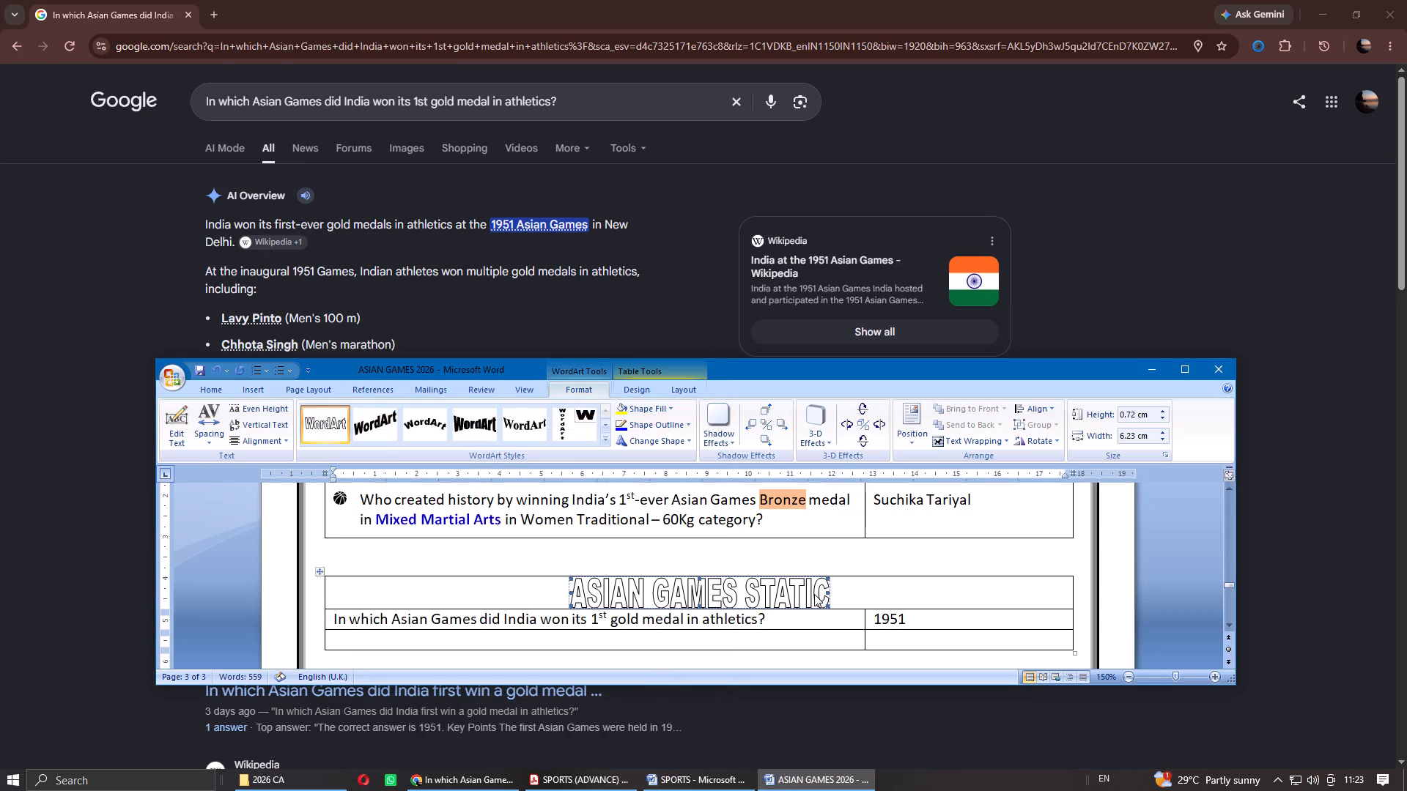
drag(827, 591, 854, 588)
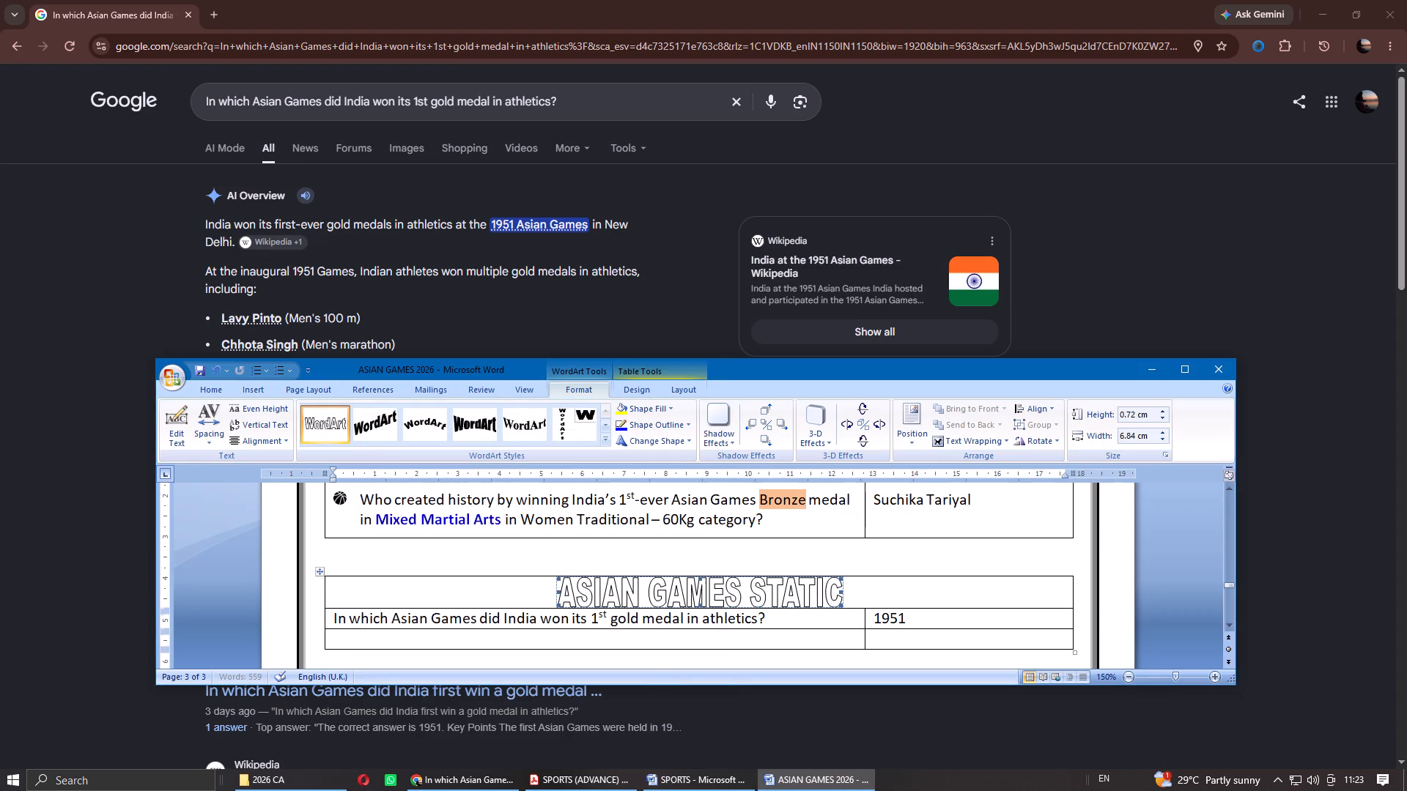
click(218, 388)
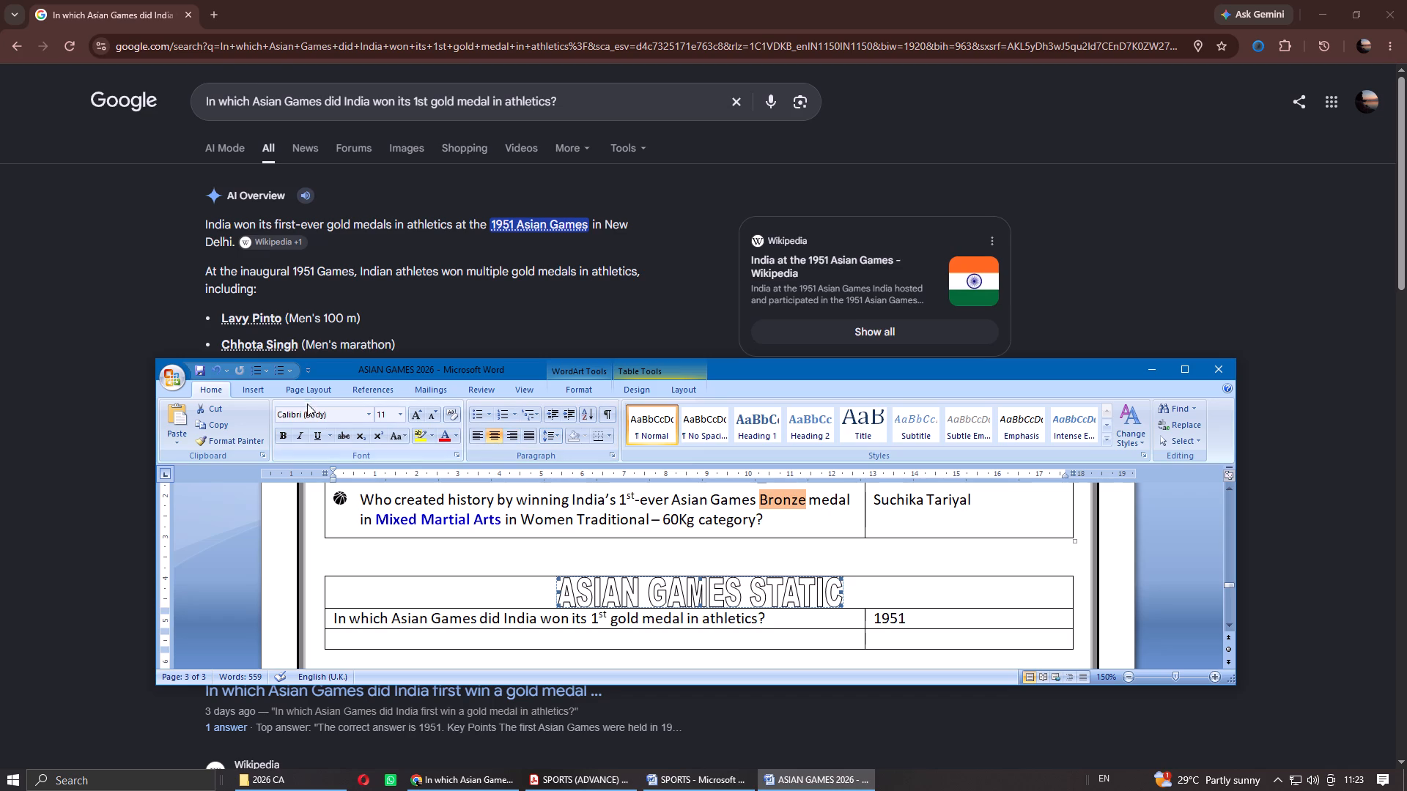
Shade the ASIAN GAMES STATIC heading row black and set its paragraph spacing to 2 pt before and after.
click(868, 588)
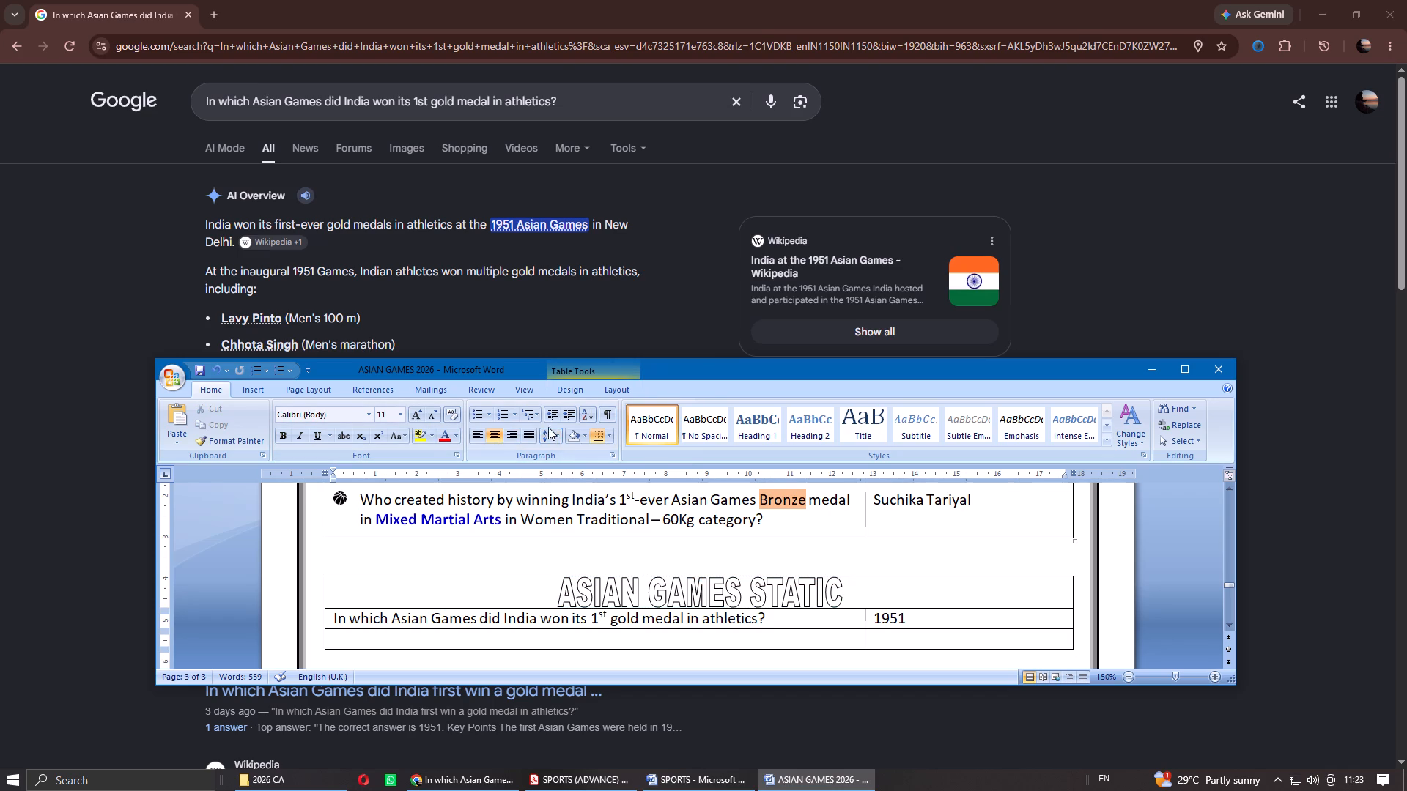
click(586, 437)
click(587, 463)
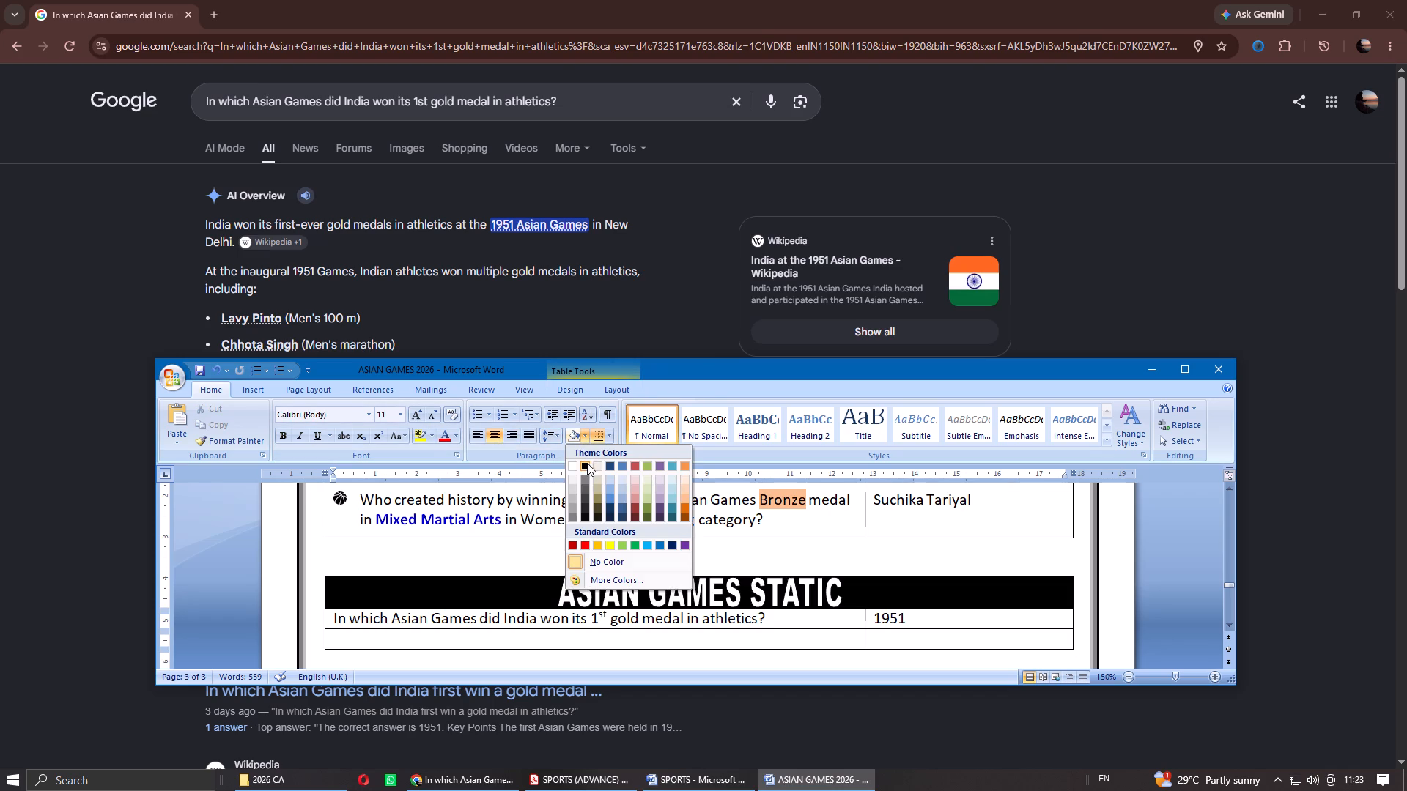
click(296, 393)
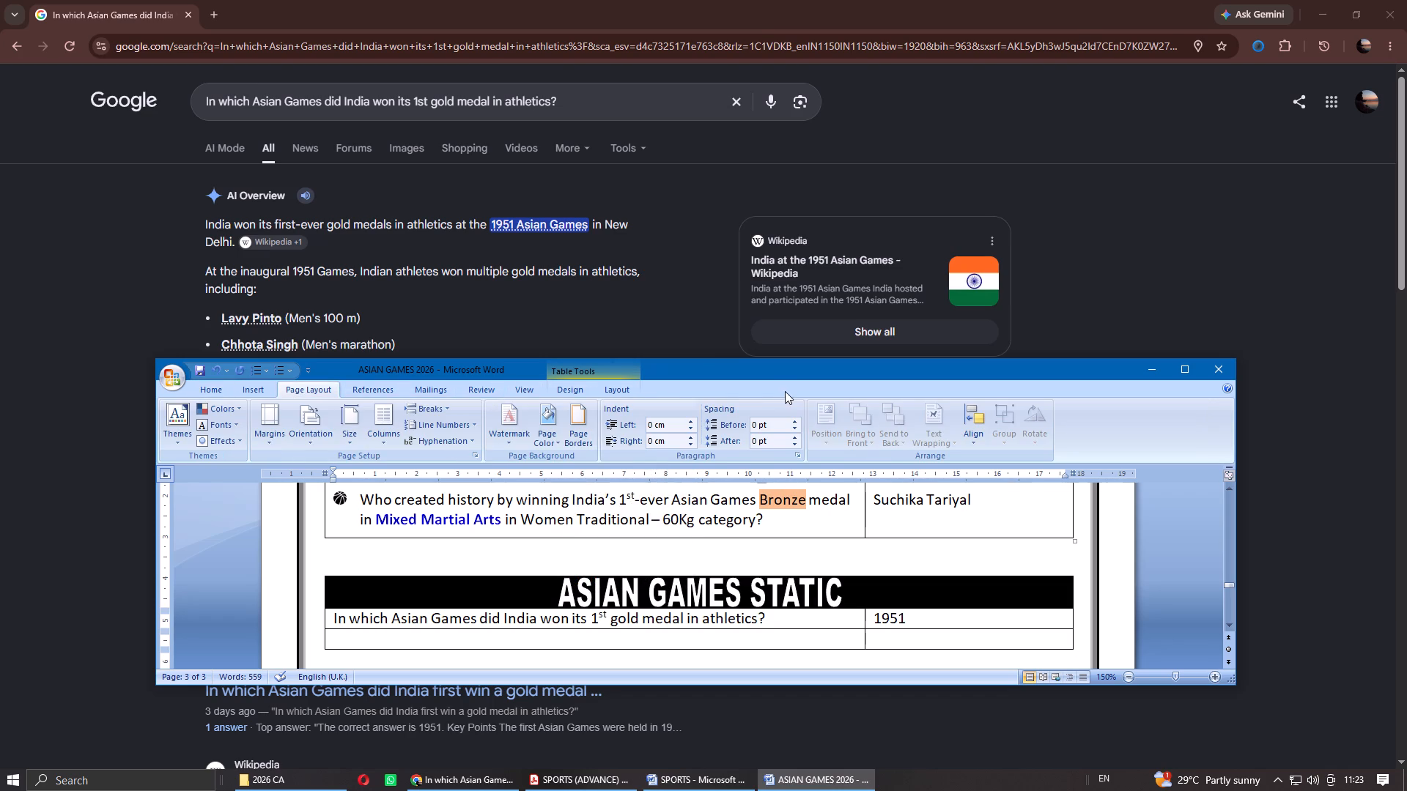
click(761, 426)
key(2)
click(759, 441)
key(2)
click(865, 595)
Fill the ASIAN GAMES STATIC WordArt with the beige paper-like texture and widen it slightly.
click(762, 581)
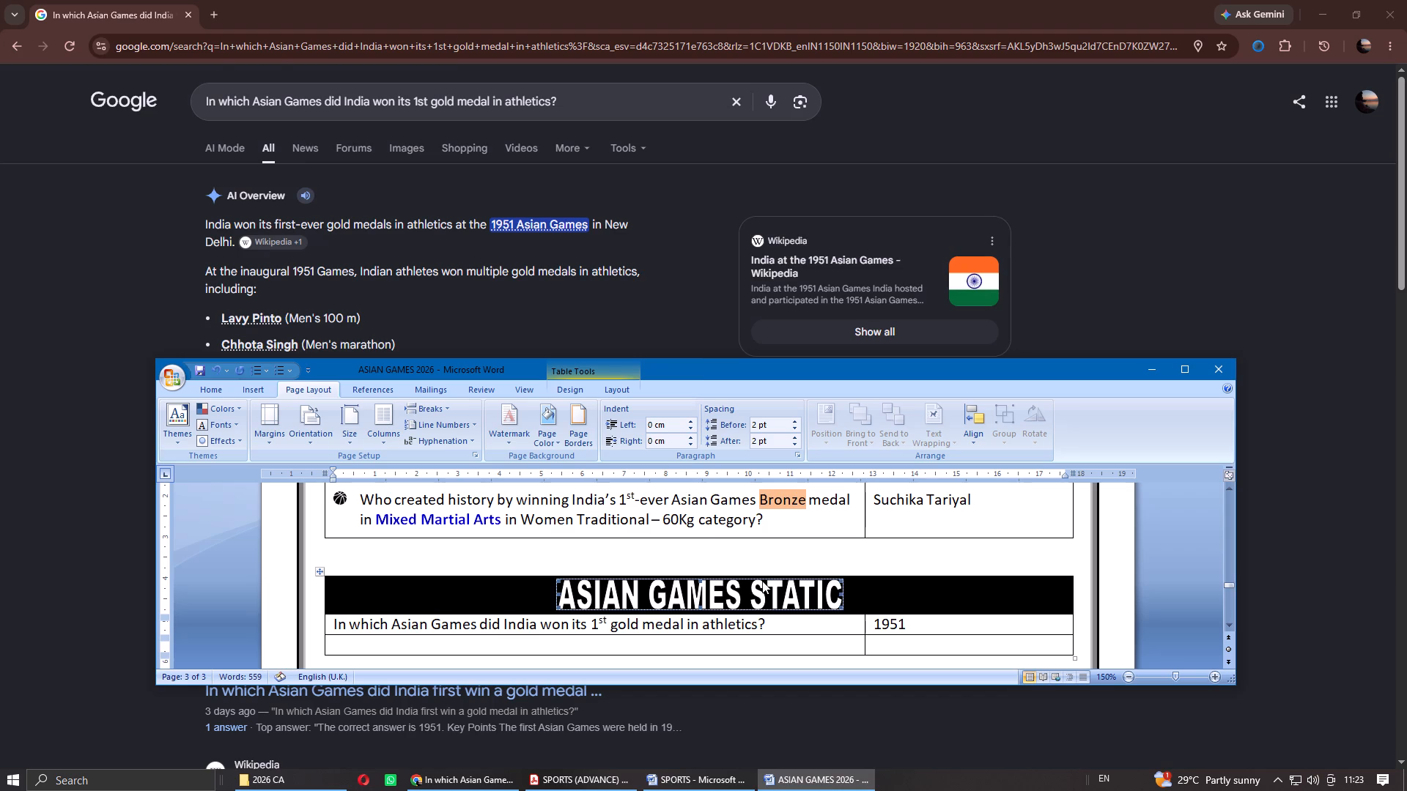
click(581, 390)
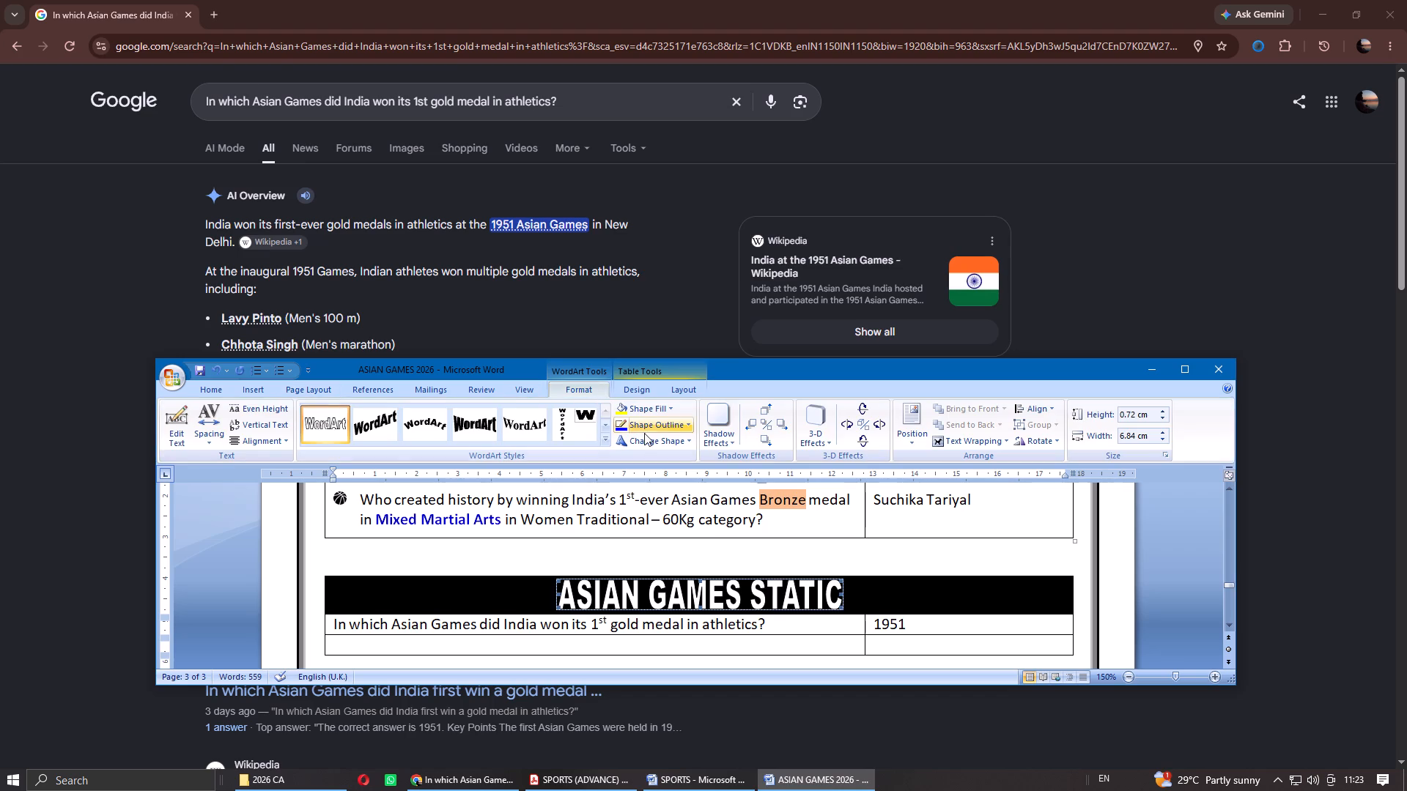
click(668, 407)
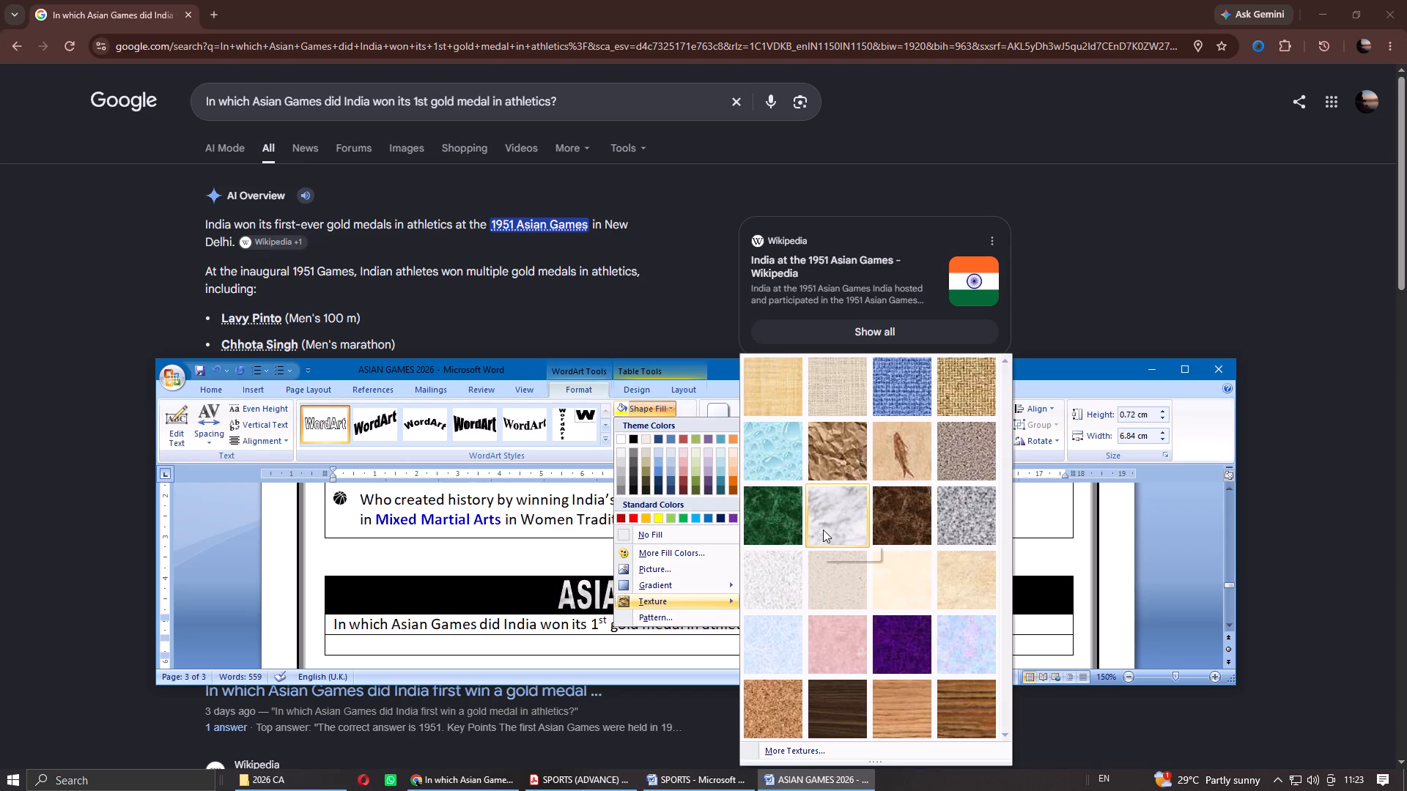
click(990, 577)
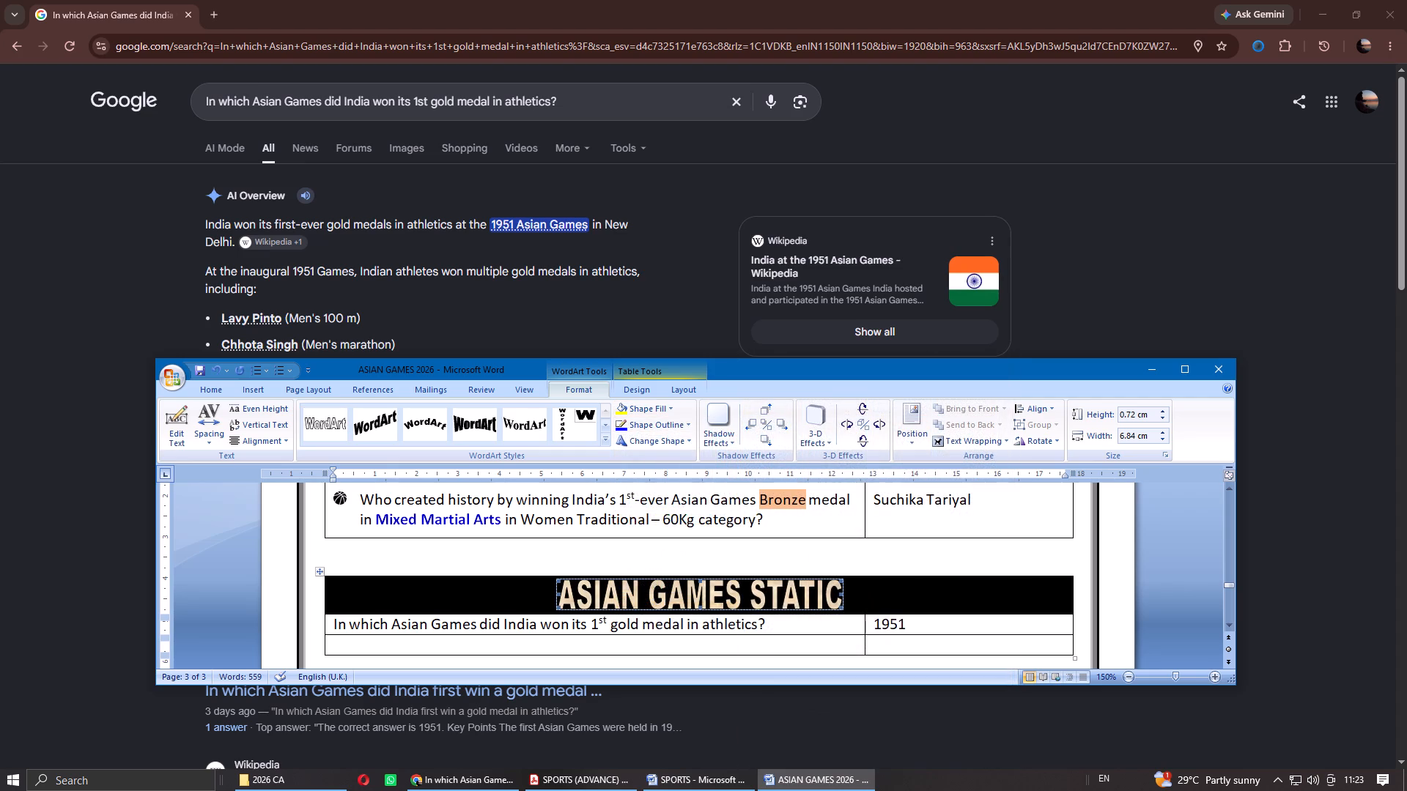
drag(841, 595, 869, 590)
click(884, 589)
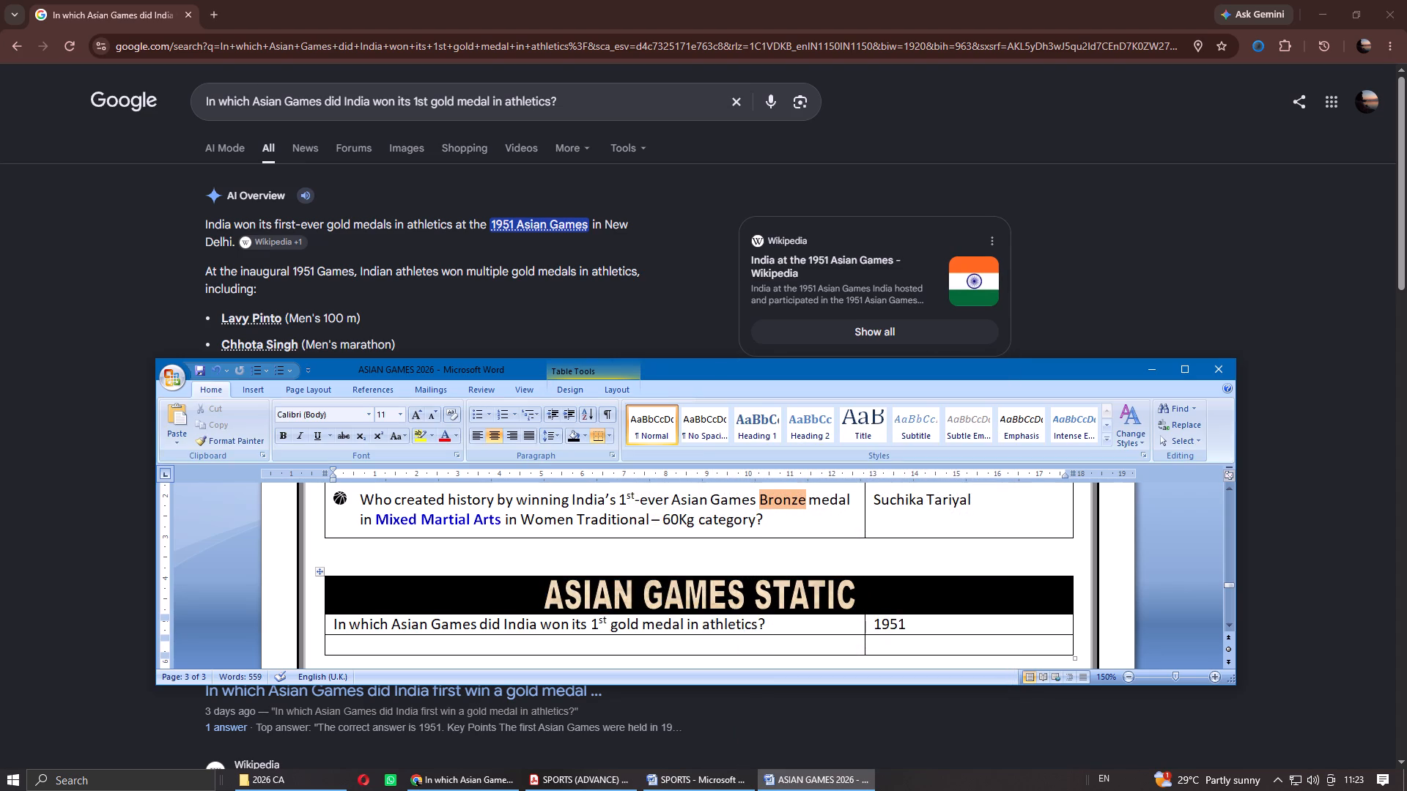
Save the ASIAN GAMES 2026 document and minimize its window.
click(201, 370)
click(1156, 368)
In the SPORTS (ADVANCE) PDF in Acrobat, highlight option (A) 1951 of question 6 in red.
click(593, 770)
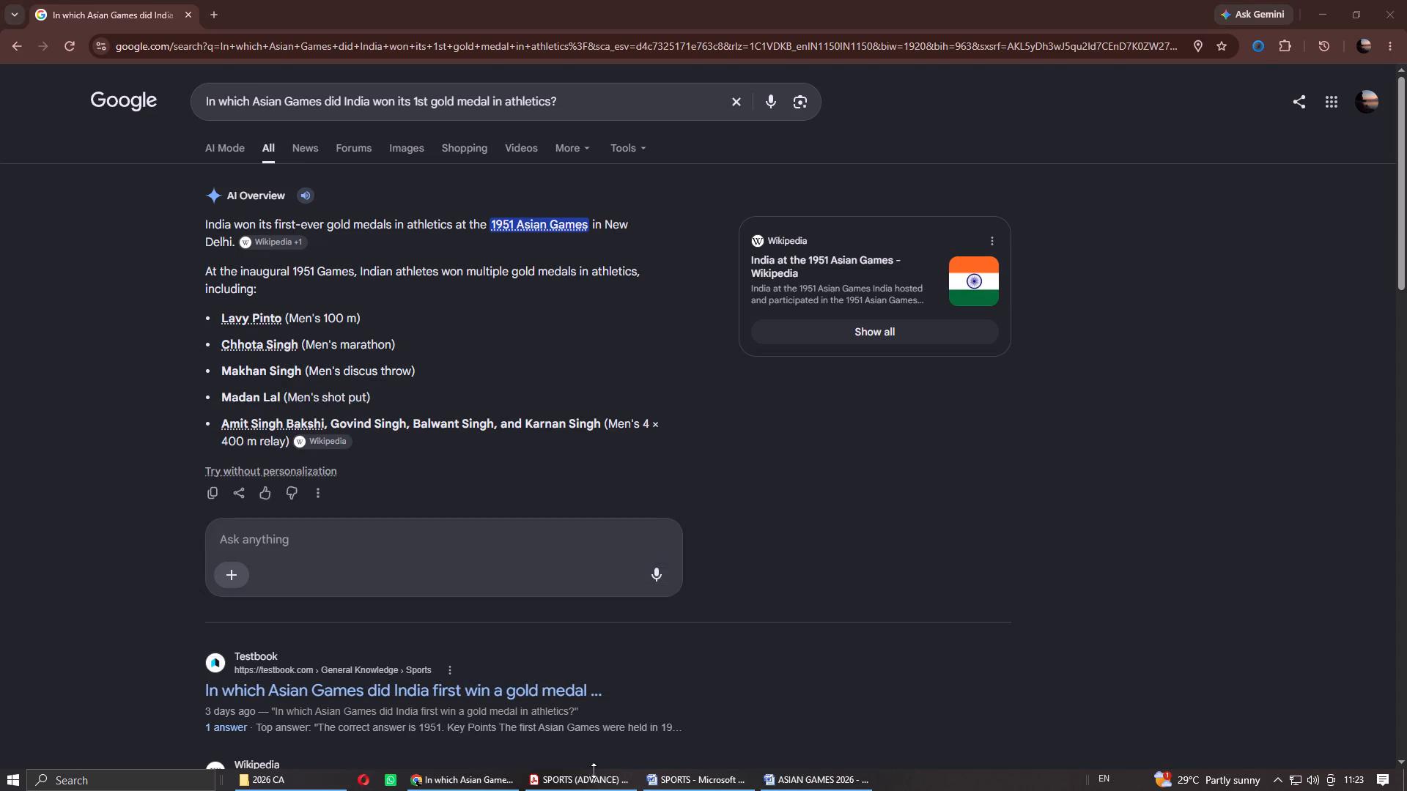
click(590, 790)
drag(704, 346, 717, 347)
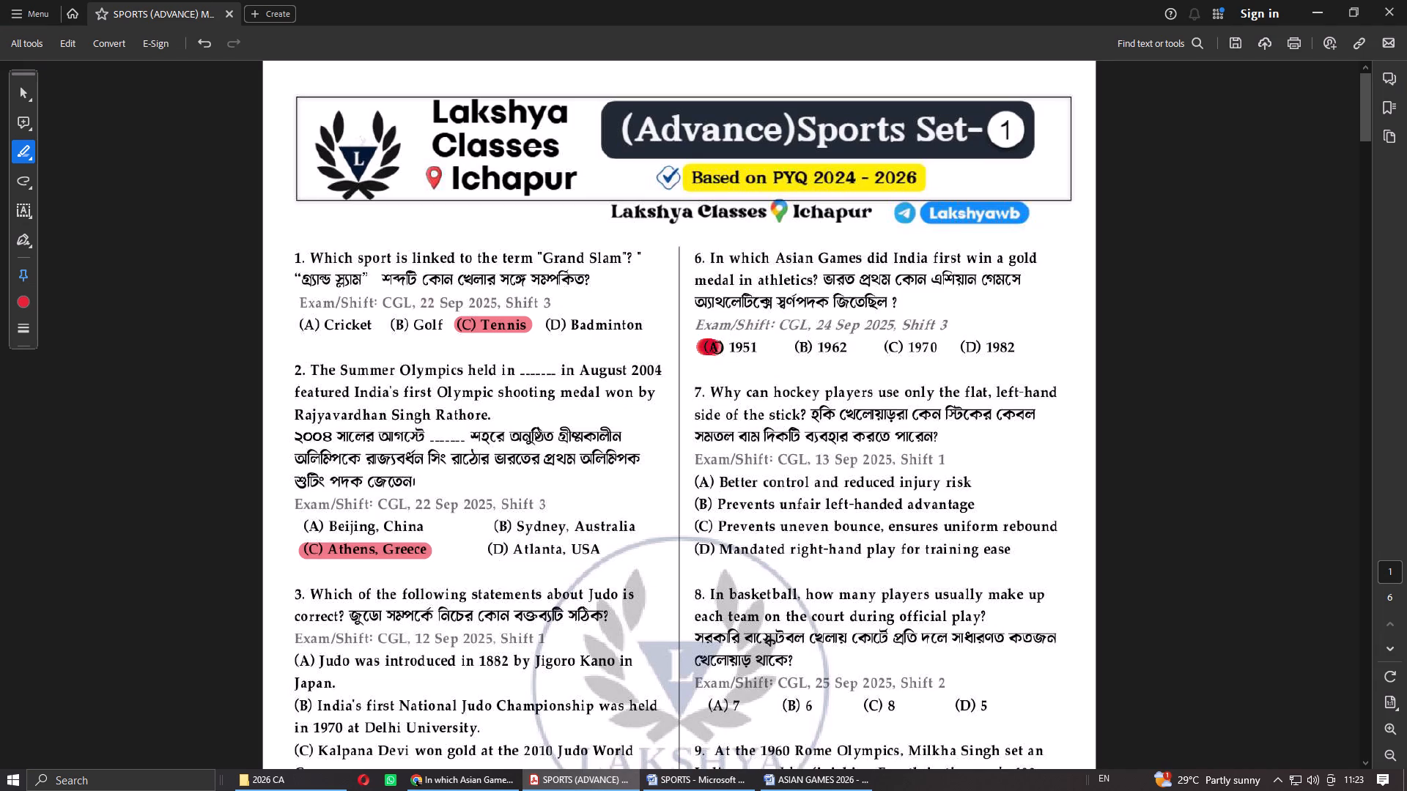
drag(717, 347, 755, 345)
On hockey question 7, draw red crosses beside options (B) and (D) and underline option (C) in red.
scroll(950, 358, down, 1)
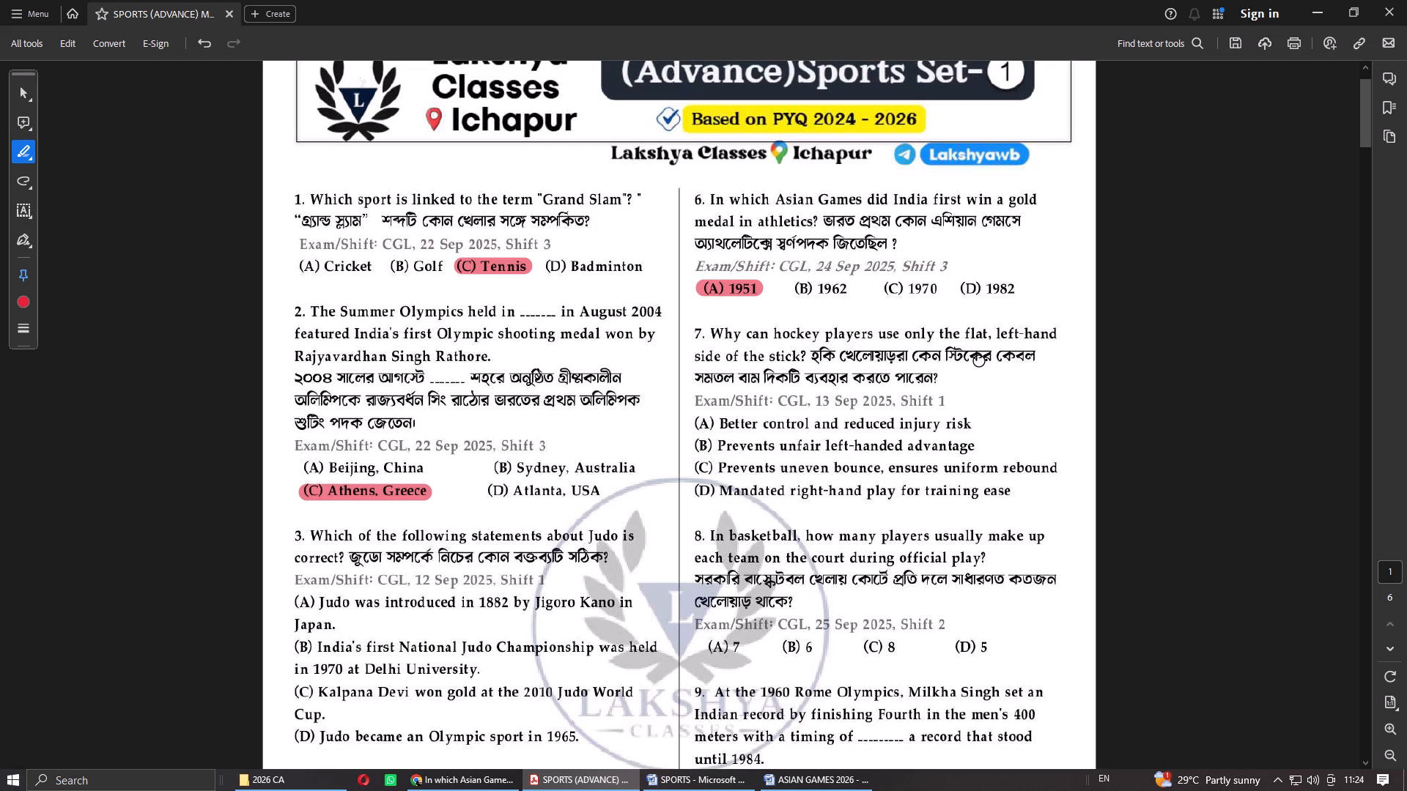
click(21, 191)
drag(987, 440, 983, 453)
drag(979, 444, 990, 451)
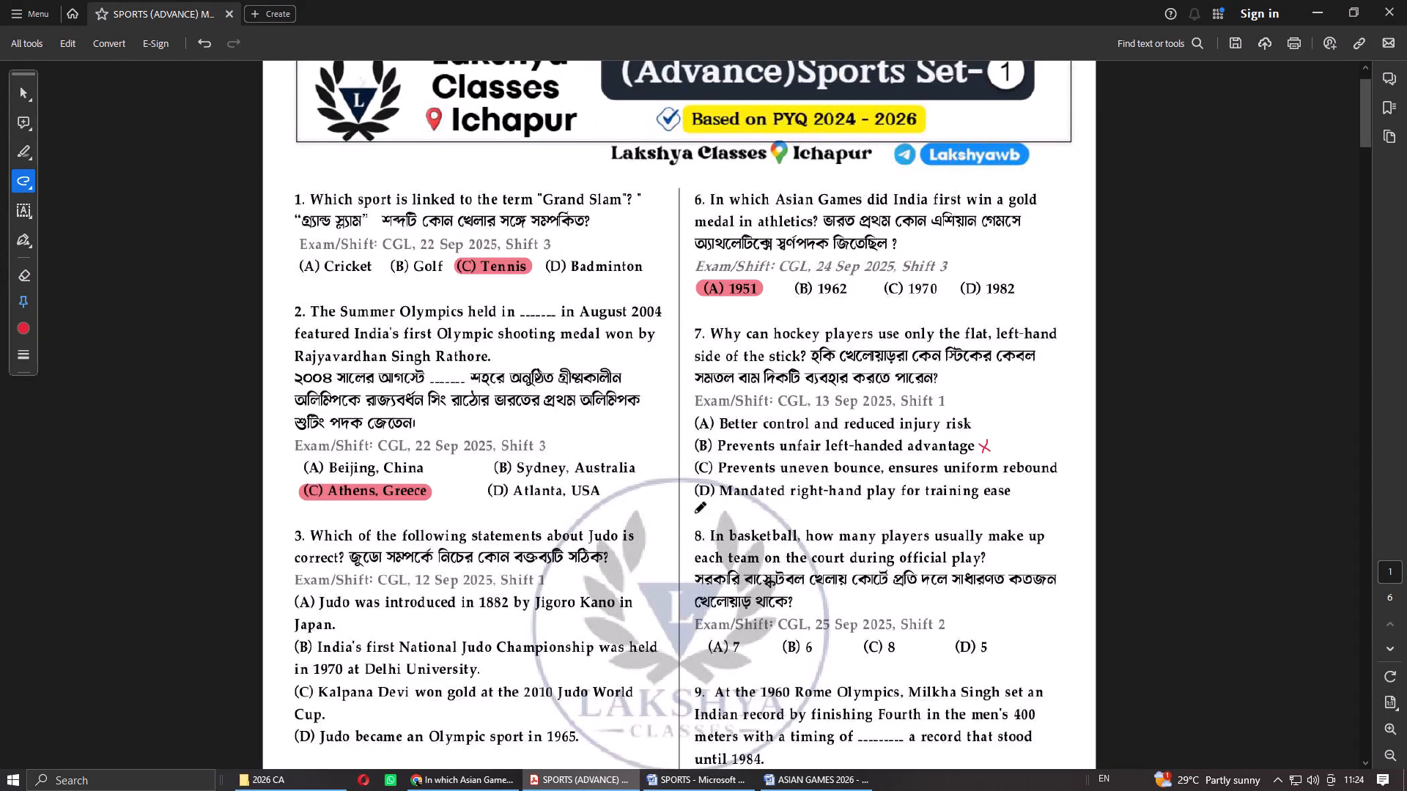
drag(1030, 486, 1016, 501)
drag(1013, 490, 1026, 499)
drag(713, 478, 888, 475)
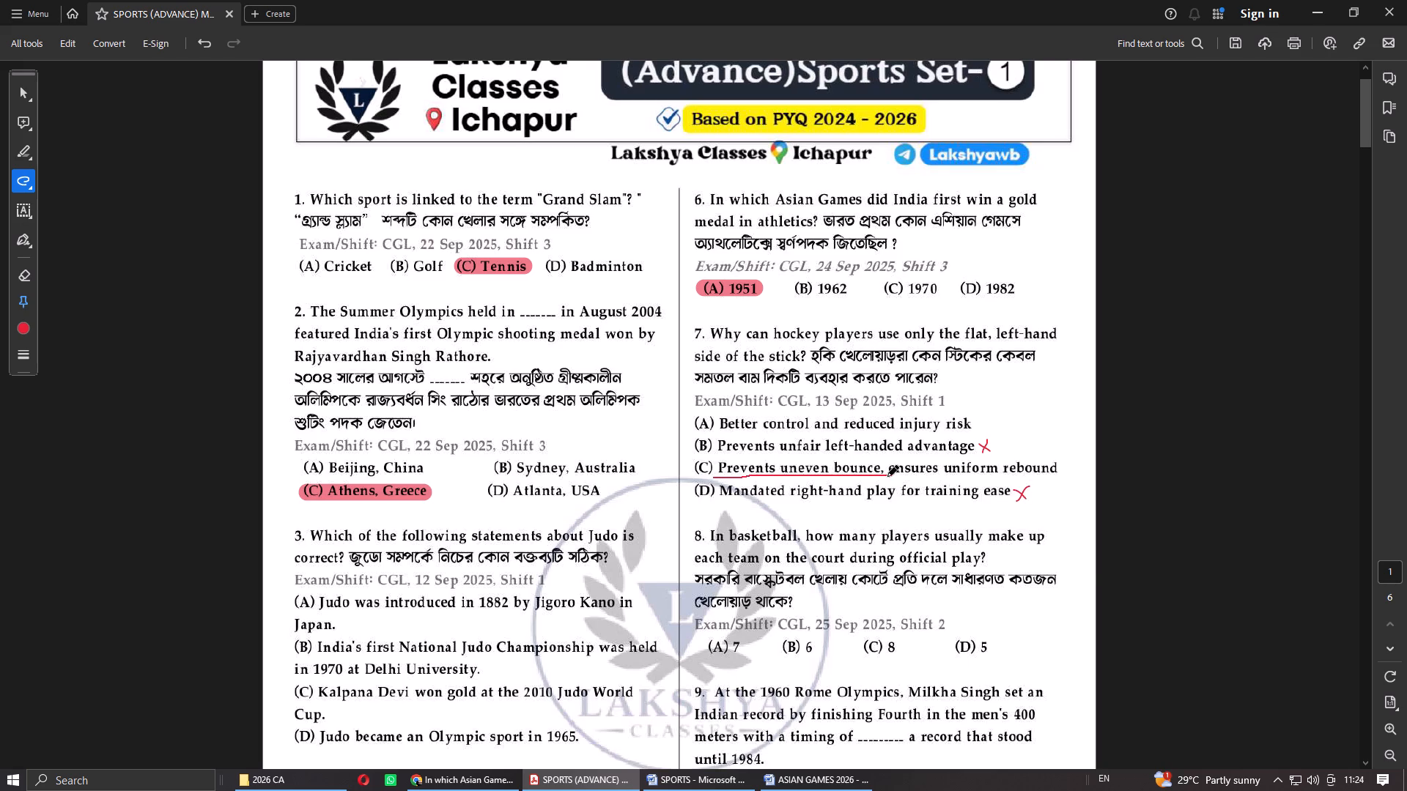
drag(888, 475, 1053, 482)
Switch to Chrome, shrink its window so question 7 in the PDF stays in view, and clear the previous search query.
click(476, 779)
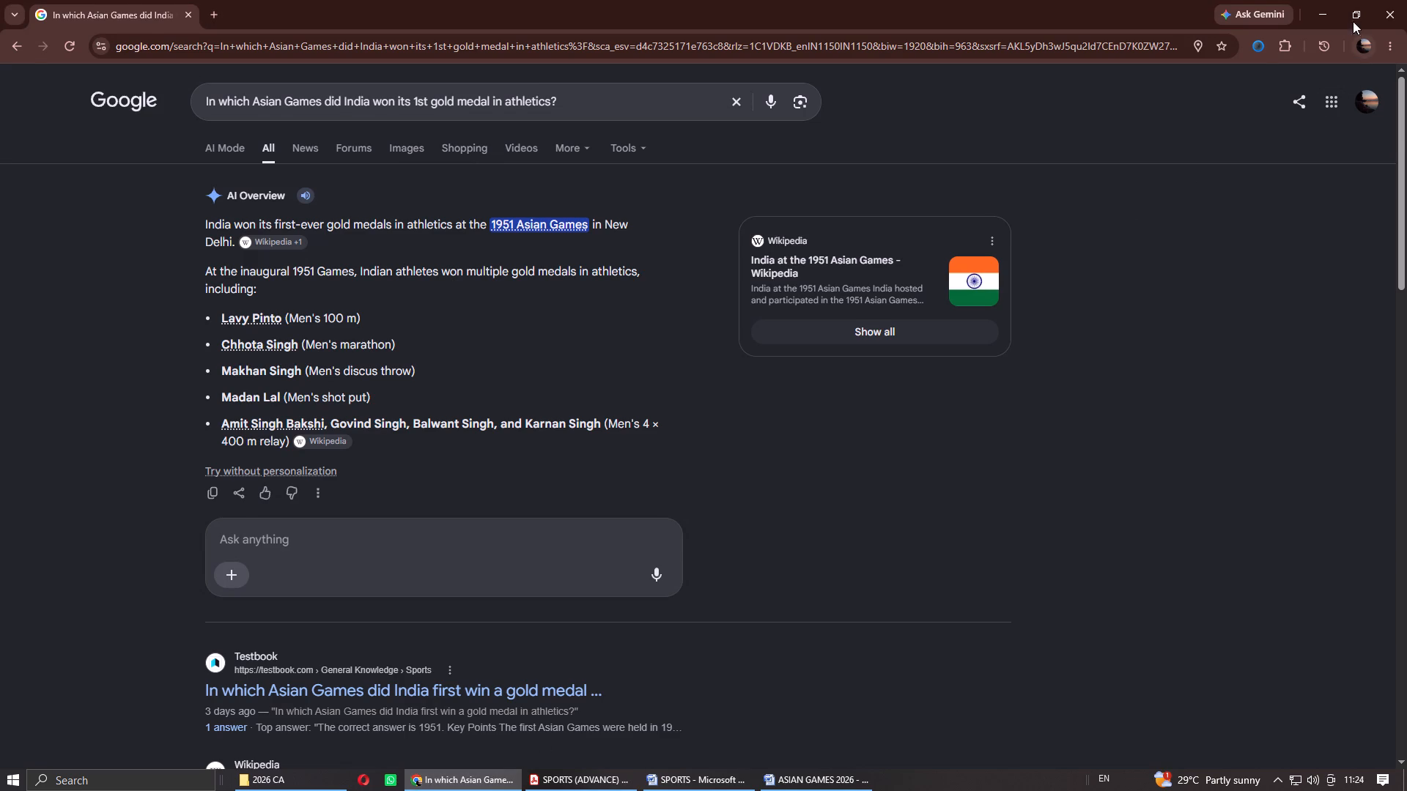
click(1354, 9)
scroll(689, 562, up, 6)
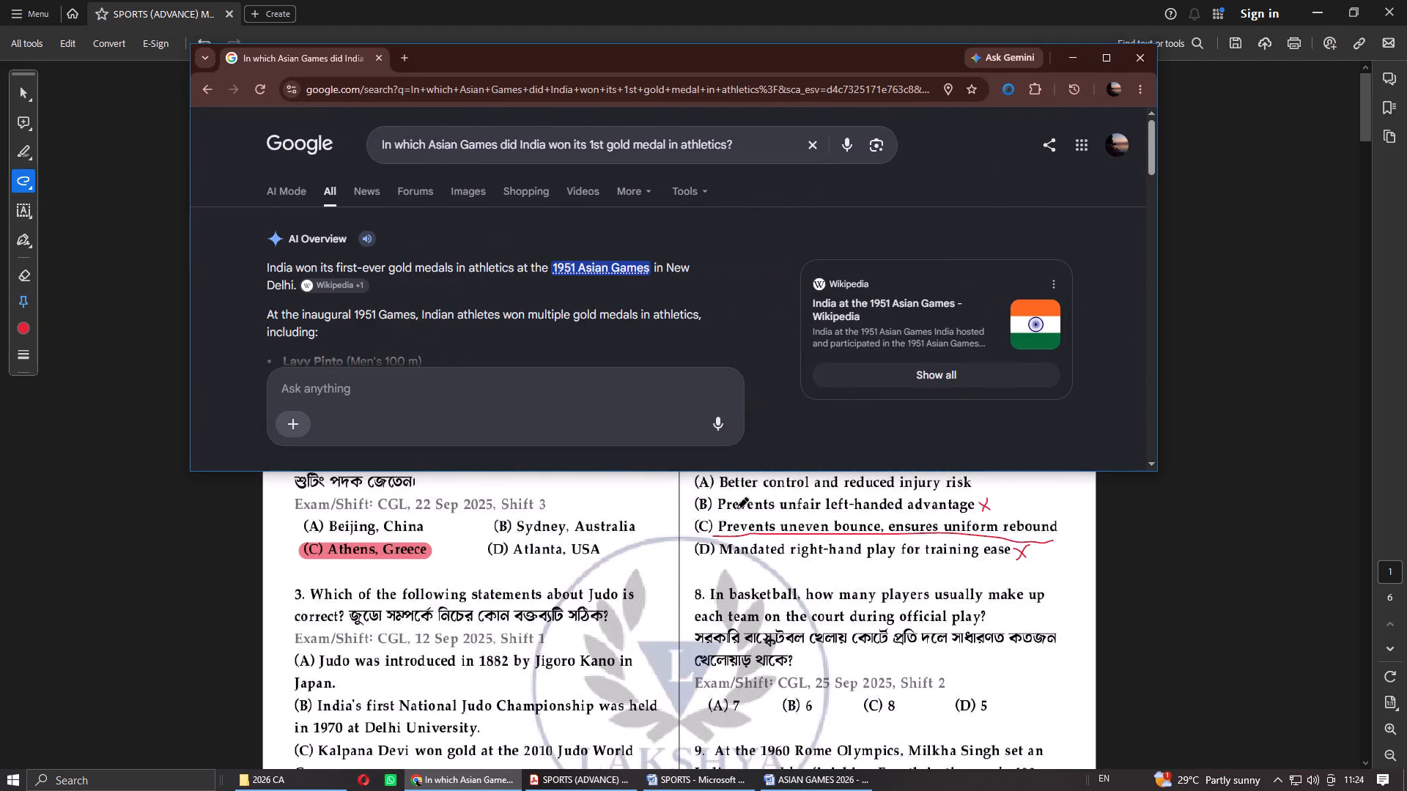
drag(739, 473, 742, 365)
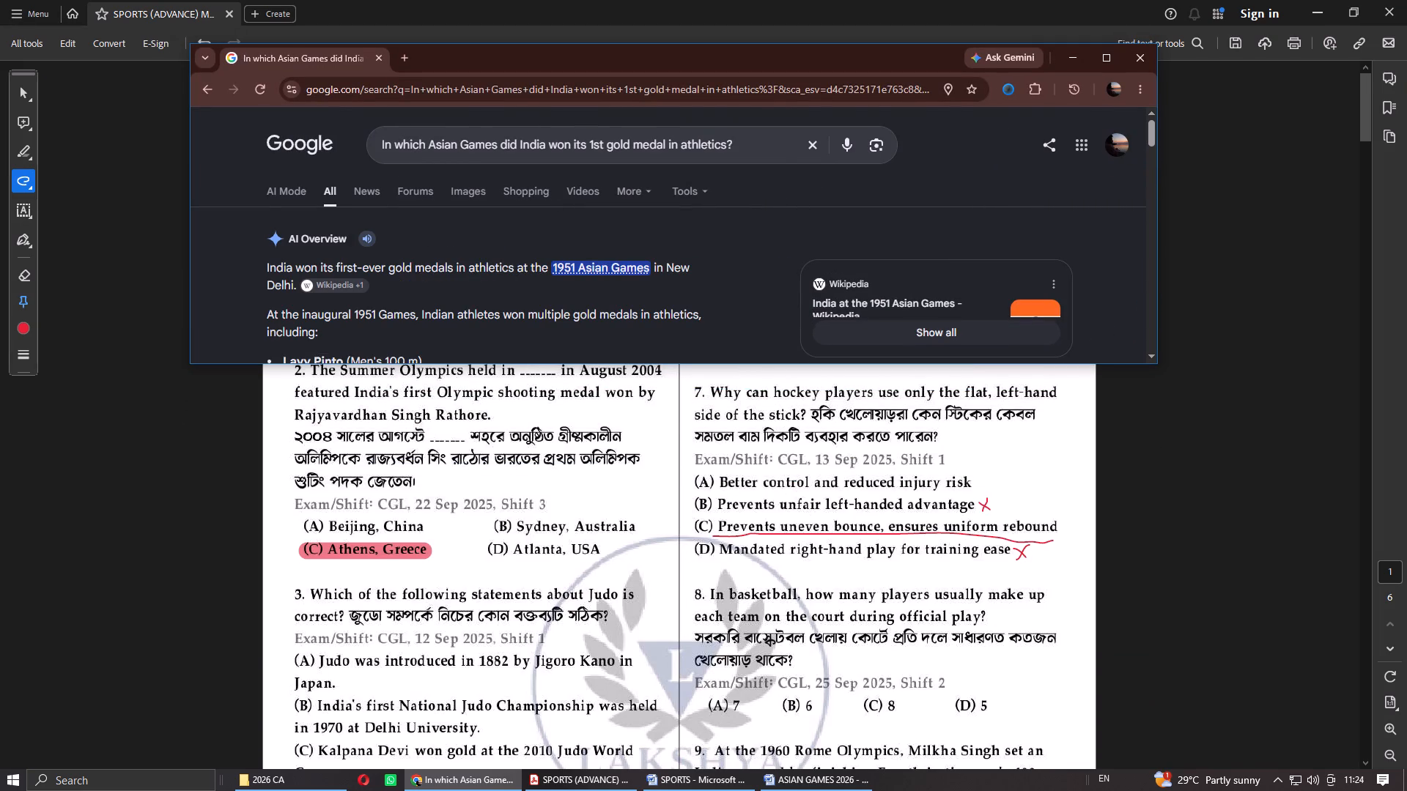
click(806, 142)
In the SPORTS Word document, look through the existing topic tables for a suitable place to add another topic.
click(711, 790)
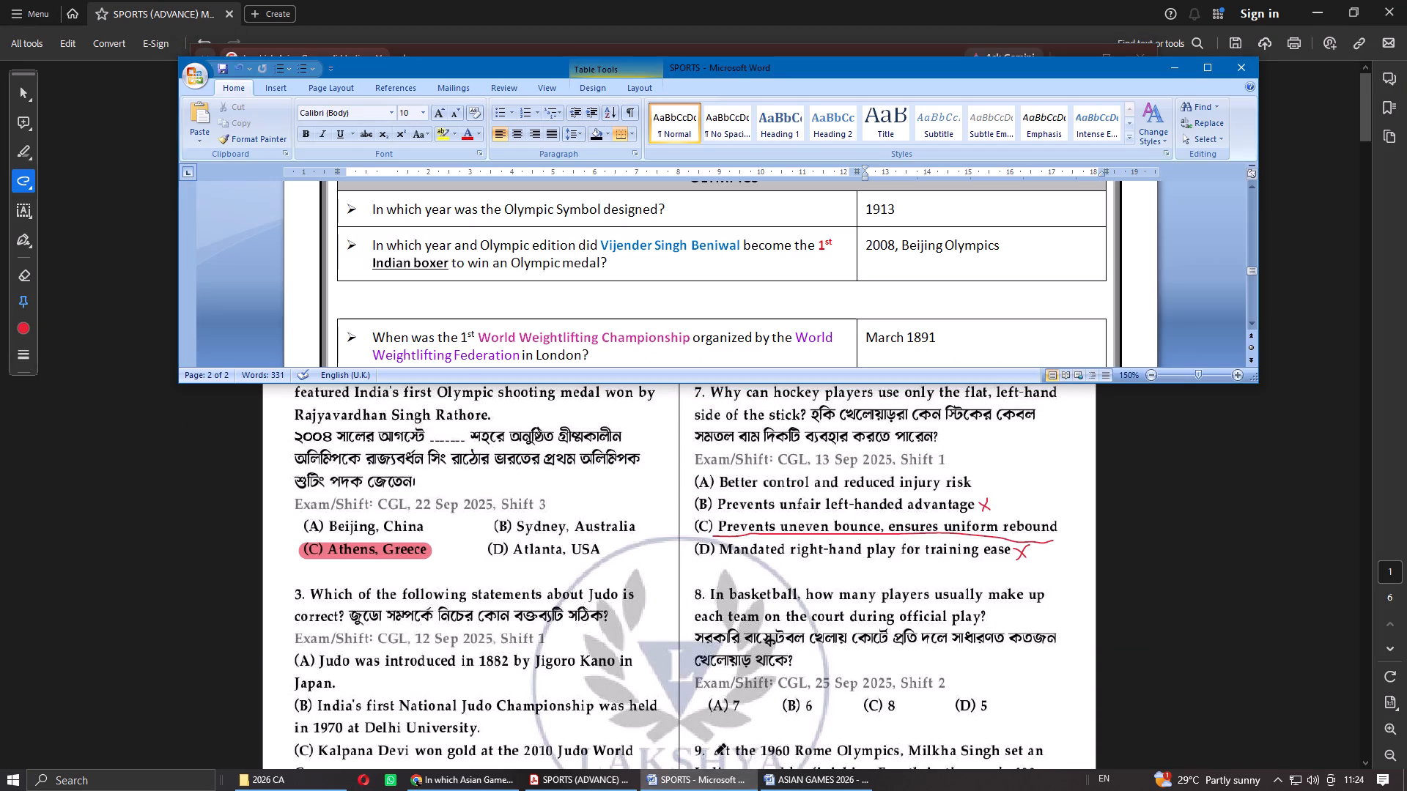
scroll(730, 301, down, 1)
scroll(730, 301, up, 9)
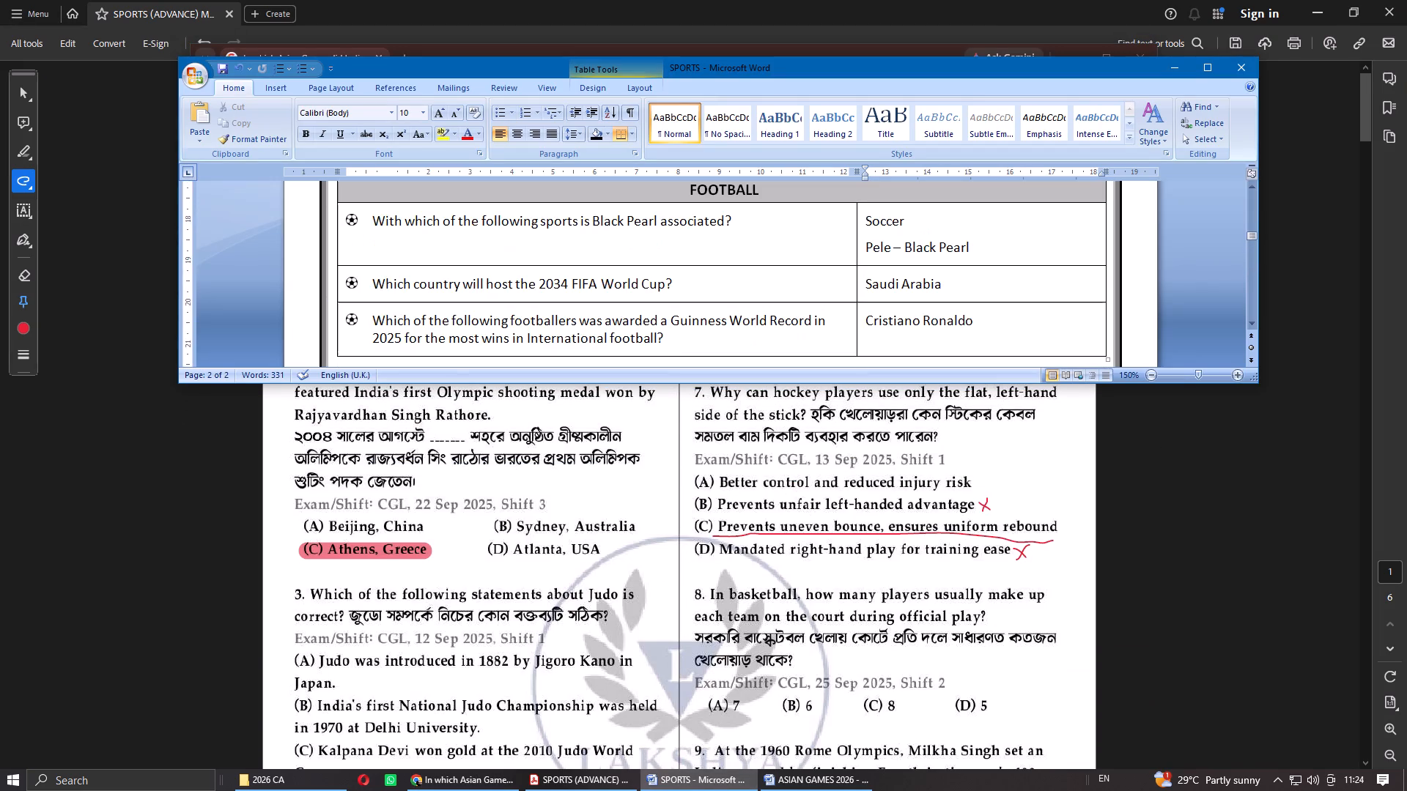
scroll(730, 301, up, 4)
scroll(730, 301, down, 4)
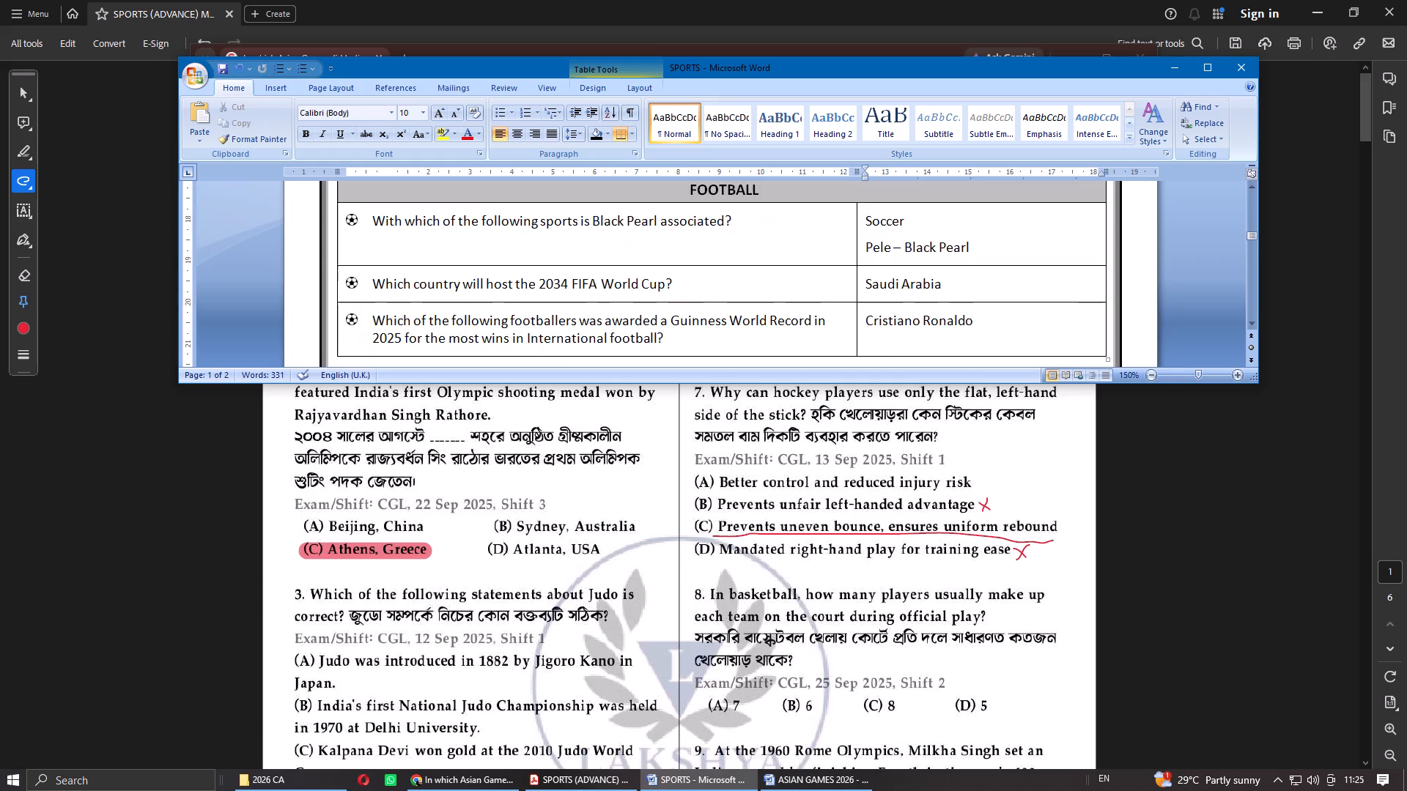
scroll(730, 301, down, 6)
scroll(730, 301, up, 9)
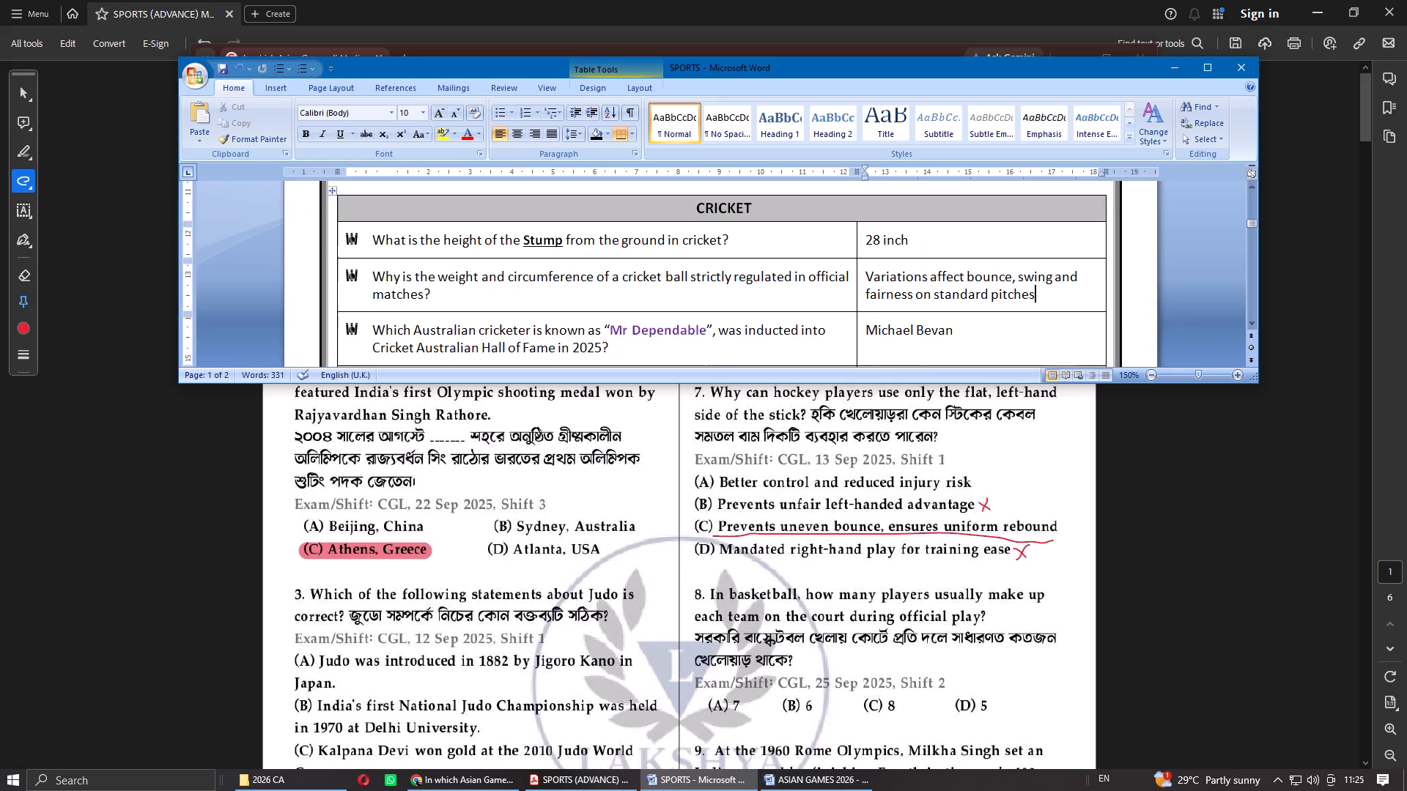
scroll(730, 301, up, 2)
scroll(730, 301, down, 5)
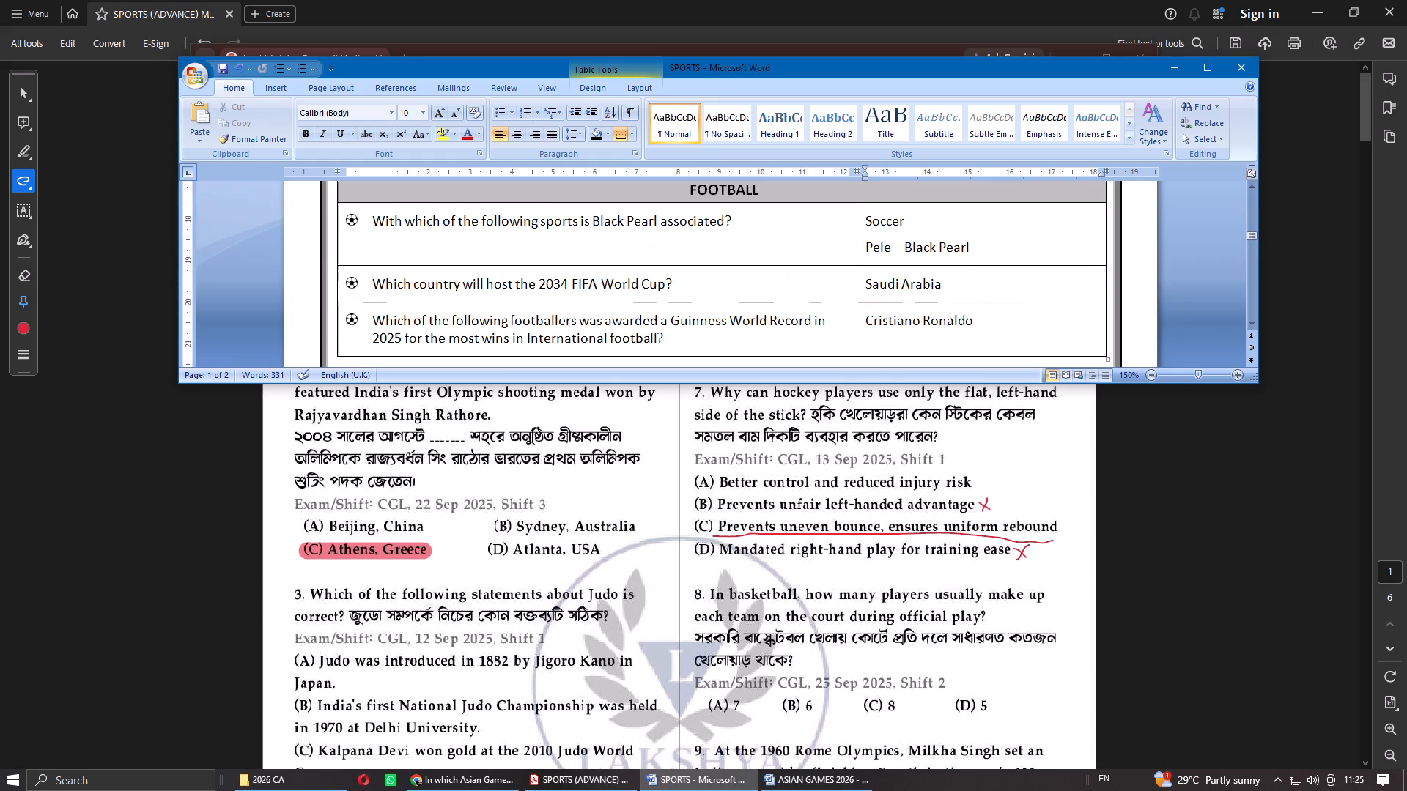
scroll(730, 301, down, 2)
scroll(730, 301, up, 1)
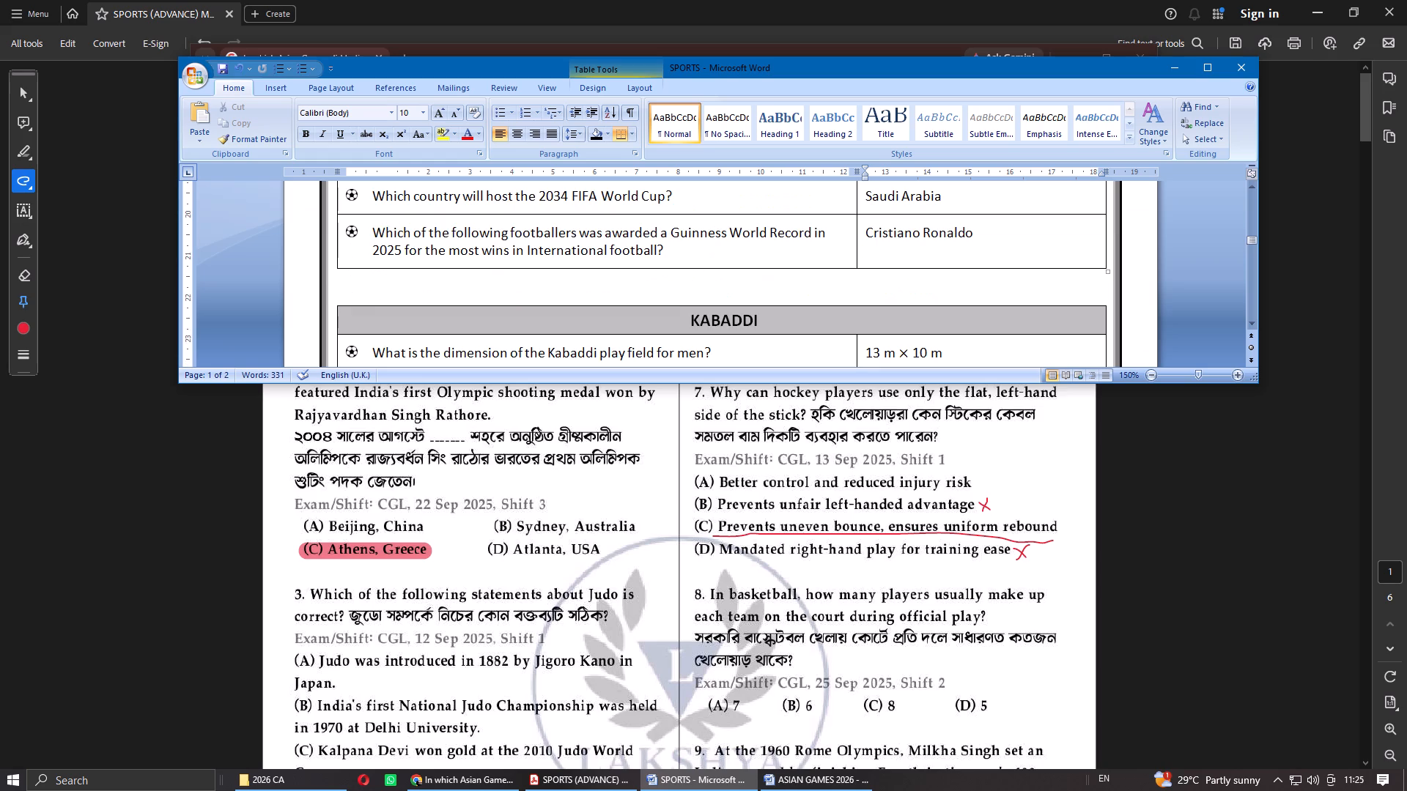
Add two new rows after the Cristiano Ronaldo row at the end of the FOOTBALL table.
click(988, 240)
key(Tab)
key(Tab)
key(Tab)
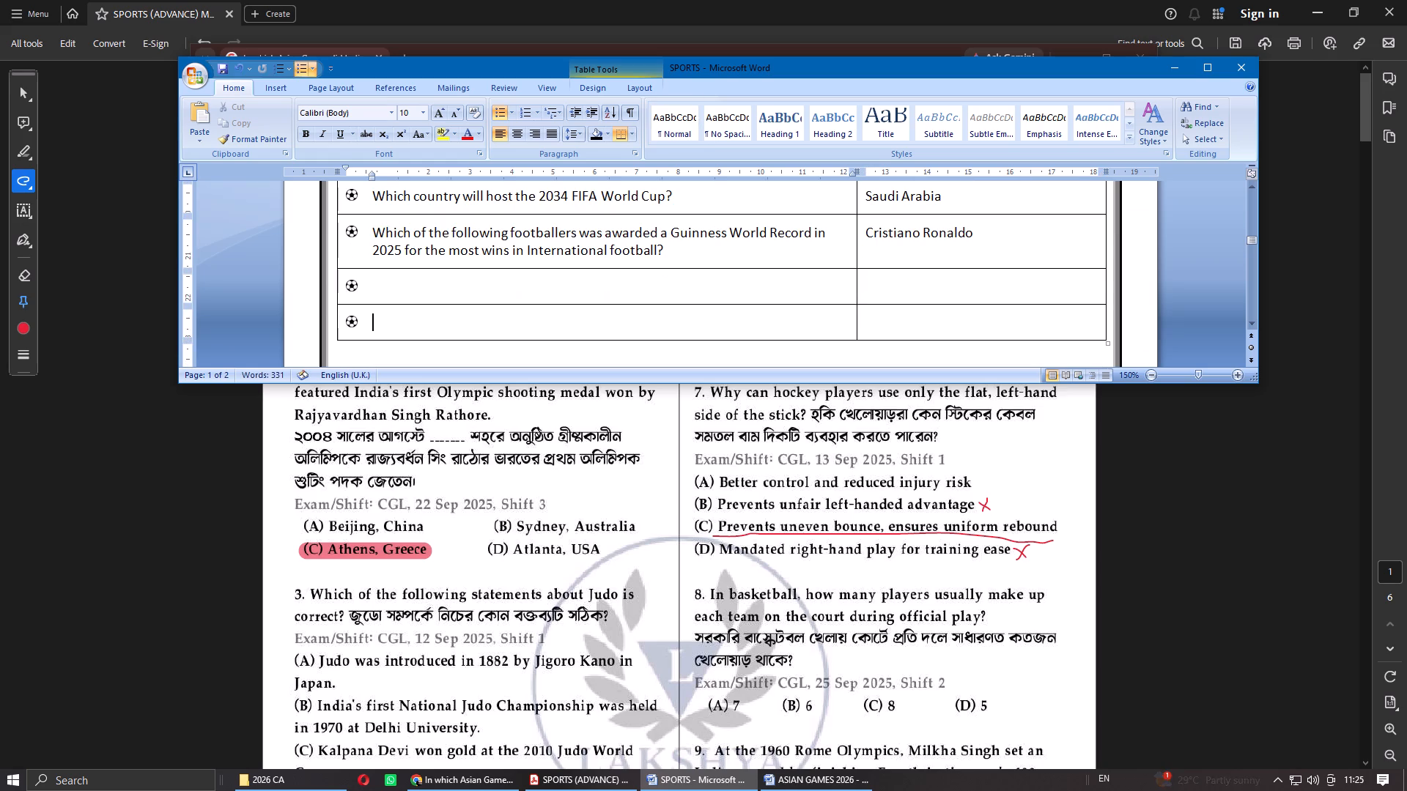
Merge the upper new row into a single cell and remove the football bullets from both new rows.
drag(827, 284, 890, 283)
right_click(890, 283)
click(921, 369)
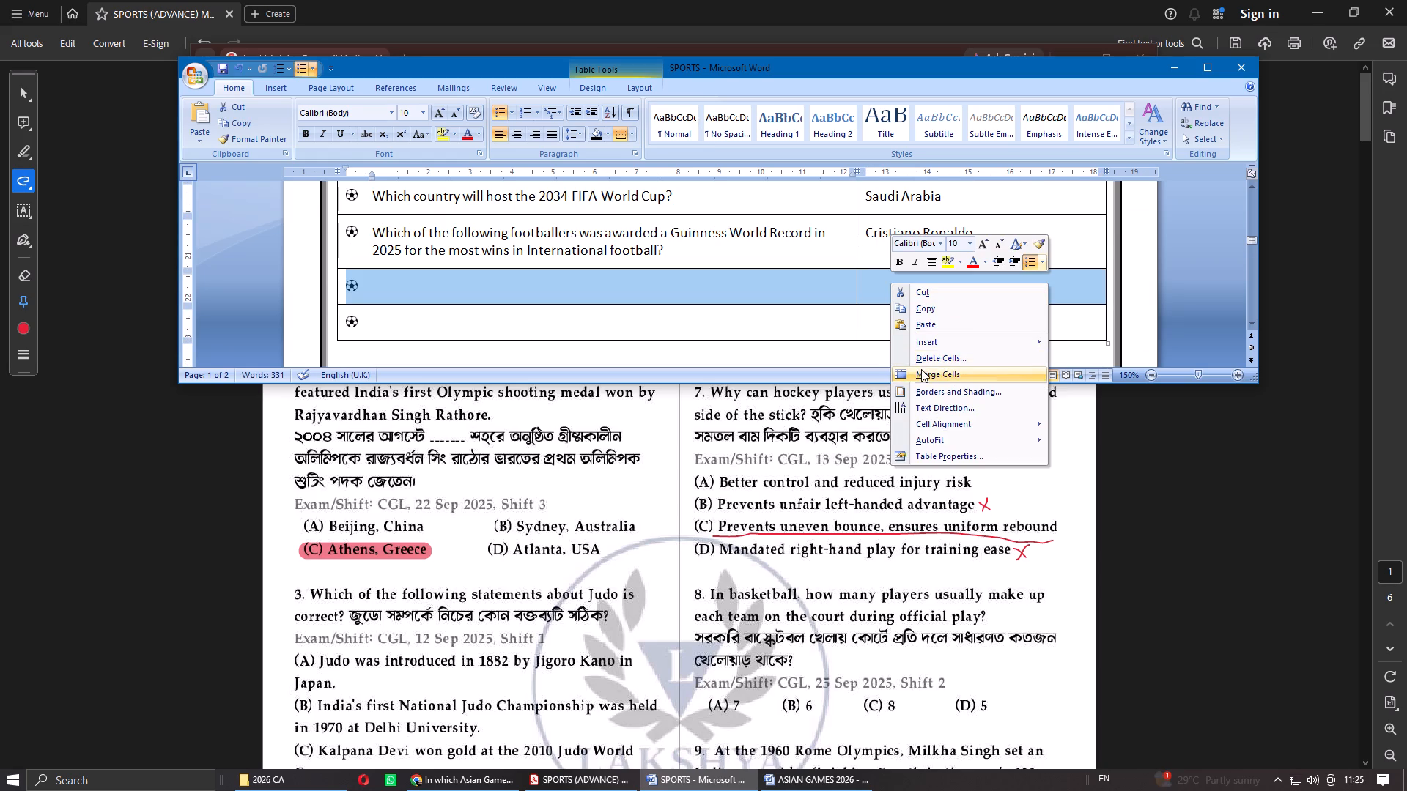
click(561, 286)
click(547, 309)
key(BackSpace)
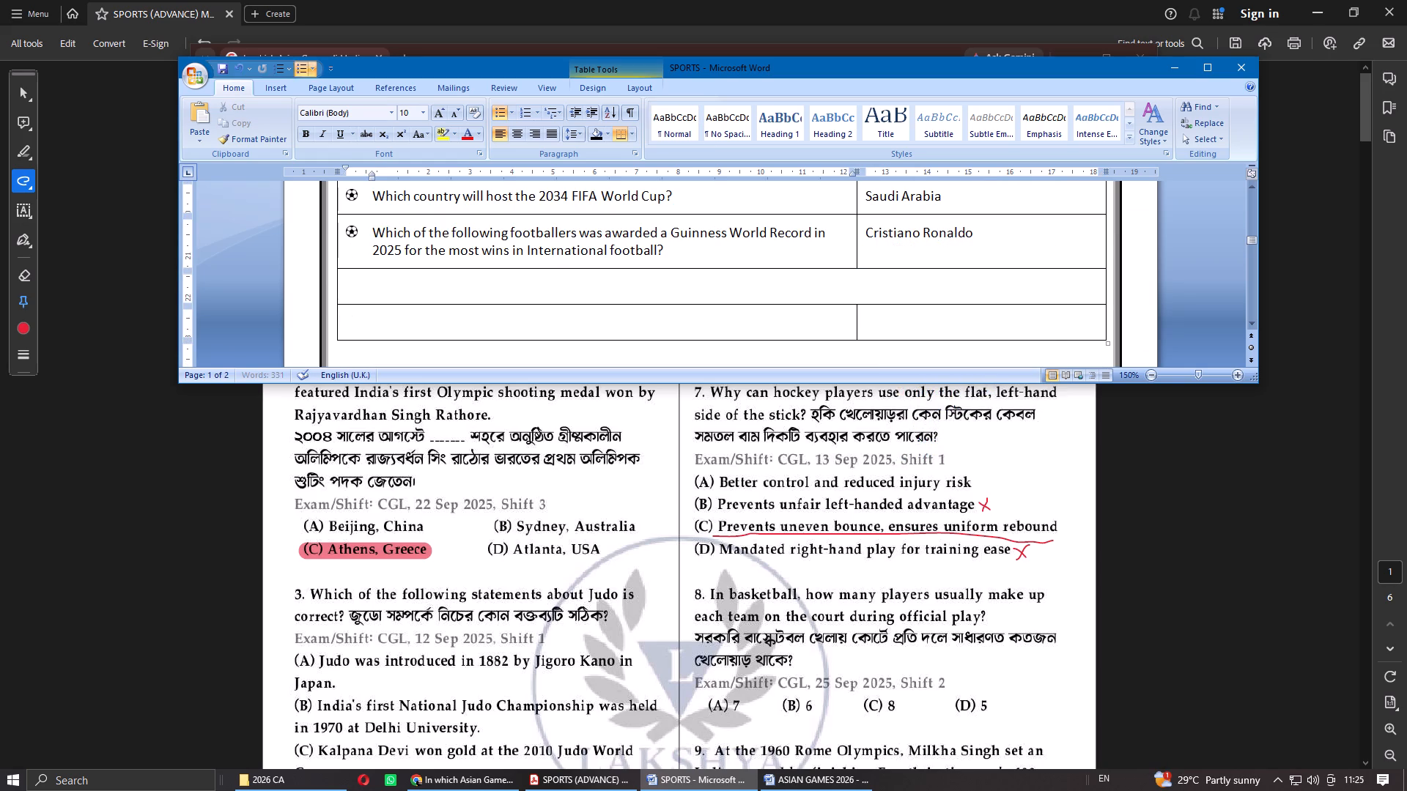
key(BackSpace)
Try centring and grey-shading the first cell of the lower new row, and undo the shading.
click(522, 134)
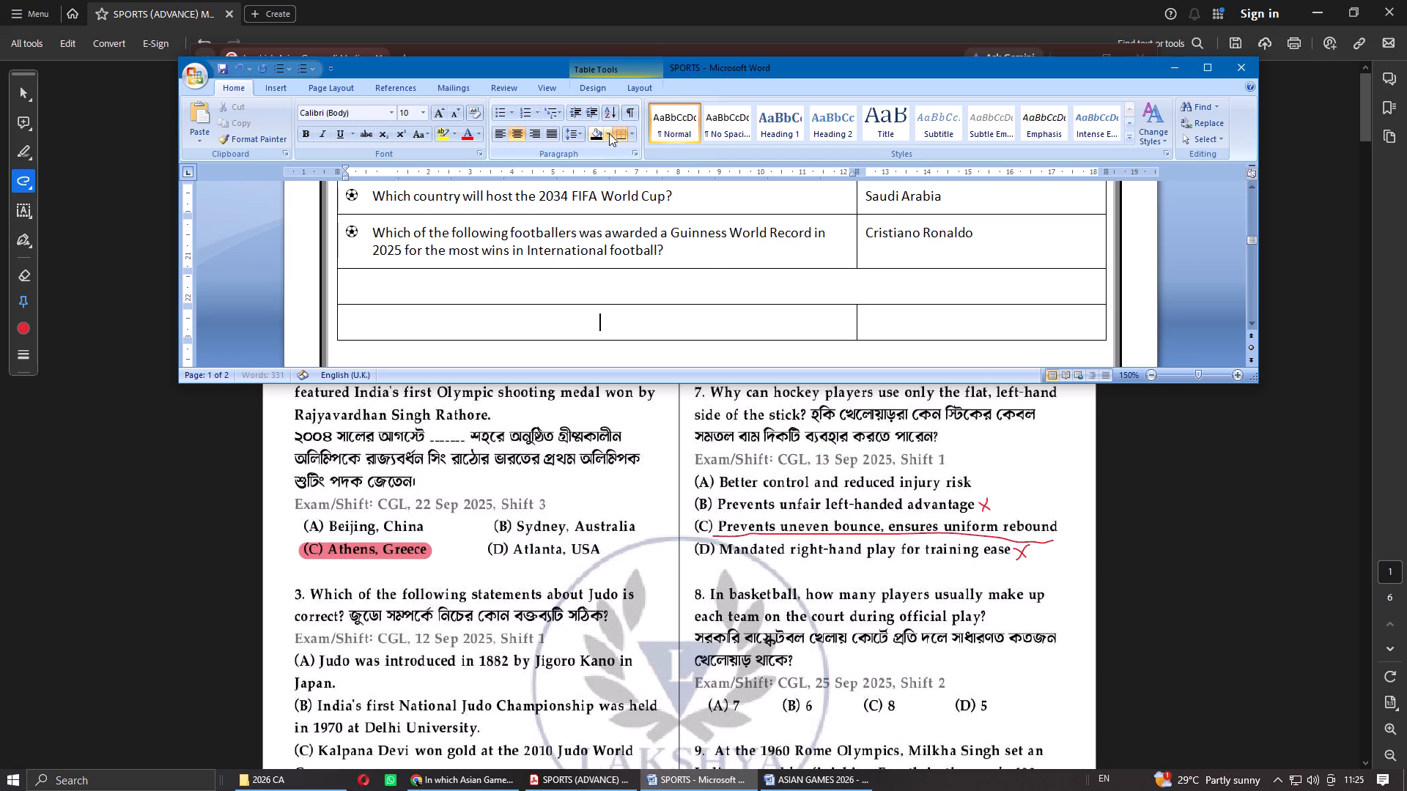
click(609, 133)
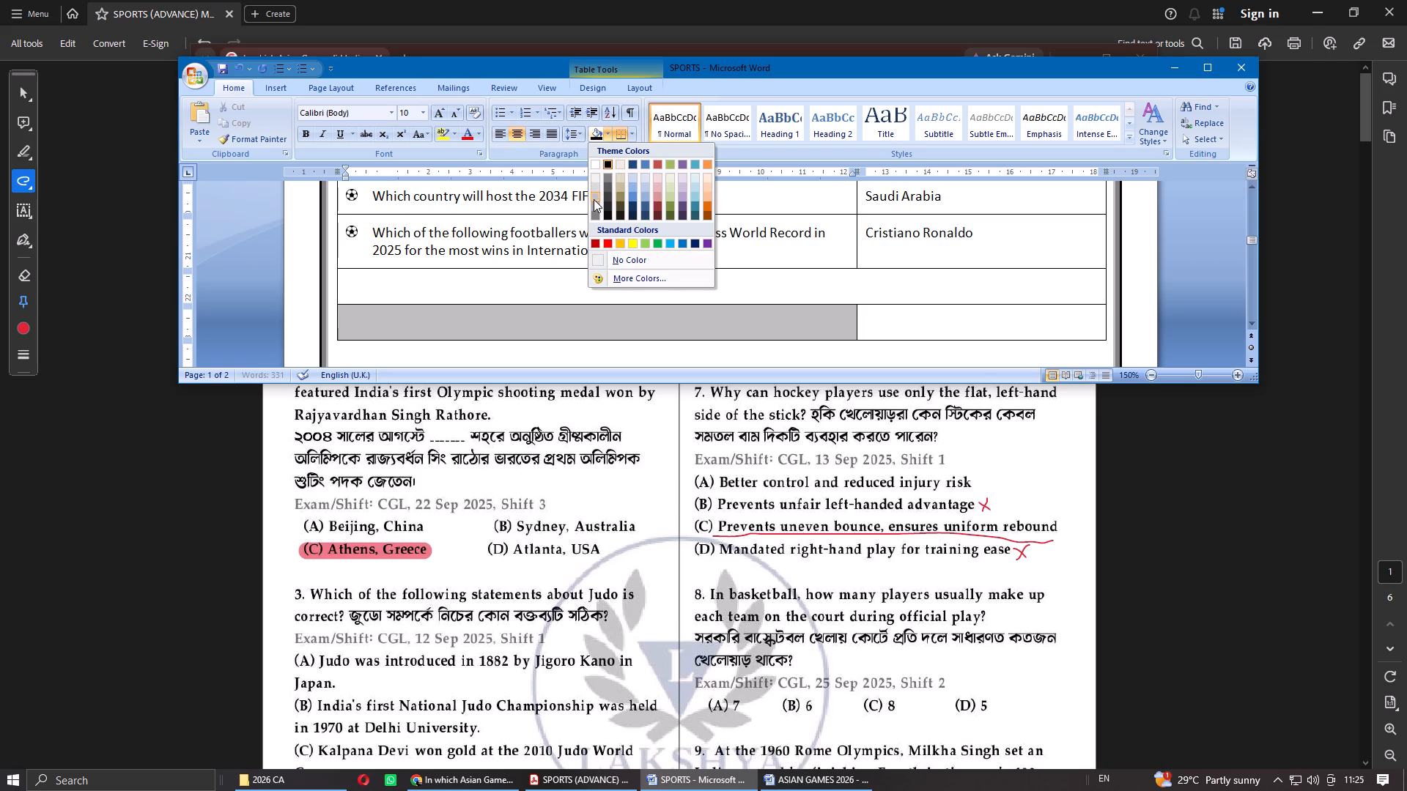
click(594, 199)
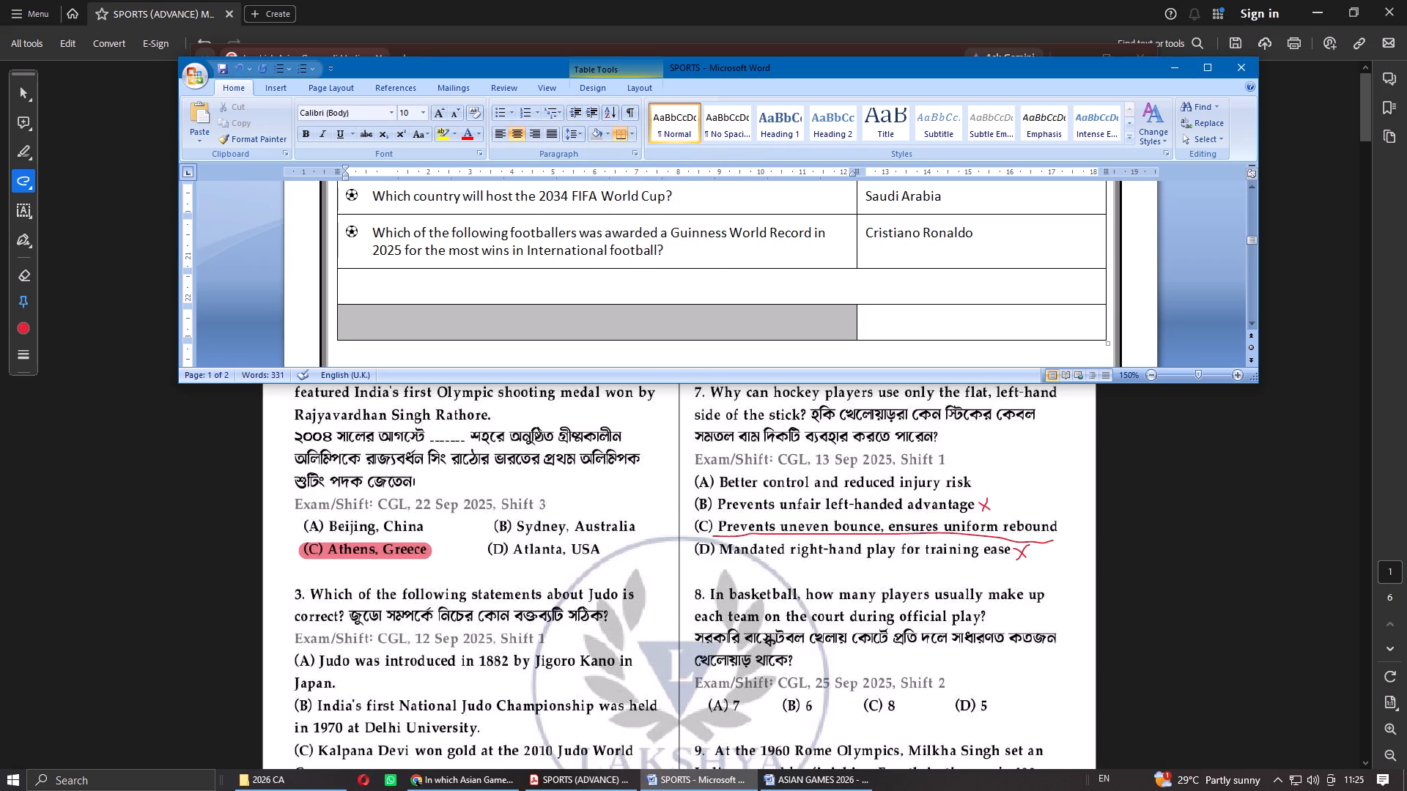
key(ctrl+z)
Shade the merged row below the football questions grey and set its paragraph spacing to 2 pt before and after.
click(800, 290)
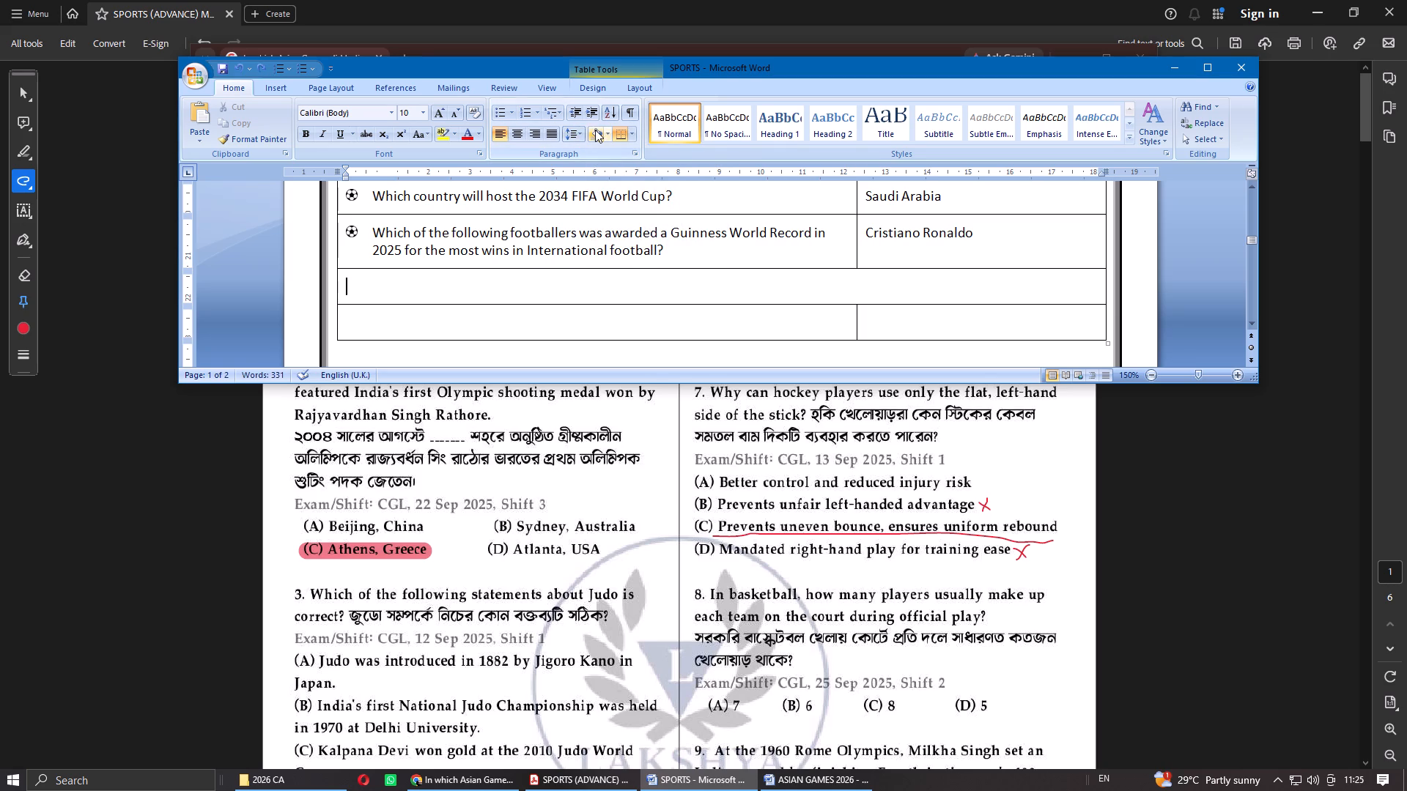
click(595, 130)
click(334, 92)
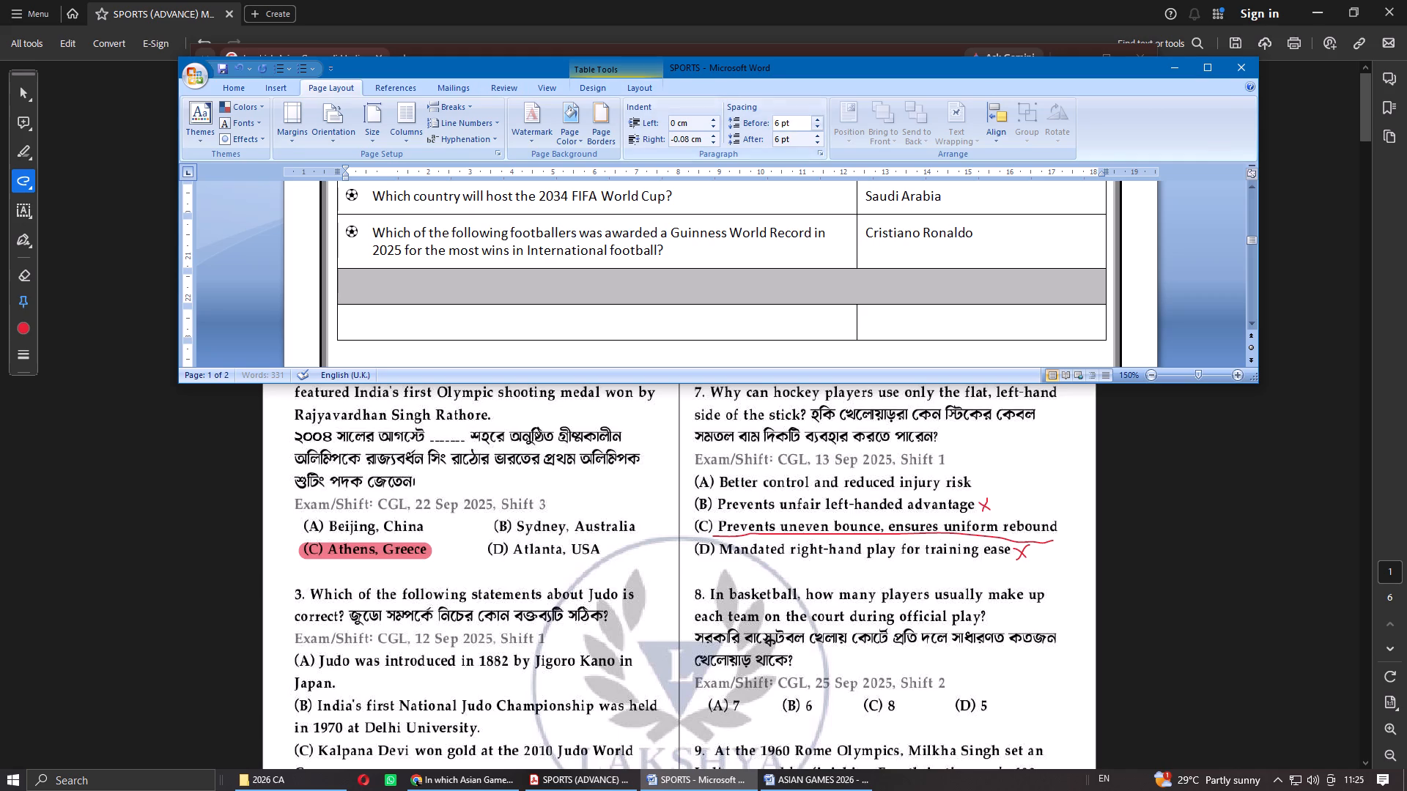
click(786, 125)
key(2)
click(781, 144)
key(2)
click(732, 281)
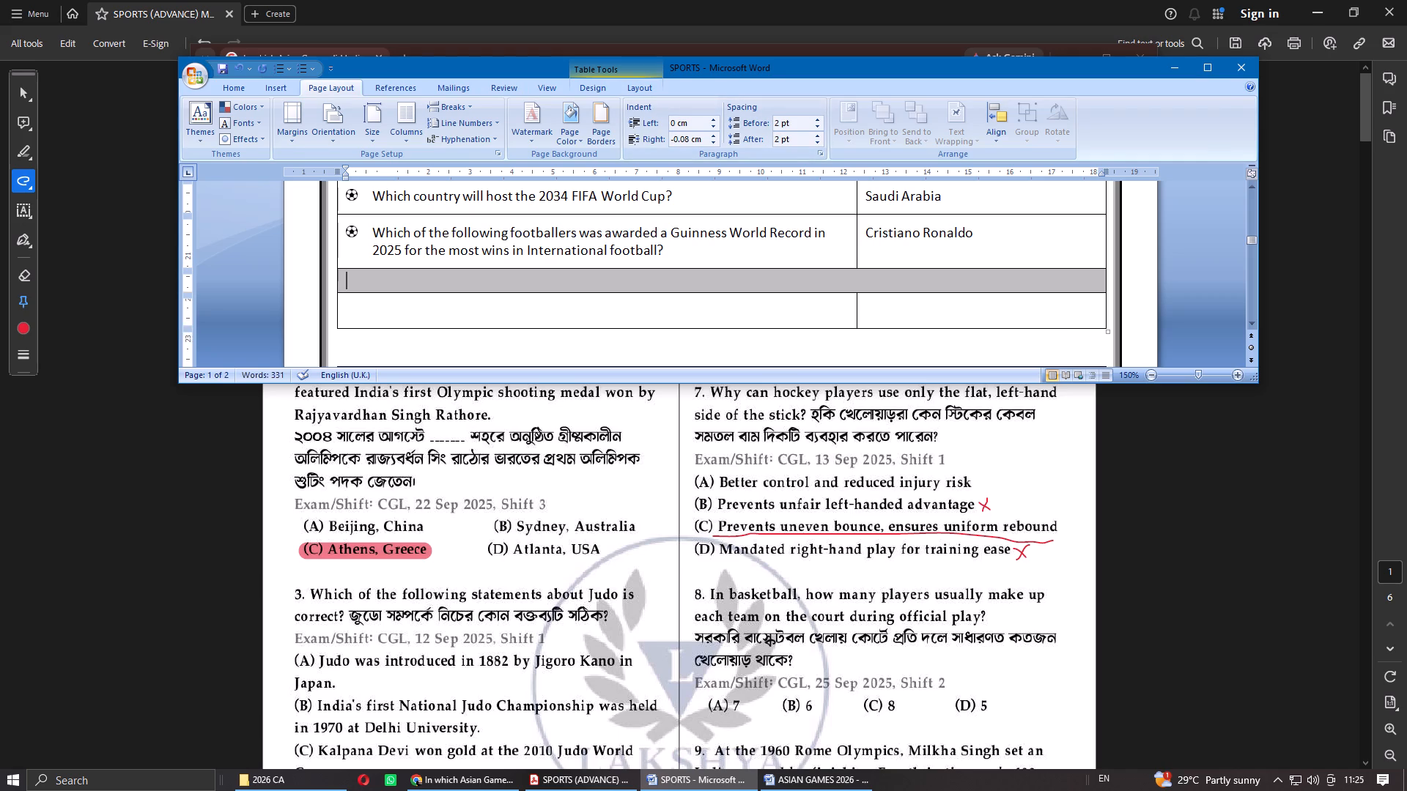
Enter HOCKEY in the grey merged row and format it bold, 11 pt and centred like the FOOTBALL heading.
text(HOCKEY)
scroll(640, 281, up, 3)
scroll(717, 343, down, 2)
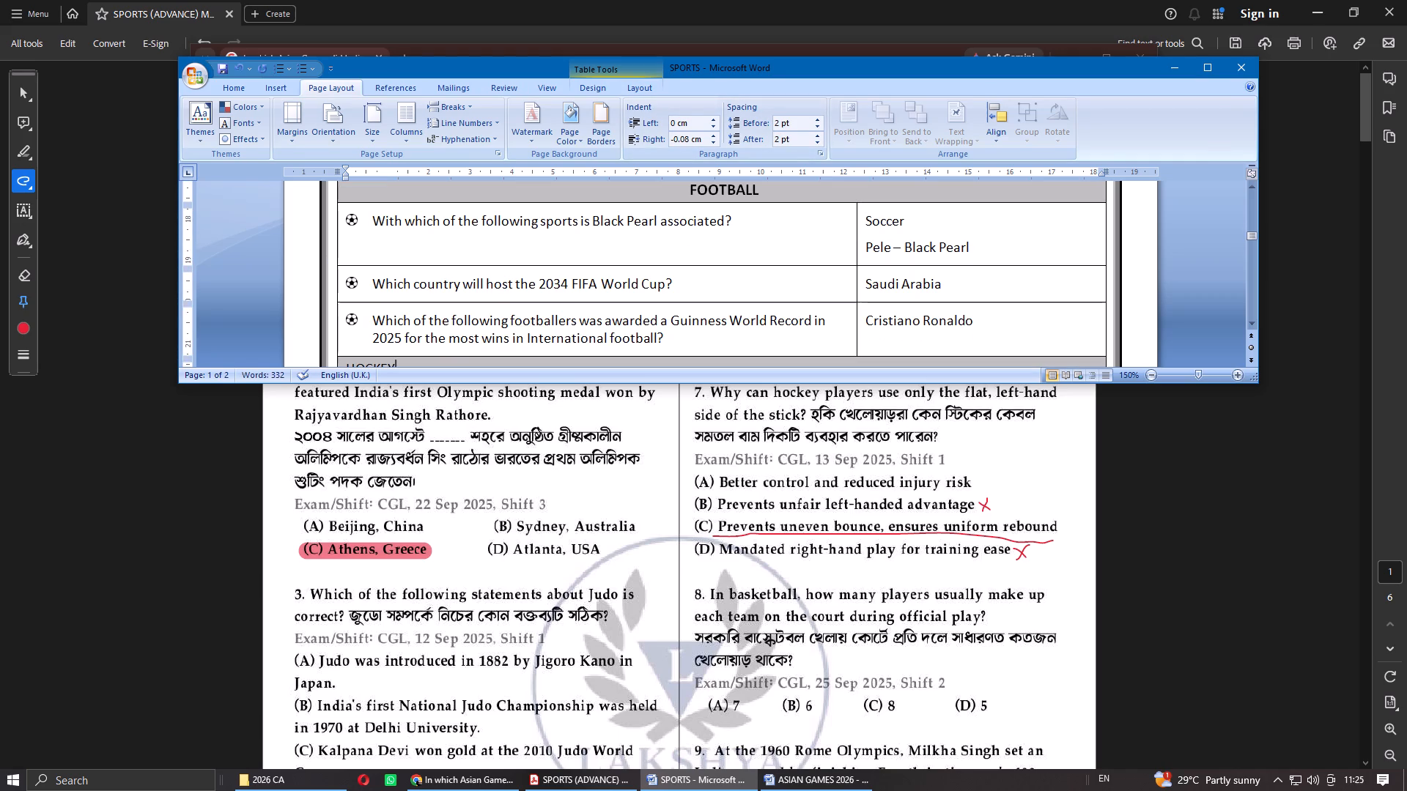
click(716, 192)
click(239, 92)
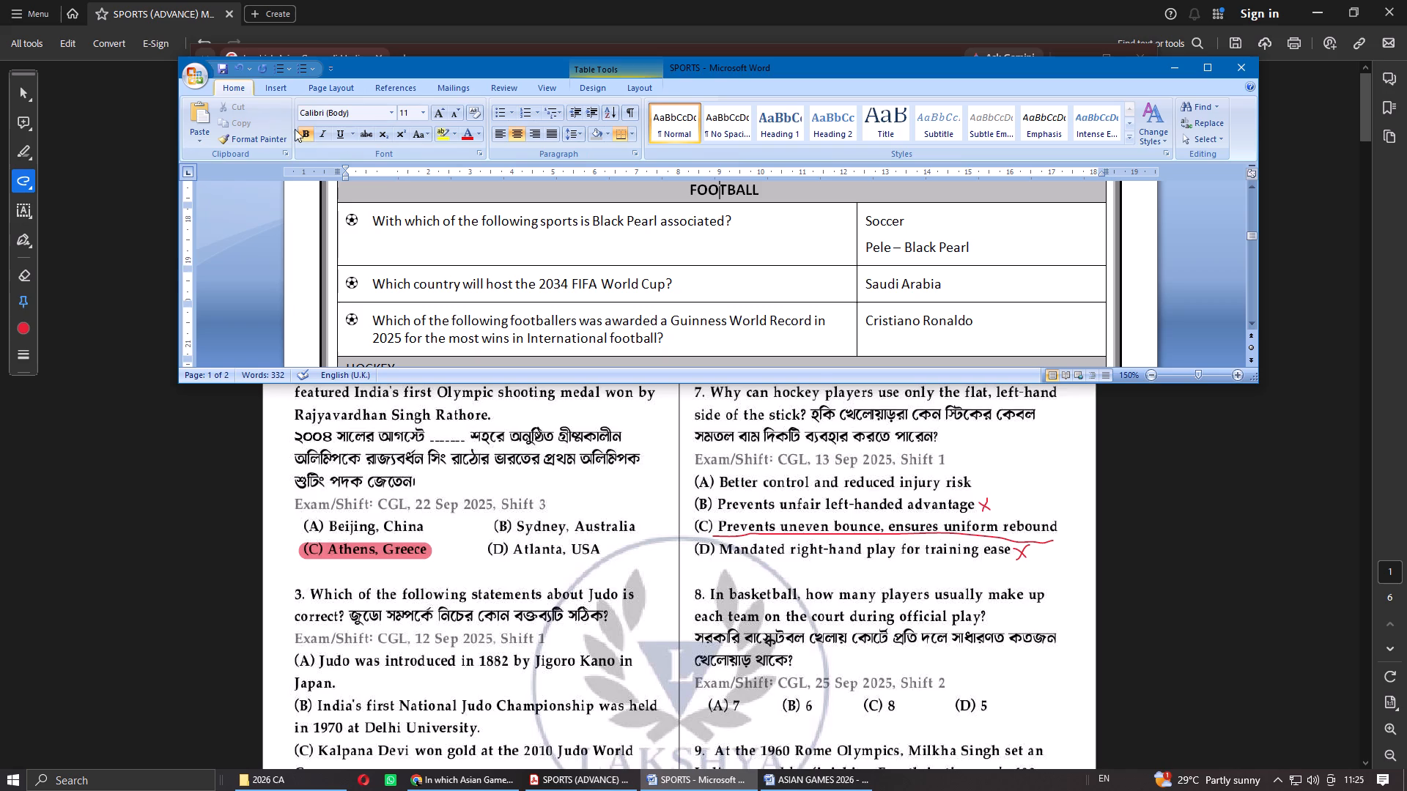
scroll(681, 209, down, 1)
drag(406, 280, 339, 280)
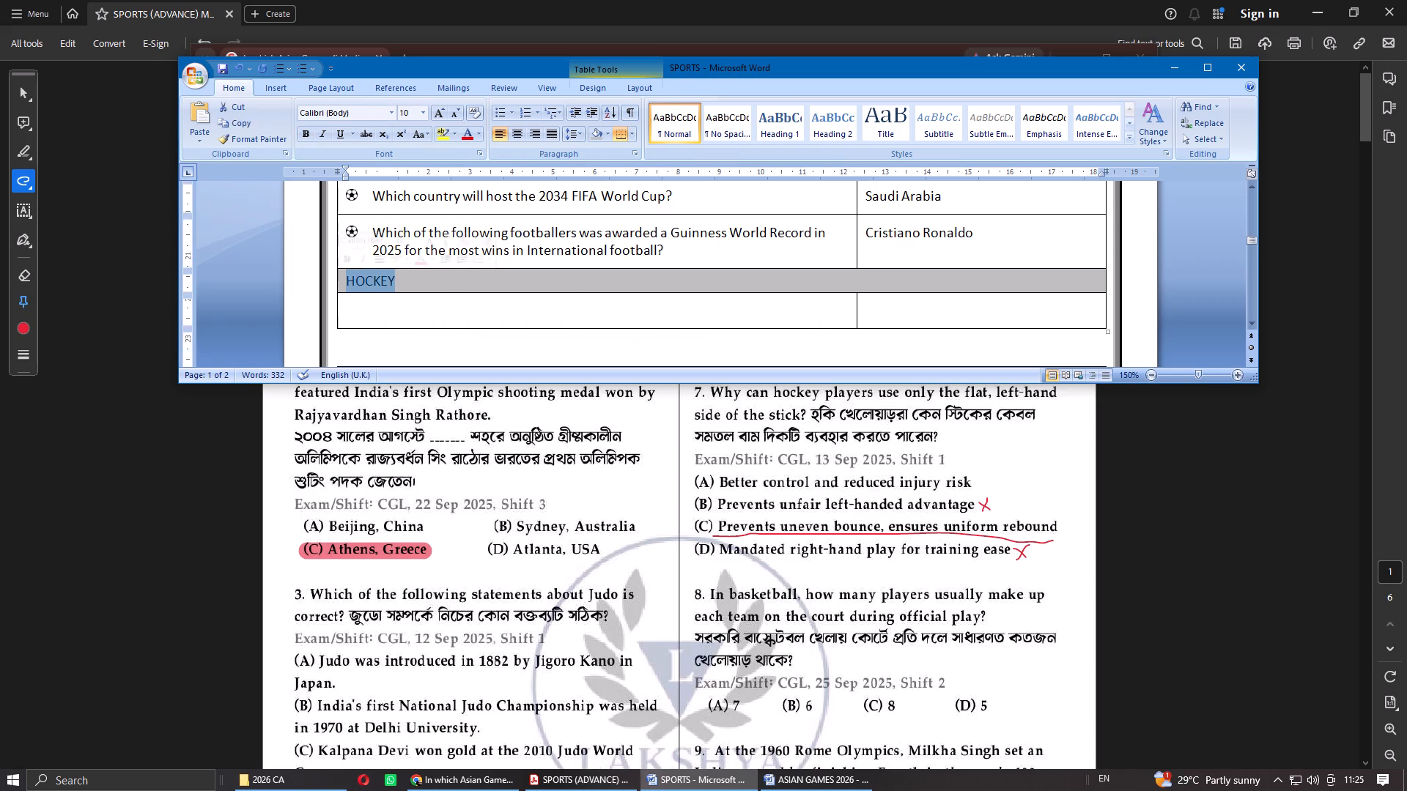
key(ctrl+b)
click(425, 112)
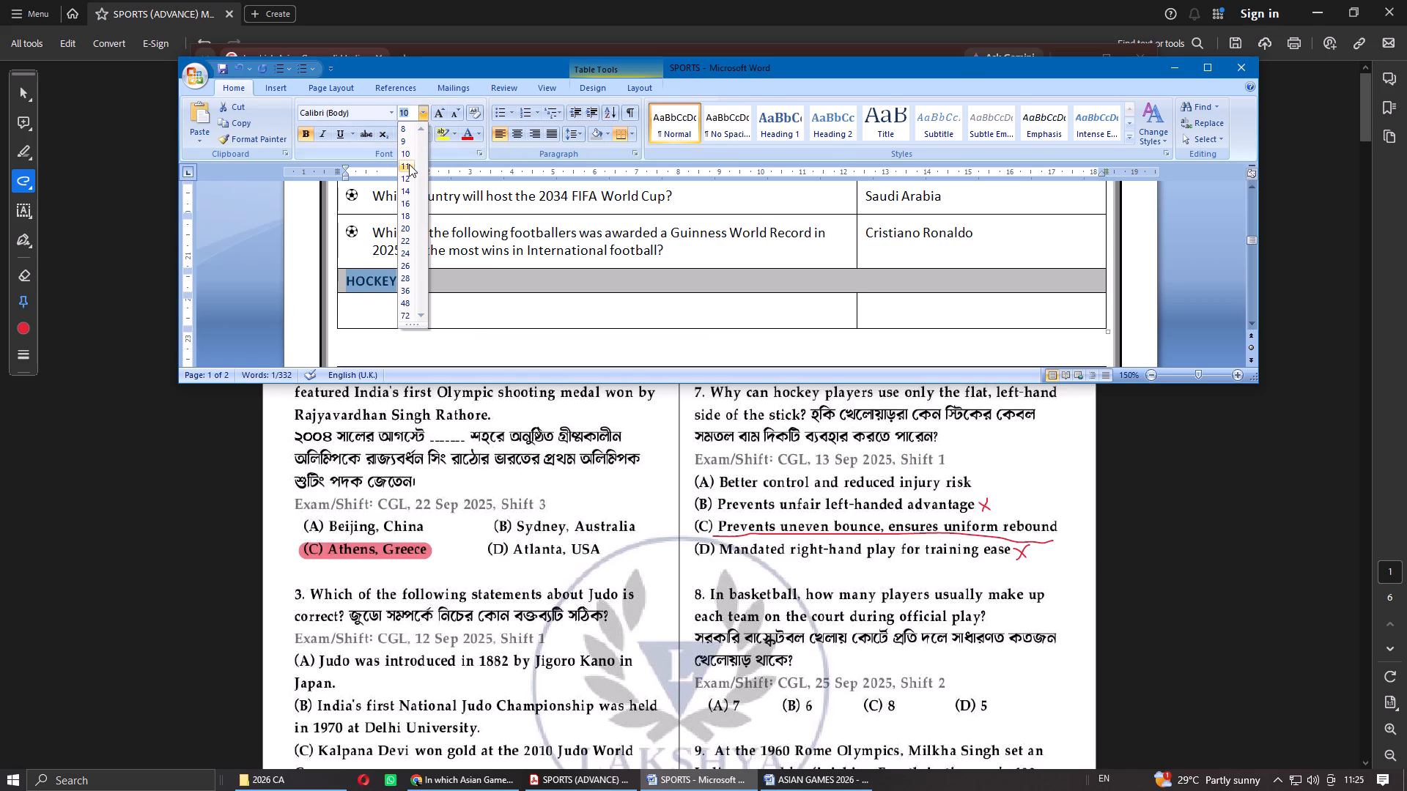
click(409, 164)
click(520, 134)
click(542, 314)
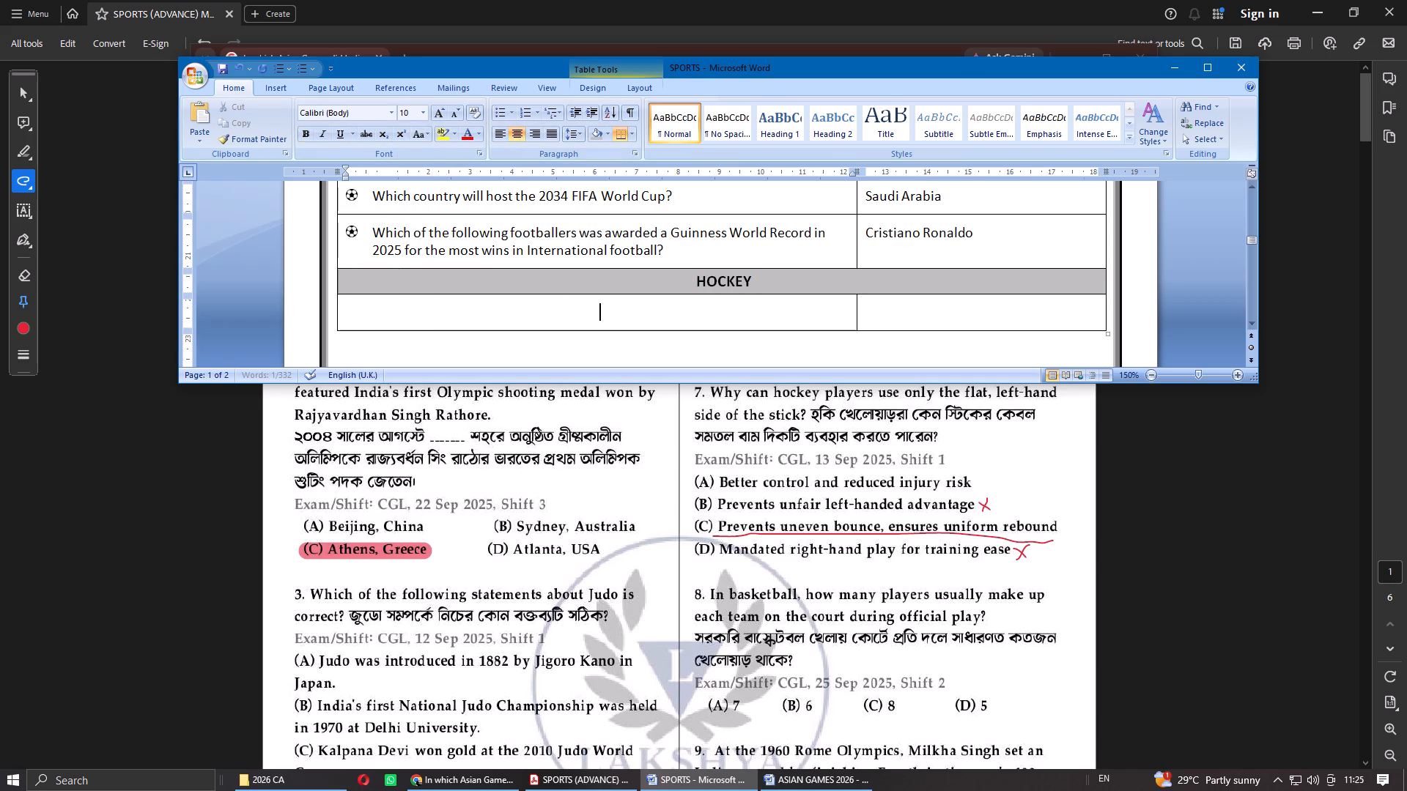
Split the table at the HOCKEY heading row so that hockey gets its own table.
click(783, 272)
click(642, 92)
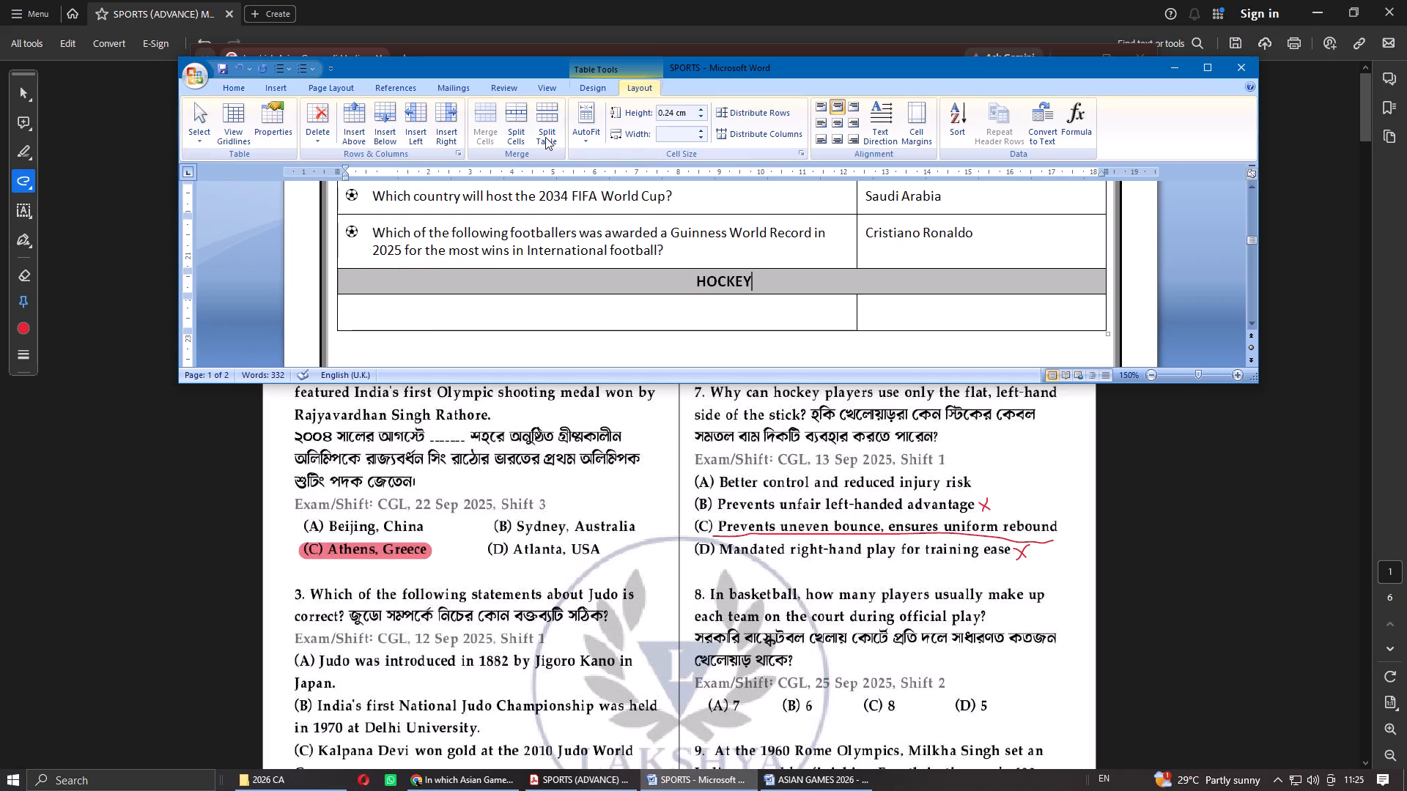
click(542, 138)
Left-align the first cell below the HOCKEY heading and give it a hockey-stick bullet at the cell's left edge.
scroll(617, 286, down, 1)
click(514, 256)
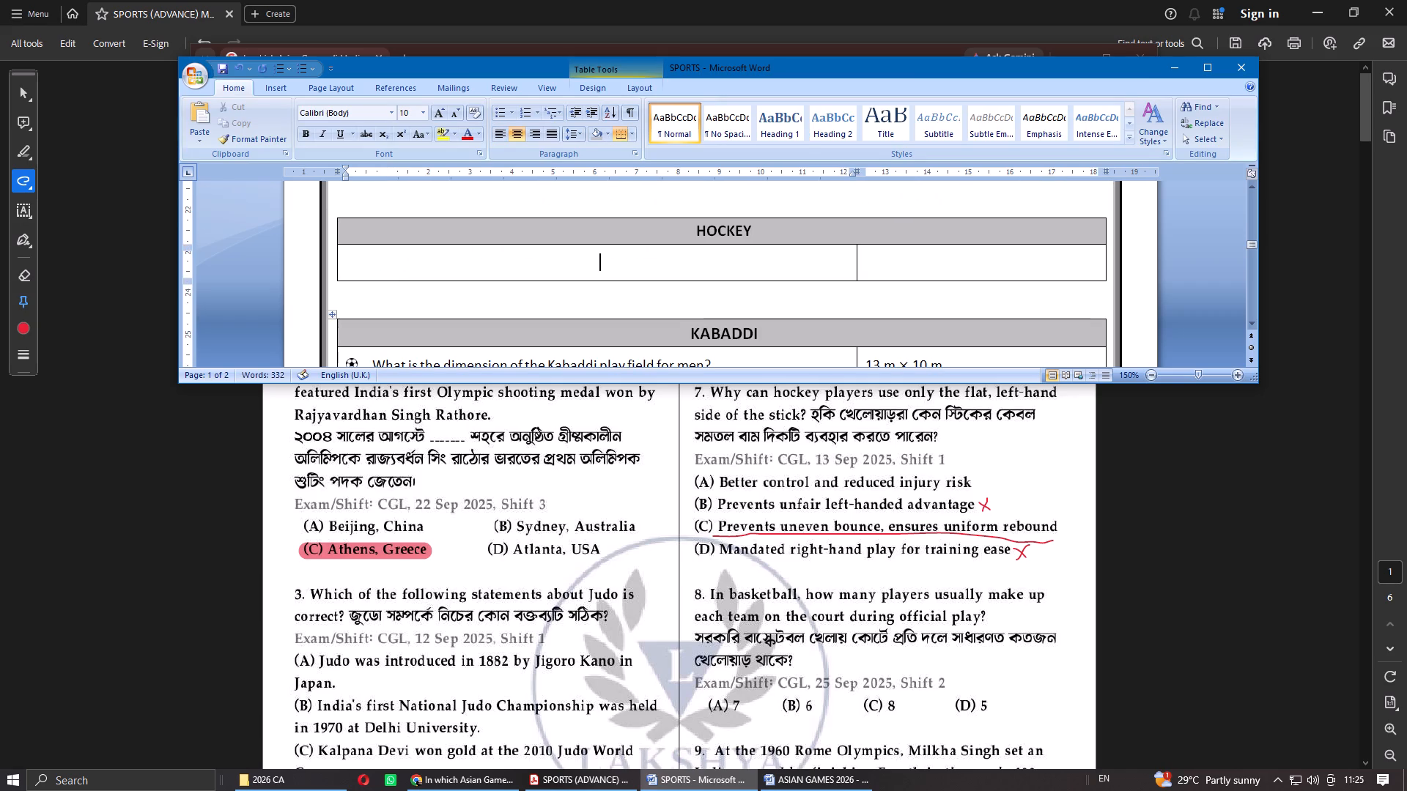
key(BackSpace)
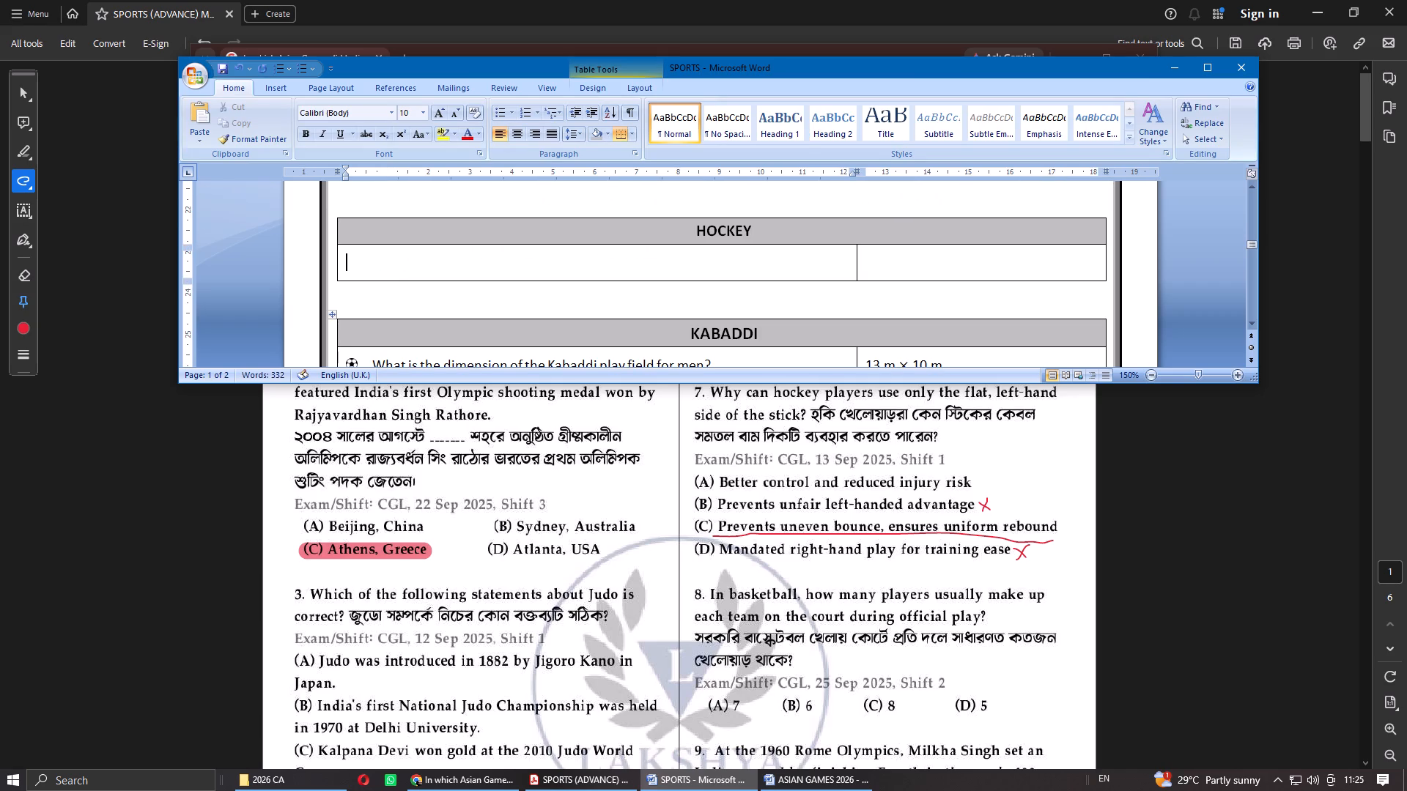
click(512, 115)
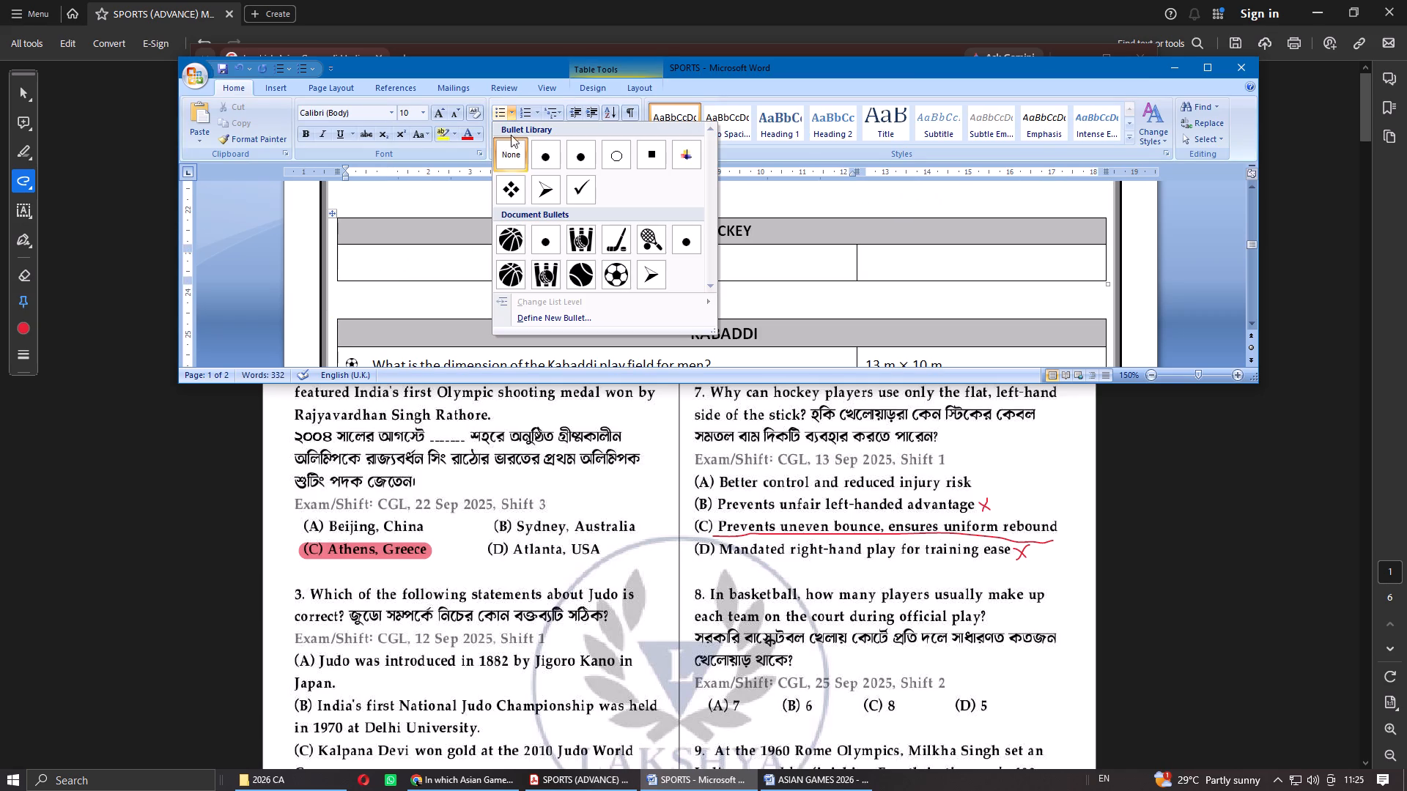
click(610, 239)
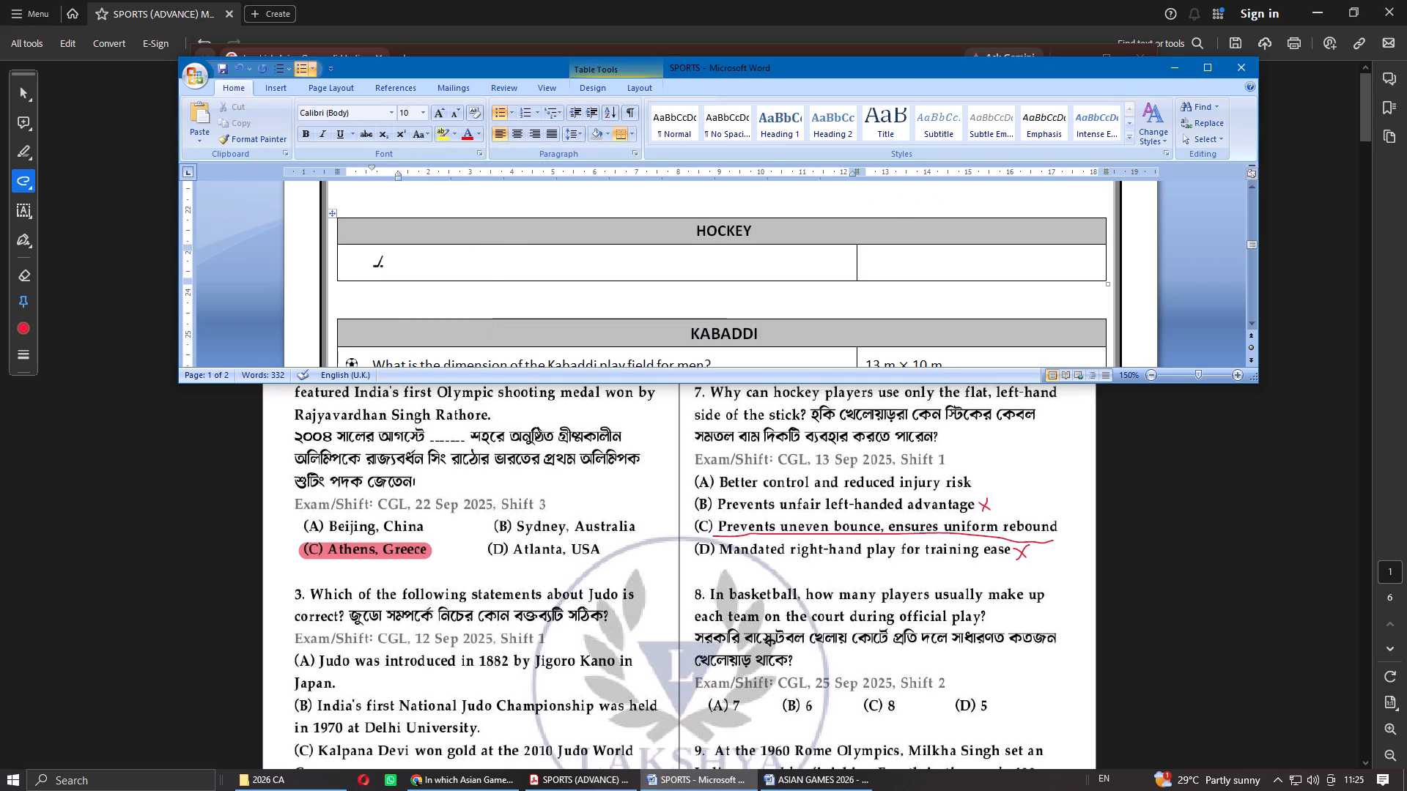
drag(380, 261, 322, 267)
click(425, 257)
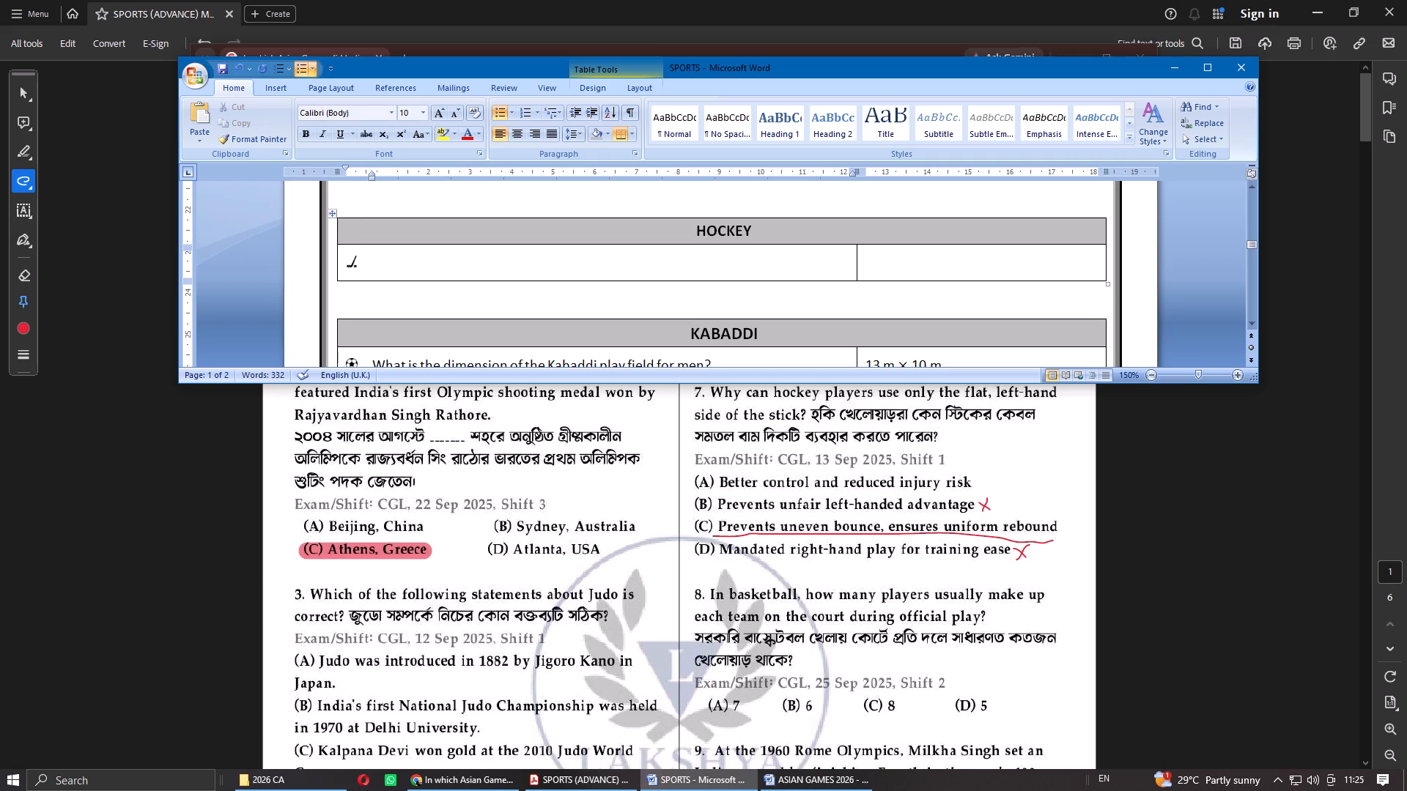
Enter the question "Why can hockey players use only the flat, left-hand side of the stick?" beside the hockey-stick bullet.
text(whu)
key(space)
key(BackSpace)
key(y)
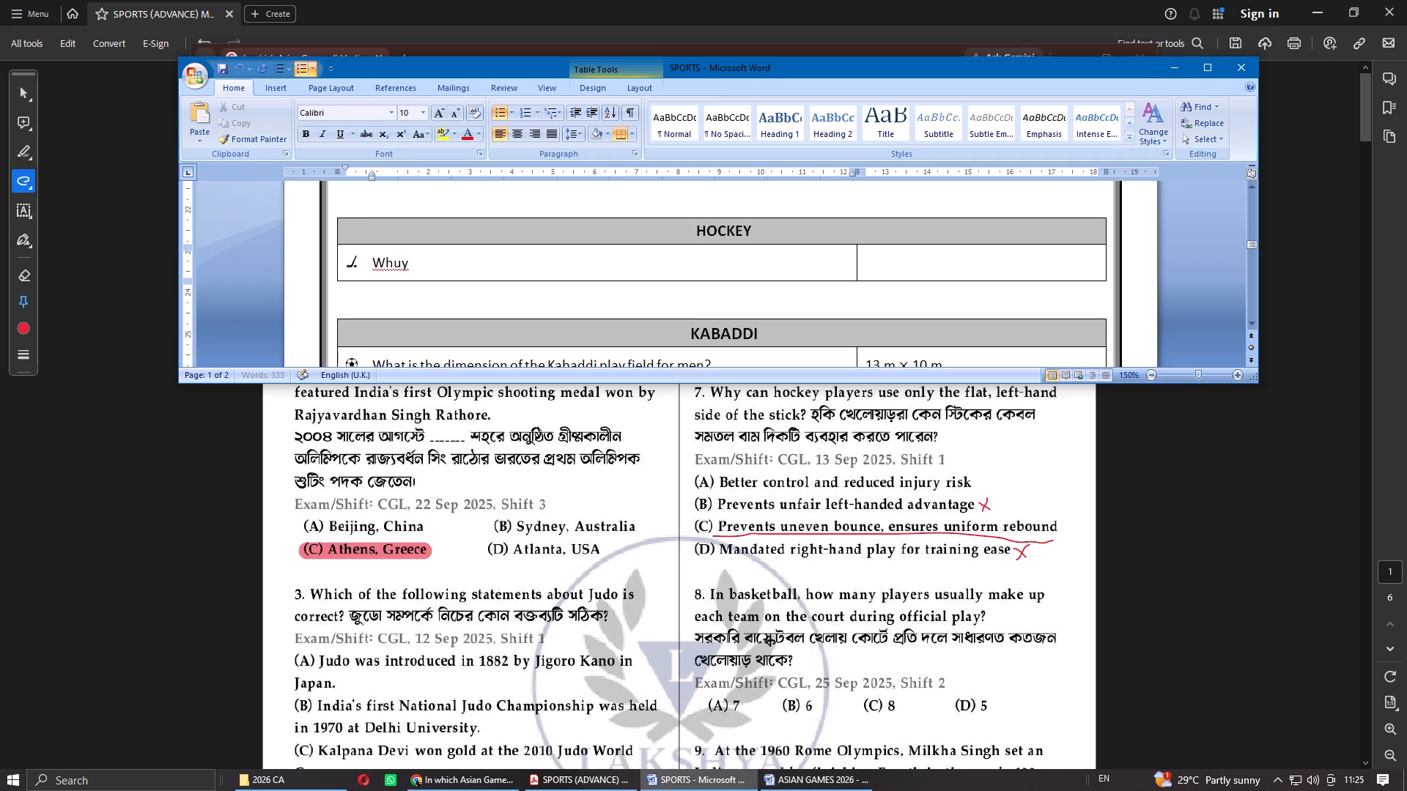
key(BackSpace)
key(BackSpace)
text(y can hockey players use only the lf)
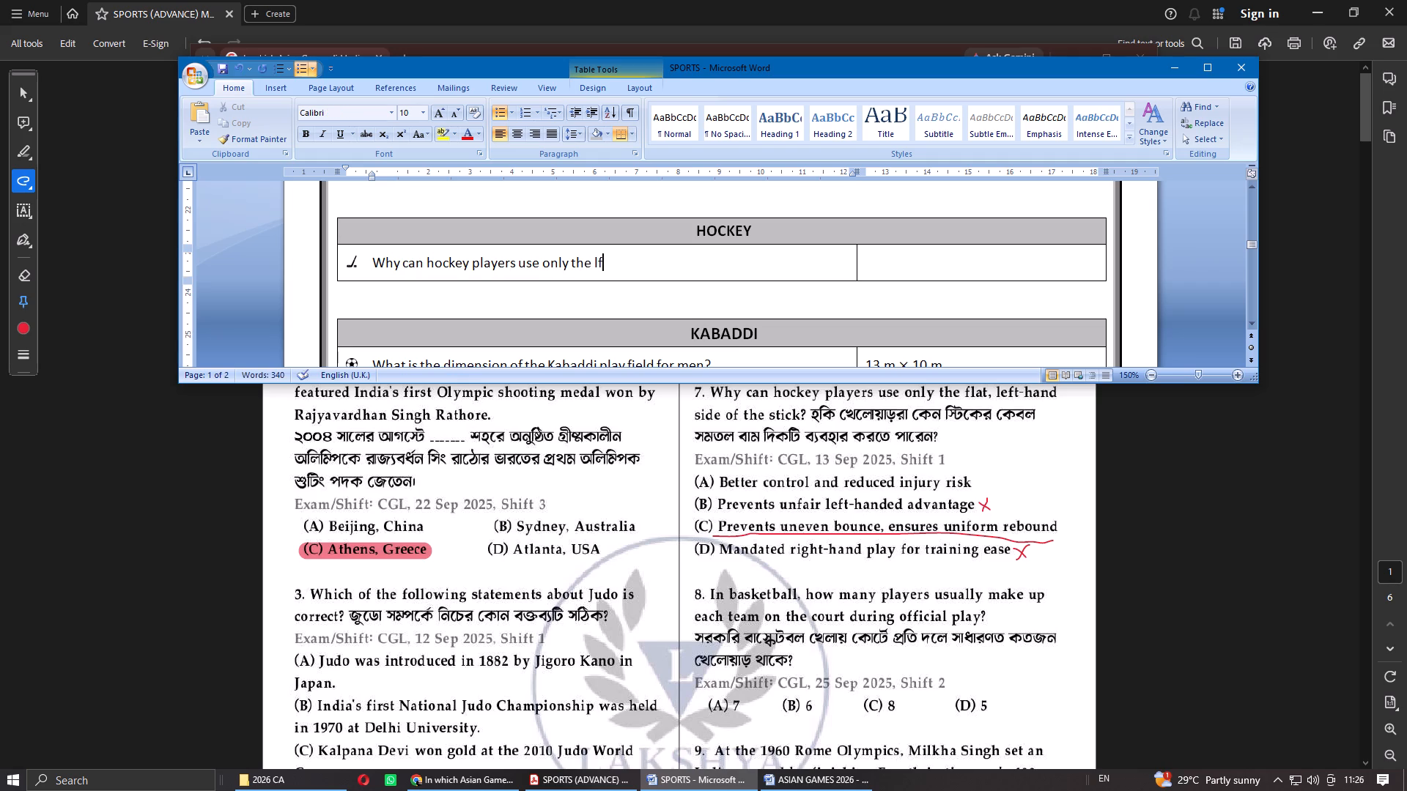
key(BackSpace)
key(BackSpace)
text(flat, left-hand side of th)
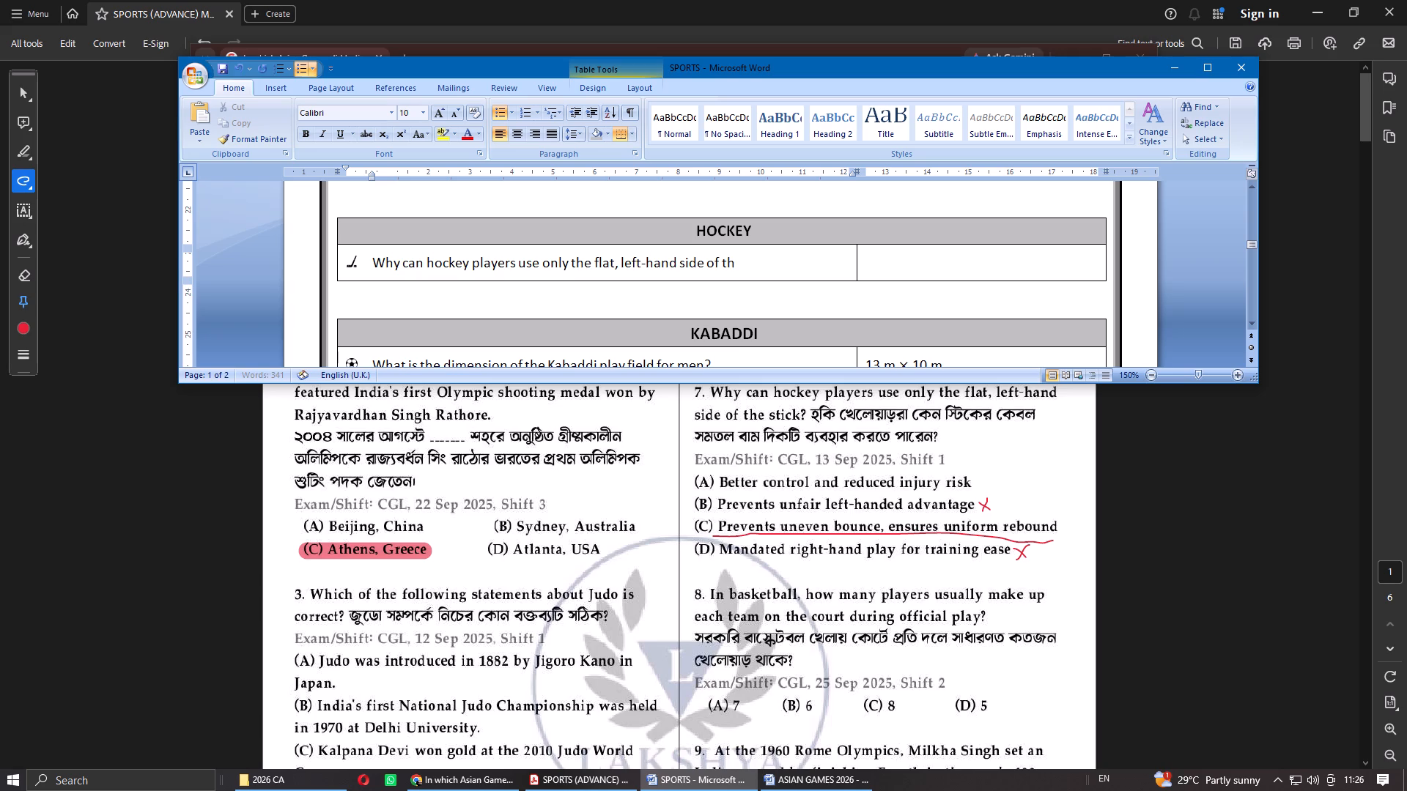
key(space)
key(BackSpace)
text(e stick?)
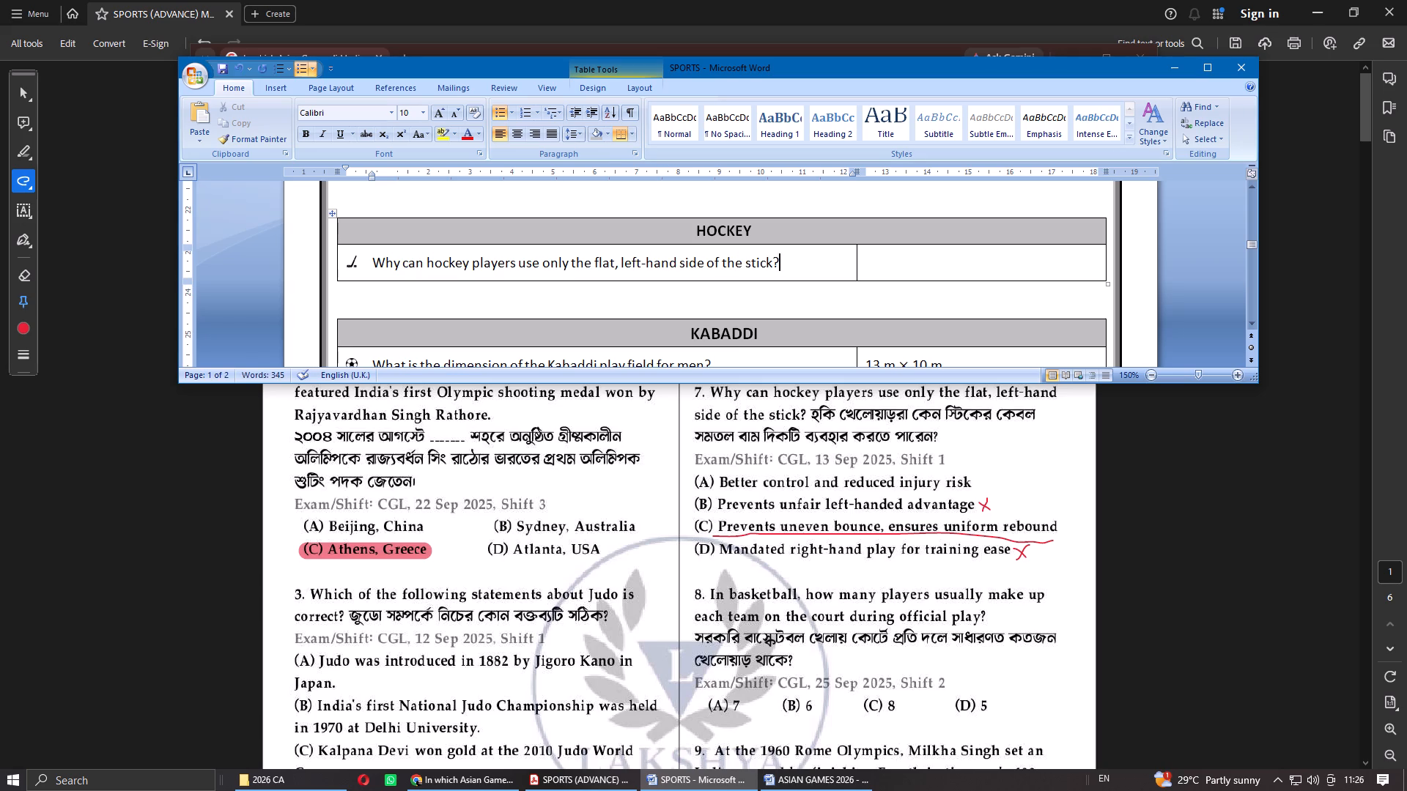
Copy the hockey question, search Google for it in Chrome, and look through the results for the reason.
drag(792, 261, 395, 260)
key(ctrl+c)
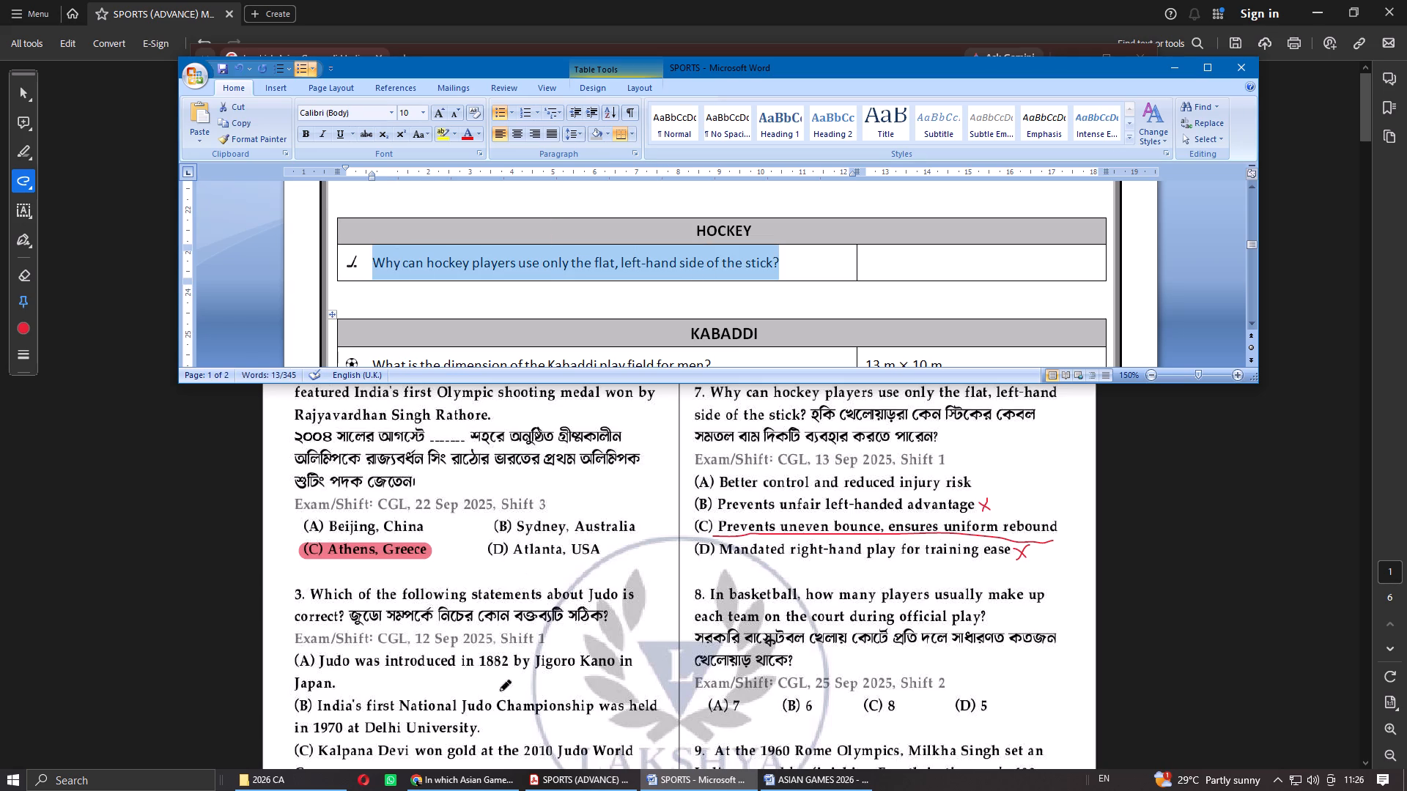
click(476, 790)
key(ctrl+v)
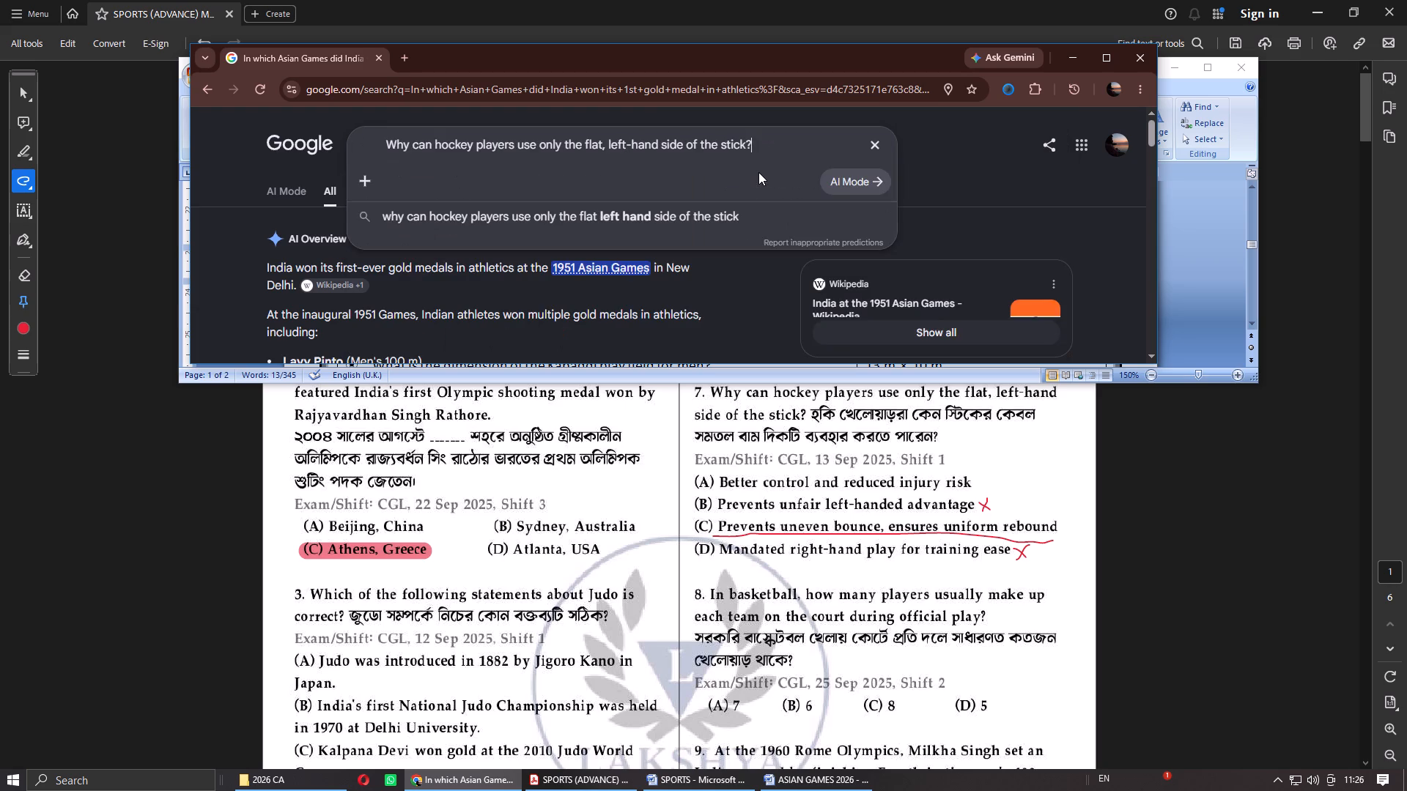
key(Return)
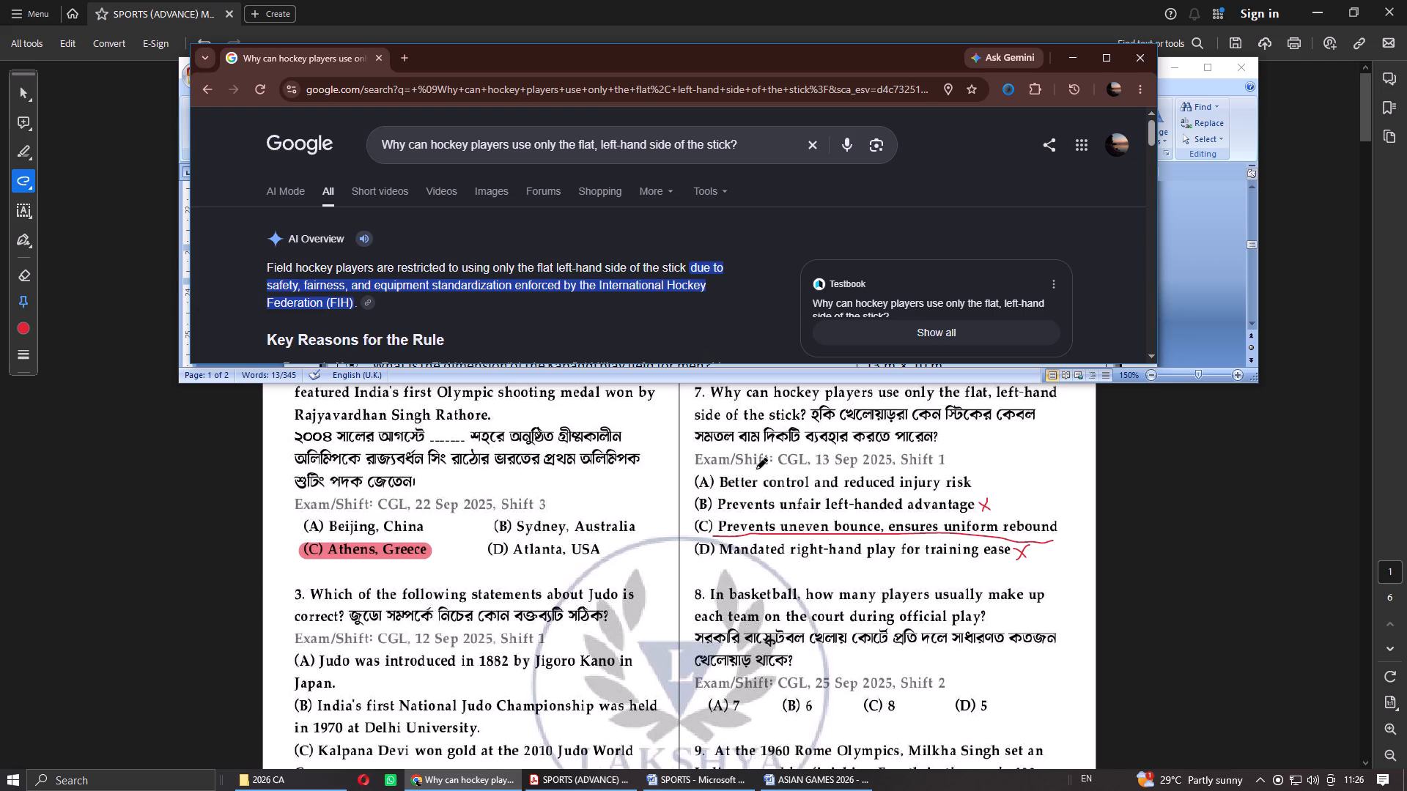
scroll(493, 273, down, 4)
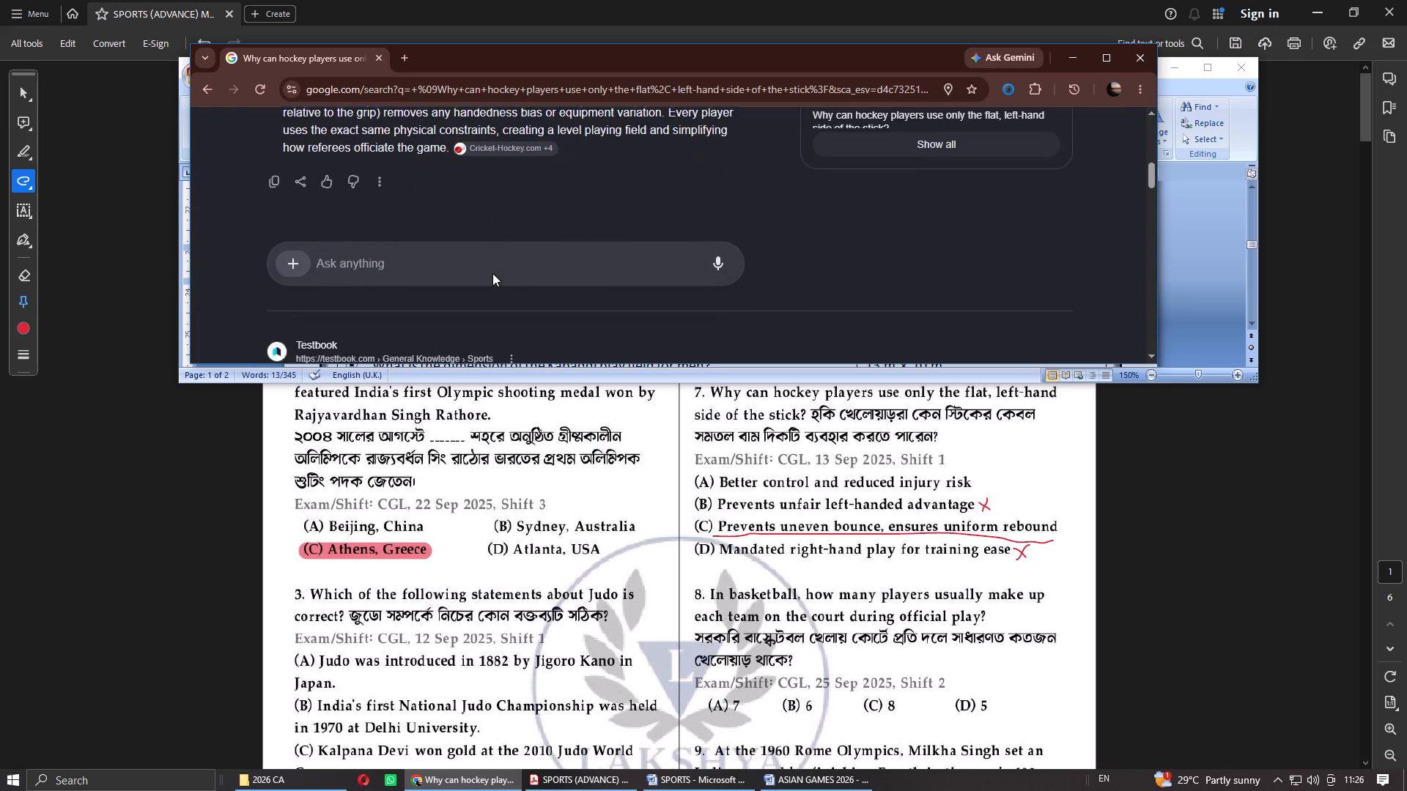
Open the Testbook result, compare its options and answer with the PDF's question 7, and return to the search results.
click(416, 319)
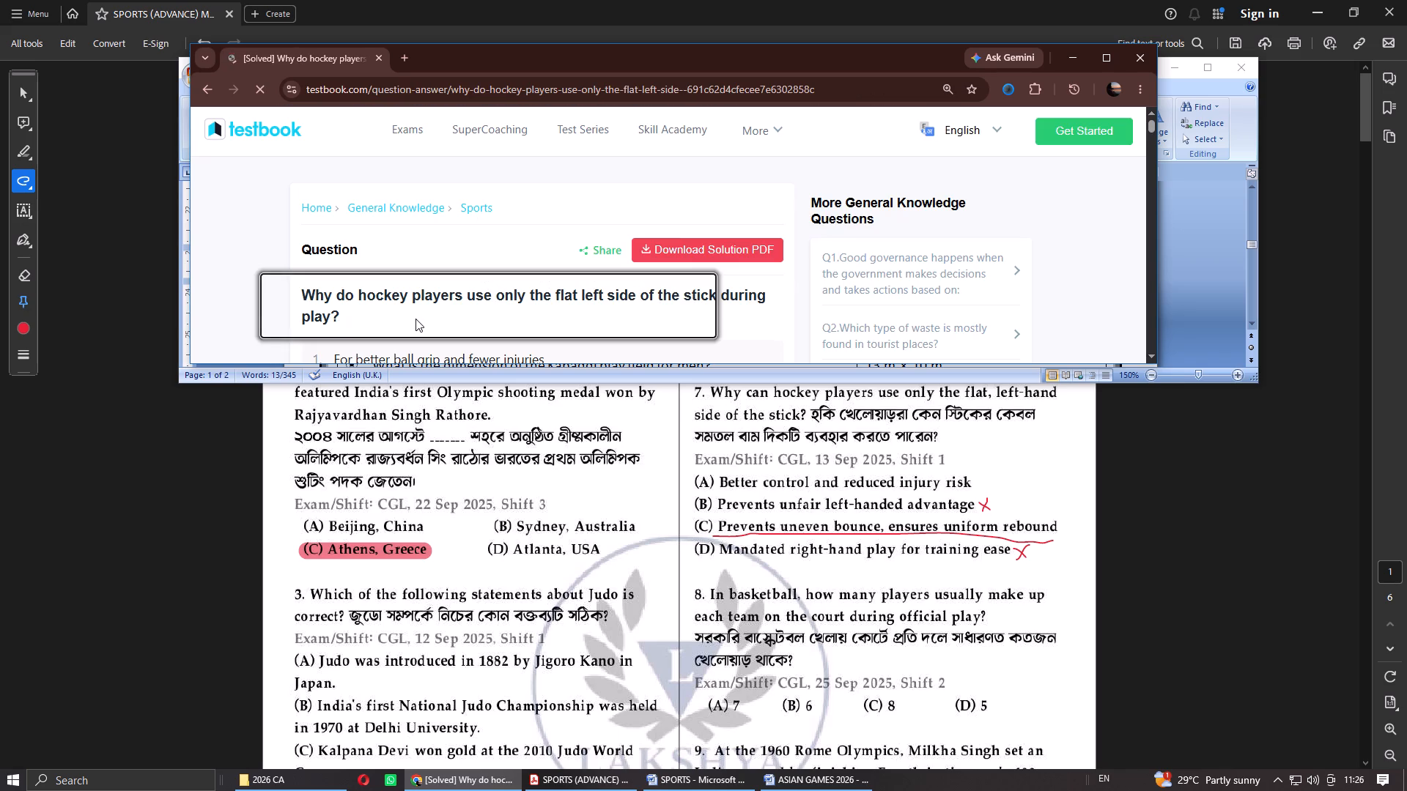
scroll(484, 258, down, 2)
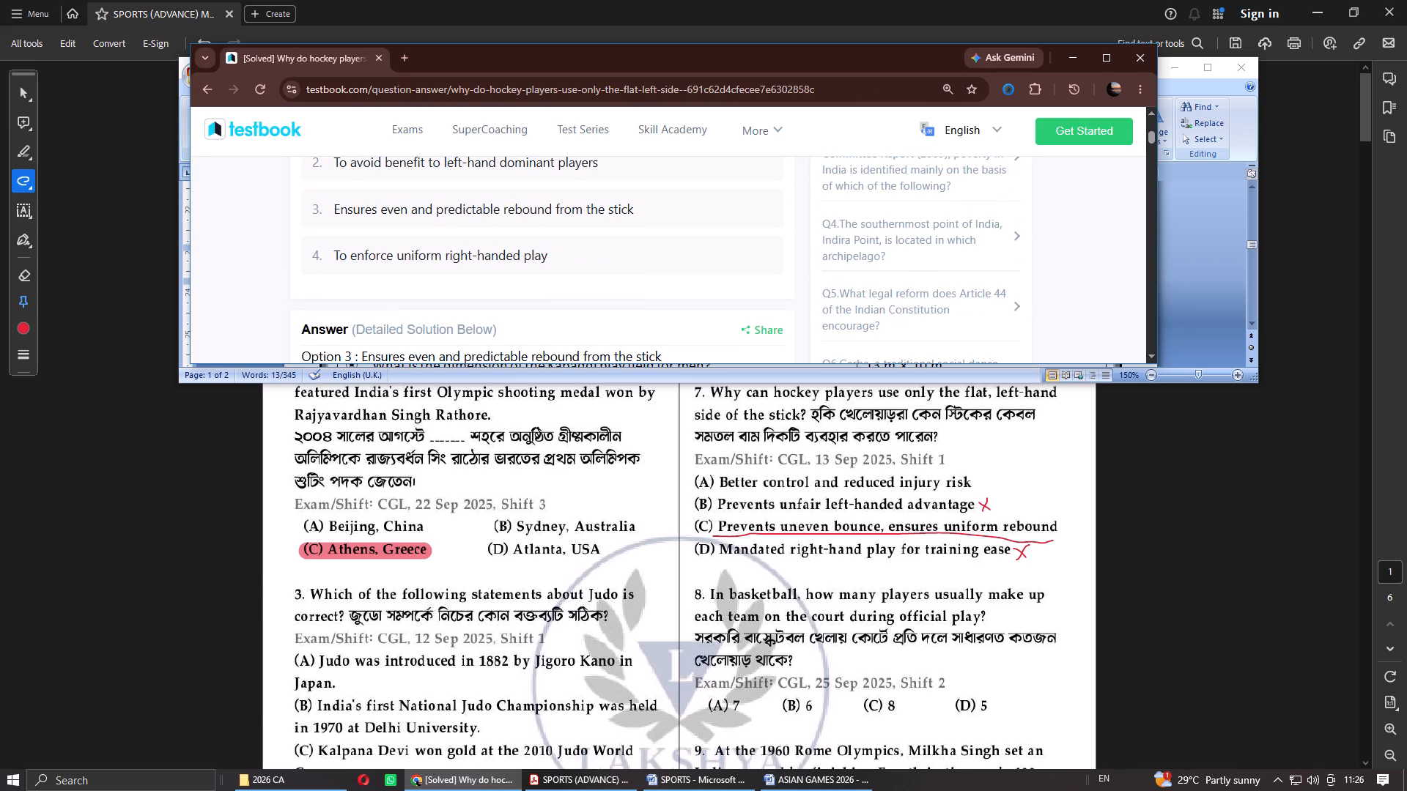
scroll(484, 258, down, 1)
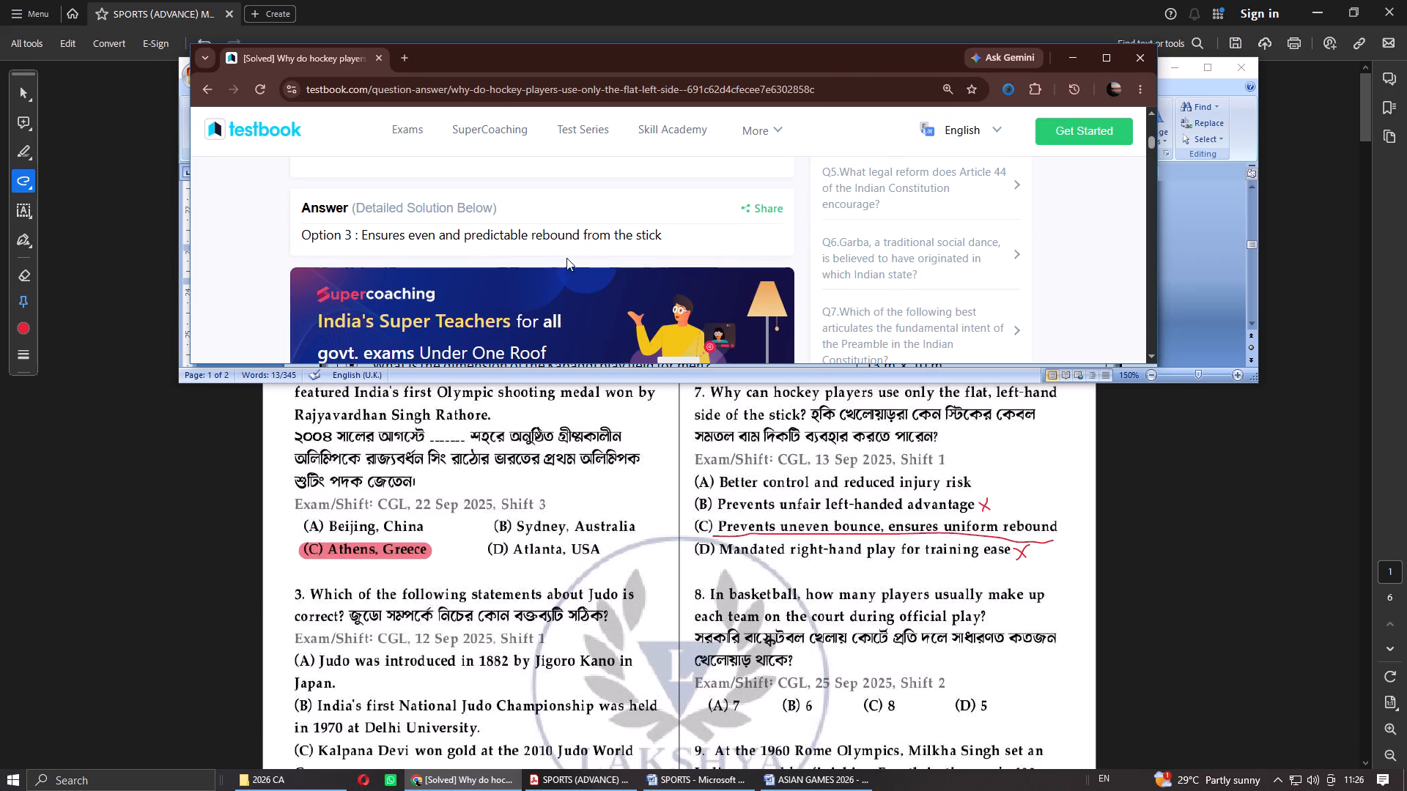
click(209, 83)
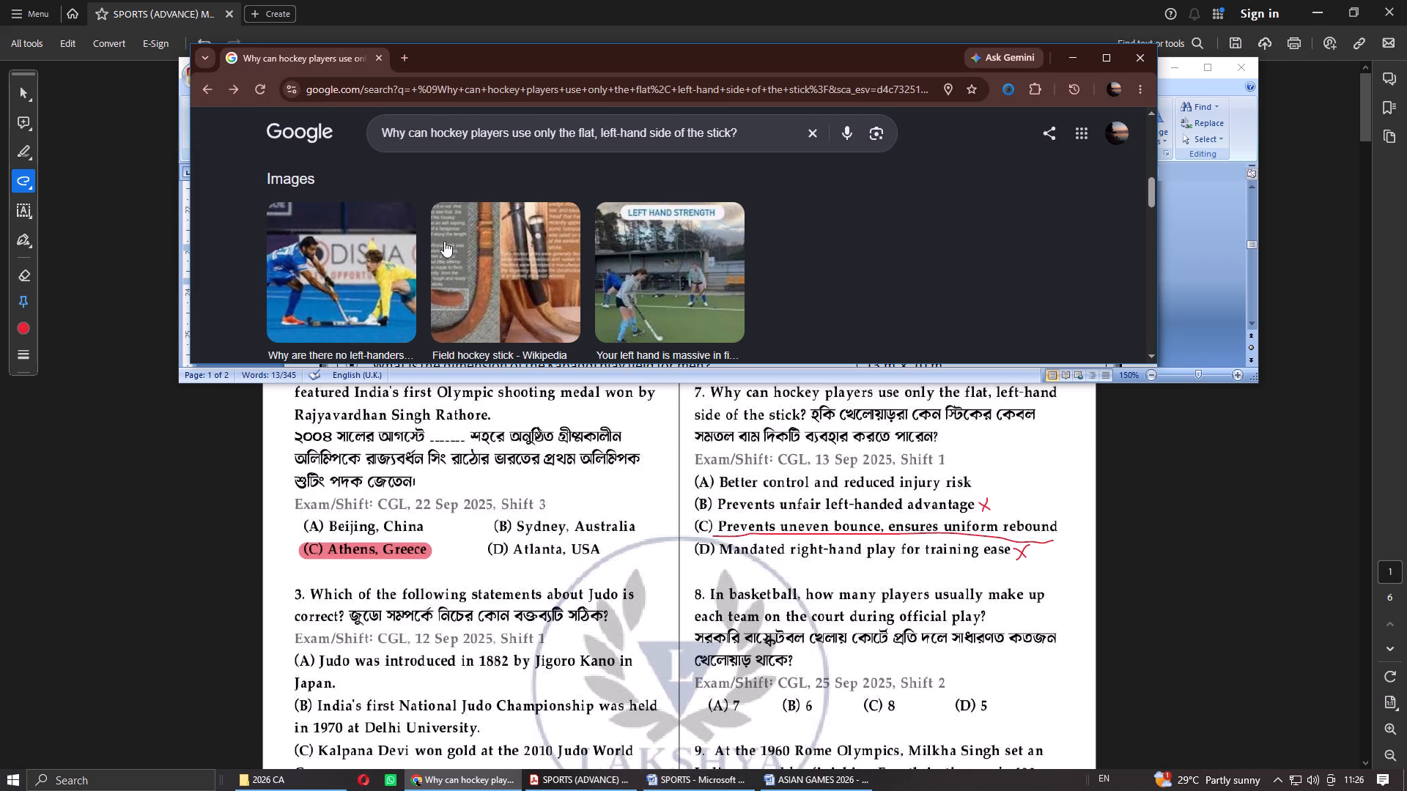
click(245, 85)
scroll(585, 264, up, 2)
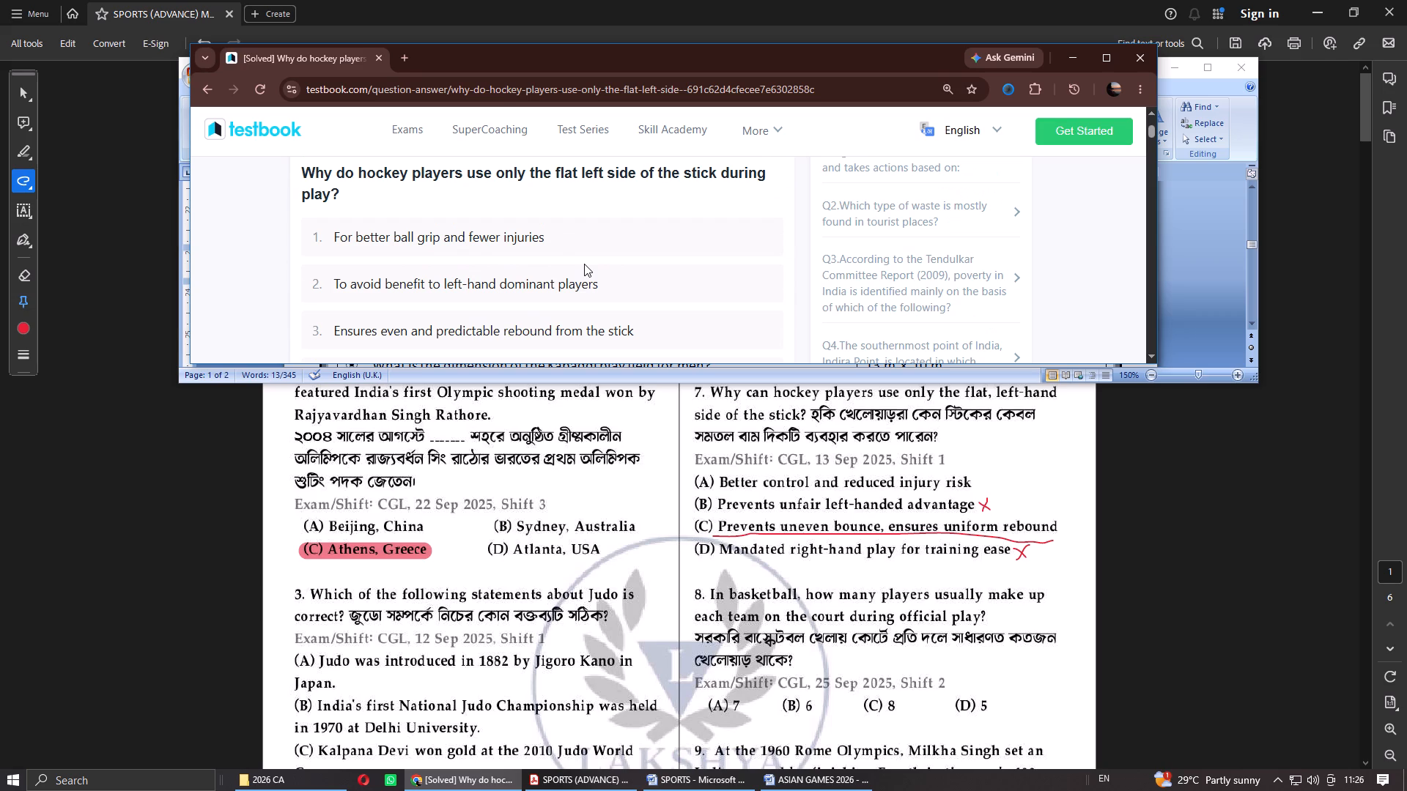
scroll(583, 264, down, 1)
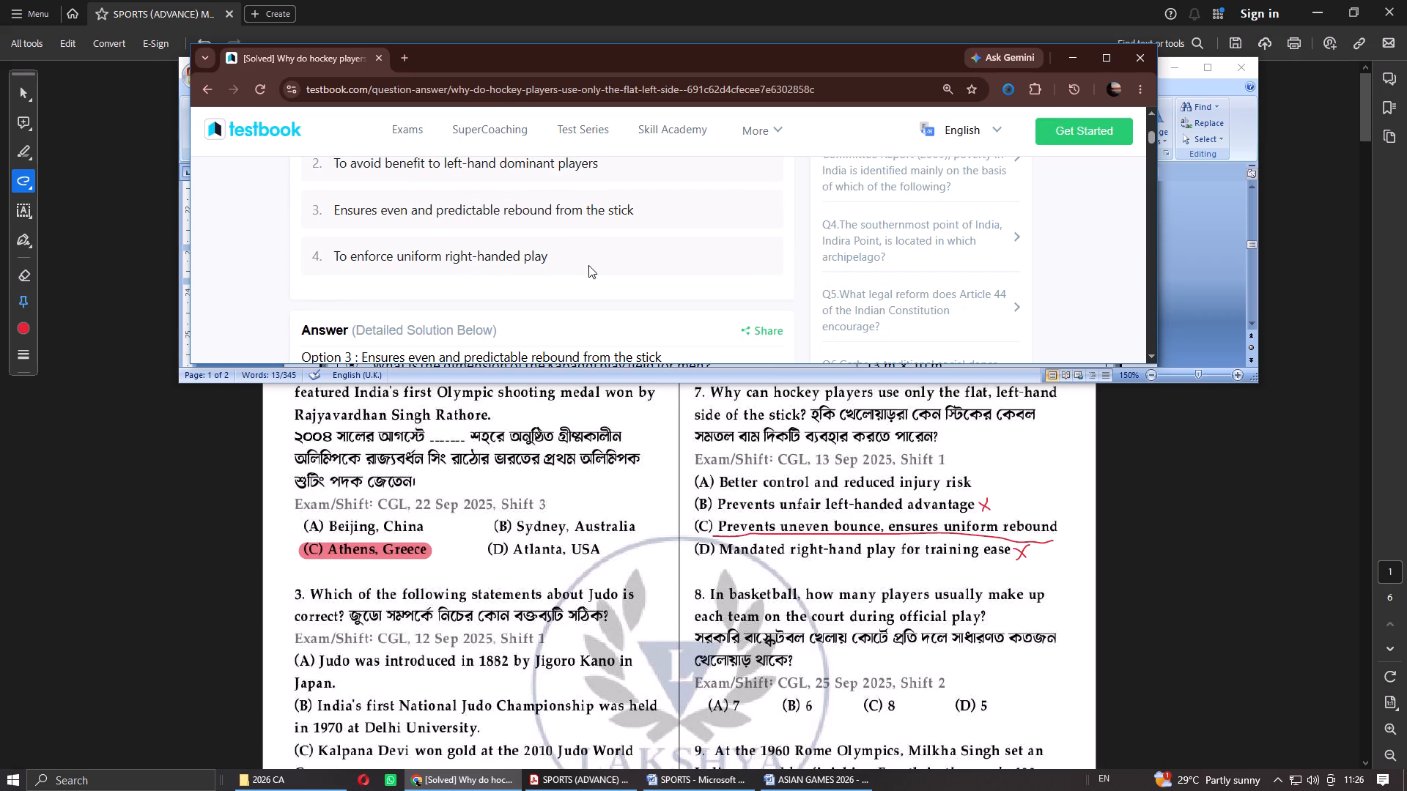
double_click(193, 93)
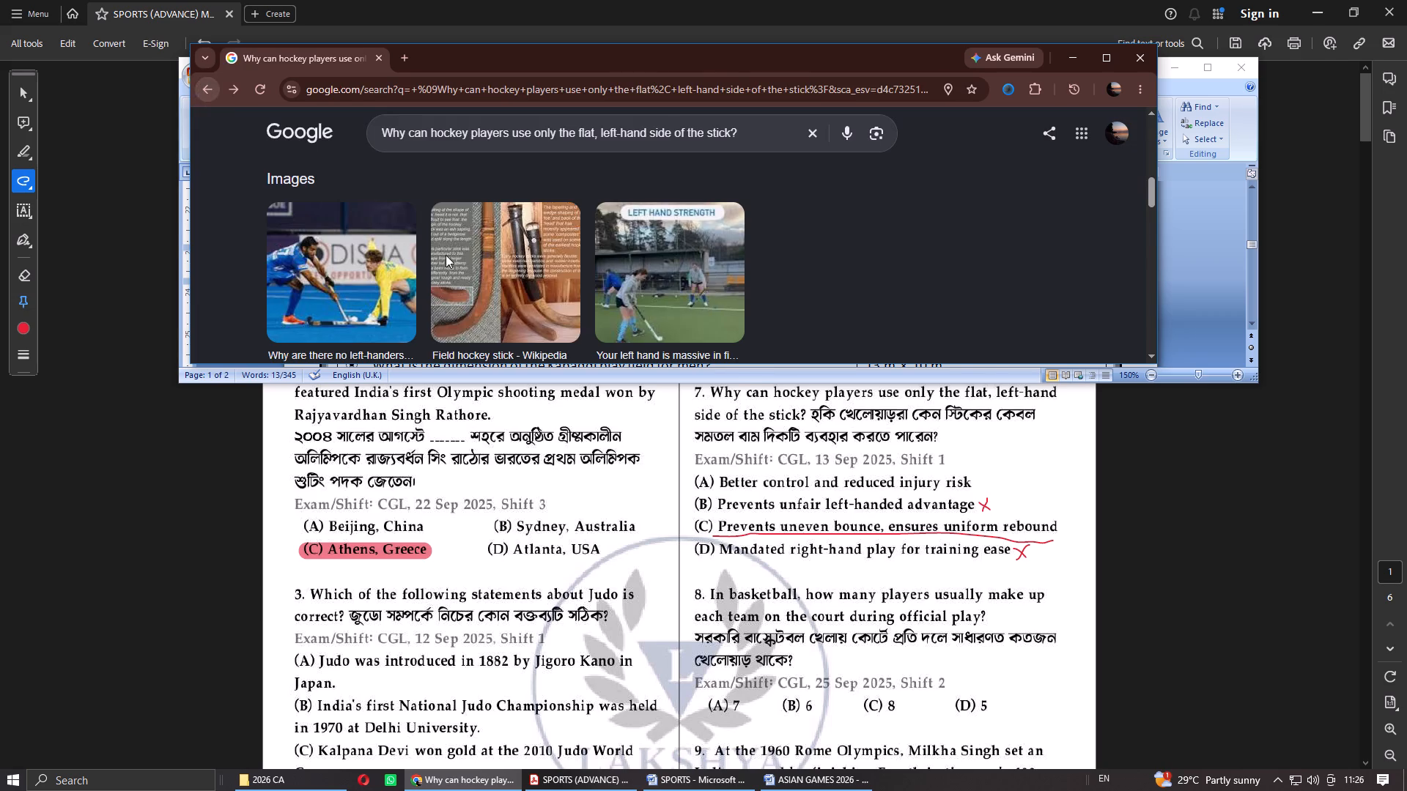
Back in the SPORTS Word document, enter the hockey question's answer as "Prevent uneven bounce, ensures uniform rebound".
click(712, 783)
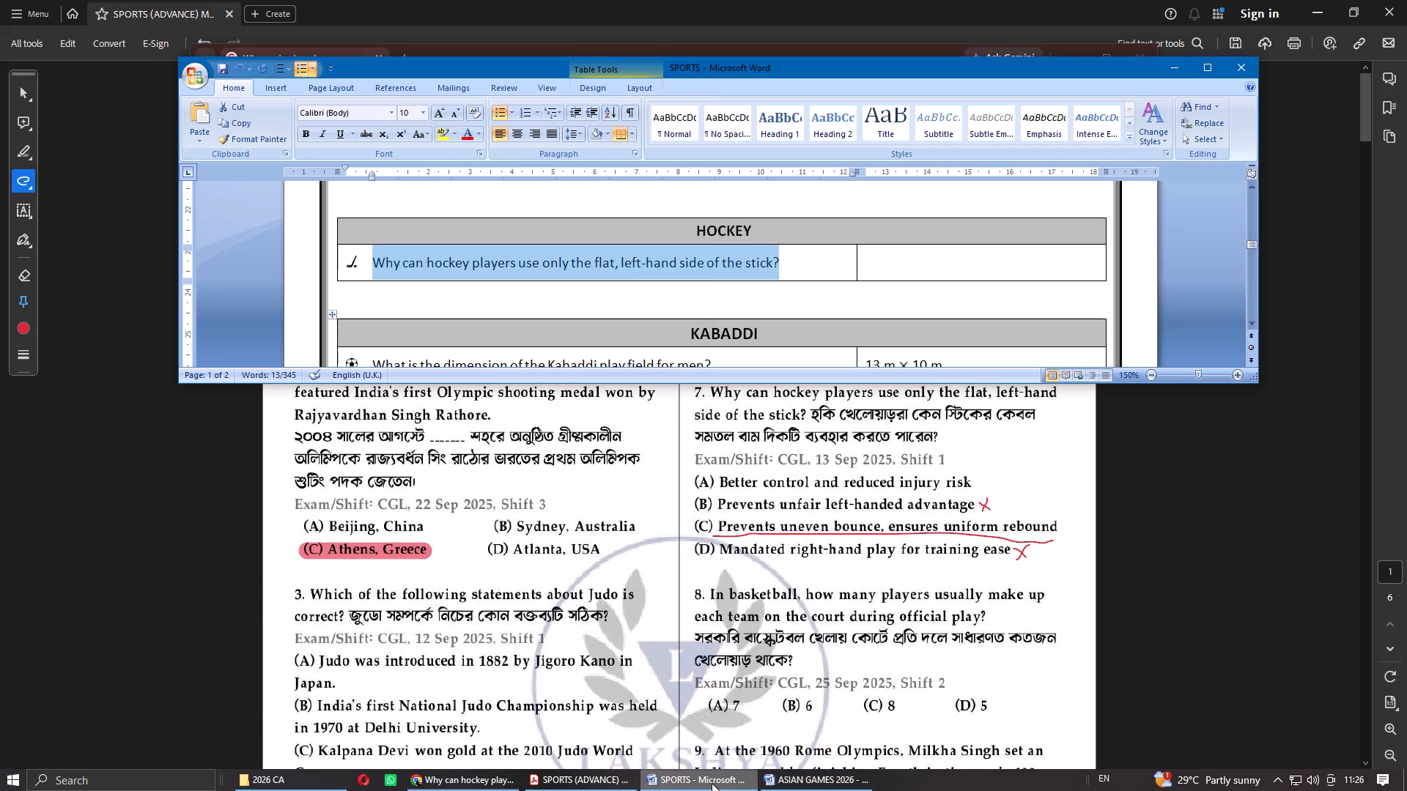
click(908, 257)
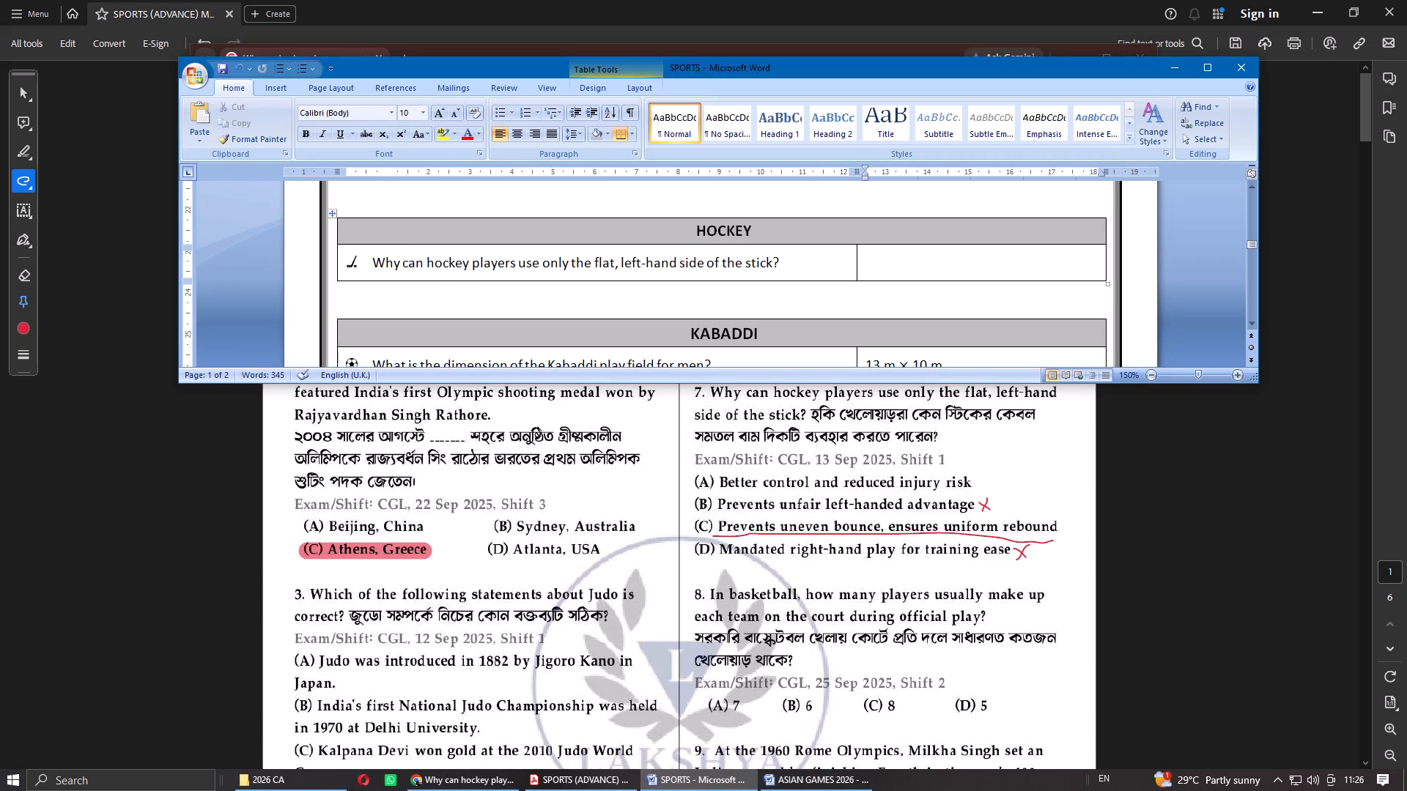
text(Prevent uneven bounce, ensures i)
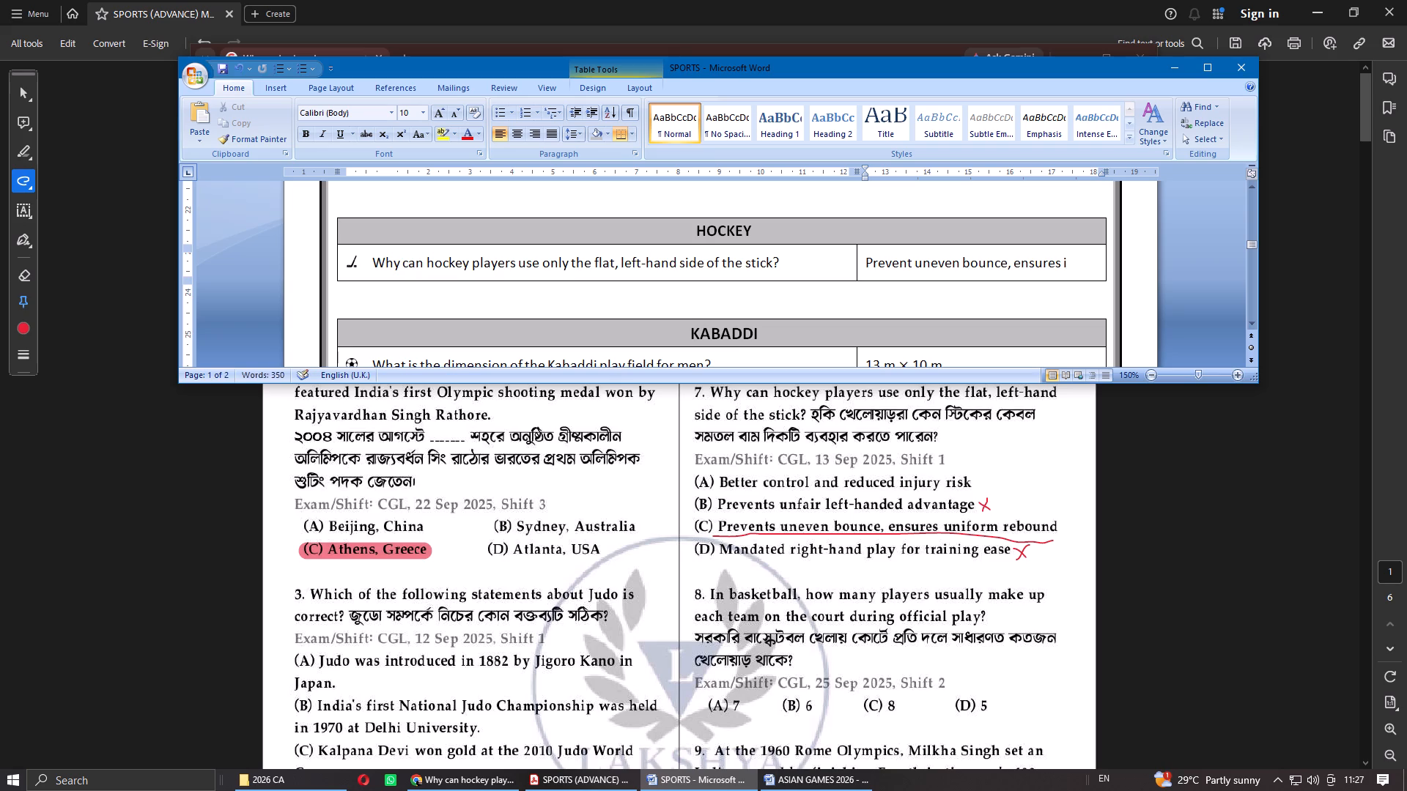
key(BackSpace)
text(uniform rebound)
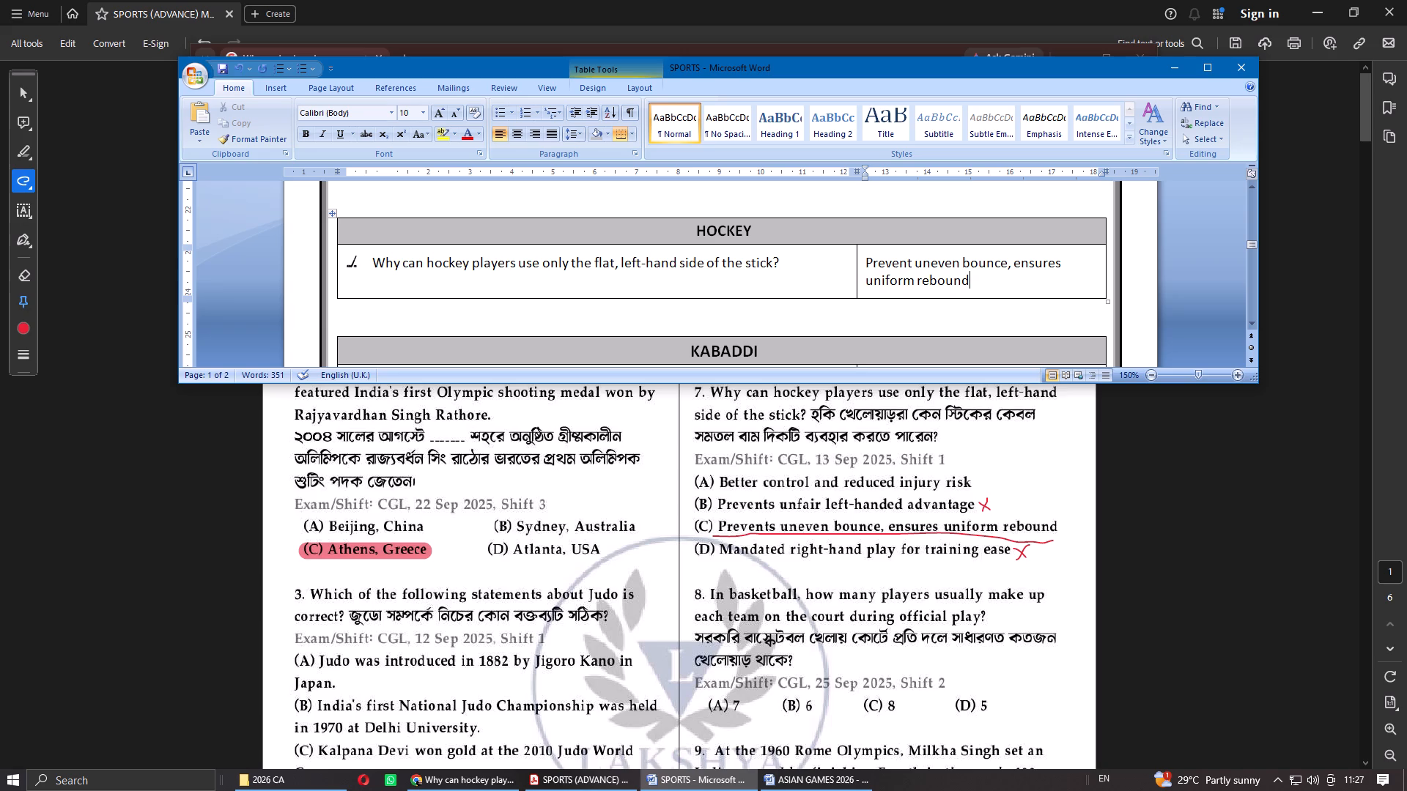
Underline the words "left-hand side of the stick" in the hockey question.
drag(621, 261, 704, 262)
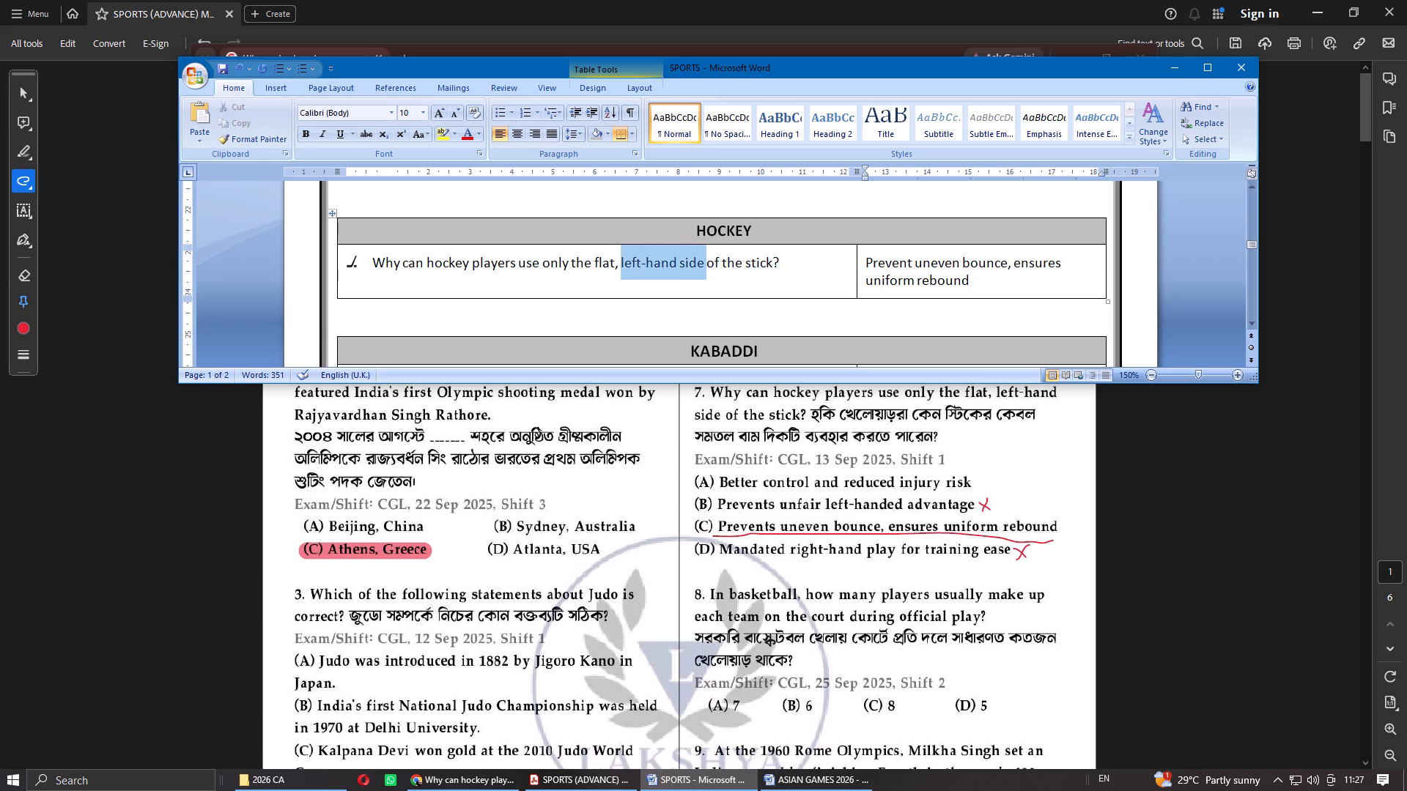
drag(704, 262, 752, 264)
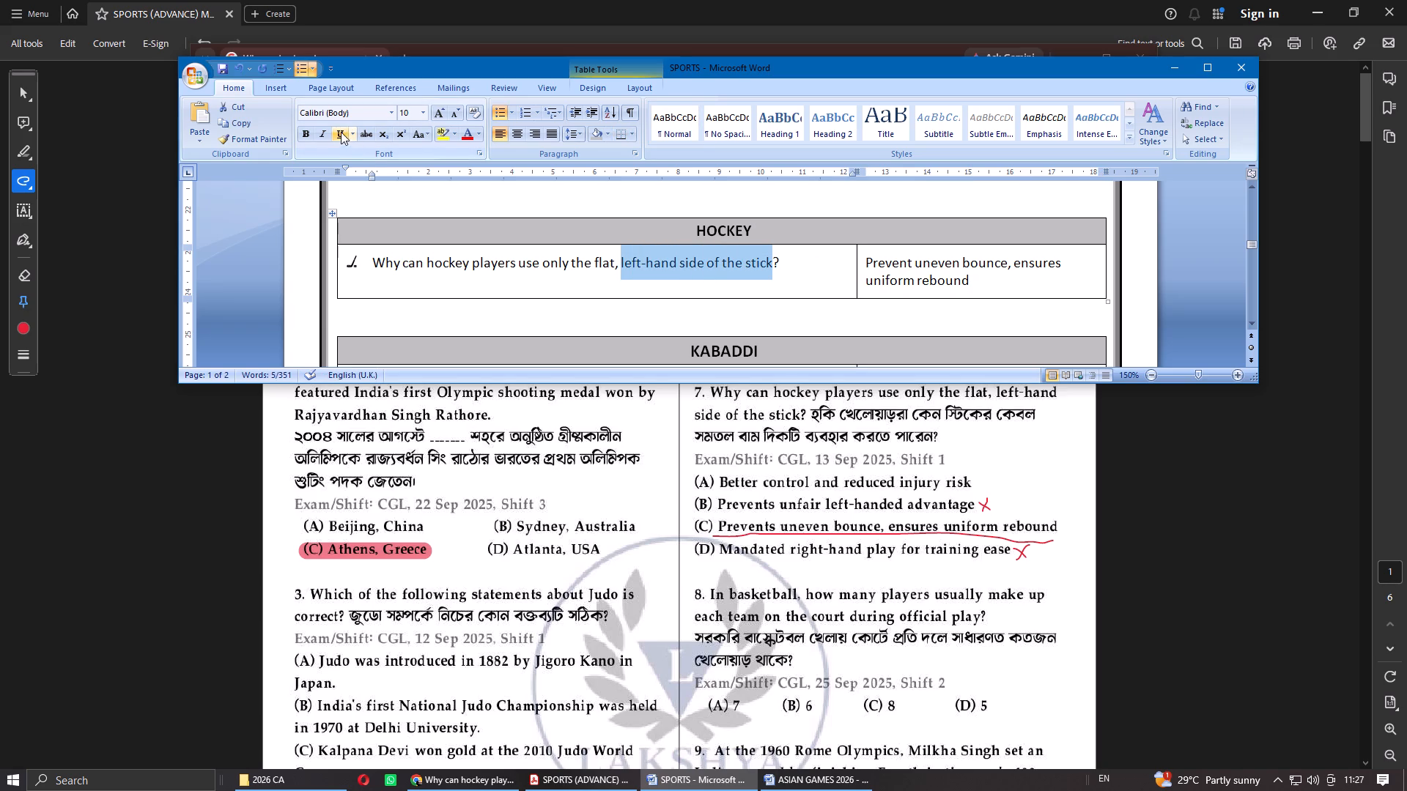
click(337, 131)
click(797, 259)
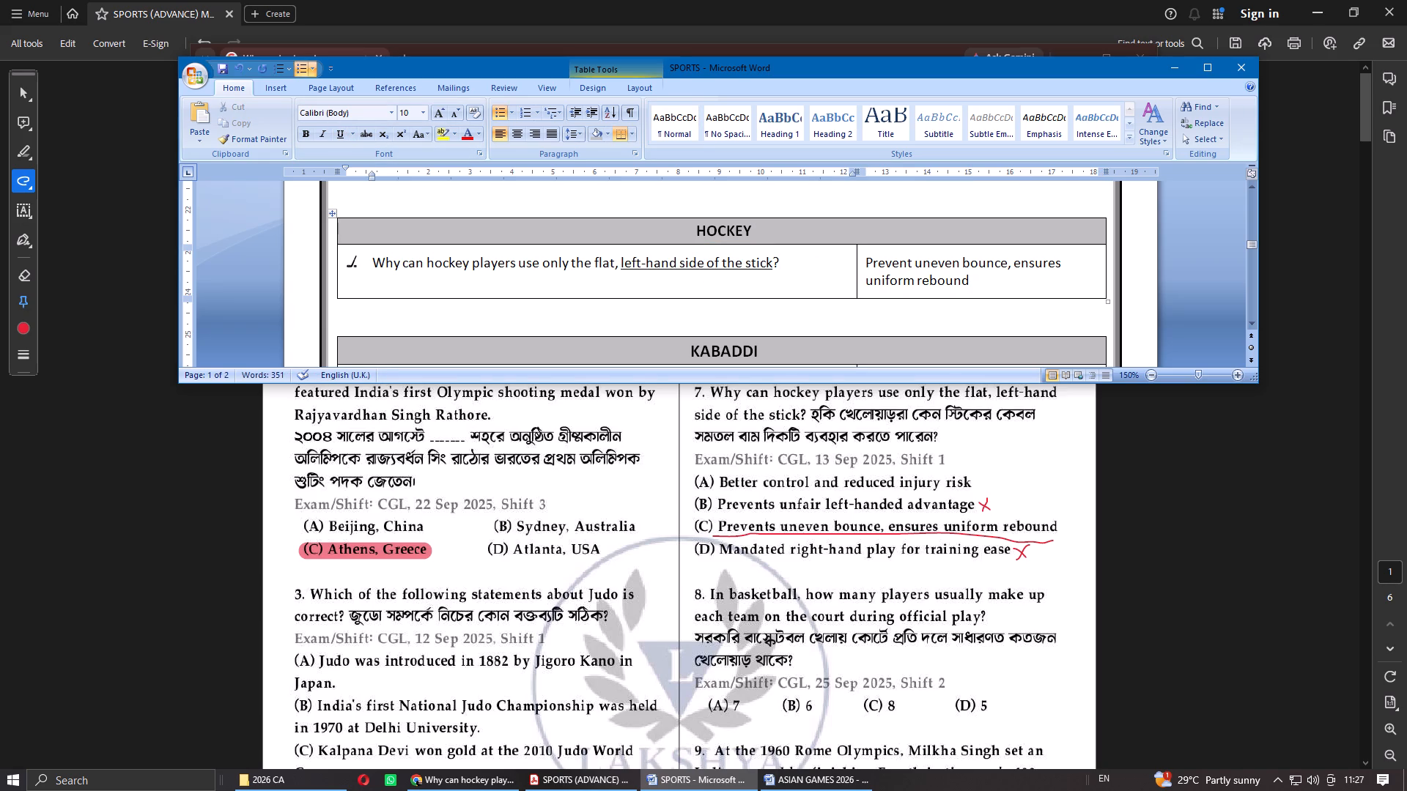
Extend the underline in the hockey question so it also covers the word "flat,".
drag(594, 262, 621, 261)
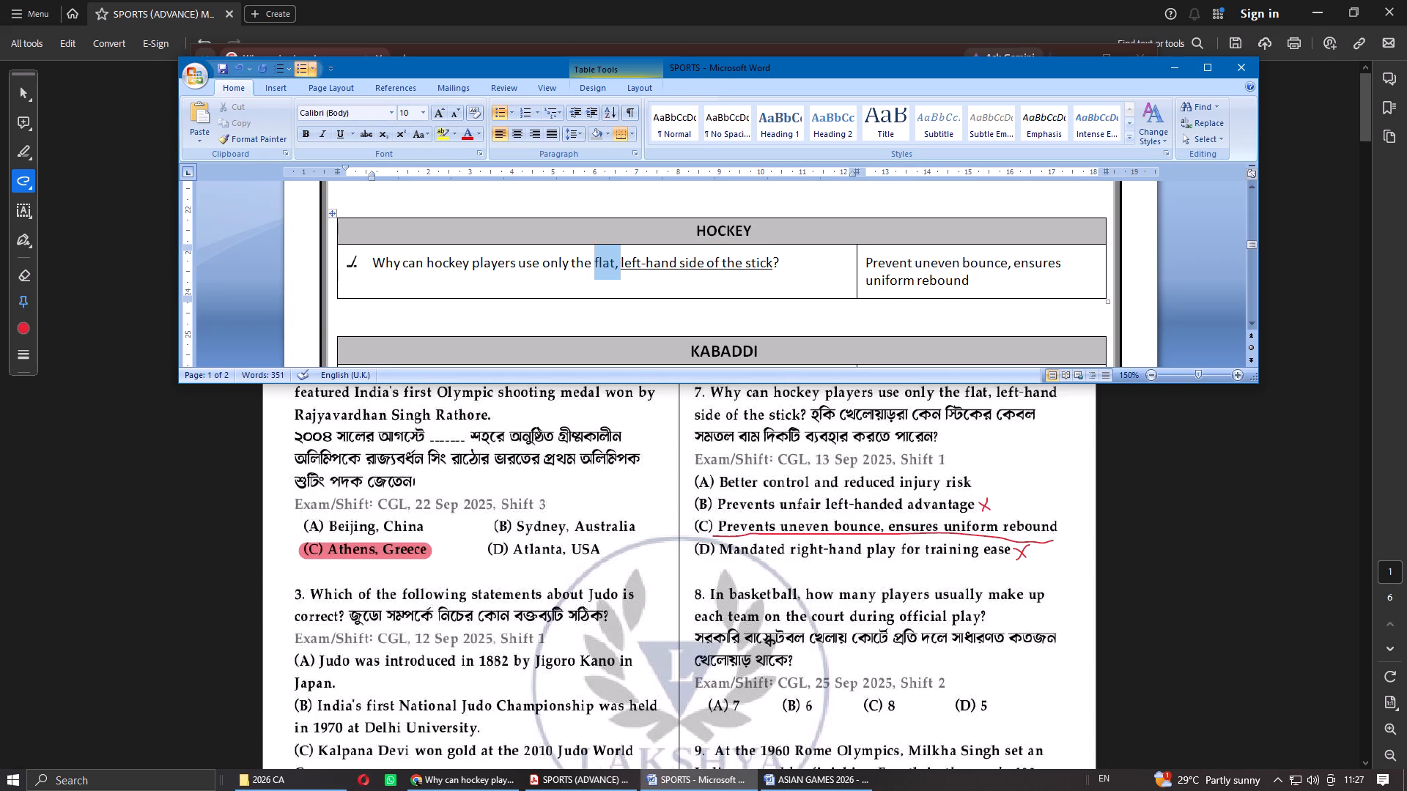
drag(621, 261, 627, 261)
click(336, 132)
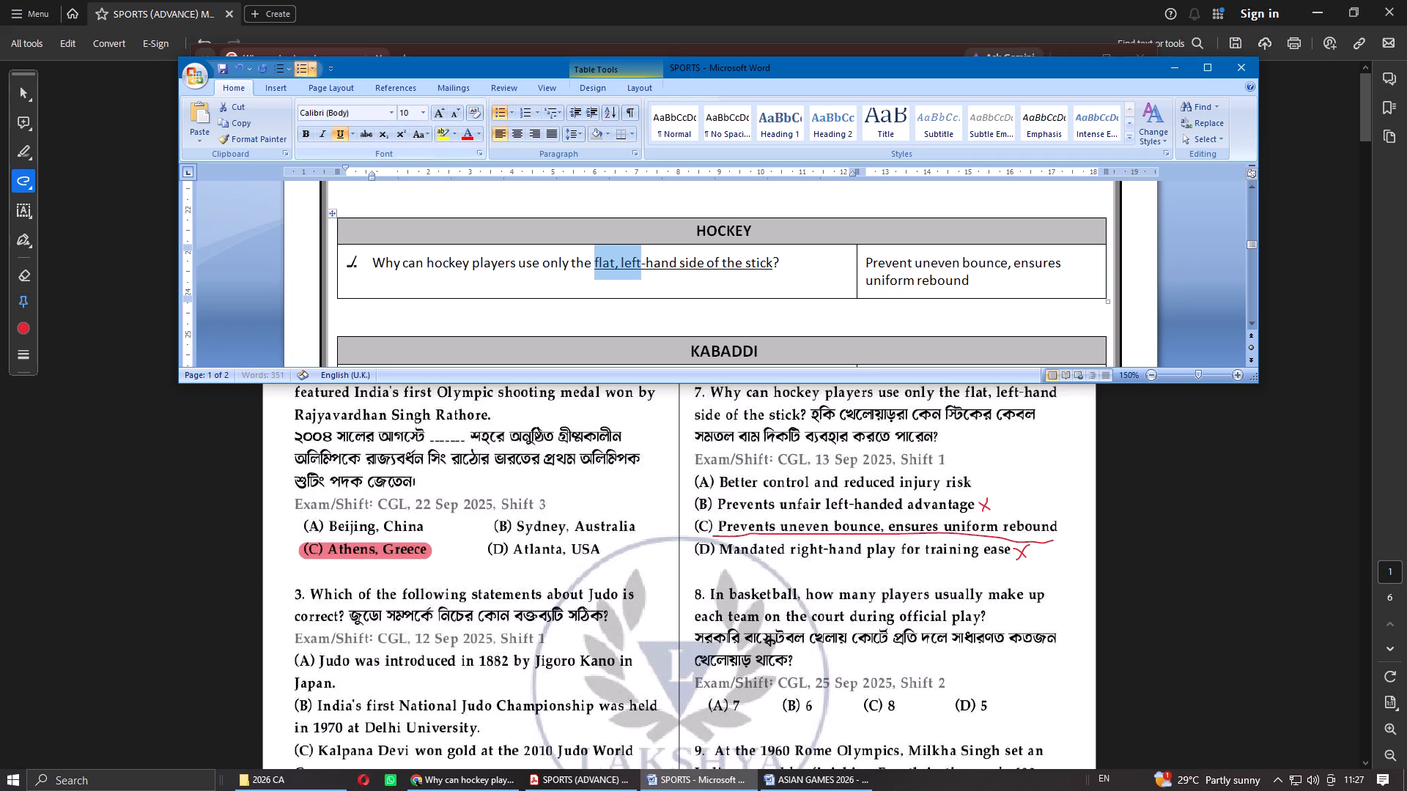
click(811, 275)
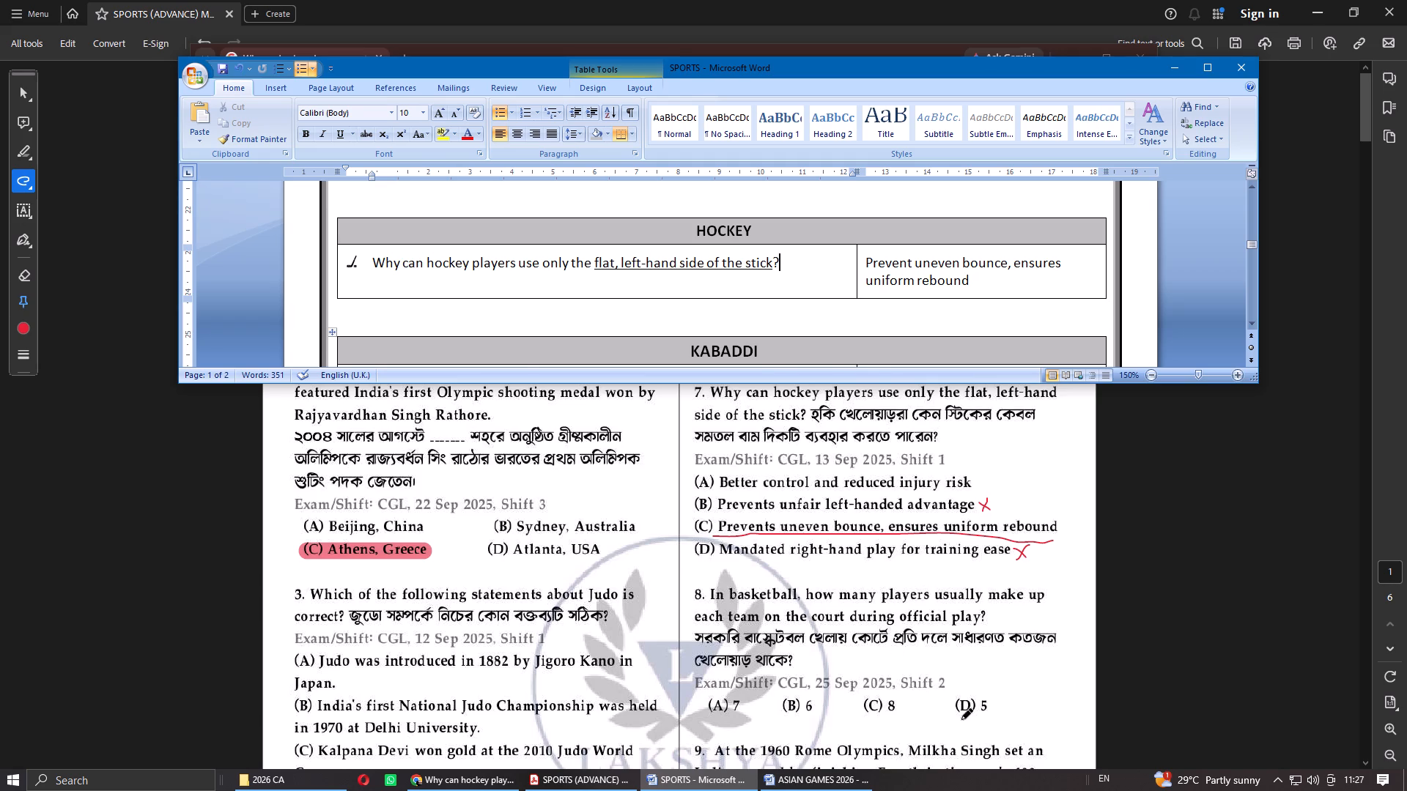
Underline option (D) 5 of question 8 in the PDF with a freehand red line.
drag(958, 720, 997, 718)
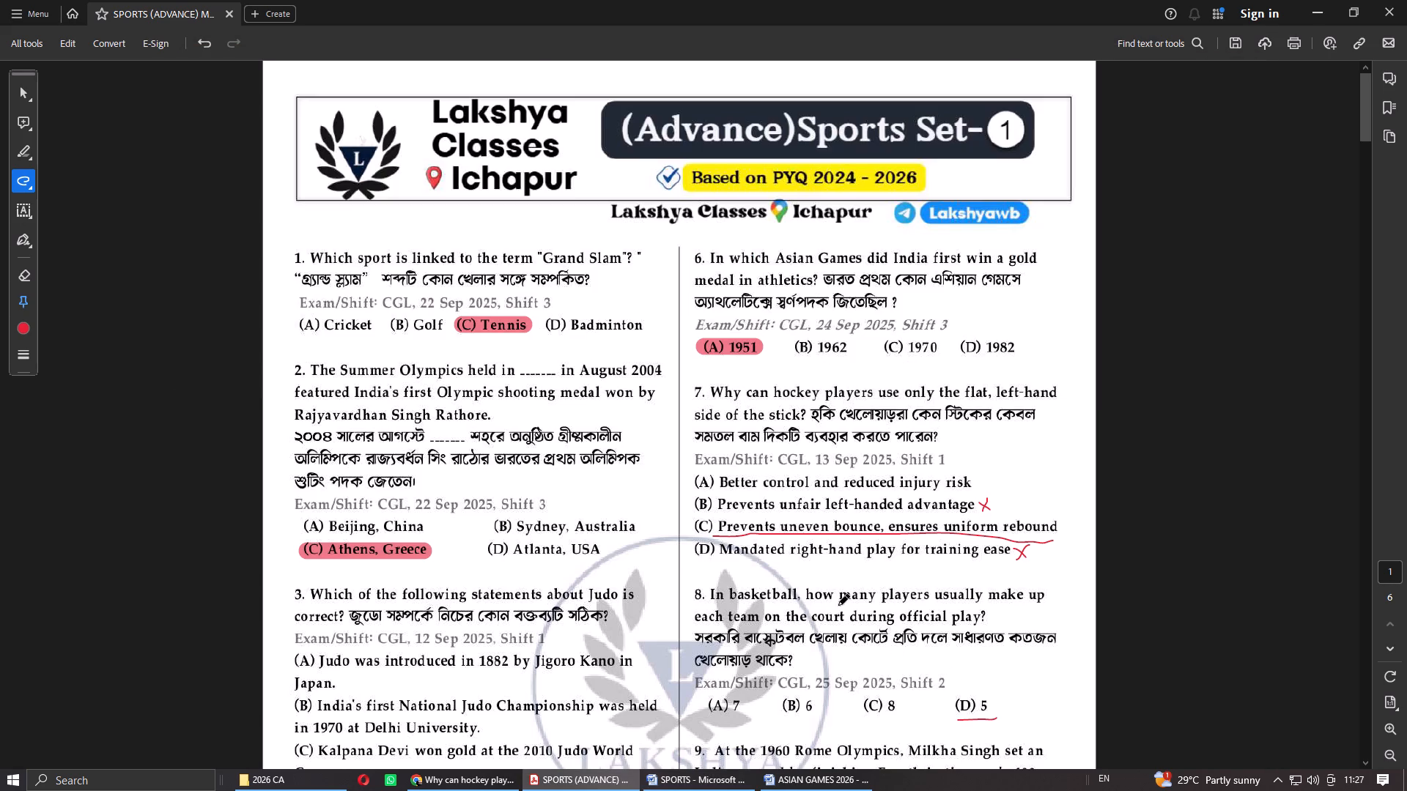
In the SPORTS Word document, insert a new row above the free-throw question in the BASKETBALL table.
scroll(817, 544, down, 1)
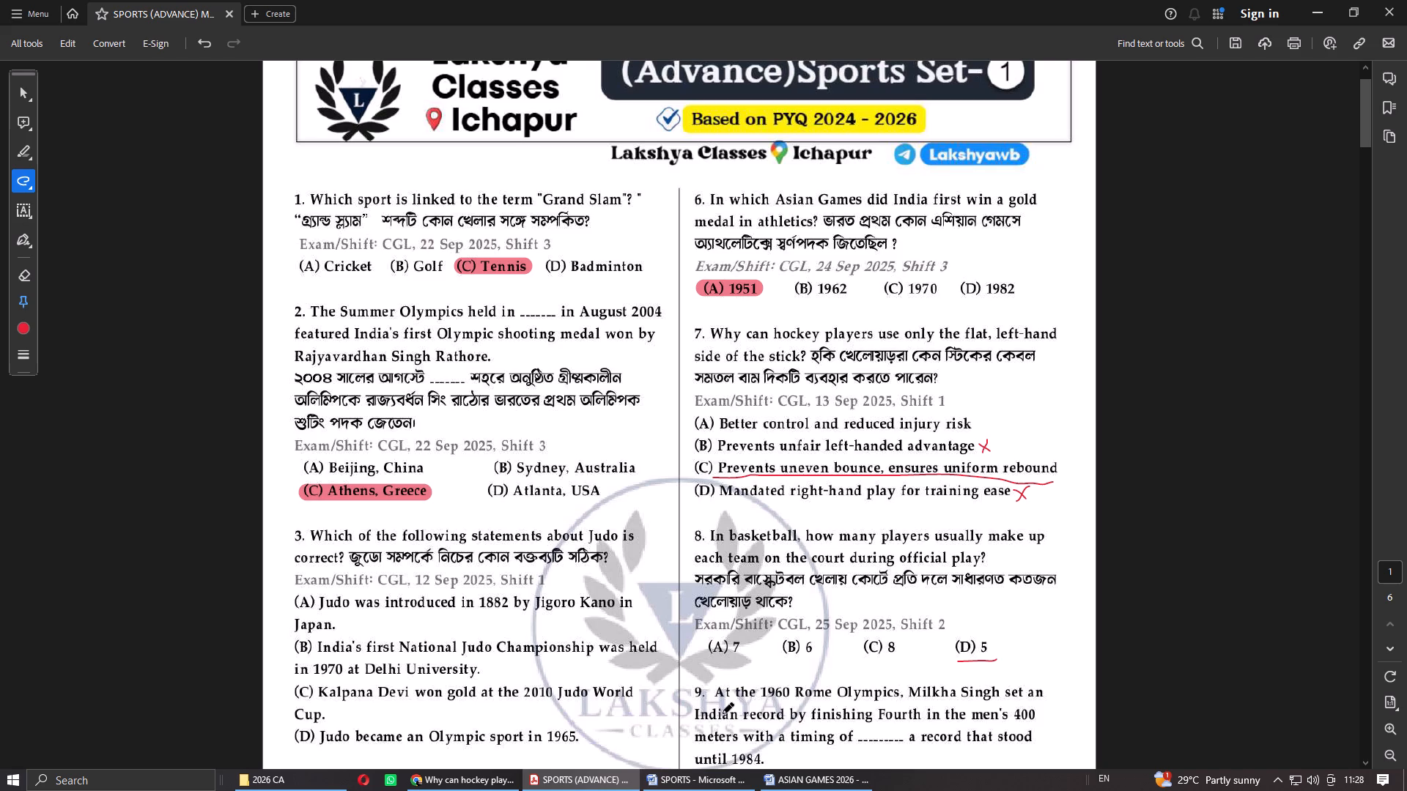
click(719, 779)
scroll(773, 283, up, 5)
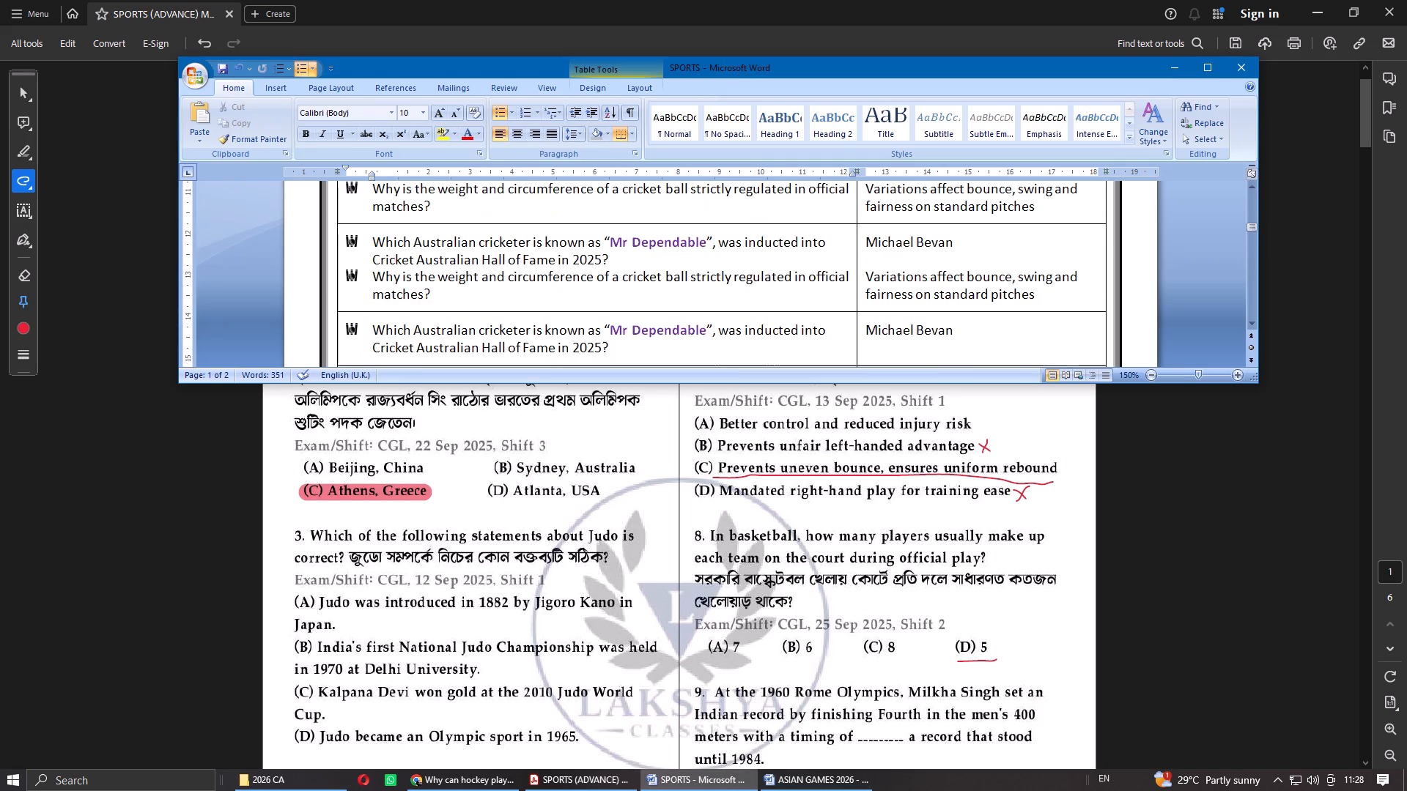
scroll(773, 283, up, 2)
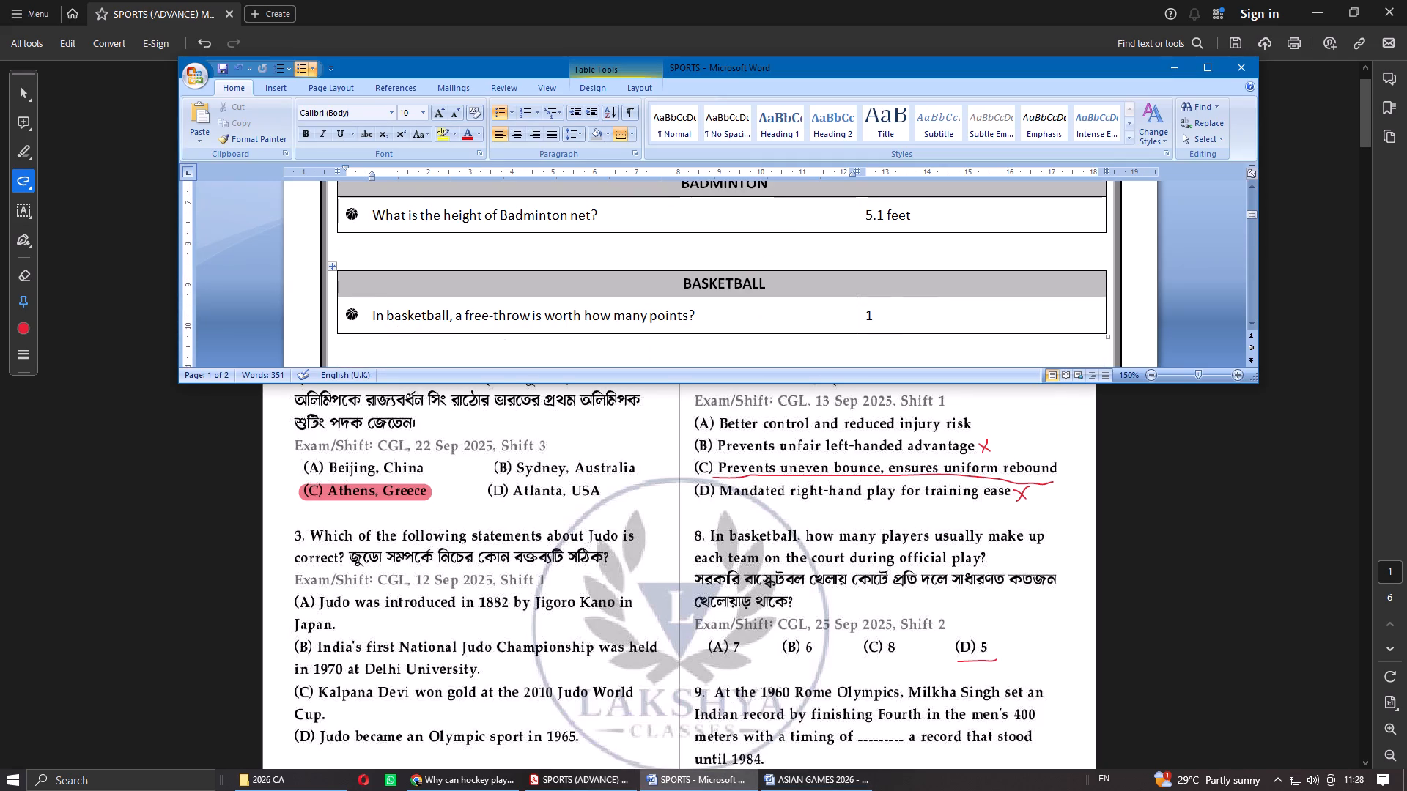
right_click(729, 313)
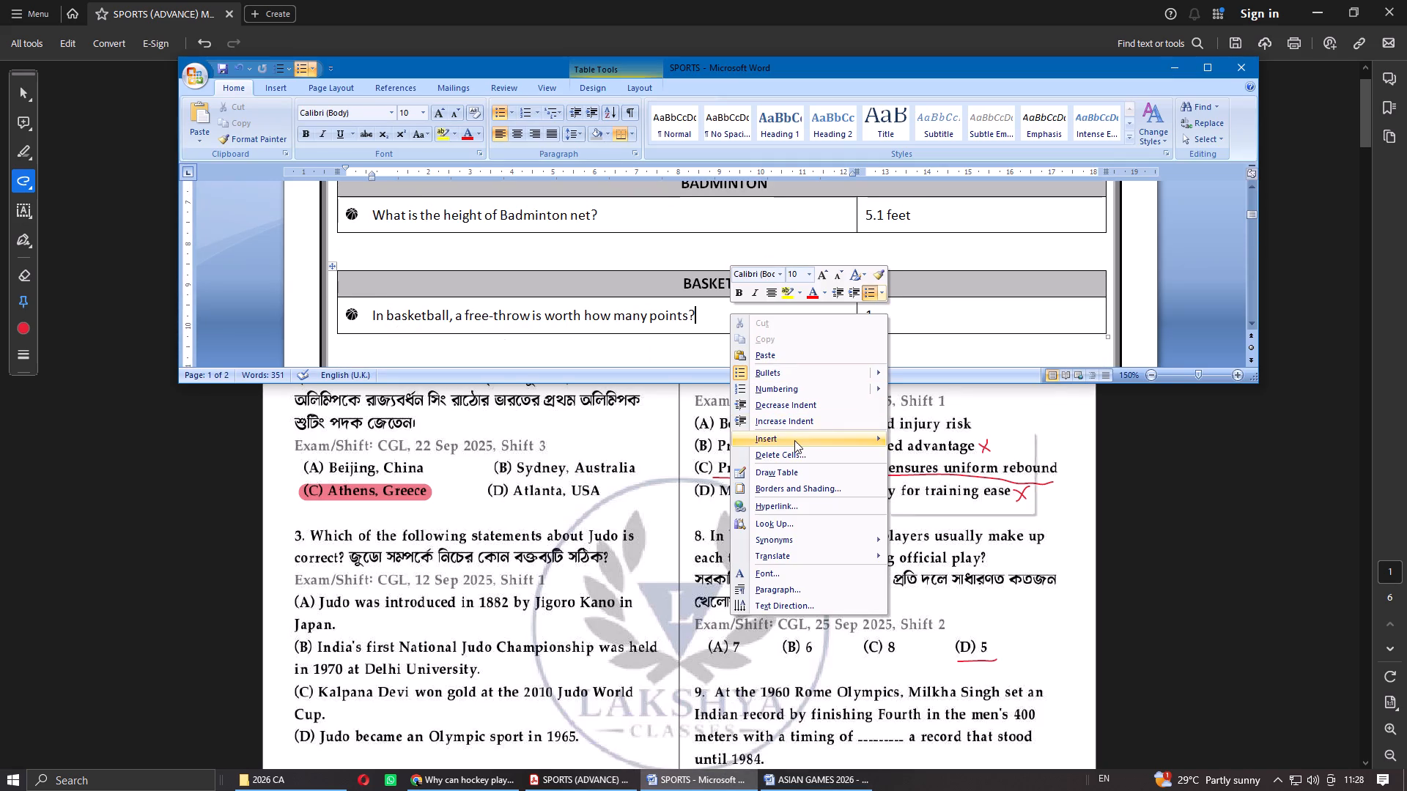
click(945, 471)
Enter "In basket ball how many players usually make up each team on the court during official play?" in the new row, with answer 5.
click(683, 328)
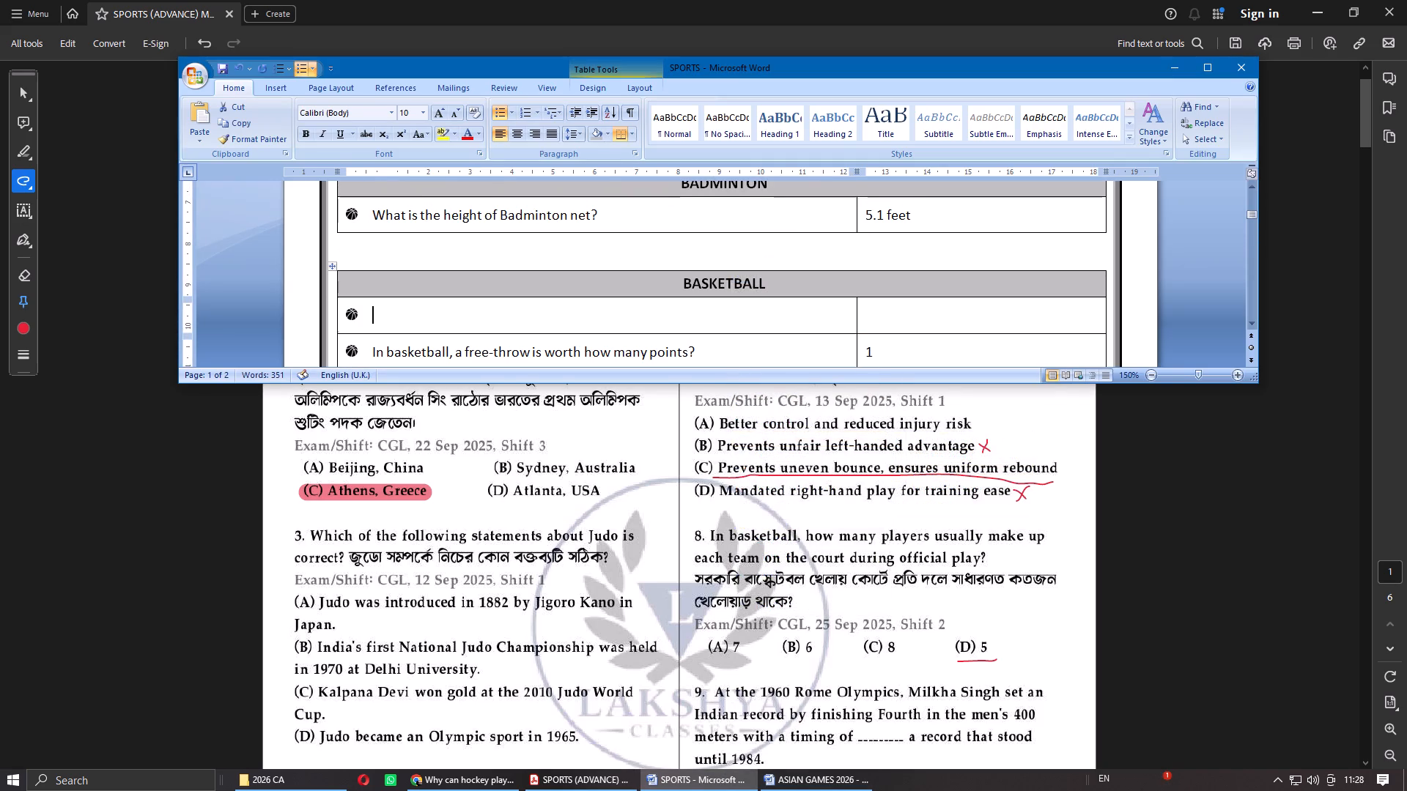
text(in basket ba)
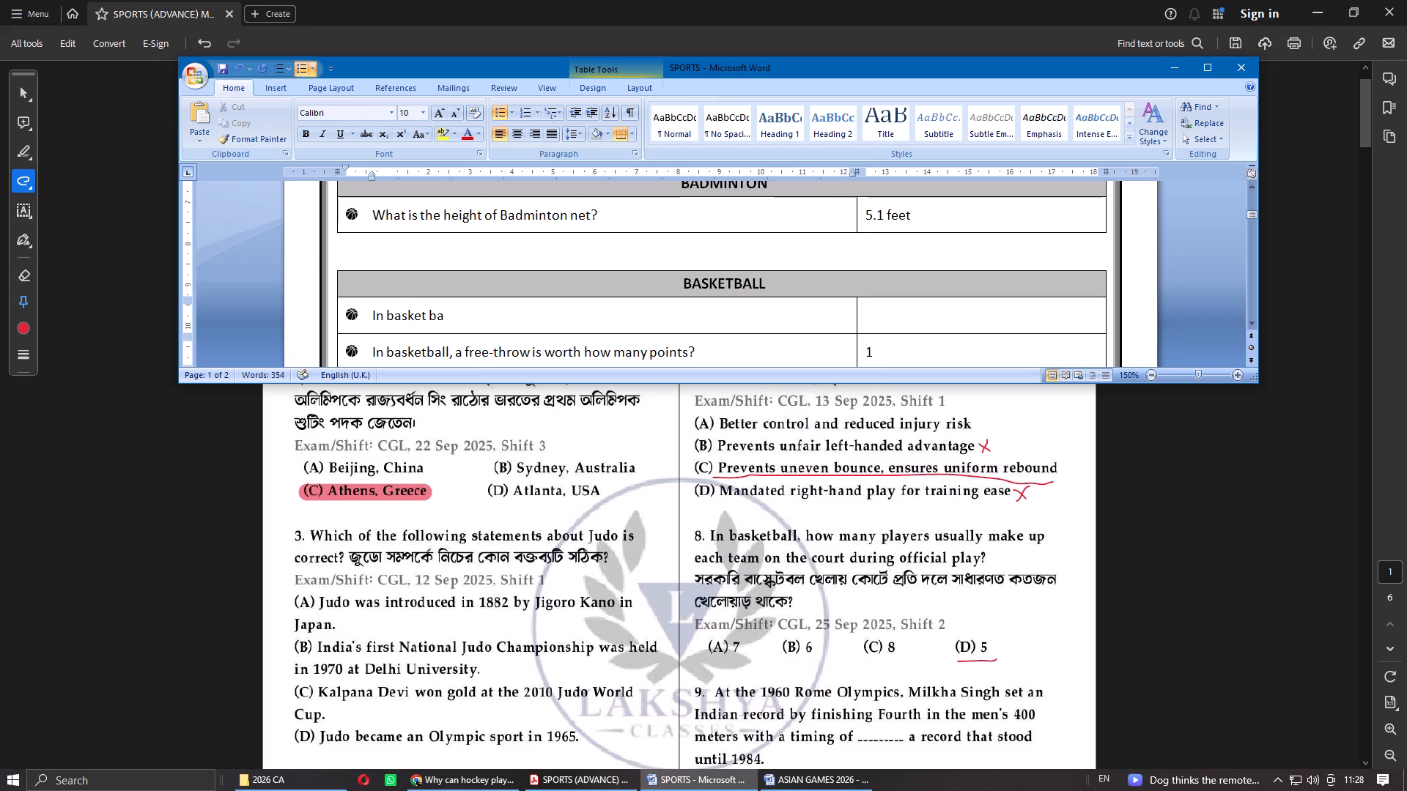
text(ll how many players usually make)
key(space)
text(up each team on th co)
key(BackSpace)
key(BackSpace)
key(BackSpace)
text(e court during official play?)
key(Tab)
key(5)
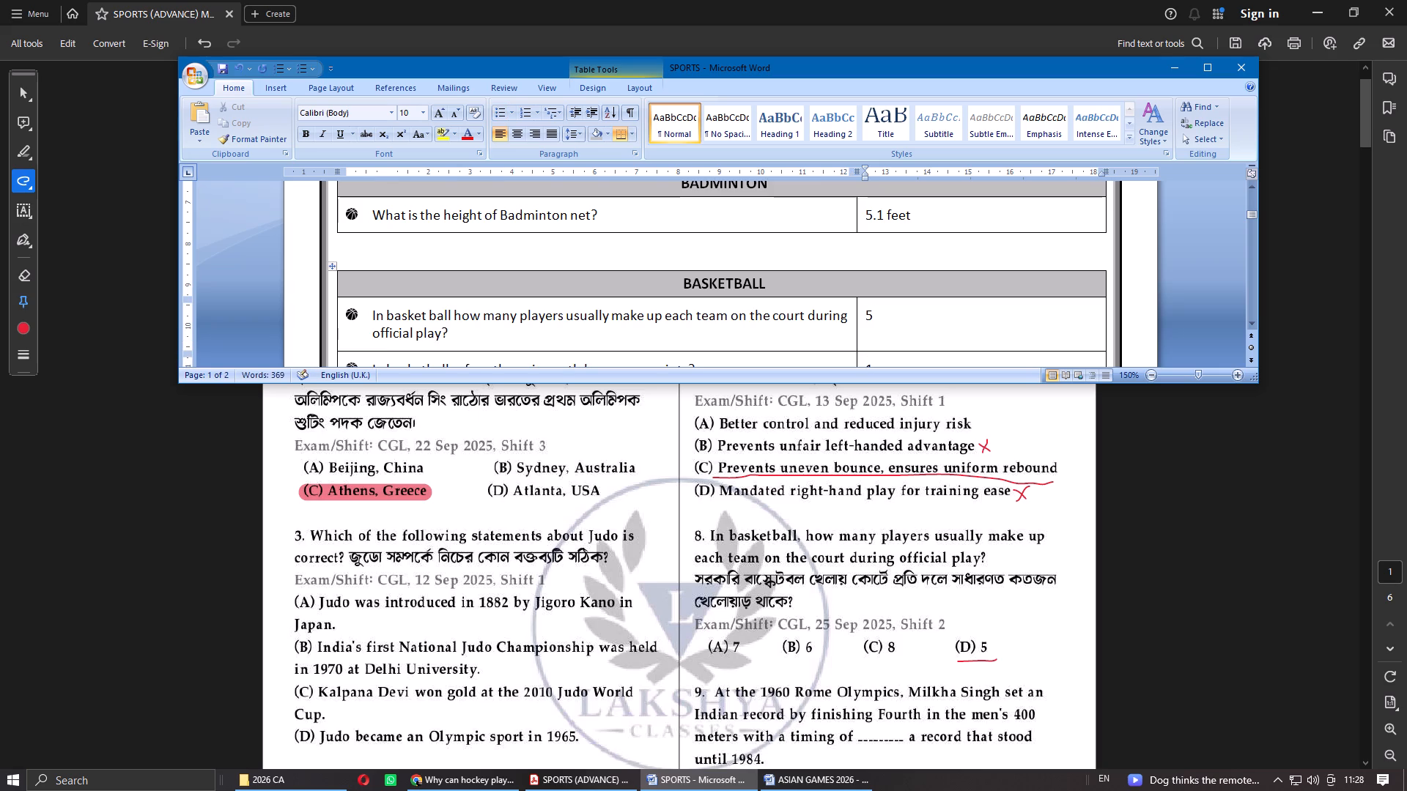
Append "(5)" to the BASKETBALL table heading.
click(805, 286)
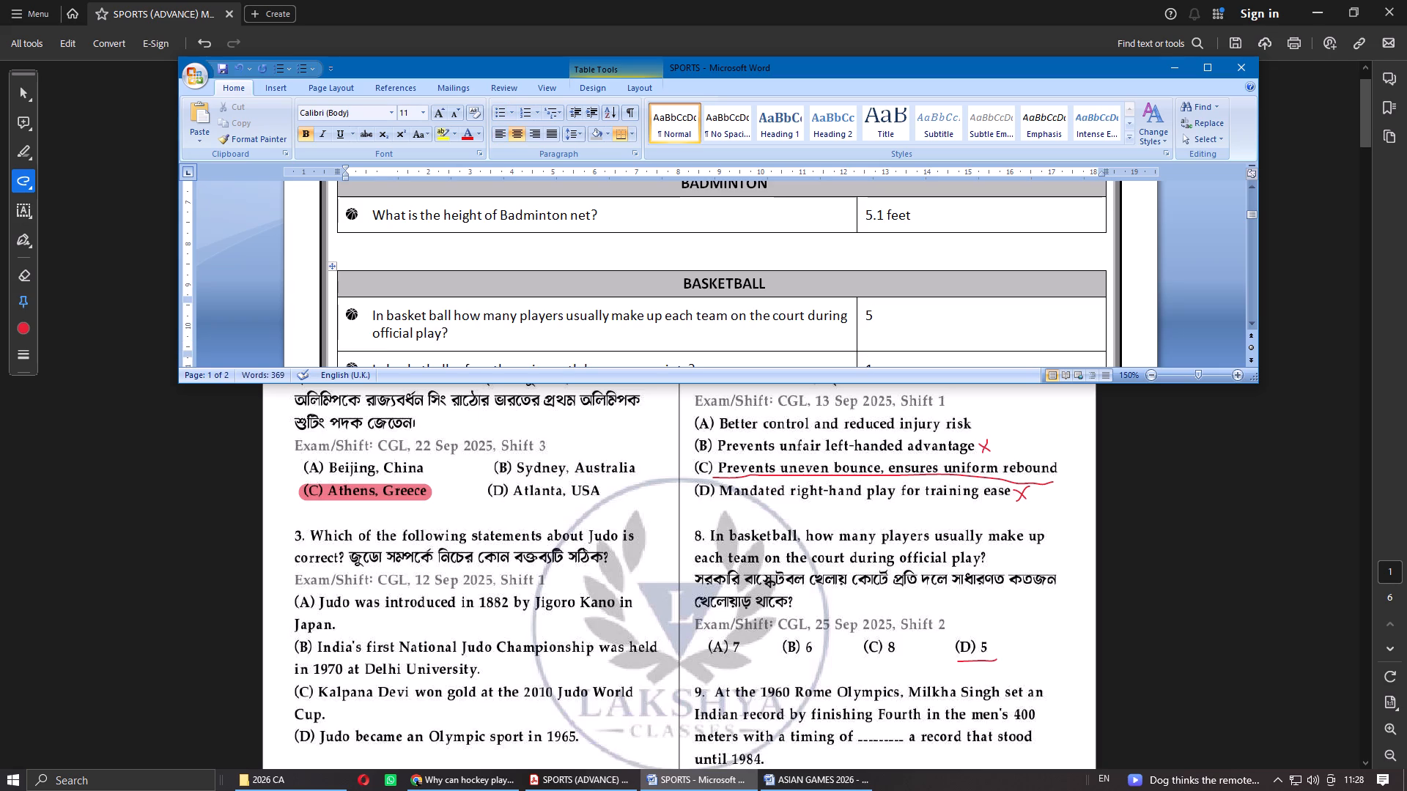
key(space)
text(())
key(Left)
key(5)
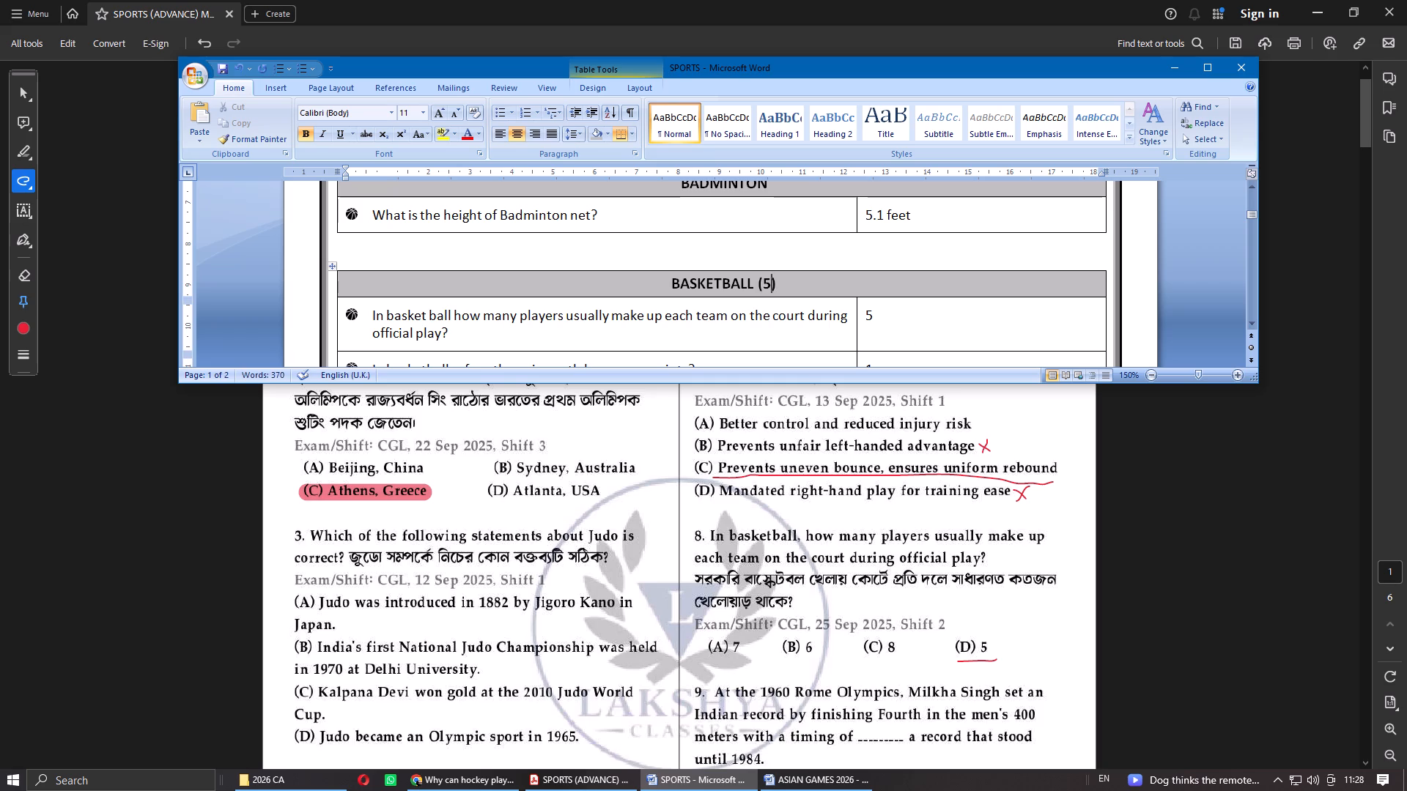
Copy the new basketball question and search Google for it in Chrome to check the answer.
drag(465, 327, 371, 319)
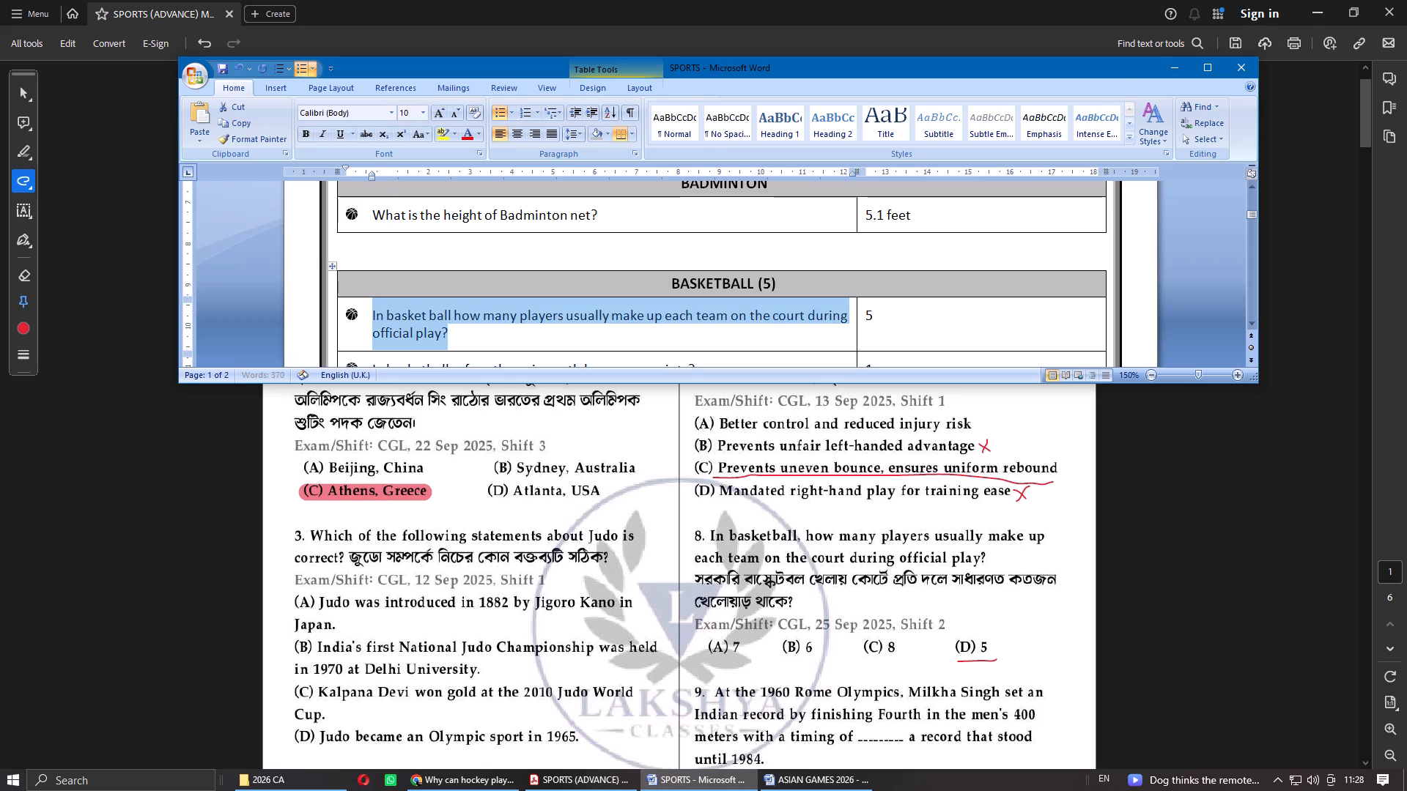
key(ctrl+c)
click(455, 787)
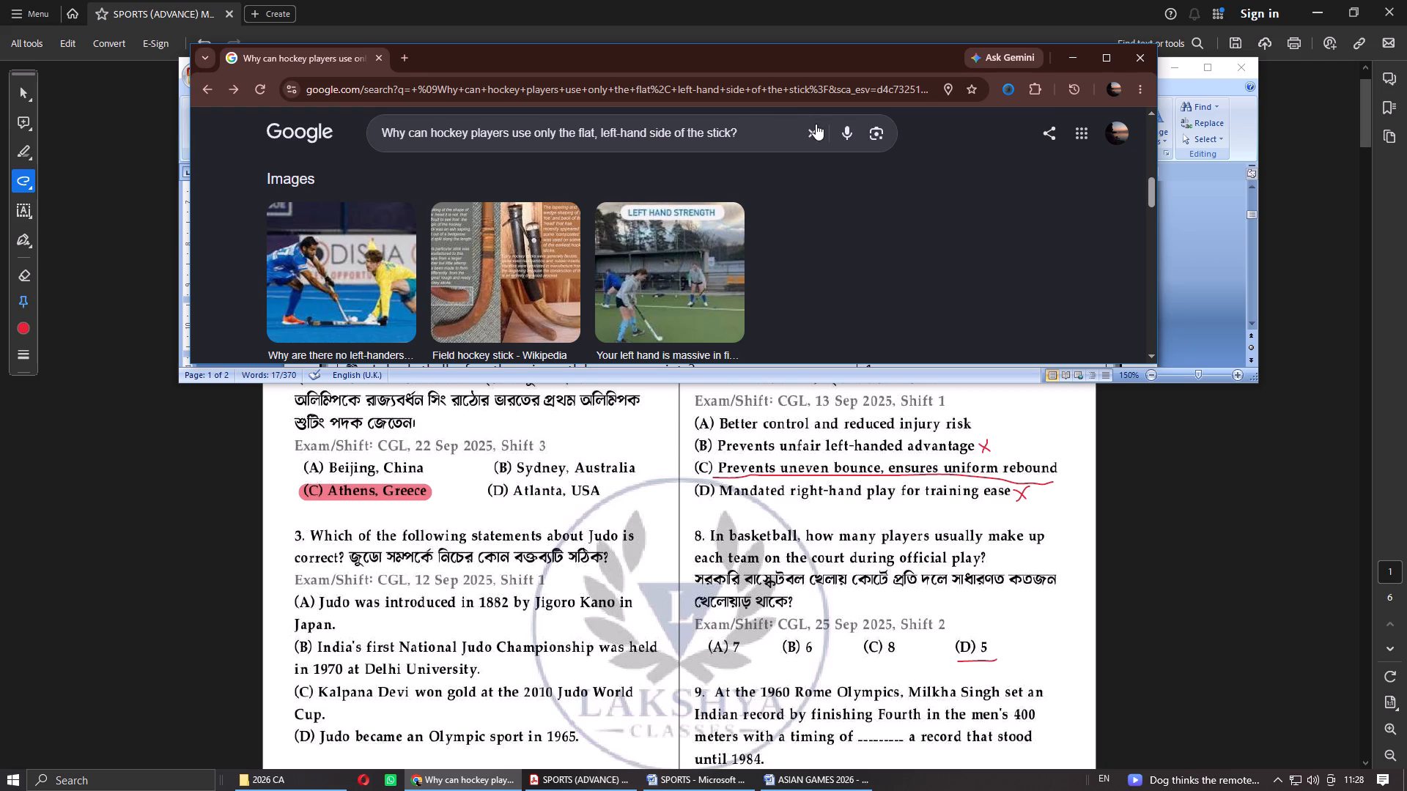
click(816, 124)
key(ctrl+v)
key(Return)
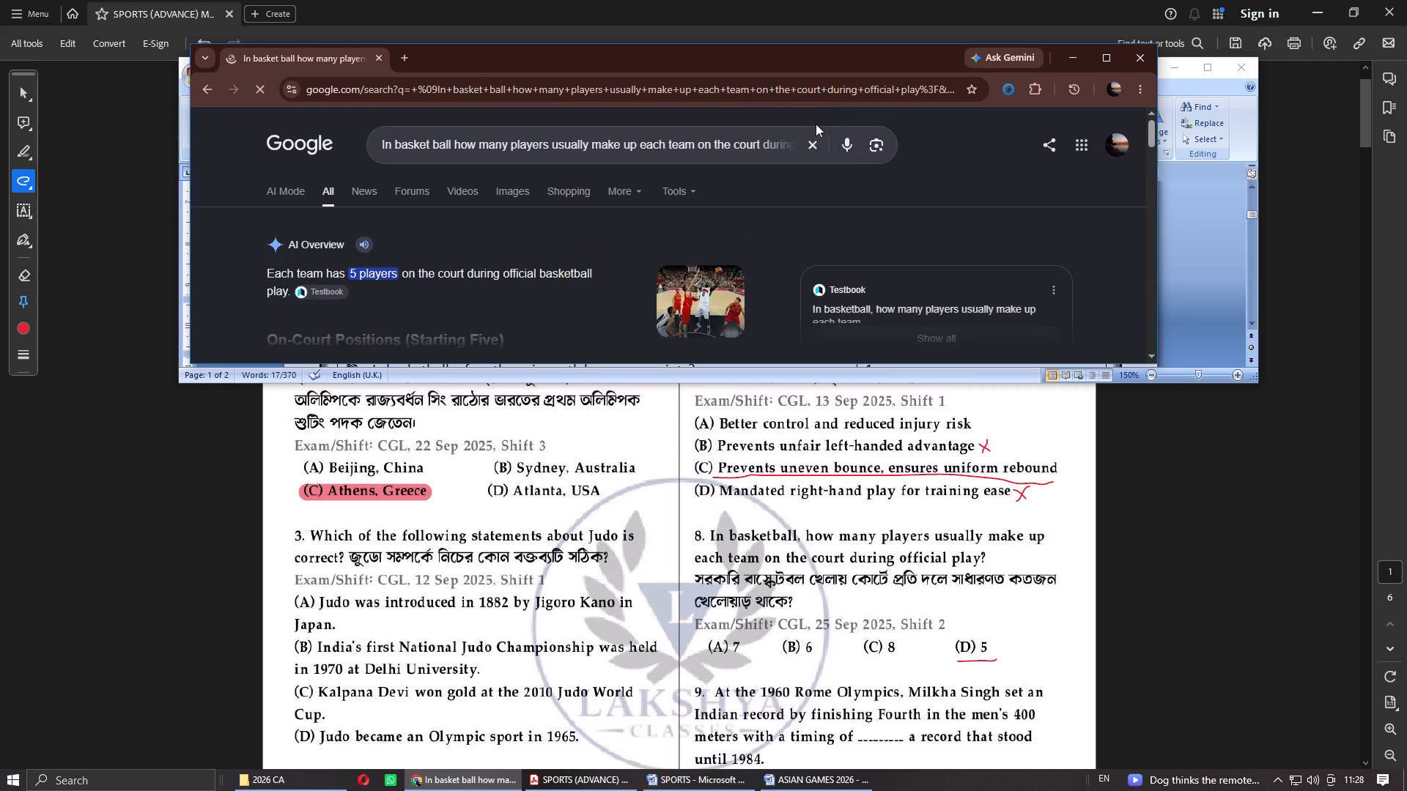
Back in the SPORTS Word document, insert a new row below the Olympic Symbol question in the OLYMPICS table.
scroll(786, 494, down, 2)
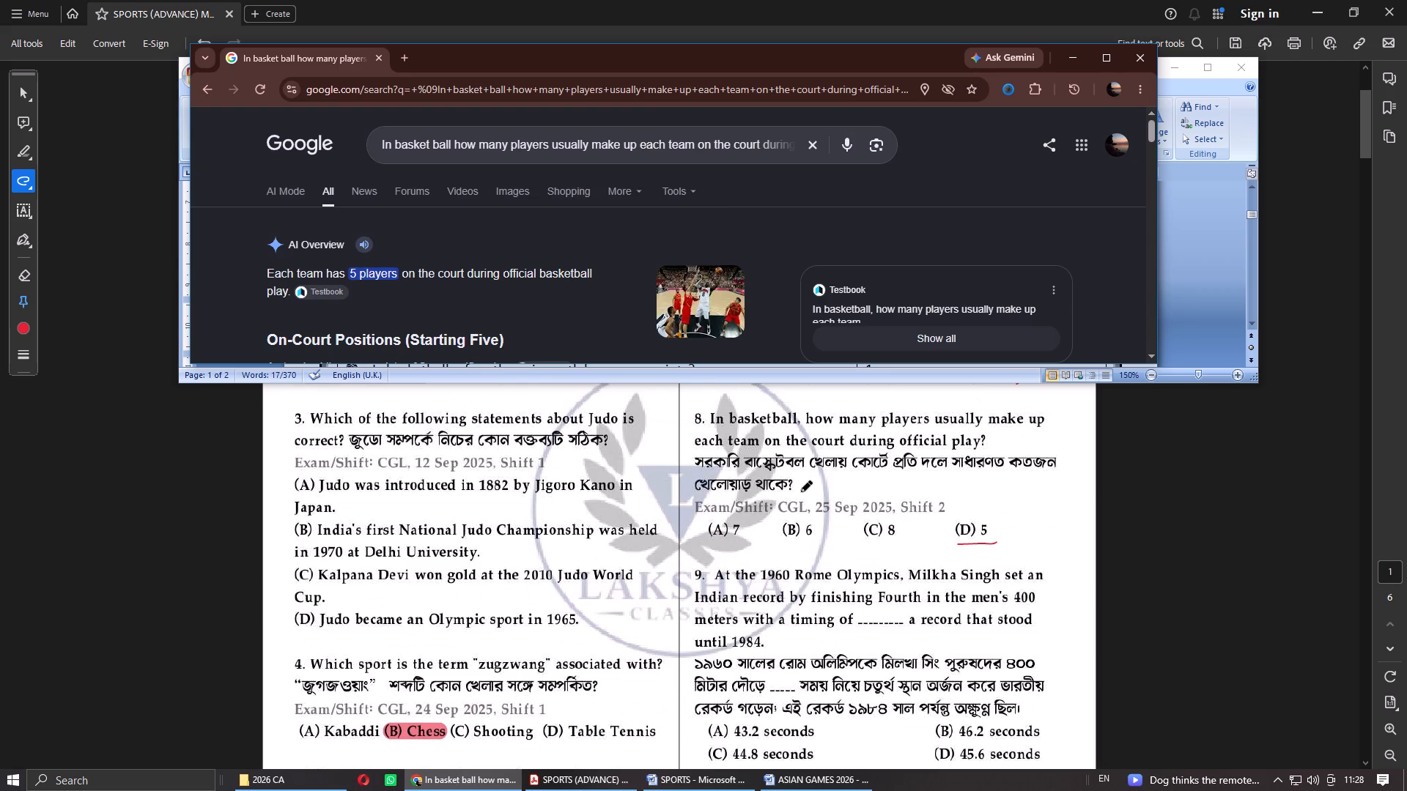
click(720, 781)
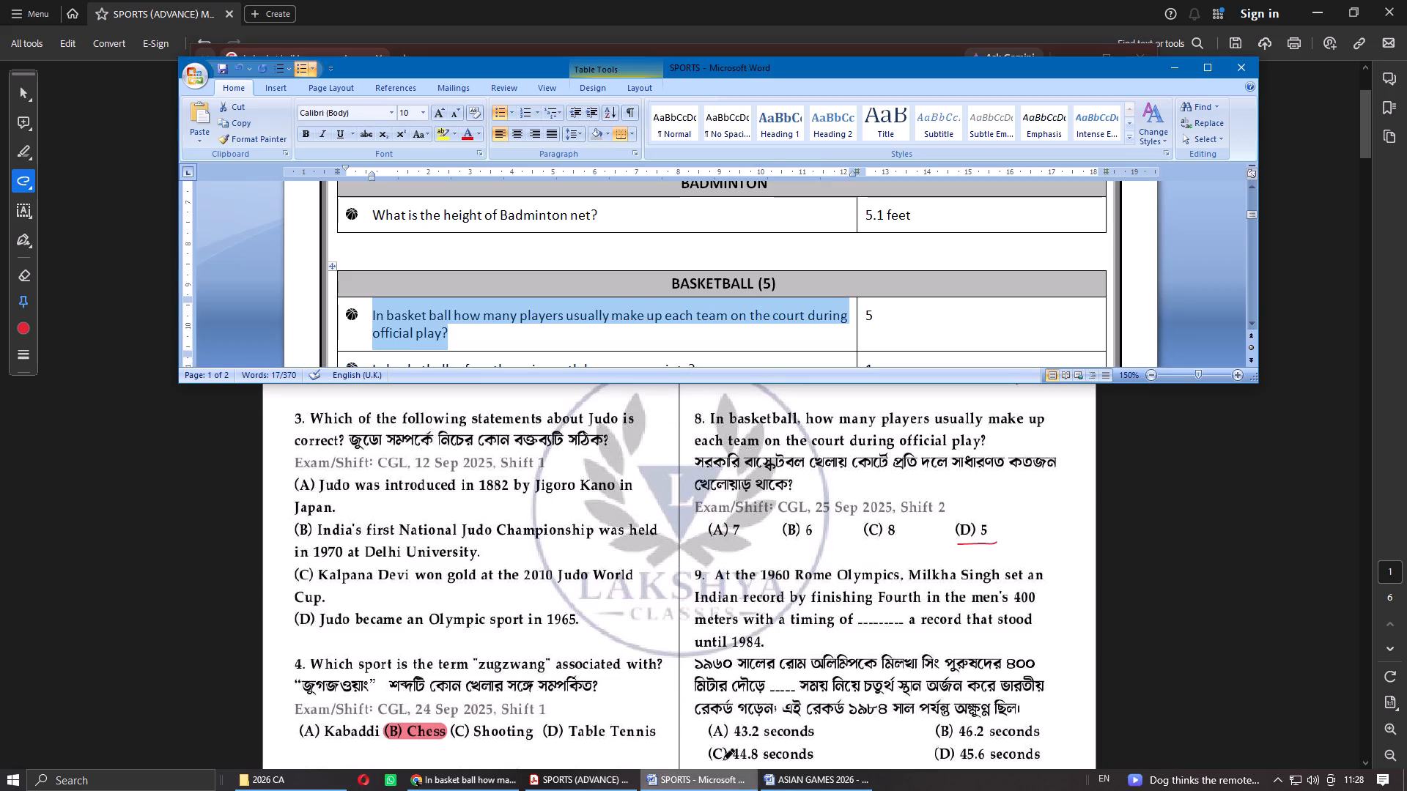
scroll(829, 174, down, 15)
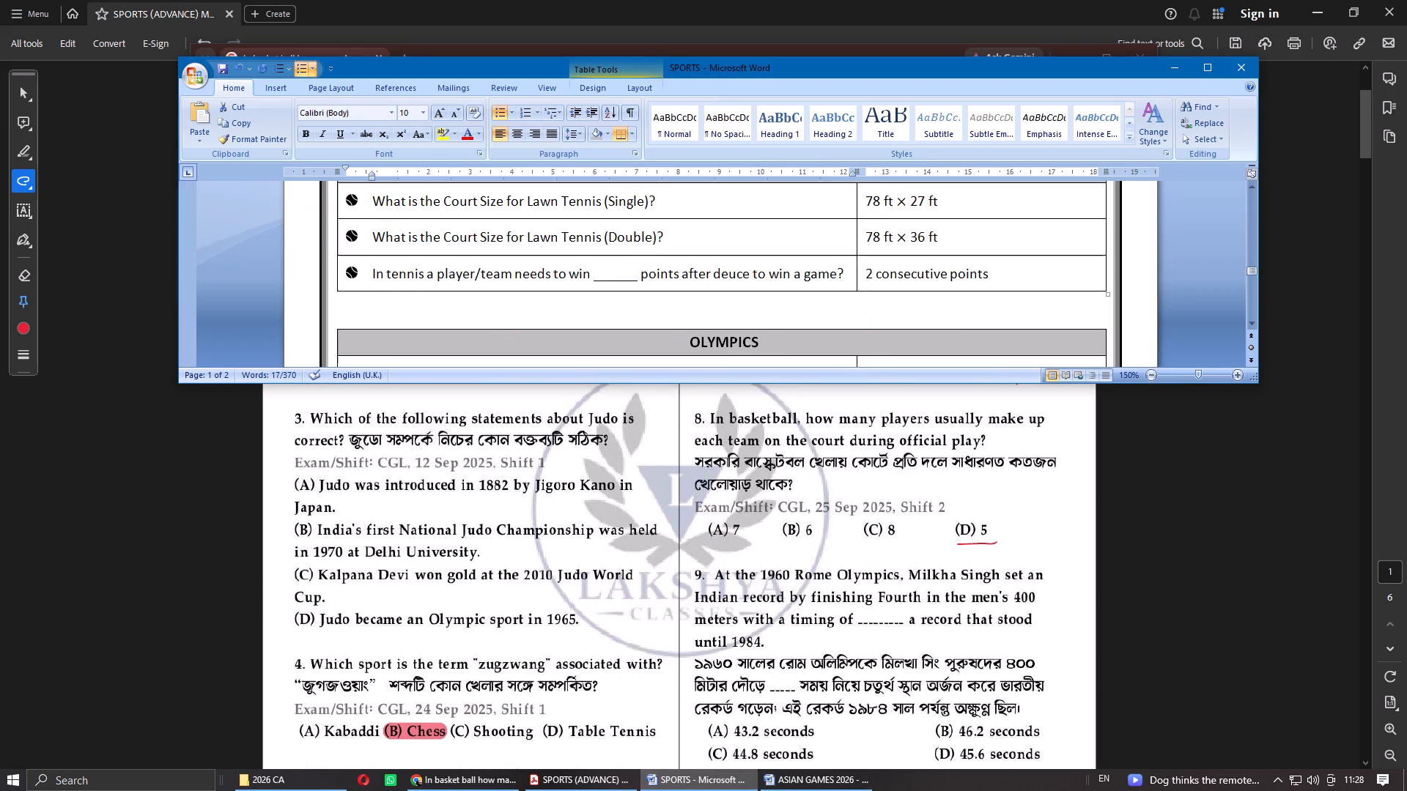
scroll(812, 255, down, 3)
scroll(812, 255, up, 2)
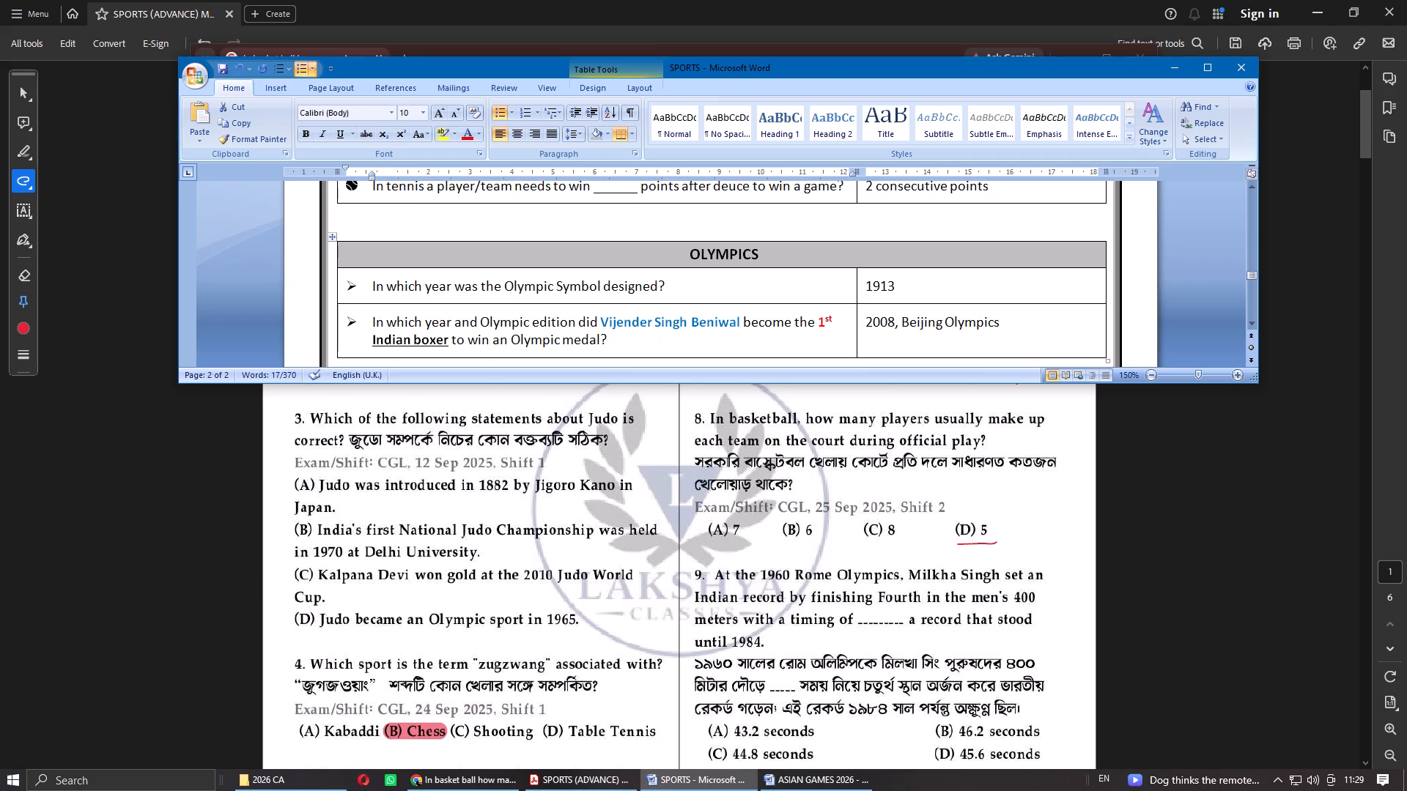
scroll(742, 292, down, 2)
scroll(742, 292, up, 1)
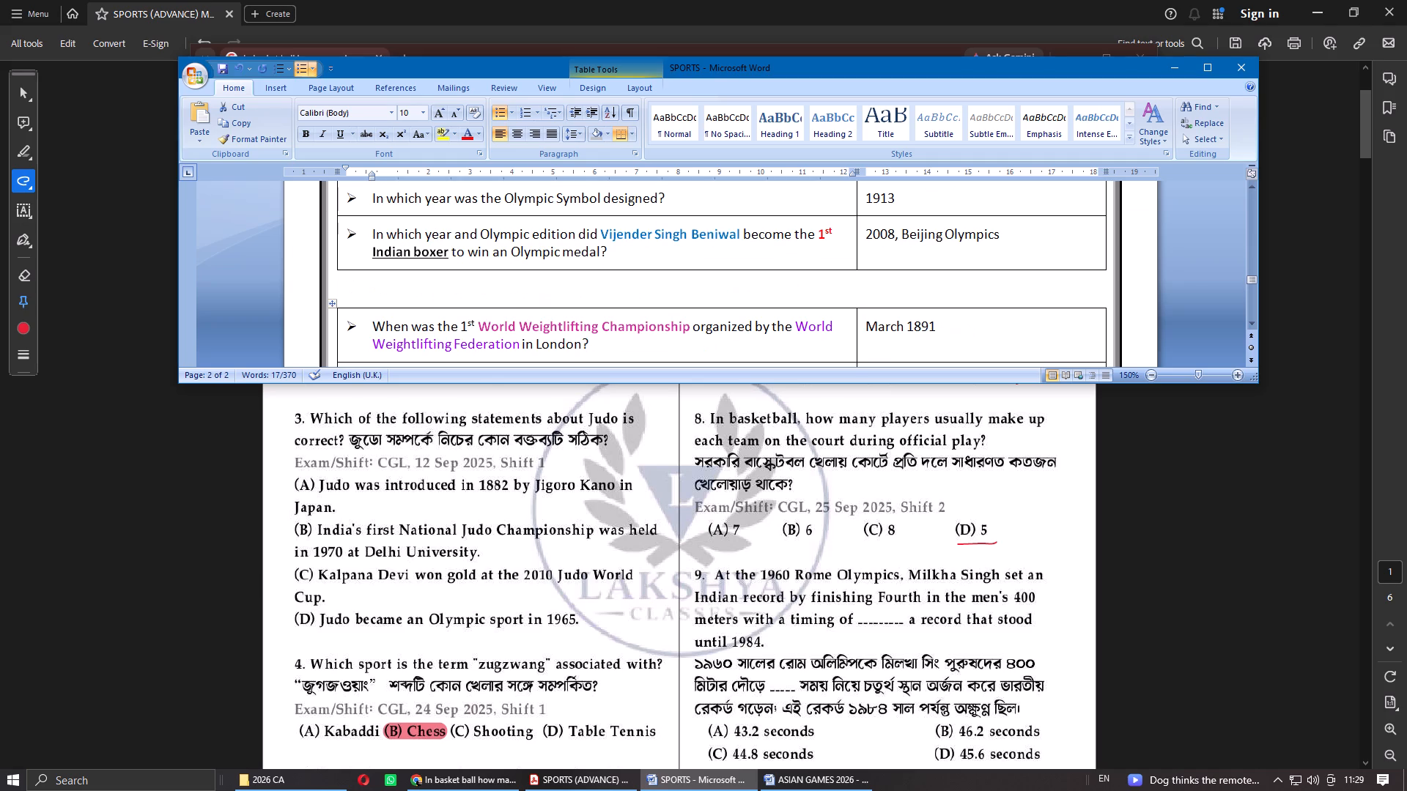
scroll(742, 292, down, 1)
scroll(742, 292, up, 2)
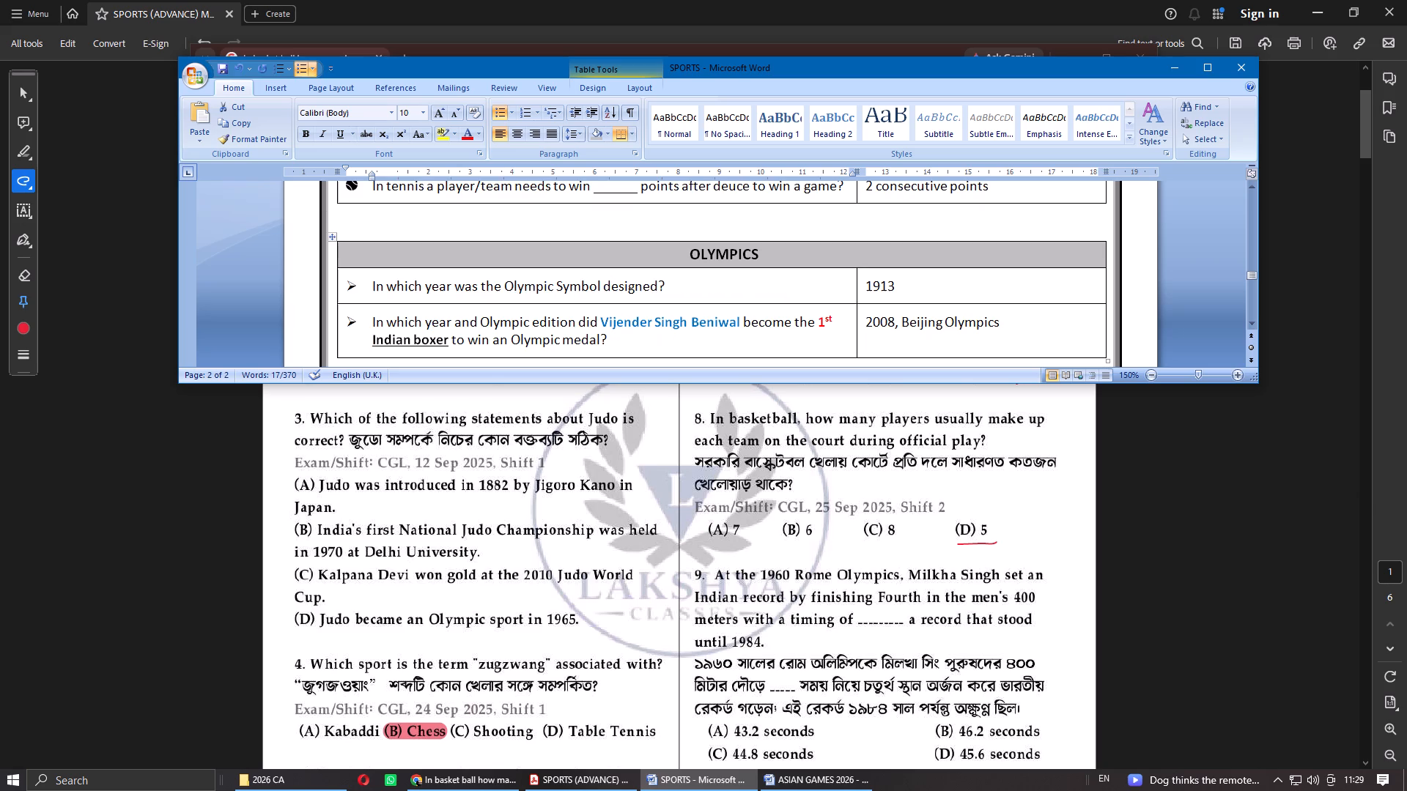
right_click(745, 289)
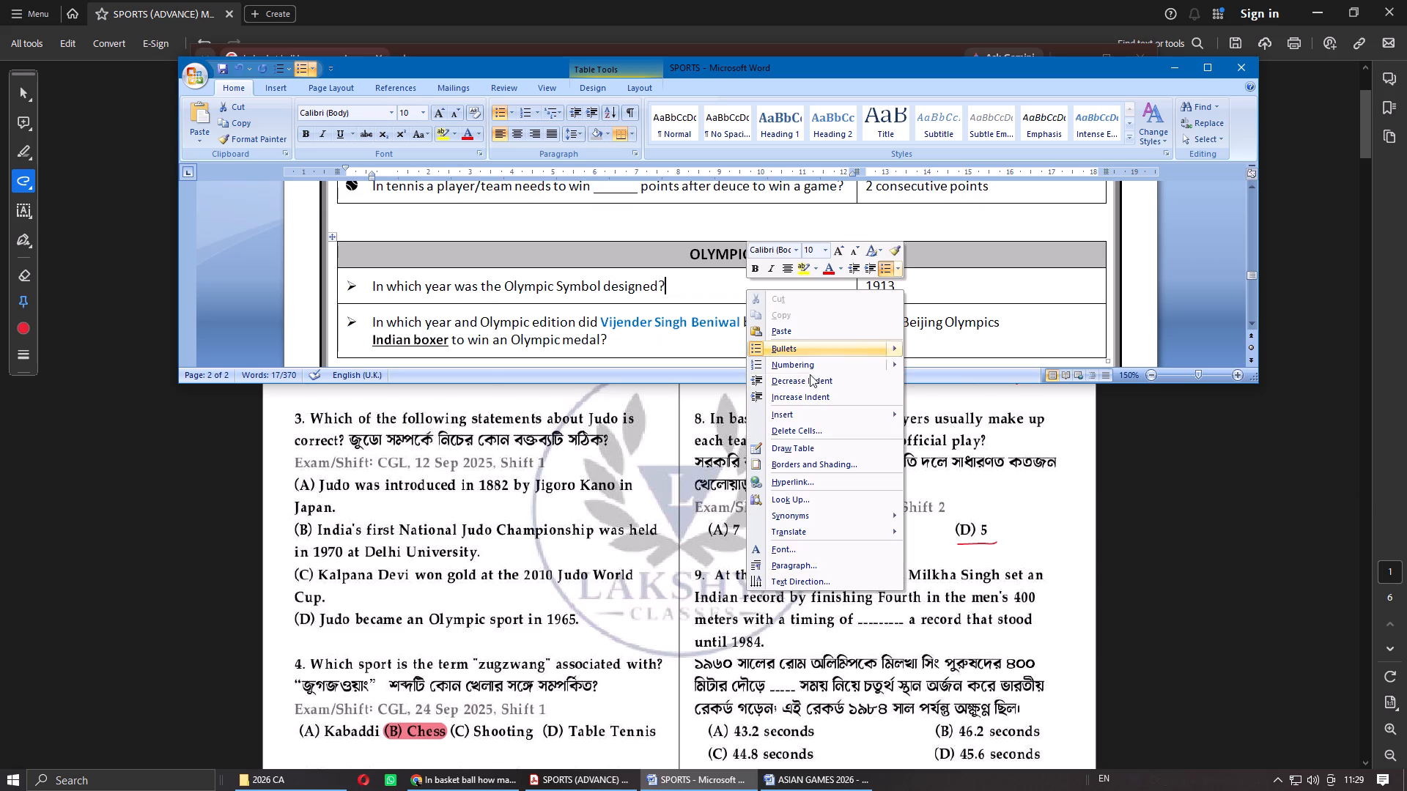
click(945, 461)
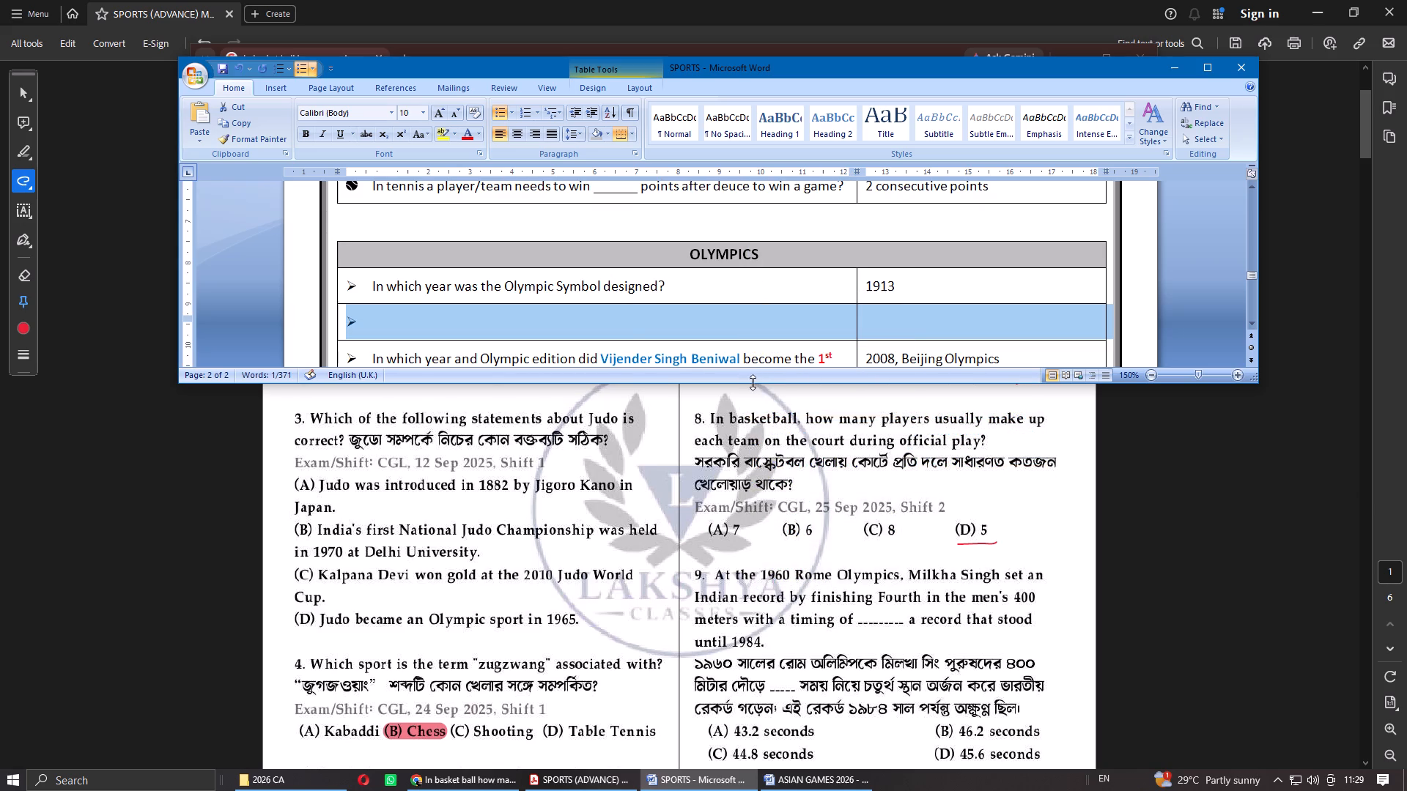
Begin the new OLYMPICS question with "At the 1960 Rome Olympics, Milka Singh set".
click(629, 324)
text(at the 1960)
key(space)
text(Rome Olympics, M)
text(ilka Singh)
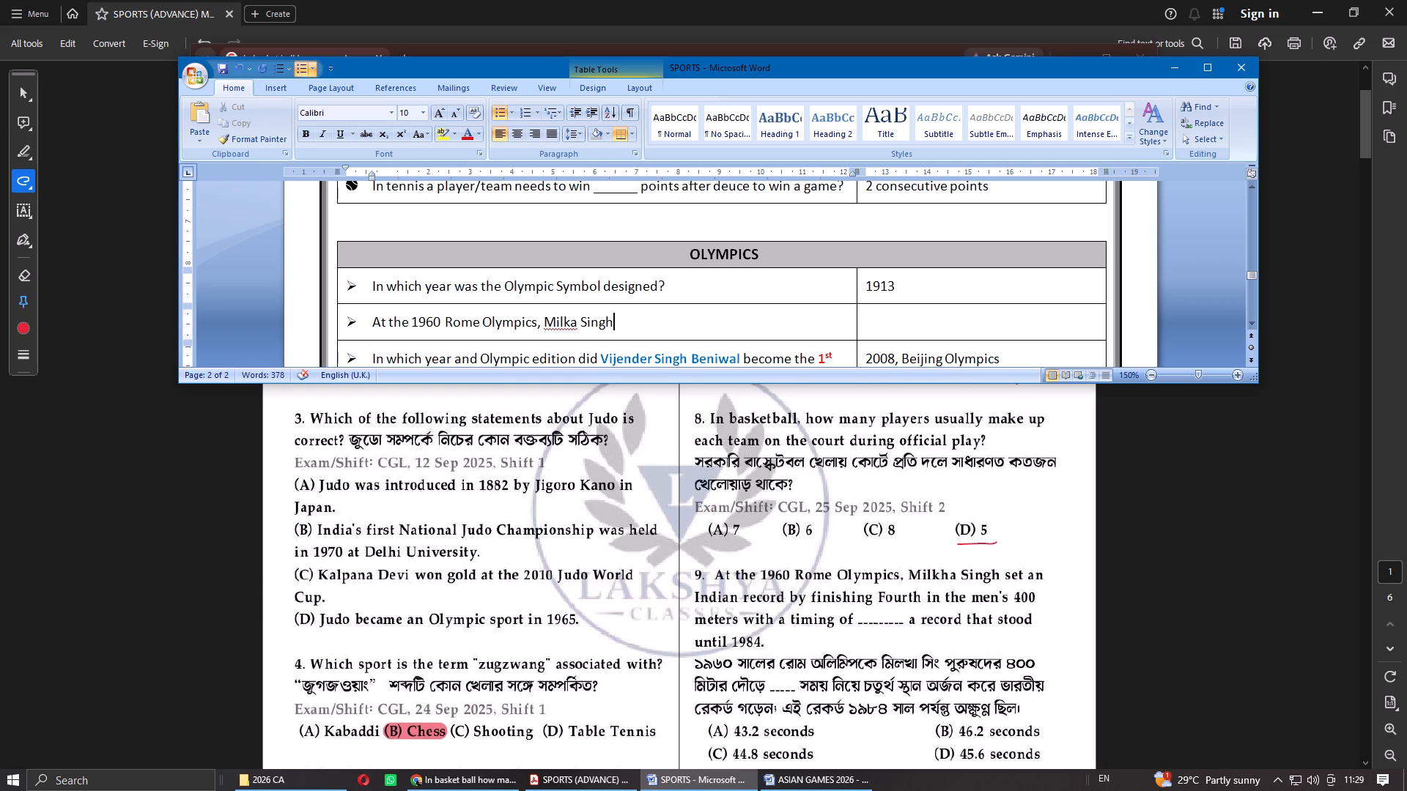
key(space)
text(set)
key(space)
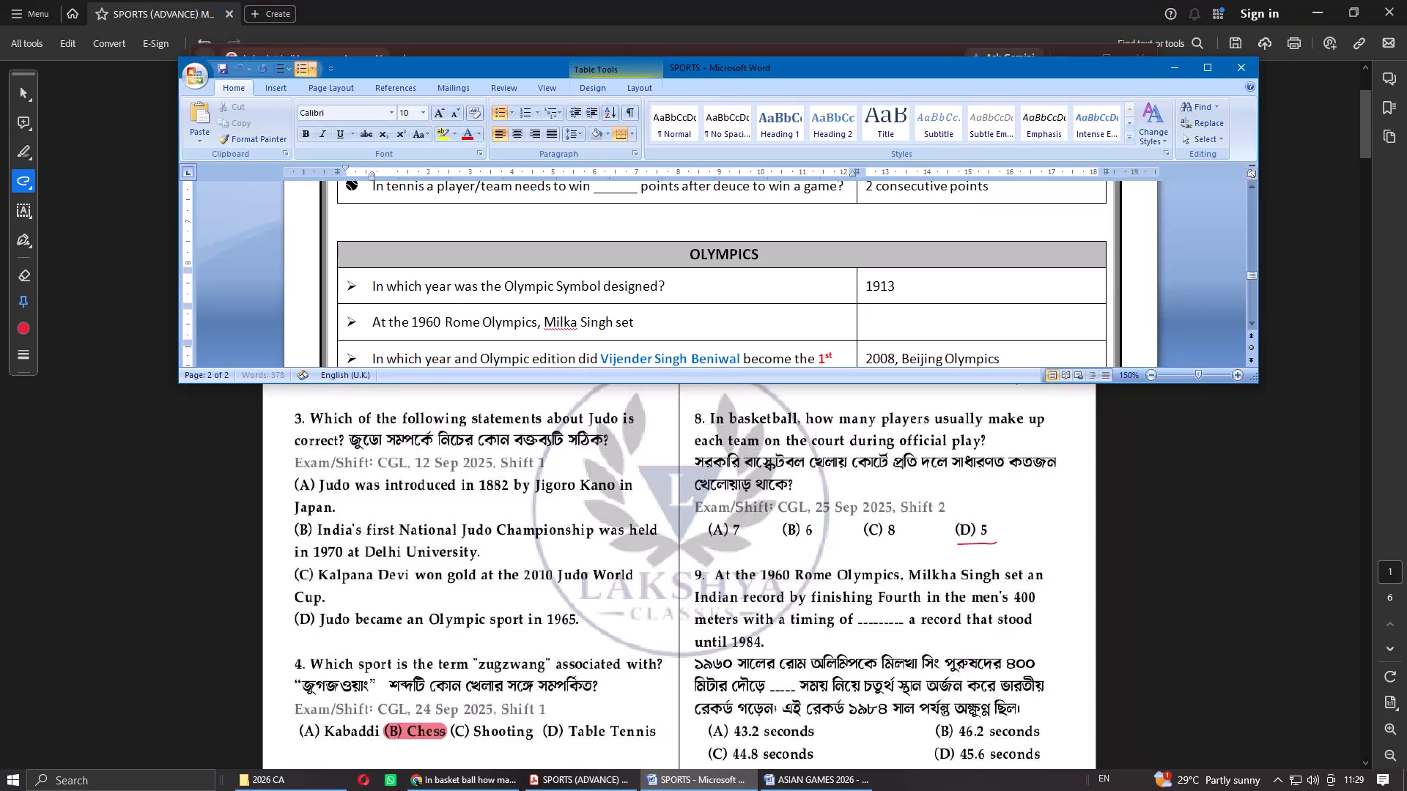
Format the name "Milka Singh" in the new question in blue and bold.
drag(555, 322, 605, 321)
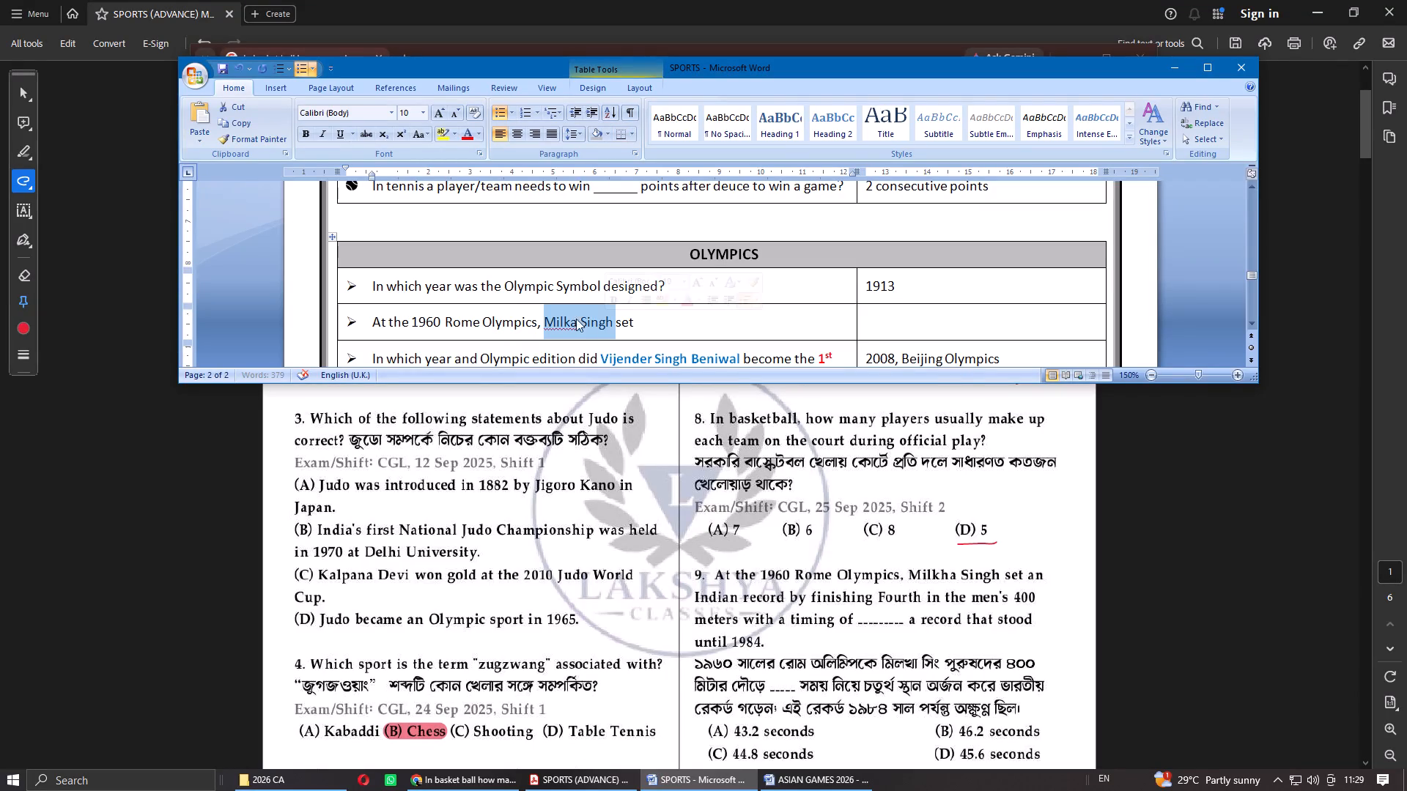
click(478, 130)
click(550, 261)
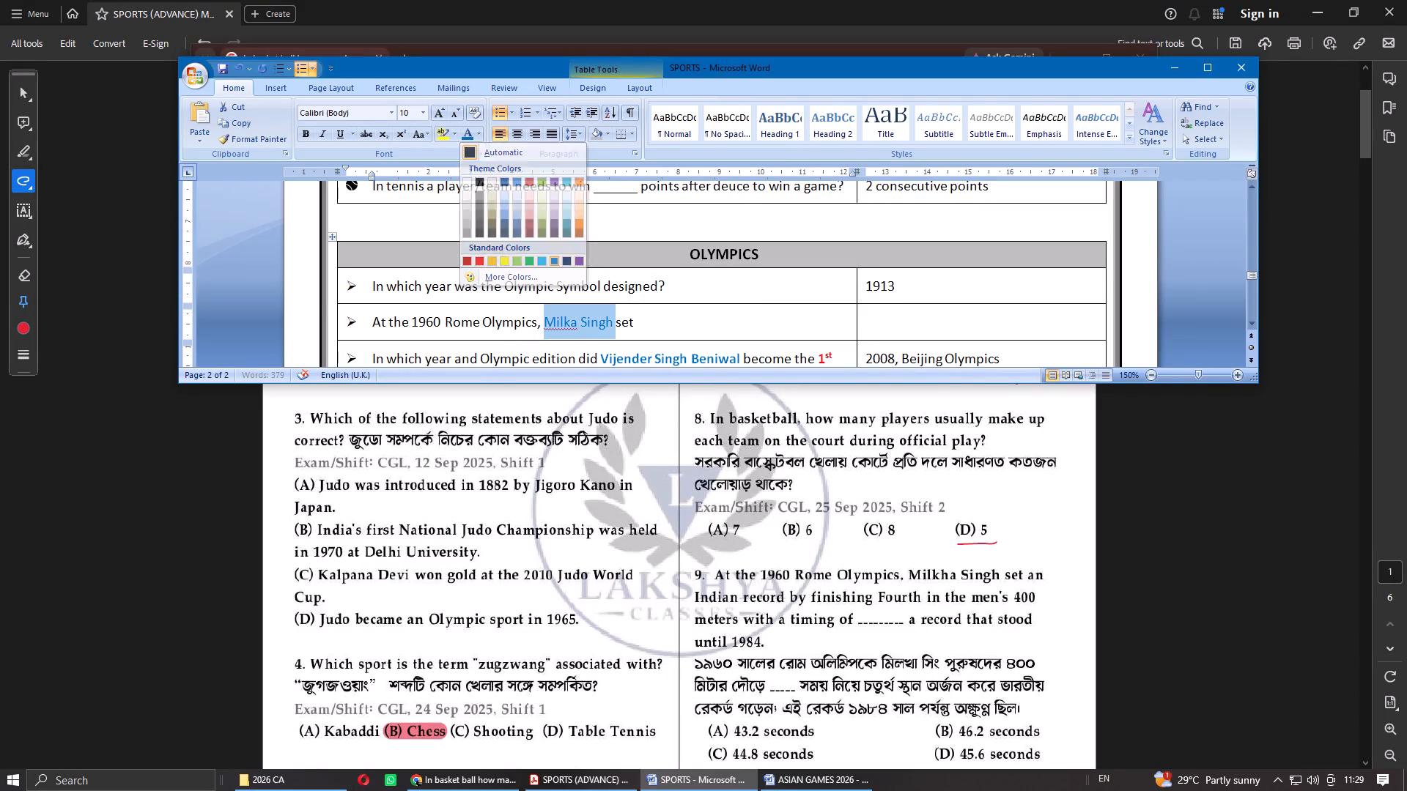
key(ctrl+b)
Continue the question with "an Indian record by finishing 4th in the men's 400 meters with a timing of ______".
click(660, 322)
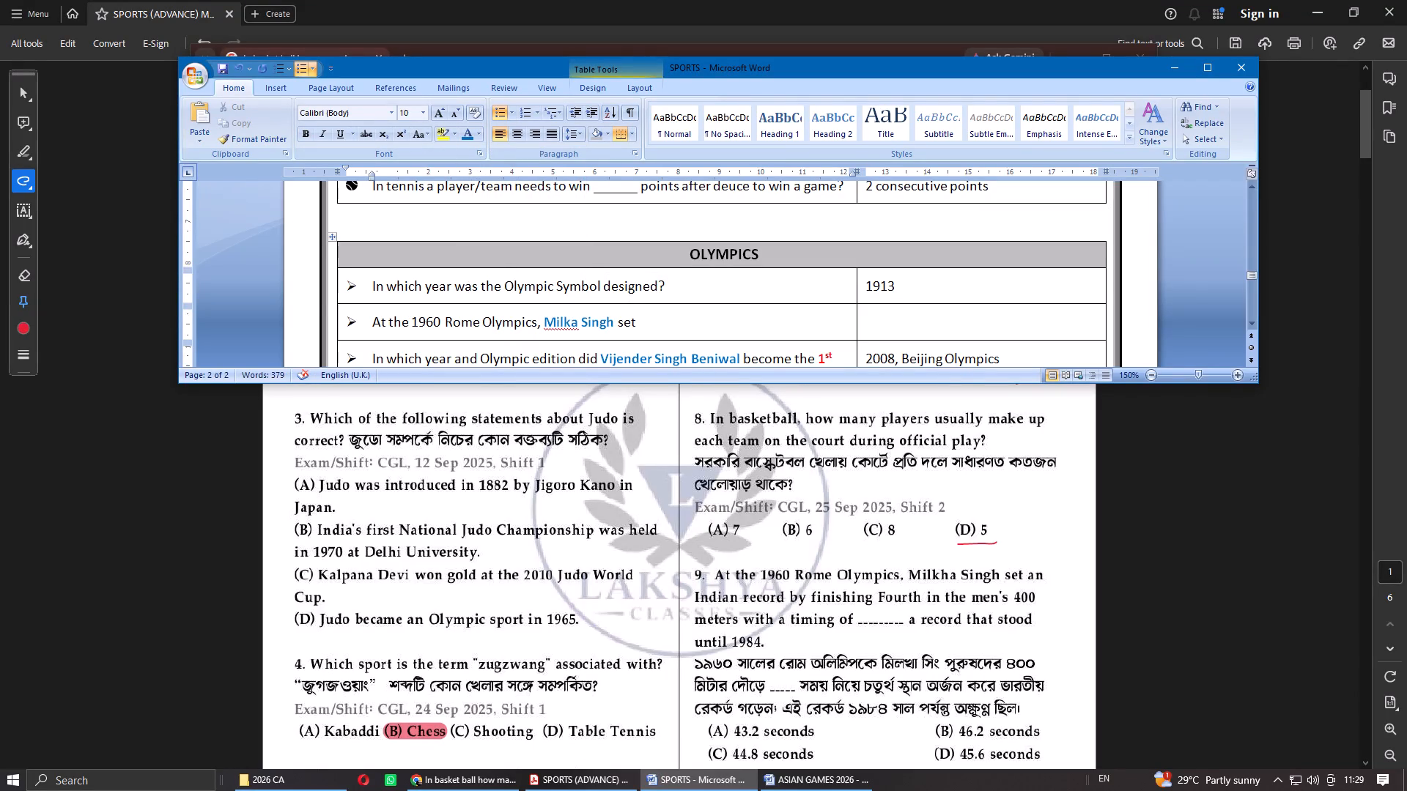
text(an Indian record by finishing 4th in the mne)
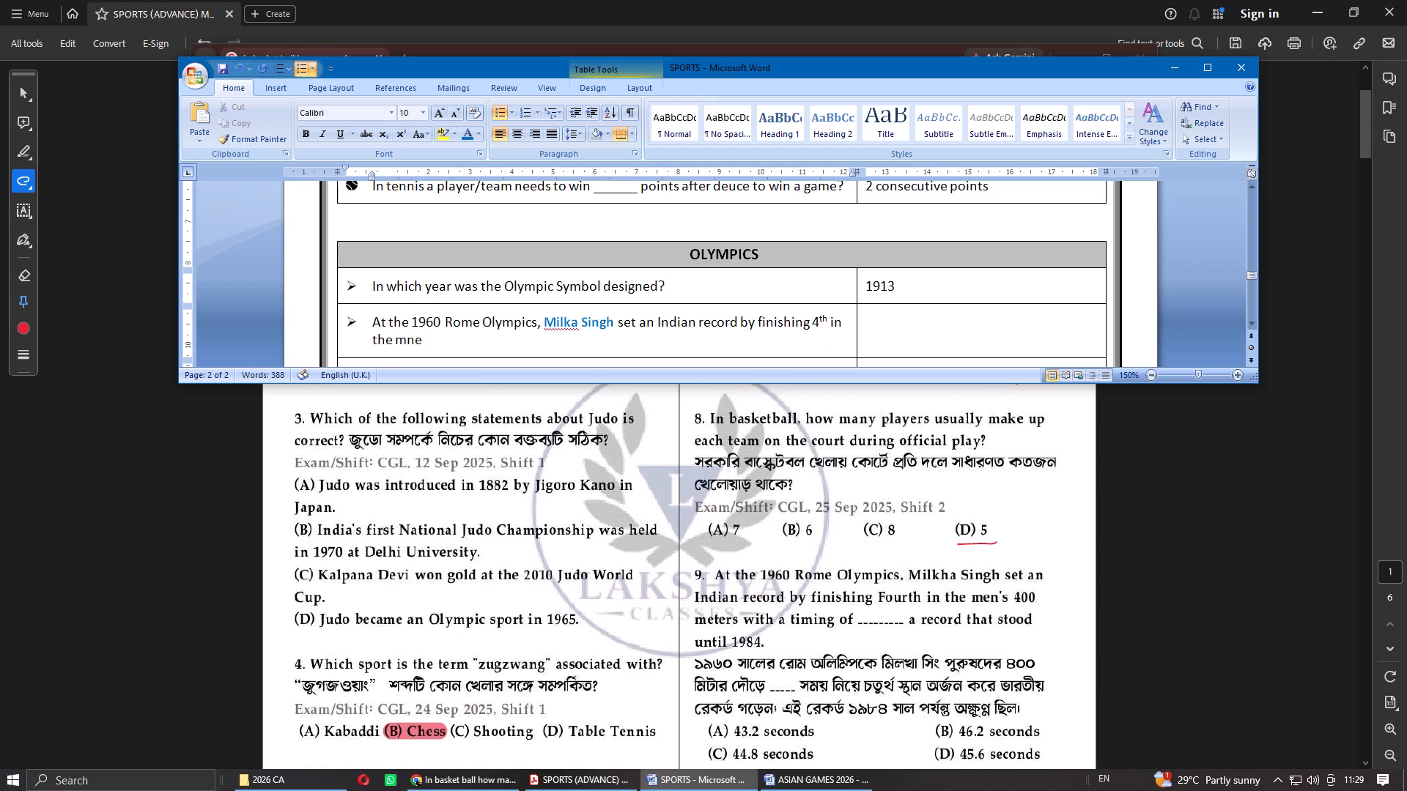
key(BackSpace)
key(BackSpace)
text(en's 400 meters with a timing of _)
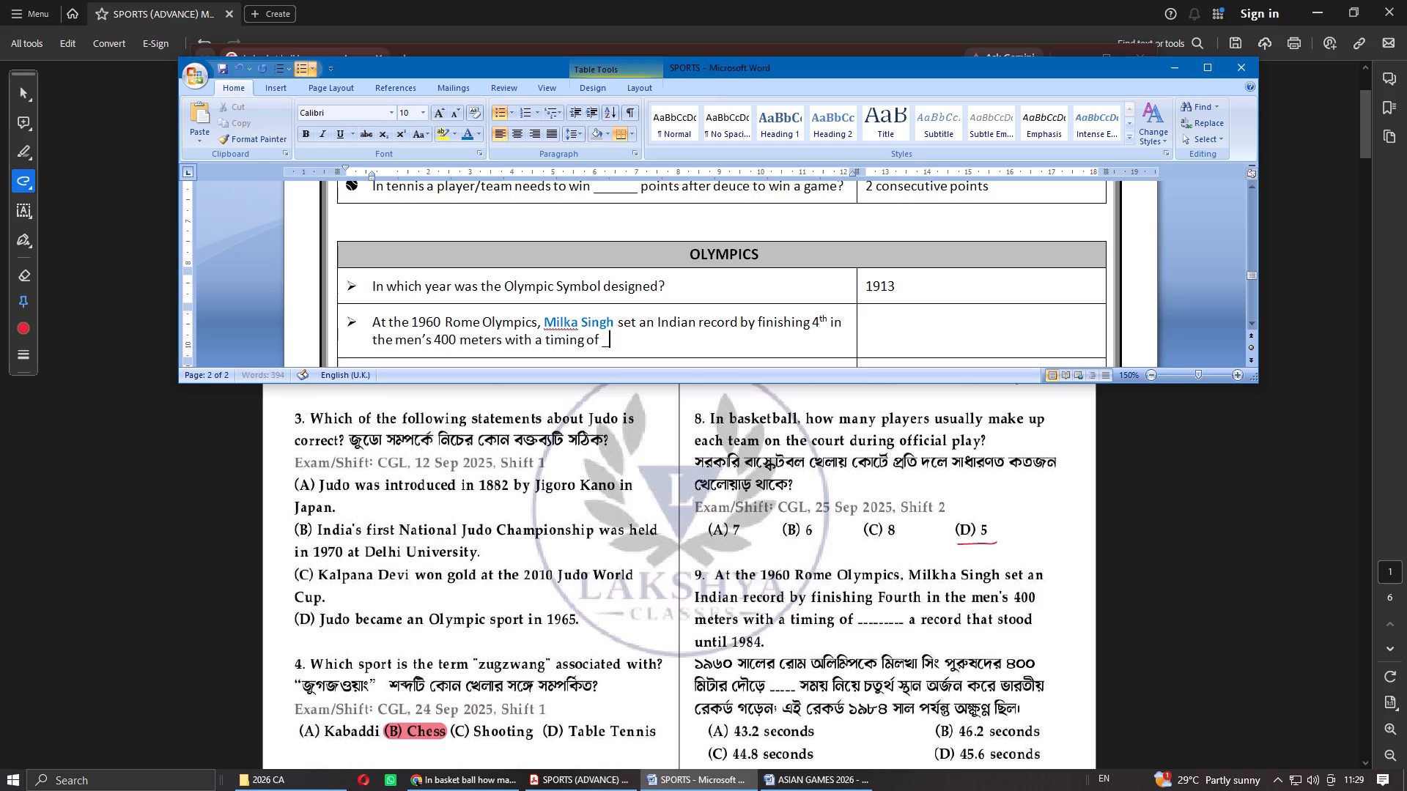
text(_____)
Complete the Milka Singh question in the OLYMPICS table with ", a record that stood until 1984.".
text(, arecord)
key(Left)
key(Left)
key(Left)
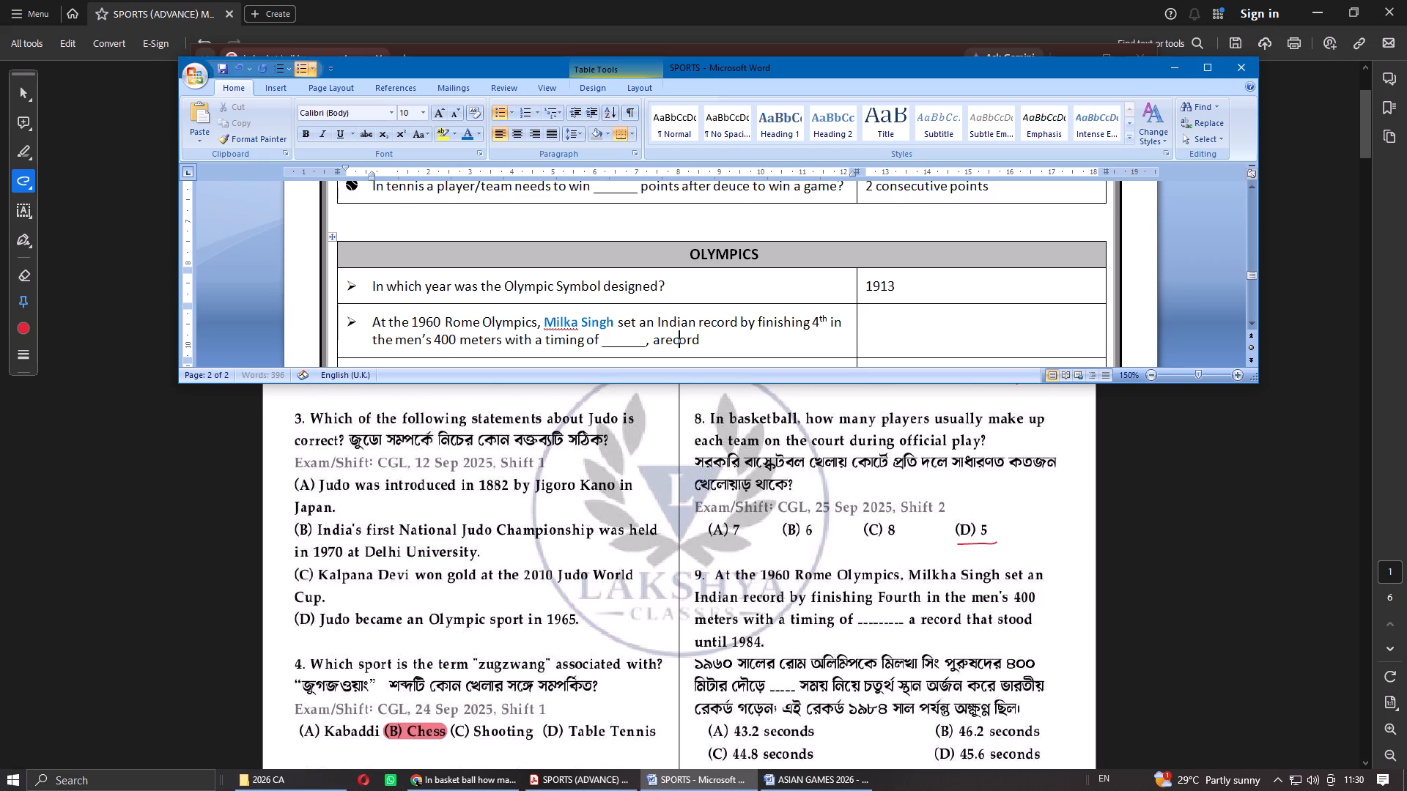
key(Left)
key(Left)
key(Left)
key(space)
click(718, 346)
key(space)
text(that stood unitl)
key(space)
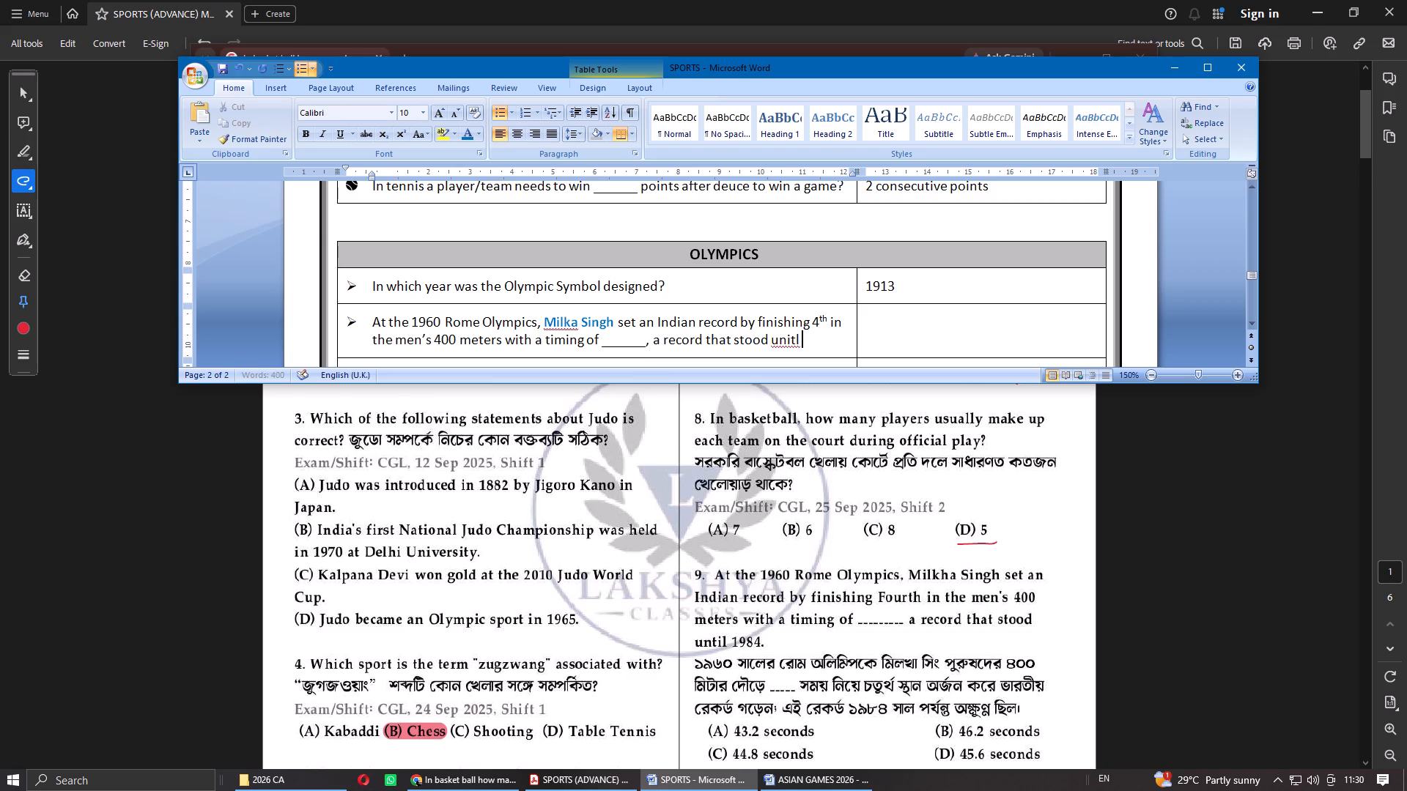
key(BackSpace)
key(BackSpace)
key(BackSpace)
key(BackSpace)
text(til 1984)
key(period)
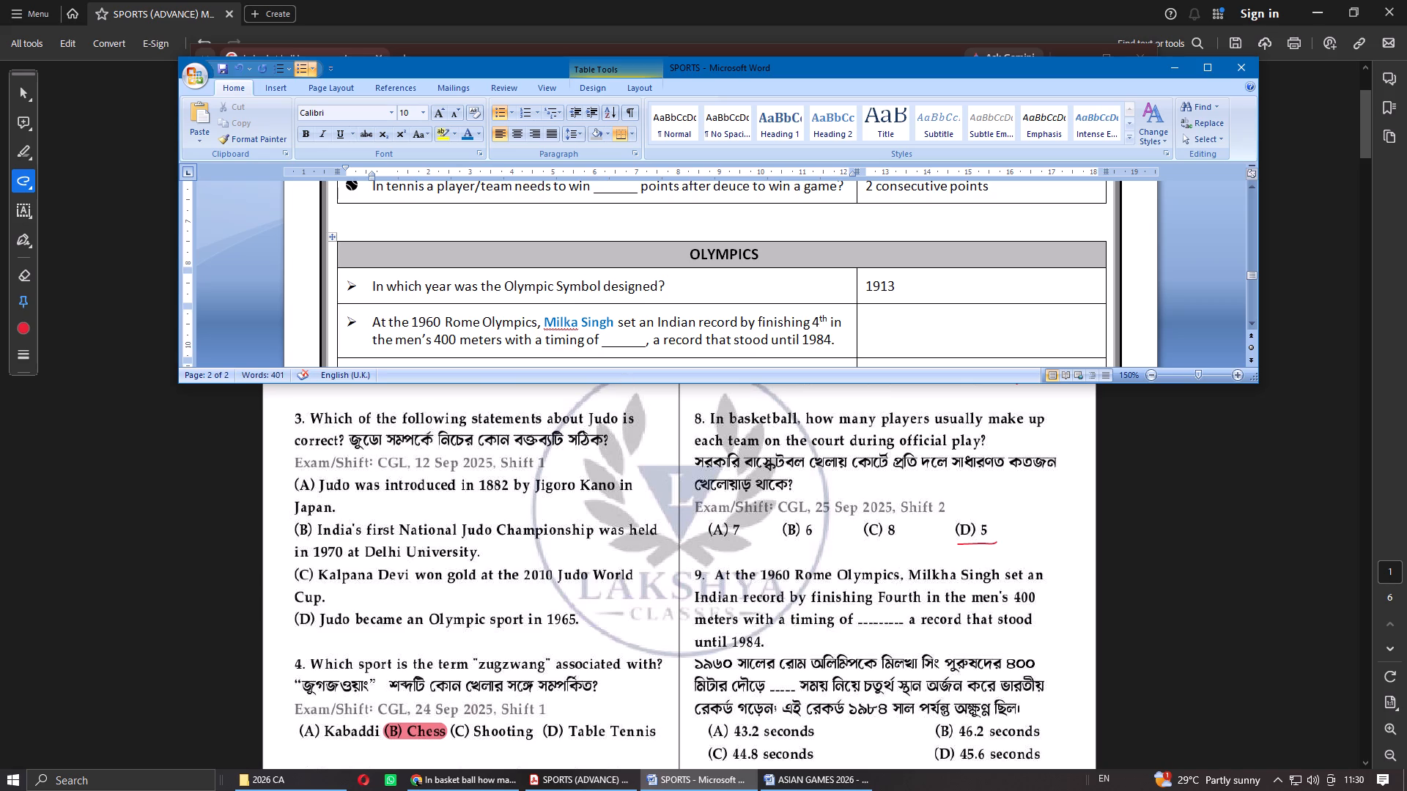
Copy the full Milka Singh question and search Google in Chrome for it to check the race timing.
drag(373, 316, 835, 336)
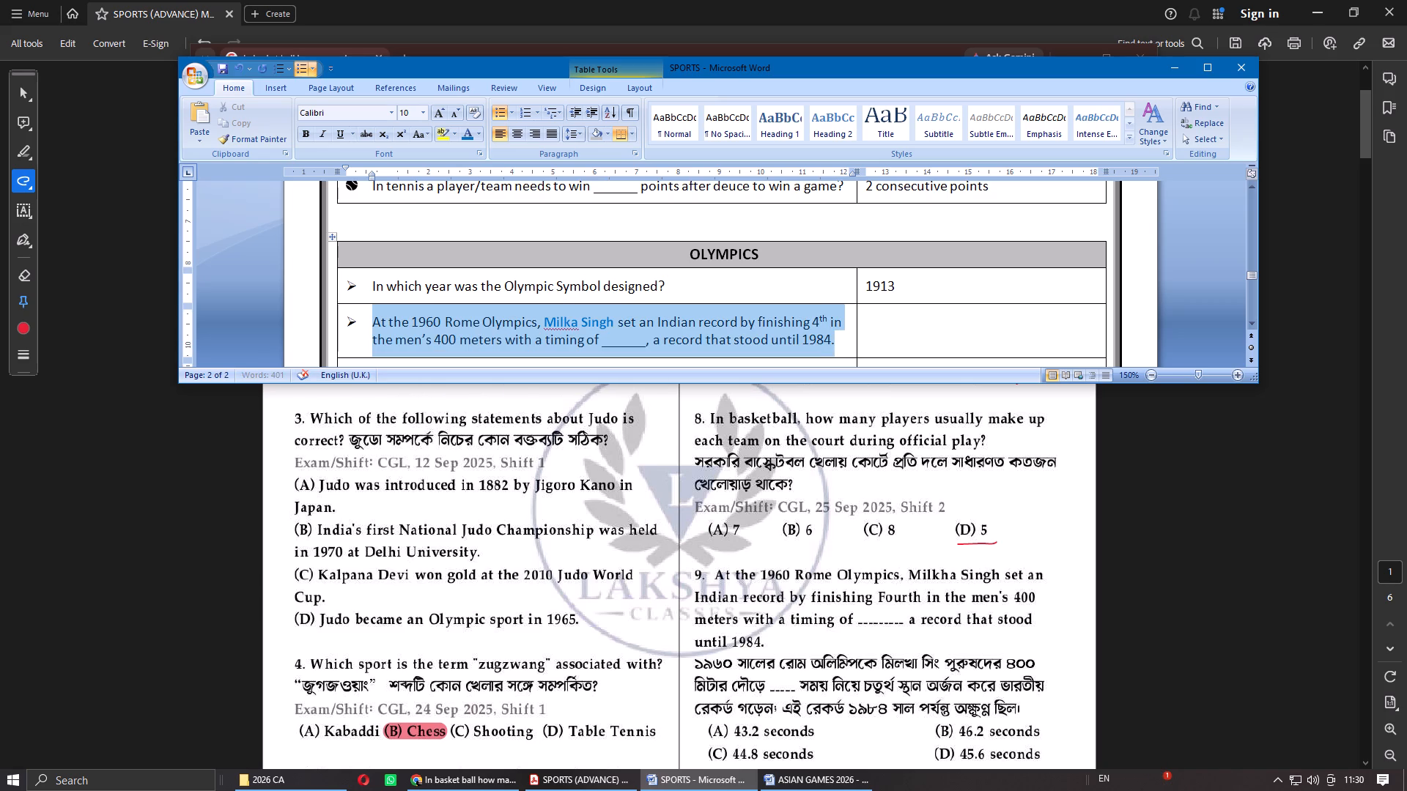
drag(835, 336, 837, 338)
key(ctrl+c)
click(498, 790)
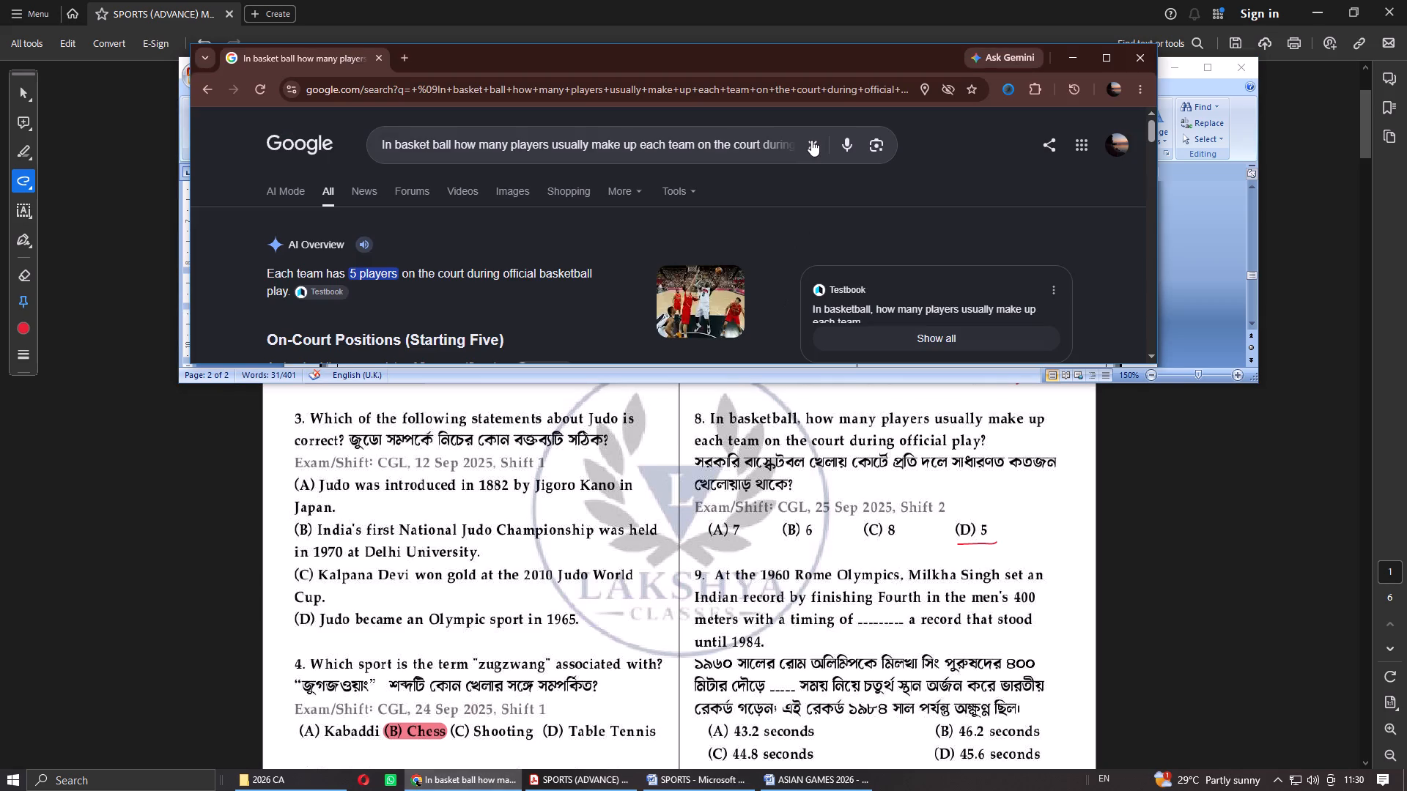
click(811, 140)
key(ctrl+v)
key(Return)
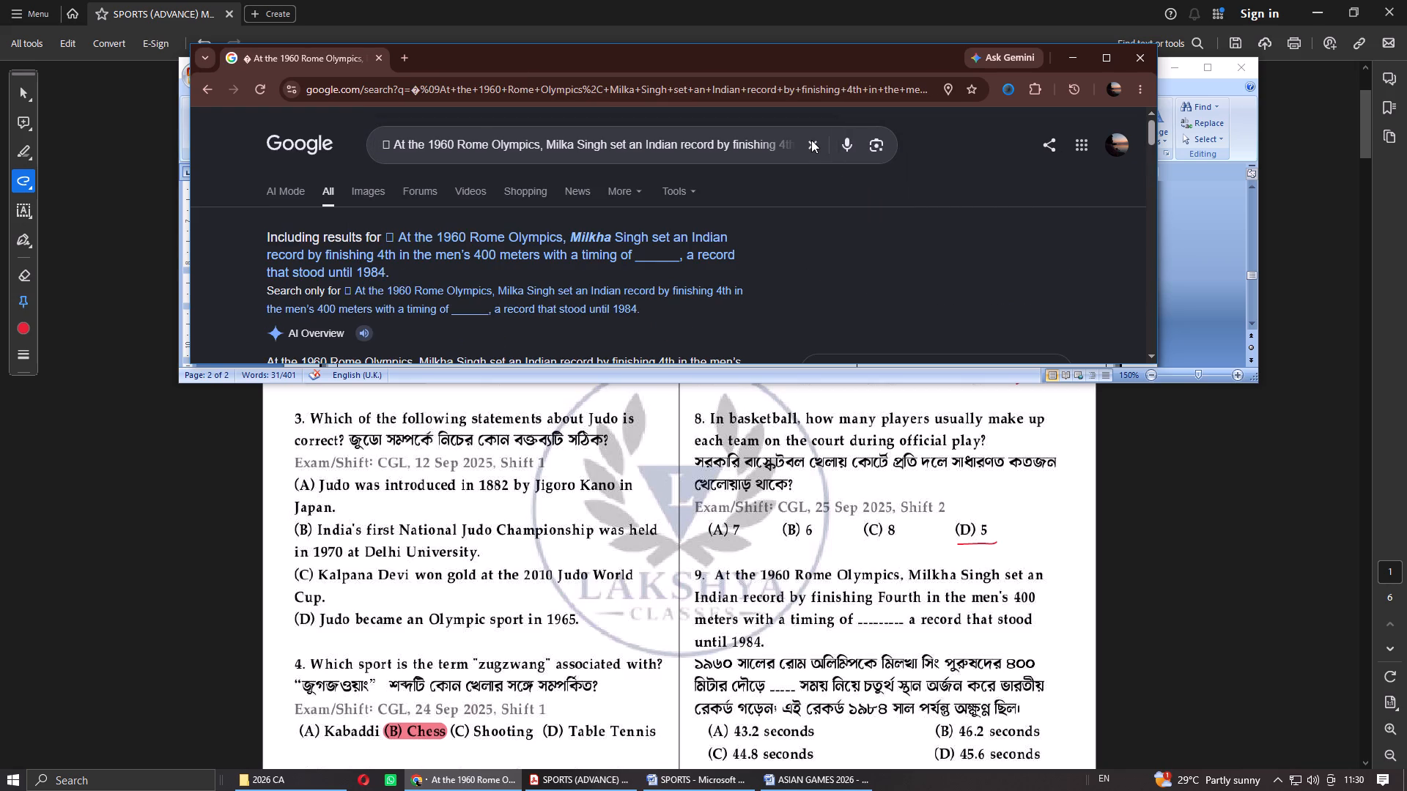
scroll(725, 239, down, 1)
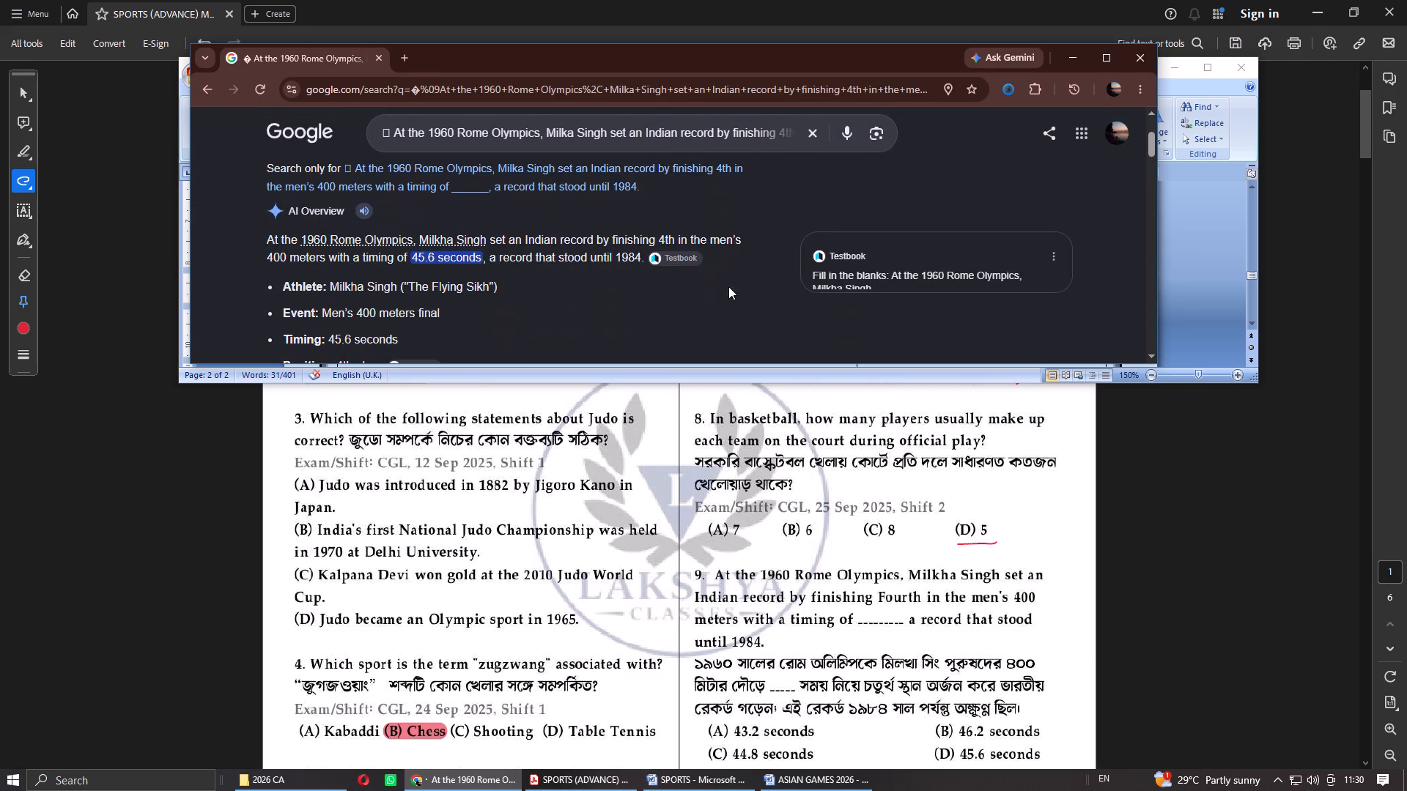
Back in the SPORTS Word document, enter "45.6 seconds" as the answer to the 1960 Rome Olympics question.
click(699, 790)
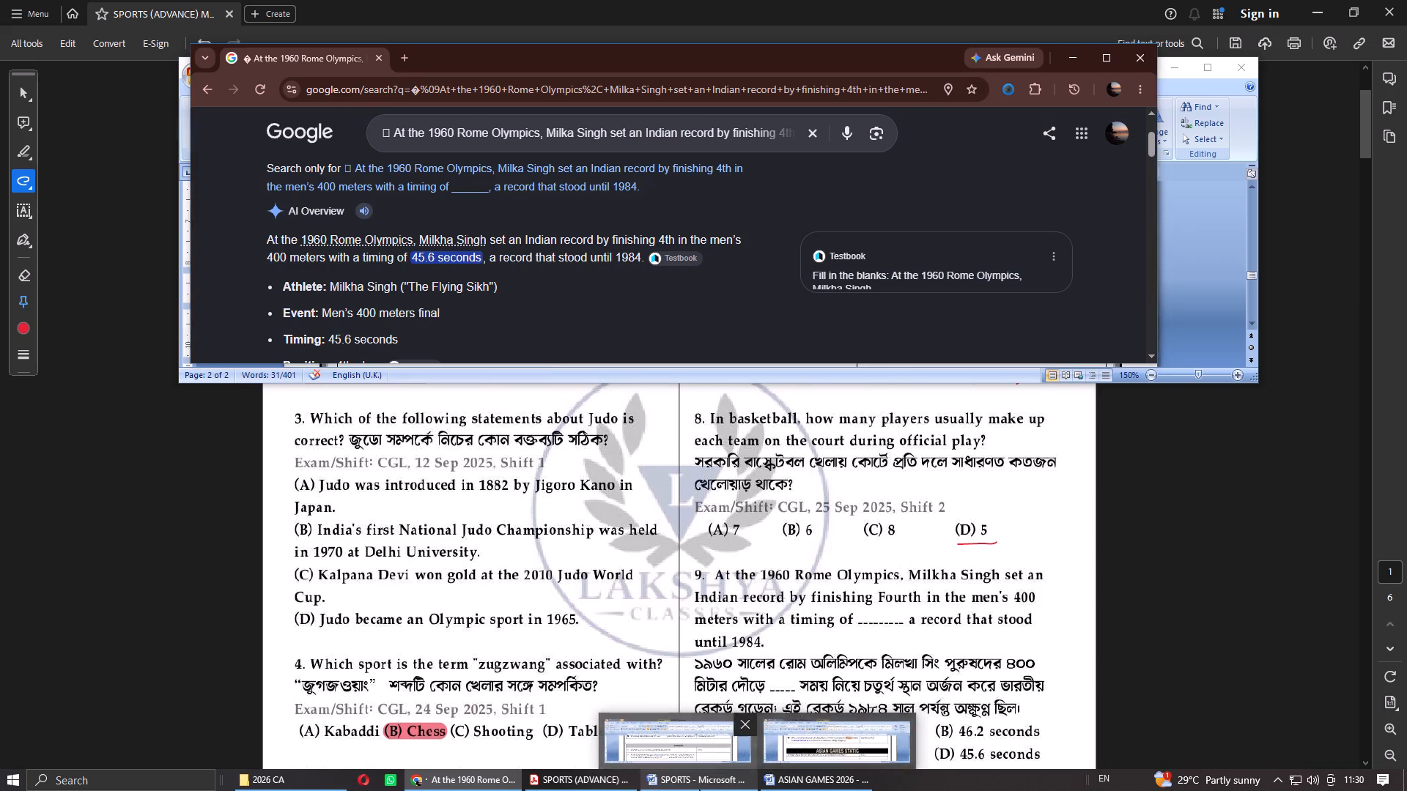
click(947, 333)
text(45.6 seconds)
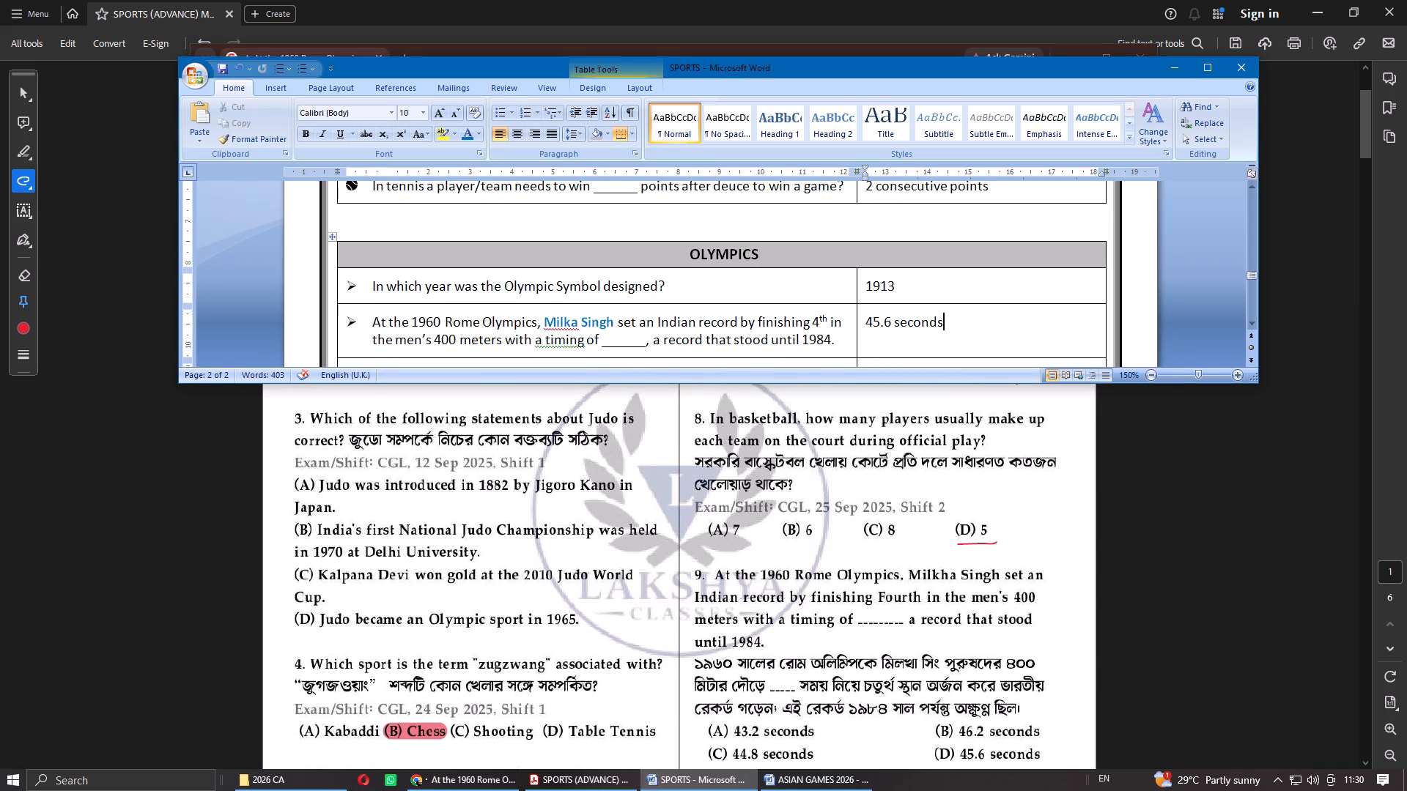
Correct the athlete's name in the 1960 Rome Olympics question to "Milkha Singh".
click(566, 324)
click(568, 324)
key(h)
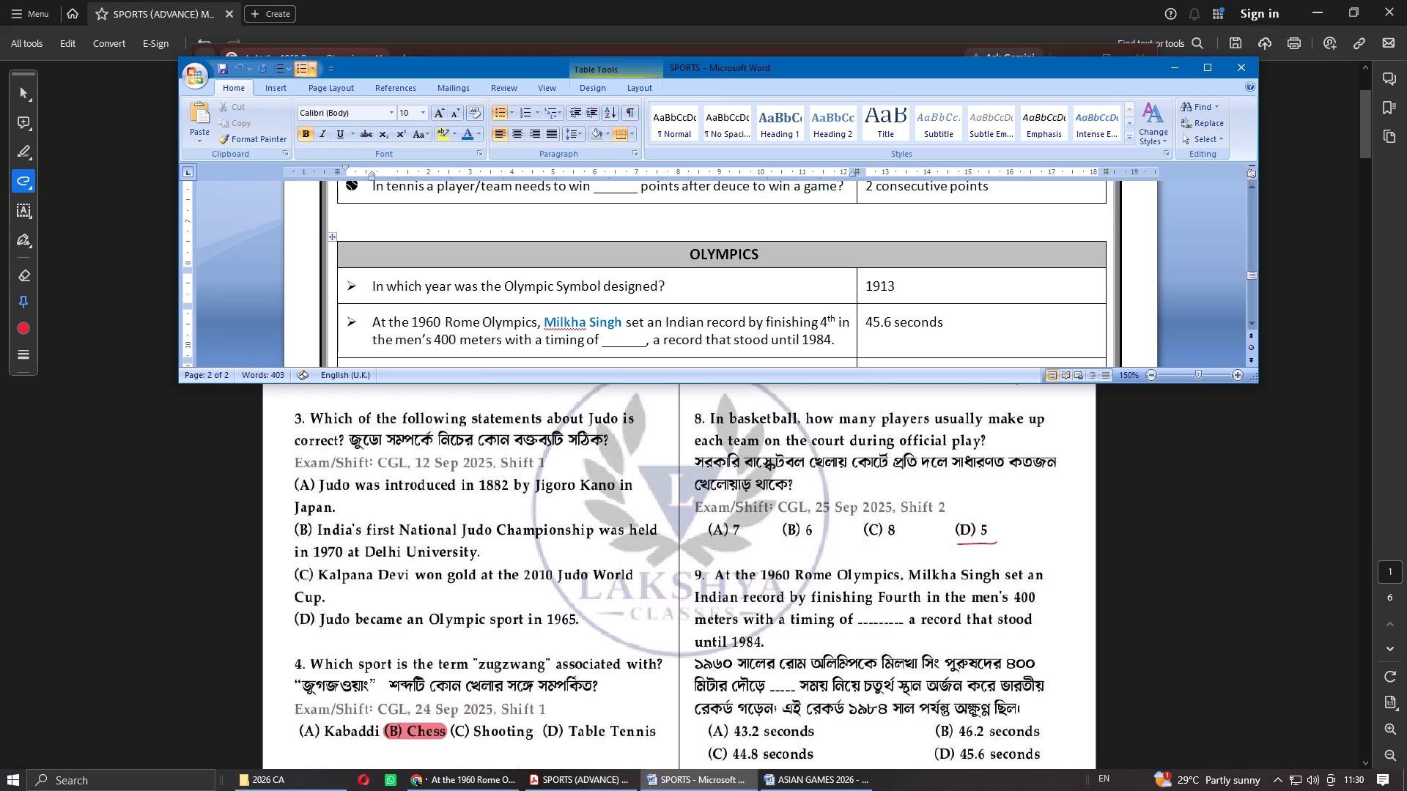
Apply the suggested grammar correction "timing" in the question so the phrase reads "with timing of".
click(610, 328)
right_click(548, 341)
click(599, 355)
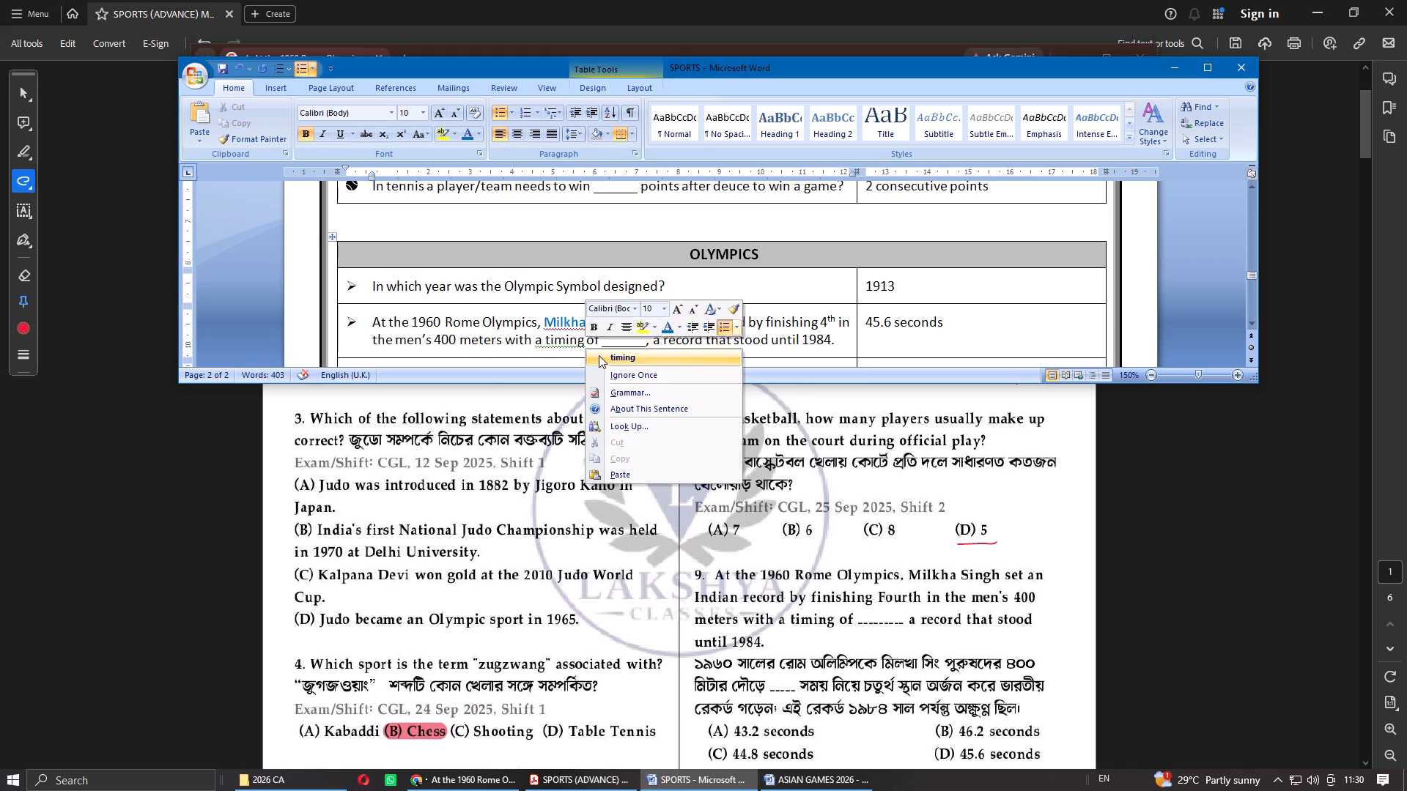
Copy the name "Milkha Singh" from the question and search Google in Chrome for it.
drag(548, 324, 616, 324)
key(ctrl+c)
click(474, 790)
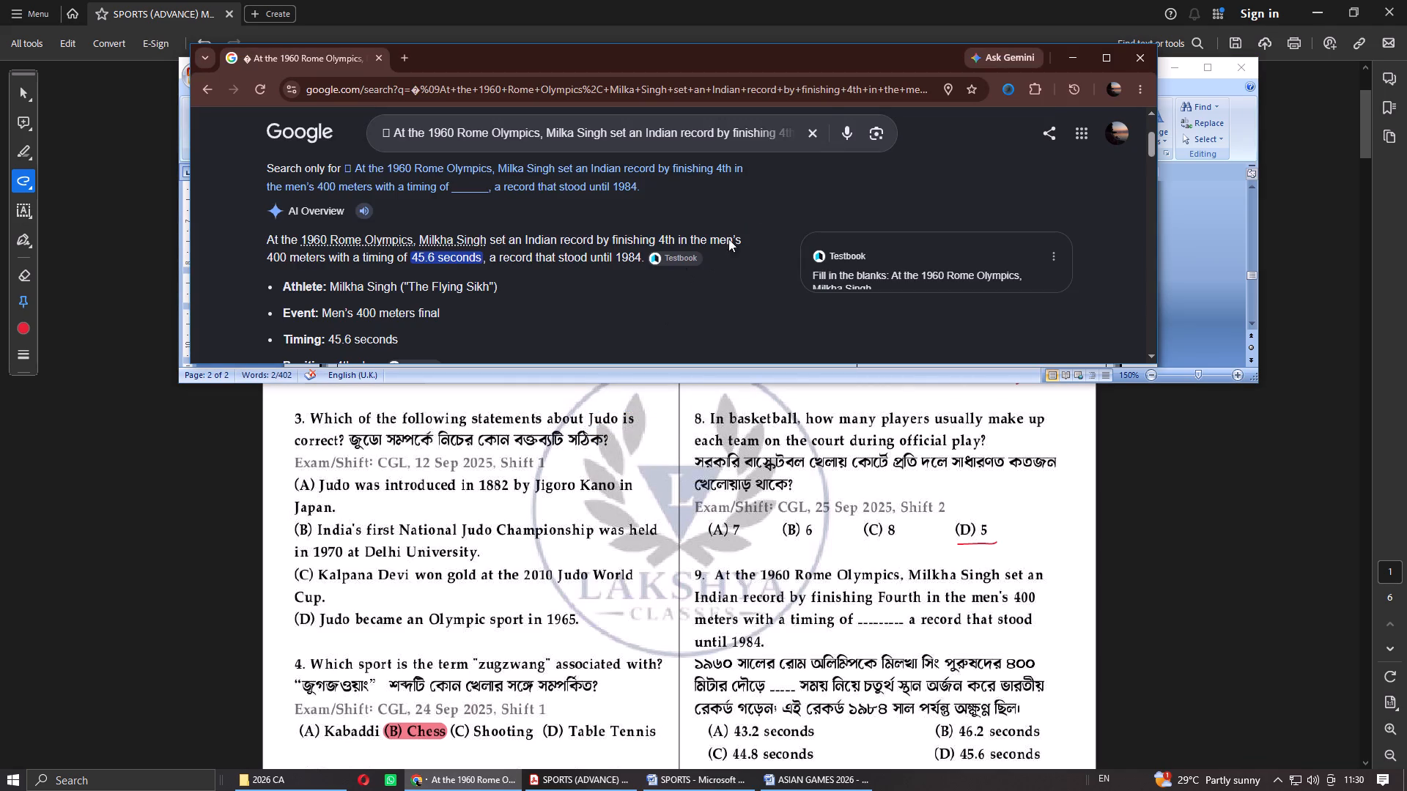
click(808, 134)
key(ctrl+v)
key(Return)
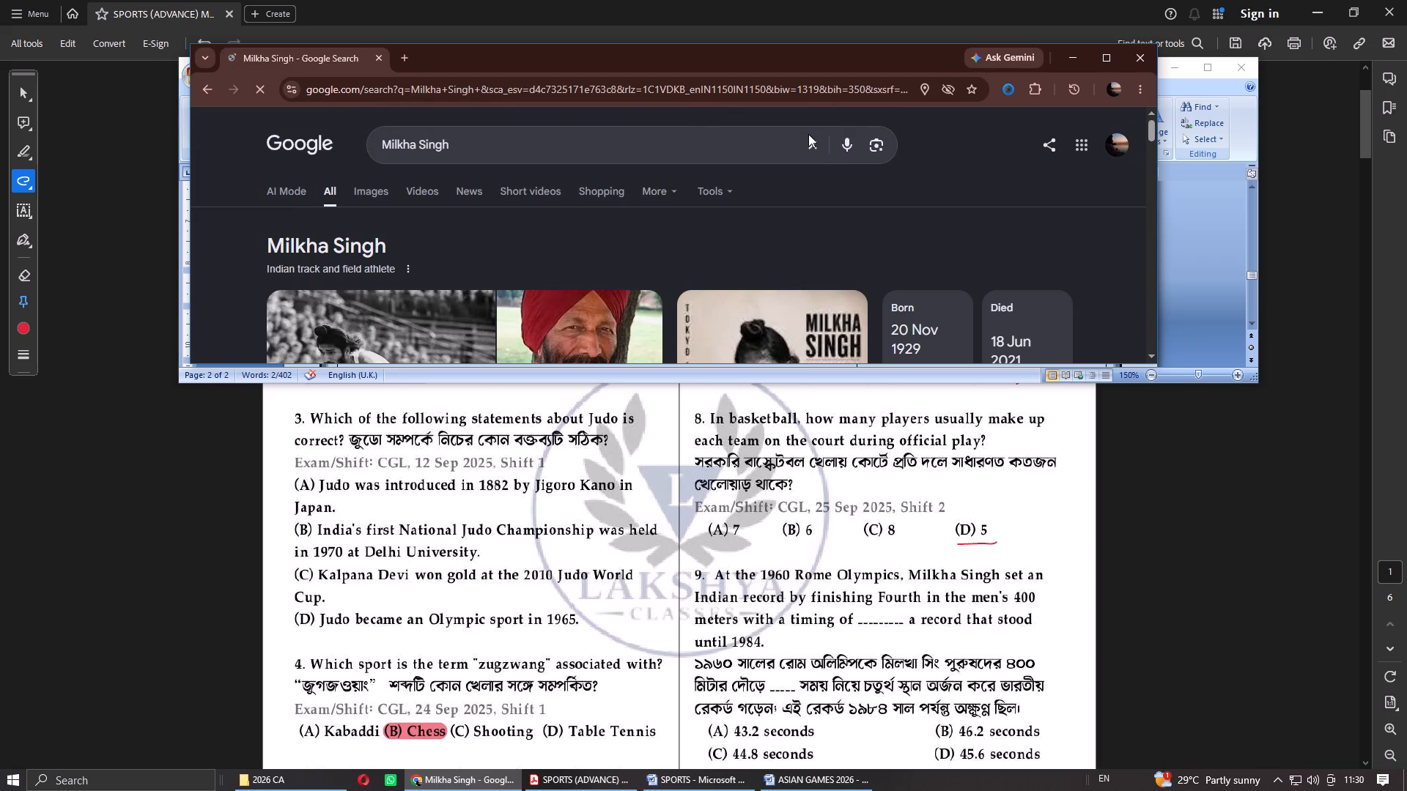
Search Google for "who broke the record of milkha singh".
click(813, 141)
text(who broke the record)
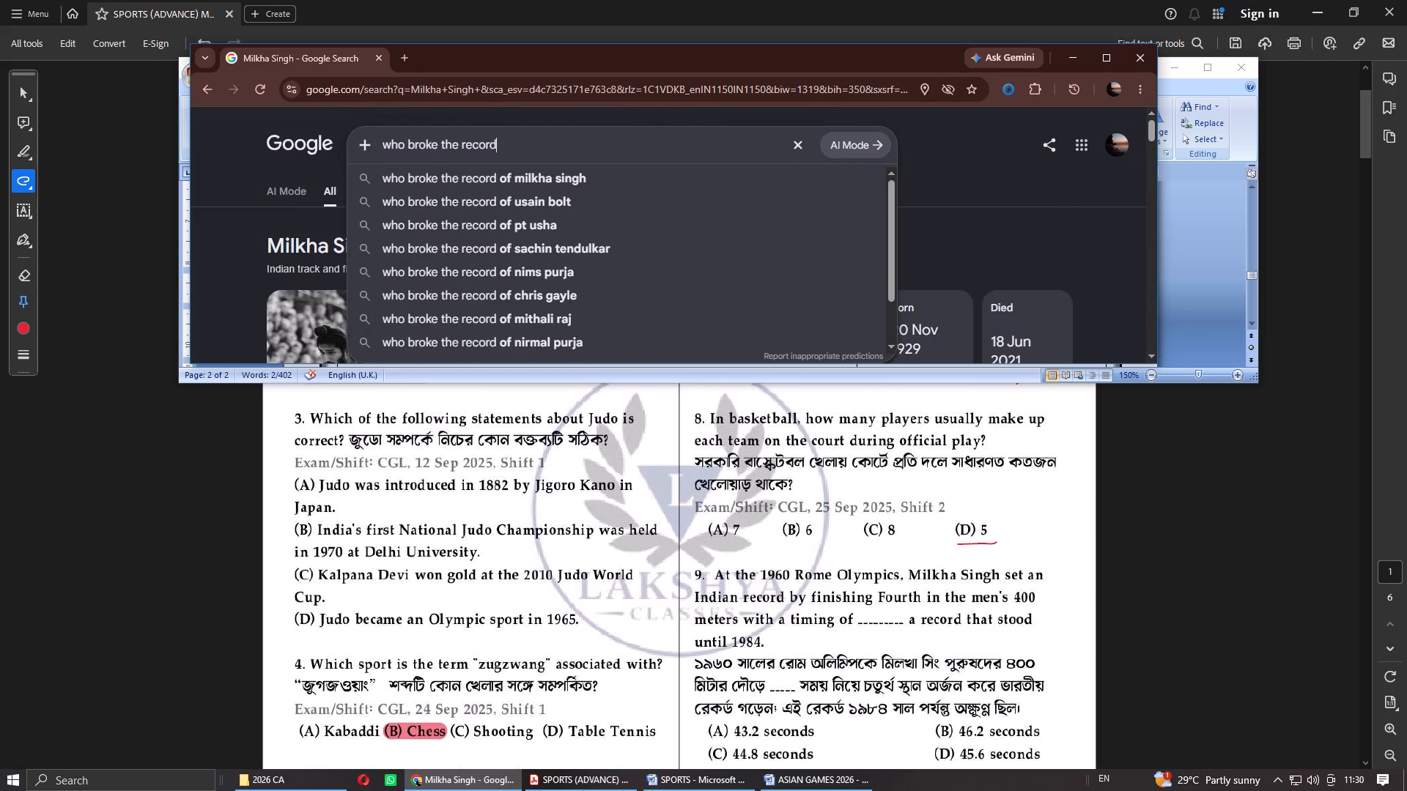
key(Down)
key(Return)
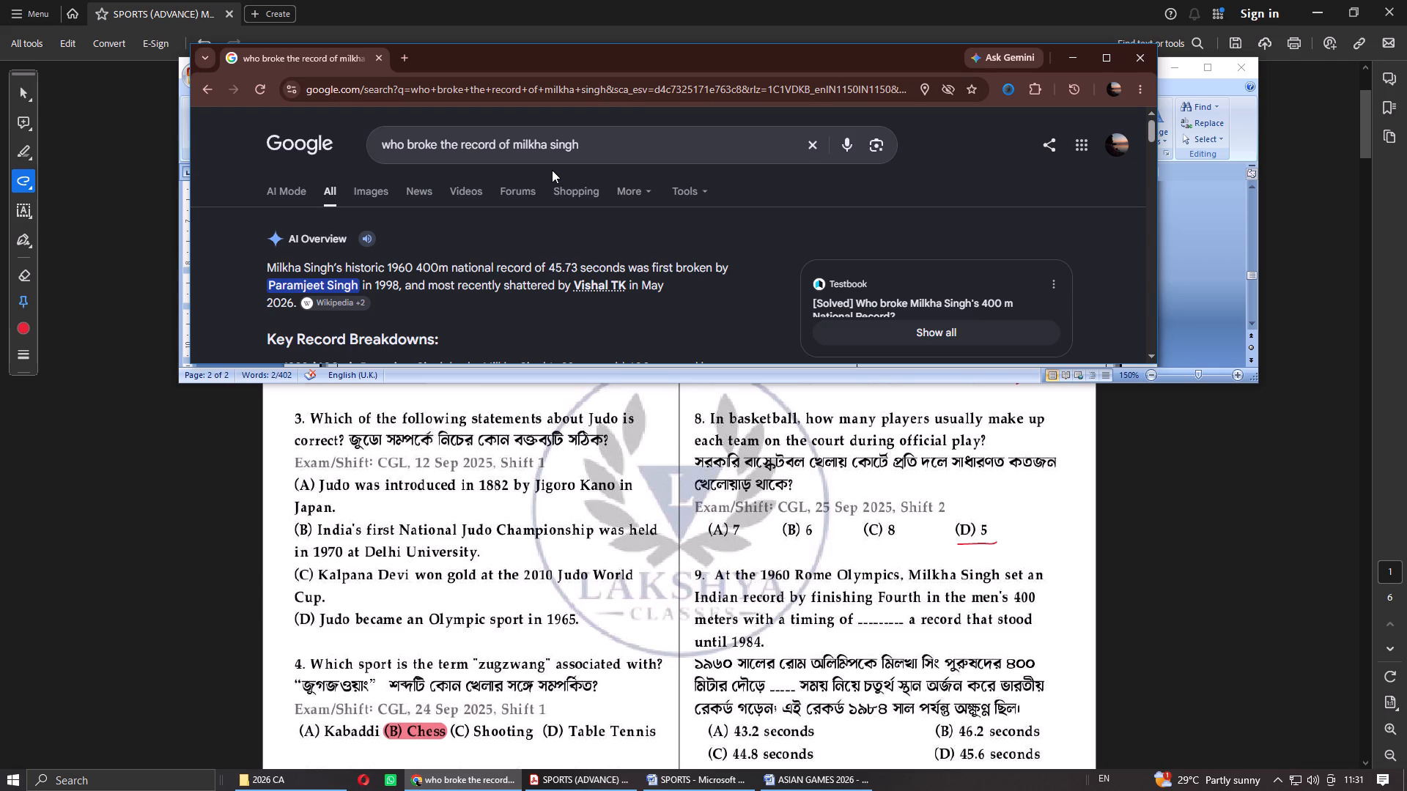
Refine the search to "who broke the record of milkha singh in 1984" and read the AI overview.
click(594, 144)
key(space)
text(in 1984)
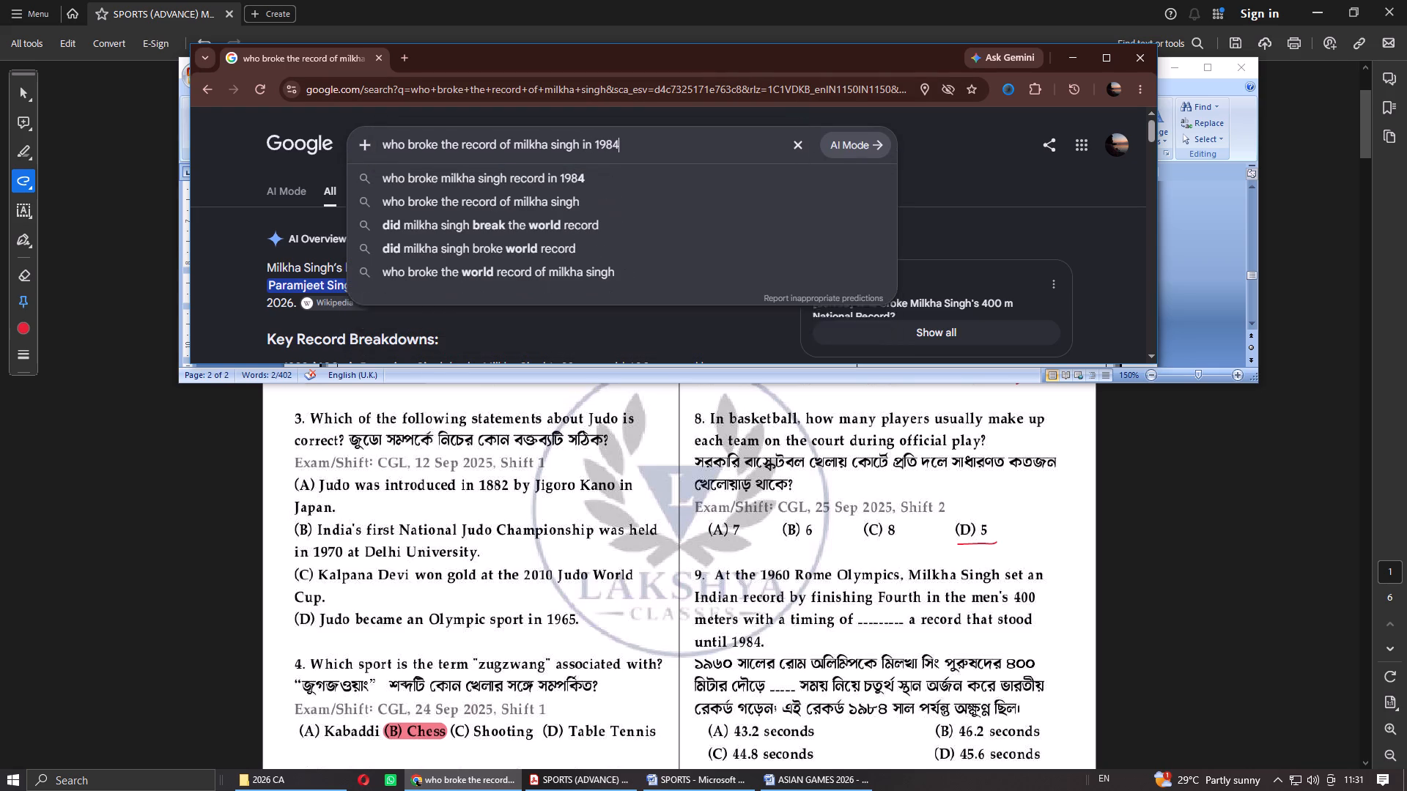
key(Return)
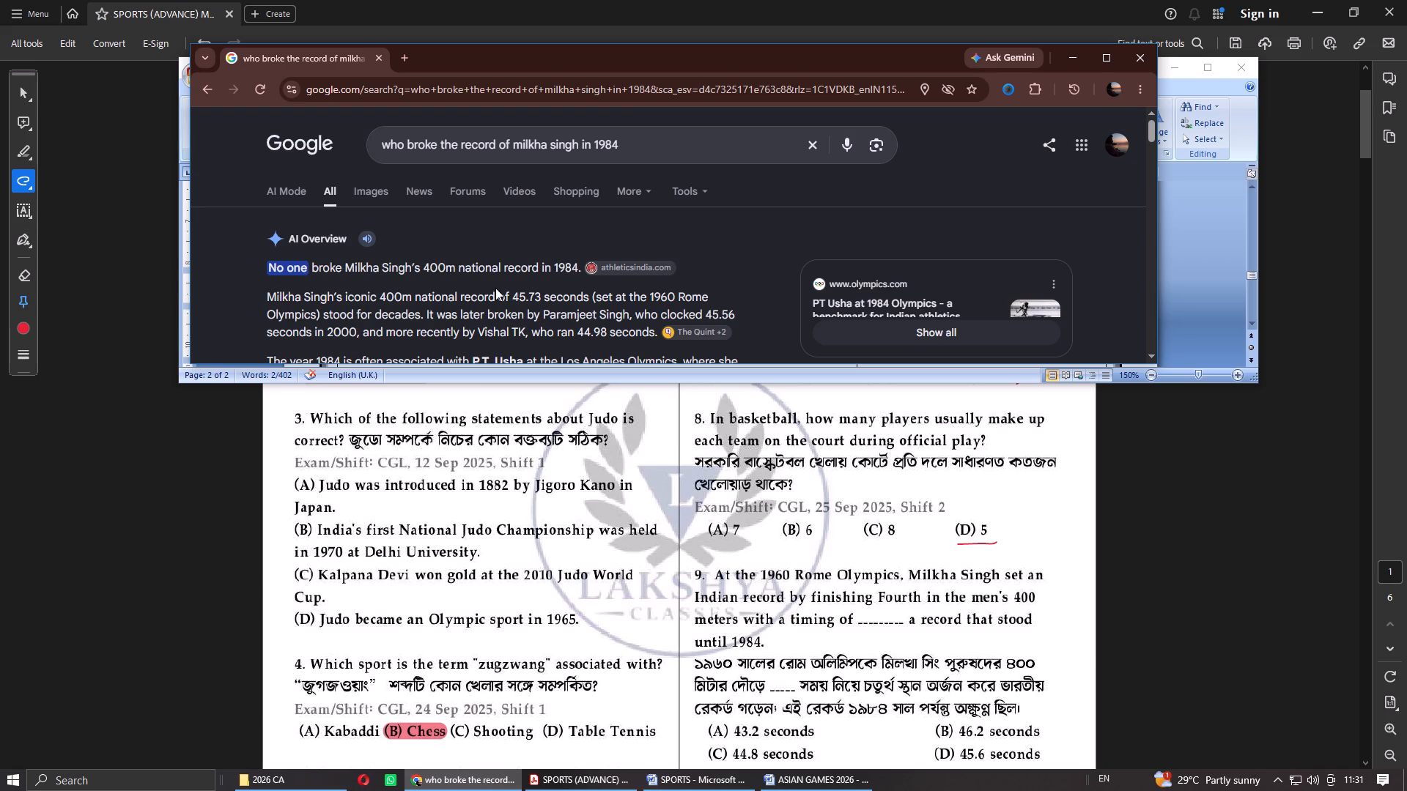
scroll(495, 288, down, 1)
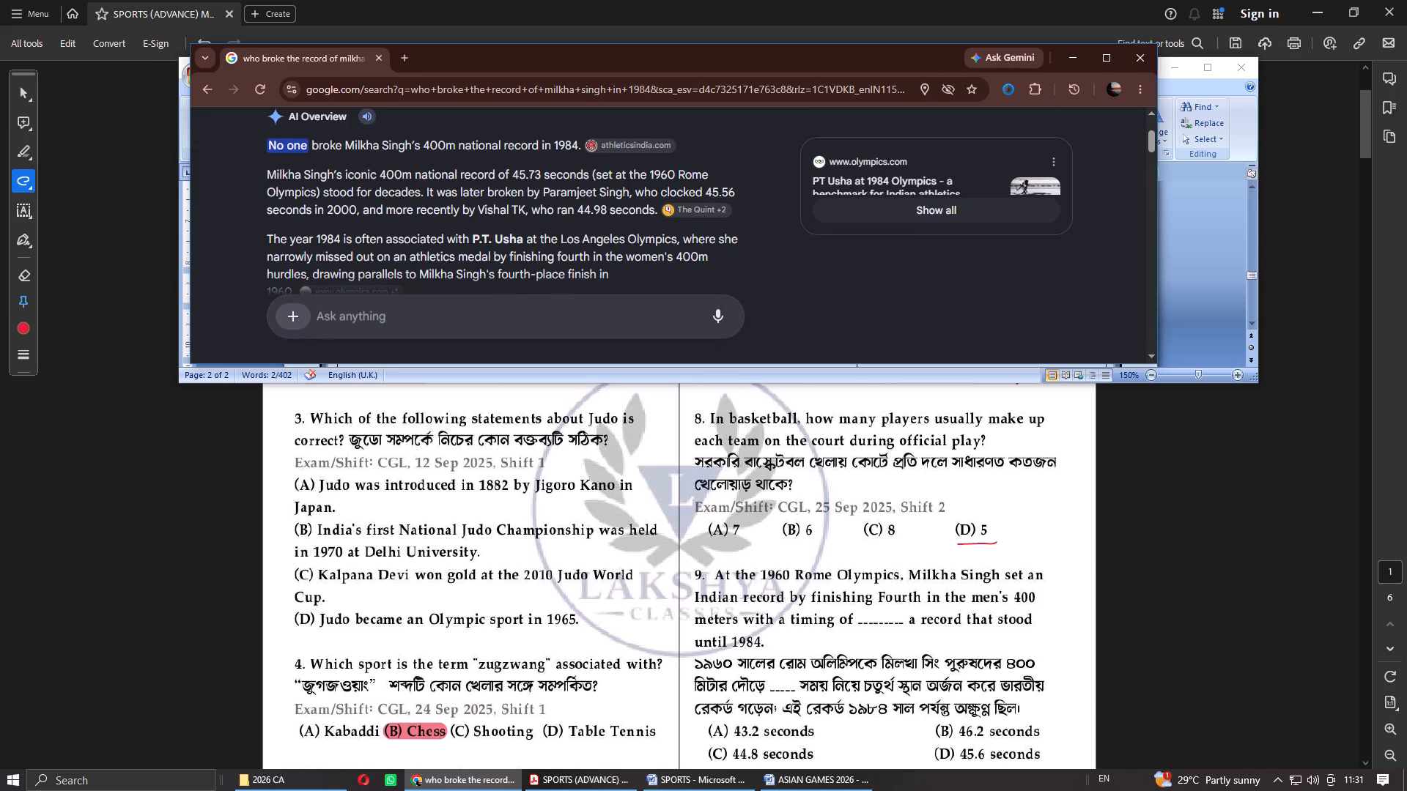
scroll(510, 275, up, 1)
Return to the results for "who broke the record of milkha singh" and reread the AI overview.
click(202, 87)
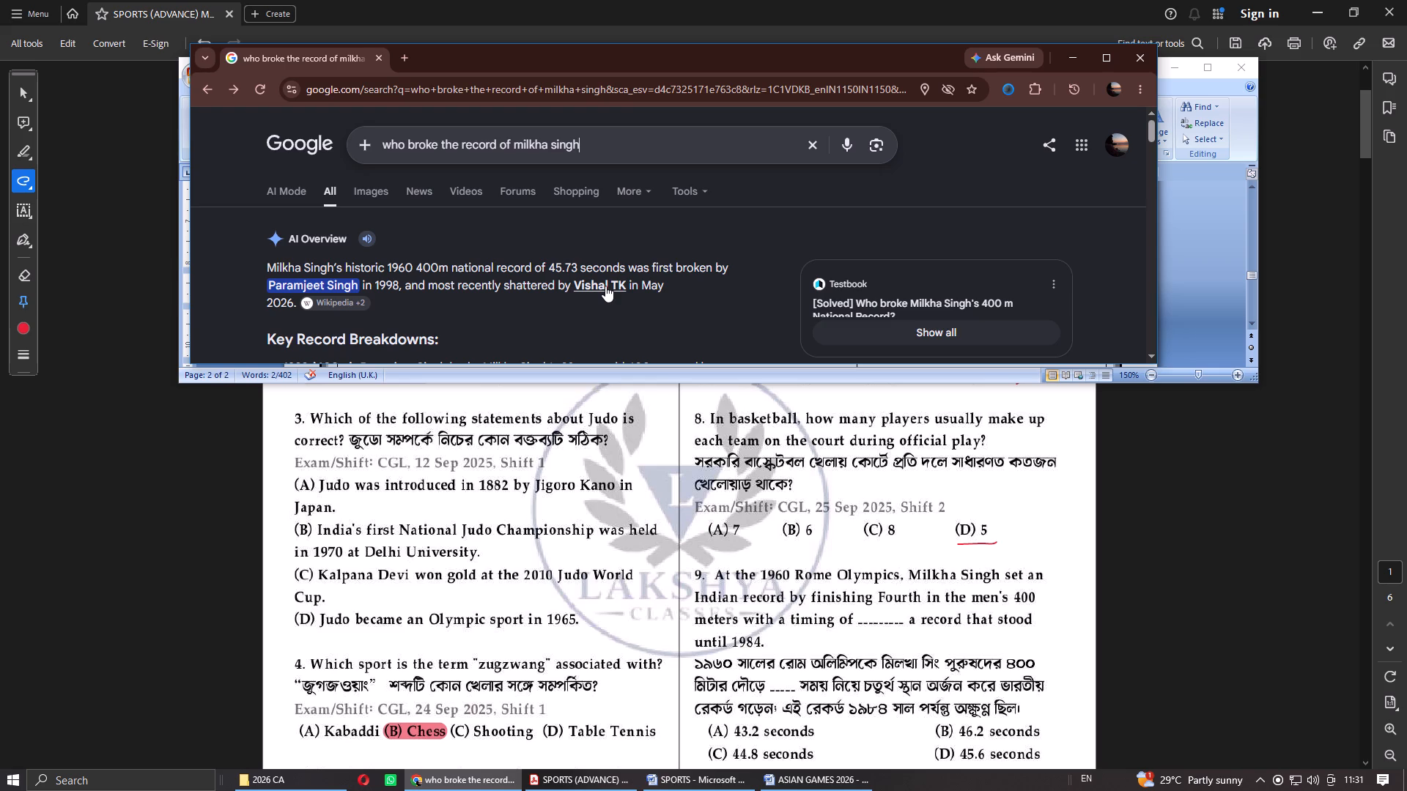
scroll(605, 286, down, 1)
scroll(497, 226, up, 2)
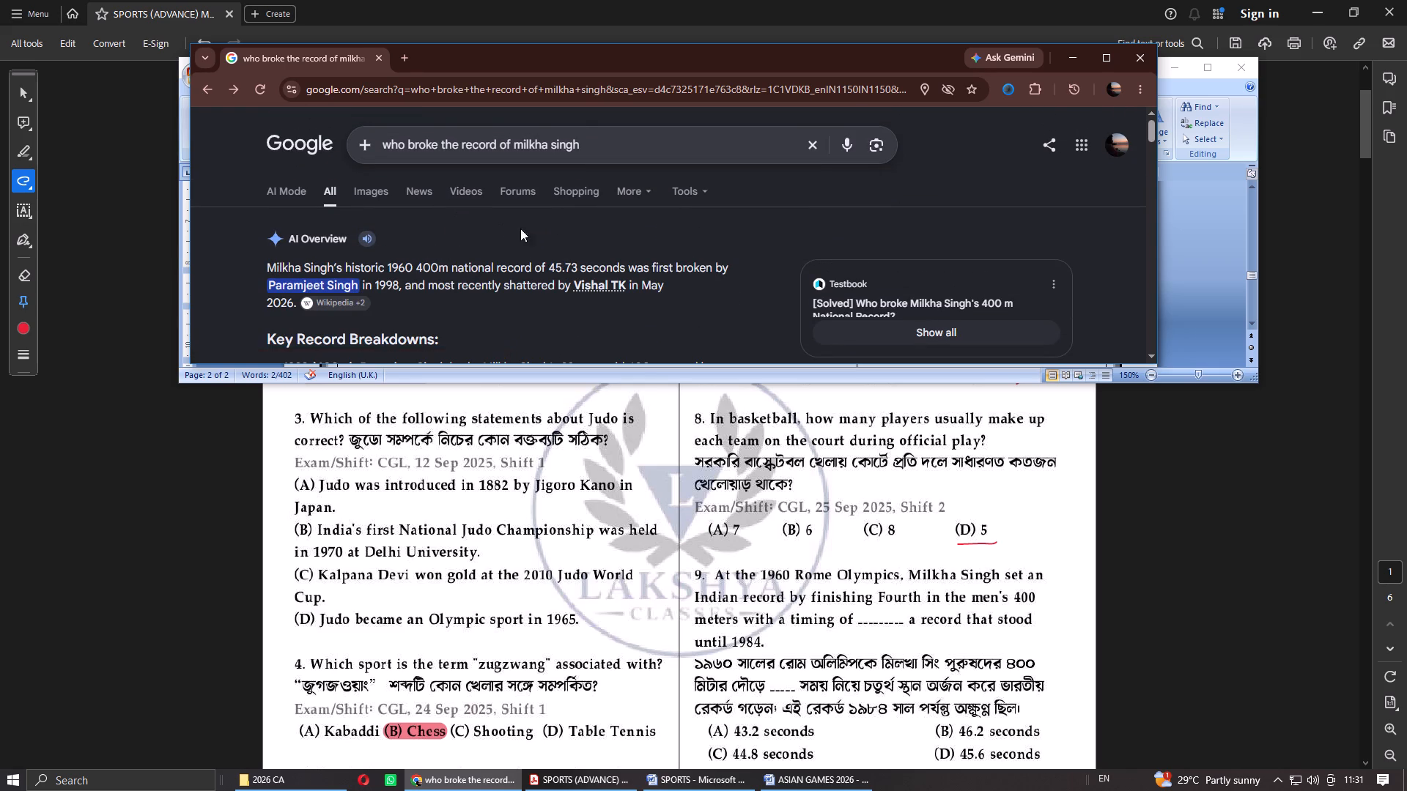
Search Google for "olympics 2000 paramjeet singh records" and read the key records and timings.
click(813, 144)
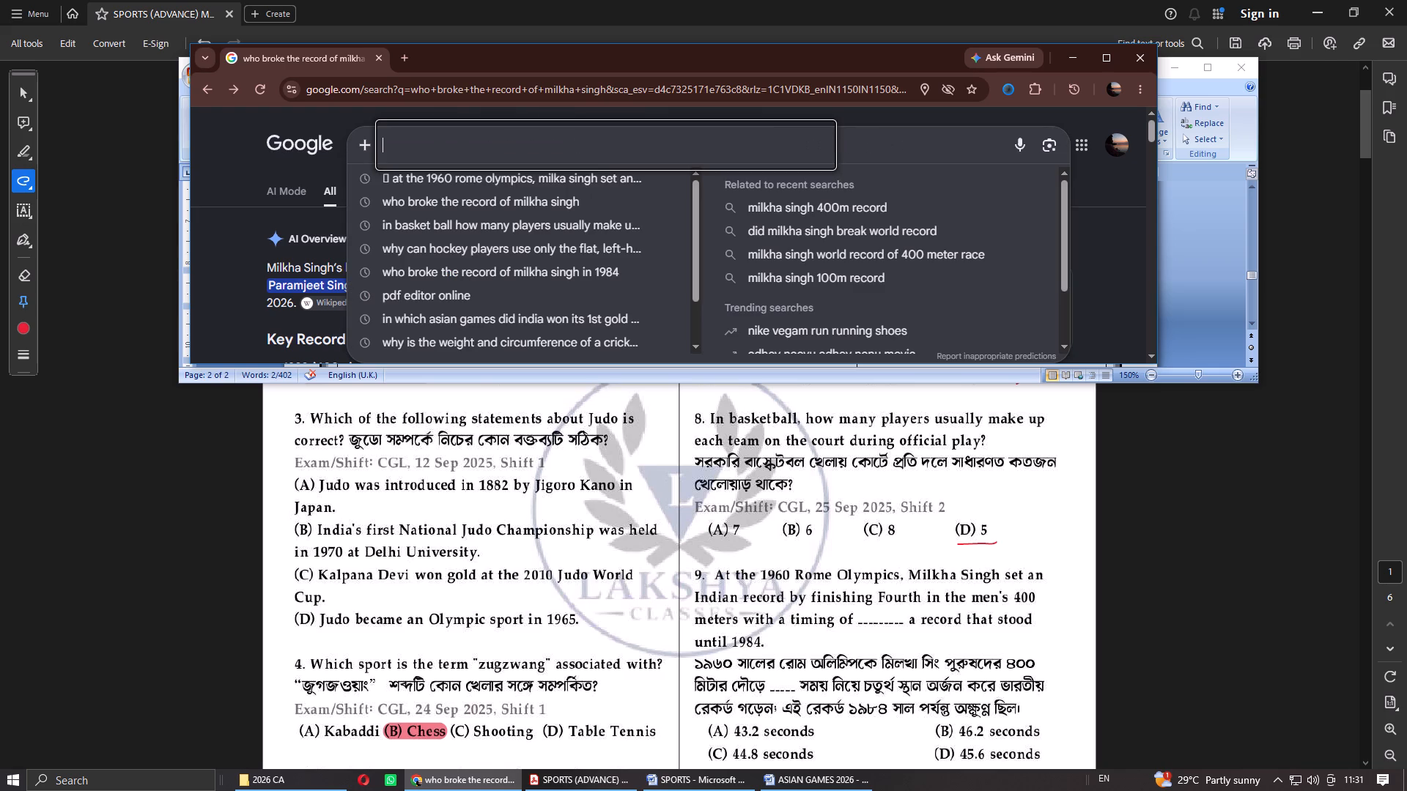
text(olympics 200)
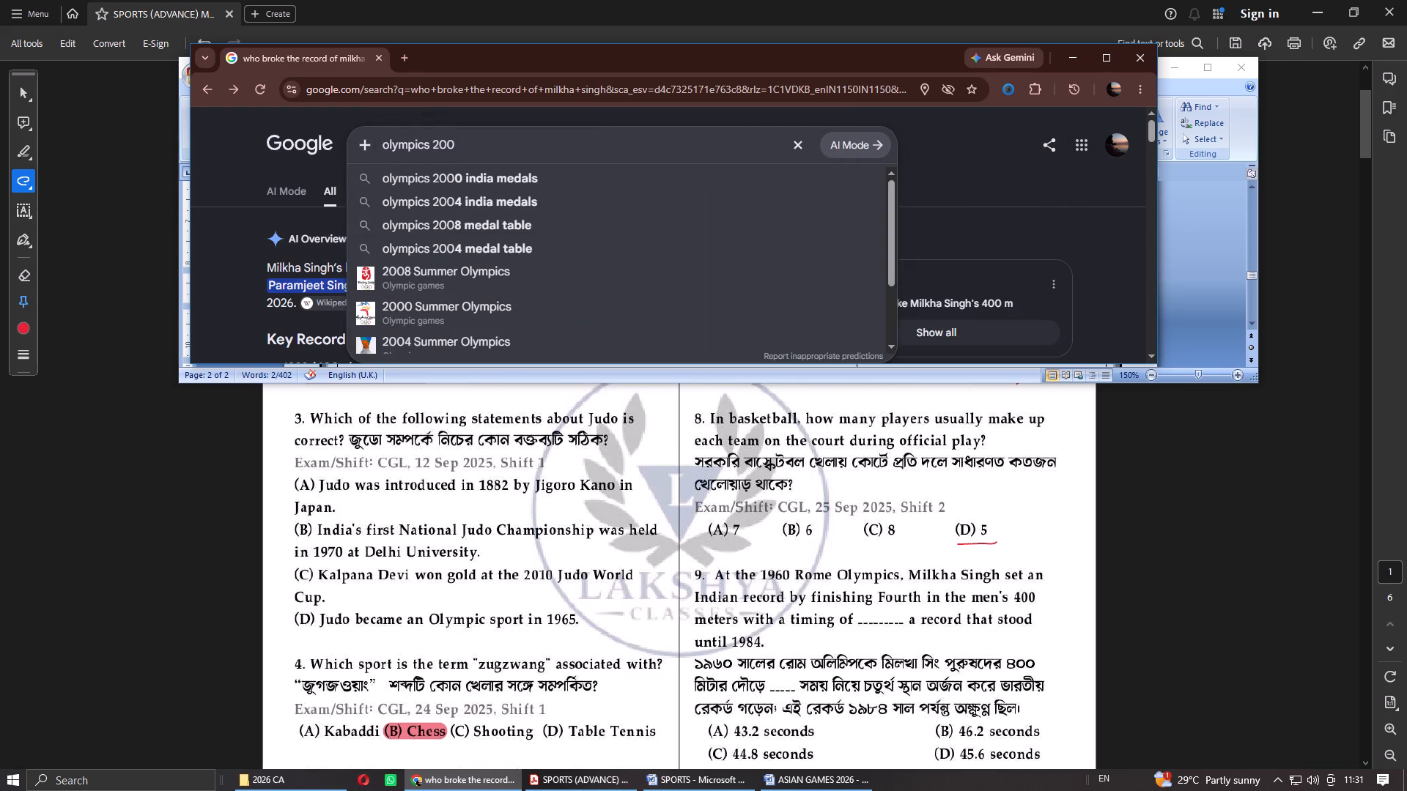
key(0)
key(BackSpace)
key(BackSpace)
key(BackSpace)
key(BackSpace)
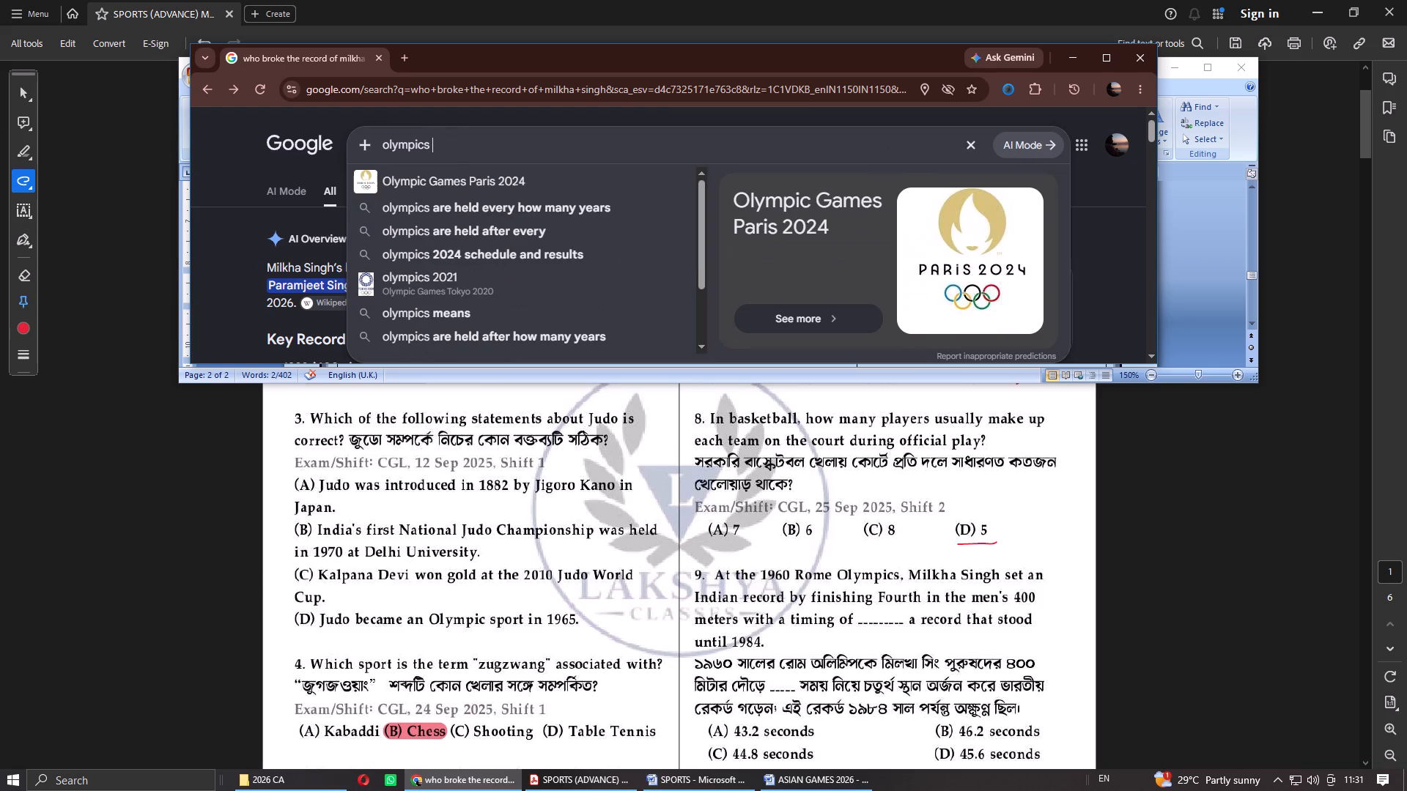
text(2000)
key(space)
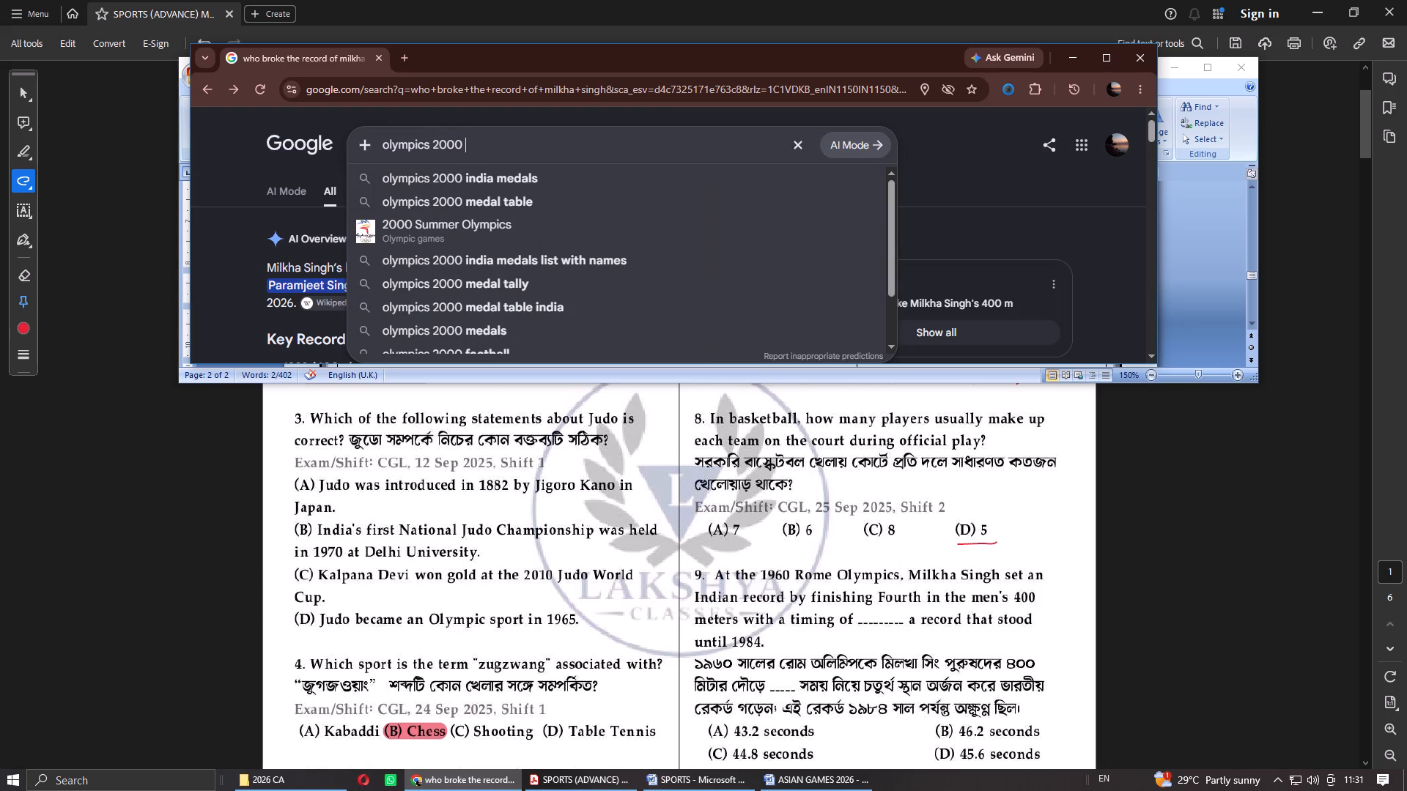
text(para)
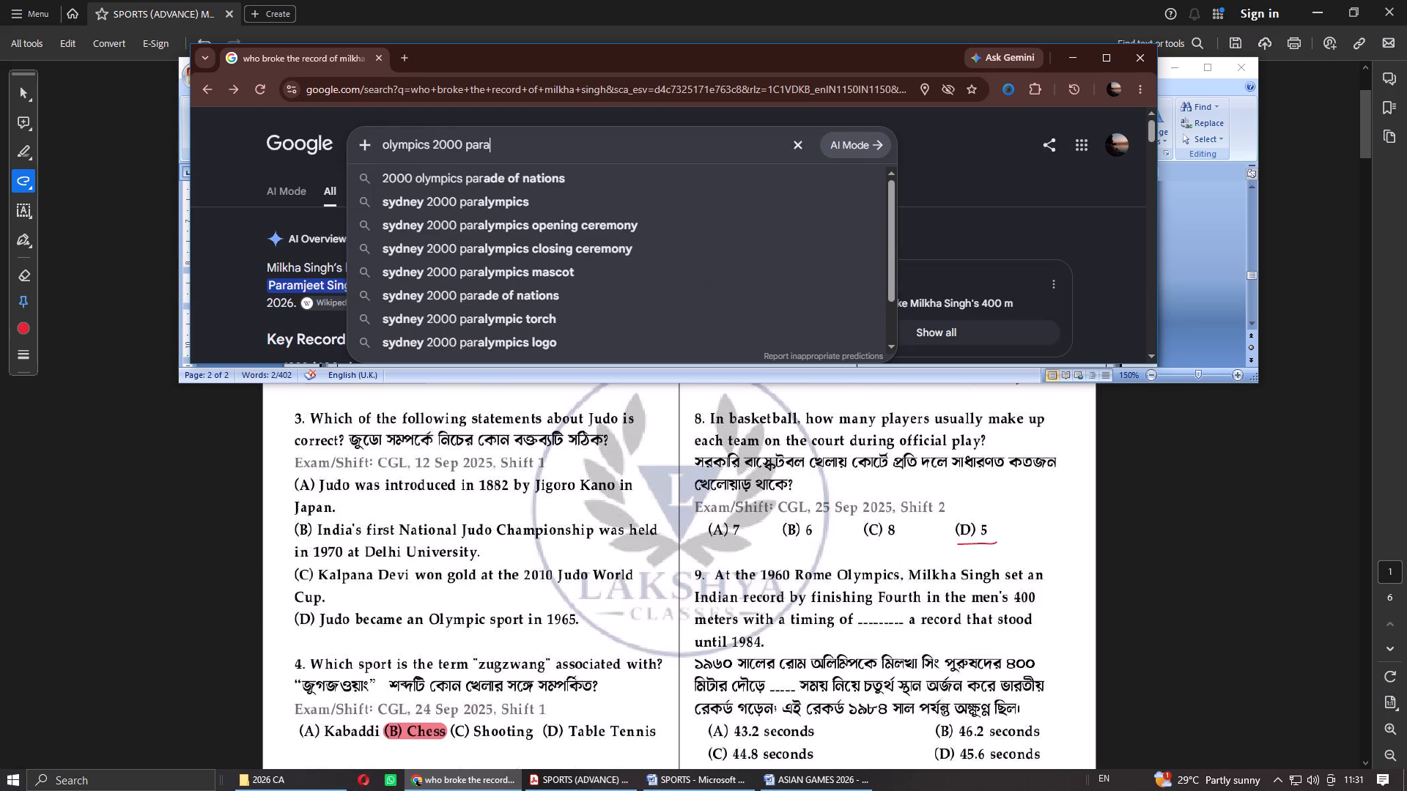
key(n)
key(BackSpace)
text(mjee)
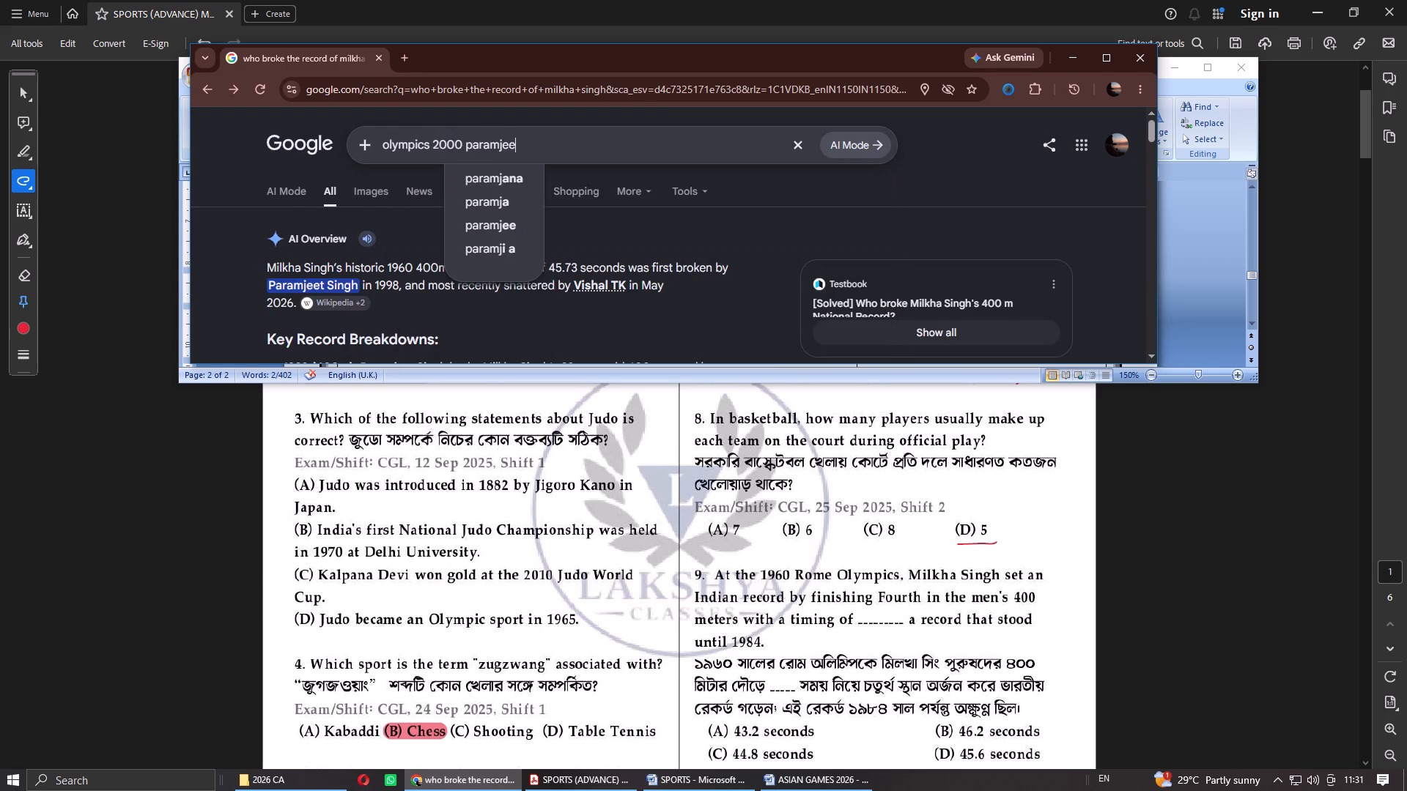
text(t singh records)
key(space)
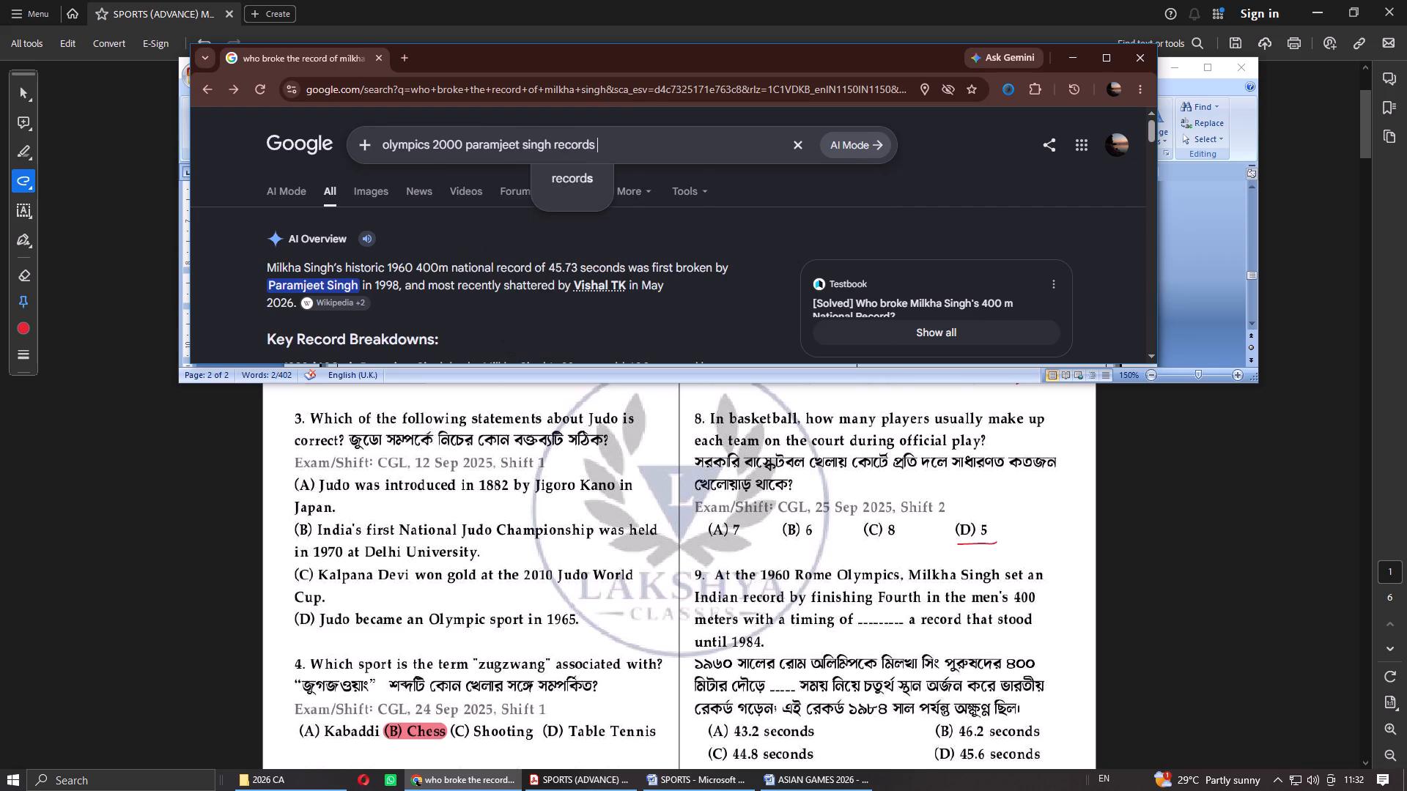
key(Return)
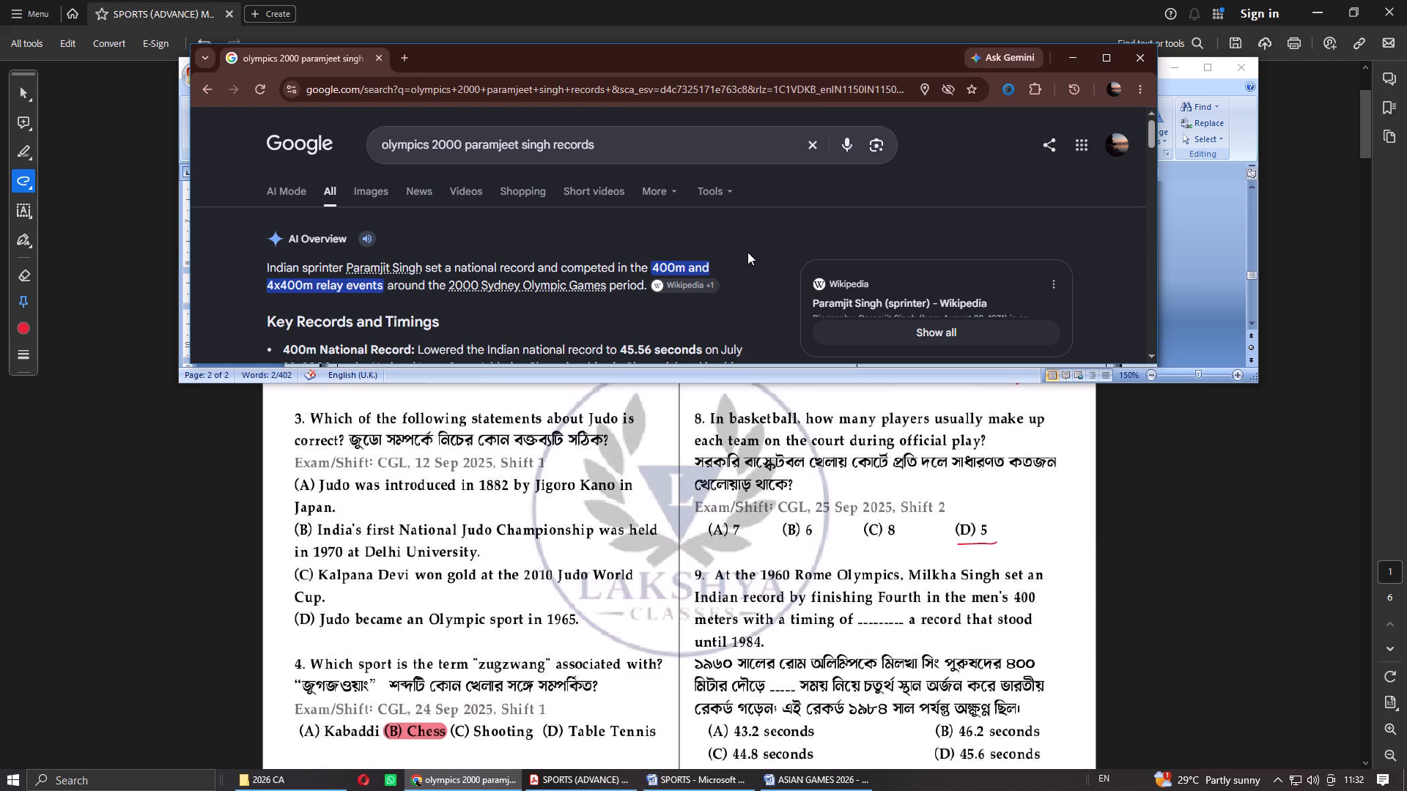
scroll(731, 246, down, 1)
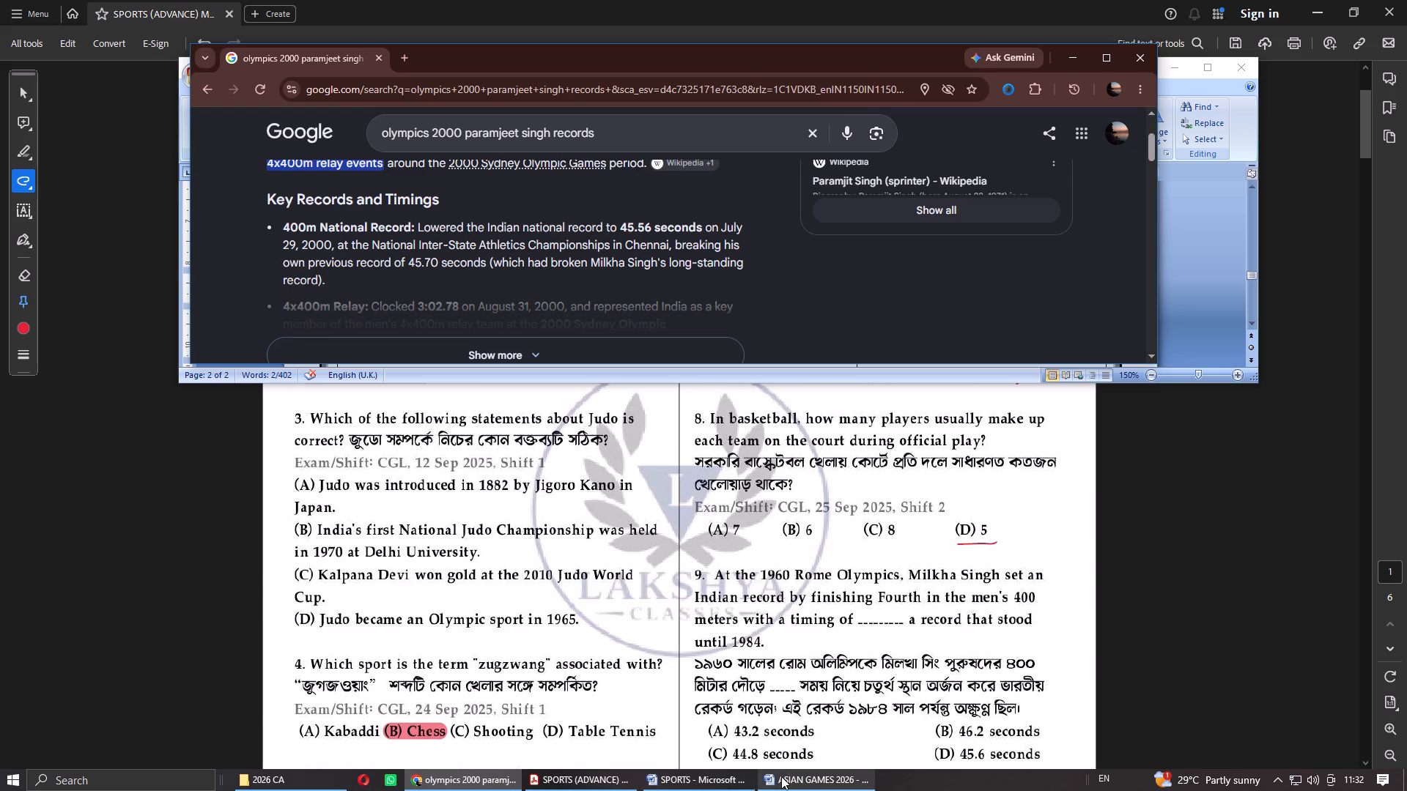
Back in the SPORTS Word document, change the year at the end of the Milkha Singh question to 1998.
click(820, 776)
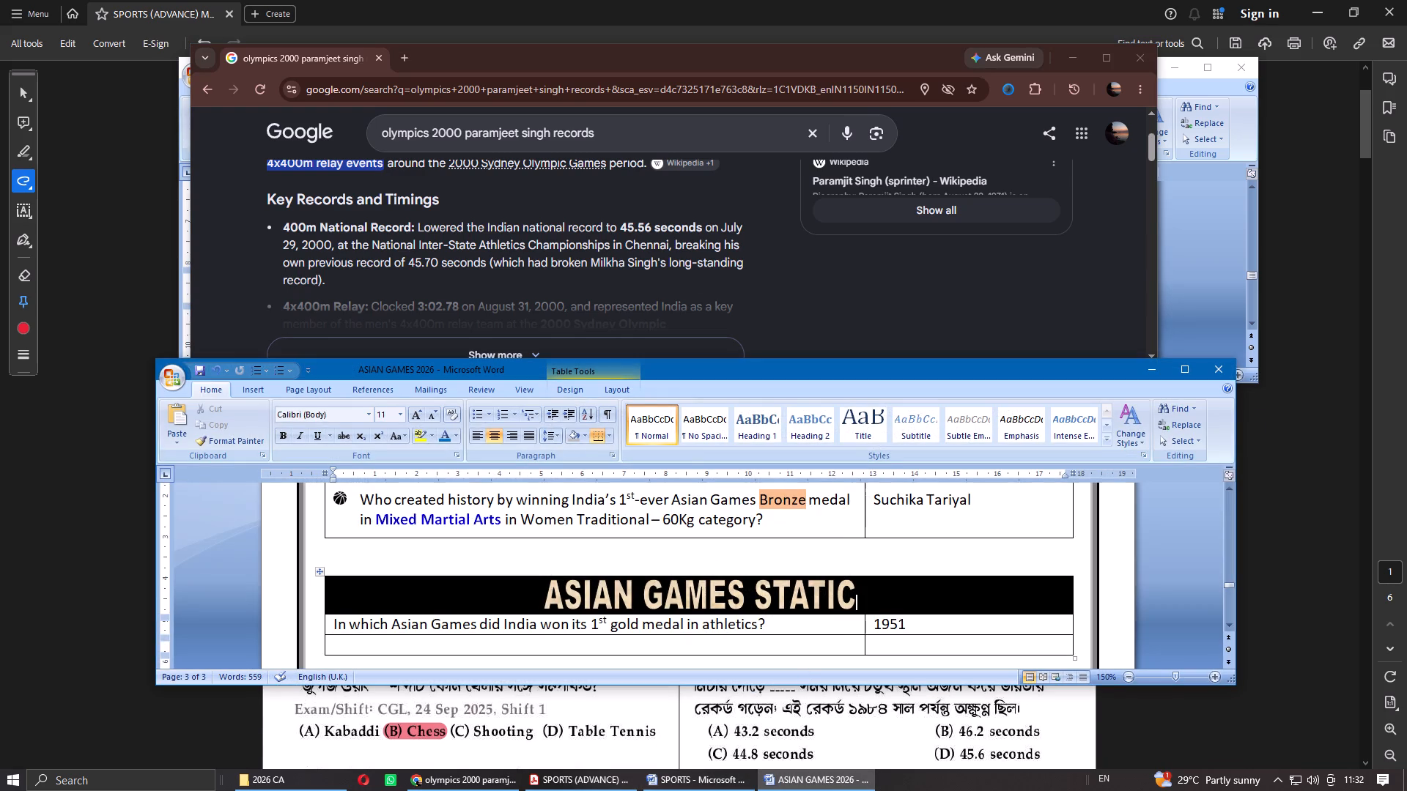
click(821, 790)
click(703, 790)
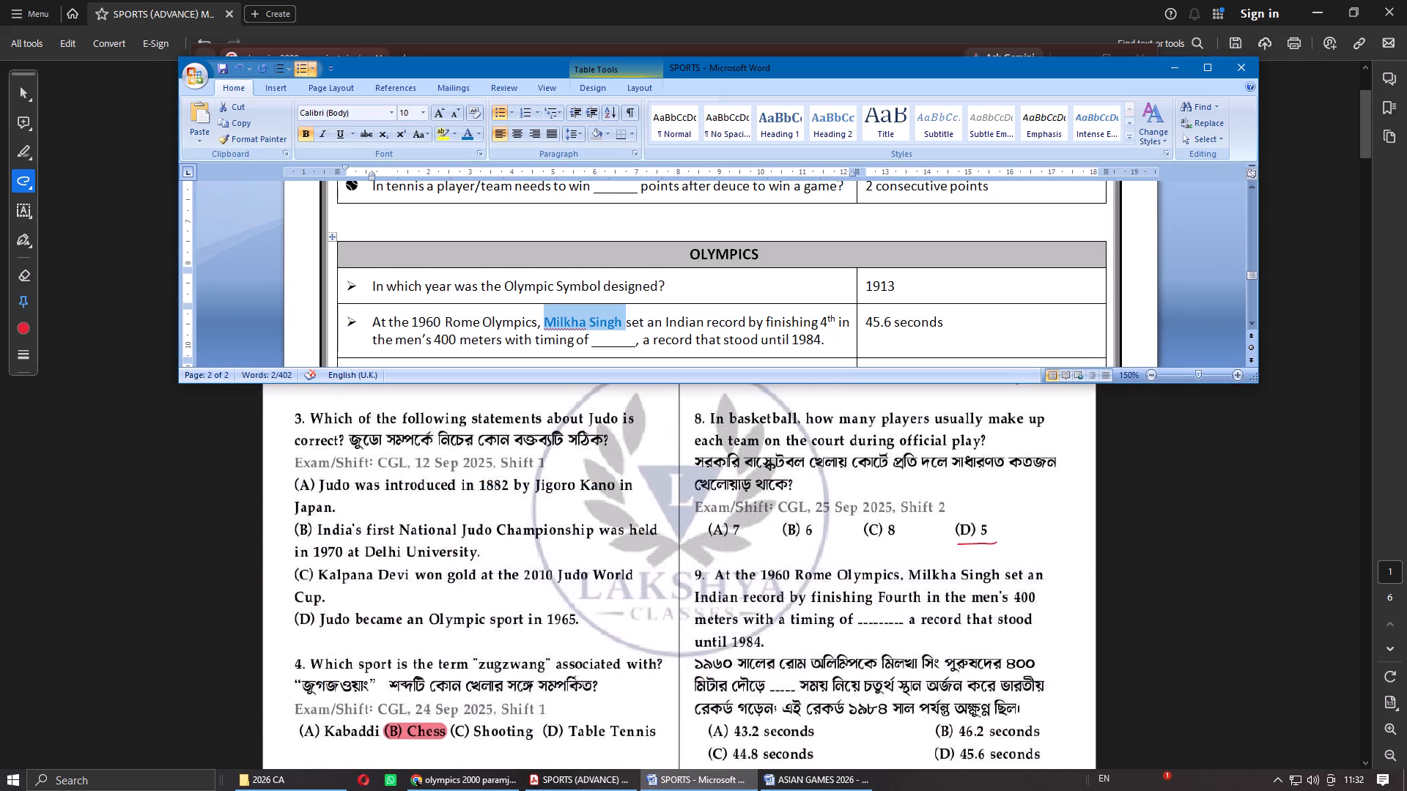
triple_click(810, 341)
text(1998)
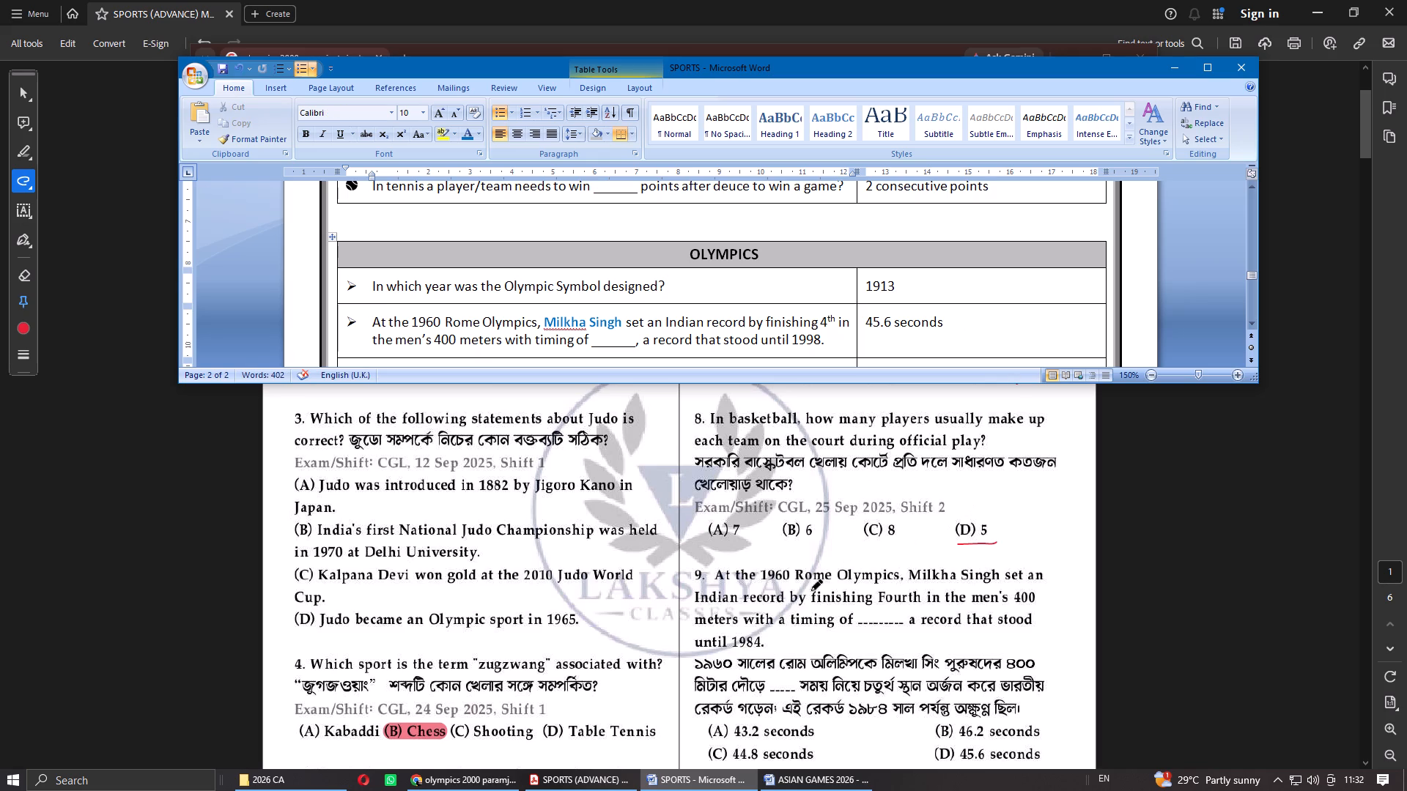
Exclude the word Milkha in the Olympics question from spelling and grammar checking.
double_click(552, 317)
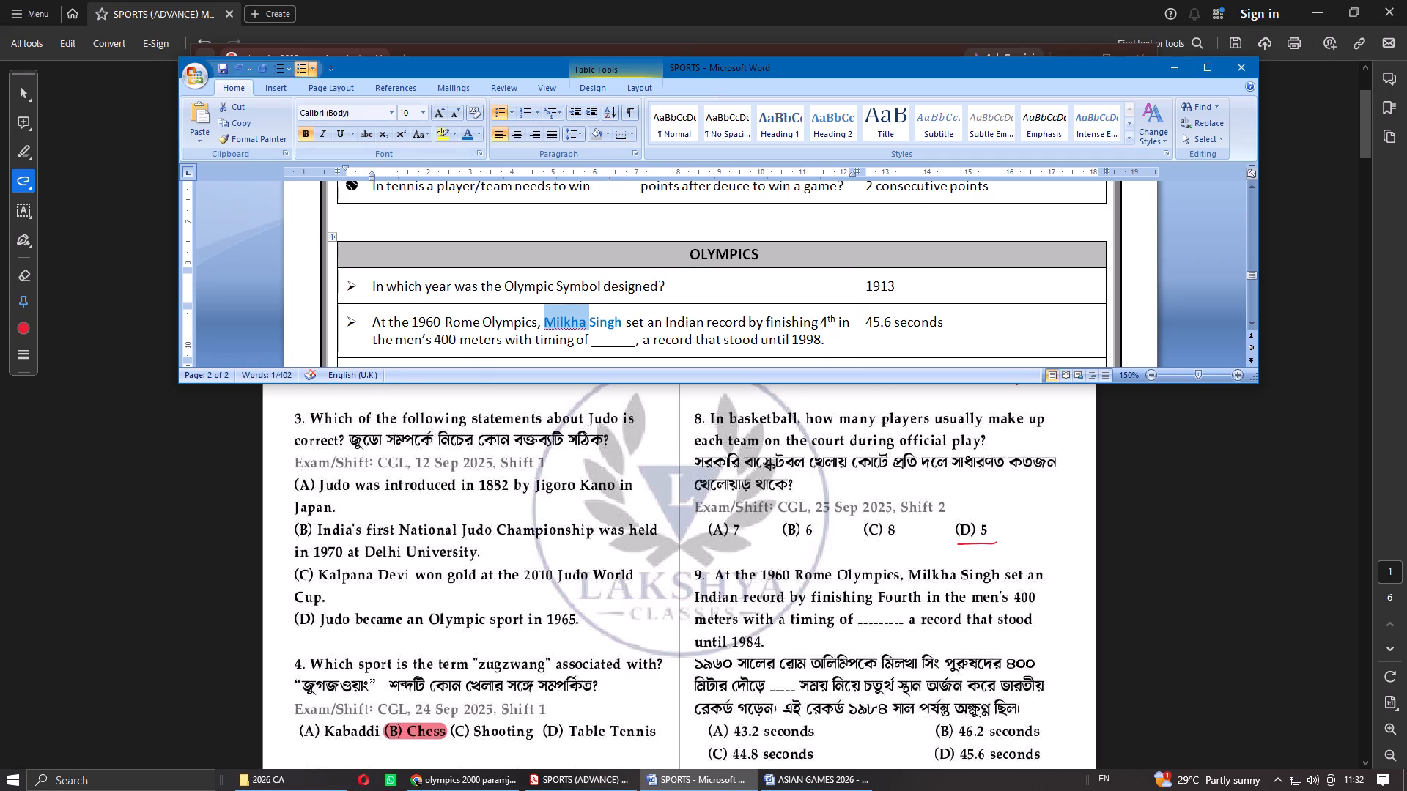
click(363, 371)
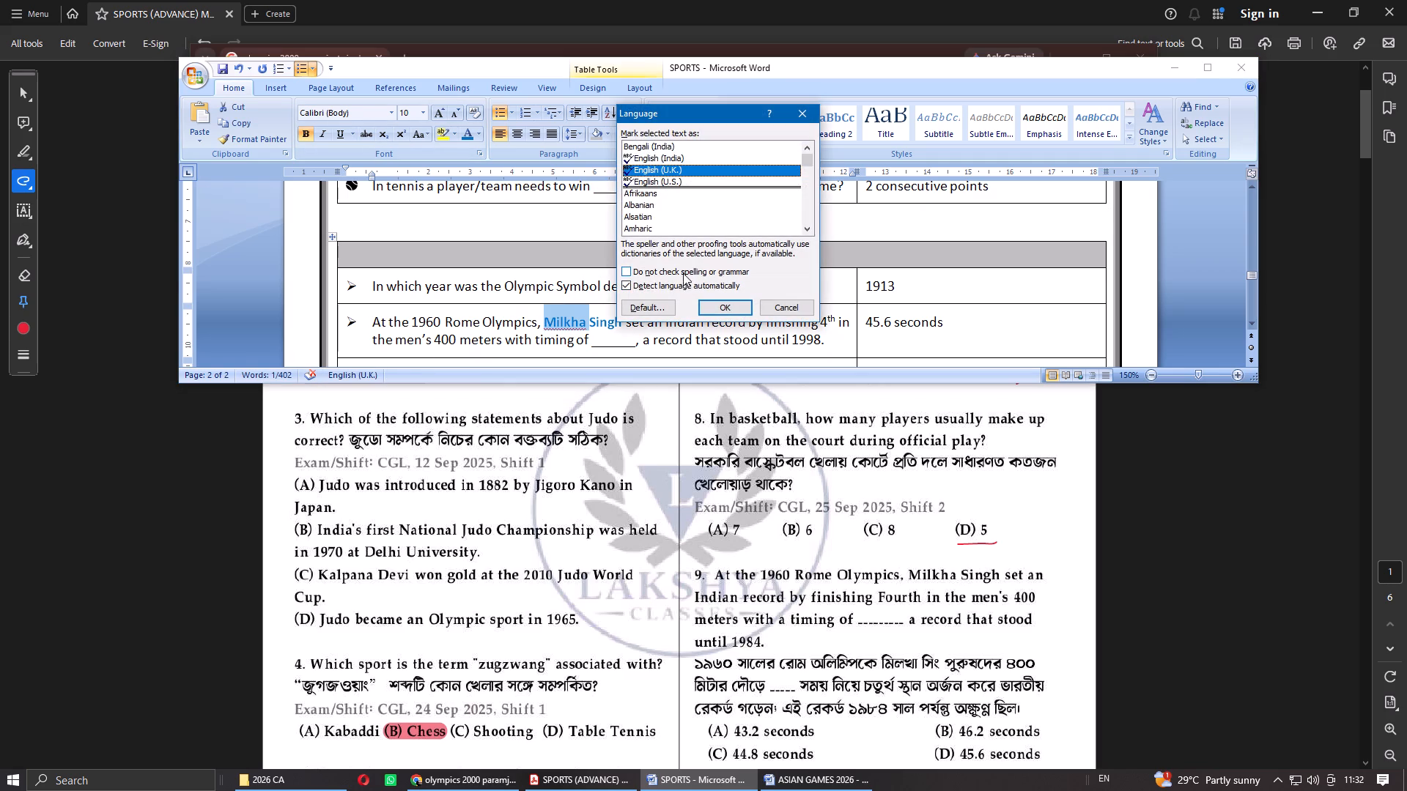
click(684, 273)
click(715, 305)
Change the year at the end of the Milkha Singh question to 2000 and make it bold.
double_click(802, 334)
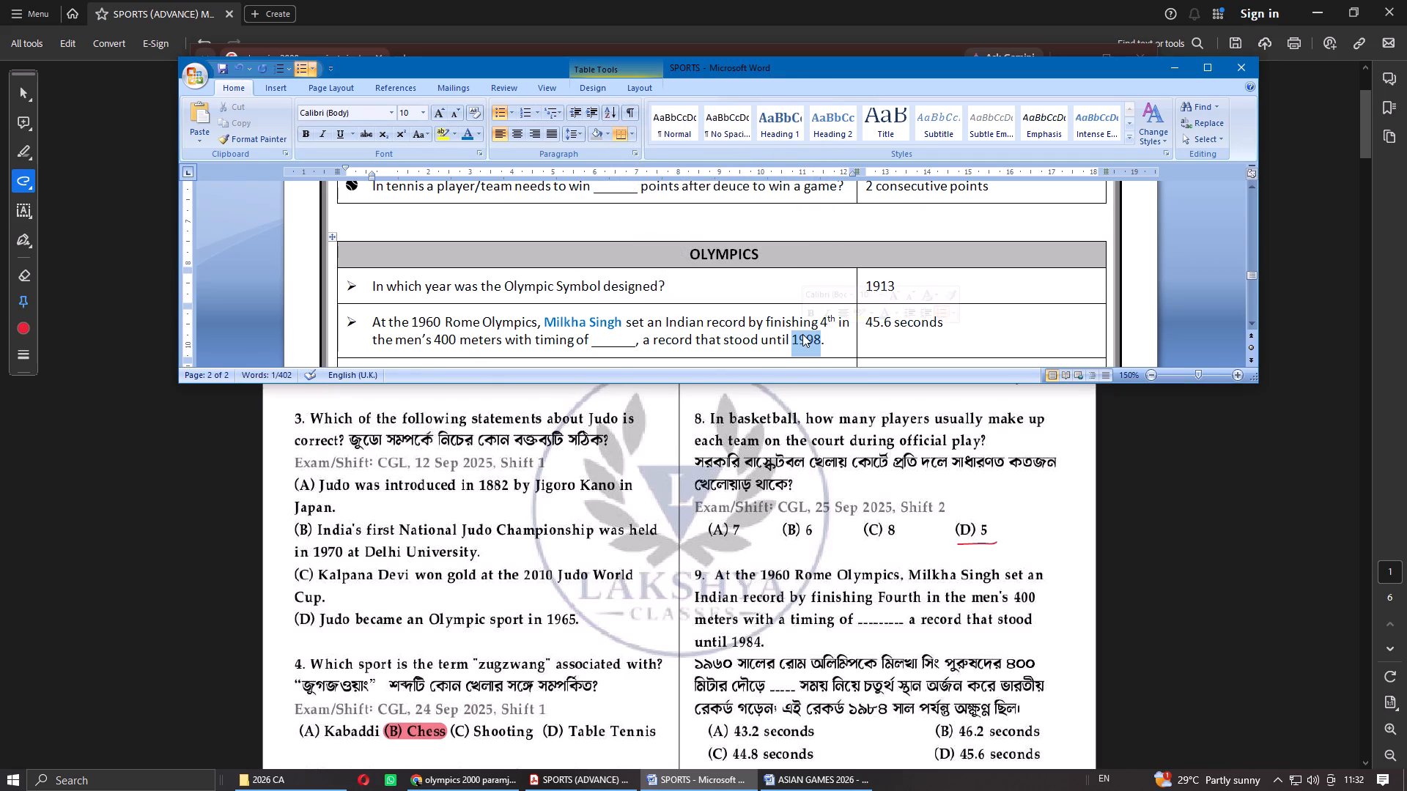
text(2000)
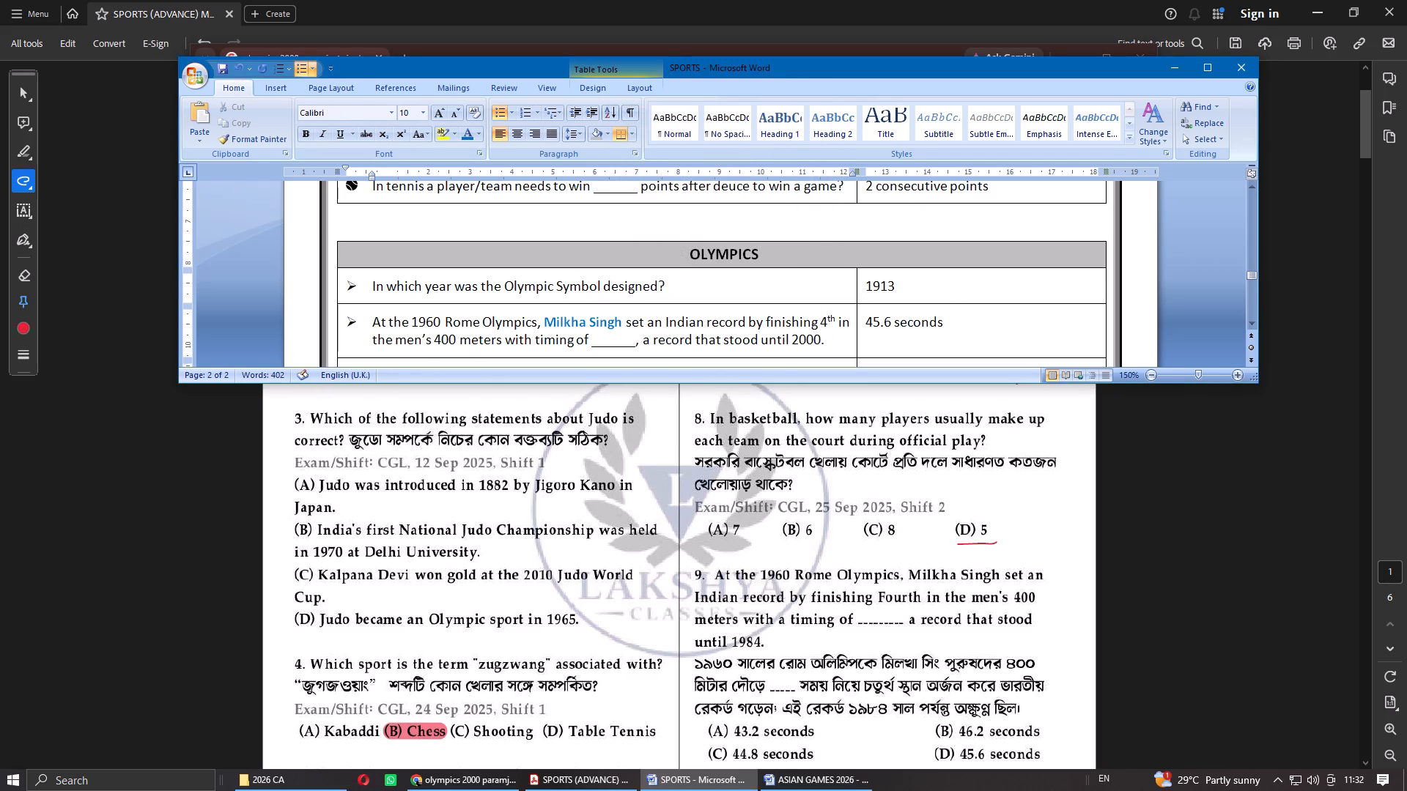
double_click(805, 343)
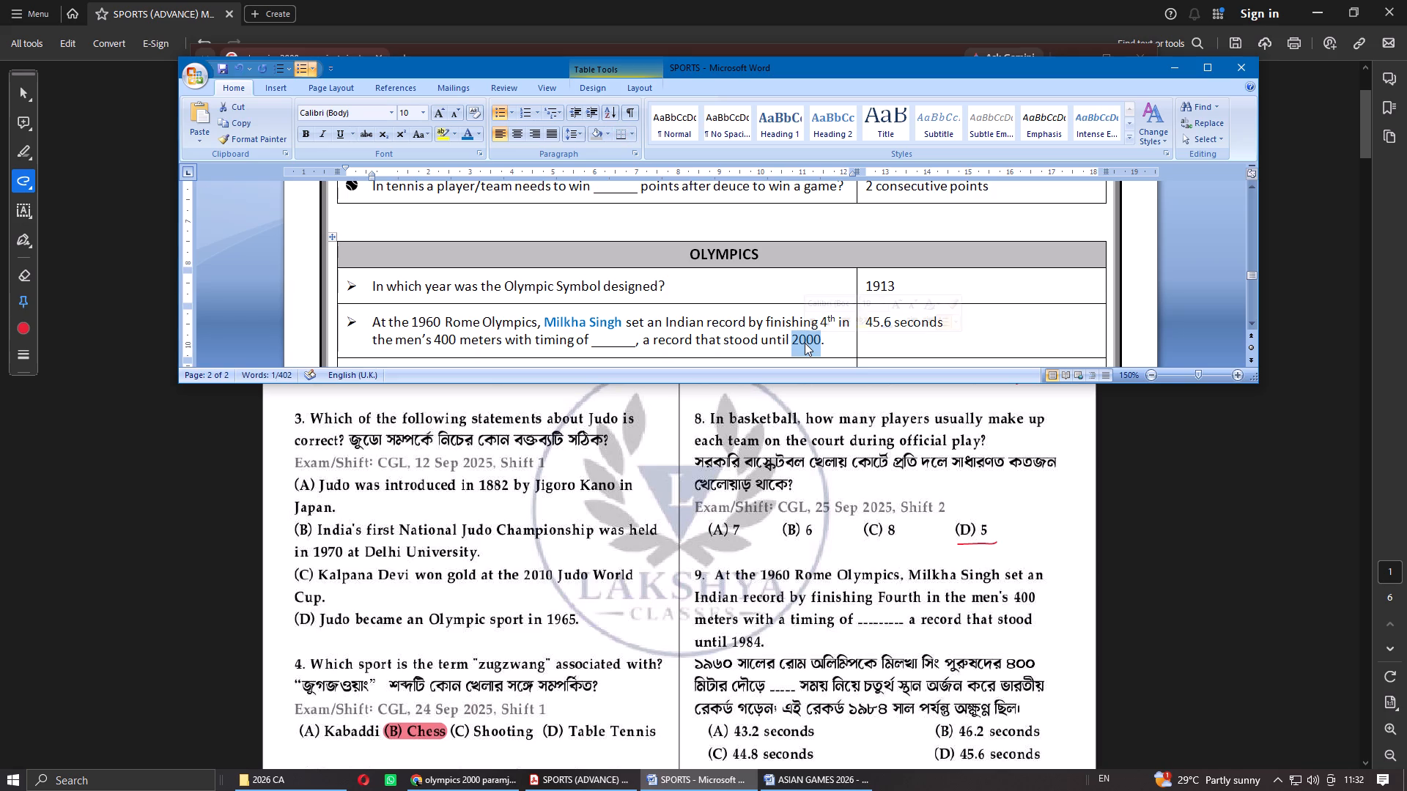
key(ctrl+b)
Start a line with a solid round bullet below the Milkha Singh question in the same cell.
click(838, 343)
key(Return)
key(BackSpace)
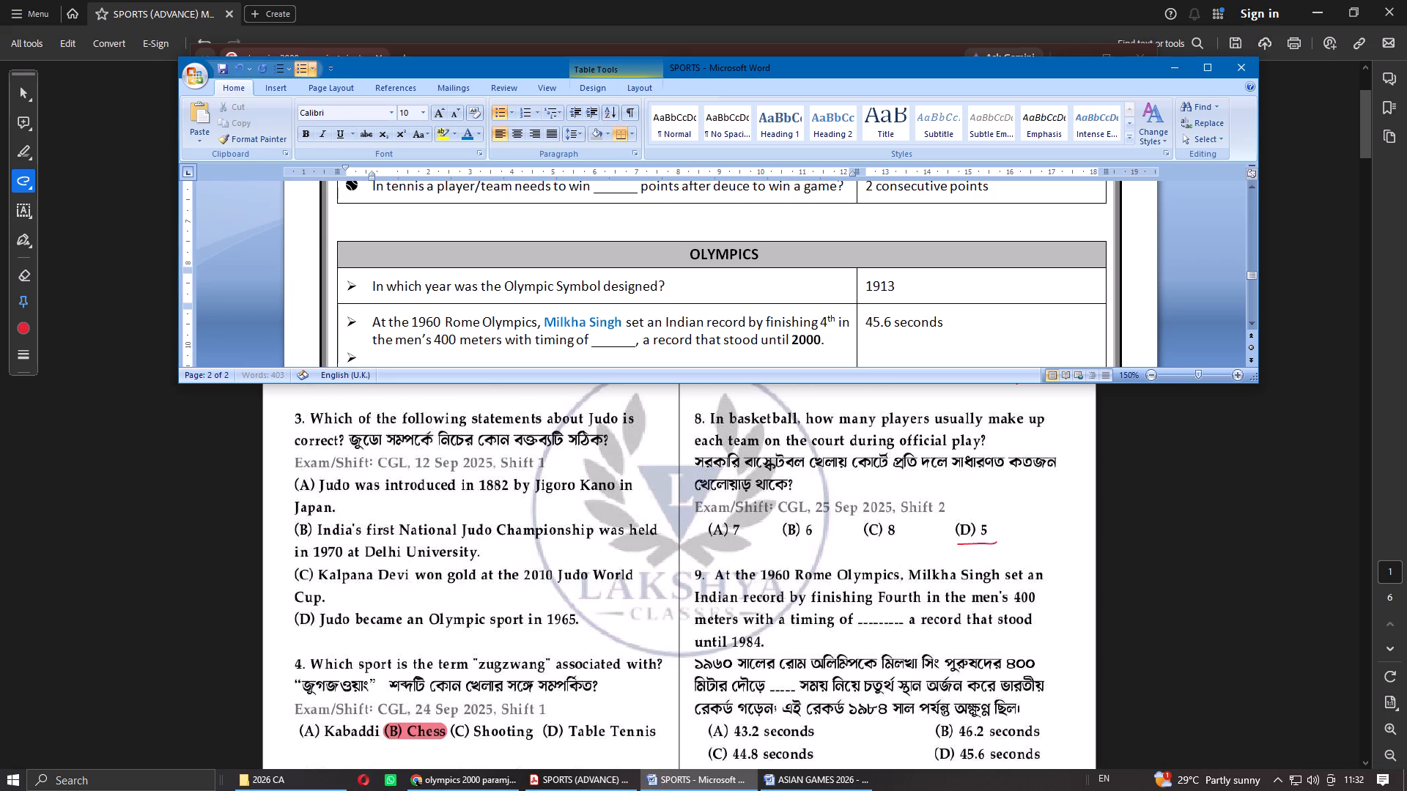
click(512, 109)
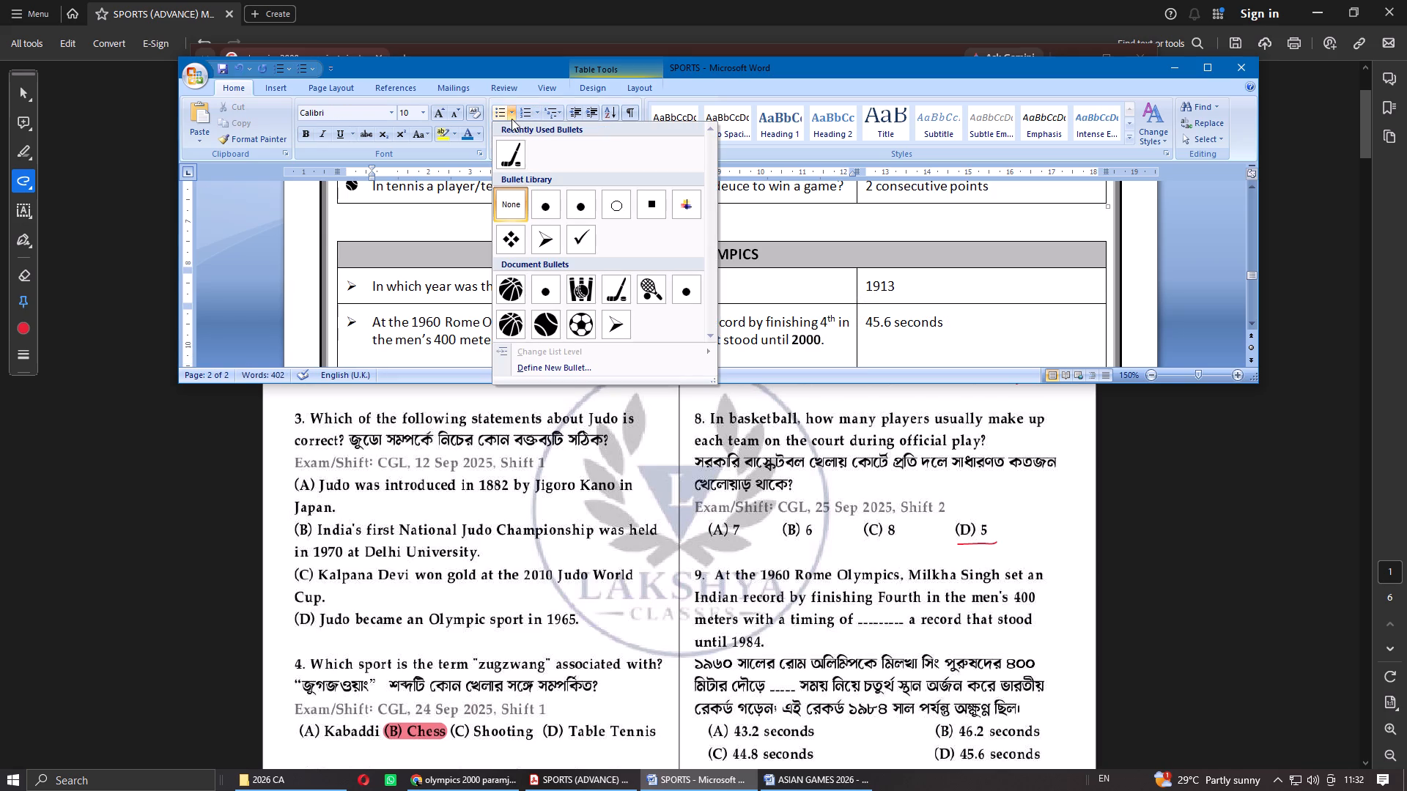
click(546, 199)
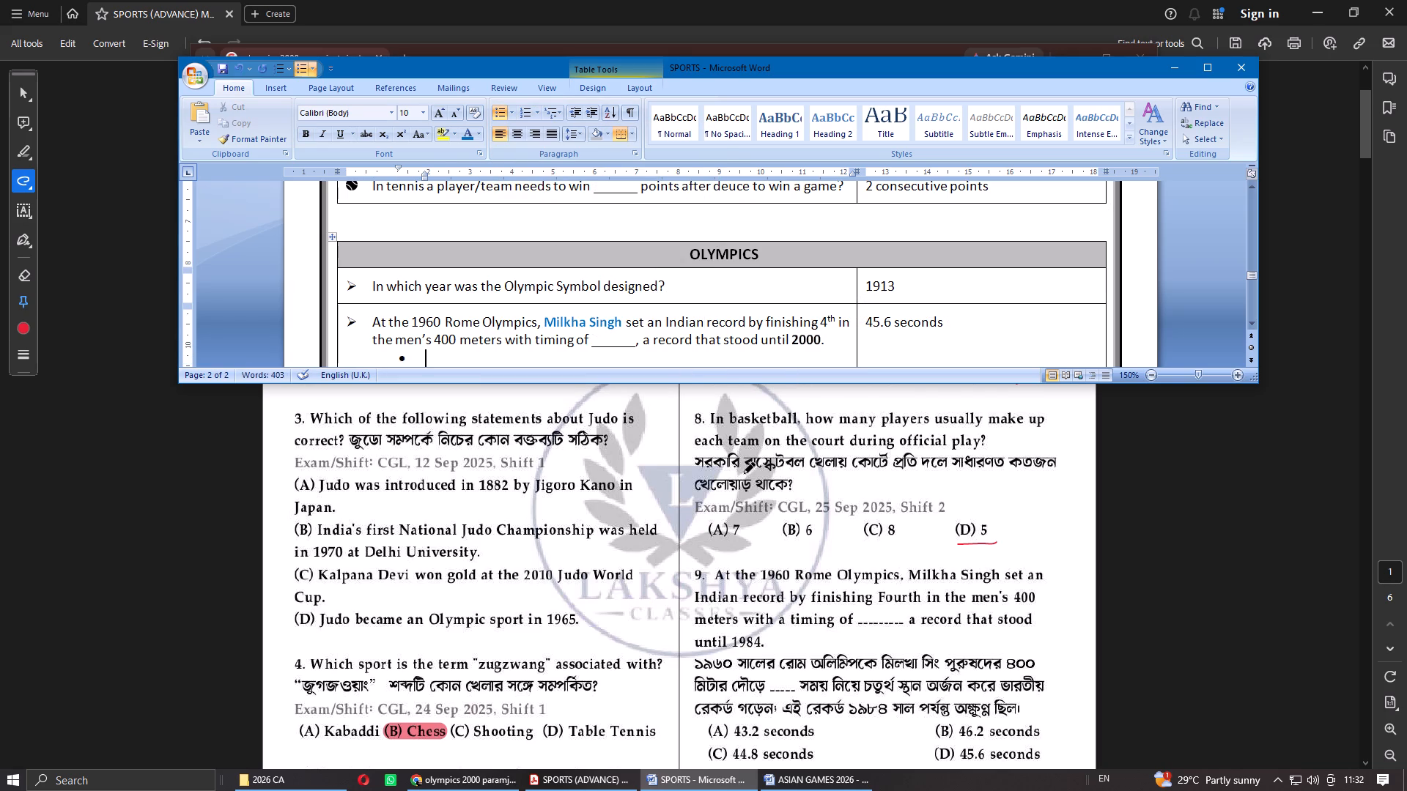
click(582, 790)
click(582, 790)
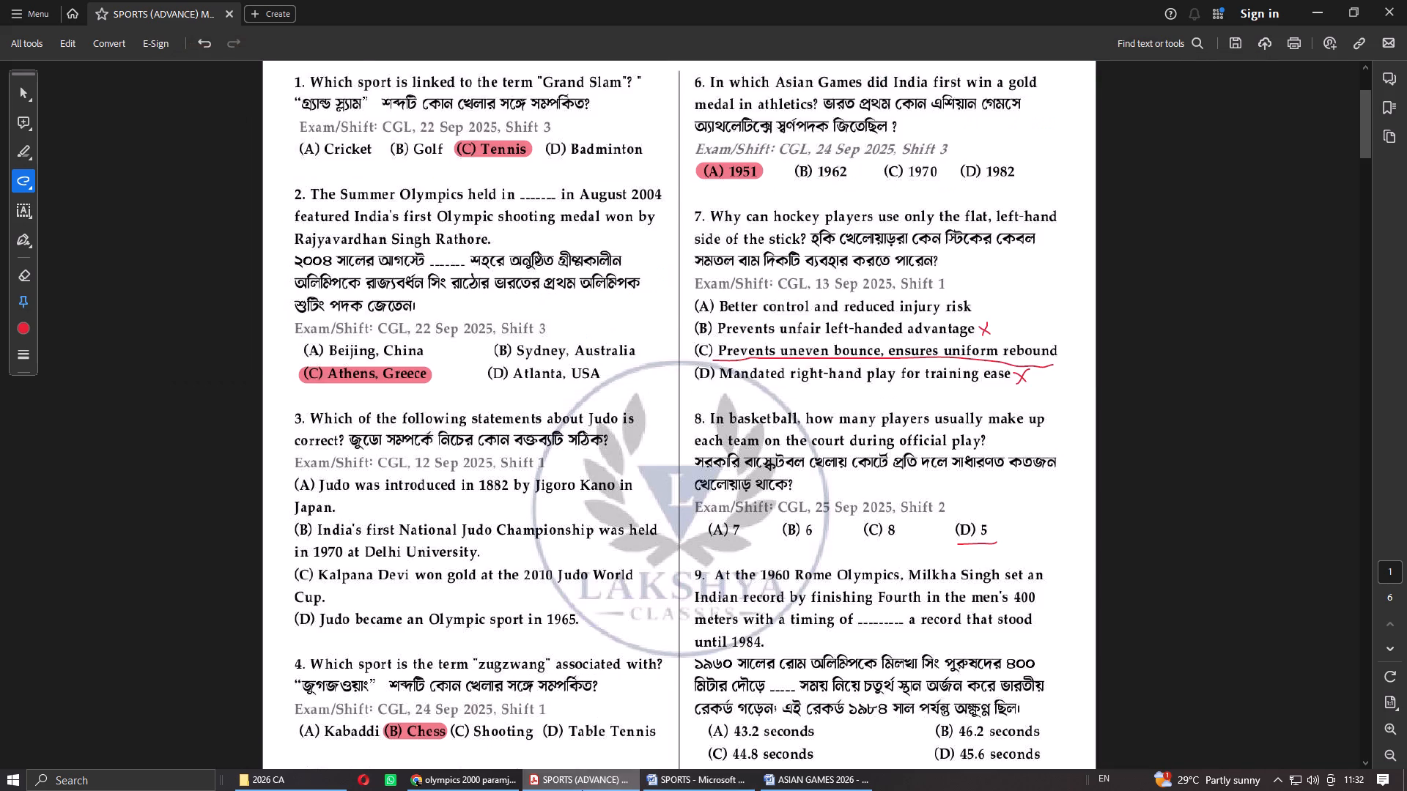
click(470, 777)
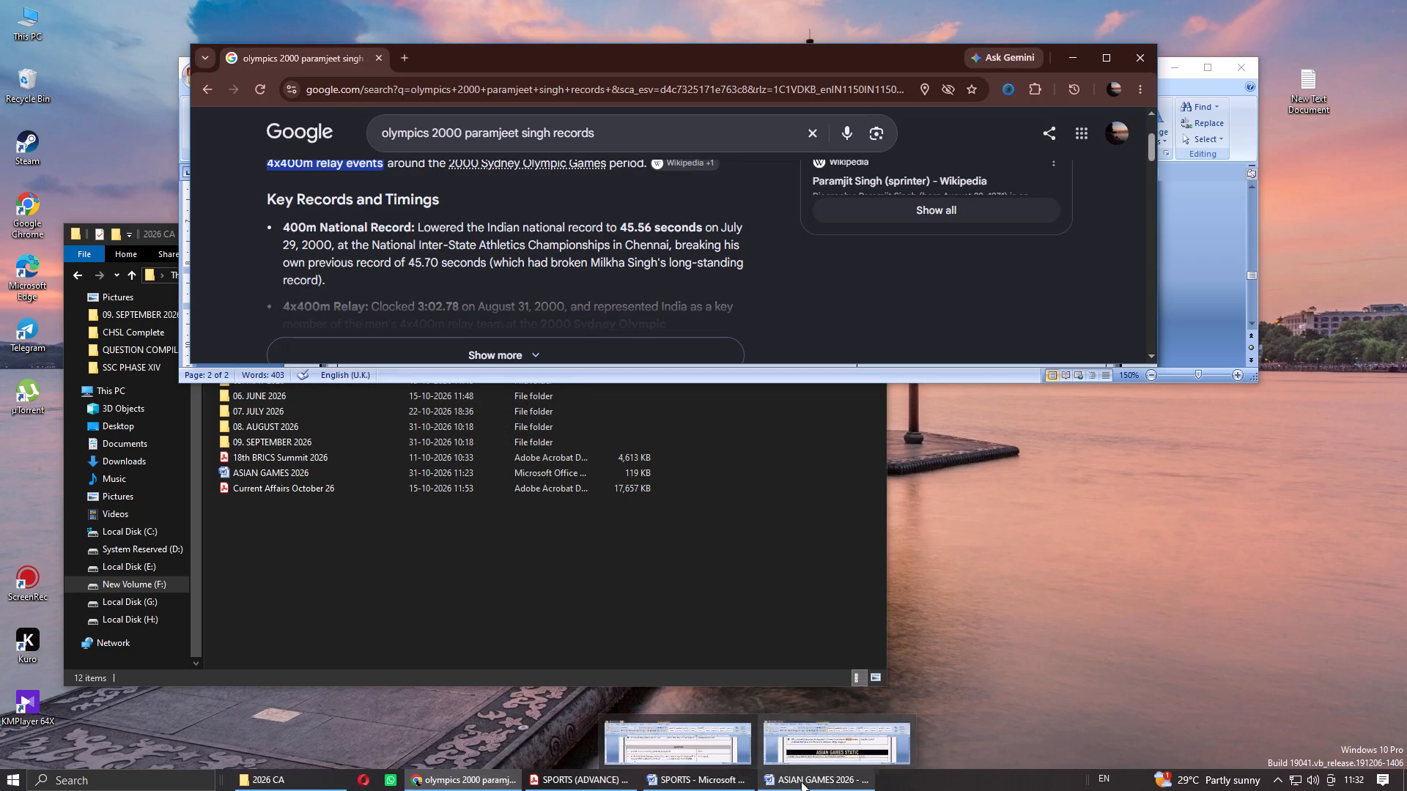
click(706, 779)
drag(742, 73, 742, 439)
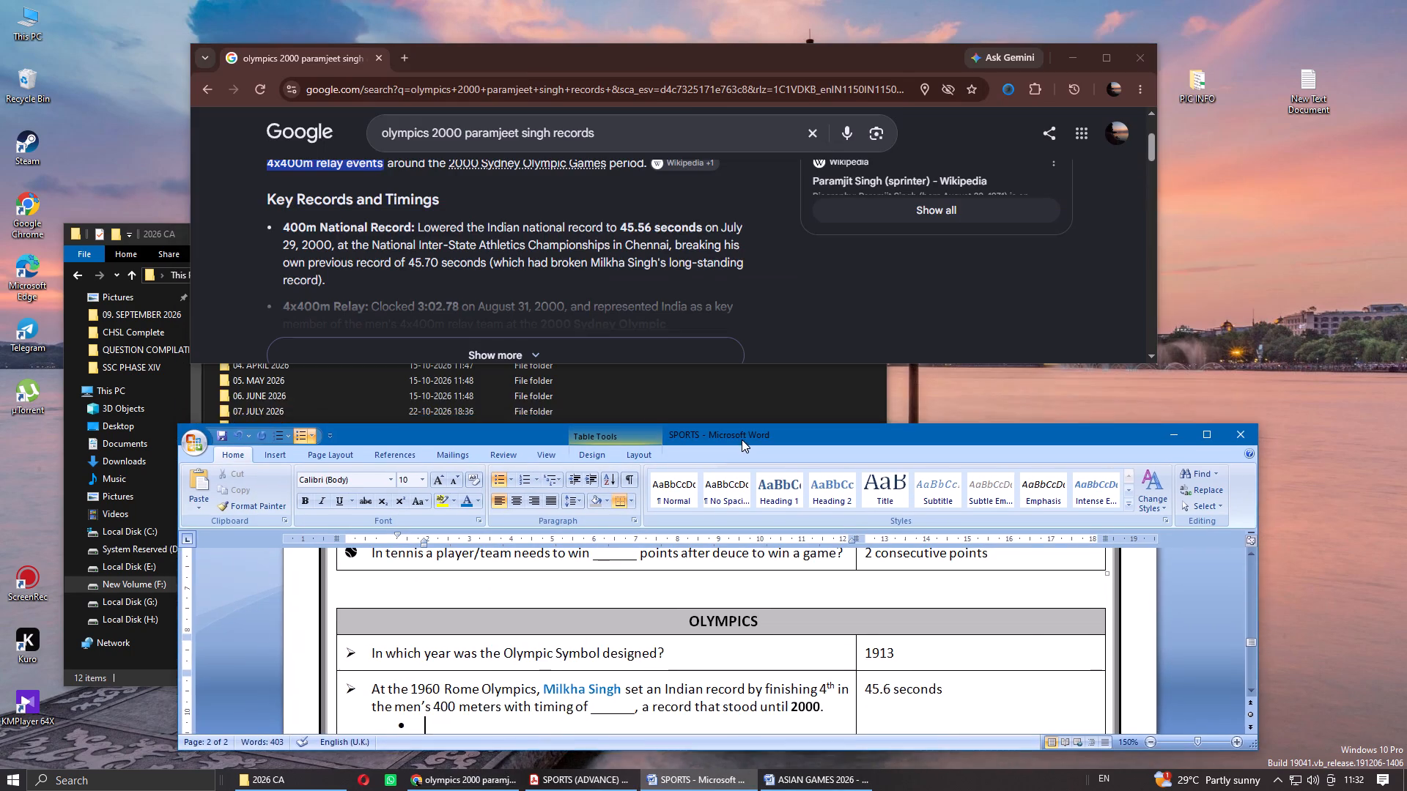
drag(742, 439, 717, 406)
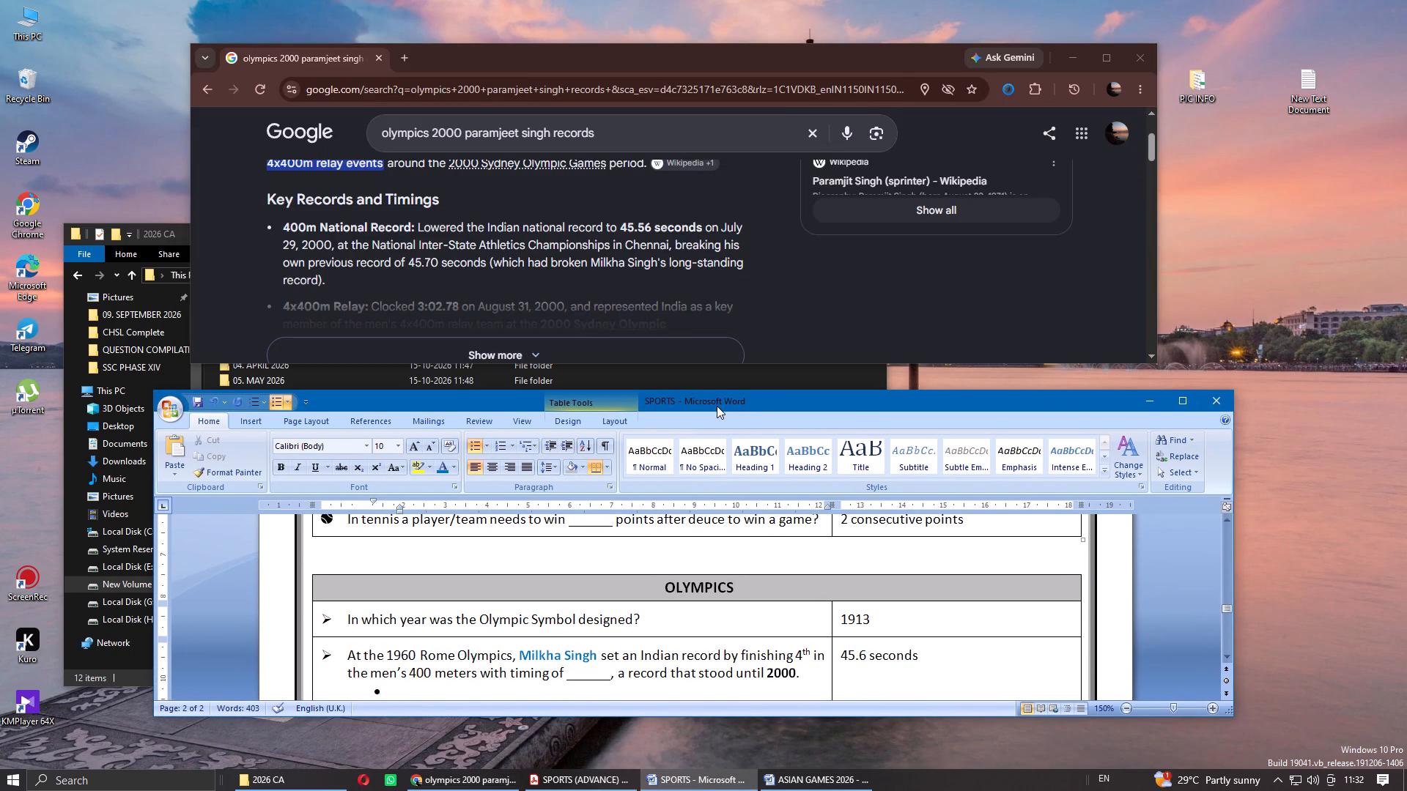
Write "Pramjeet Singh broke that record (45.56 seconds) in 2000 Sydney Olympics" on the new bullet line.
text(Pra)
scroll(640, 267, up, 1)
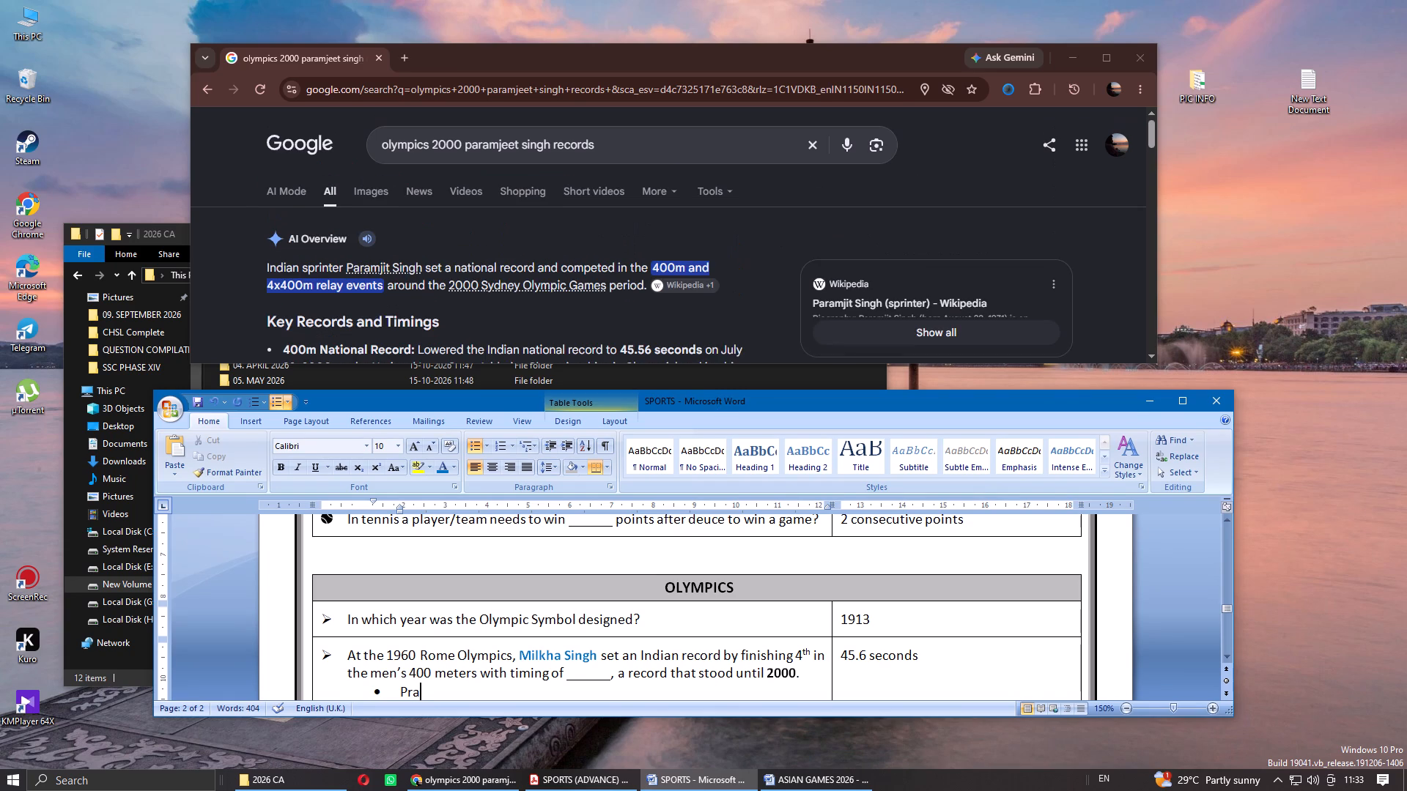
text(mjeet Singh broke that record)
key(space)
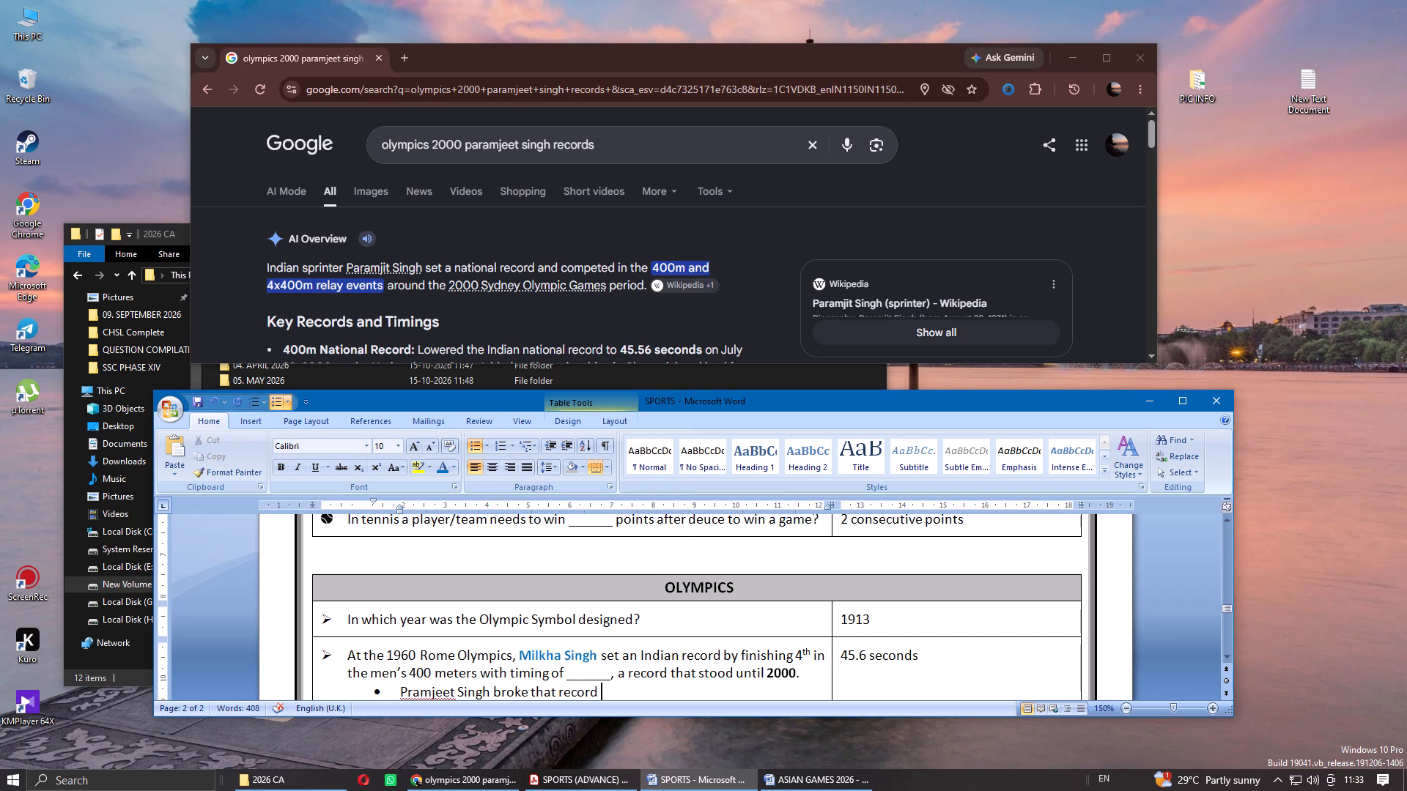
text(())
key(Left)
text(45.56 seconds)
click(715, 690)
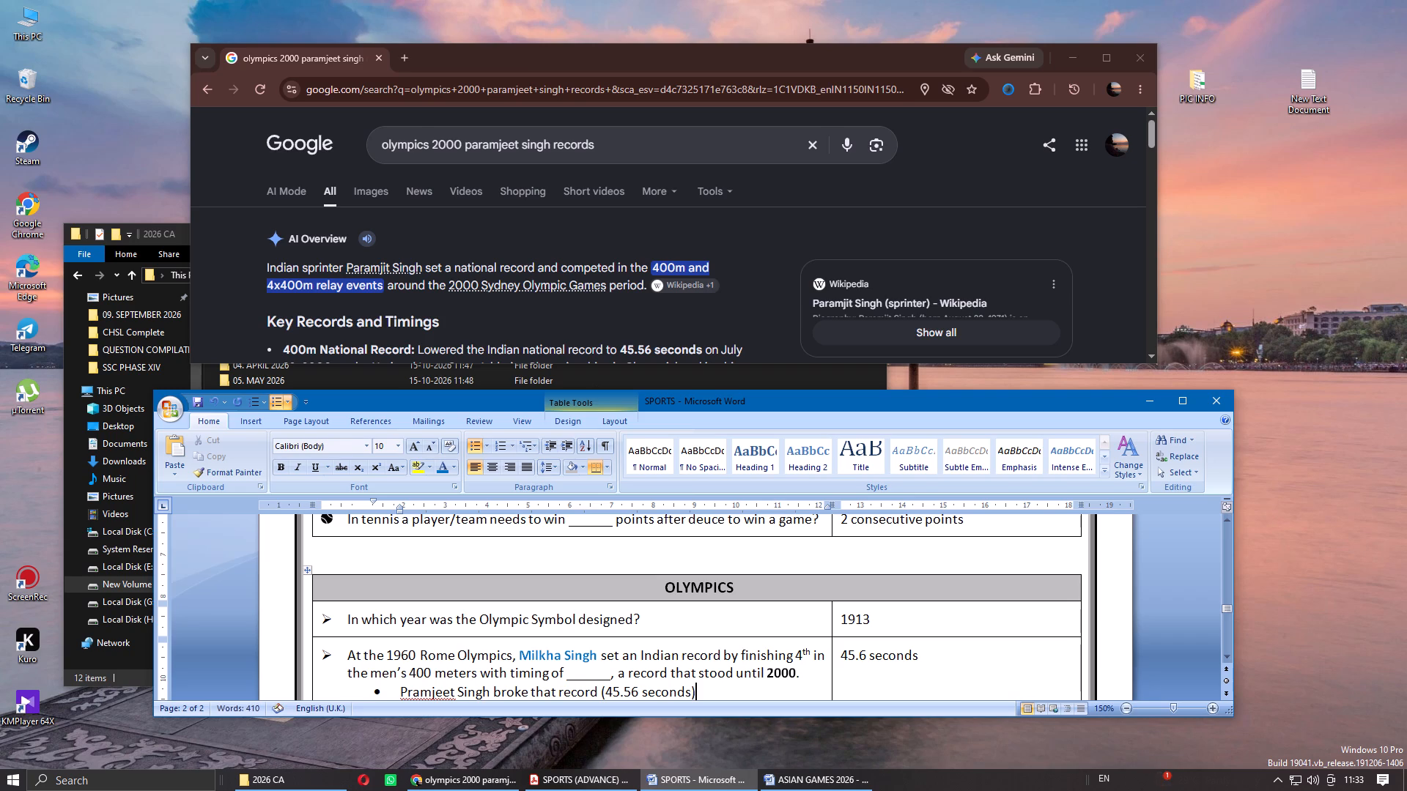
key(space)
text(in)
key(space)
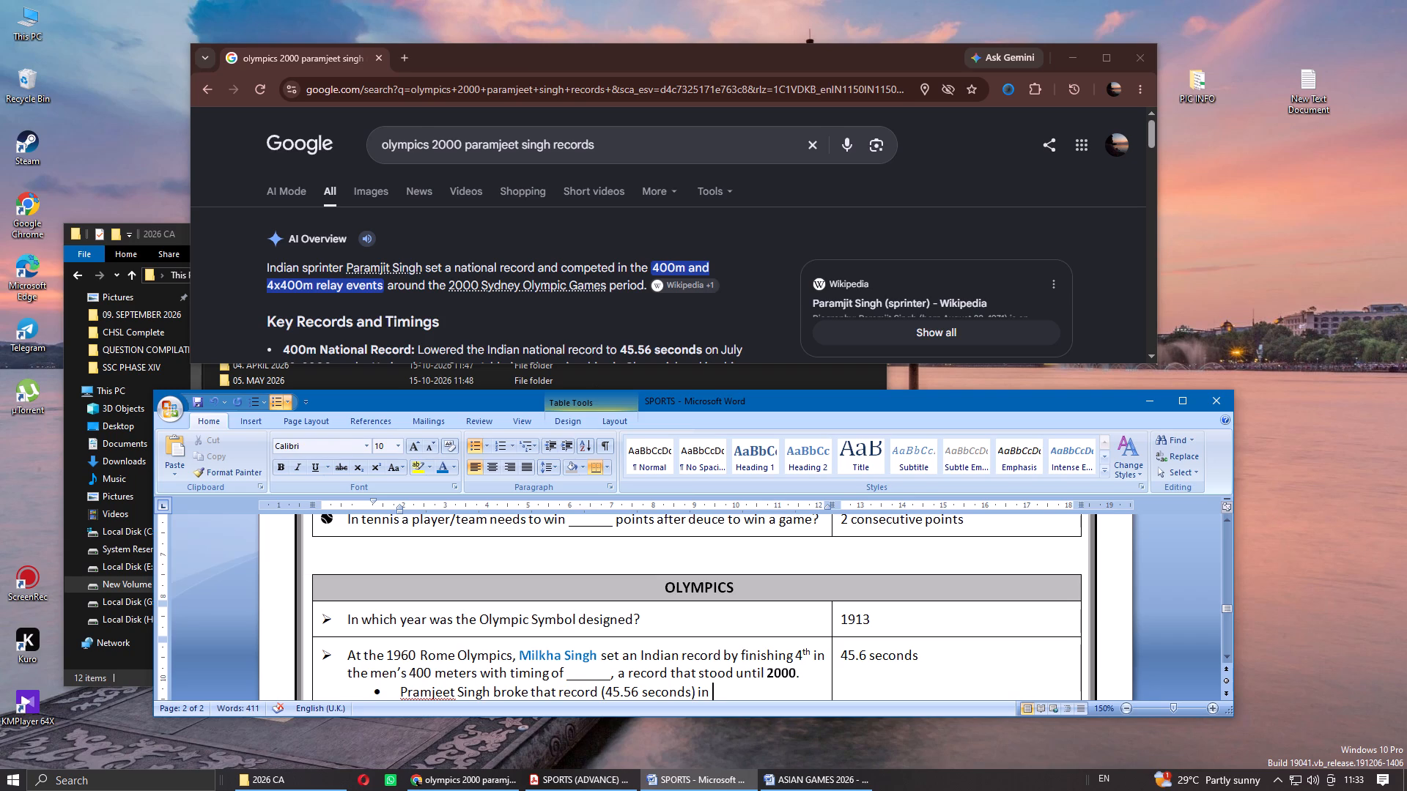
text(2000 Sydney Olympics)
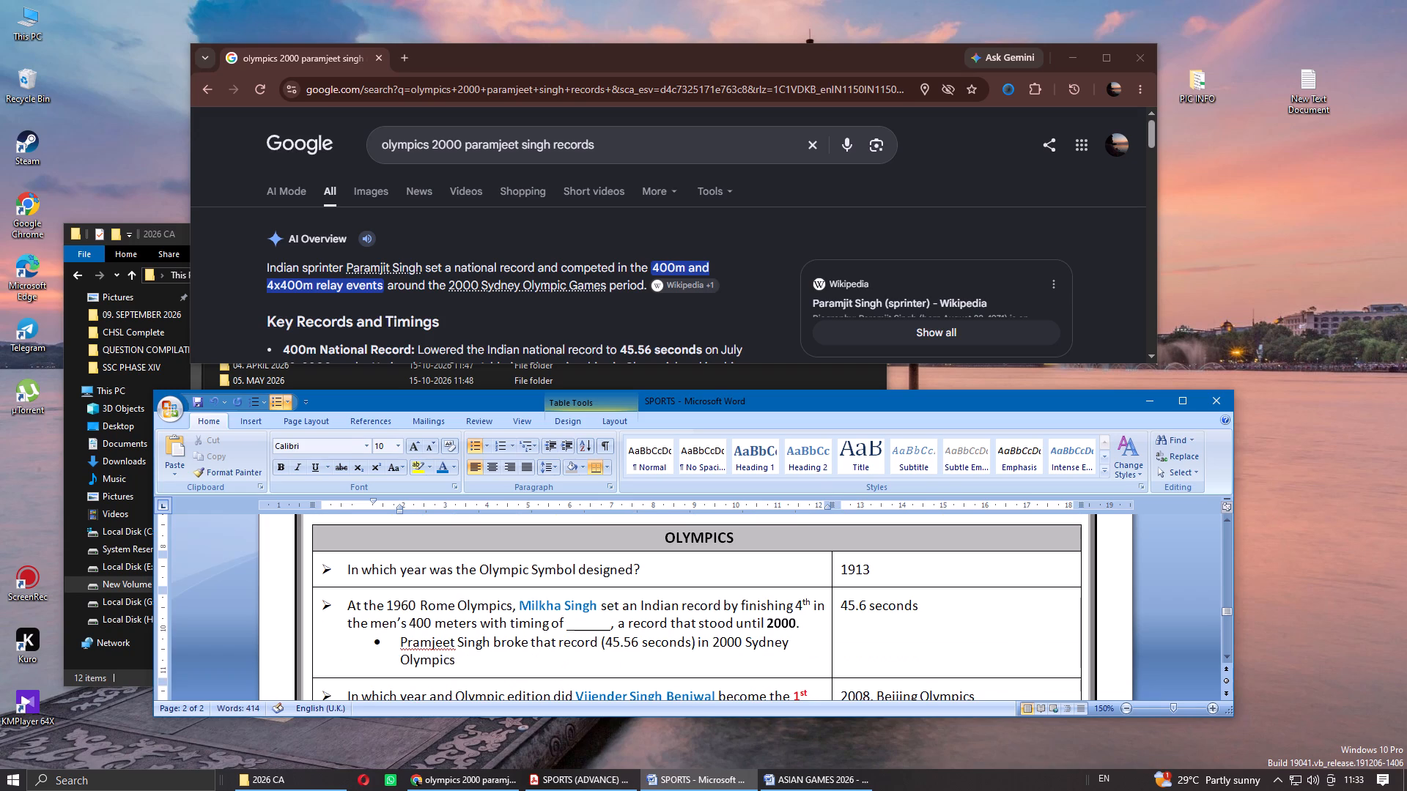
Allow spacing between same-style paragraphs for the Milkha Singh question and set its spacing after to 3 pt.
right_click(449, 620)
click(501, 598)
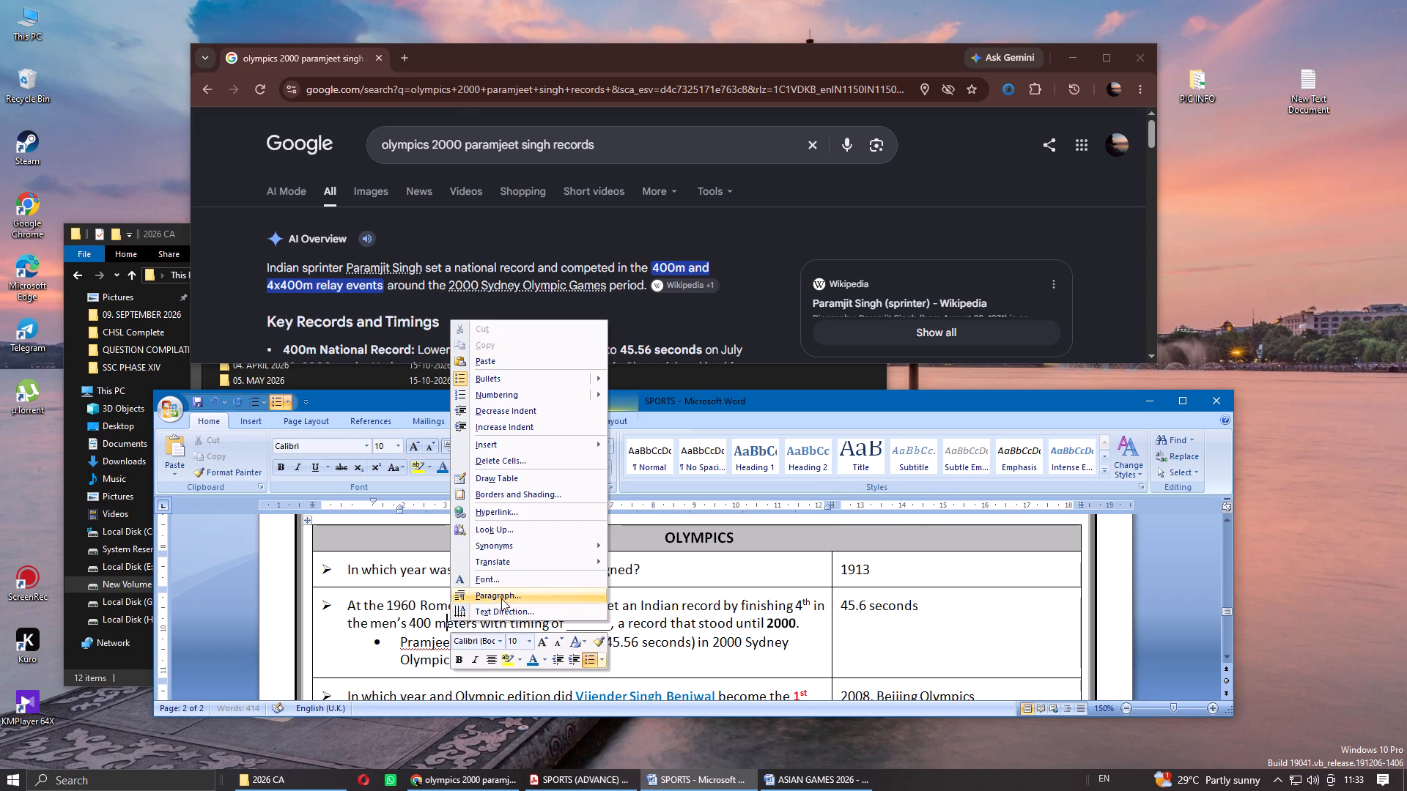
click(248, 365)
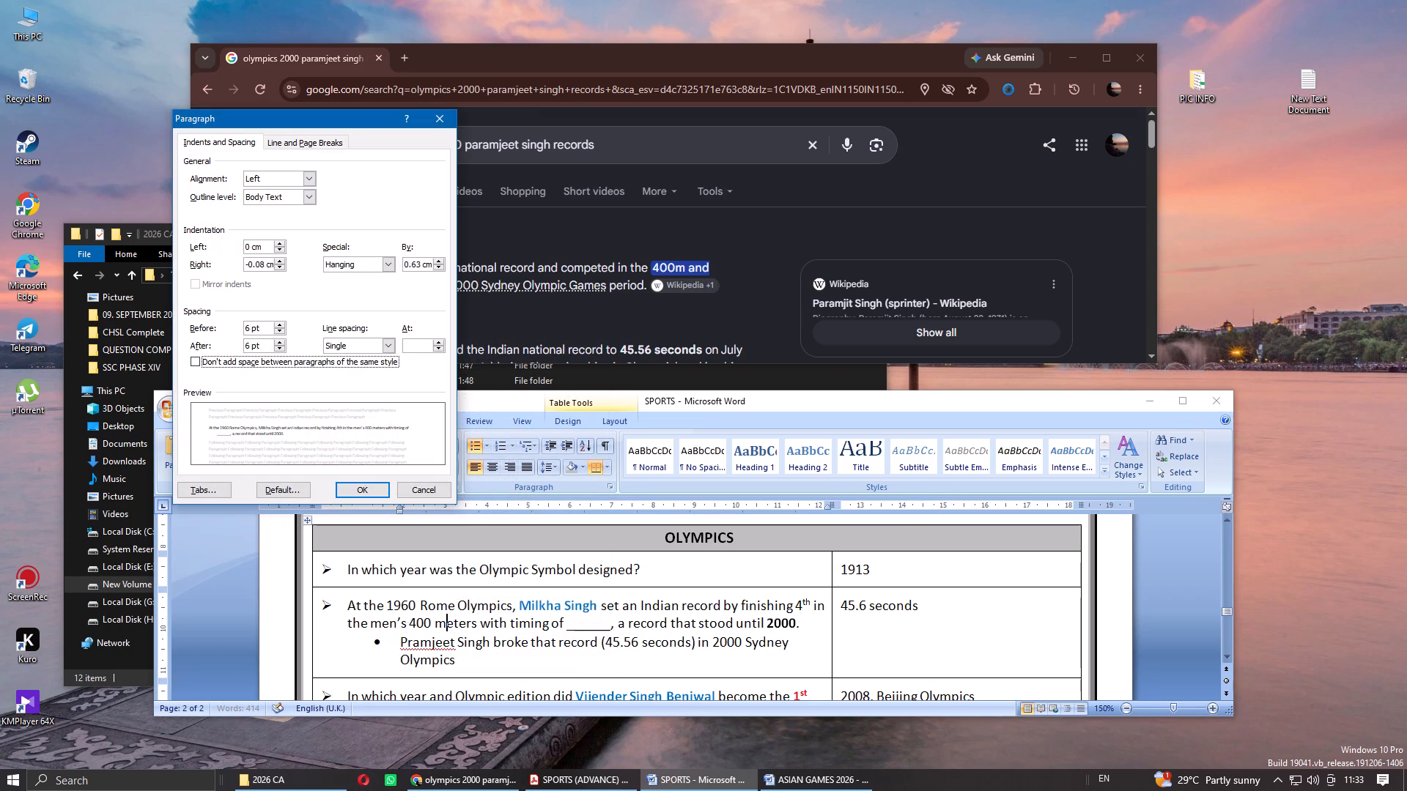
drag(250, 346, 210, 347)
key(3)
click(357, 483)
click(484, 672)
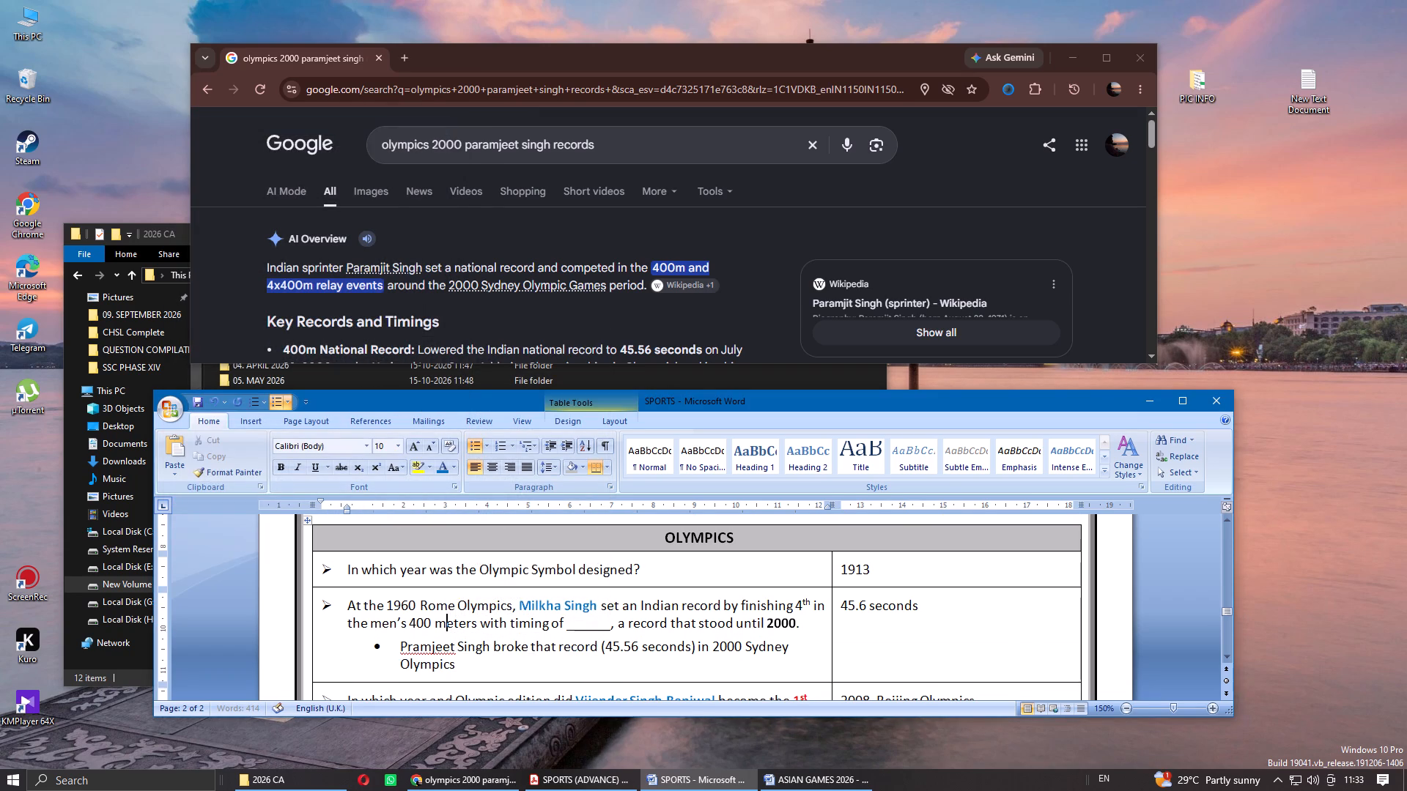
drag(407, 644, 485, 644)
click(441, 471)
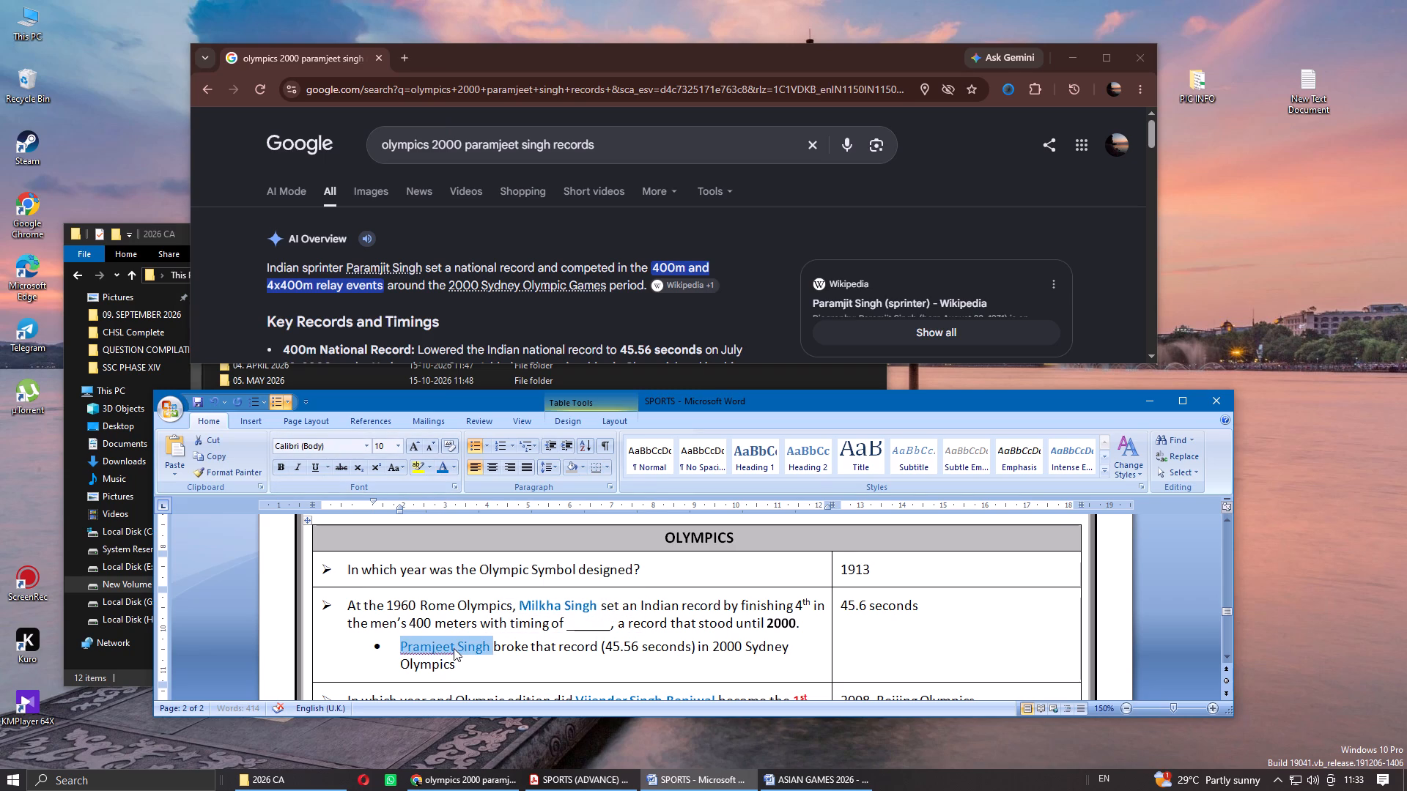
Exclude the word Pramjeet in the sub-bullet from spelling and grammar checking.
click(435, 648)
double_click(424, 647)
click(341, 708)
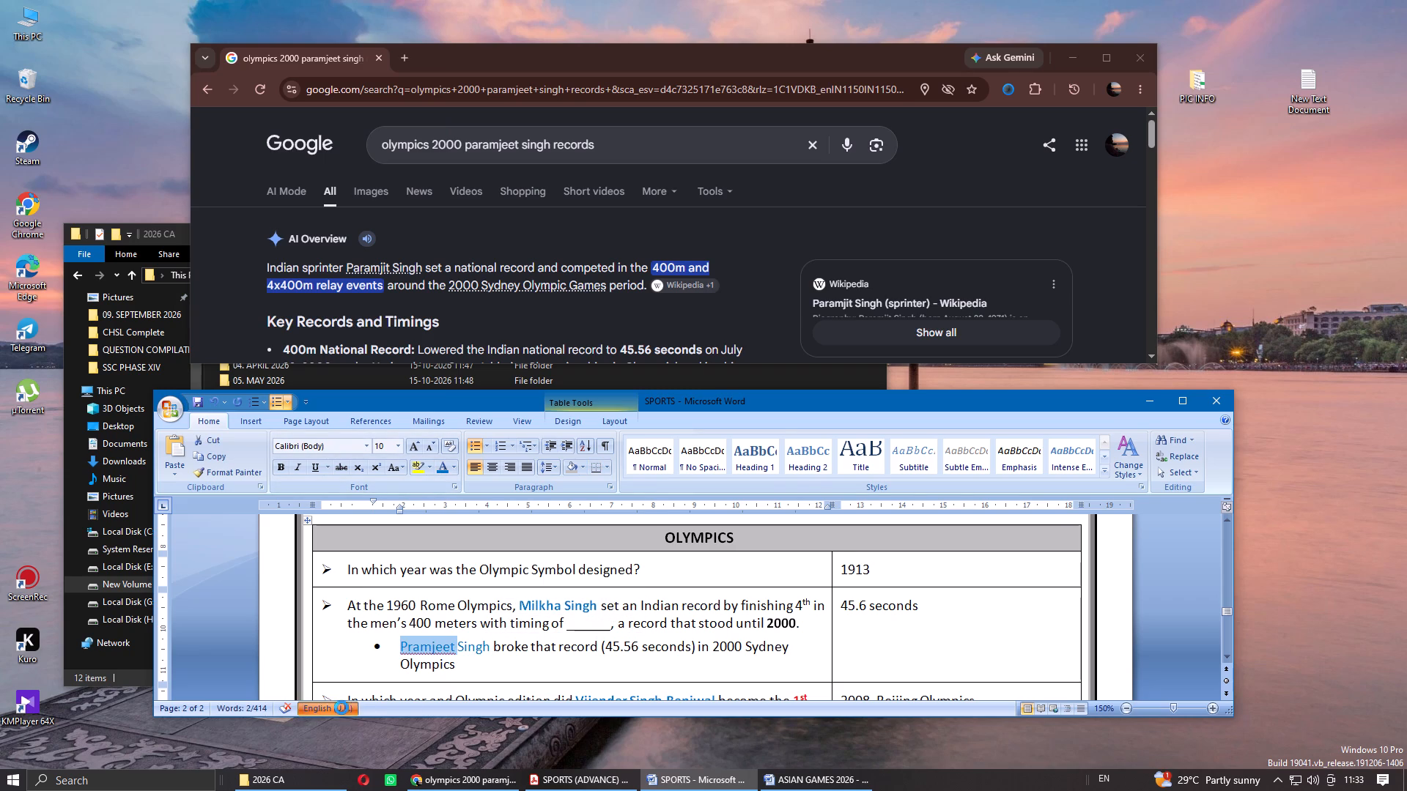
click(652, 606)
click(680, 637)
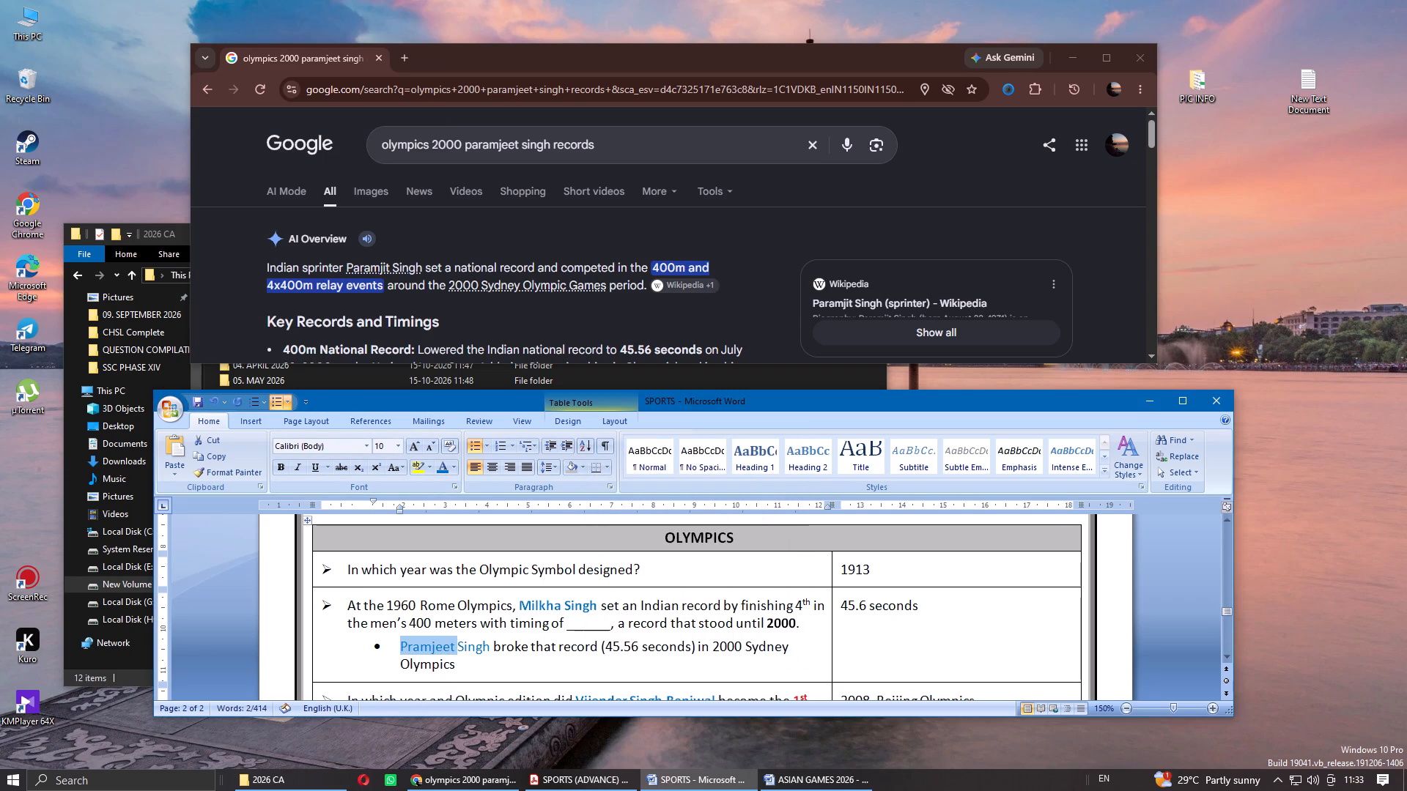
click(734, 645)
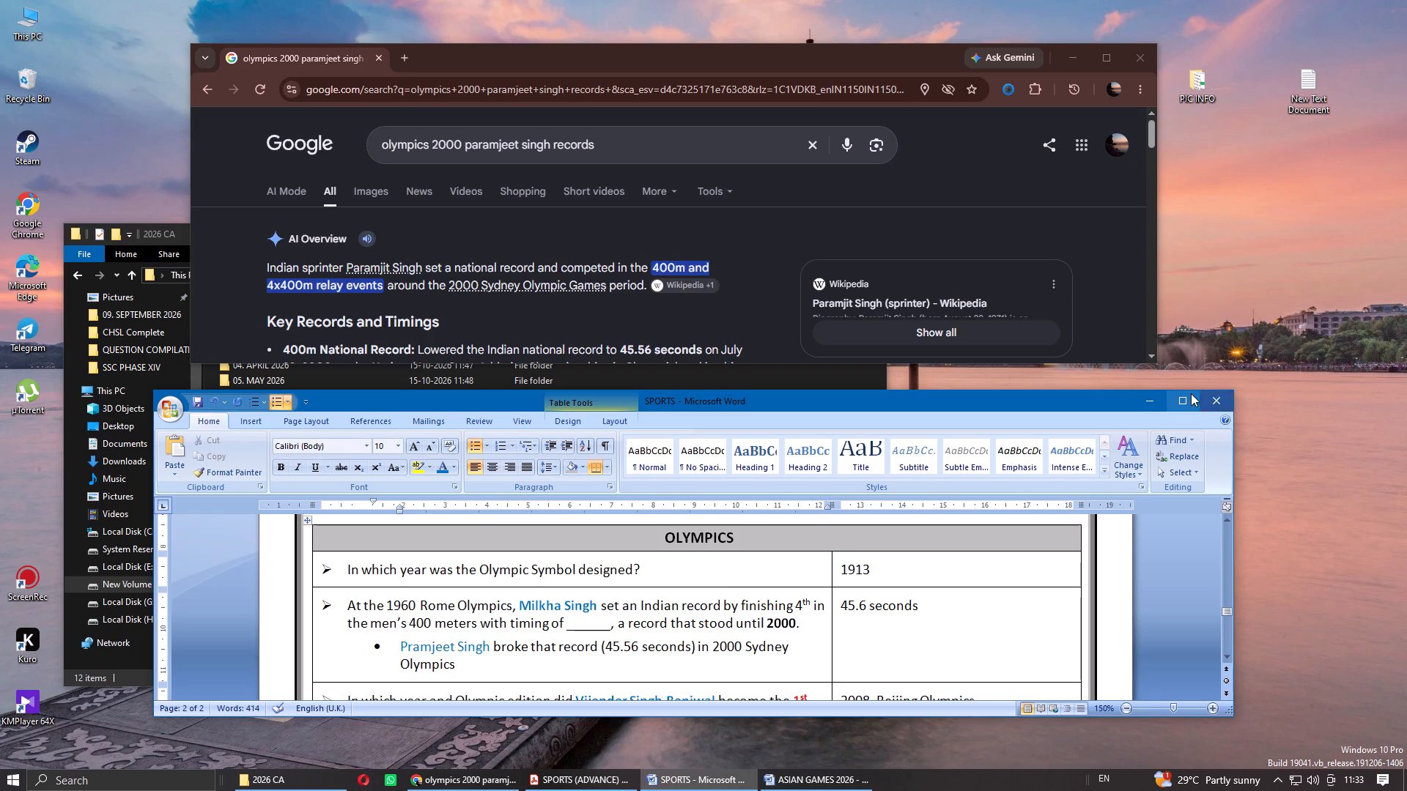
Maximize the document and set all question and answer rows of the OLYMPICS table to font size 11.
click(1191, 393)
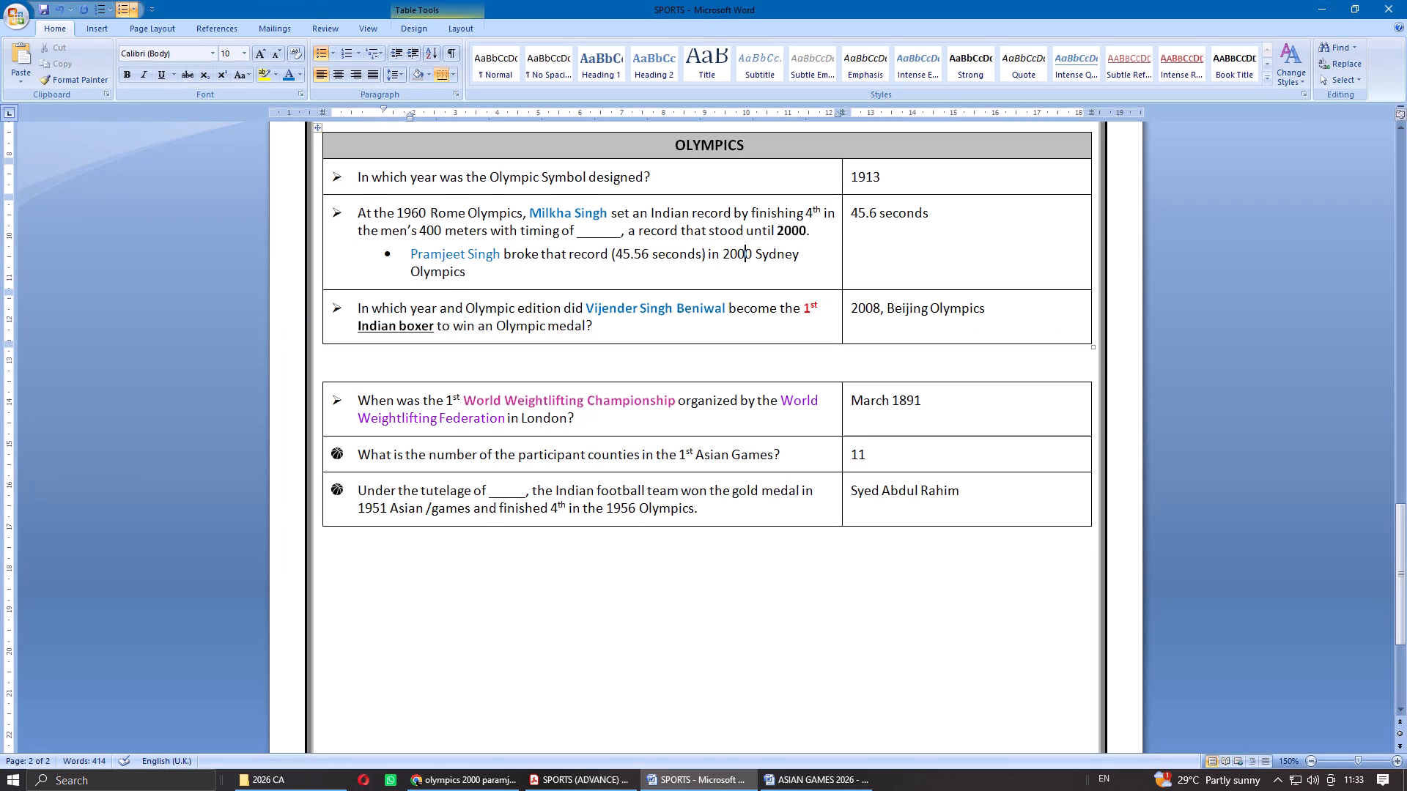
drag(373, 175, 881, 318)
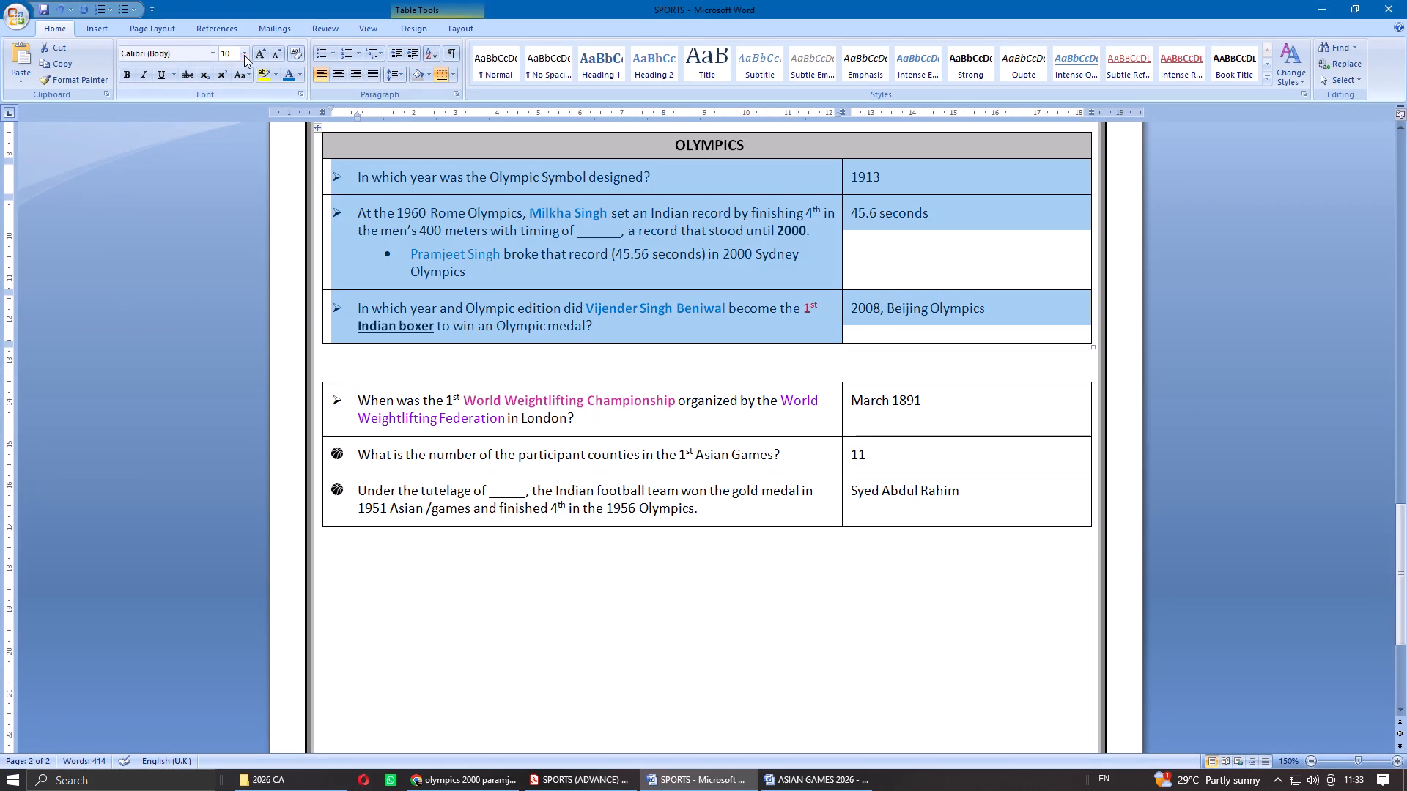
click(245, 54)
click(234, 105)
click(450, 287)
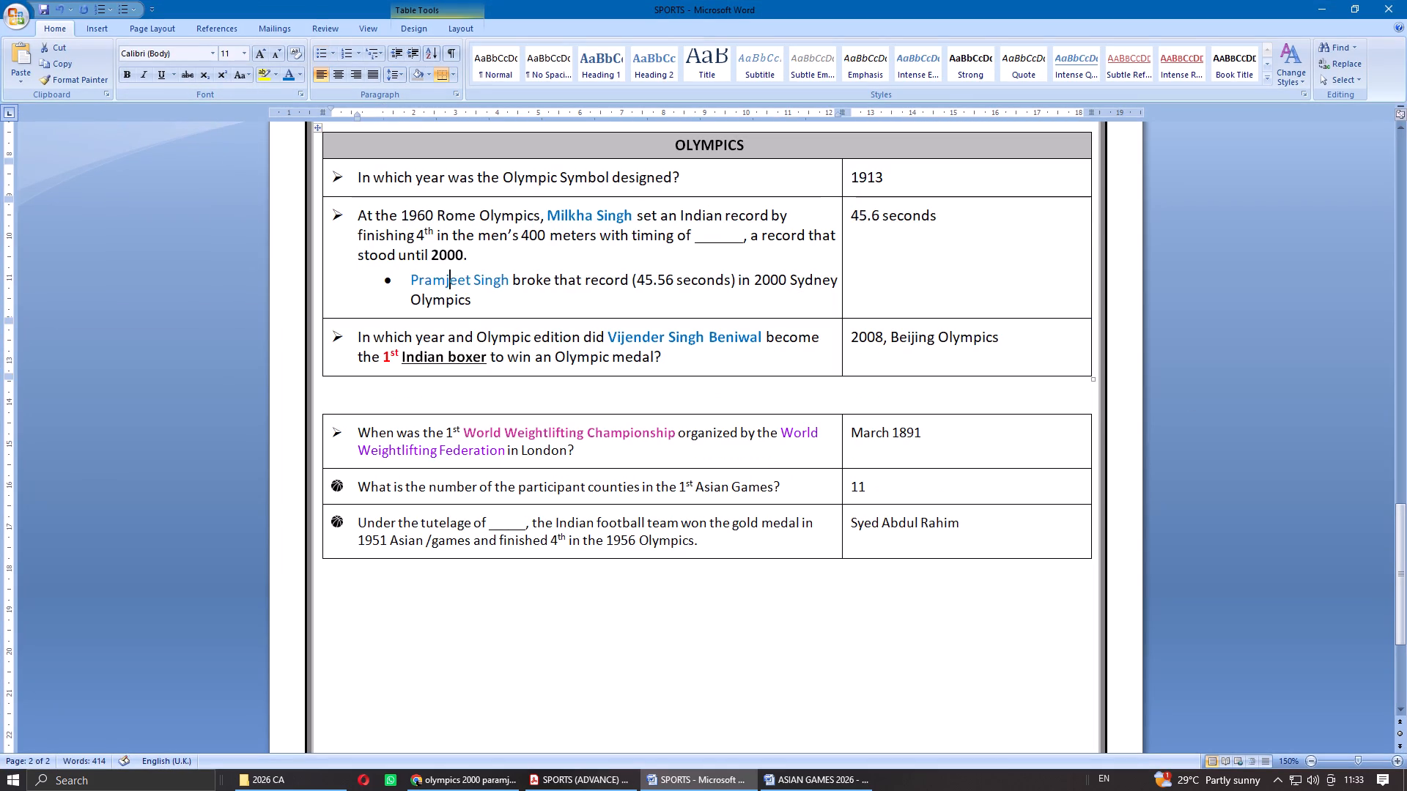
drag(482, 306, 409, 283)
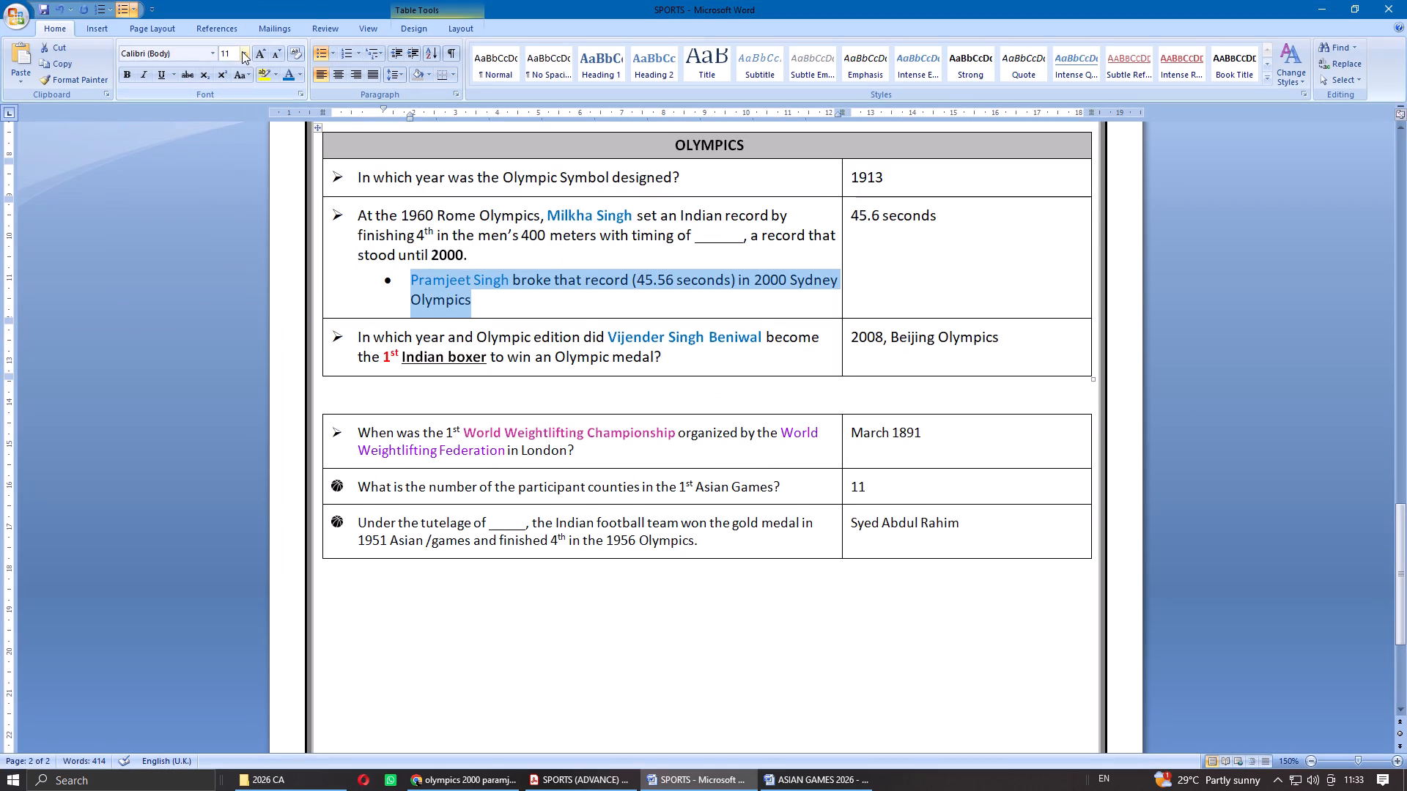
click(242, 51)
click(230, 92)
click(587, 296)
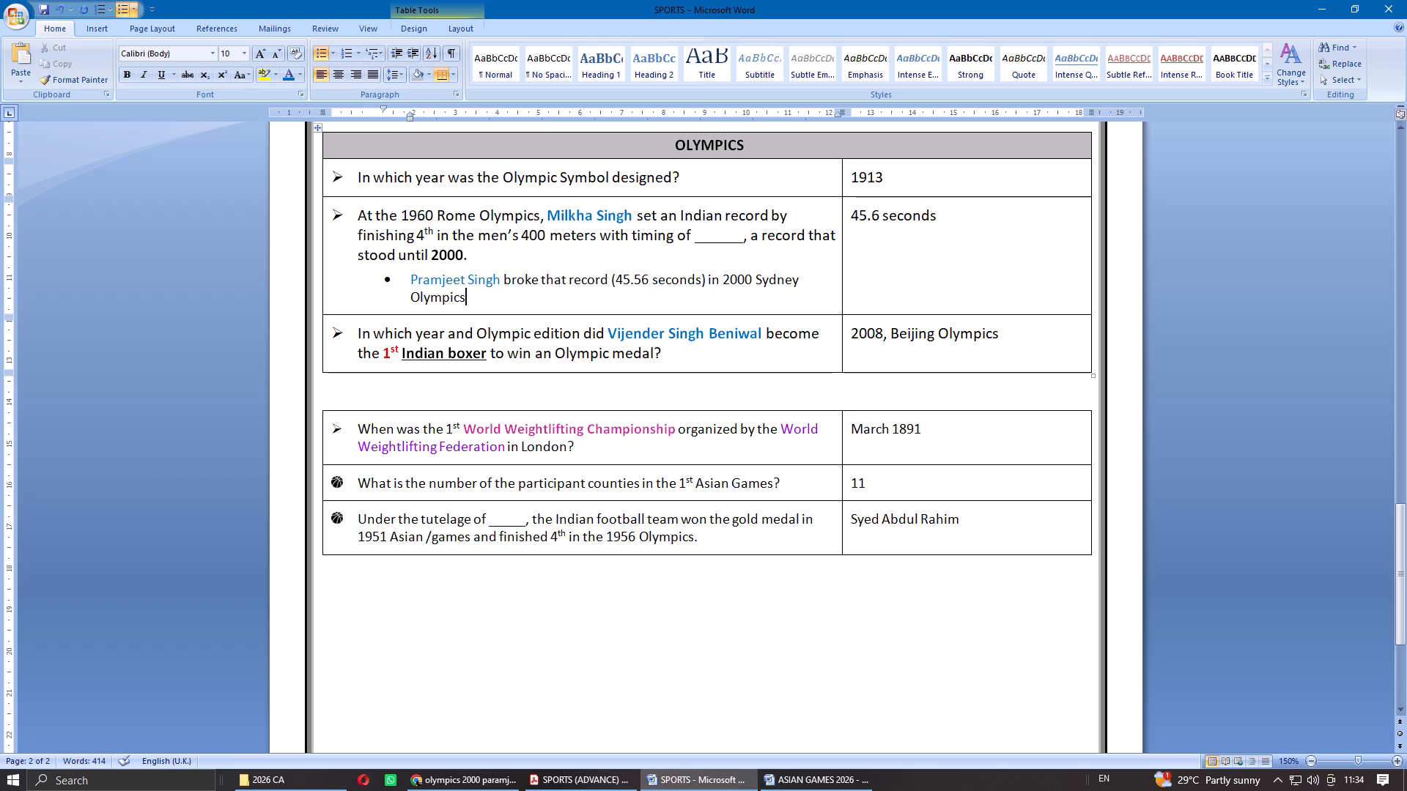
Switch to the SPORTS (ADVANCE) PDF and strike through the year 1984 in question 9 in red.
click(455, 785)
click(599, 790)
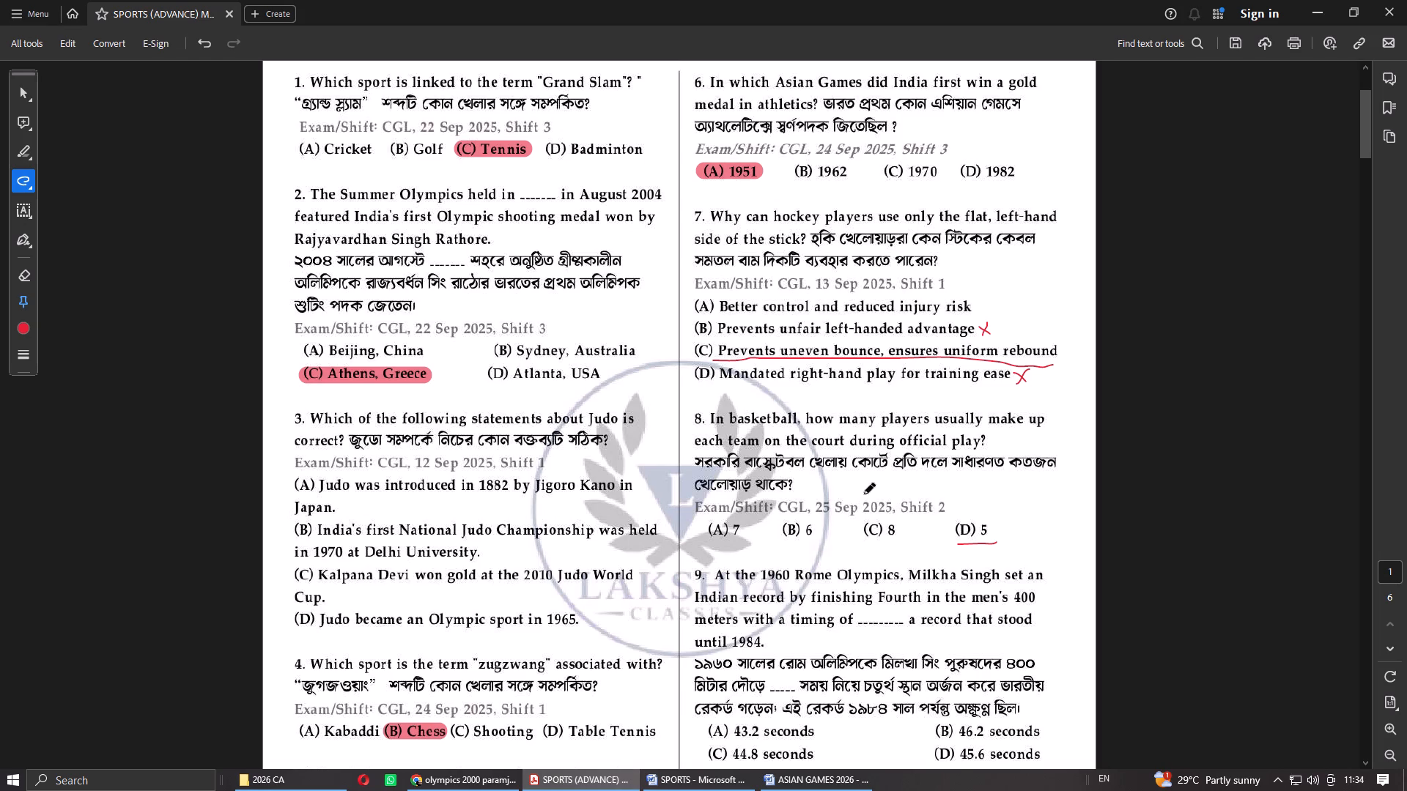
scroll(853, 500, down, 2)
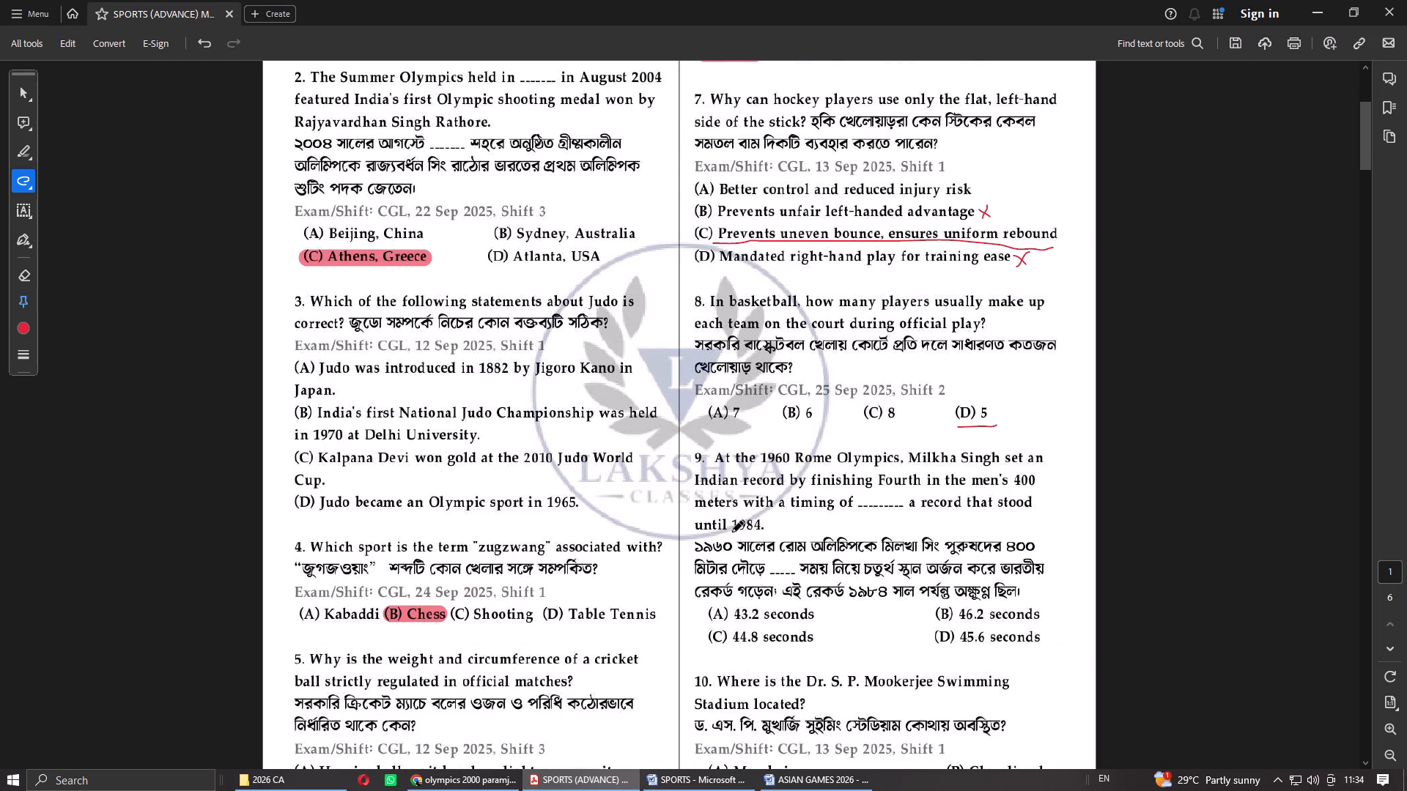
drag(733, 527, 764, 525)
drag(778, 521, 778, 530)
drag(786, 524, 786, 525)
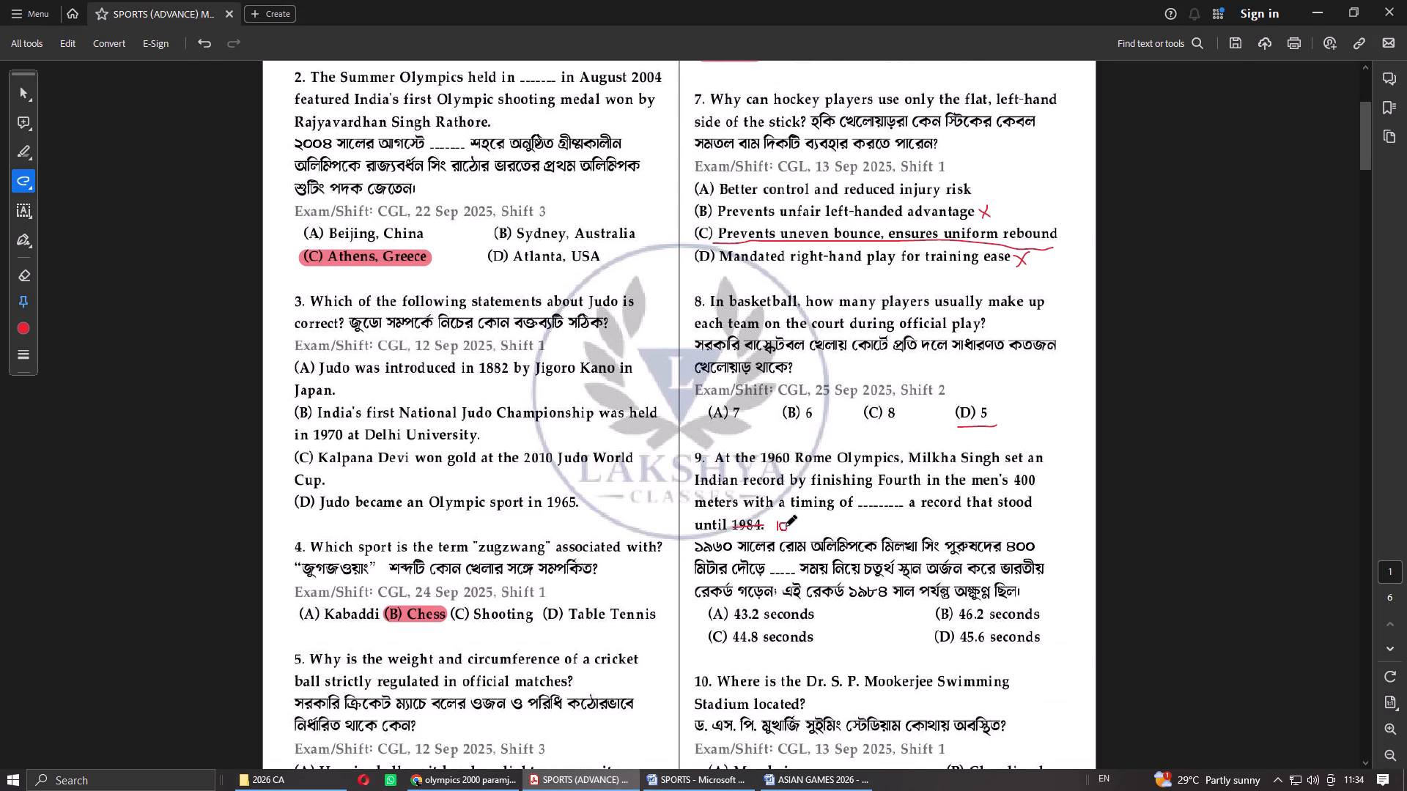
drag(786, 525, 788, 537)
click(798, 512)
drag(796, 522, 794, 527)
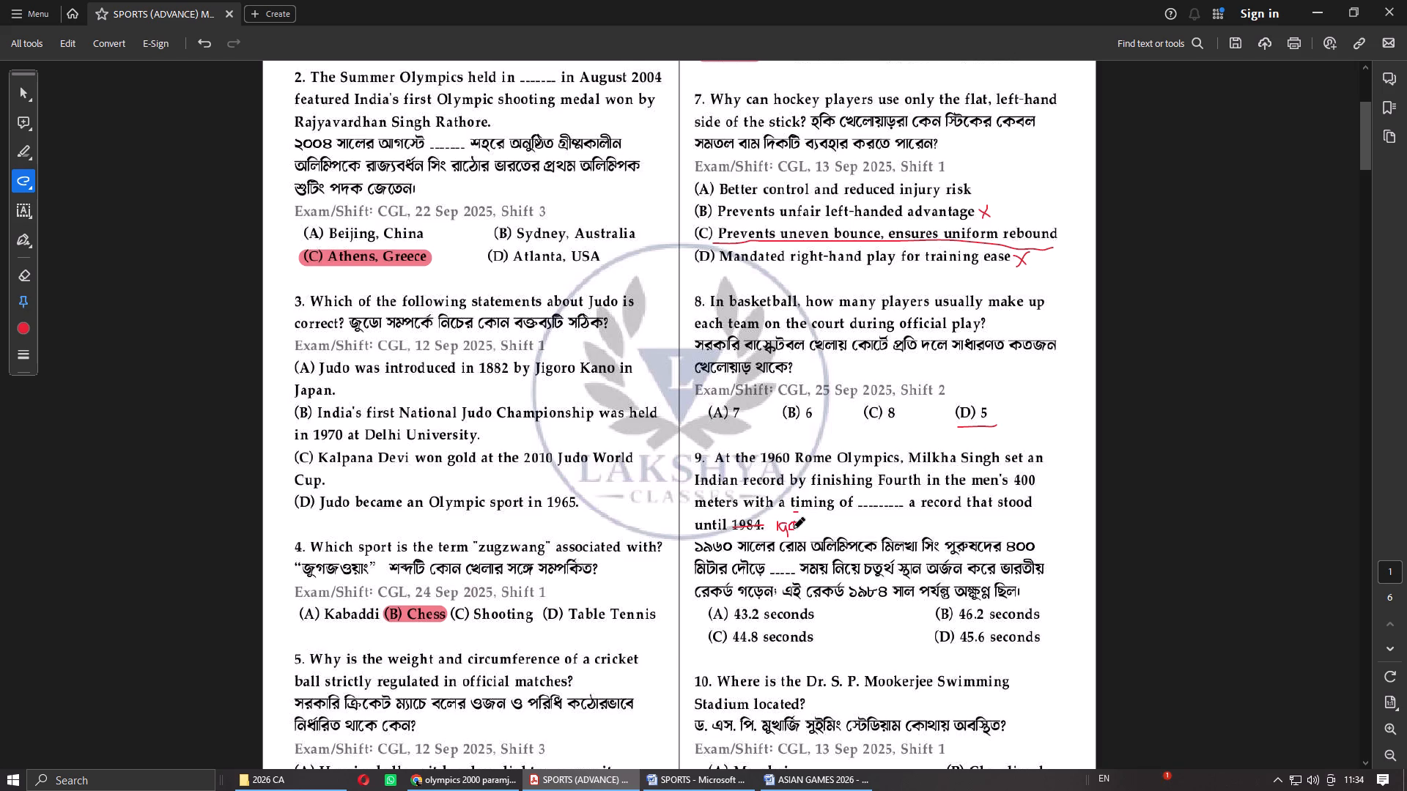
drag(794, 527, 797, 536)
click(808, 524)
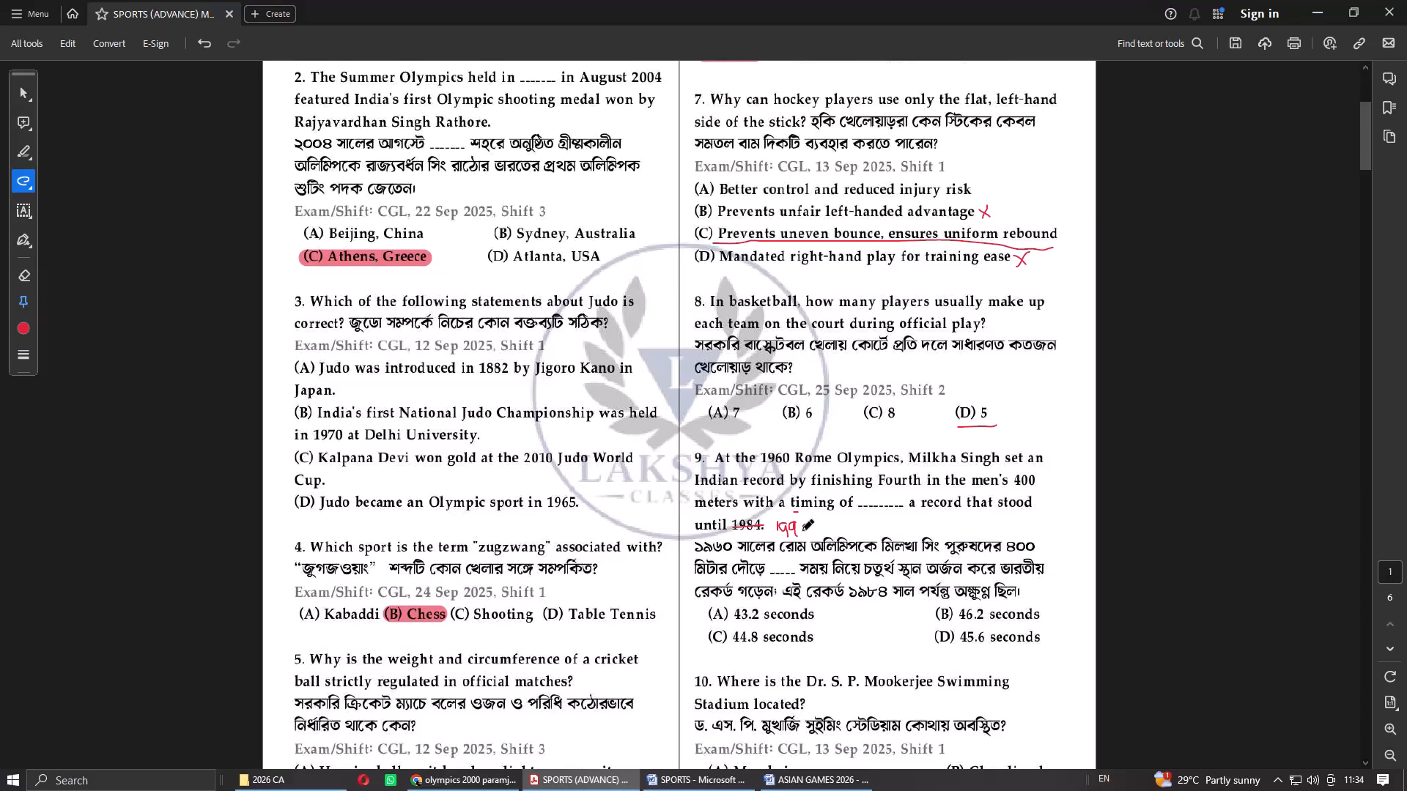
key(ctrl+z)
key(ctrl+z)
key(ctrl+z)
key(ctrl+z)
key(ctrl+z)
Handwrite the corrected year 2000 in red beside the struck-out year in question 9.
drag(770, 523, 777, 524)
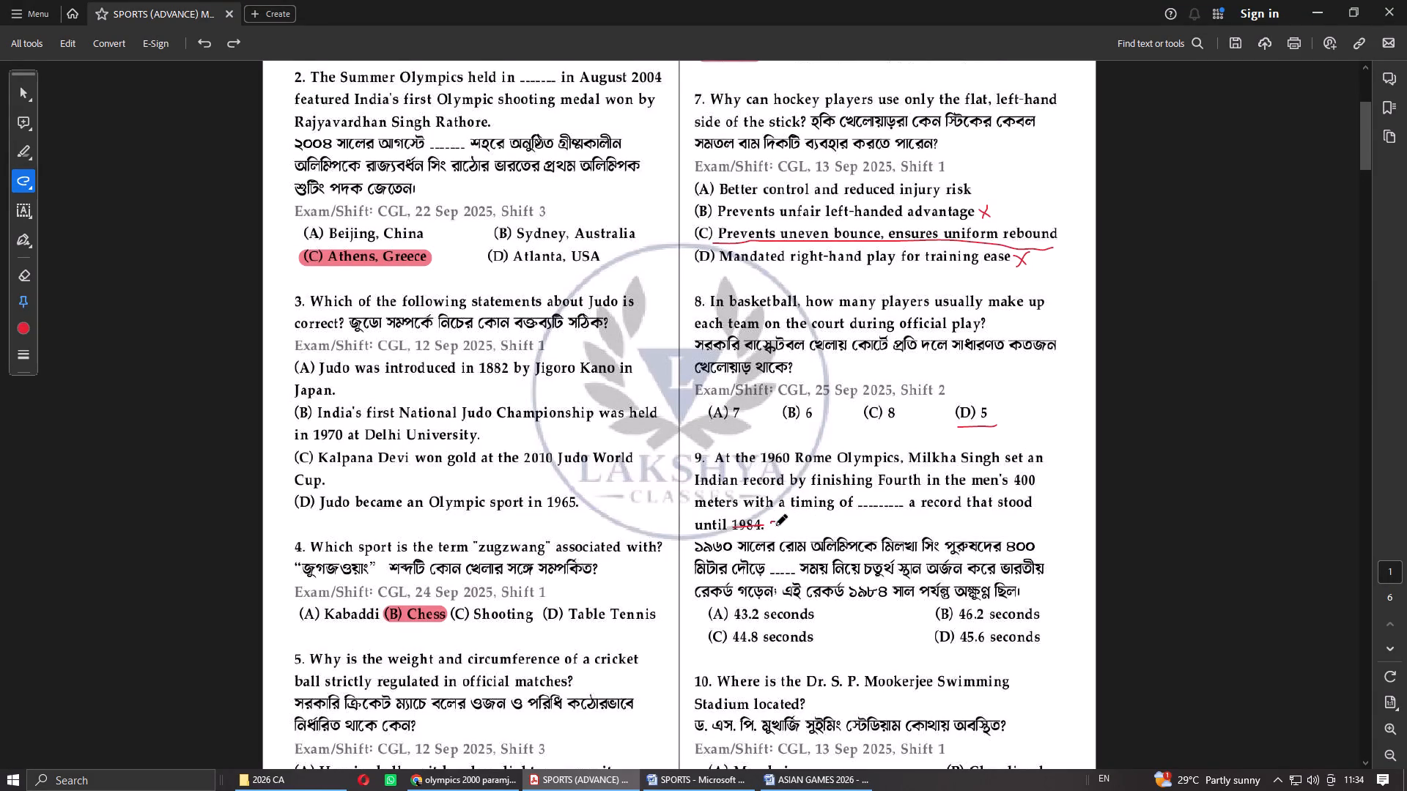
drag(777, 524, 781, 532)
click(786, 518)
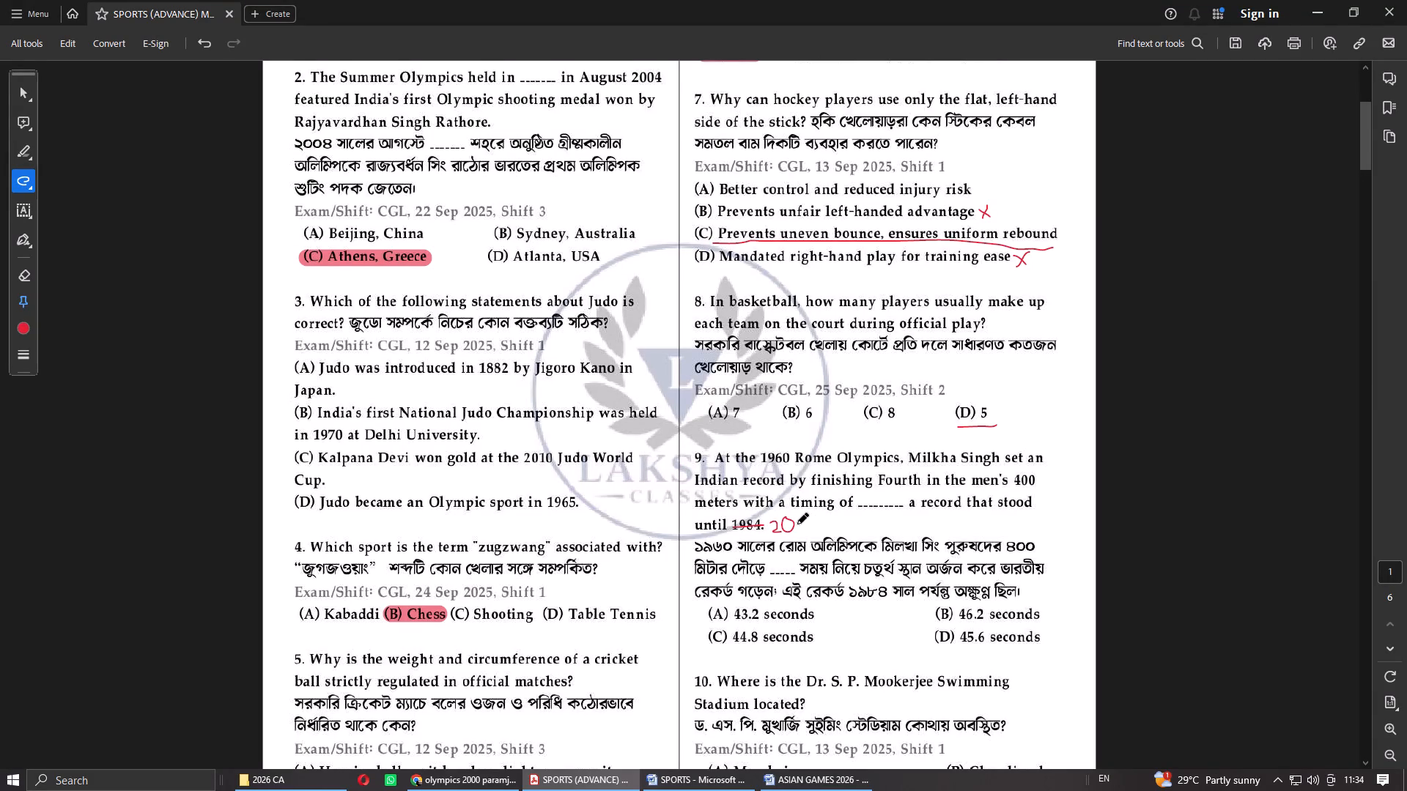
click(800, 521)
click(808, 519)
Underline option (C) 44.8 seconds of question 9 in red and handwrite (2024) beside it.
scroll(914, 498, down, 2)
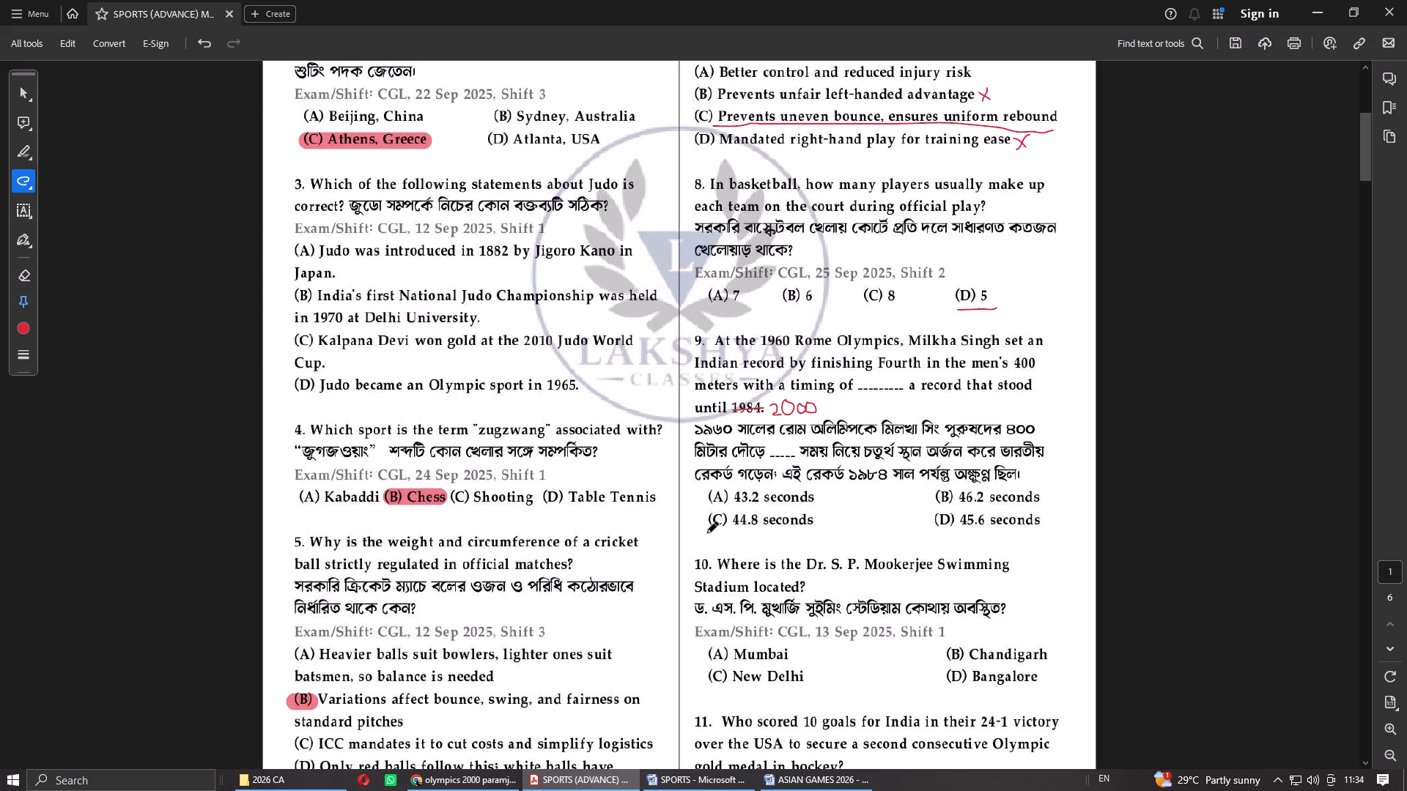
drag(708, 532, 814, 532)
drag(824, 508, 828, 534)
drag(828, 534, 829, 535)
drag(829, 521, 838, 528)
click(839, 516)
drag(846, 513, 854, 522)
drag(857, 508, 857, 519)
drag(858, 504, 863, 514)
drag(863, 514, 862, 527)
In the SPORTS Word document, add a row after the Vijender Singh Beniwal question, split it off as a separate table, and give it a second row.
scroll(887, 479, down, 1)
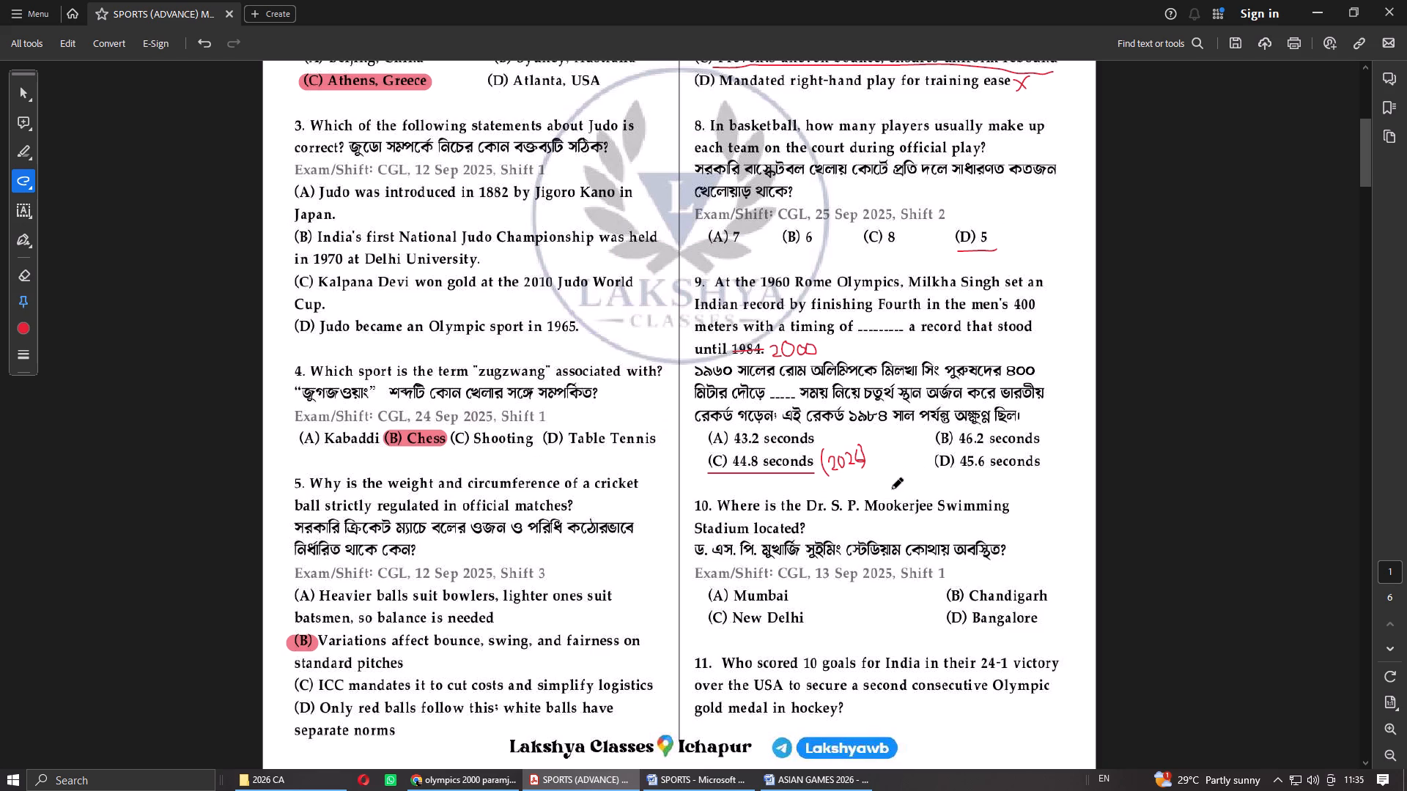
click(706, 790)
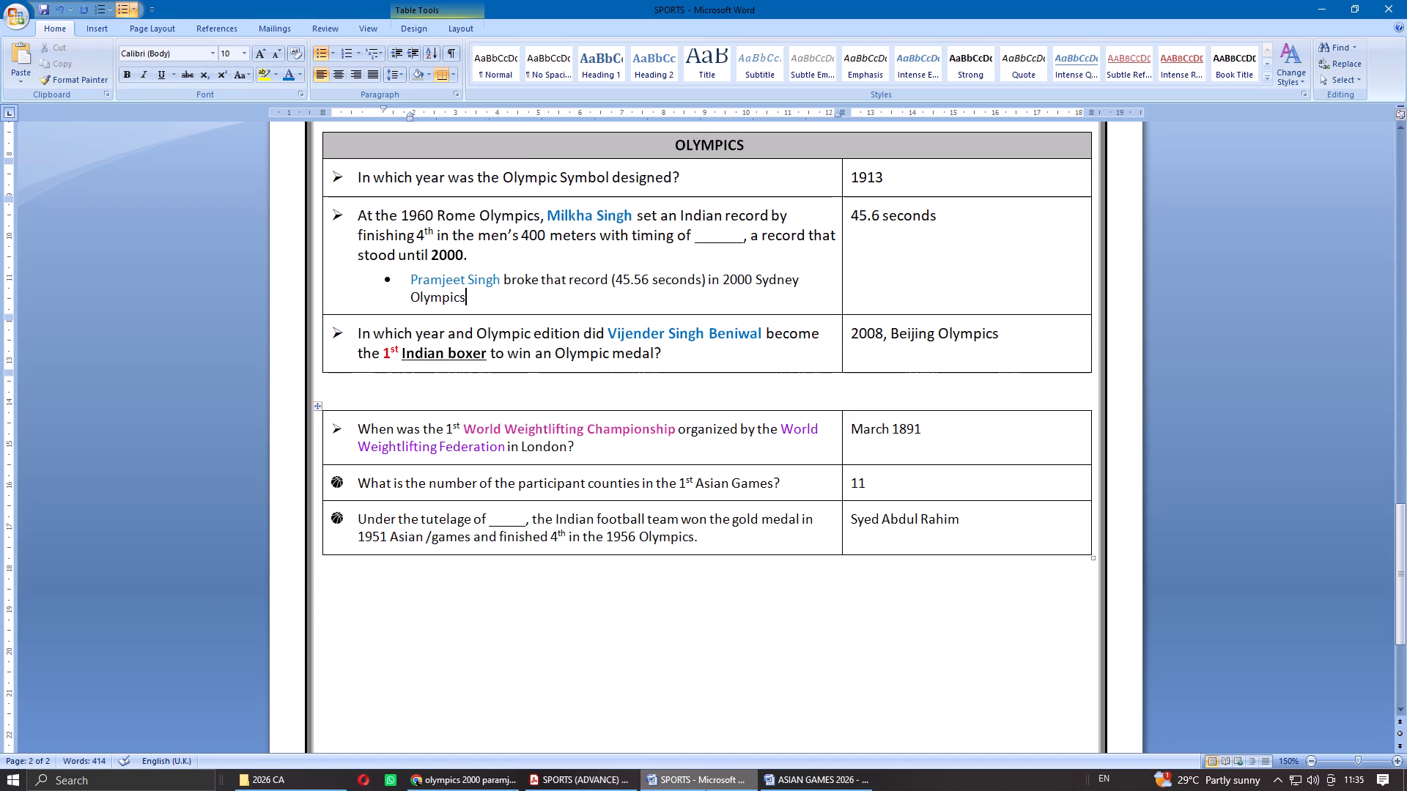
scroll(783, 441, up, 4)
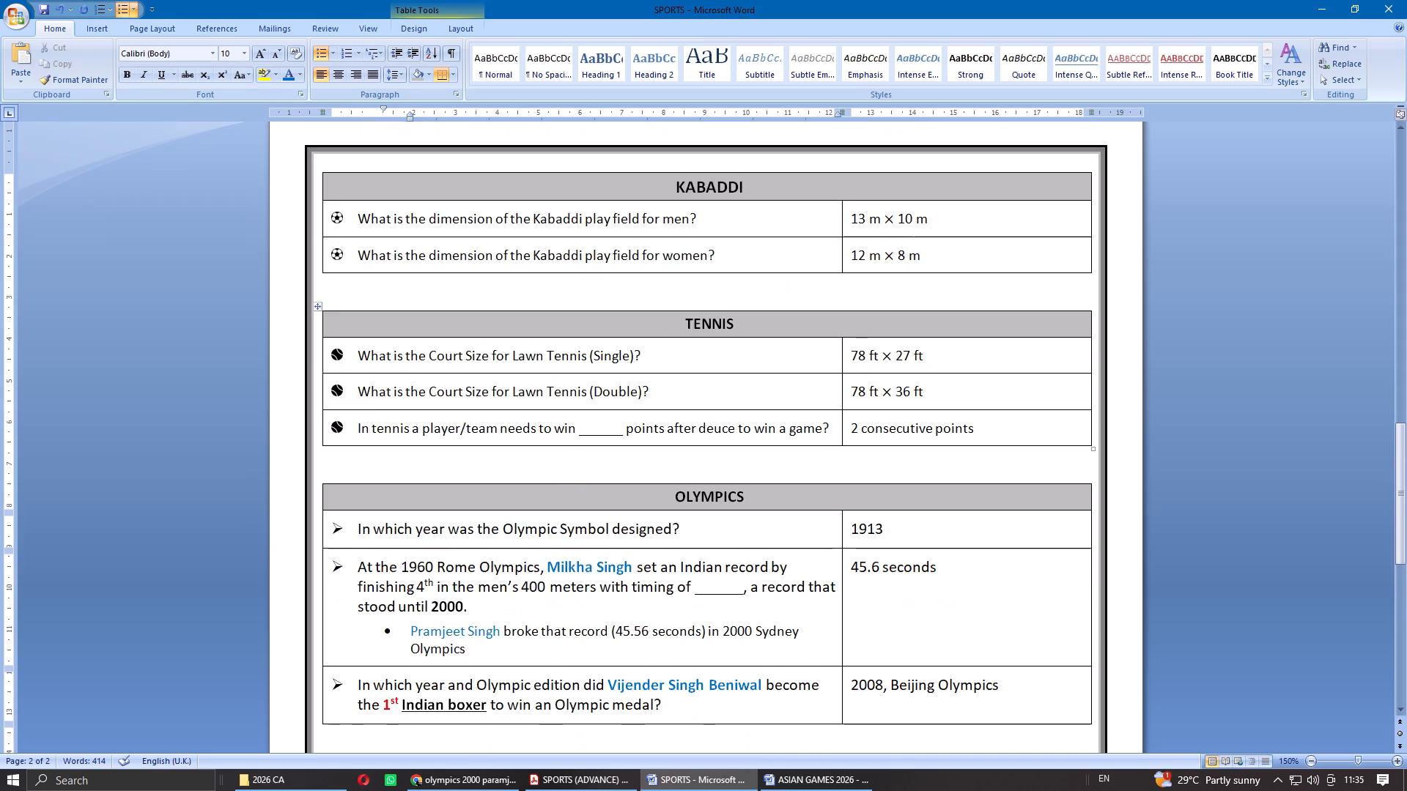
scroll(783, 441, up, 1)
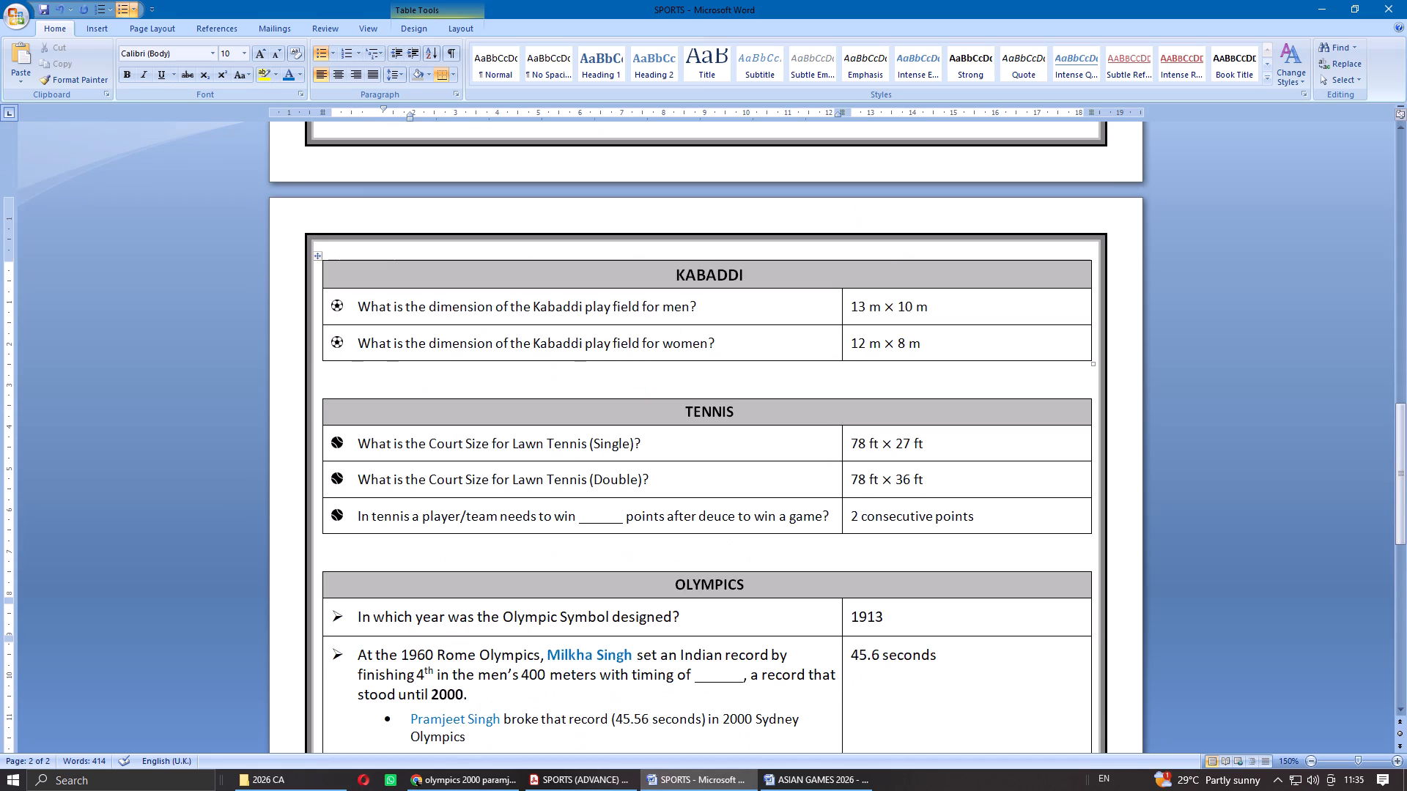
scroll(928, 445, down, 4)
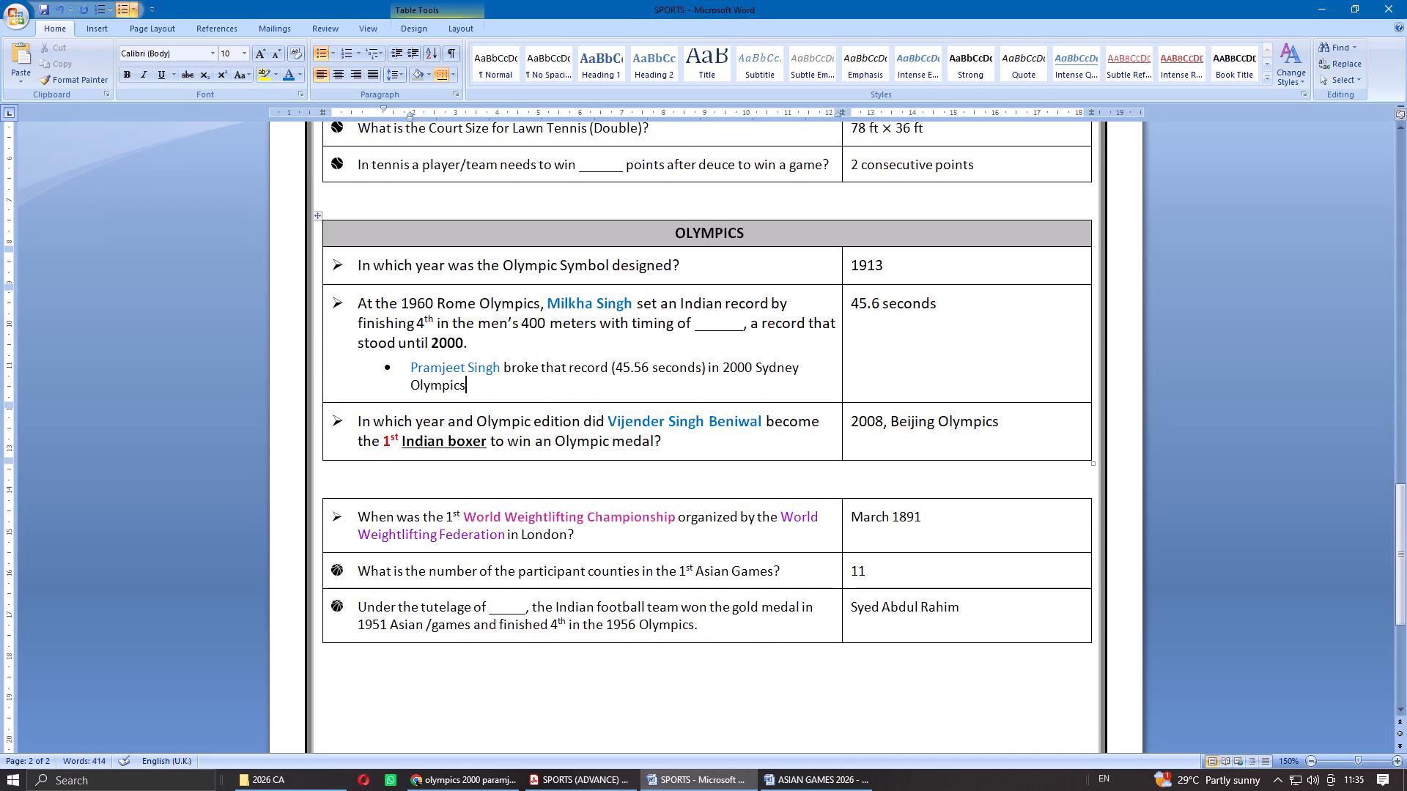
click(1002, 444)
key(Tab)
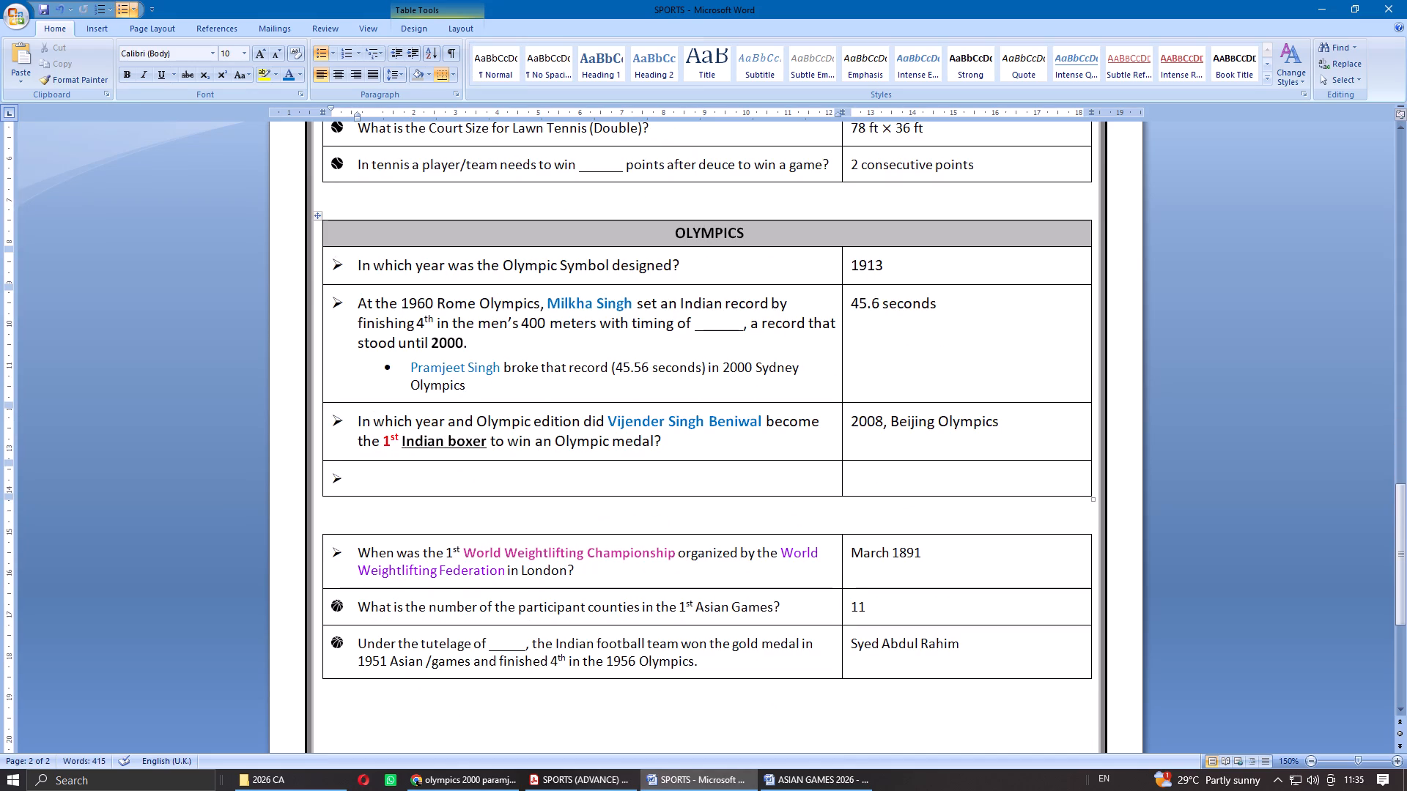
click(459, 28)
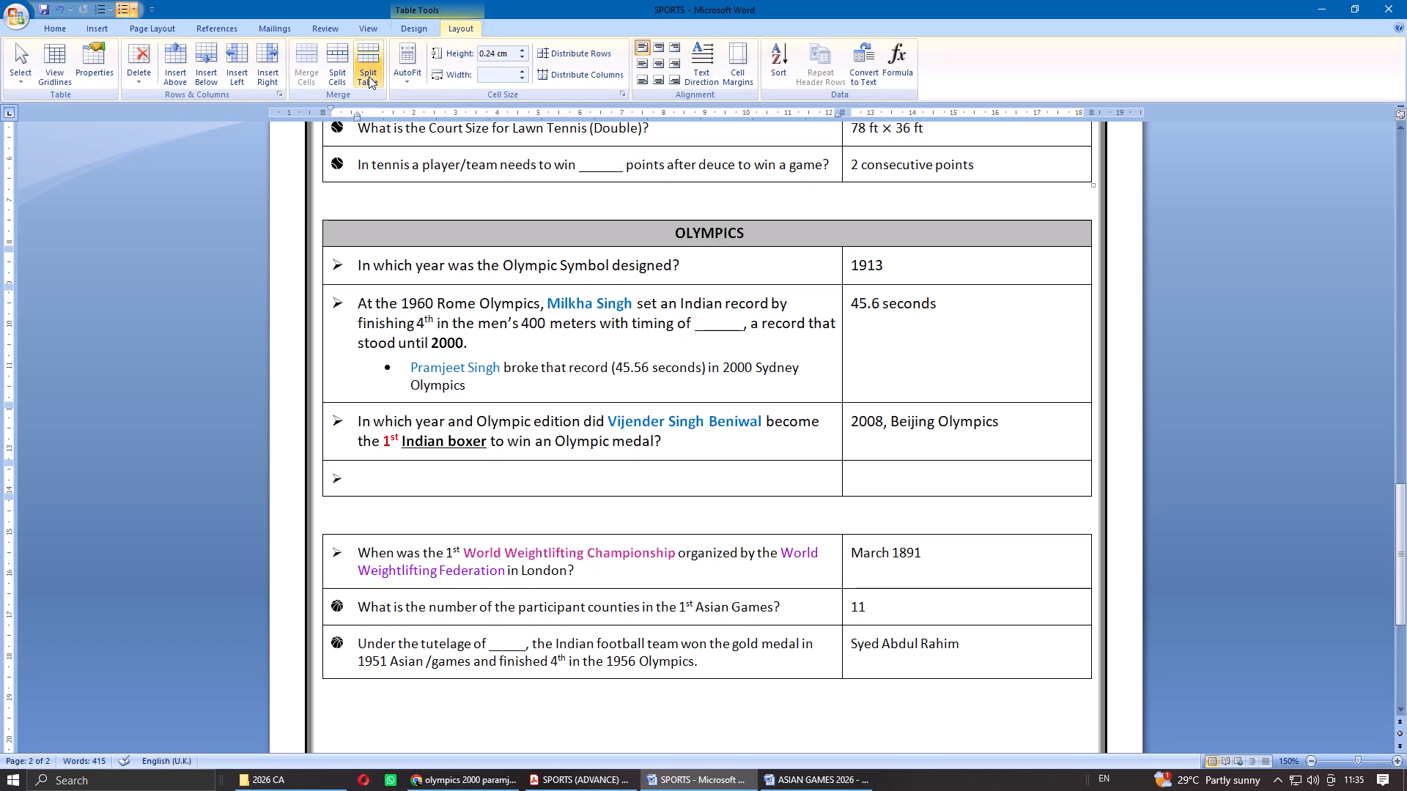
click(371, 76)
click(888, 519)
key(Tab)
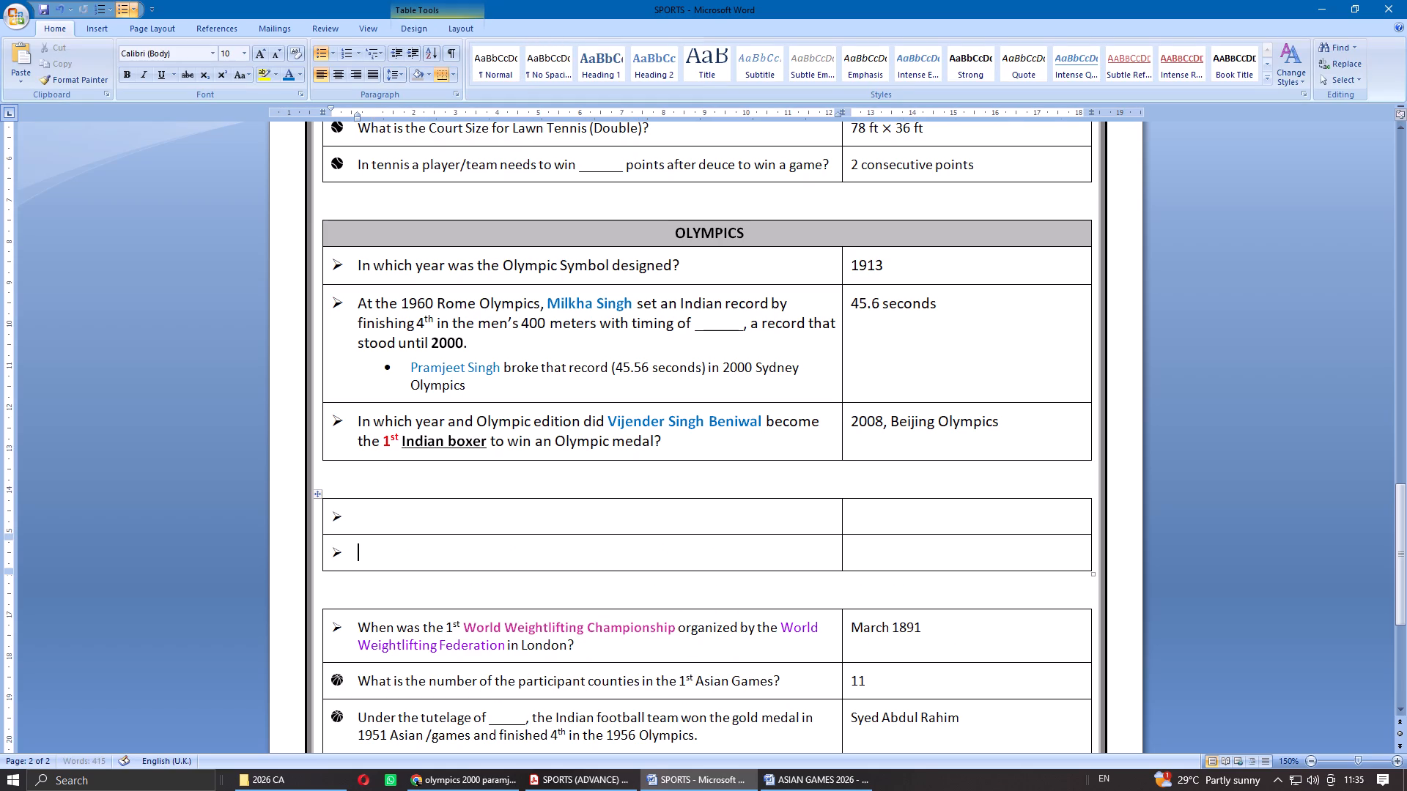
Merge the new table's first row into one centred header cell with black shading.
drag(818, 524, 867, 521)
right_click(867, 521)
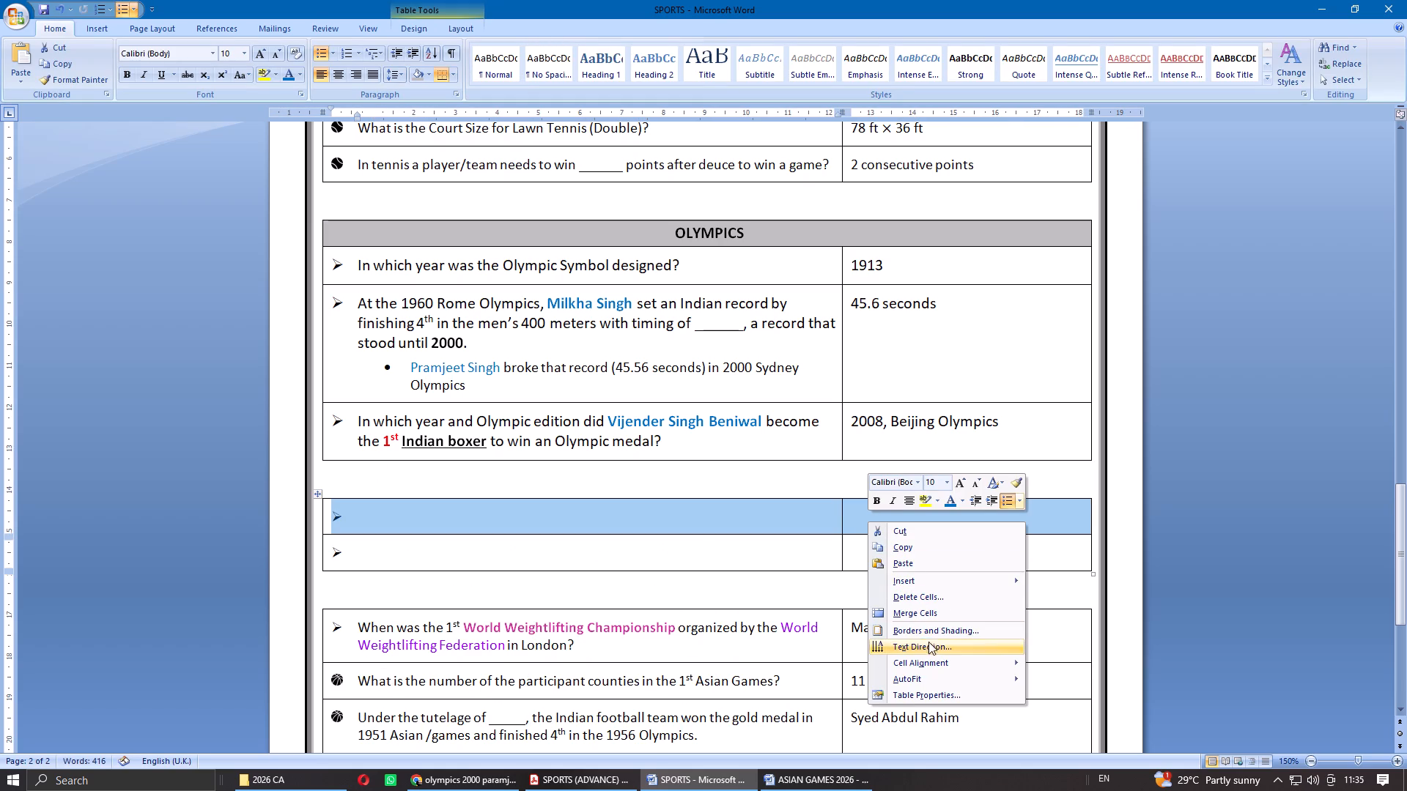
click(930, 616)
click(341, 72)
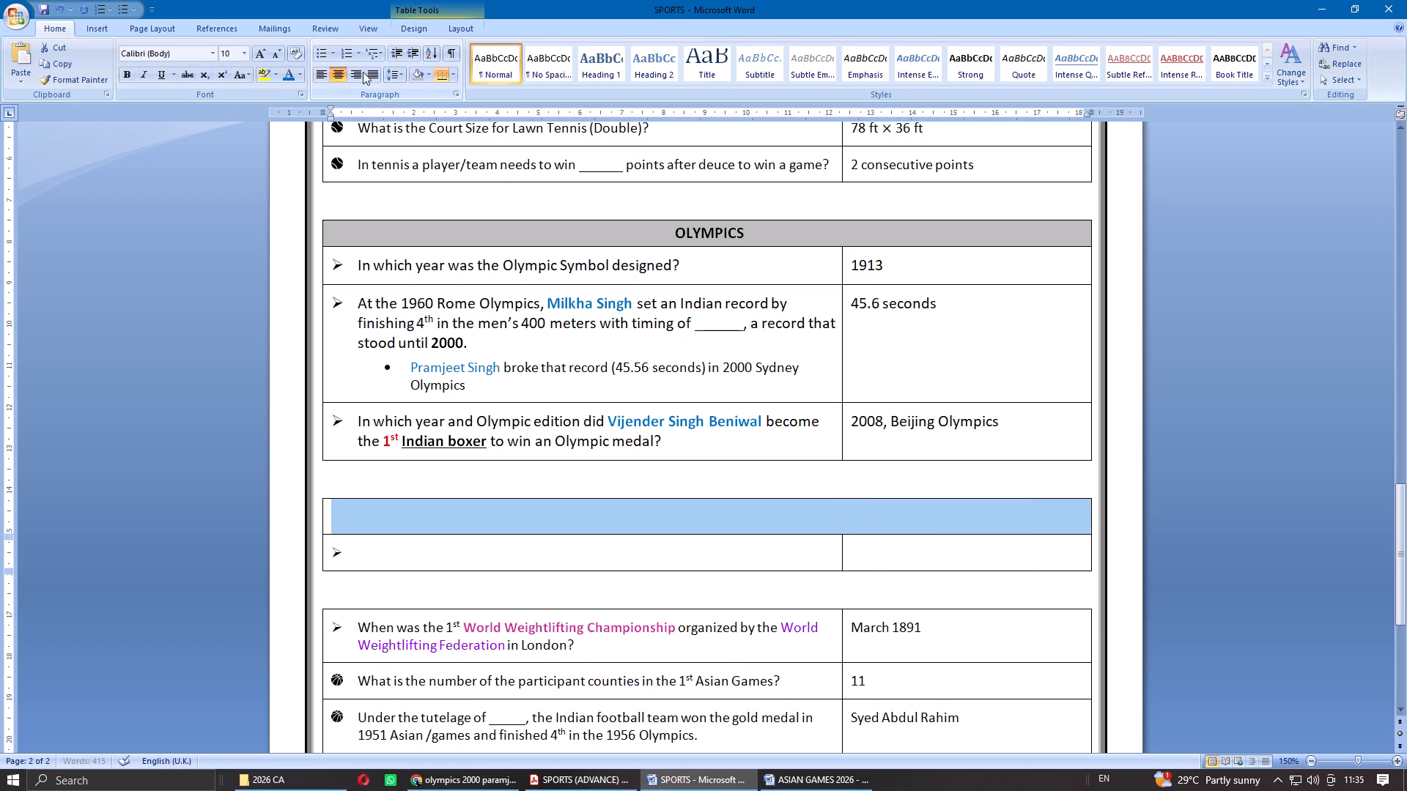
click(426, 71)
click(428, 103)
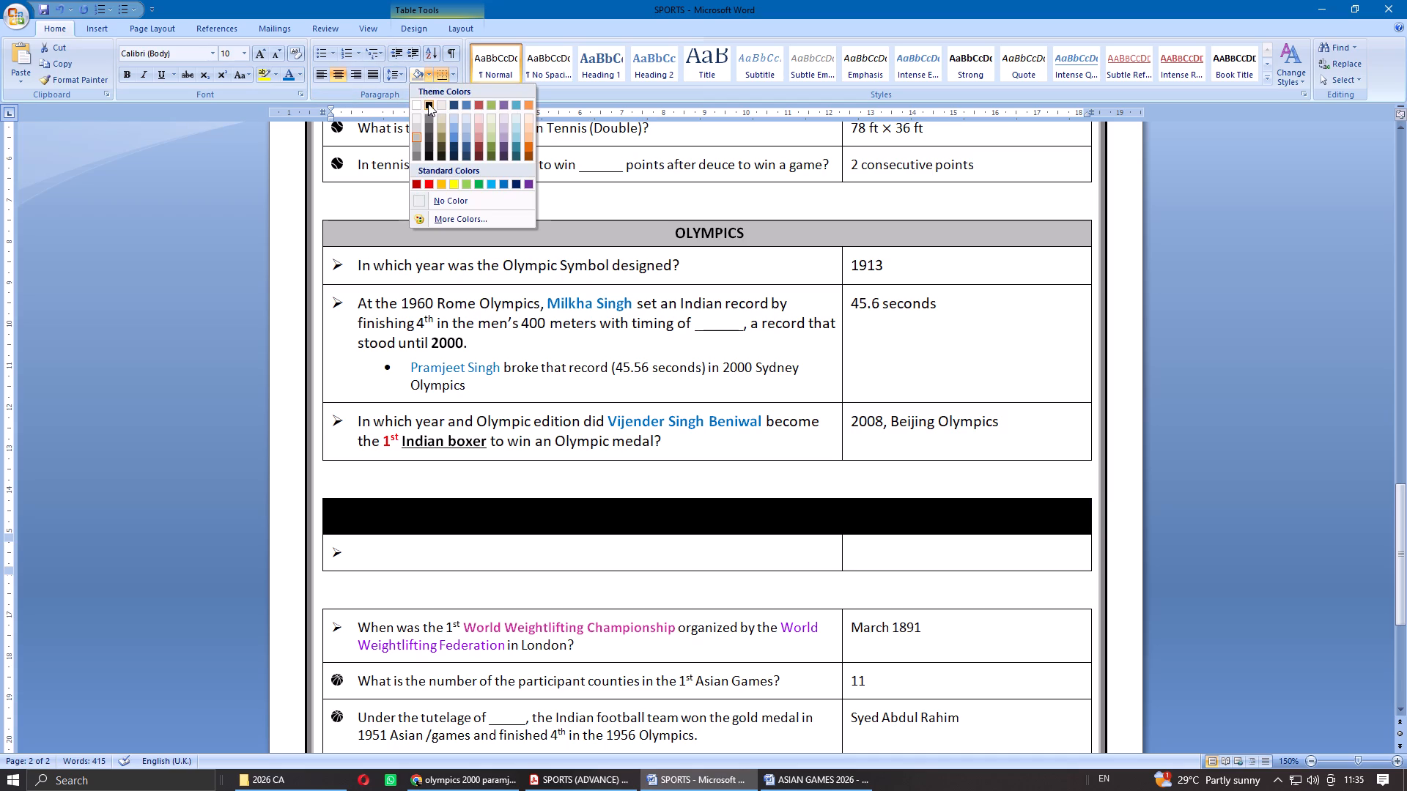
Set the black header row's paragraph spacing to 2 pt before and 2 pt after.
click(162, 29)
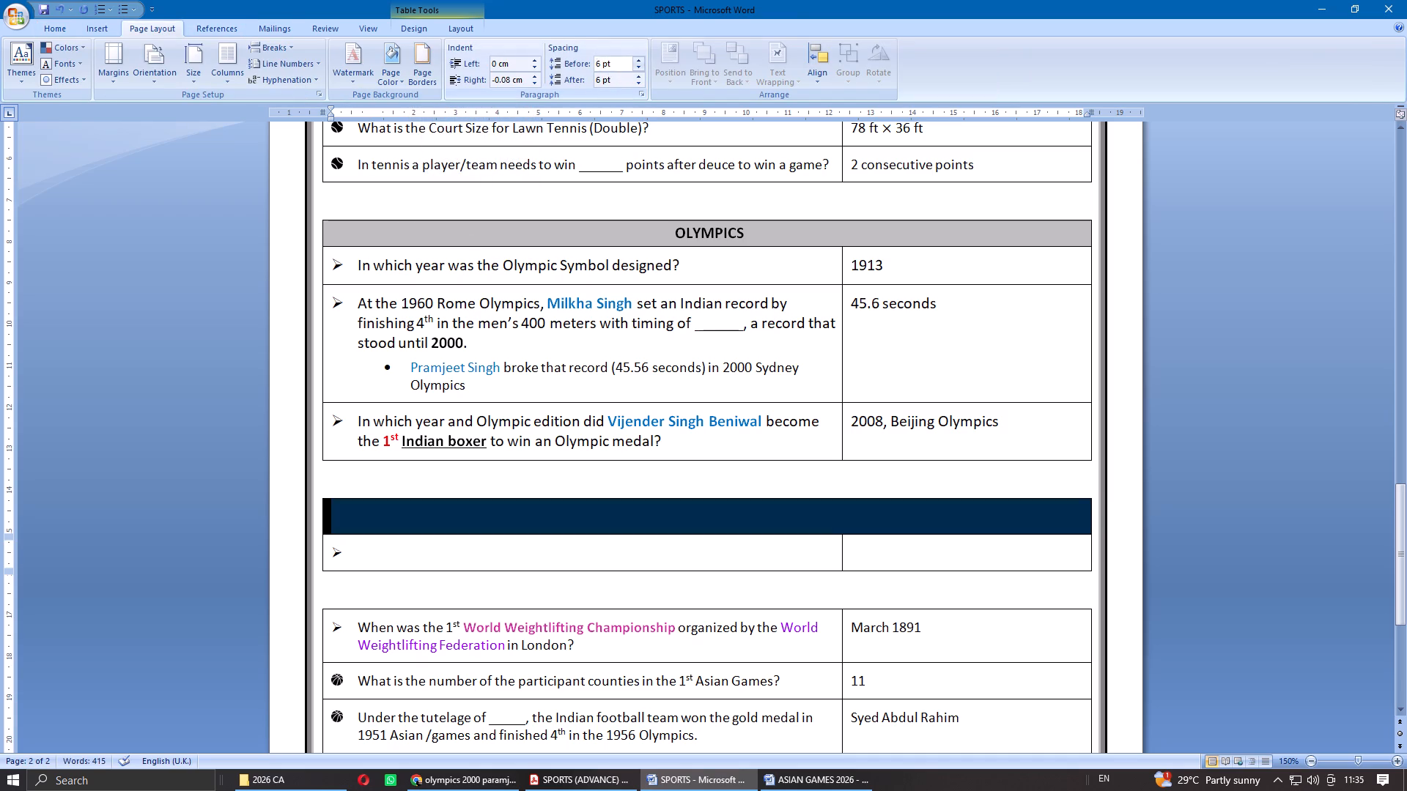
click(607, 64)
key(w)
click(602, 80)
key(w)
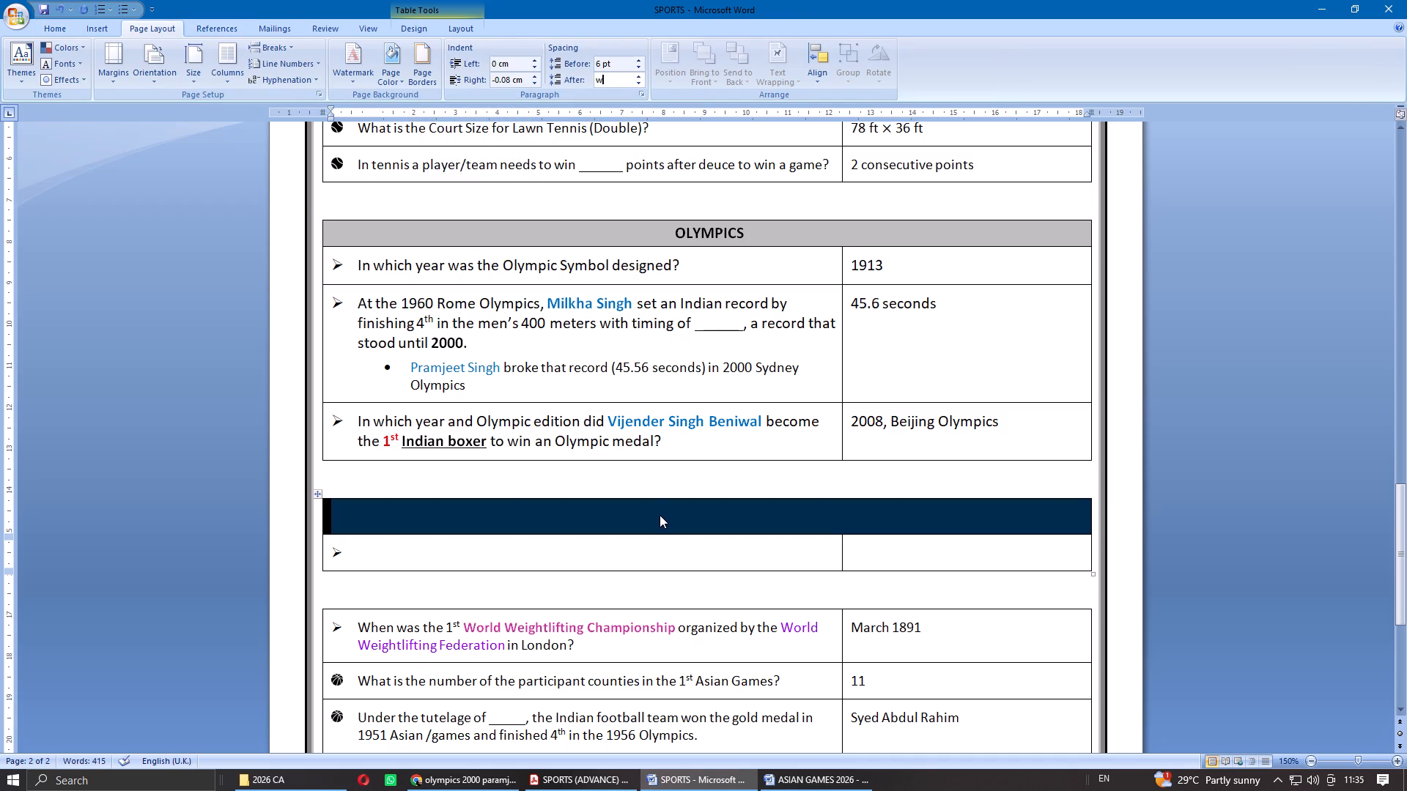
click(660, 515)
click(603, 64)
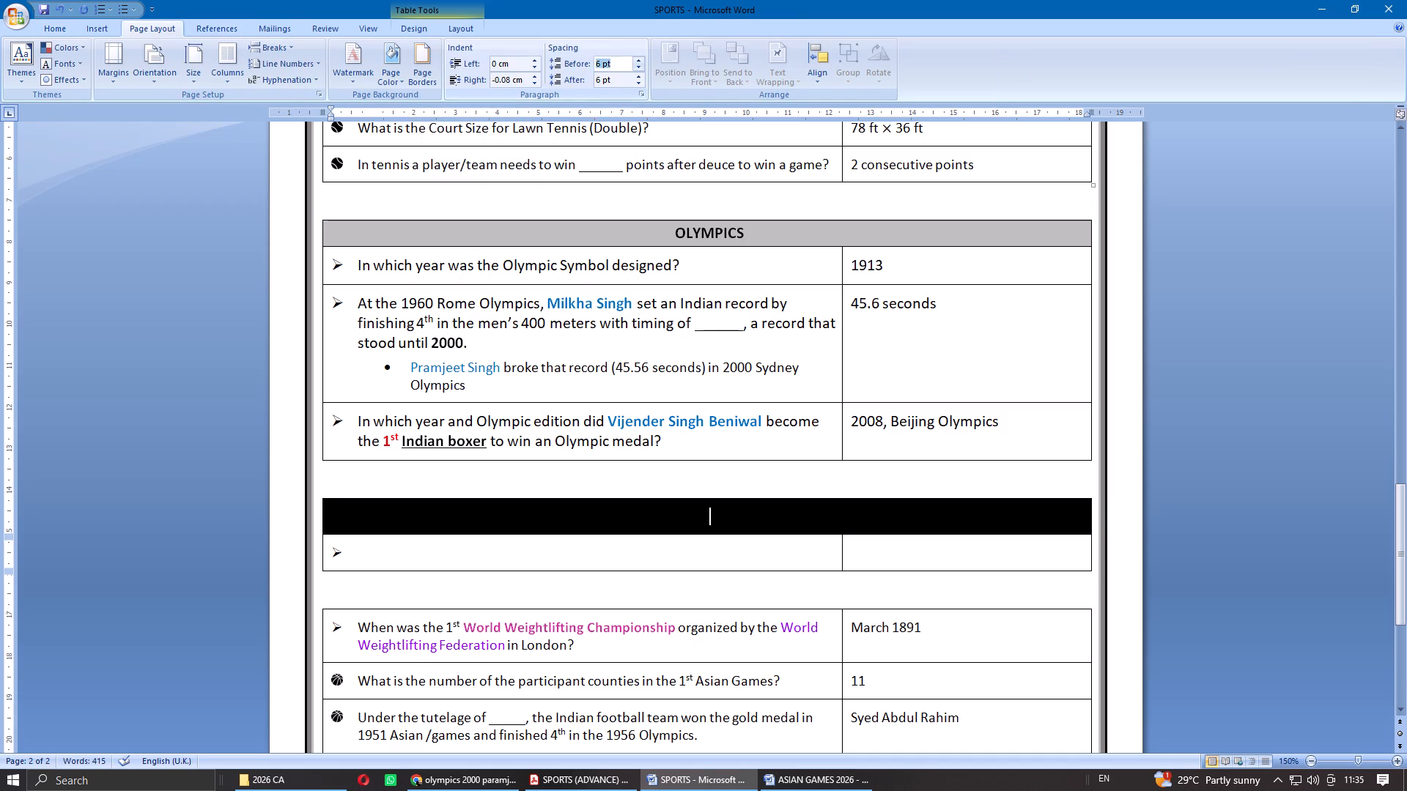
key(2)
click(687, 520)
click(599, 74)
key(2)
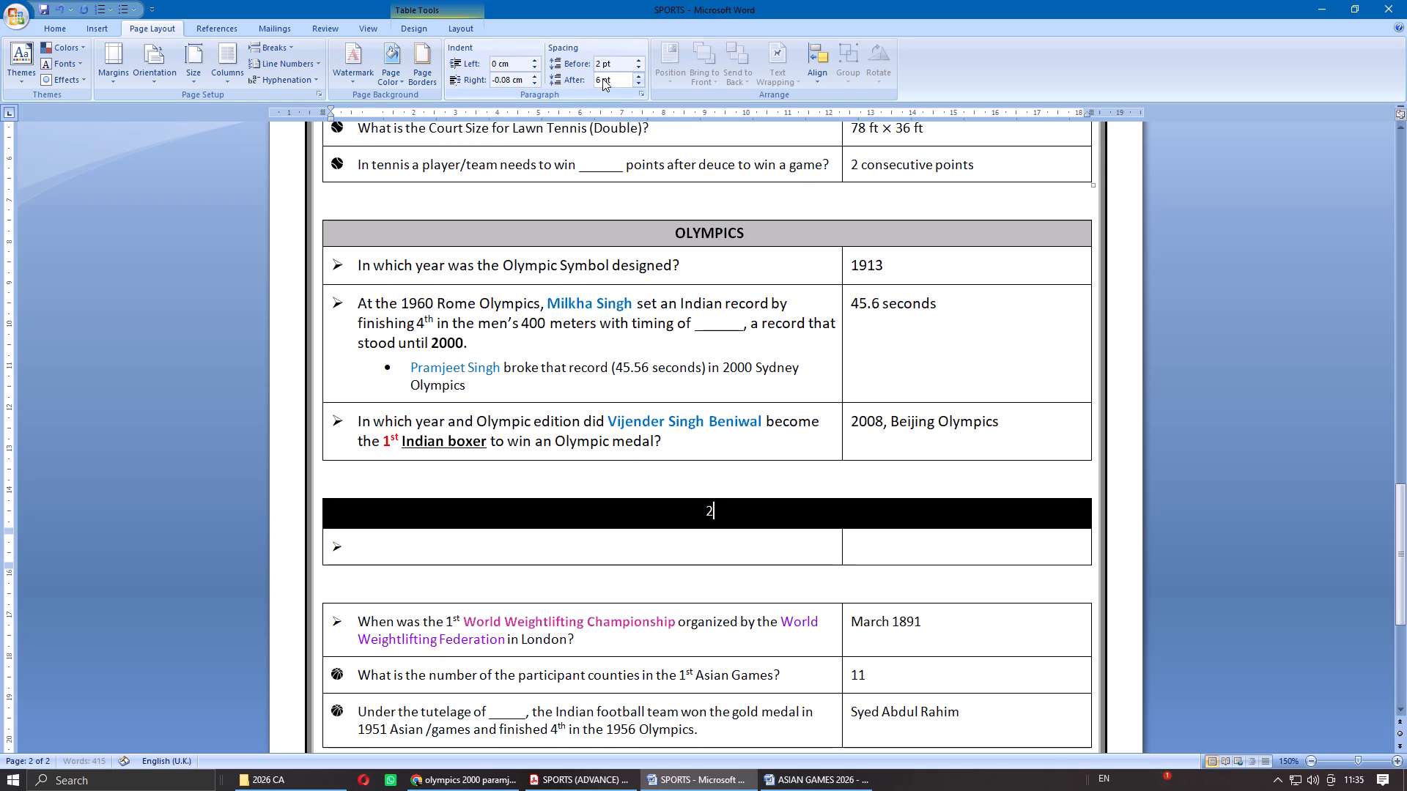
click(602, 78)
key(2)
click(752, 510)
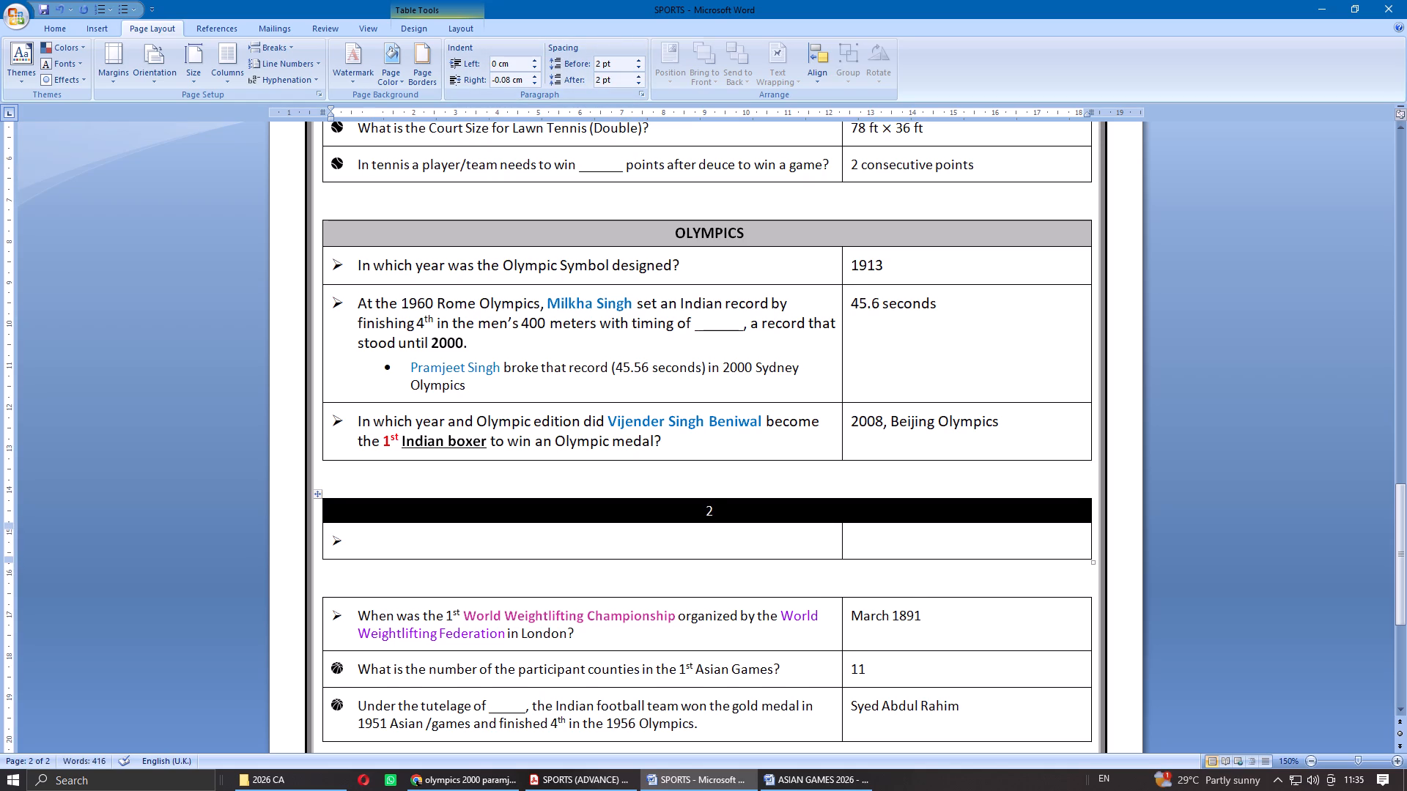
Replace the stray character in the black header row with the heading SPORTS STADIUM.
key(BackSpace)
text(SPORTS TA)
key(BackSpace)
key(BackSpace)
text(STADIUM)
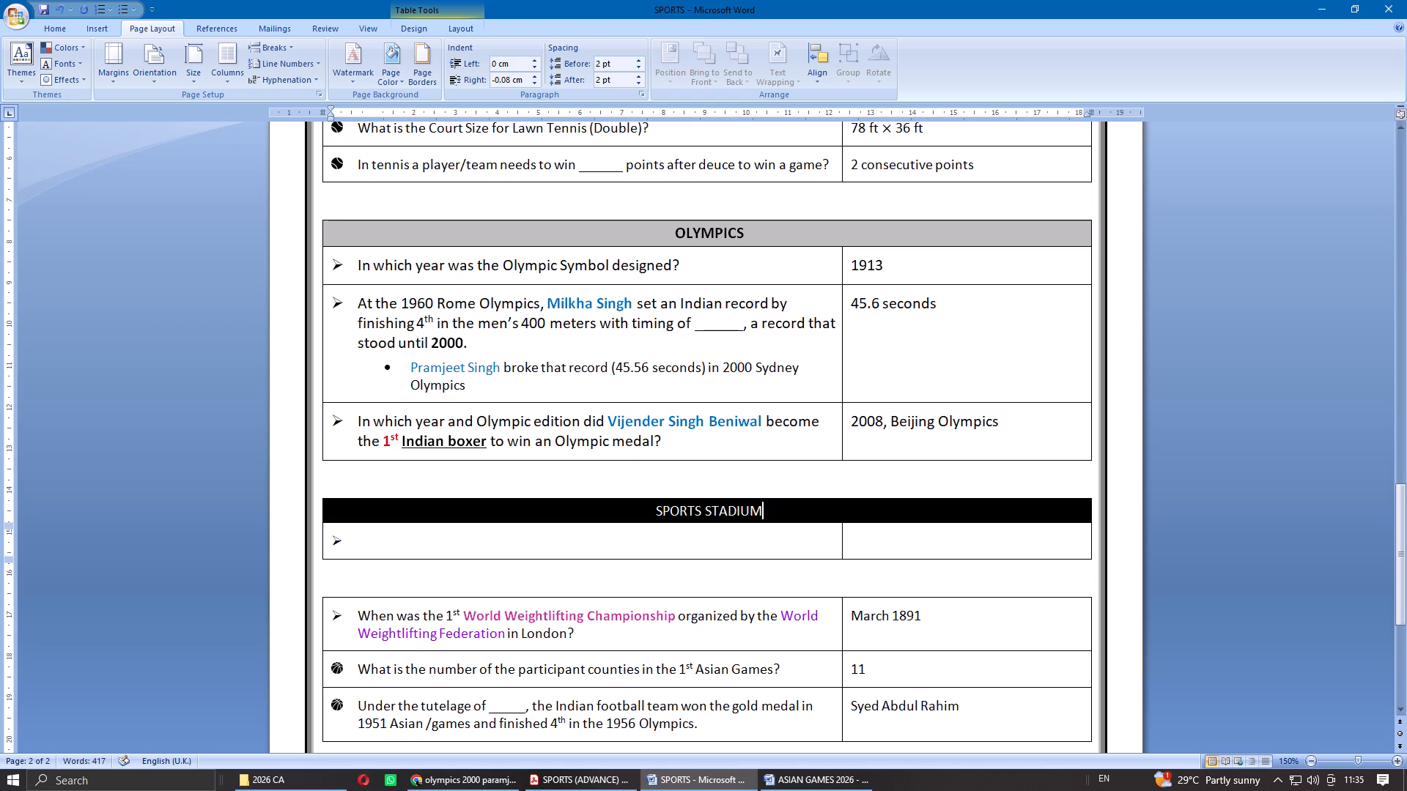
Convert the SPORTS STADIUM heading to WordArt in the first plain outline style at size 12, and widen it to about 5.2 cm.
drag(778, 509, 666, 512)
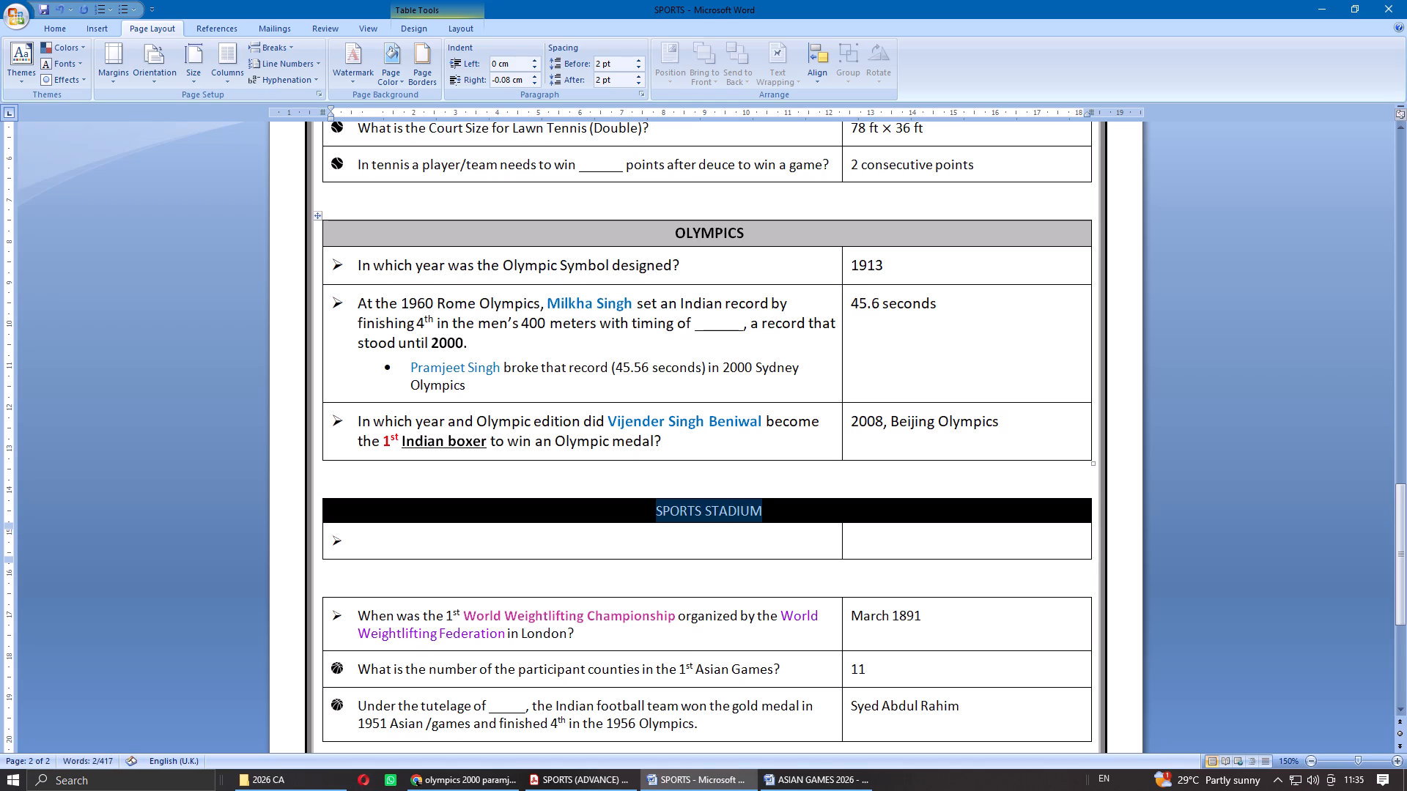
click(91, 31)
click(643, 79)
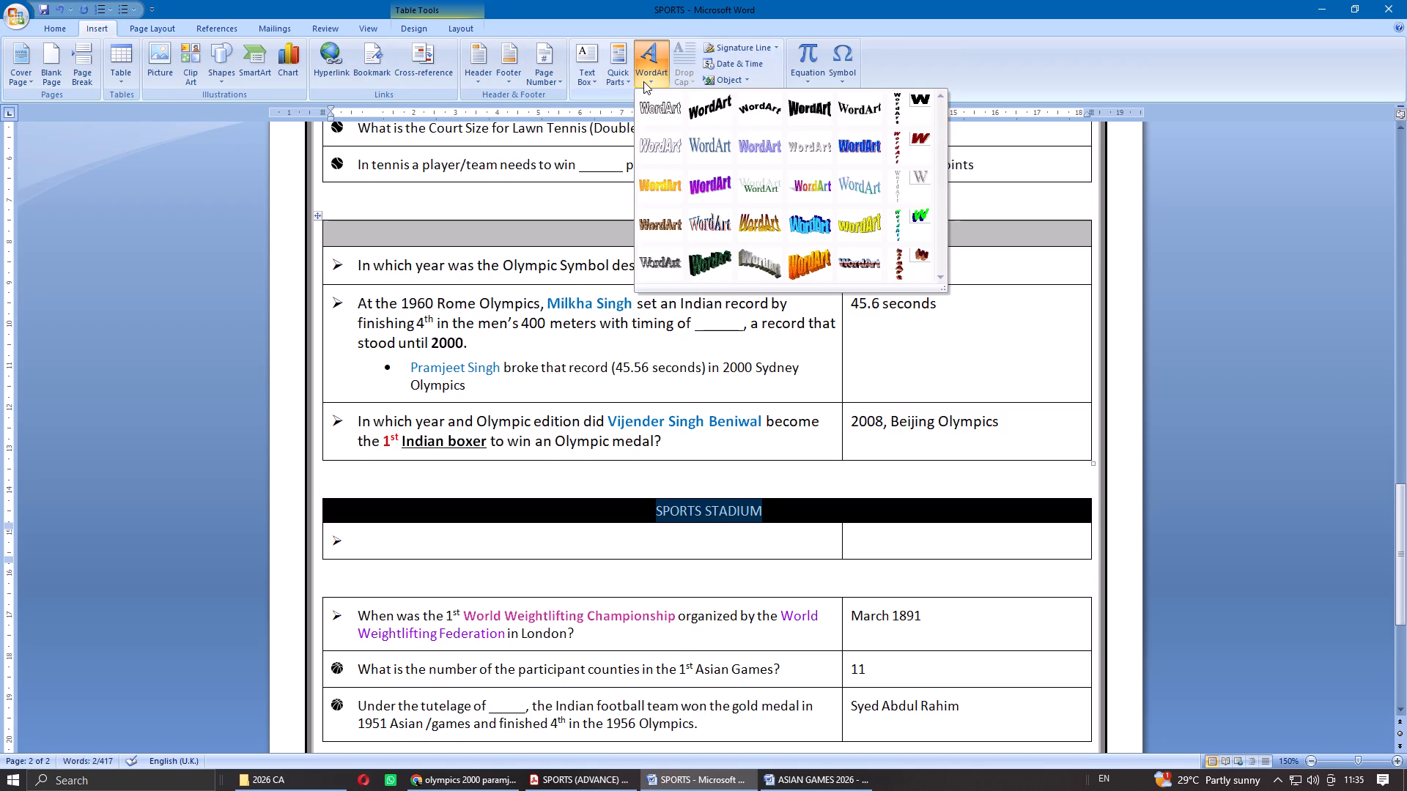
click(649, 108)
click(516, 73)
triple_click(515, 87)
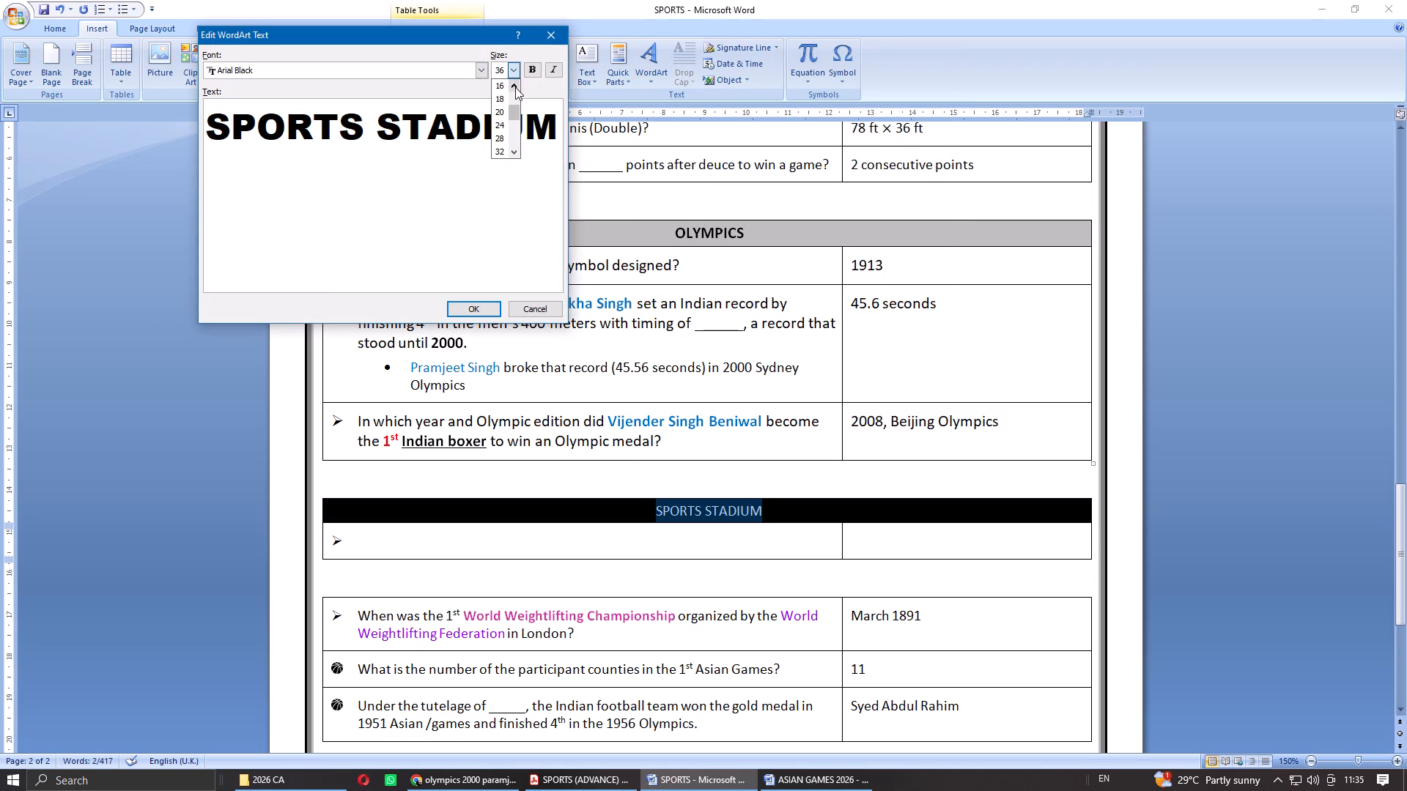
click(486, 83)
click(514, 73)
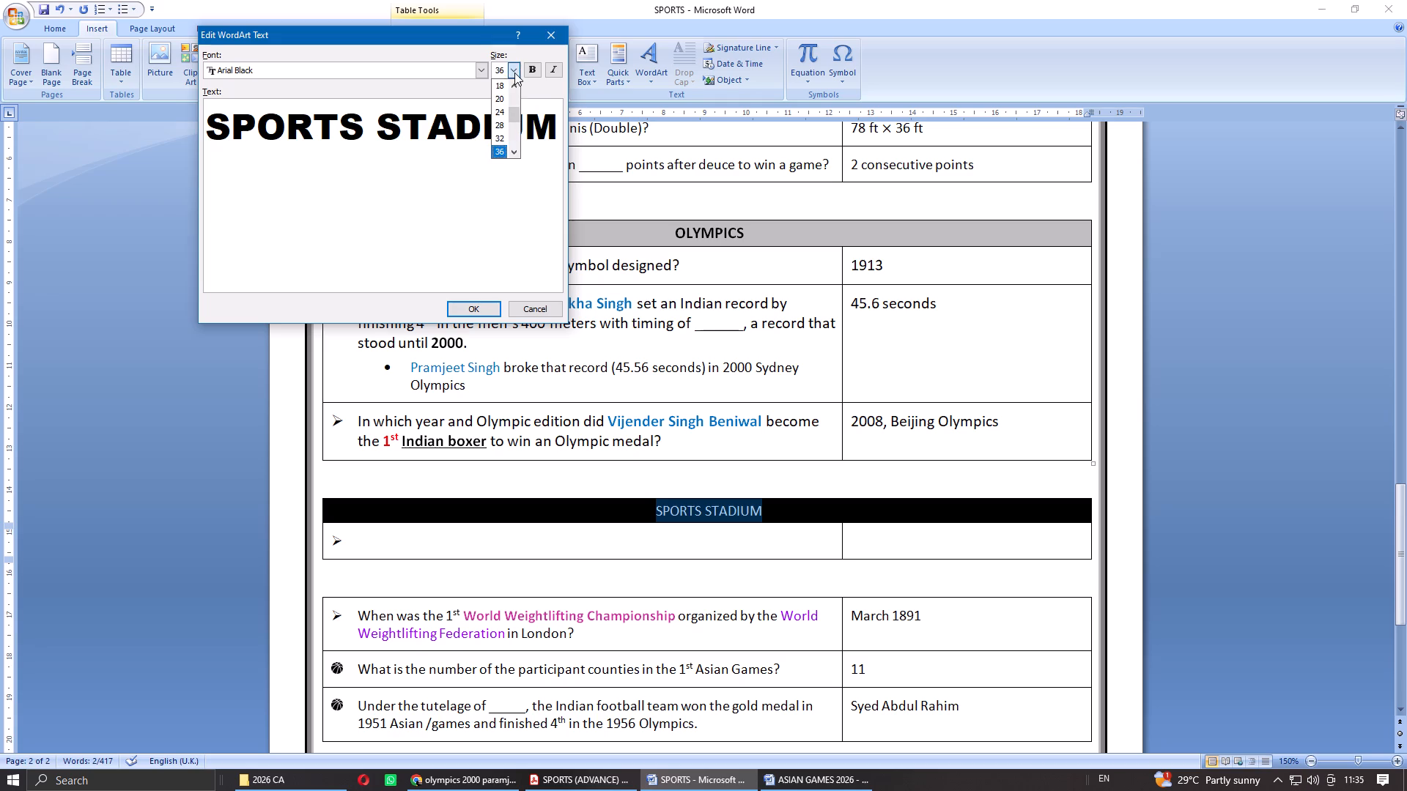
double_click(513, 80)
double_click(513, 80)
click(498, 97)
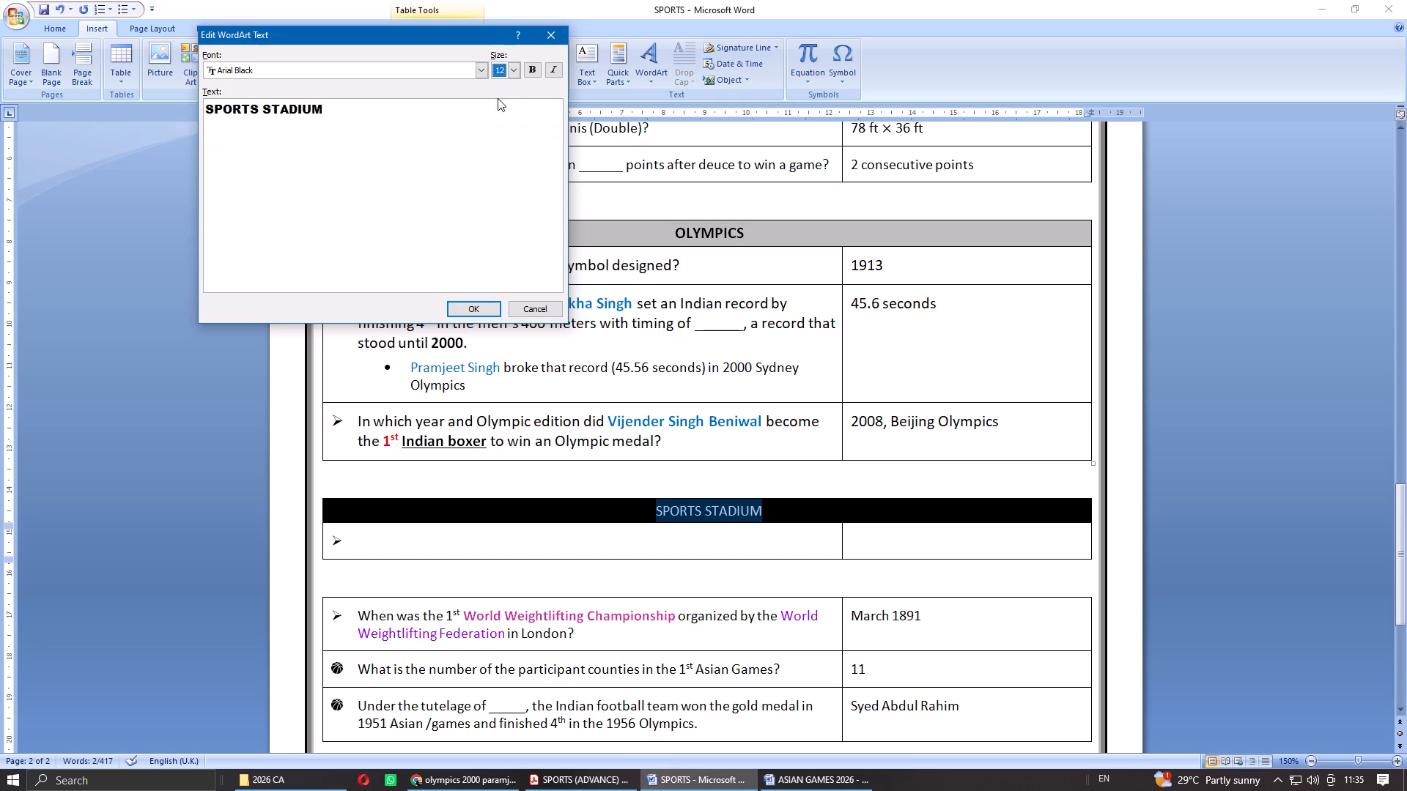
click(473, 311)
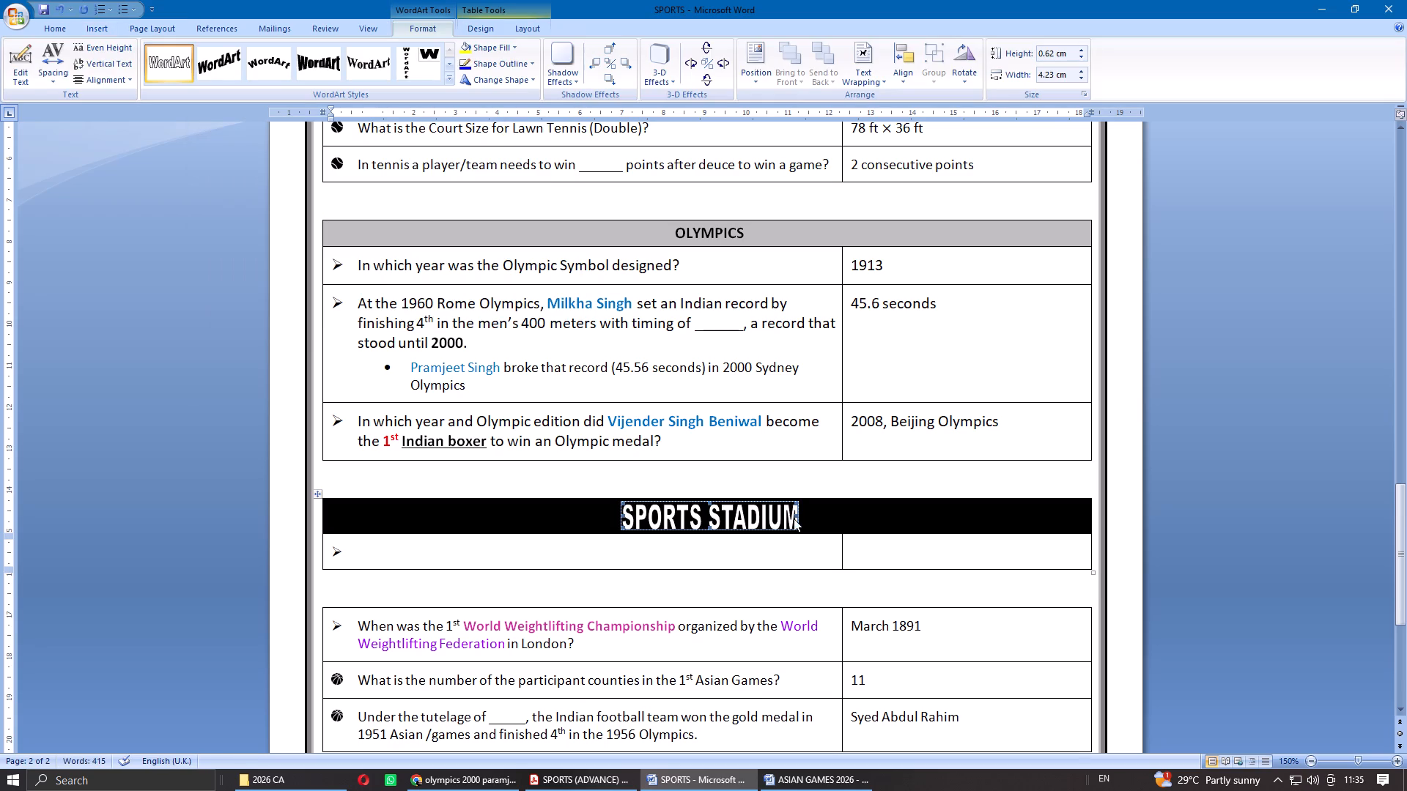
drag(796, 518, 838, 517)
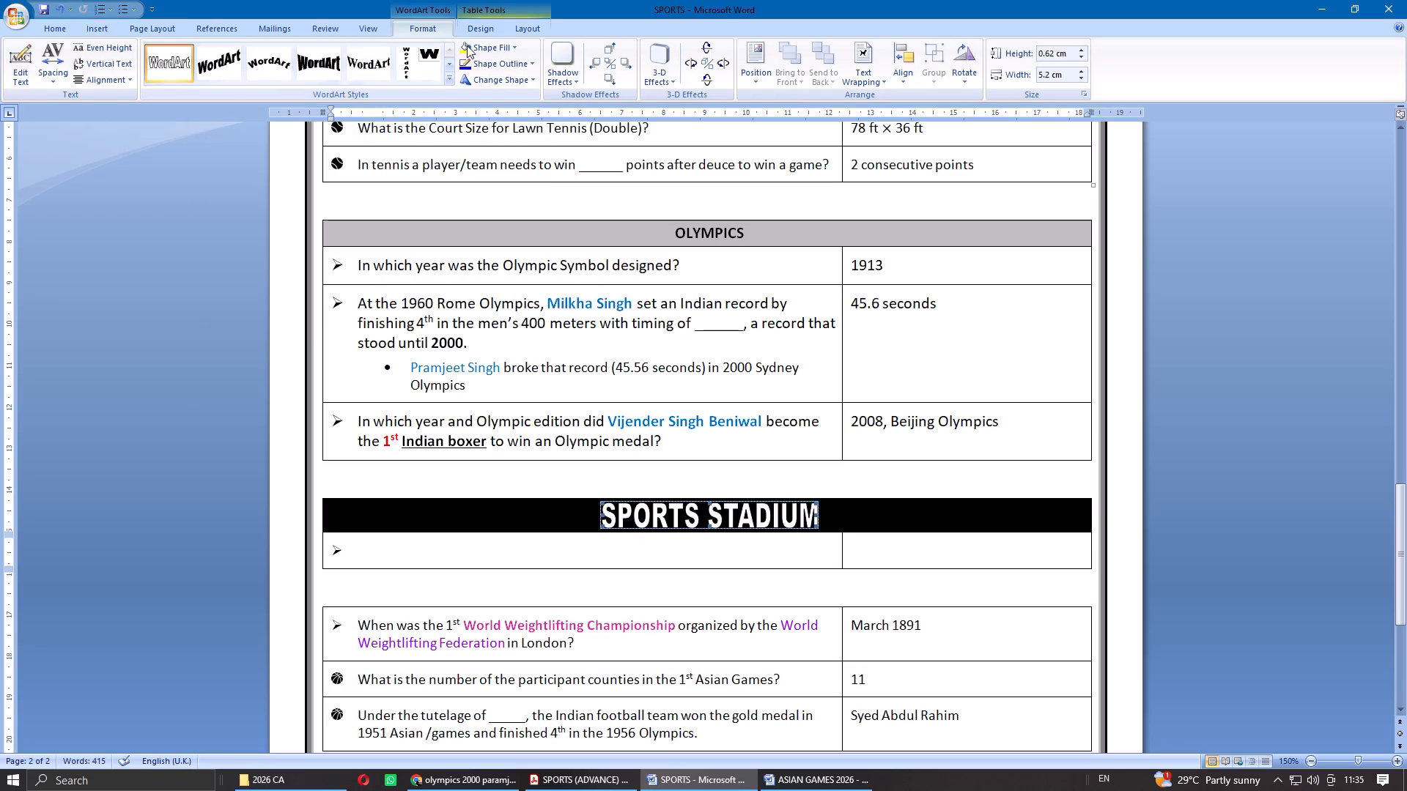
Fill the SPORTS STADIUM WordArt with the Ocean preset gradient, using the horizontal shading style.
click(525, 63)
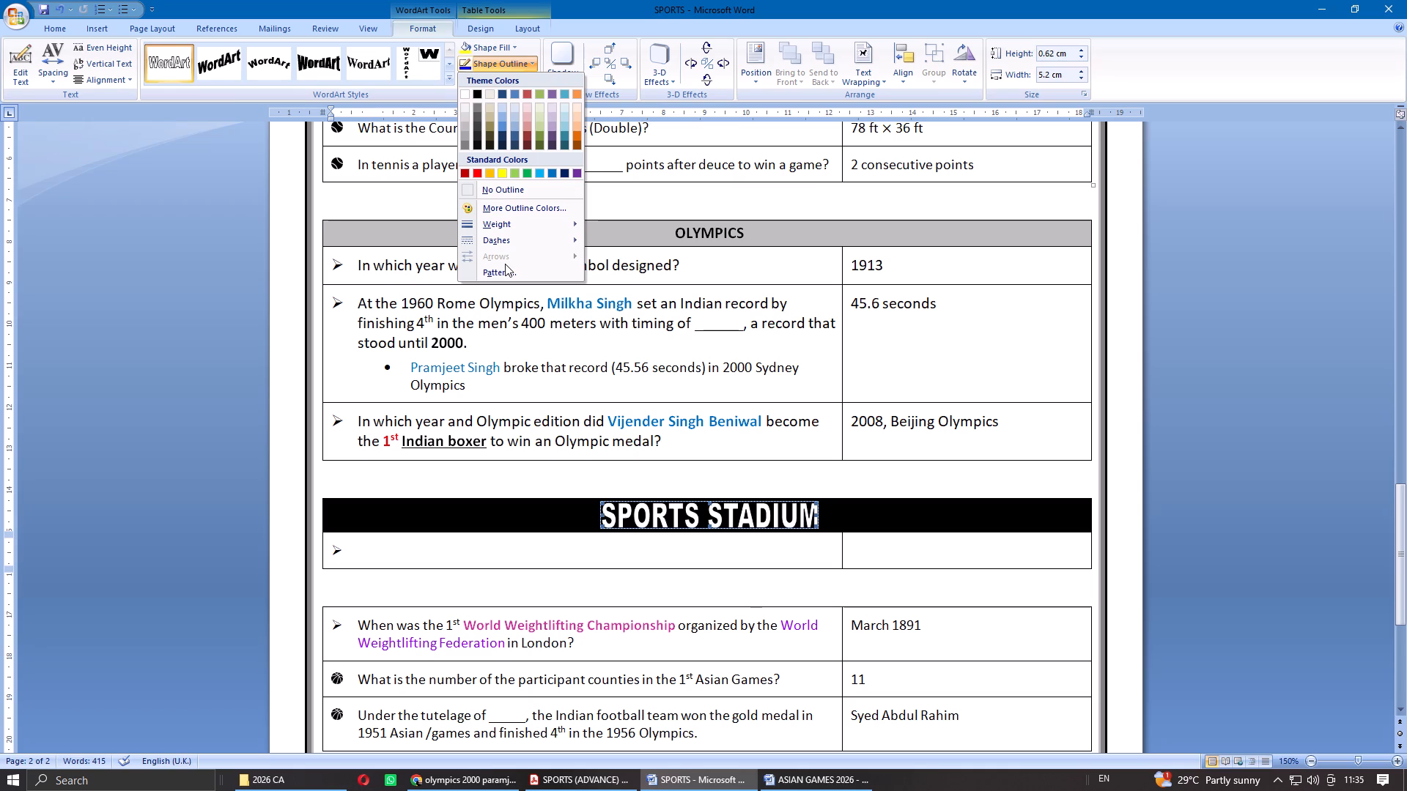
click(512, 43)
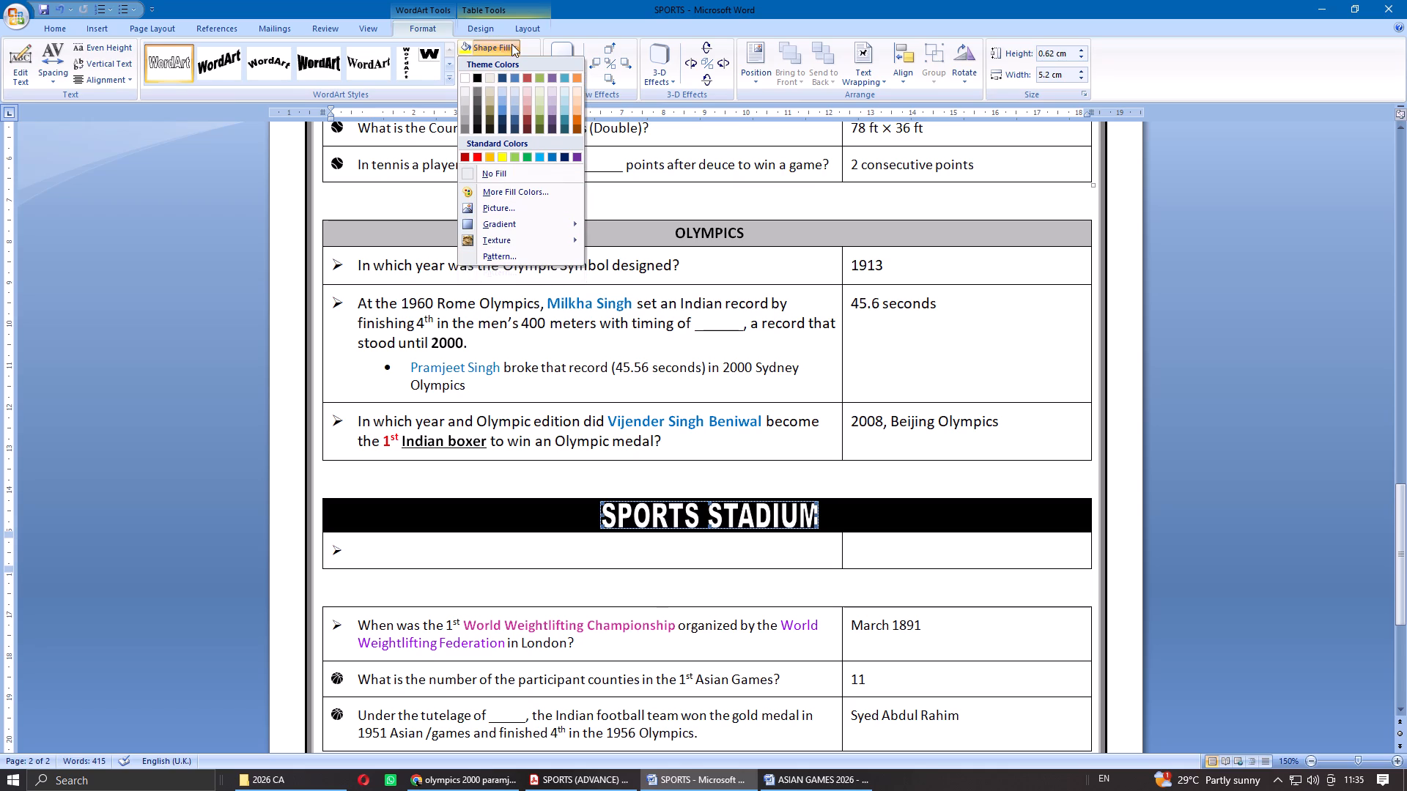
click(512, 44)
click(514, 46)
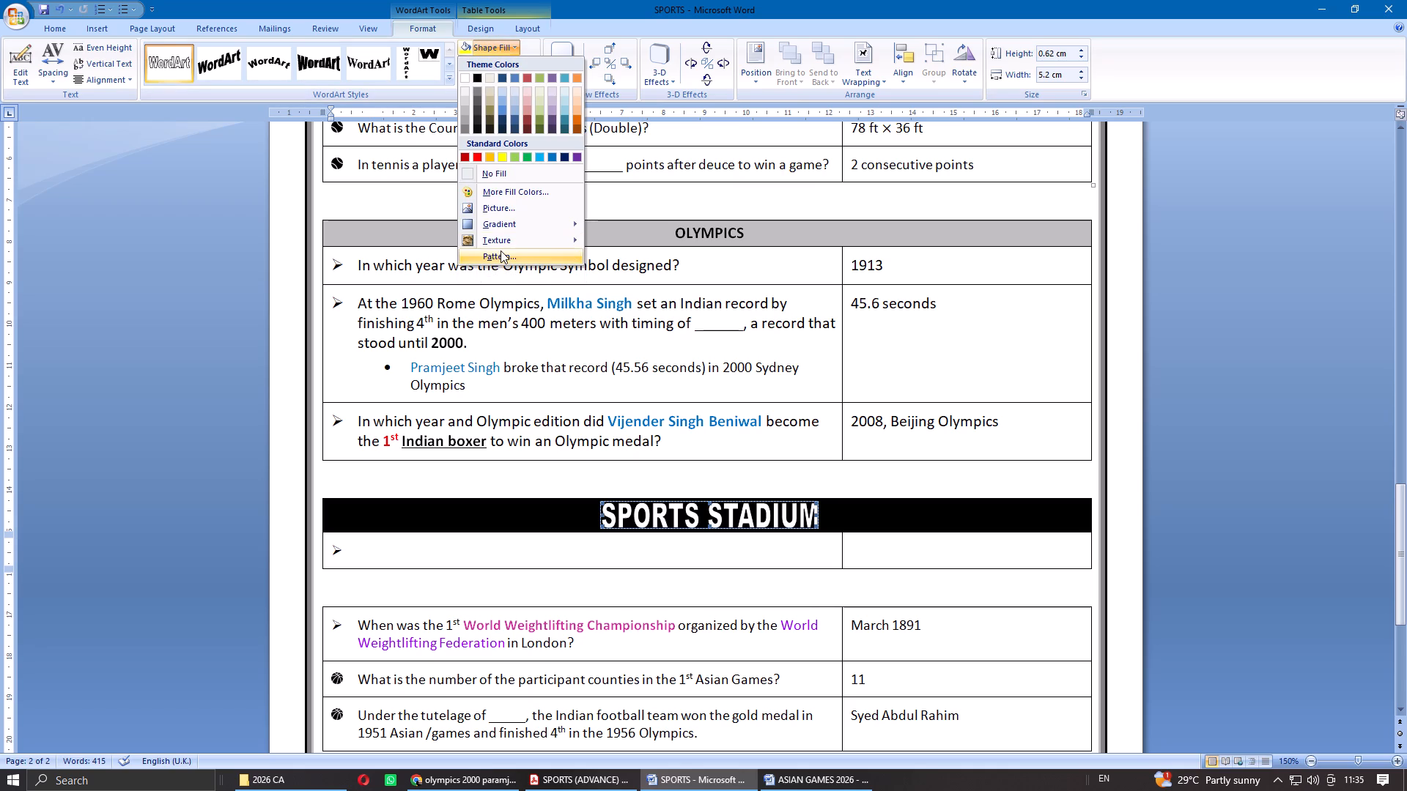
click(501, 250)
click(520, 53)
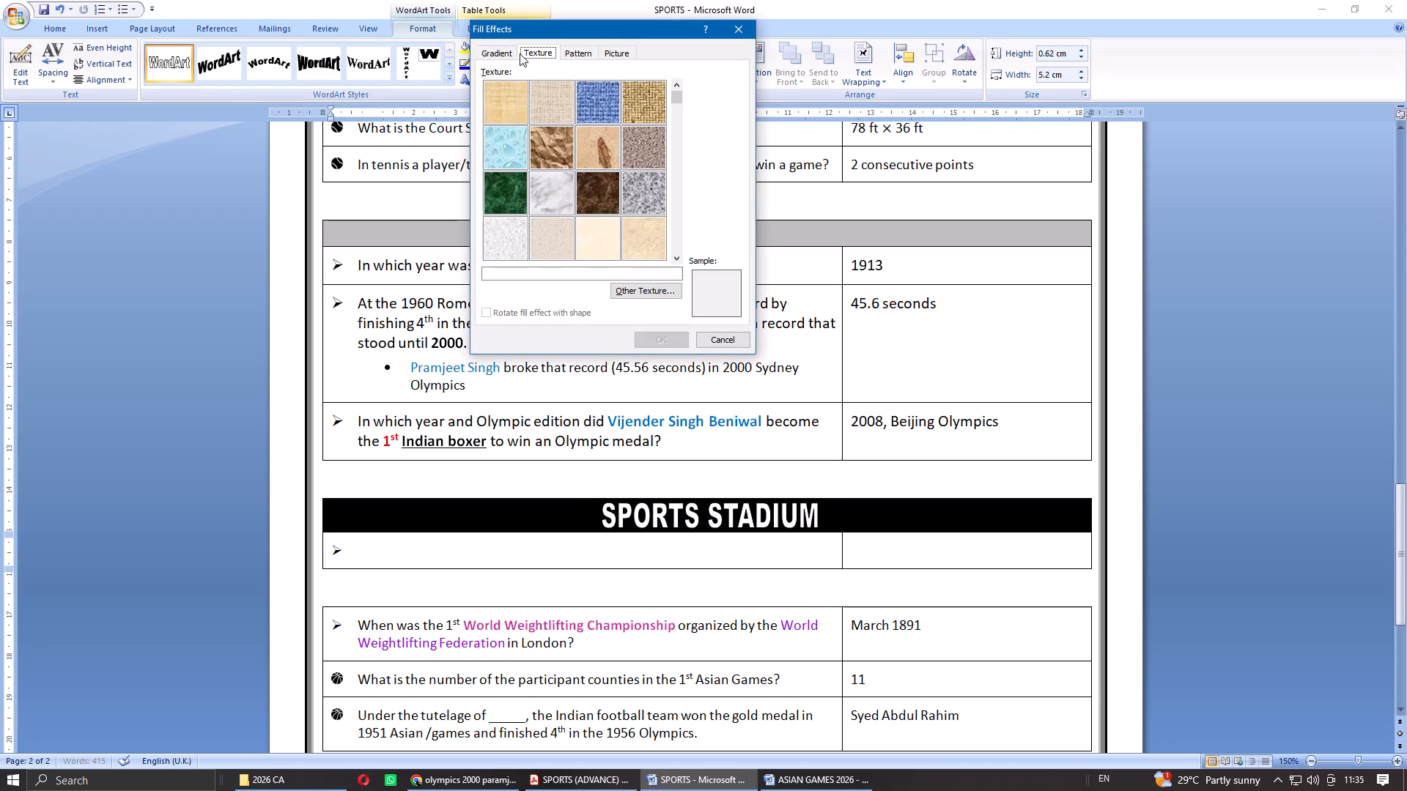
click(493, 55)
click(512, 118)
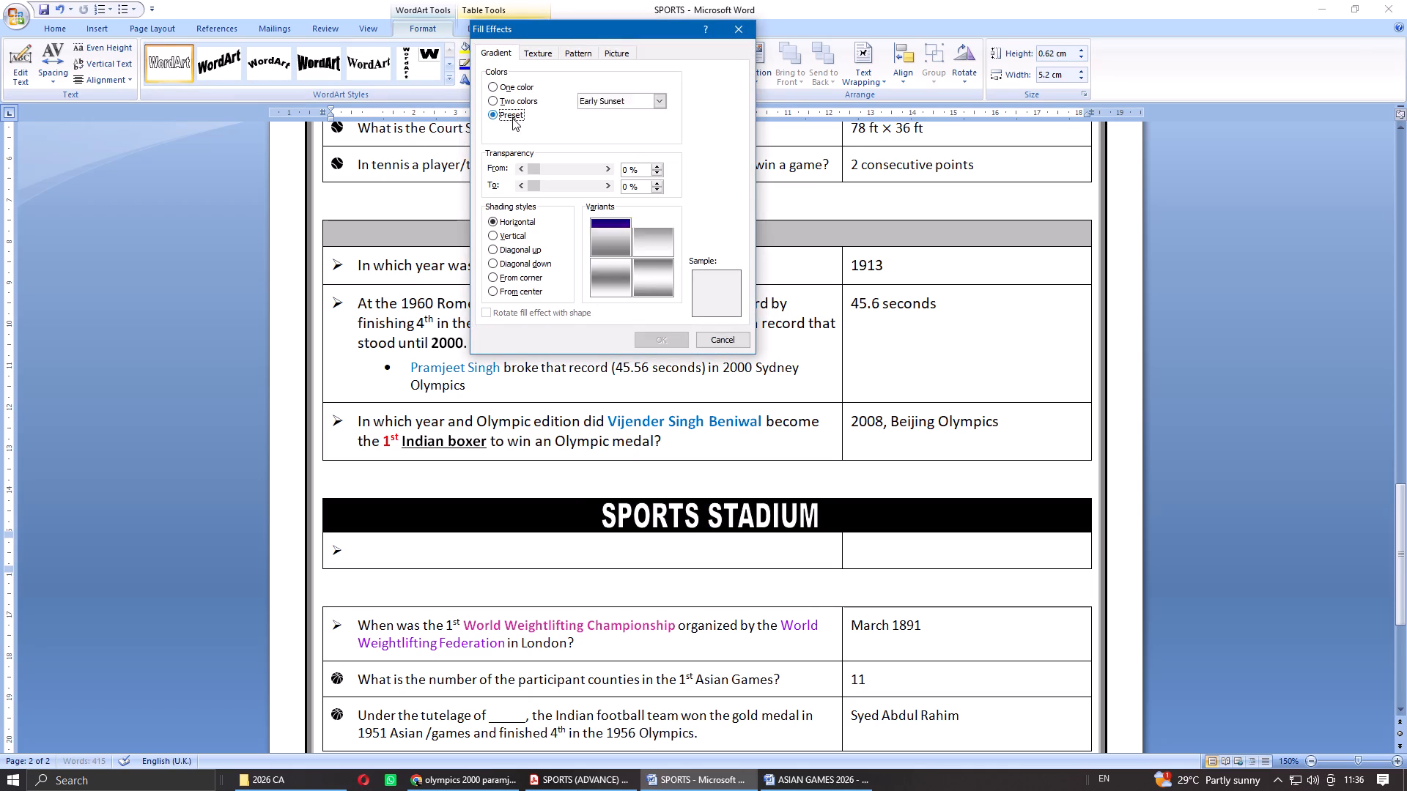
click(651, 100)
click(612, 131)
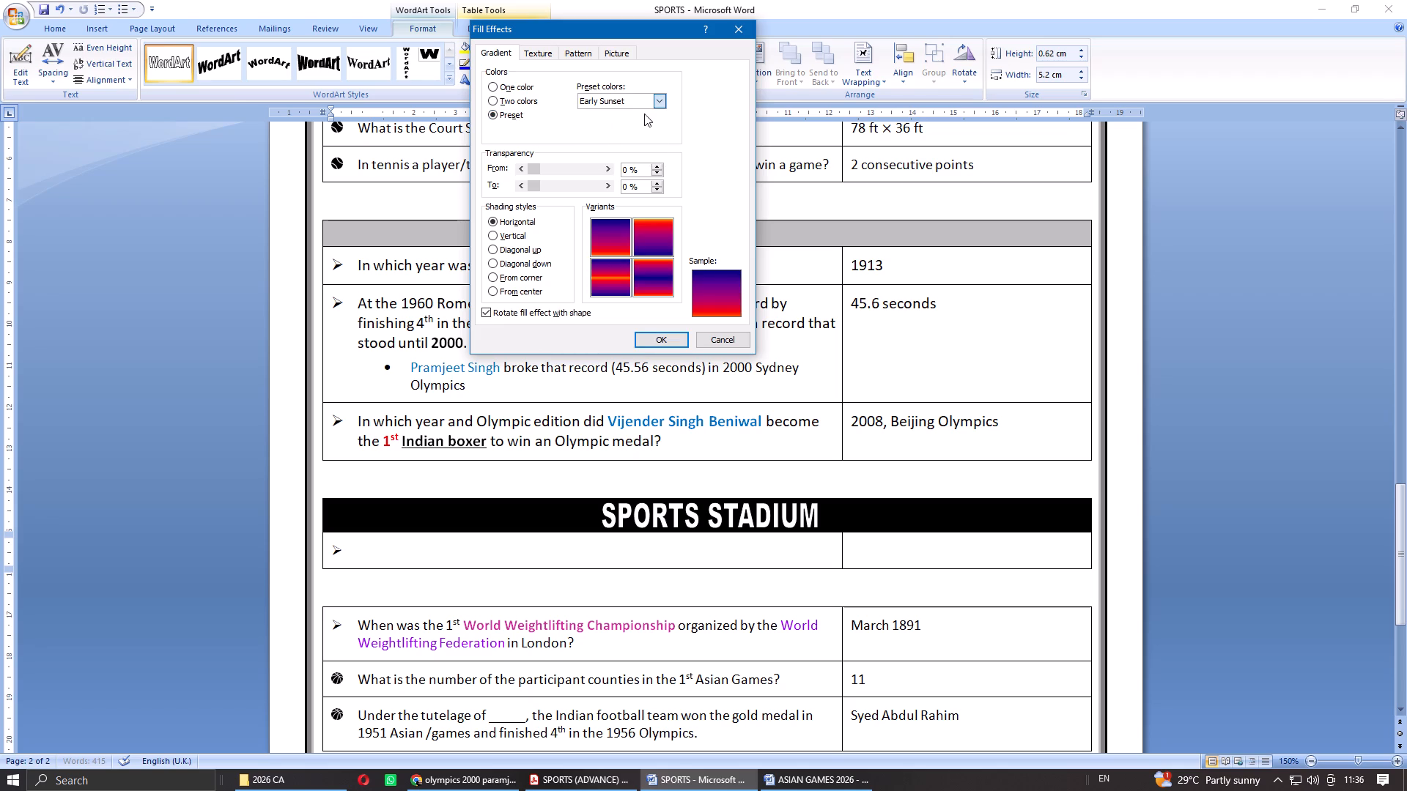
click(654, 106)
click(612, 137)
click(637, 102)
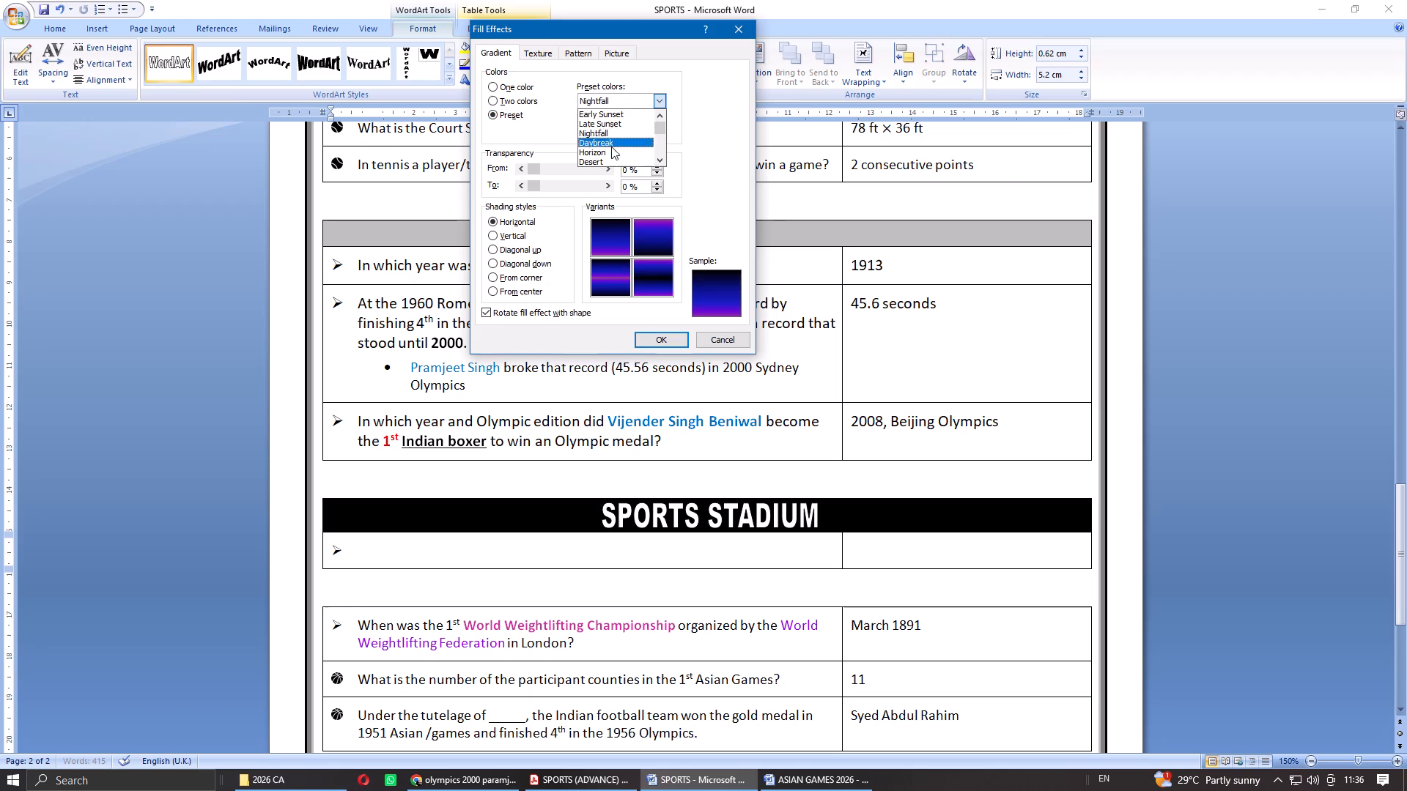
click(611, 147)
click(646, 105)
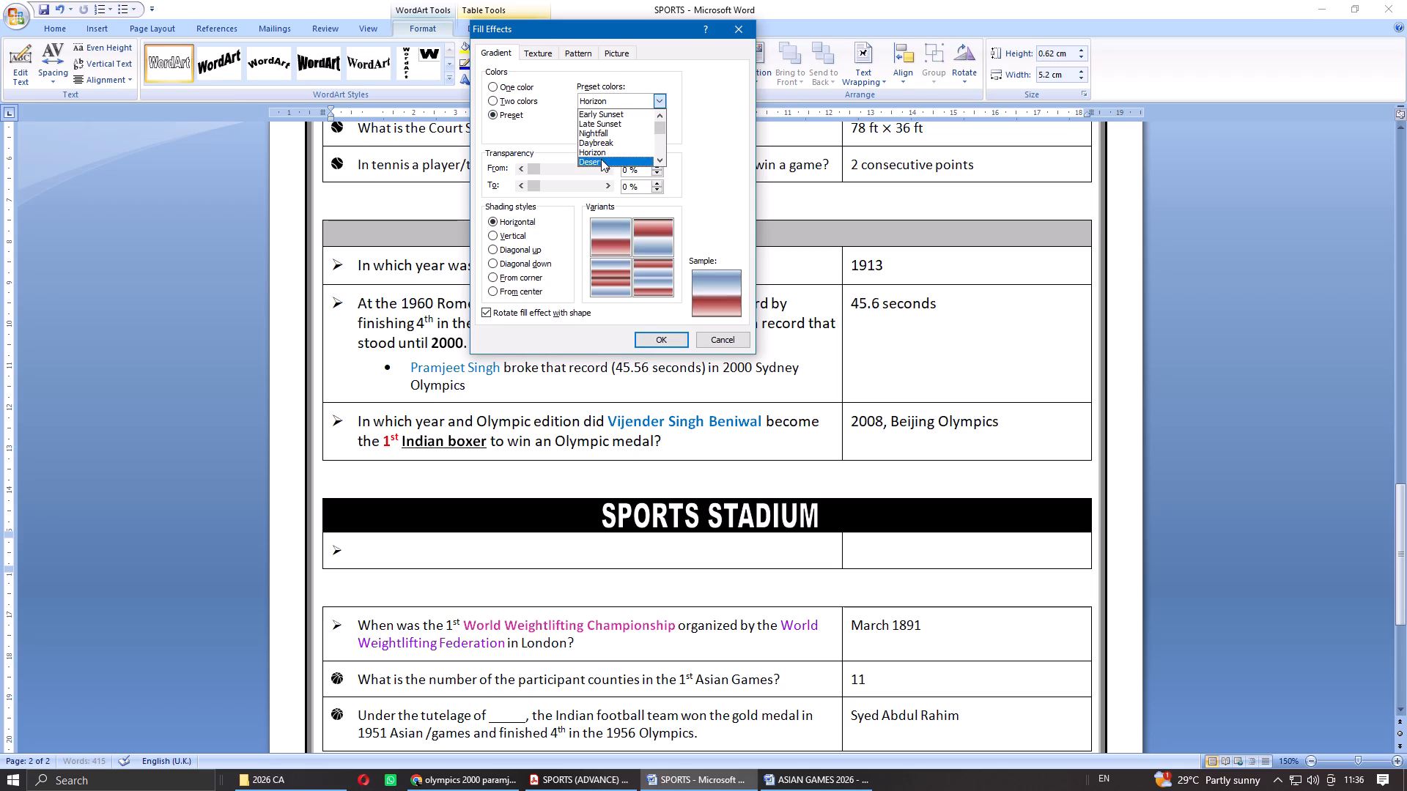
click(601, 159)
click(638, 101)
scroll(621, 133, down, 2)
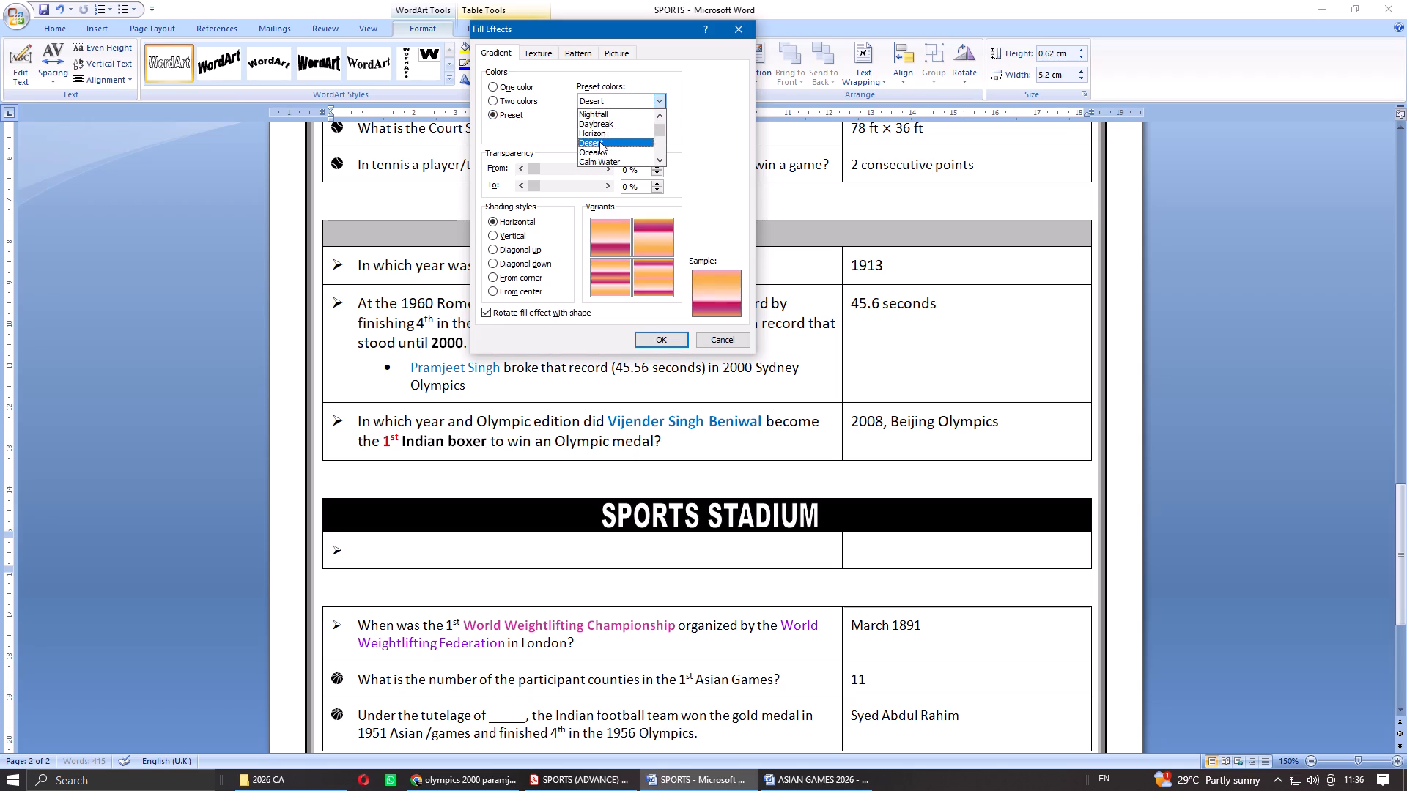
click(599, 141)
click(656, 101)
click(597, 152)
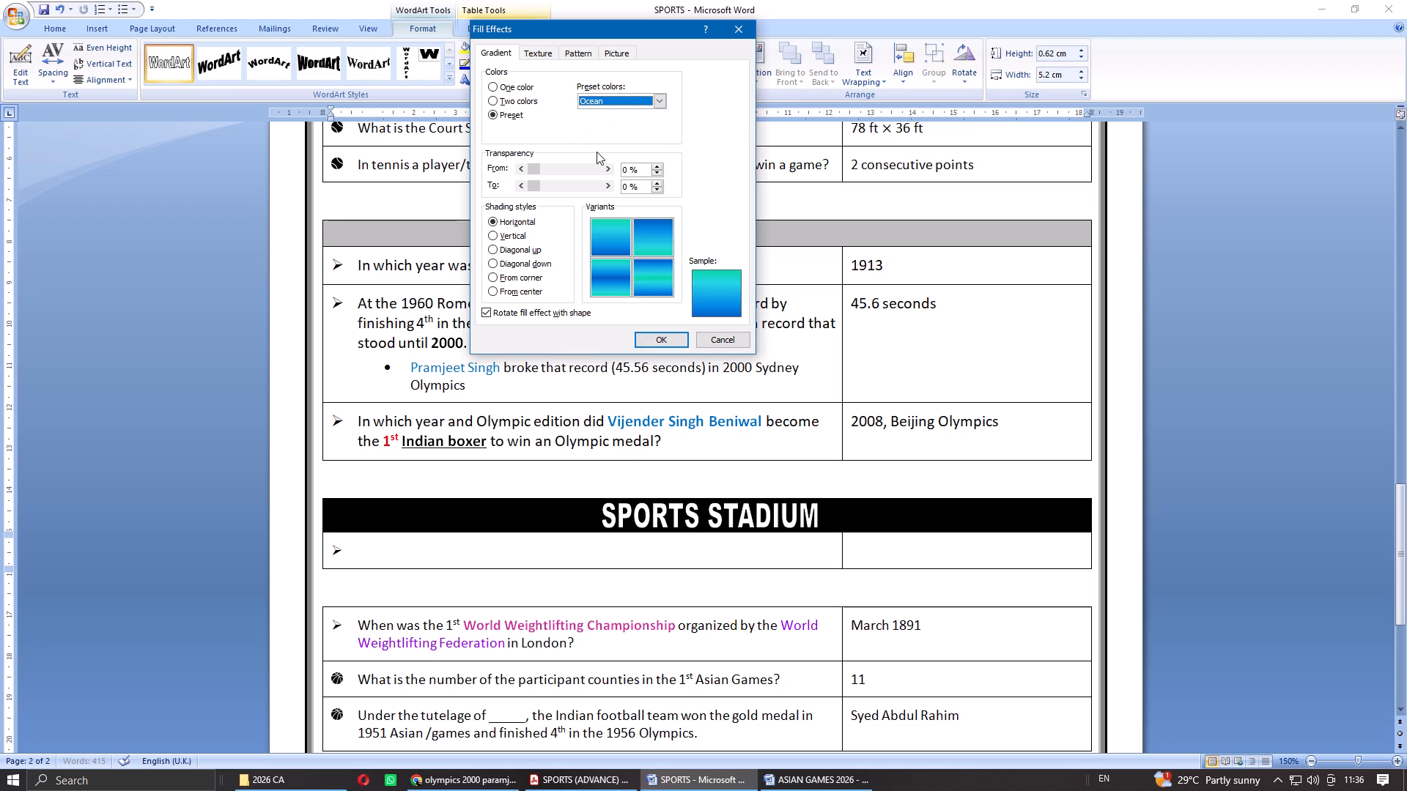
click(657, 333)
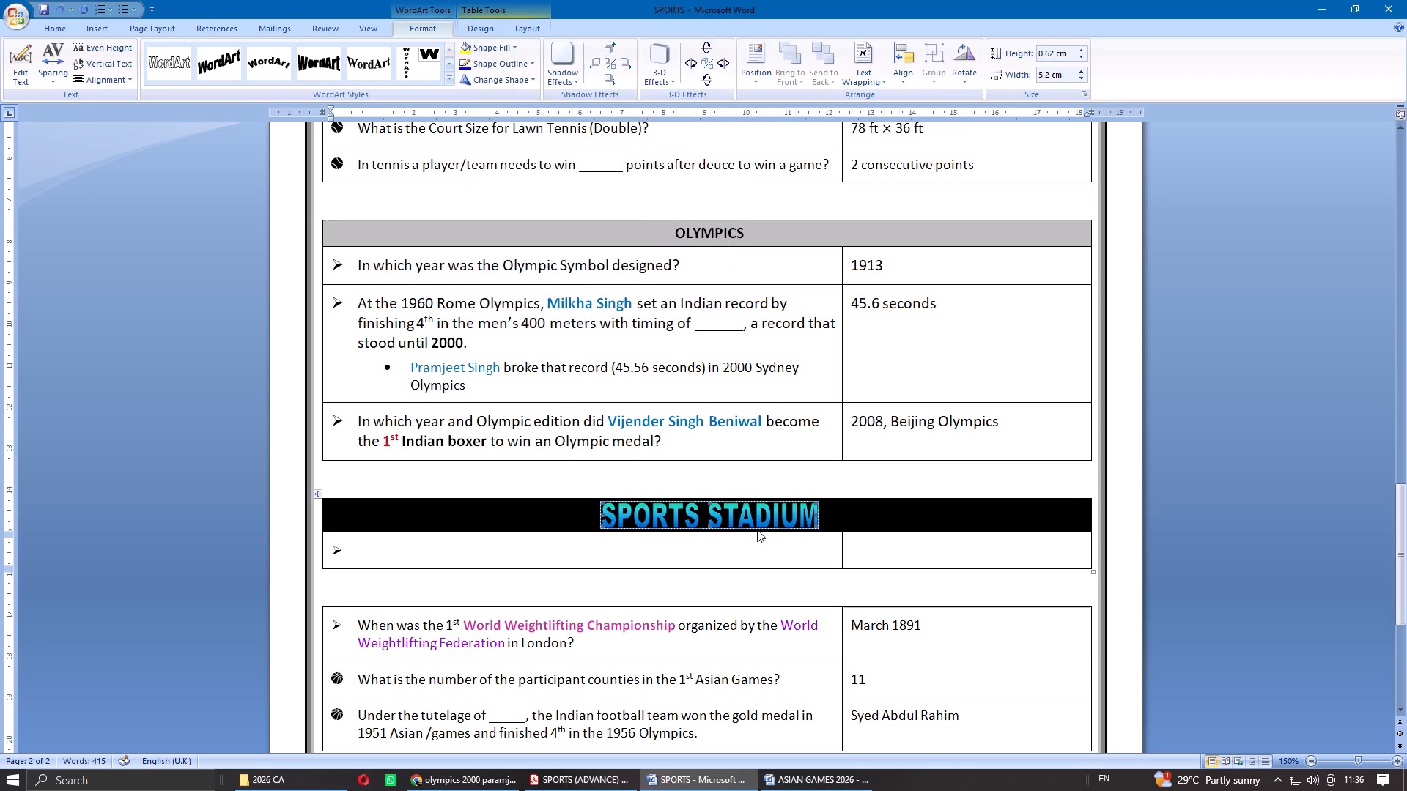
With the PDF in view, enter the question "Where is Dr. S.P. Mookerjee Swimming Stadium located?" in the row below the SPORTS STADIUM heading.
click(731, 554)
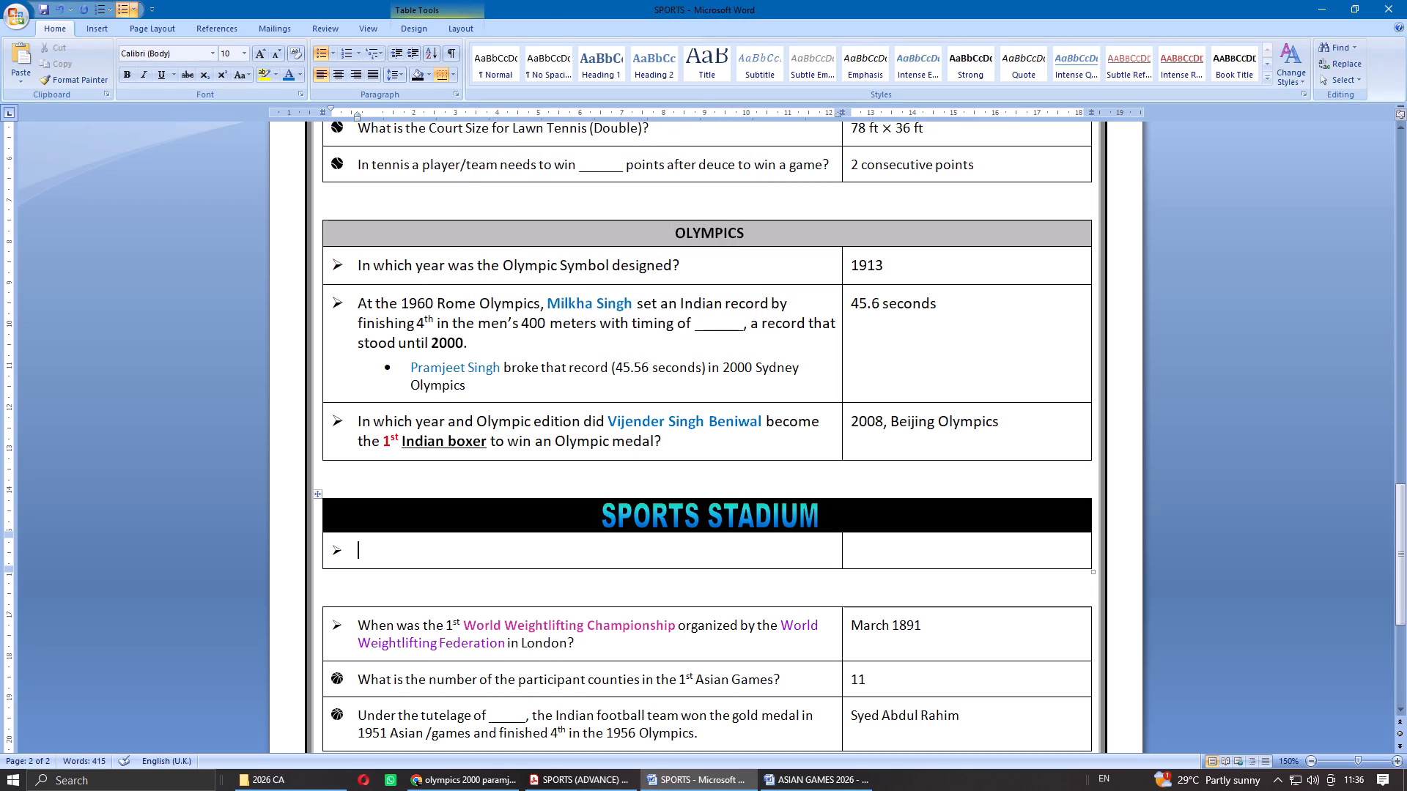
click(1356, 15)
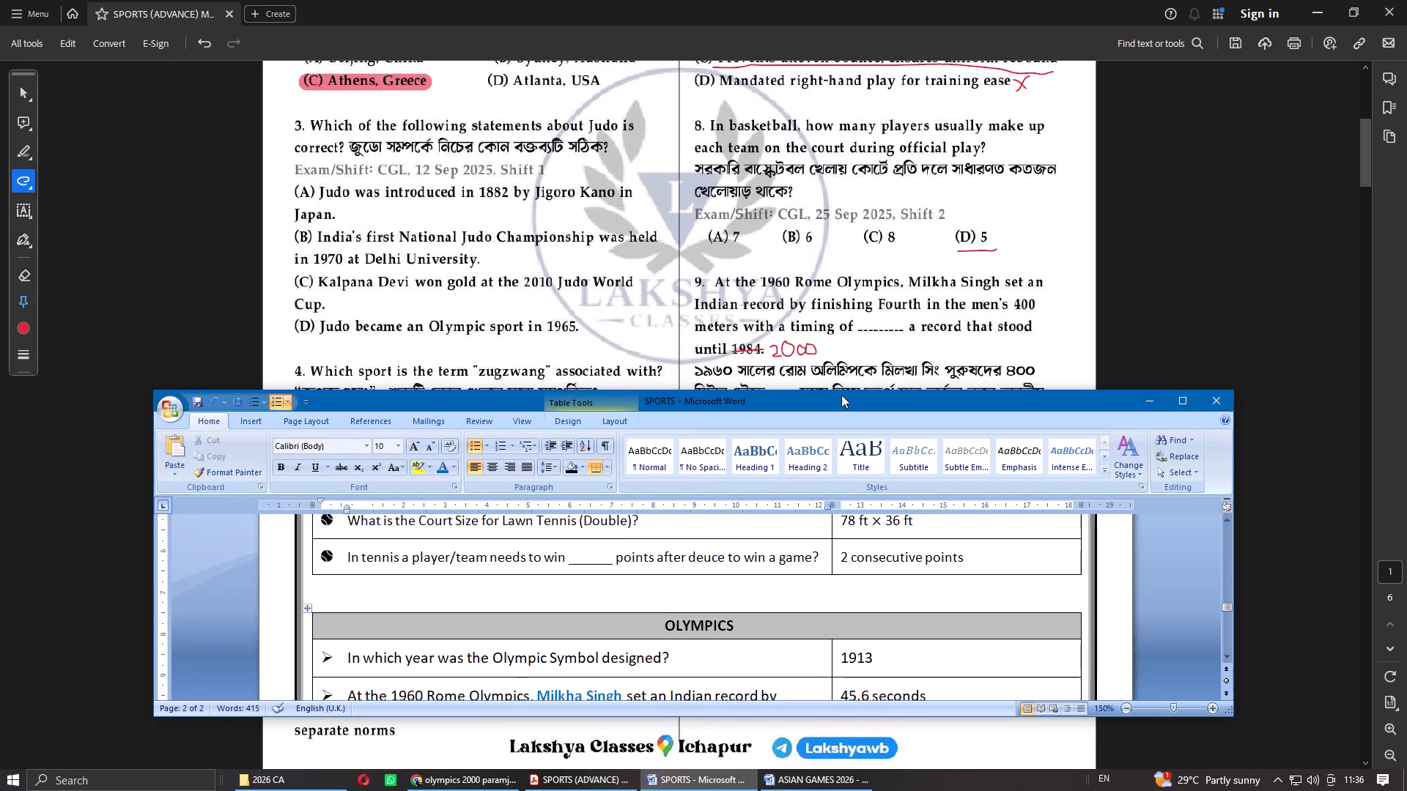
drag(841, 395, 805, 138)
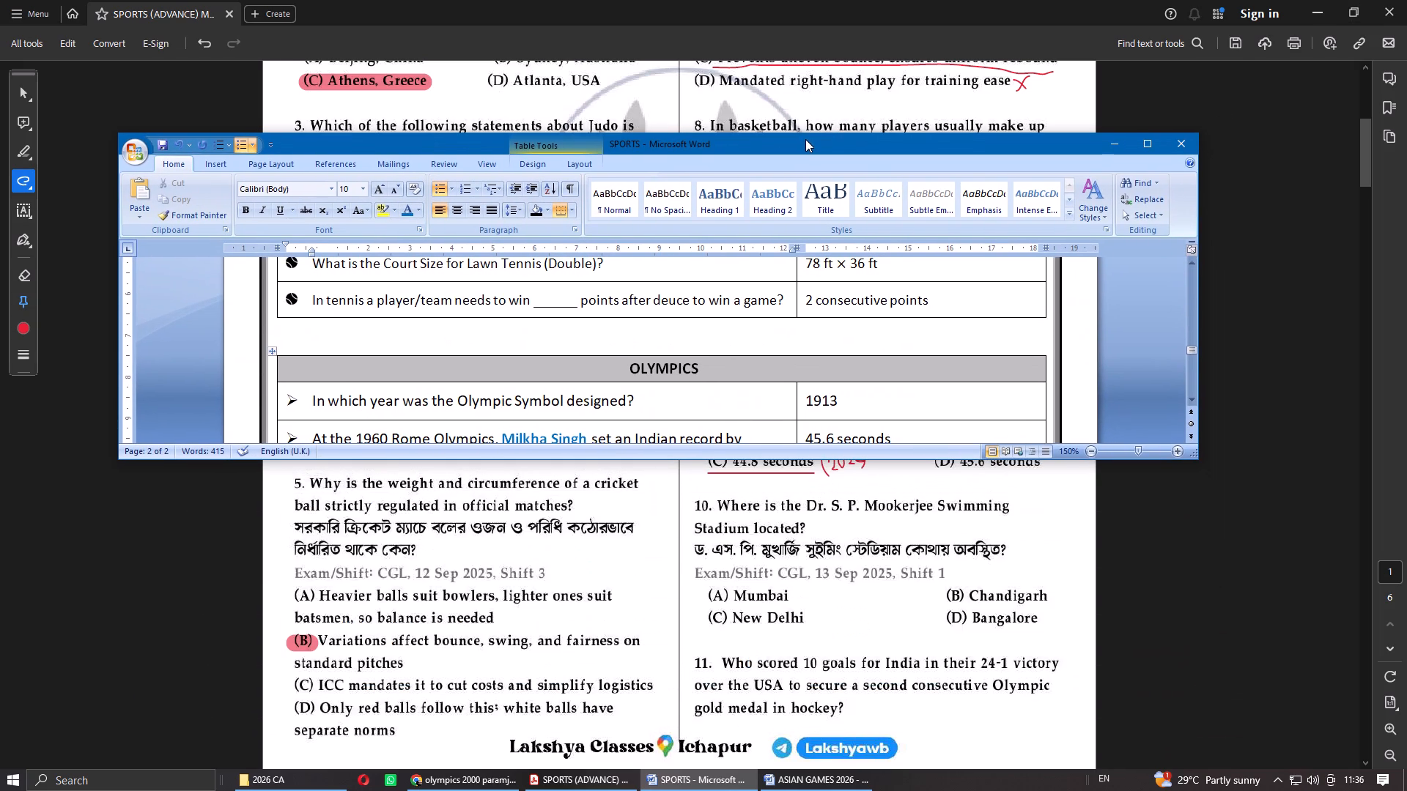
text(where is Dr. S.)
text(P. Mookerjee Swimming Stadium located?)
key(Tab)
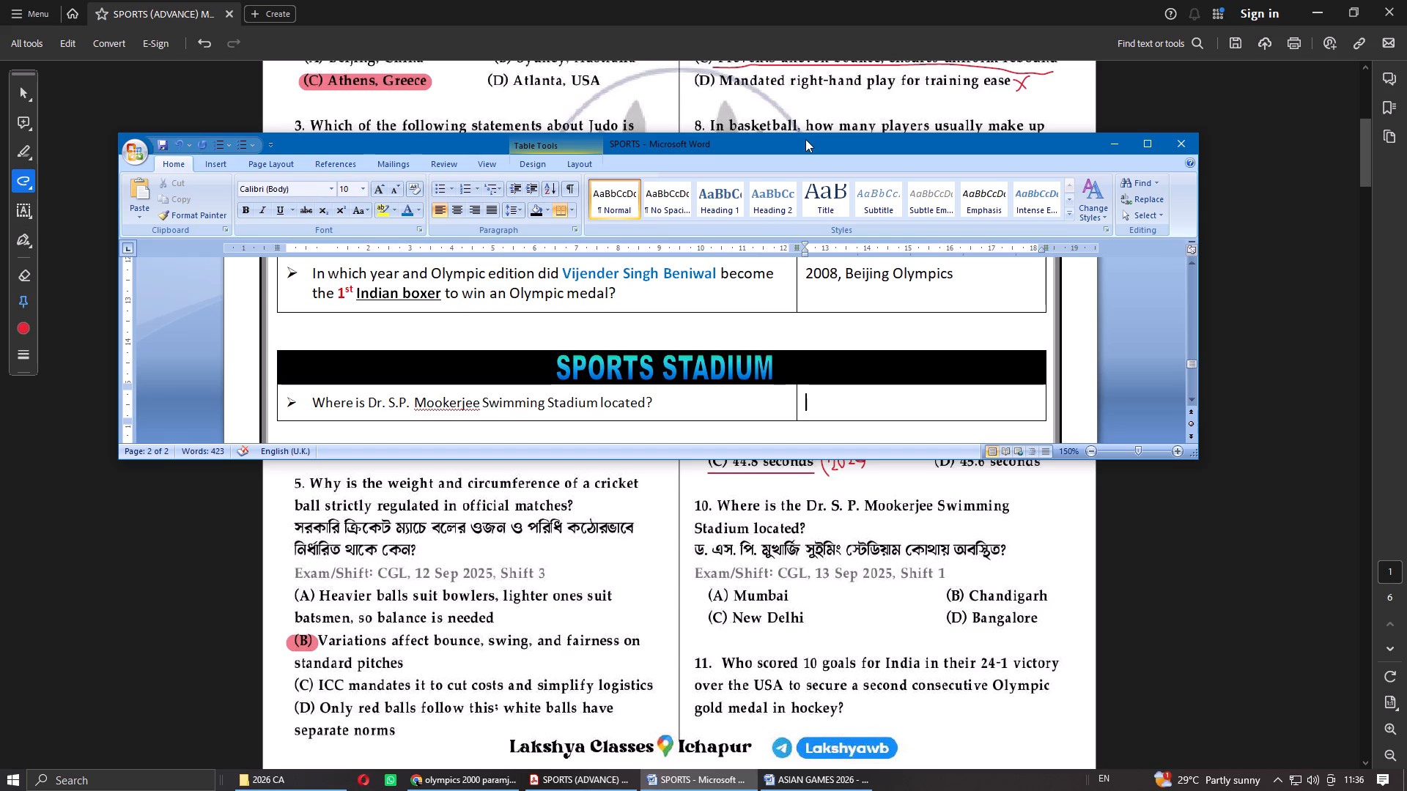
Copy the swimming stadium question and search Google for it in Chrome.
drag(669, 401, 409, 394)
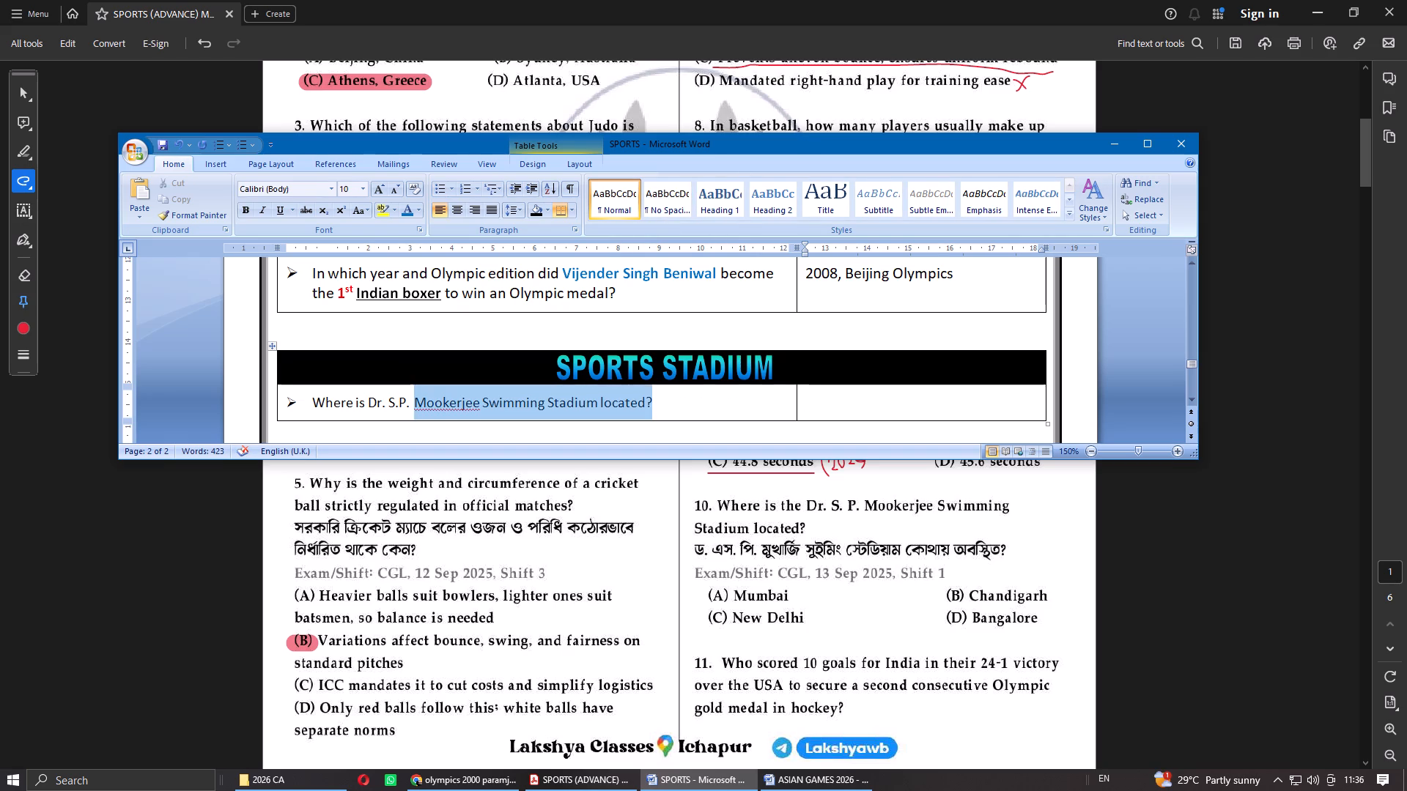
drag(409, 394, 344, 398)
key(ctrl+c)
click(464, 778)
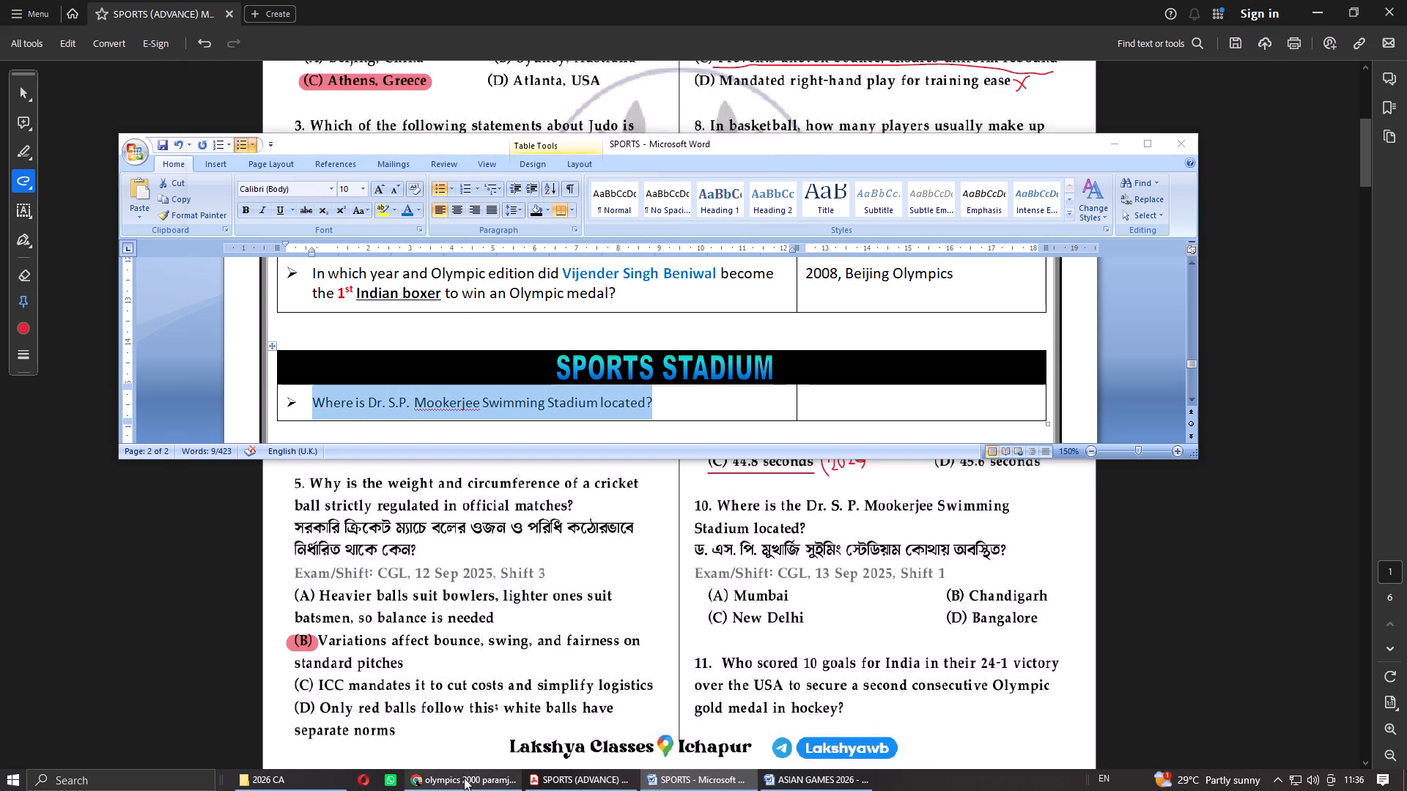
click(812, 142)
key(ctrl+v)
key(Return)
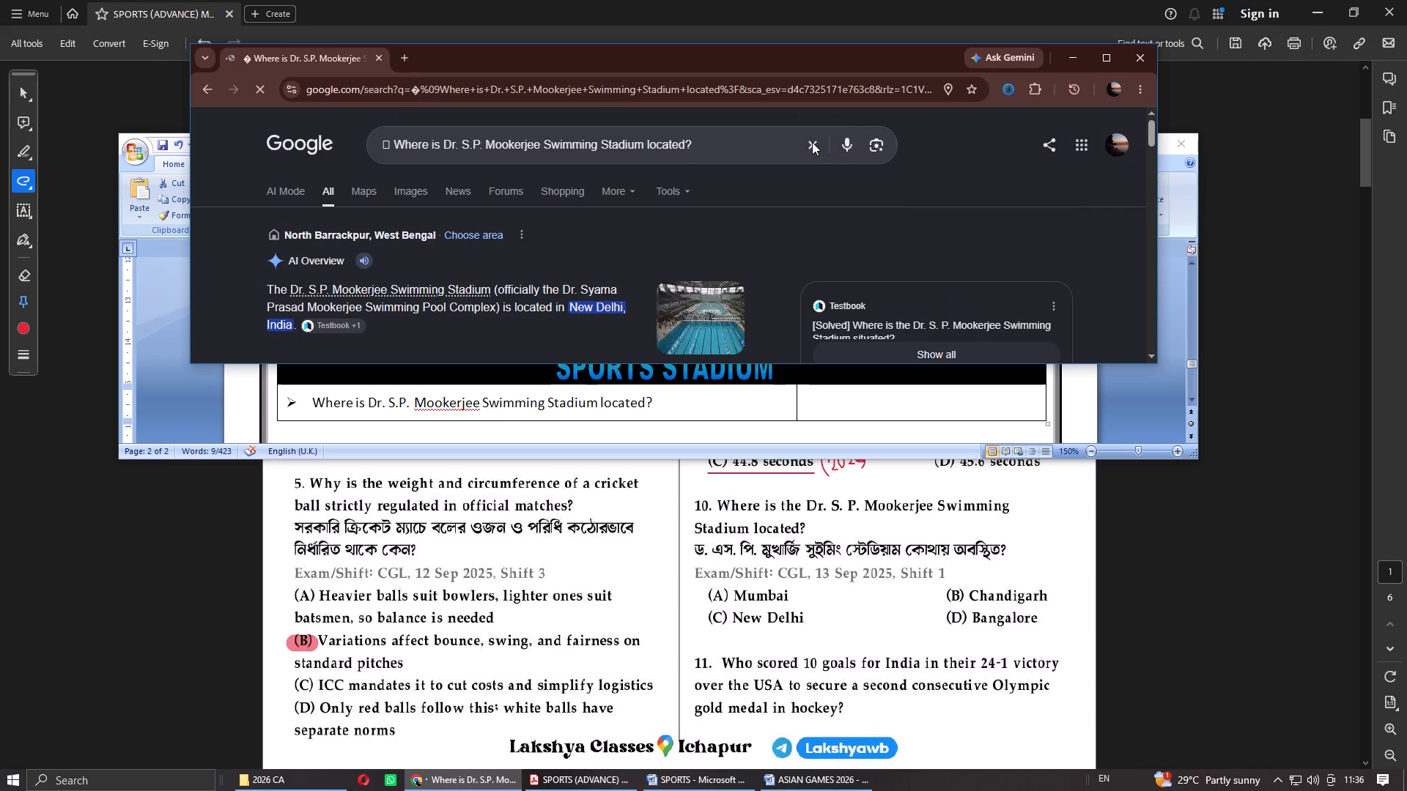
Back in the Word document, enter New Delhi as the answer to the swimming stadium question.
click(828, 400)
click(828, 400)
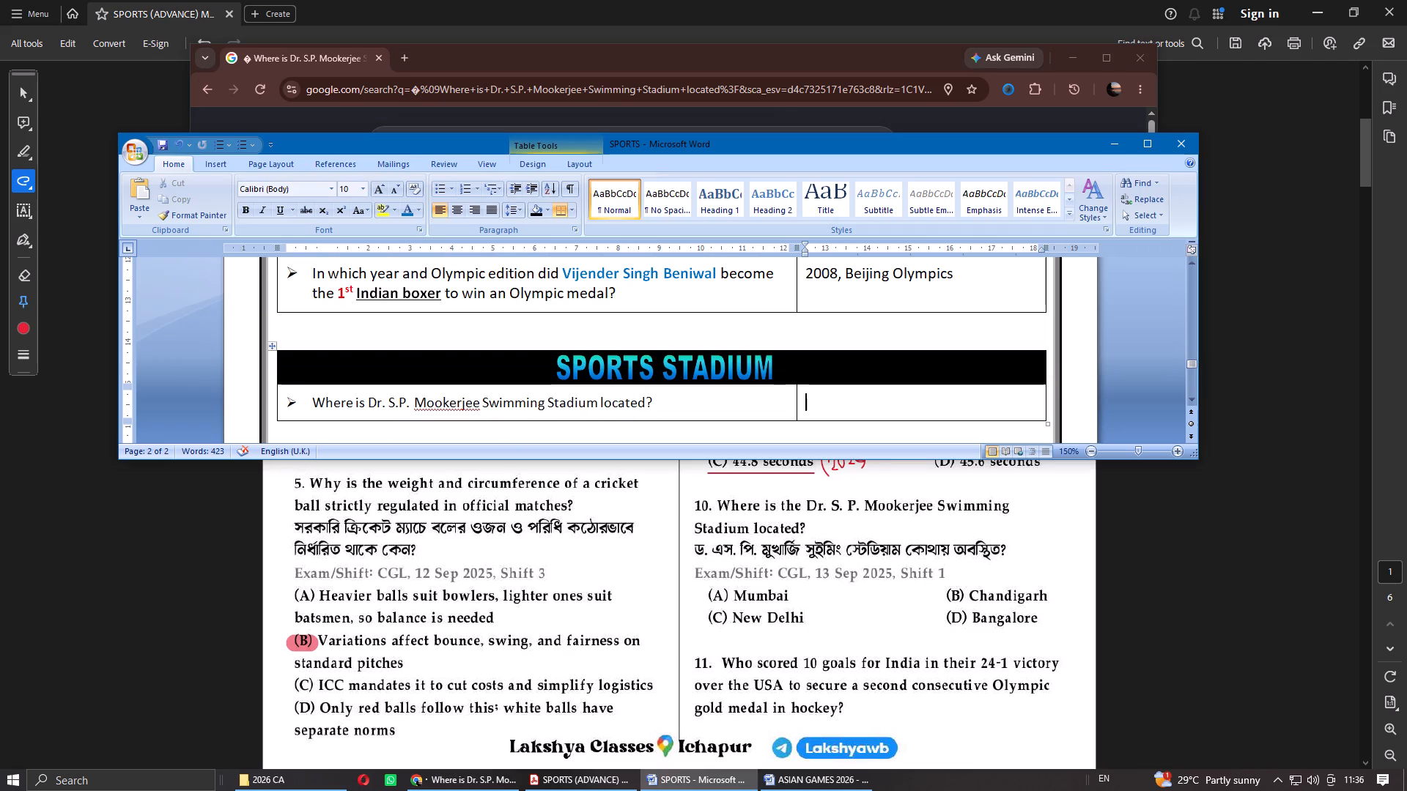
text(New Delhi)
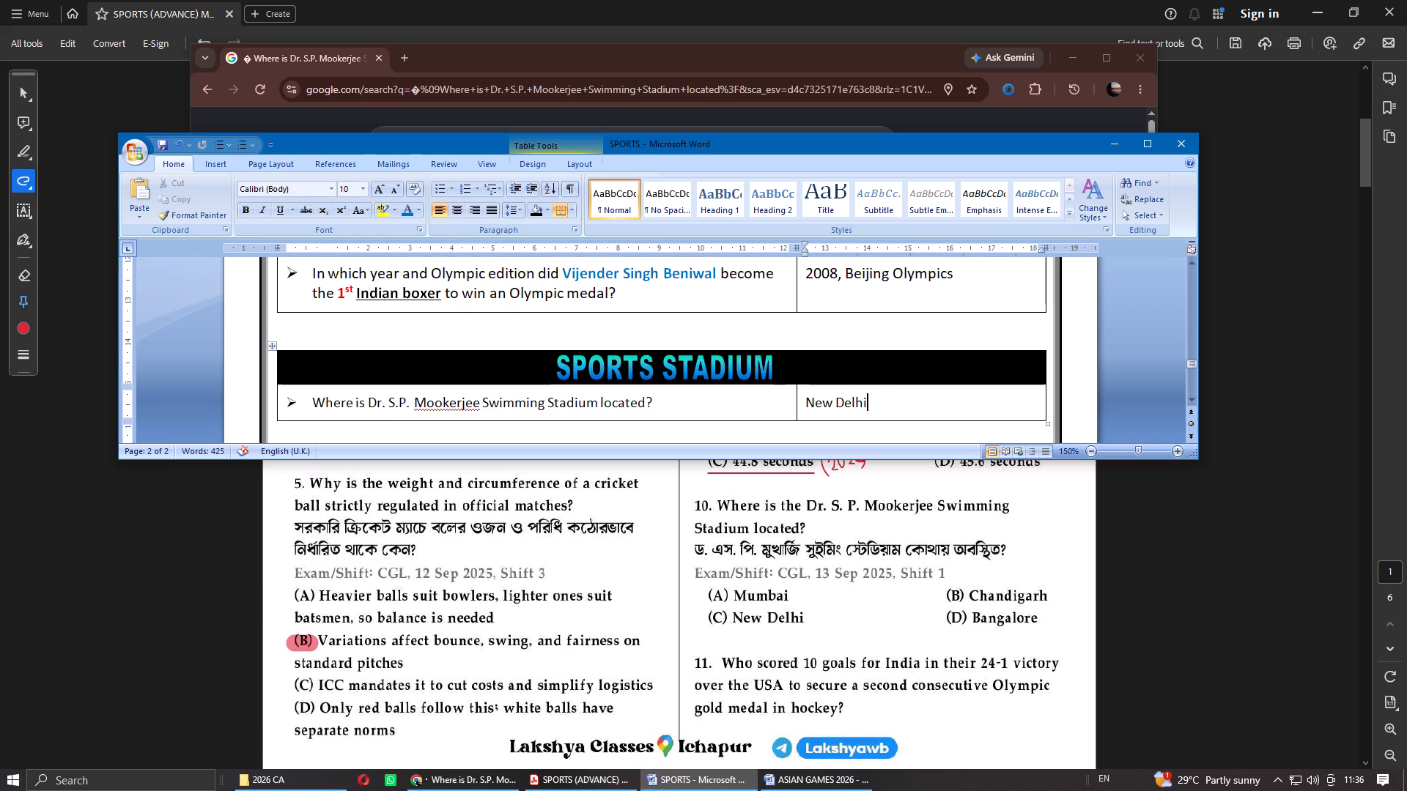
Make "Dr. S.P. Mookerjee Swimming Stadium" bold and underlined in the question.
drag(371, 398, 568, 395)
key(ctrl+b)
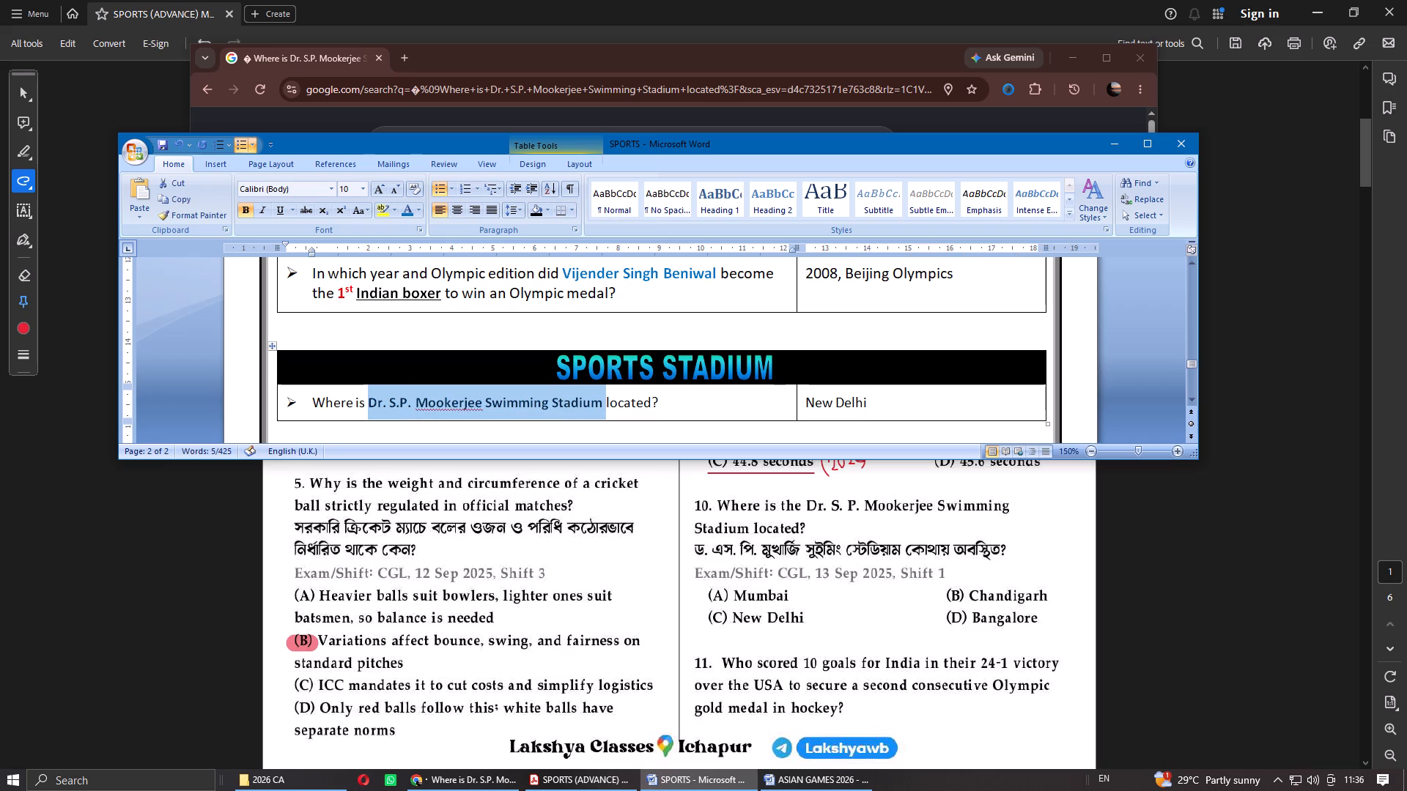
click(278, 210)
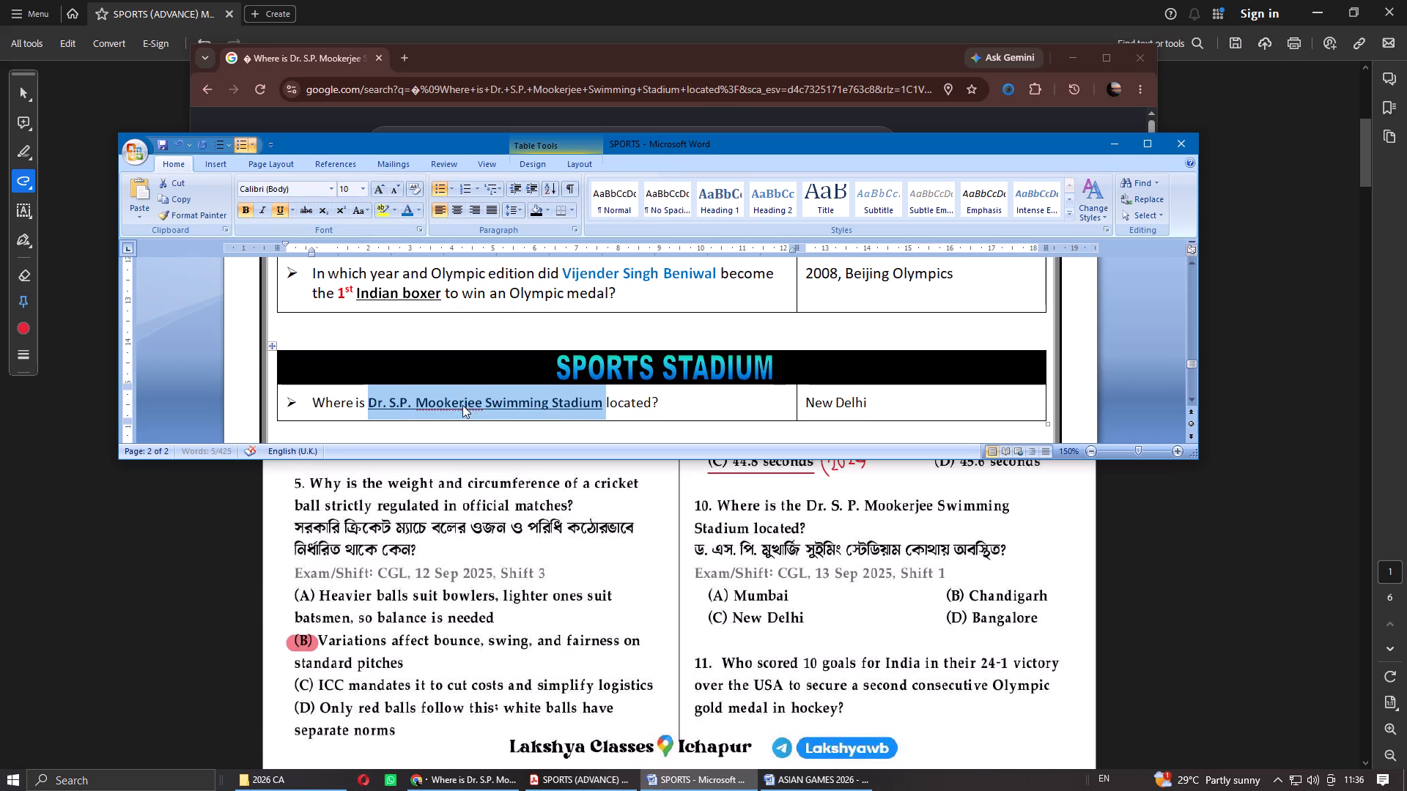
Turn off spelling and grammar checking for the word Mookerjee.
triple_click(438, 395)
click(304, 449)
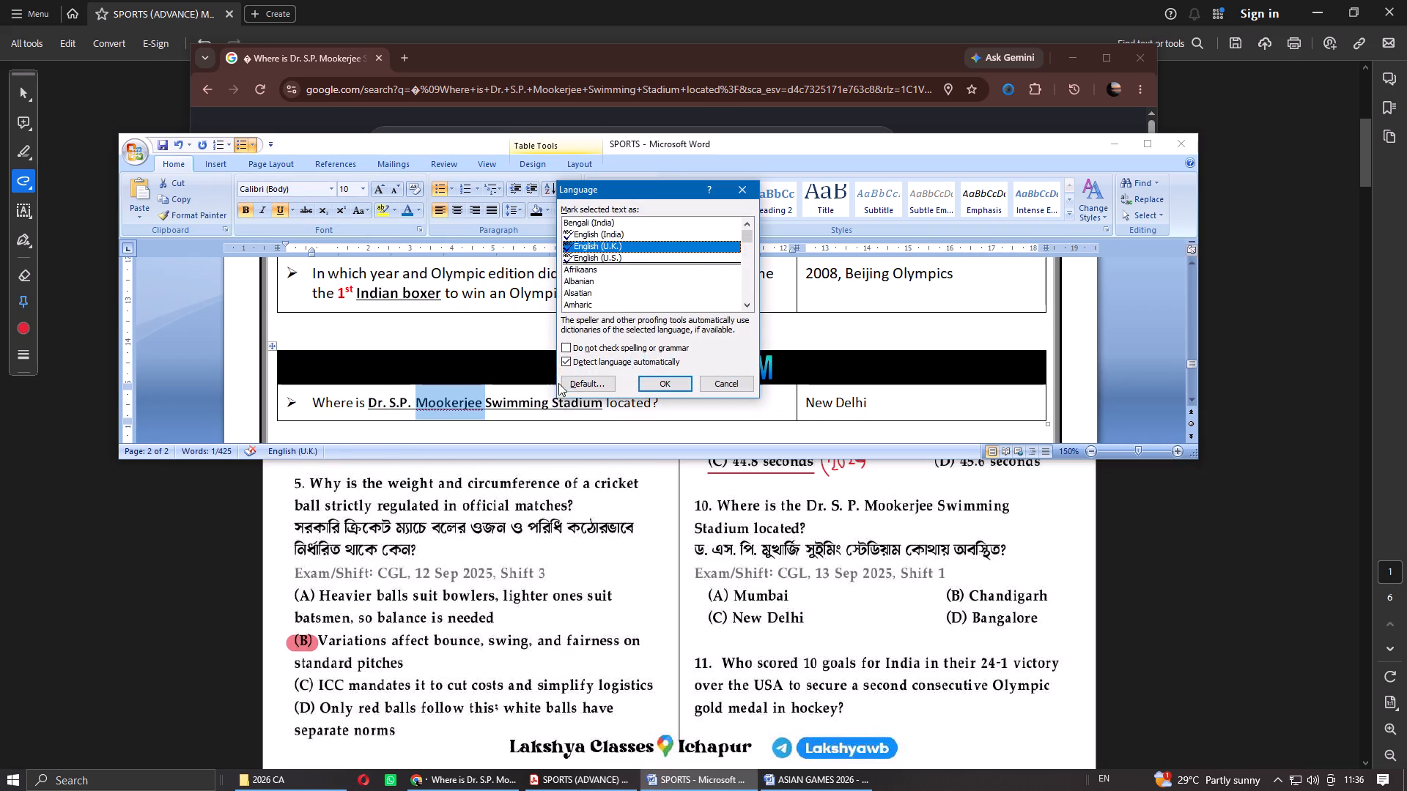
click(642, 346)
click(658, 385)
click(696, 403)
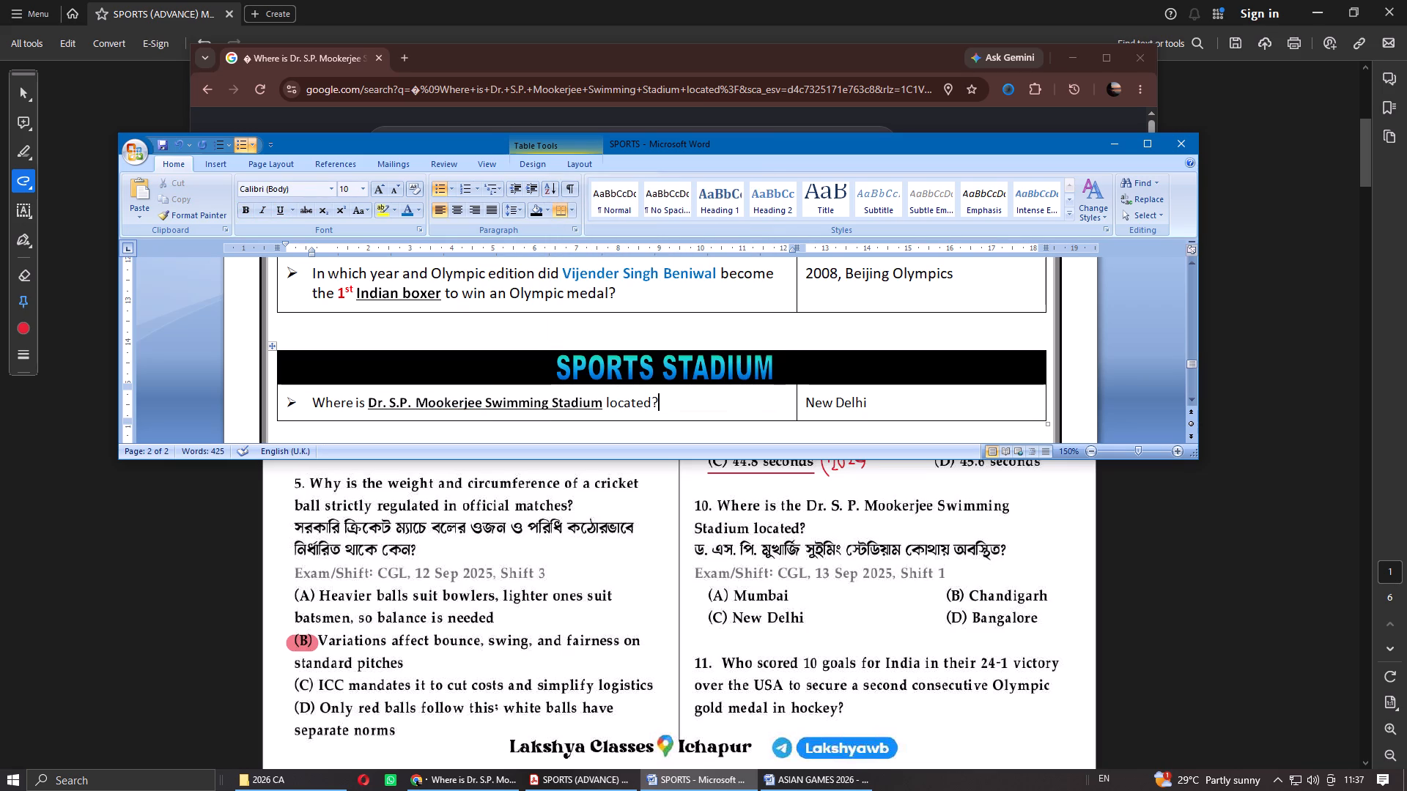
Delete "located" and "Where is" from the swimming stadium question, keeping the stadium name.
drag(649, 402, 604, 406)
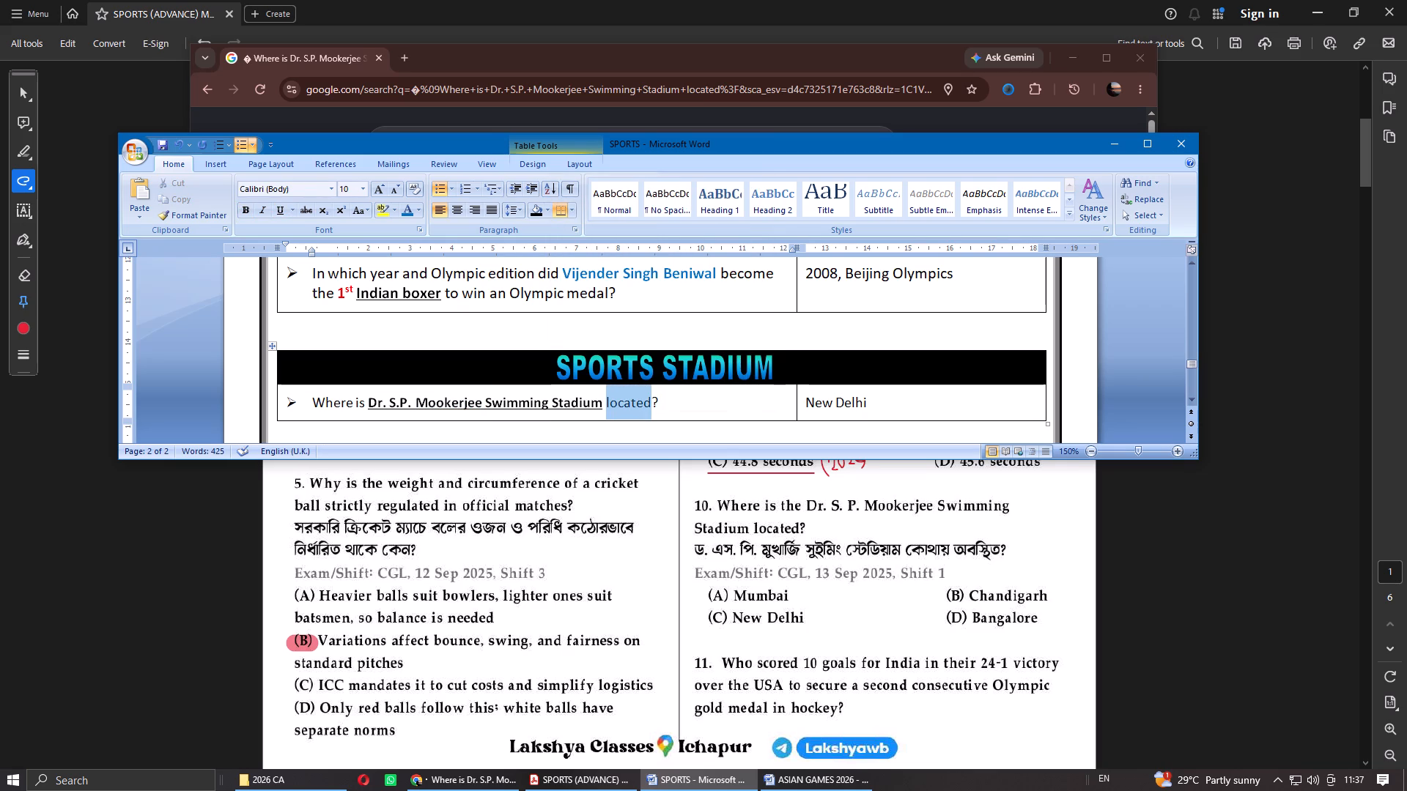
drag(604, 406, 603, 406)
key(BackSpace)
drag(366, 403, 333, 406)
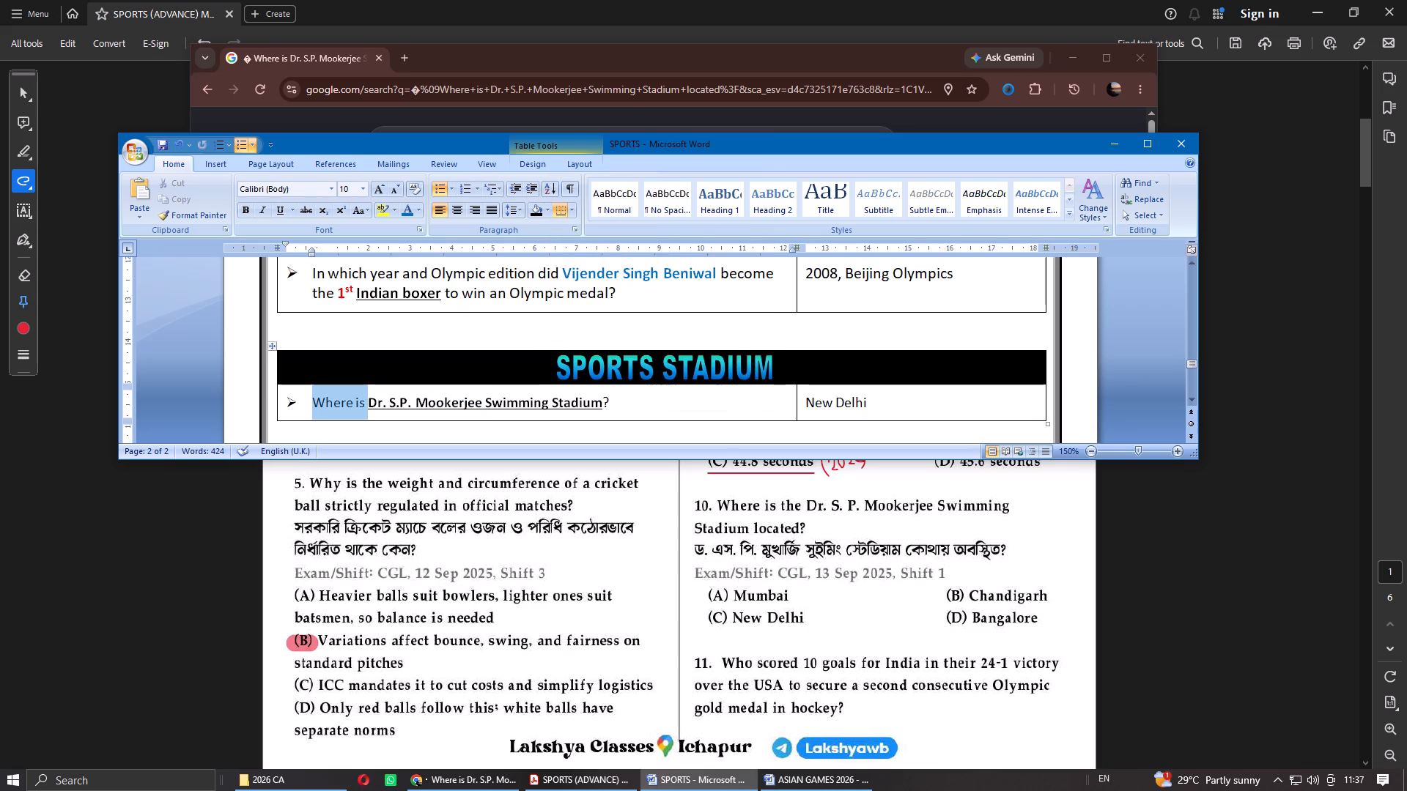
drag(333, 406, 326, 407)
key(BackSpace)
Remove the underline from "Dr. S.P. Mookerjee Swimming Stadium" and delete its trailing question mark.
drag(314, 401, 327, 401)
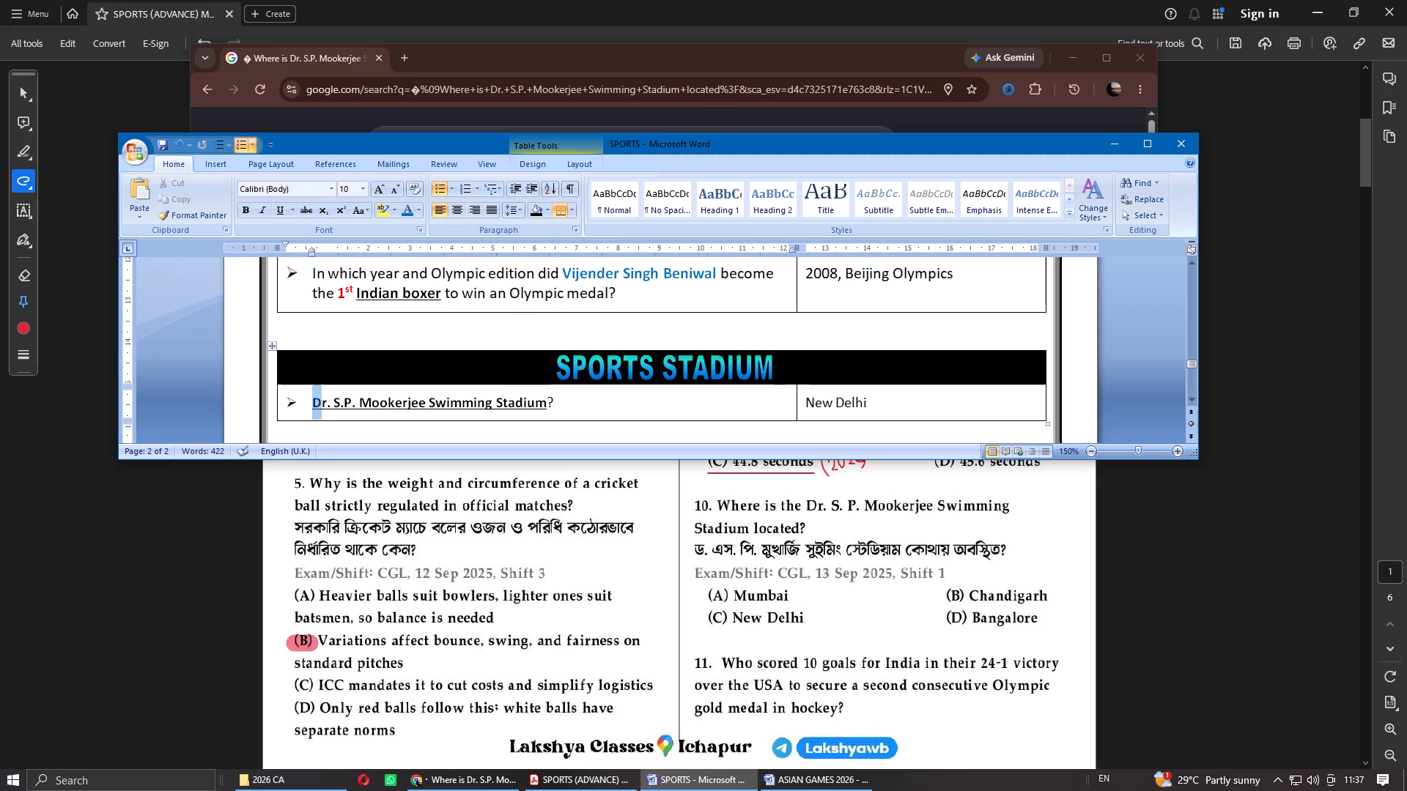
drag(327, 401, 554, 401)
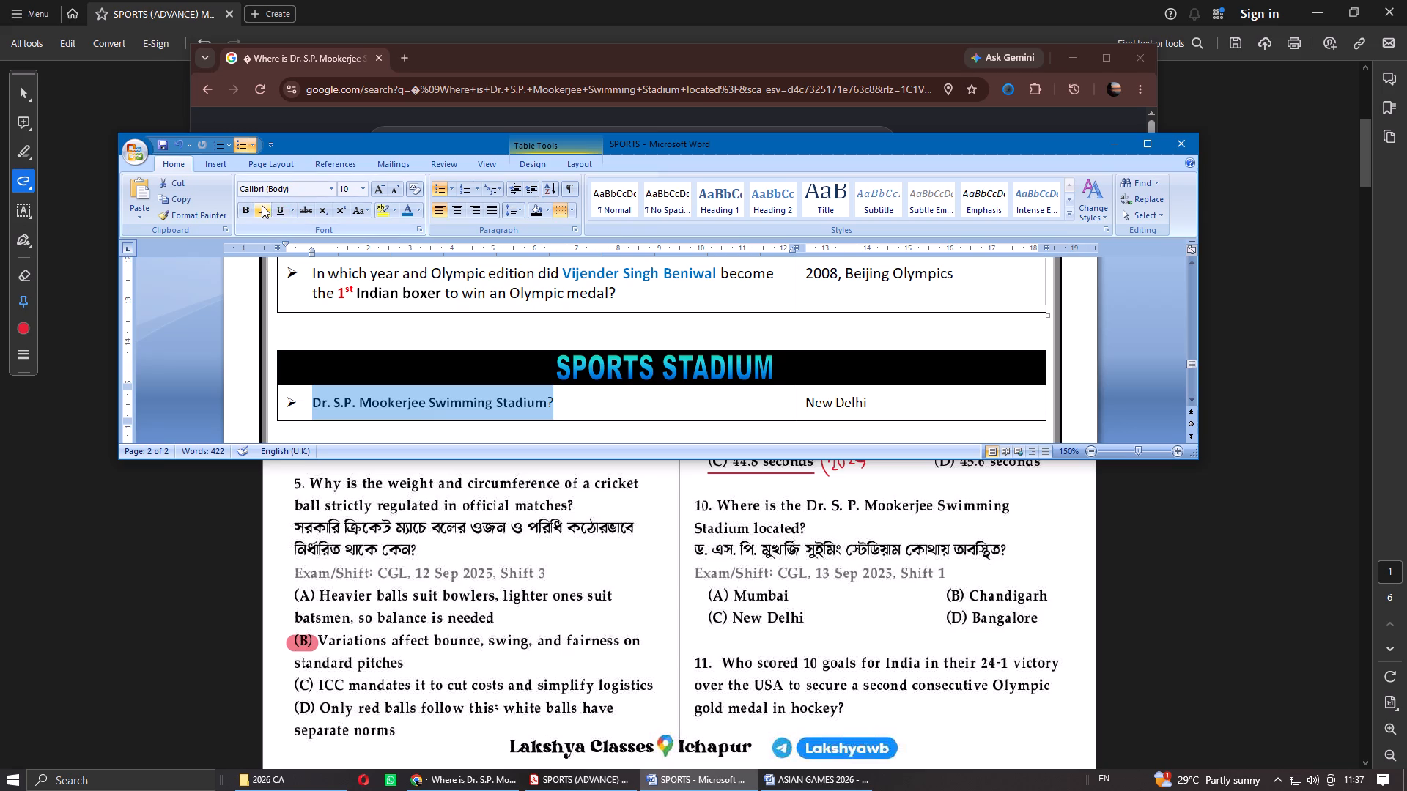
click(281, 208)
click(618, 408)
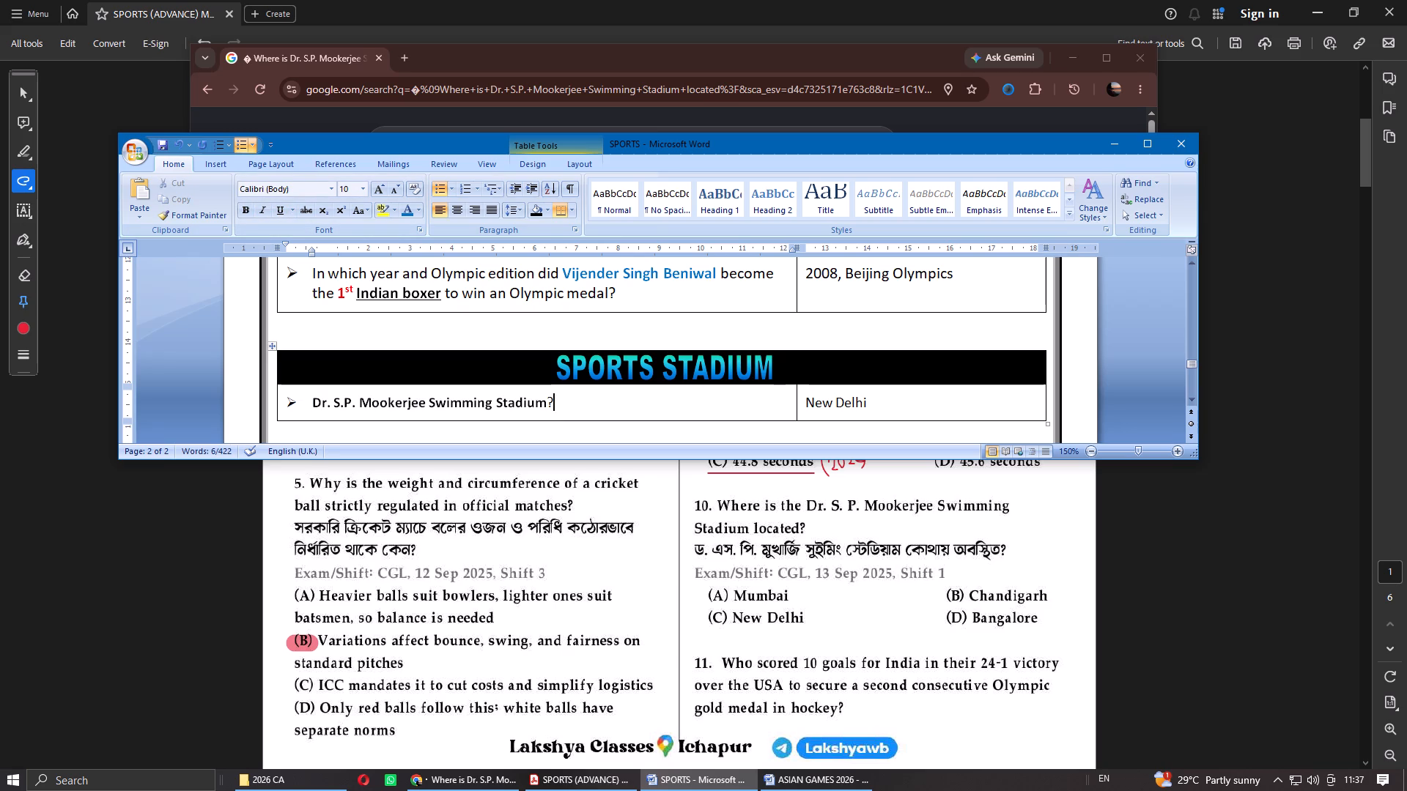
key(BackSpace)
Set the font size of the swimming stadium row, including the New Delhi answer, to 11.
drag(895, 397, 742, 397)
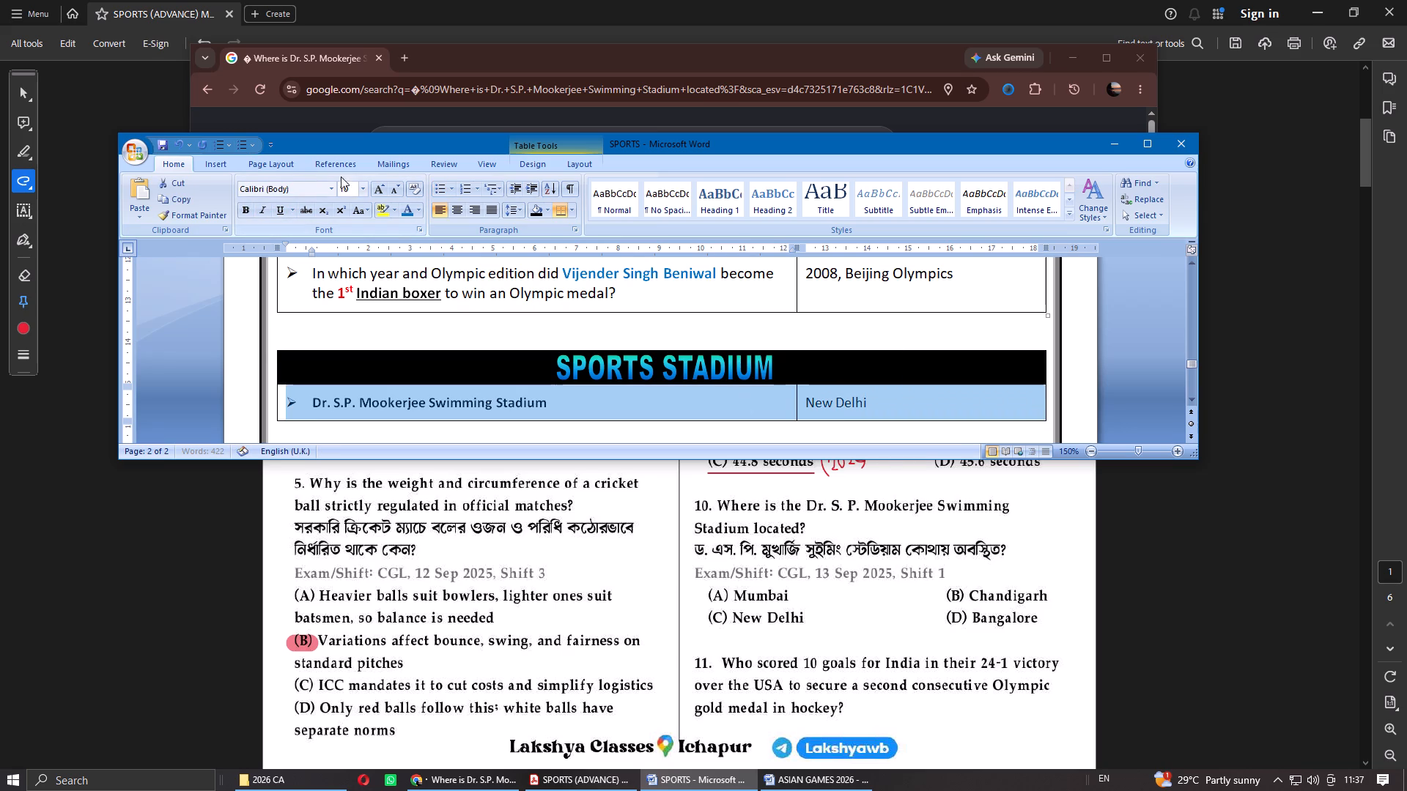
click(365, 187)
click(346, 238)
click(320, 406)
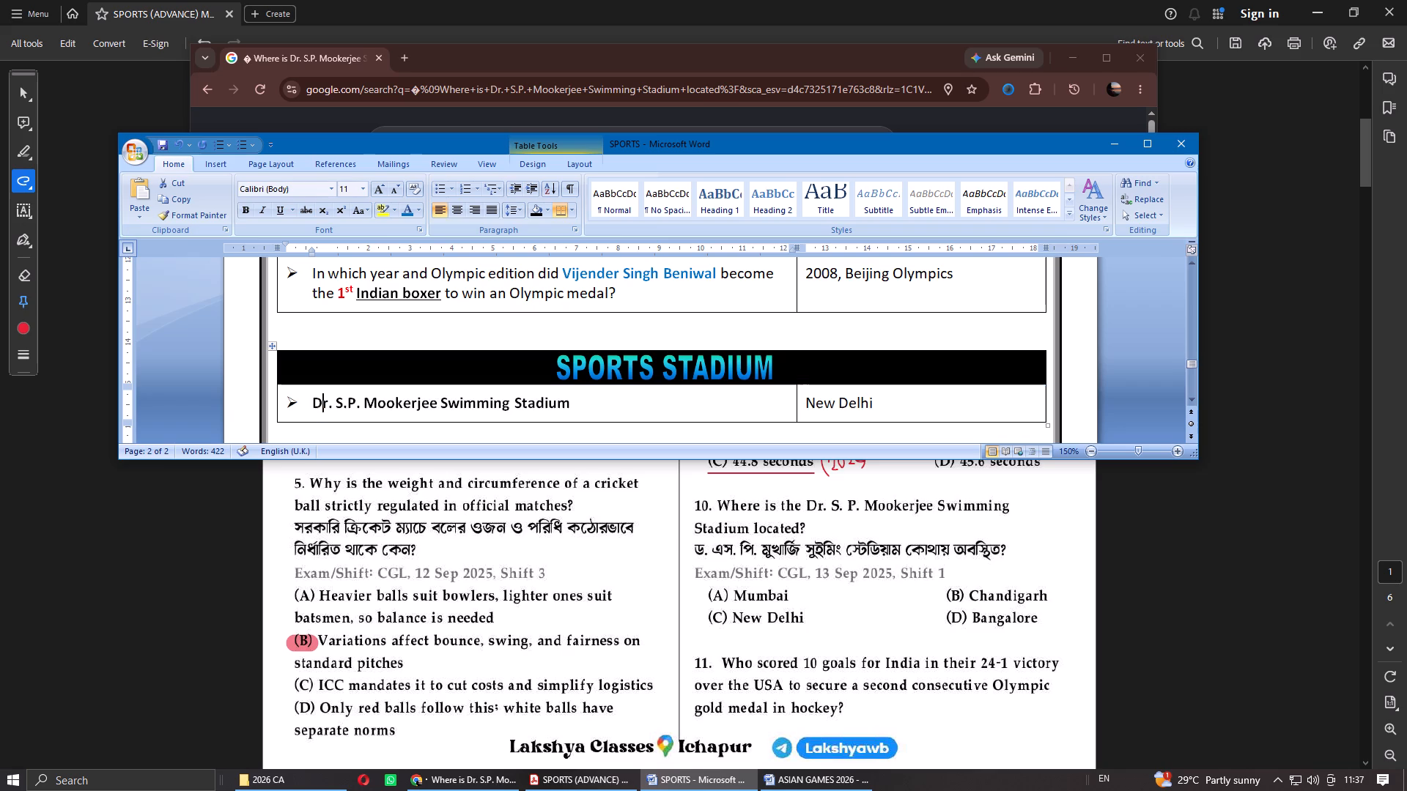
Colour the "Dr. S.P. Mookerjee Swimming Stadium" text dark purple using a custom font colour.
drag(313, 404, 553, 395)
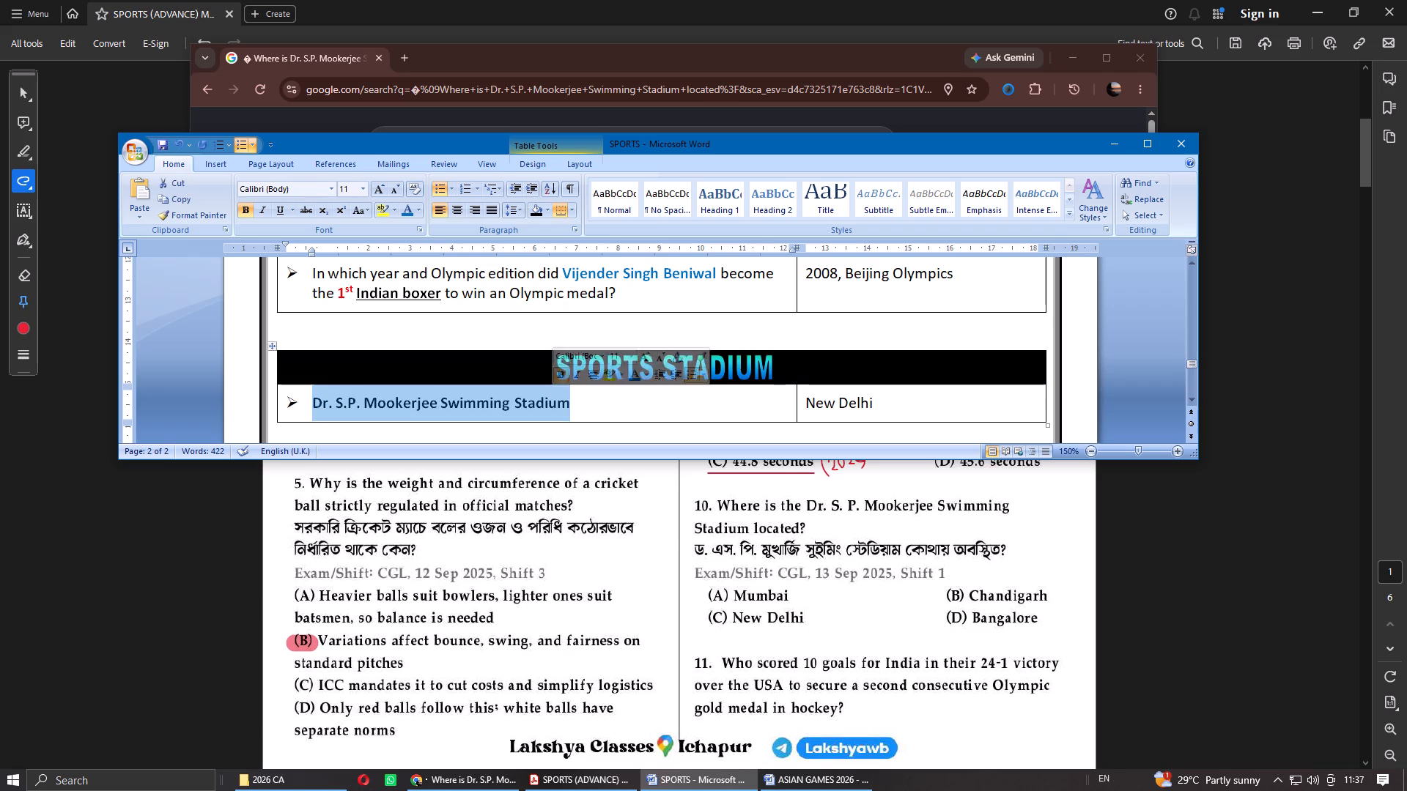
click(421, 207)
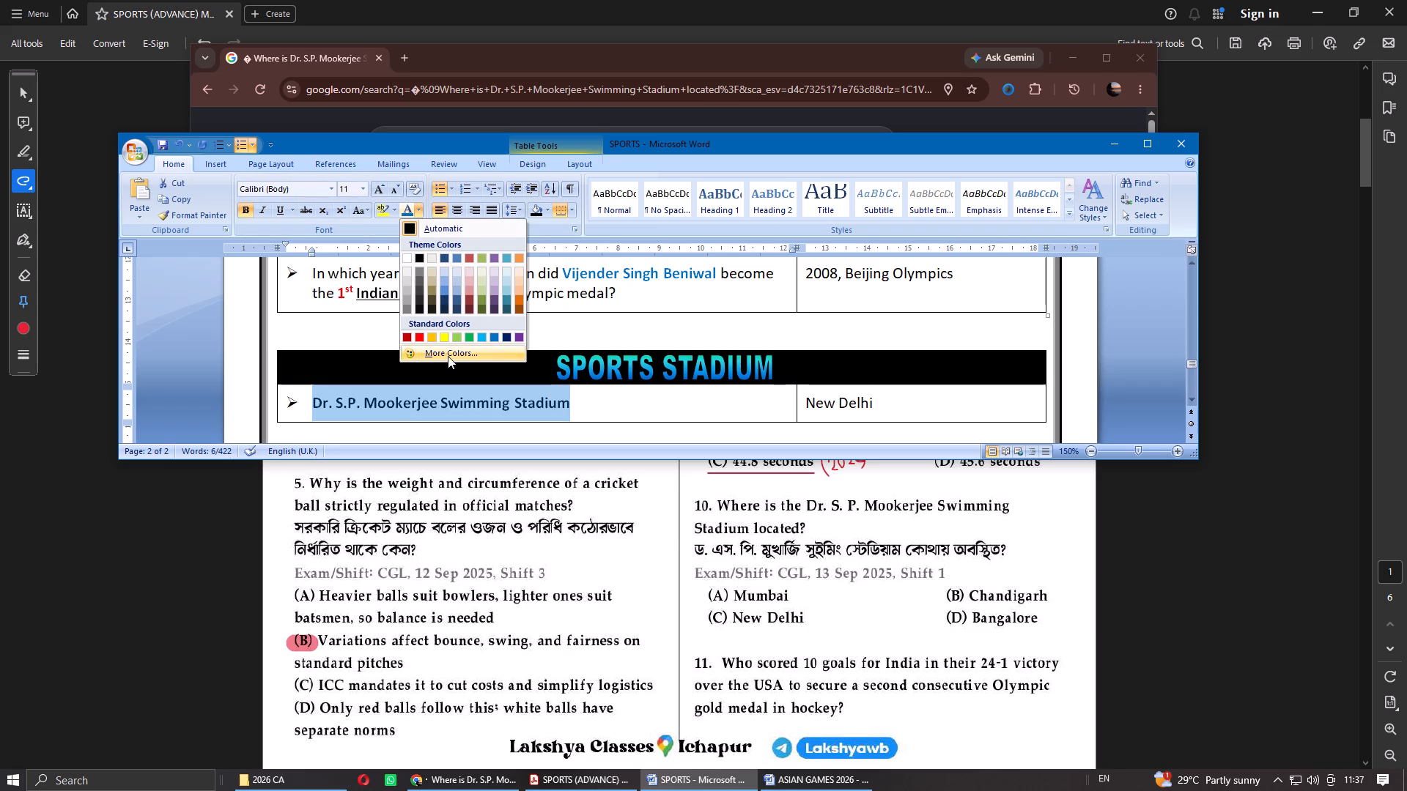
click(448, 356)
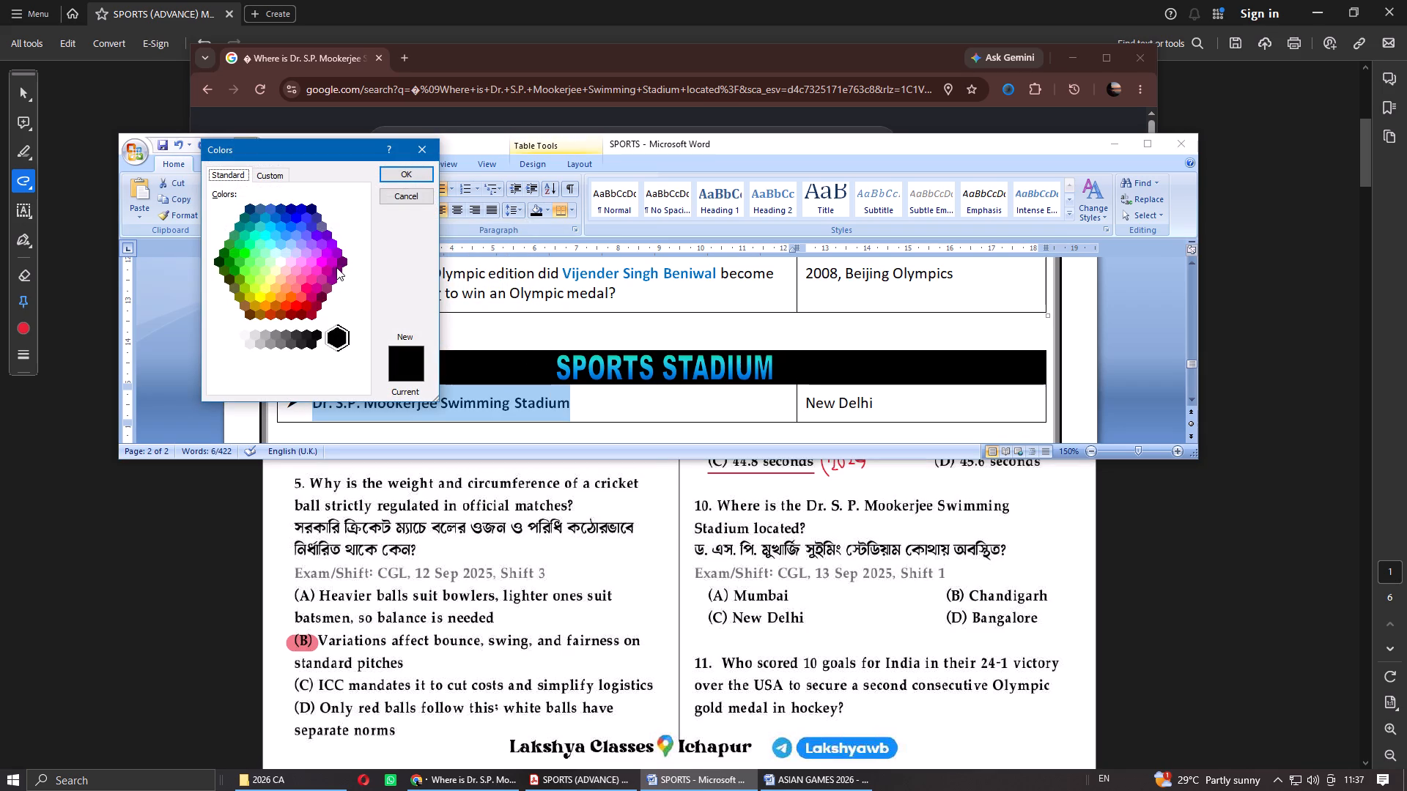
click(336, 267)
click(408, 174)
click(616, 403)
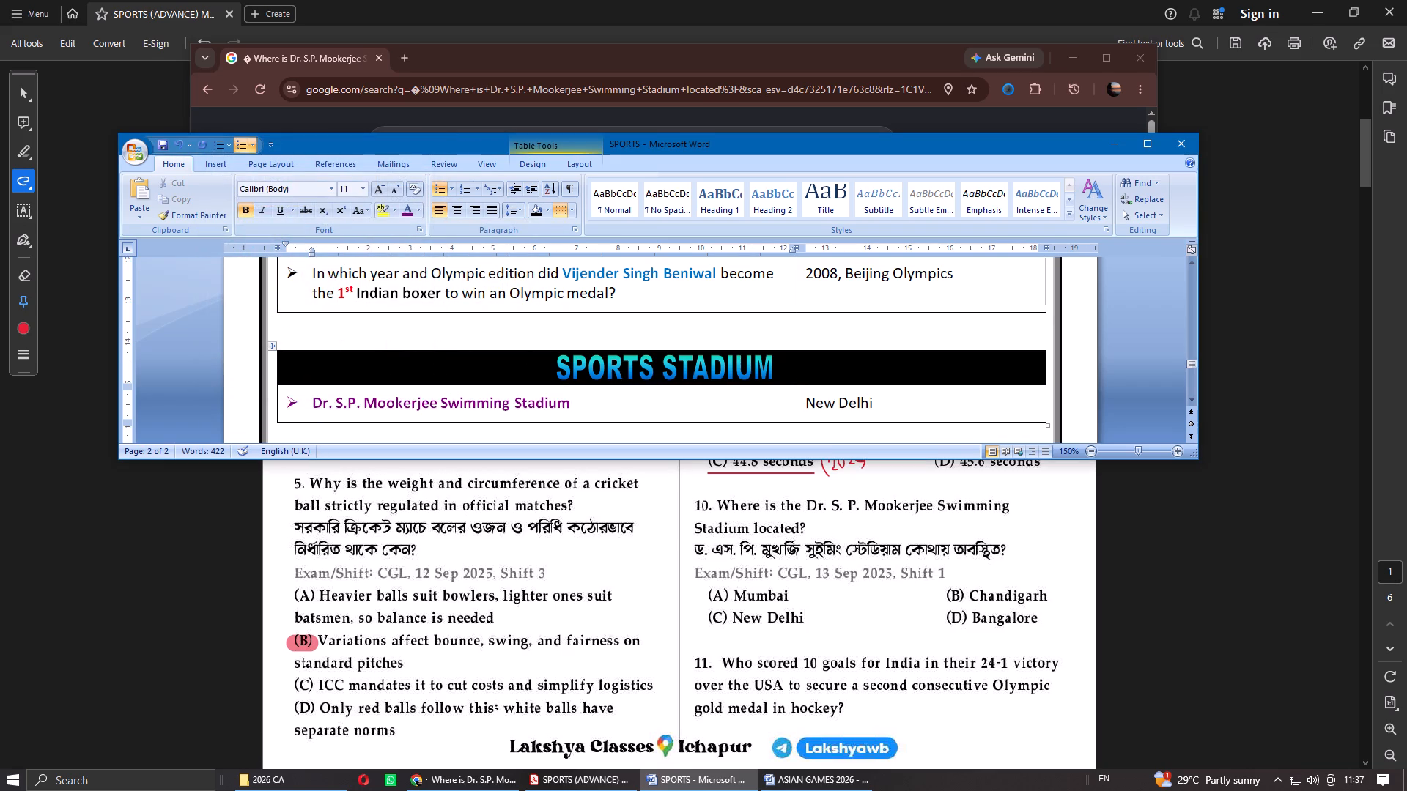
Remove the arrow bullet and its indent from the swimming stadium entry so the name starts at the cell edge.
click(303, 398)
key(BackSpace)
key(BackSpace)
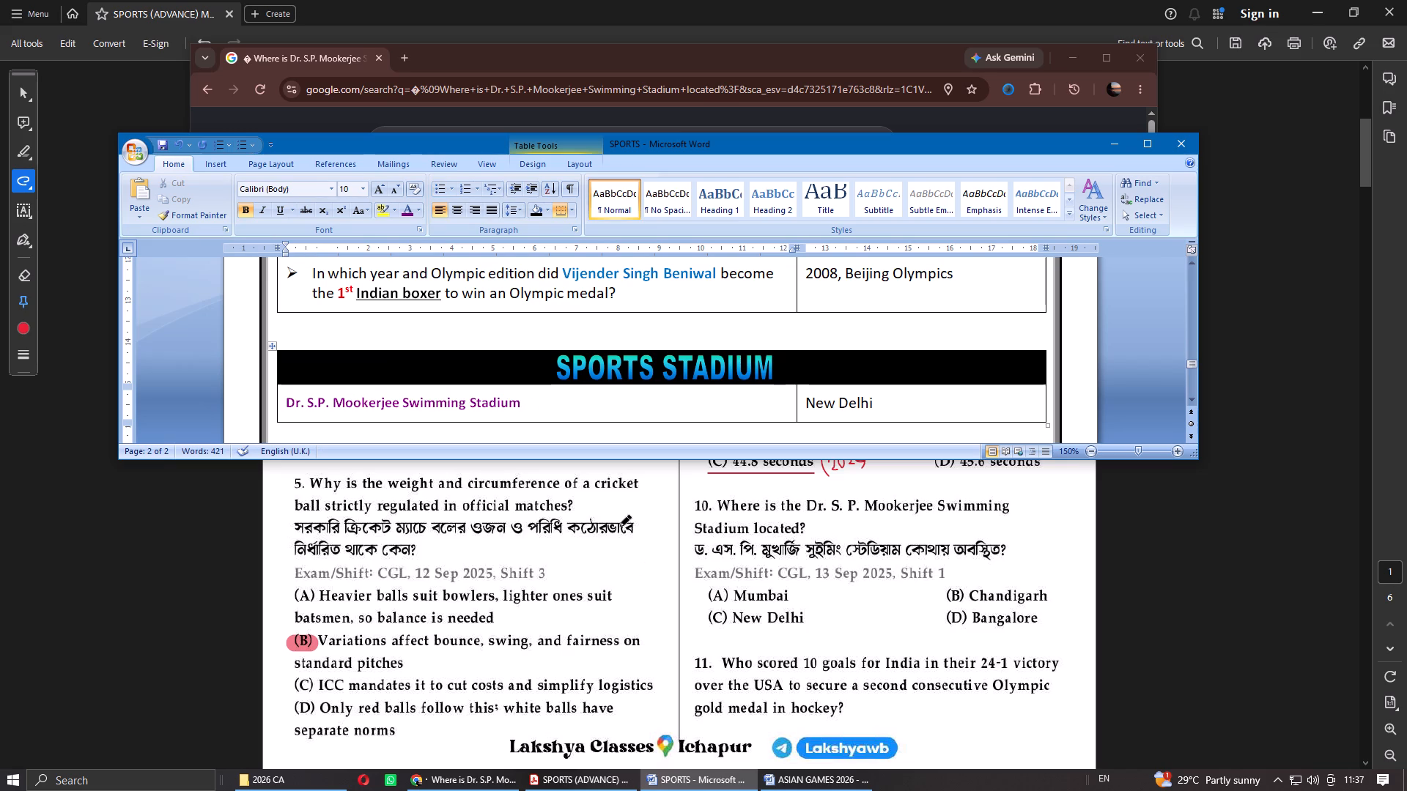
Set the font size of both cells in the swimming stadium row to 11.
drag(918, 399, 725, 398)
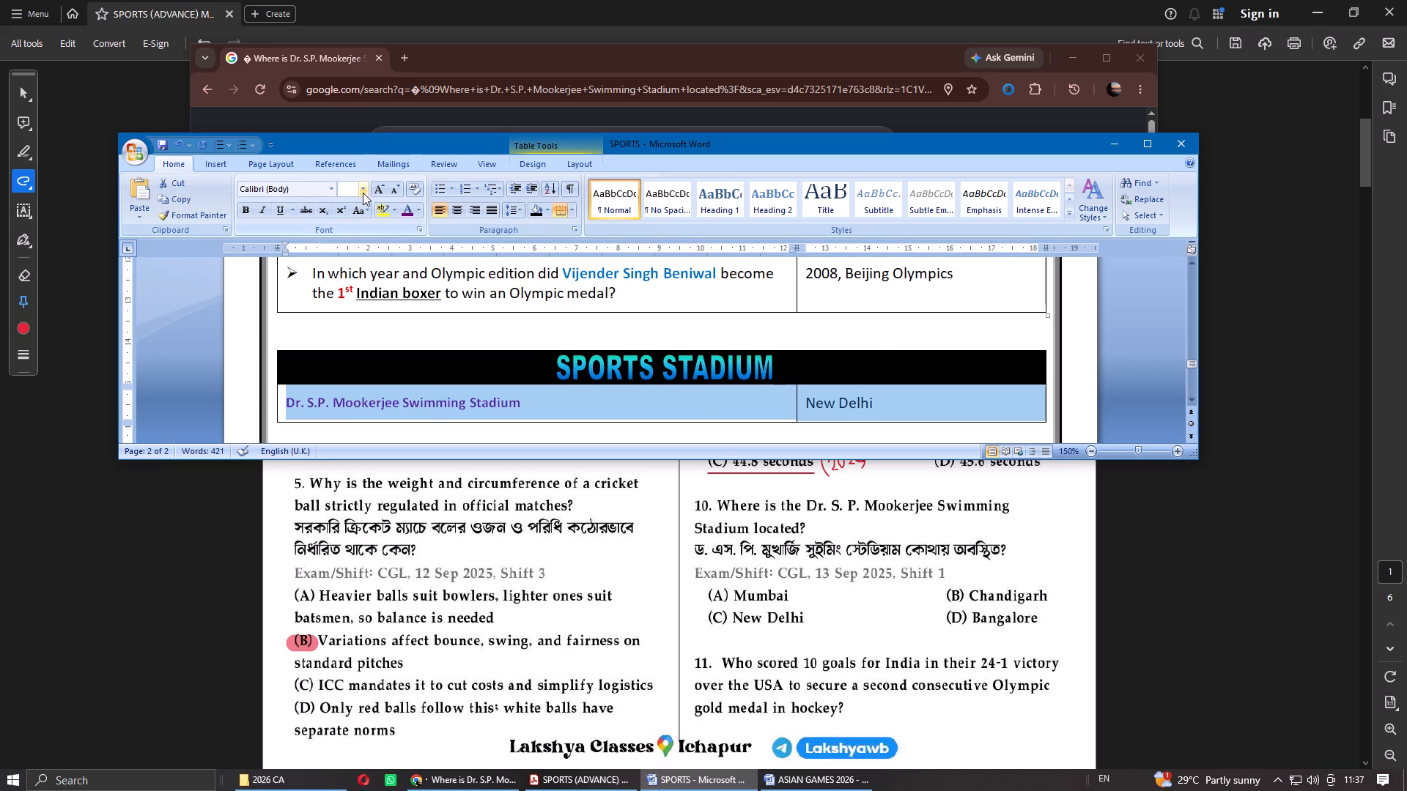
click(363, 193)
click(341, 243)
click(778, 410)
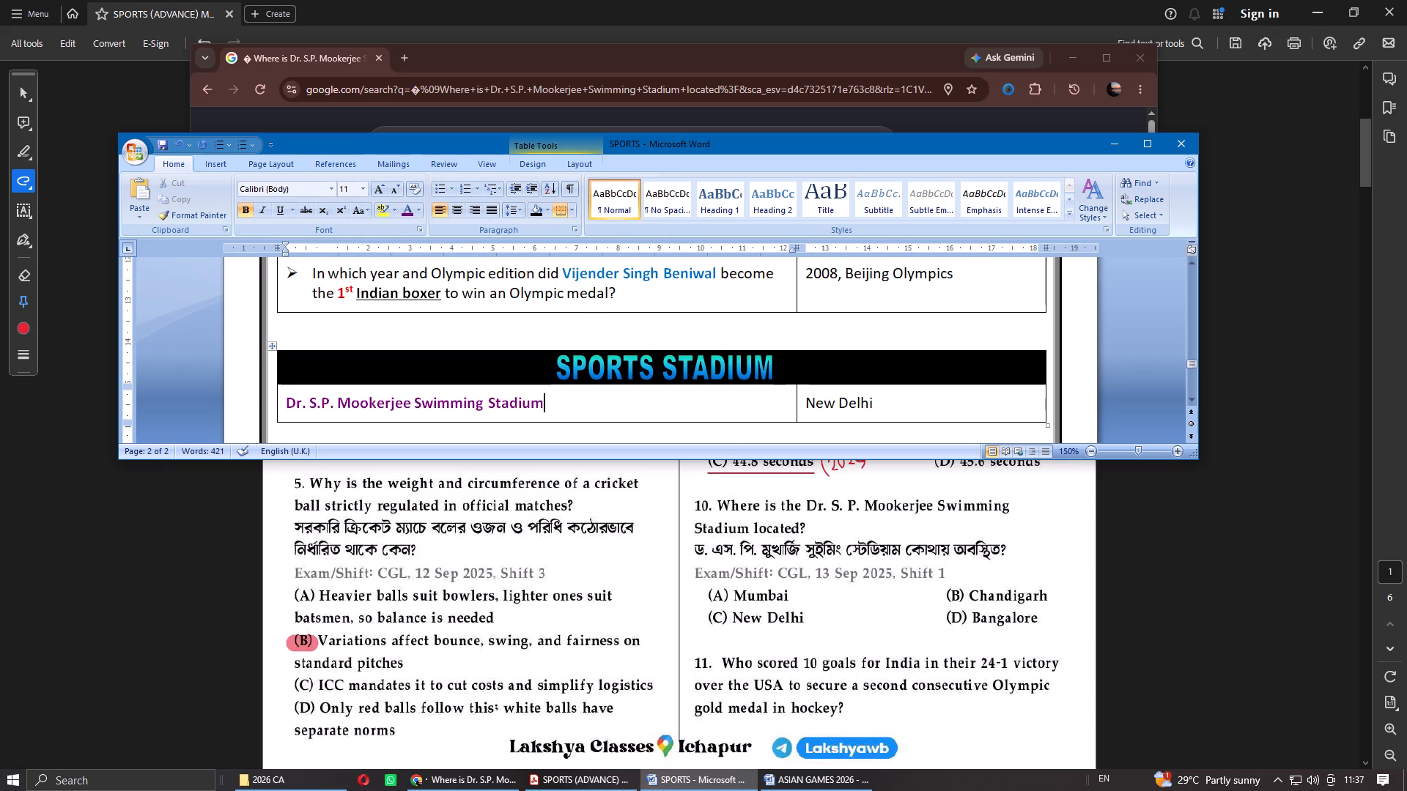
Narrow the stadium name column by moving the divider in the SPORTS STADIUM table closer to the name.
drag(795, 401, 693, 407)
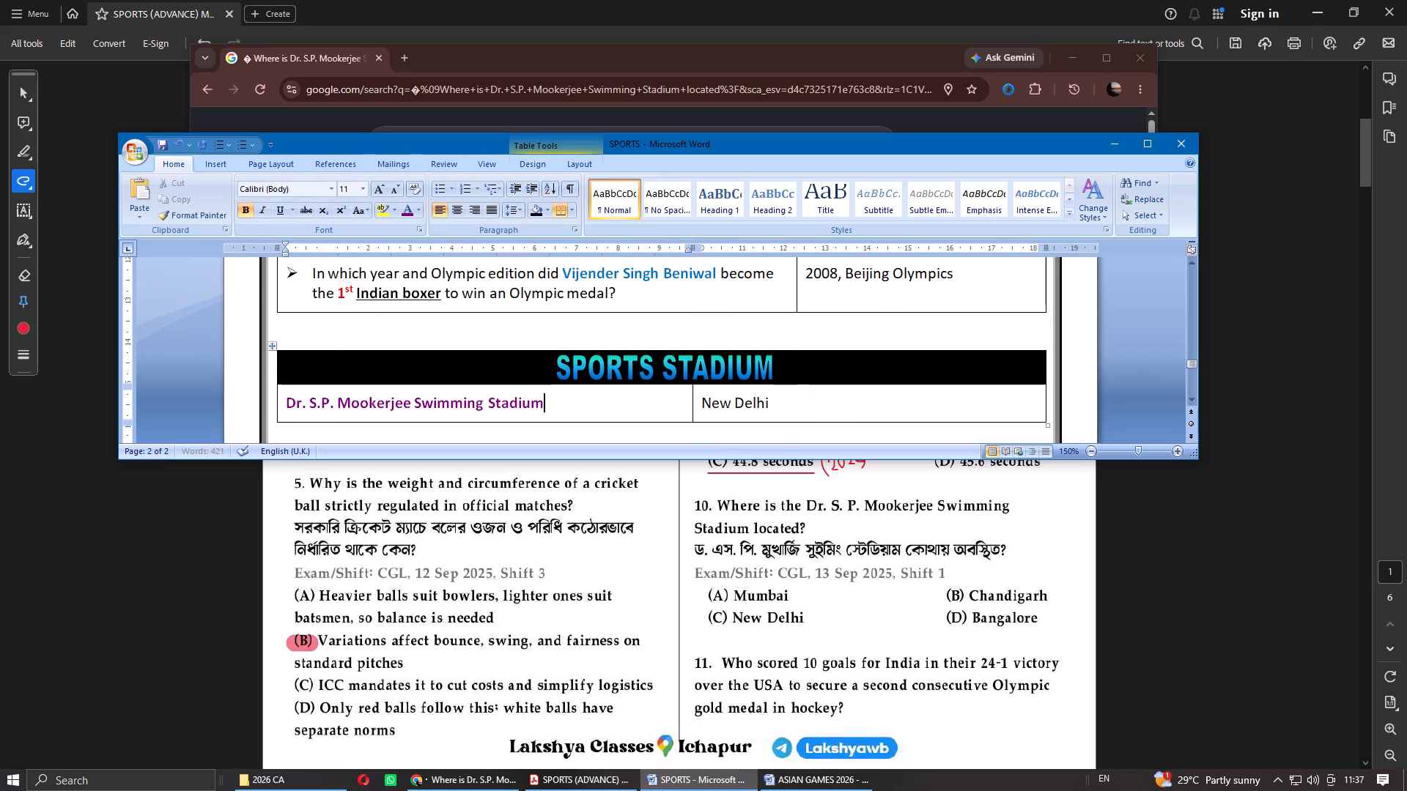
drag(690, 403, 735, 395)
click(712, 403)
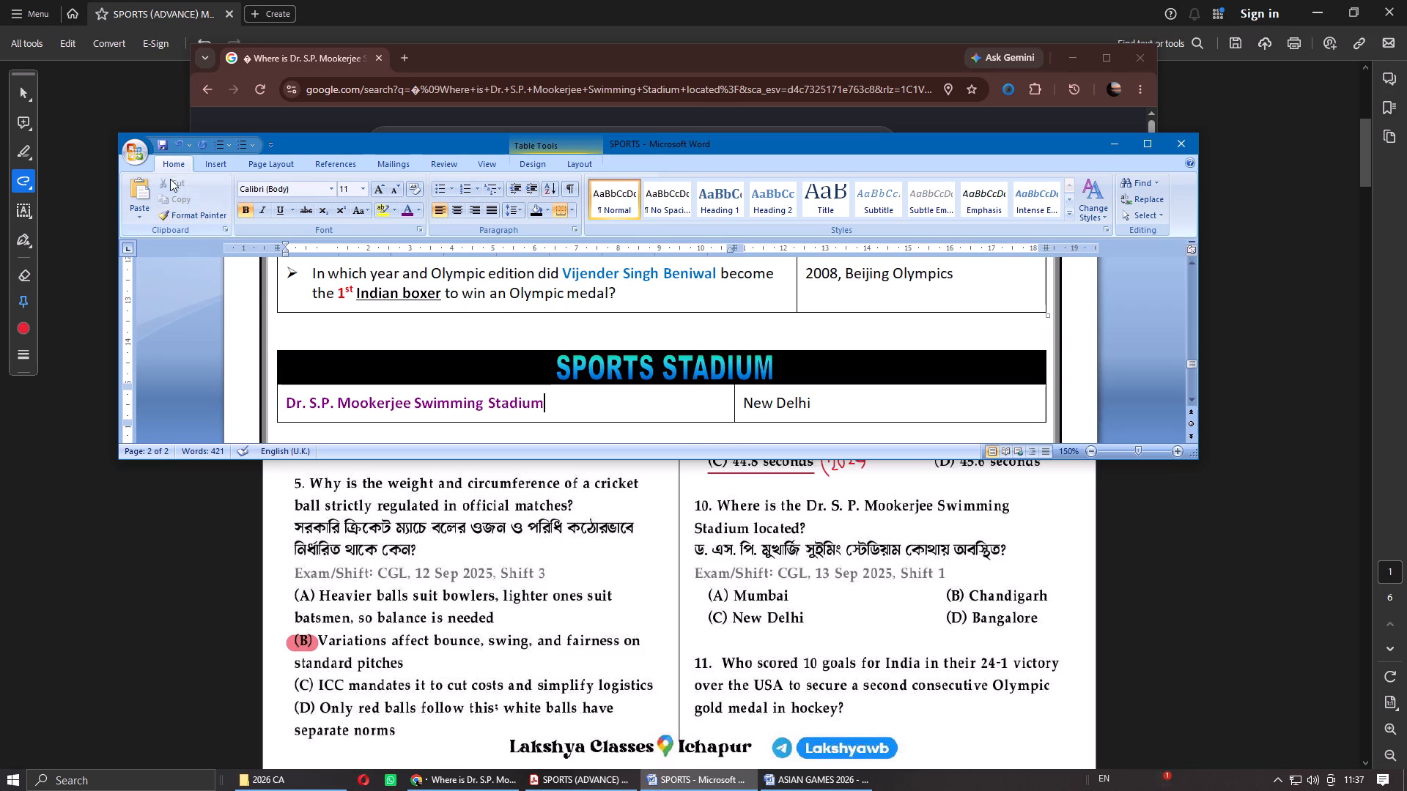
Save the SPORTS document.
click(166, 149)
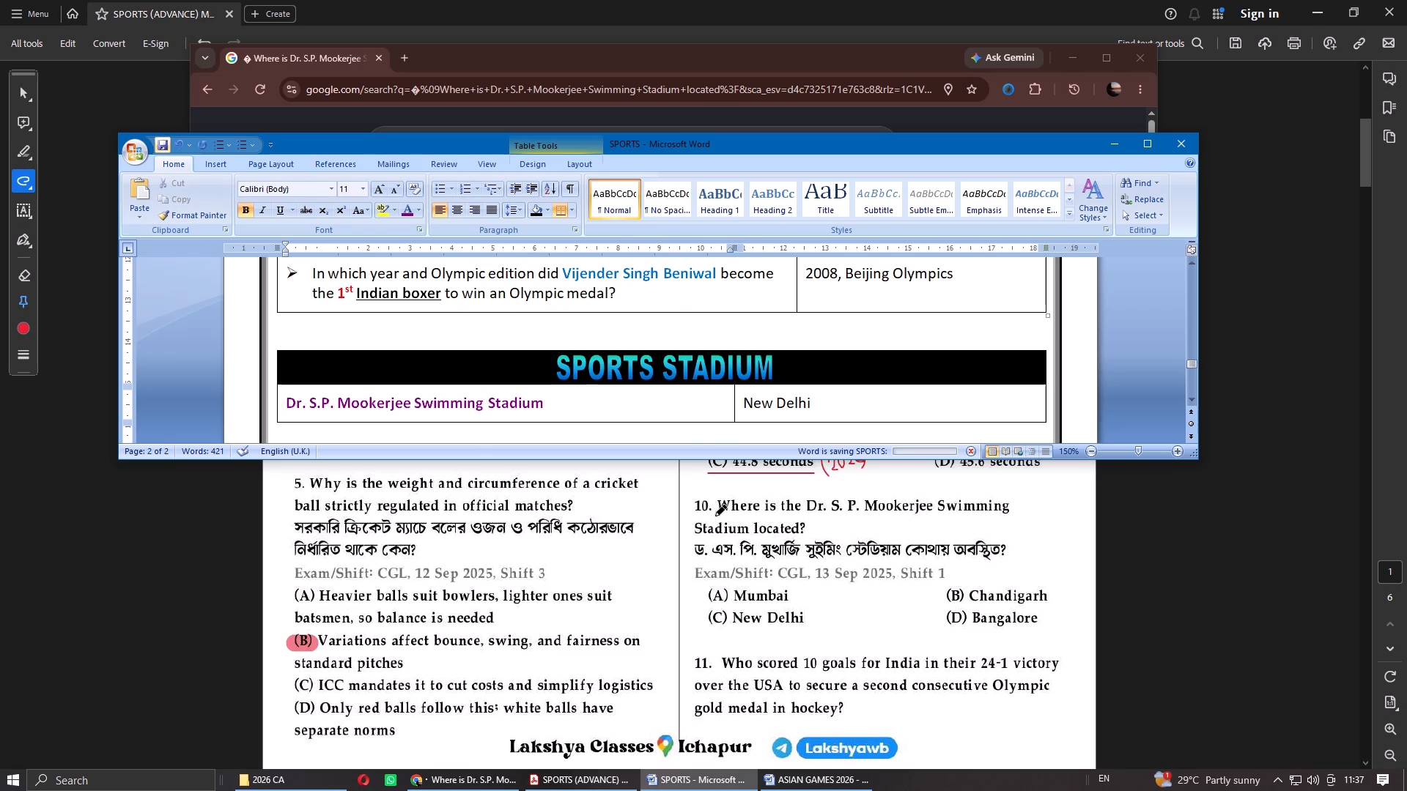
Switch to the MCQ PDF in Acrobat and underline option (C) New Delhi of question 10 in red.
click(706, 628)
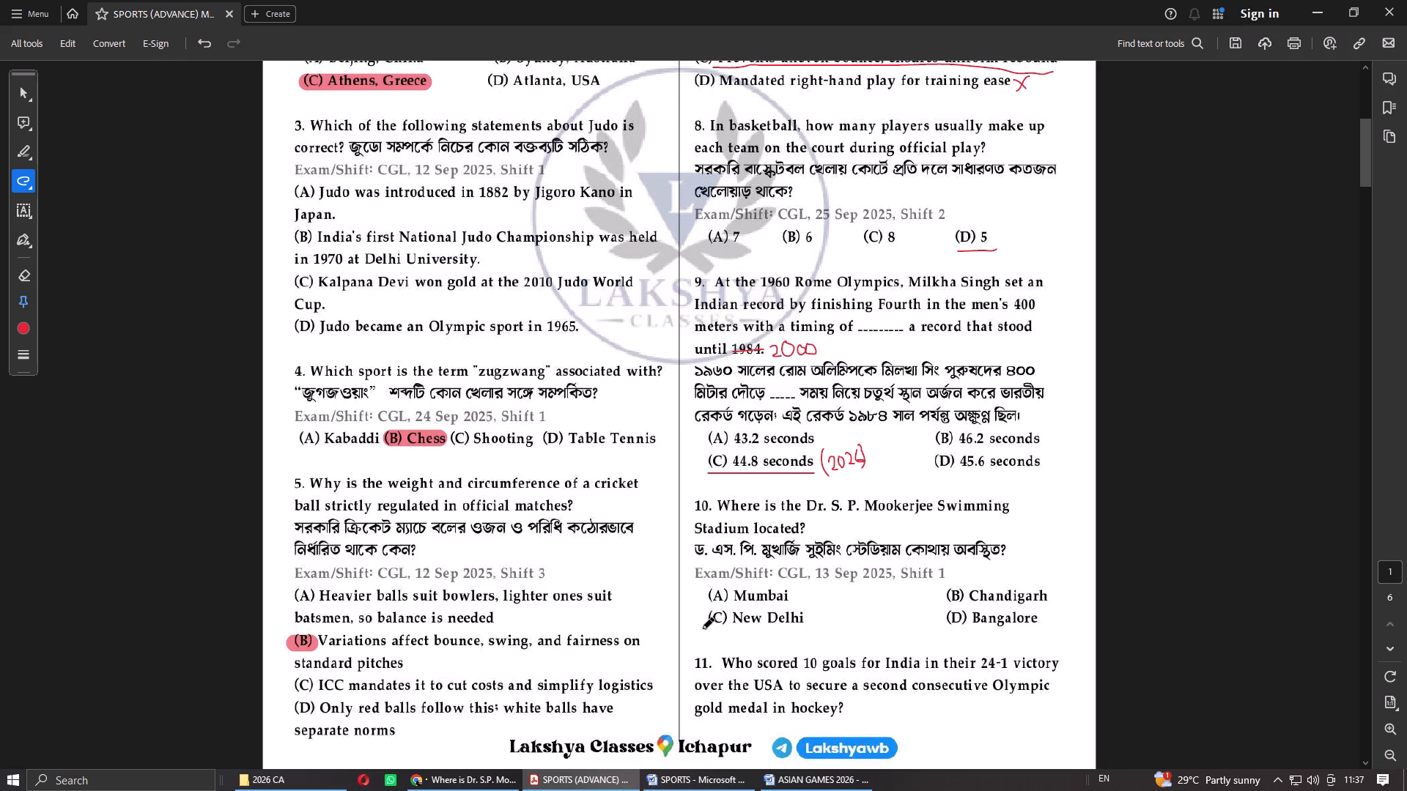
drag(703, 628, 804, 629)
Read PDF question 11, then in Word insert a row between the Milkha Singh and Vijender Singh Beniwal rows of the OLYMPICS table.
scroll(852, 501, down, 3)
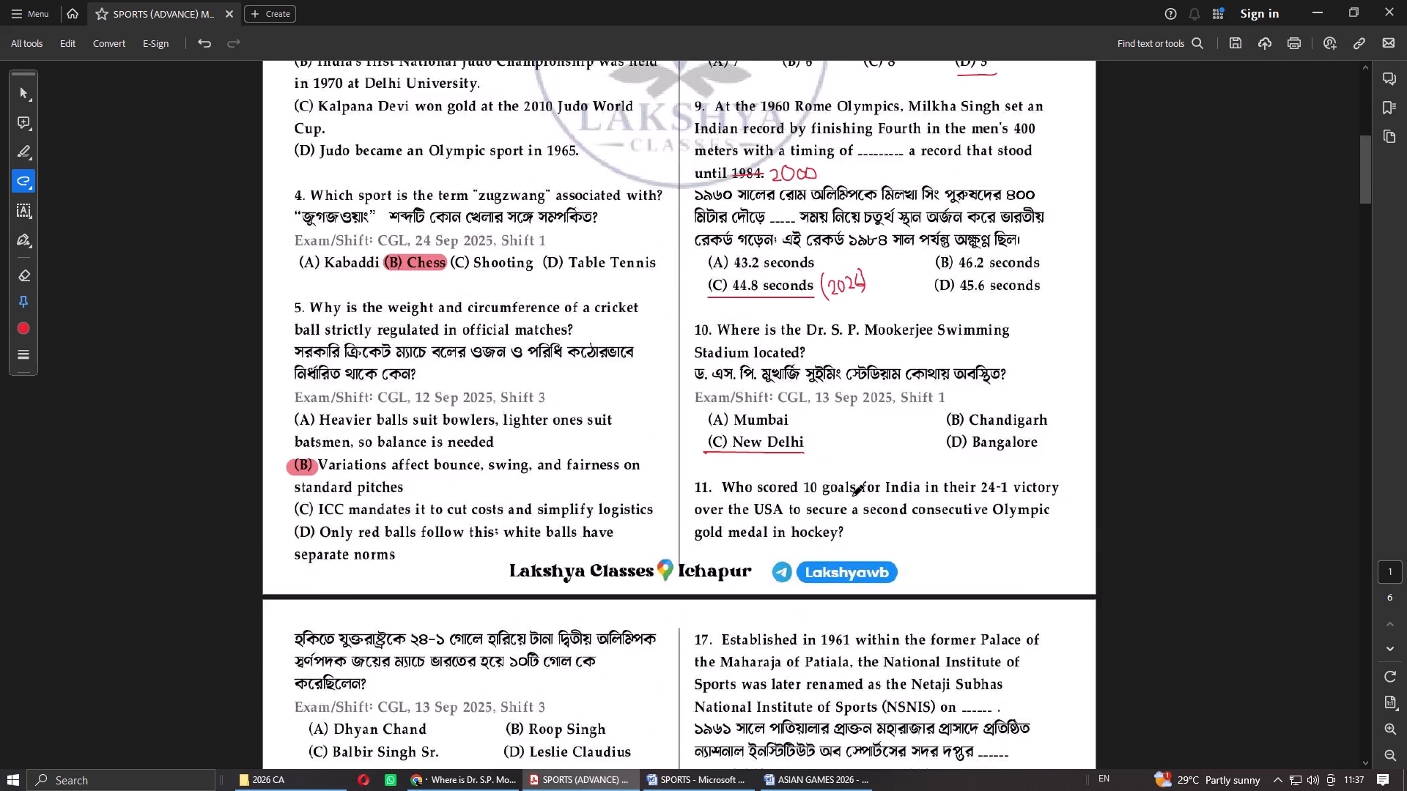
scroll(856, 489, down, 1)
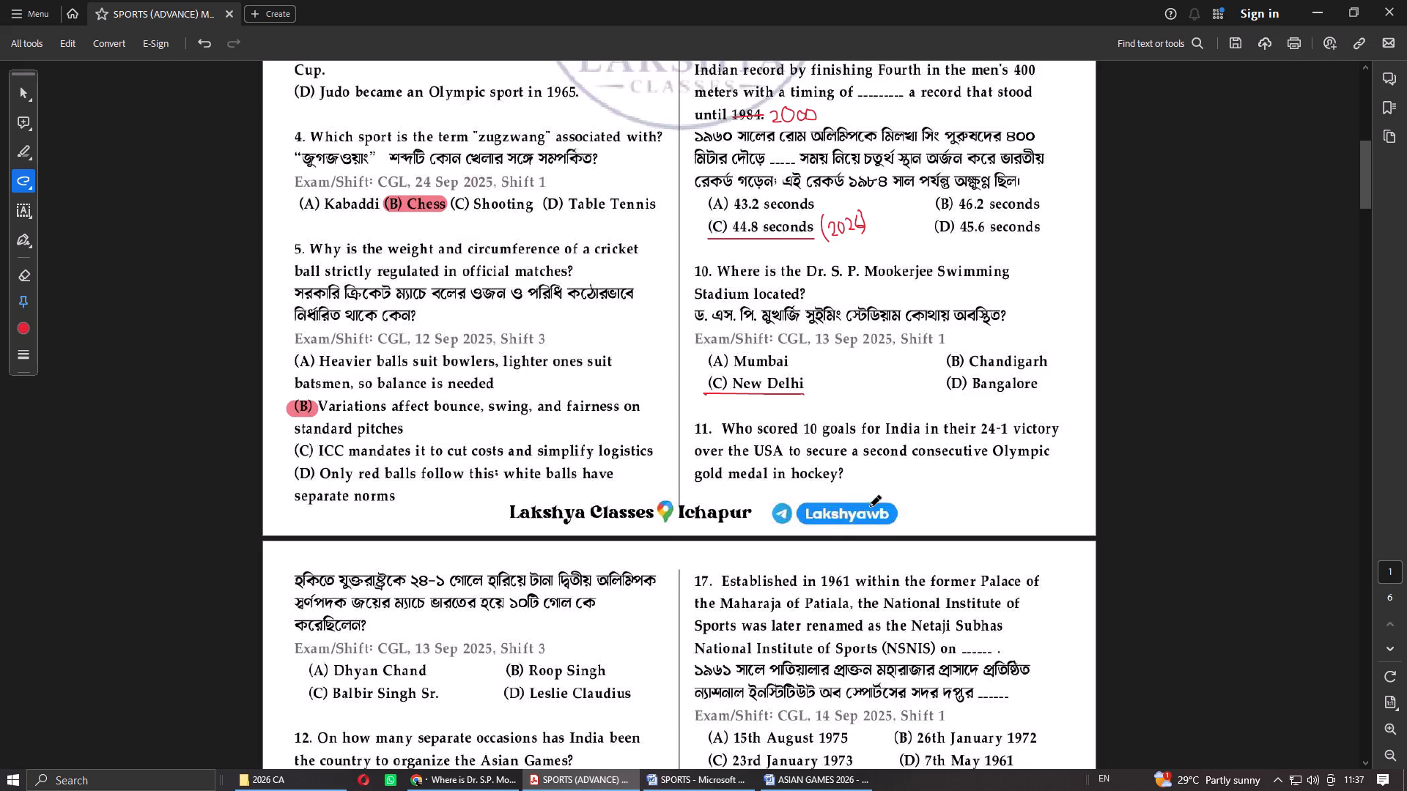
click(714, 790)
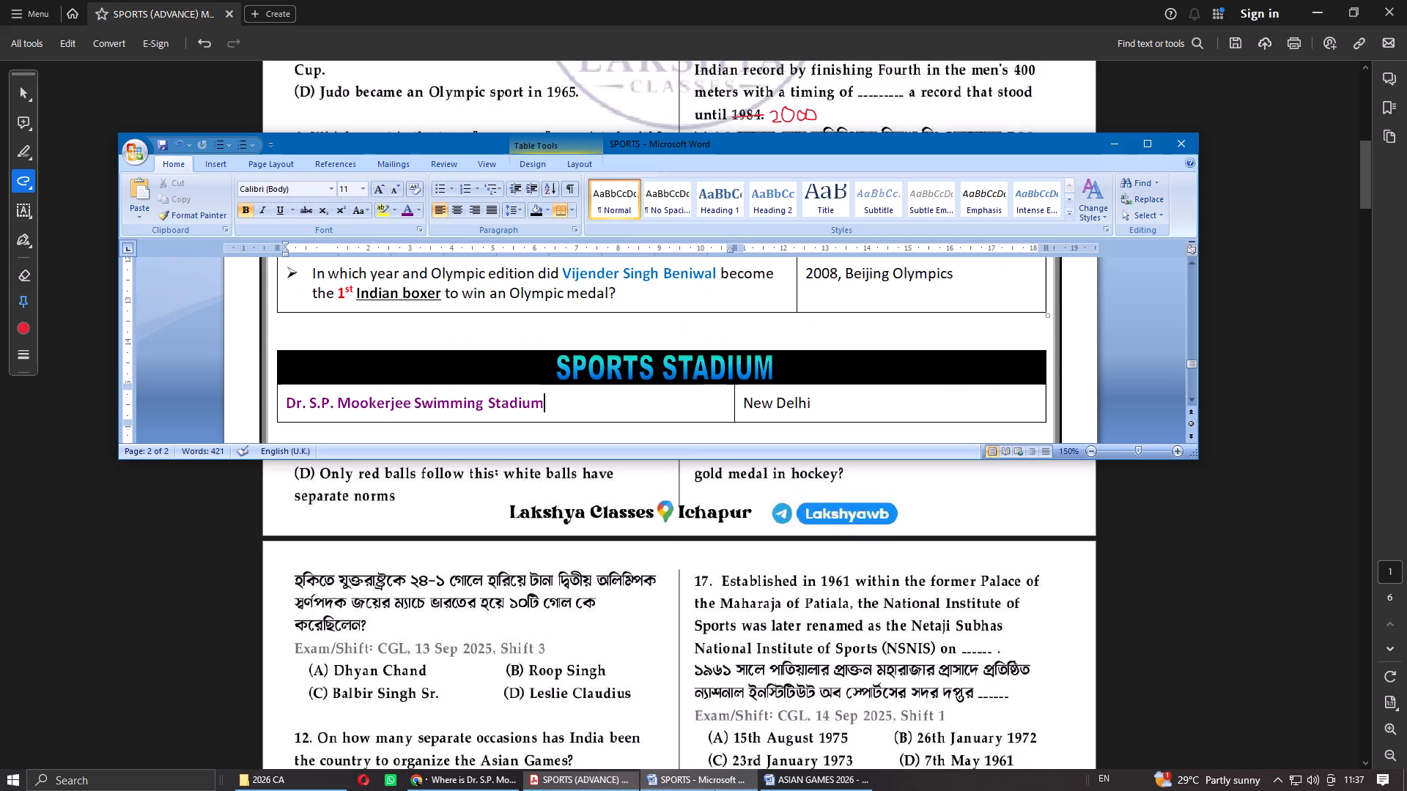
scroll(823, 369, up, 2)
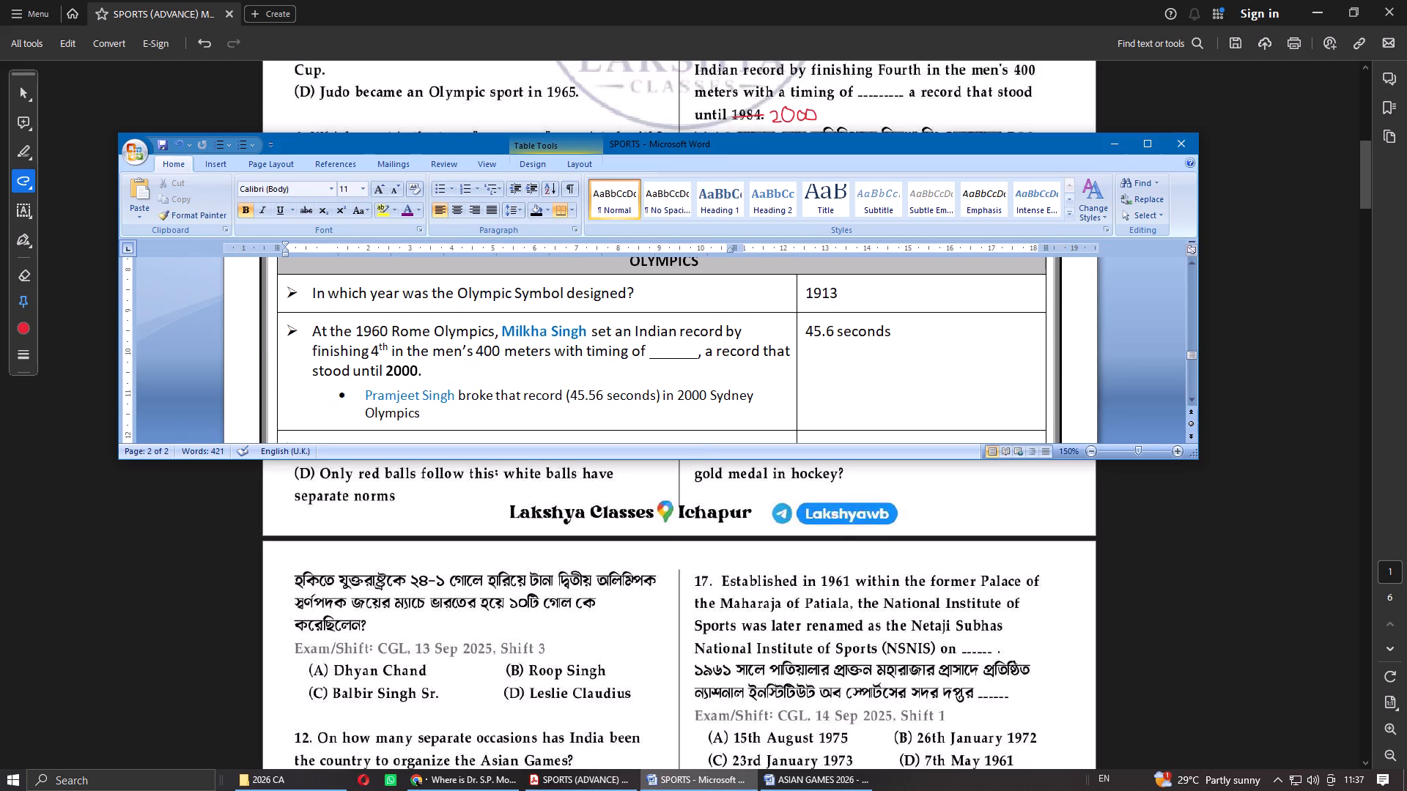
scroll(841, 352, down, 1)
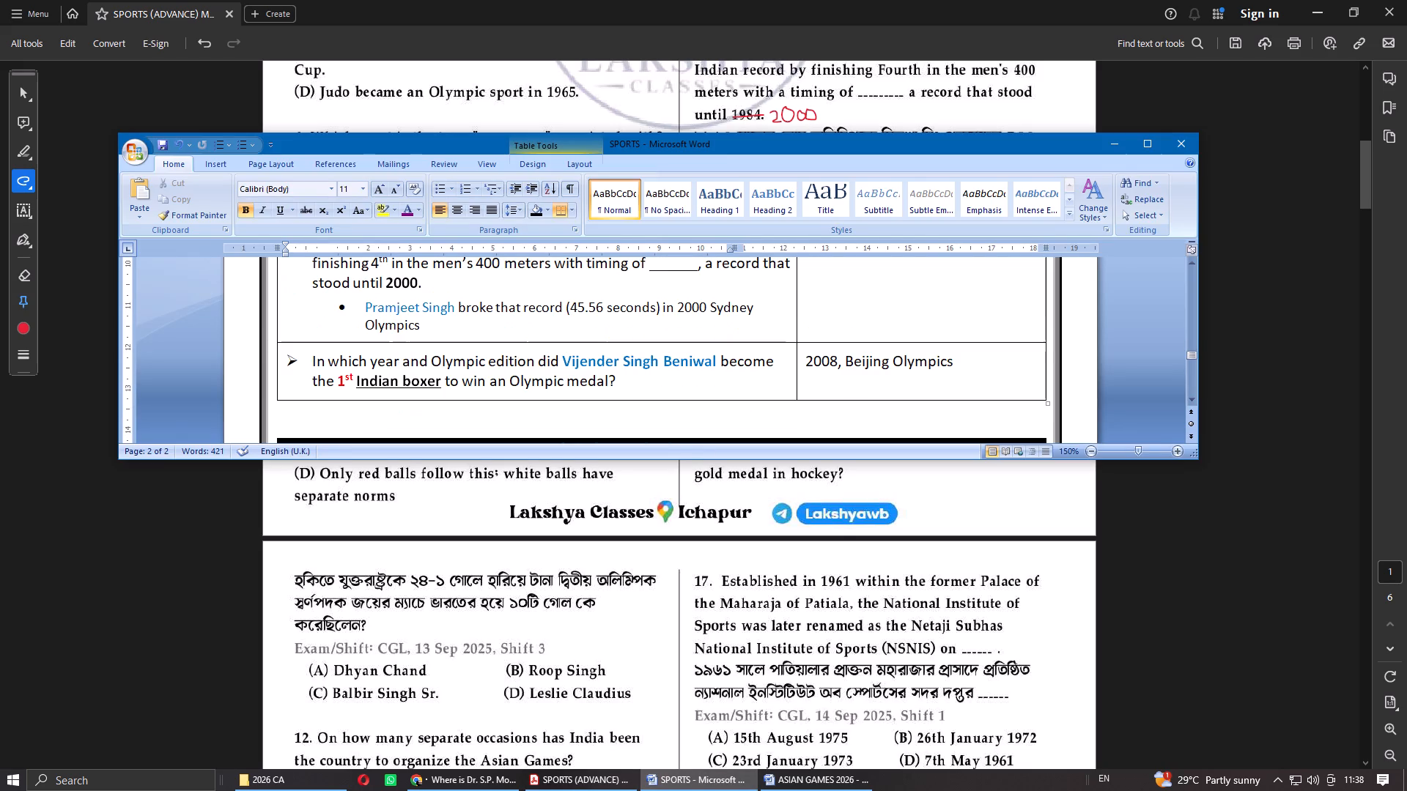
right_click(760, 322)
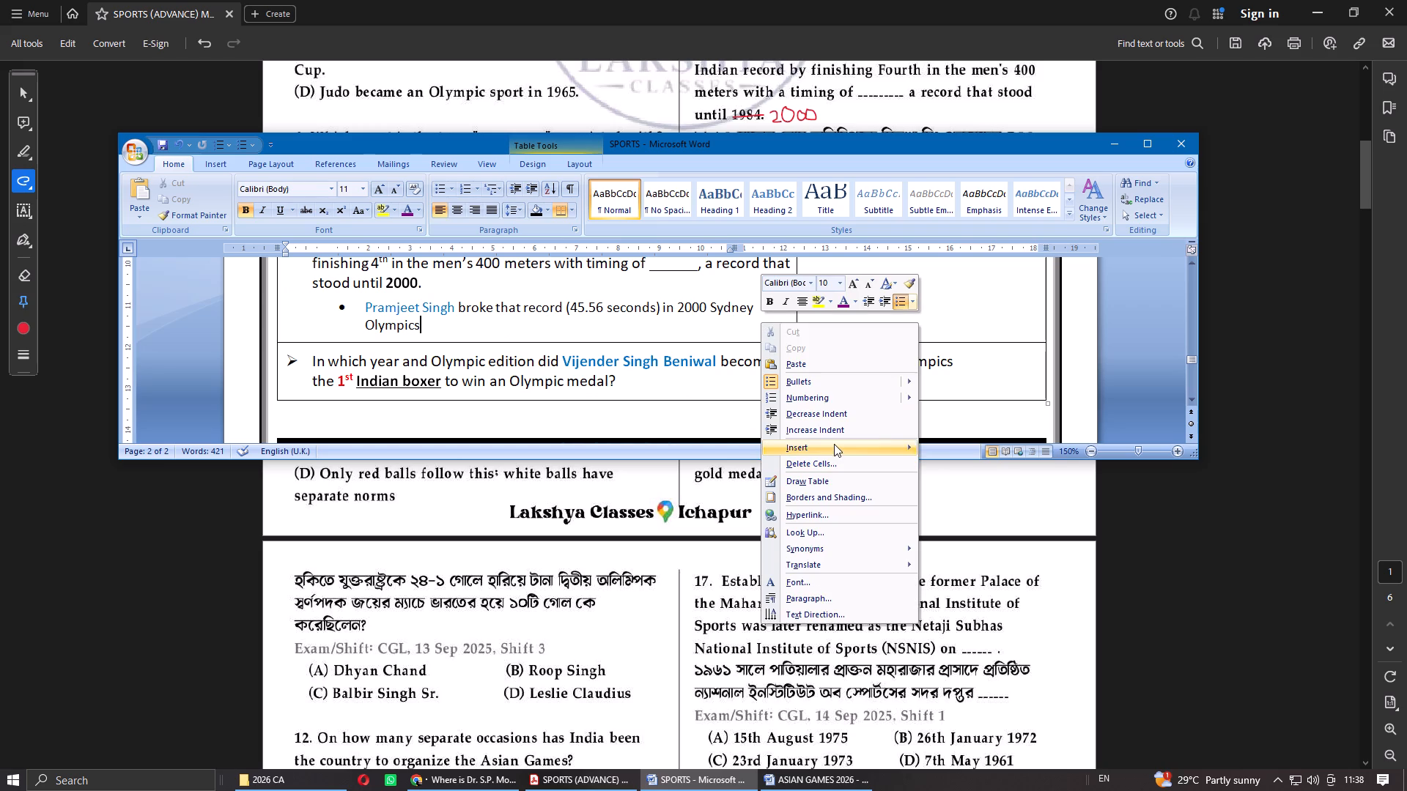
click(966, 497)
click(686, 354)
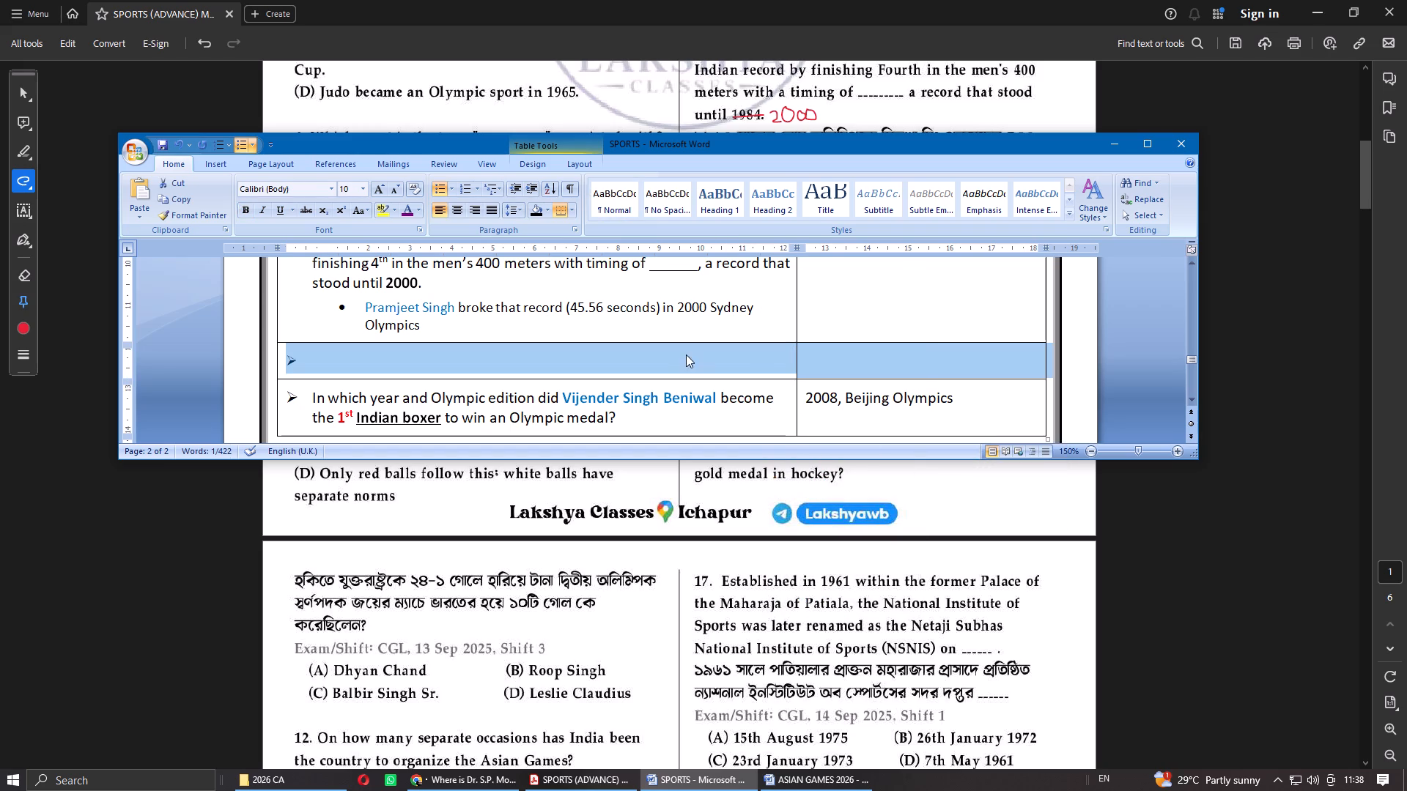
Enter in the new row: "Who scored 10 goals for India in their 24-1 victory over the USA to secure a 2nd Cosecutive gold medal in hockey?".
drag(753, 137, 752, 53)
text(who scored 10 goals for India in the)
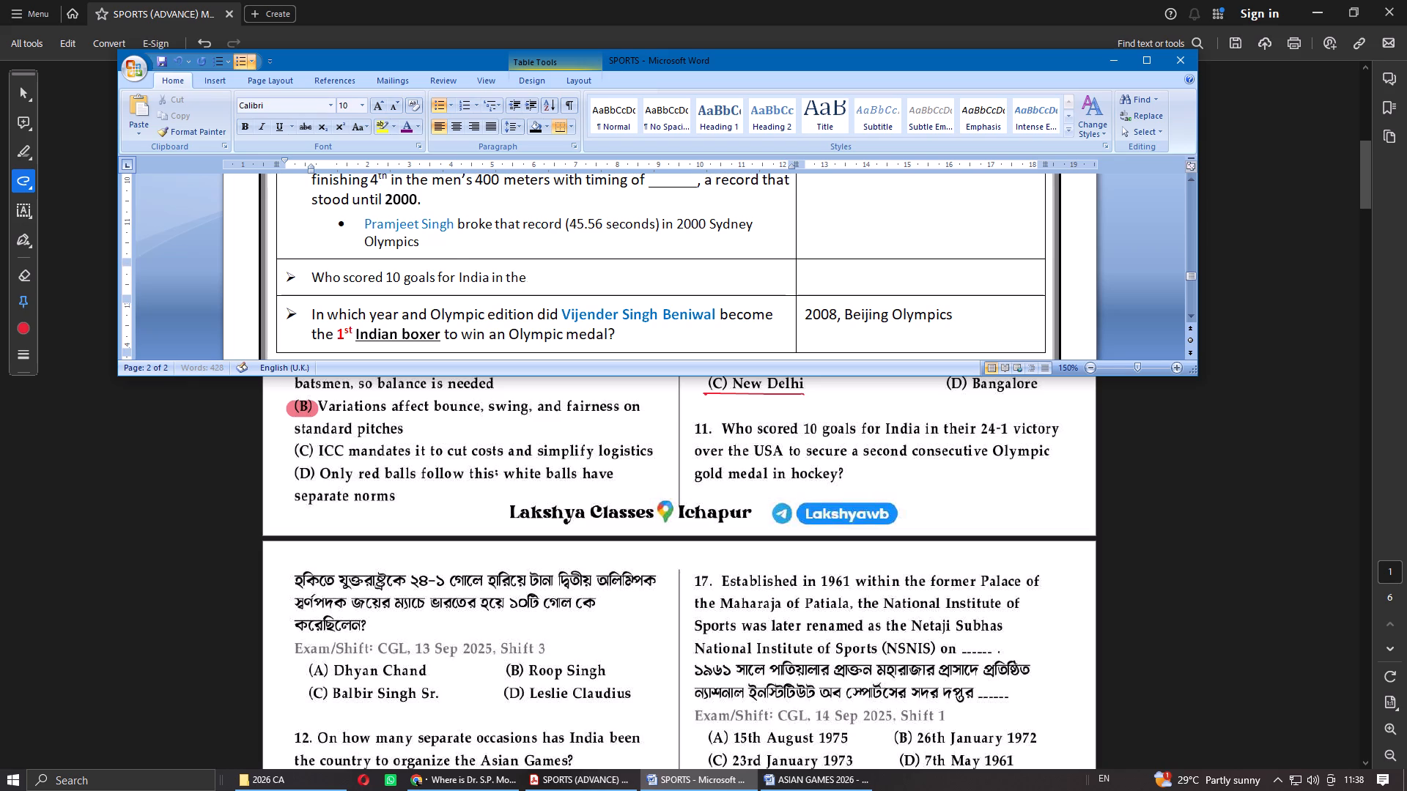
text(ir 24-1 victory over the USA to secure a)
key(space)
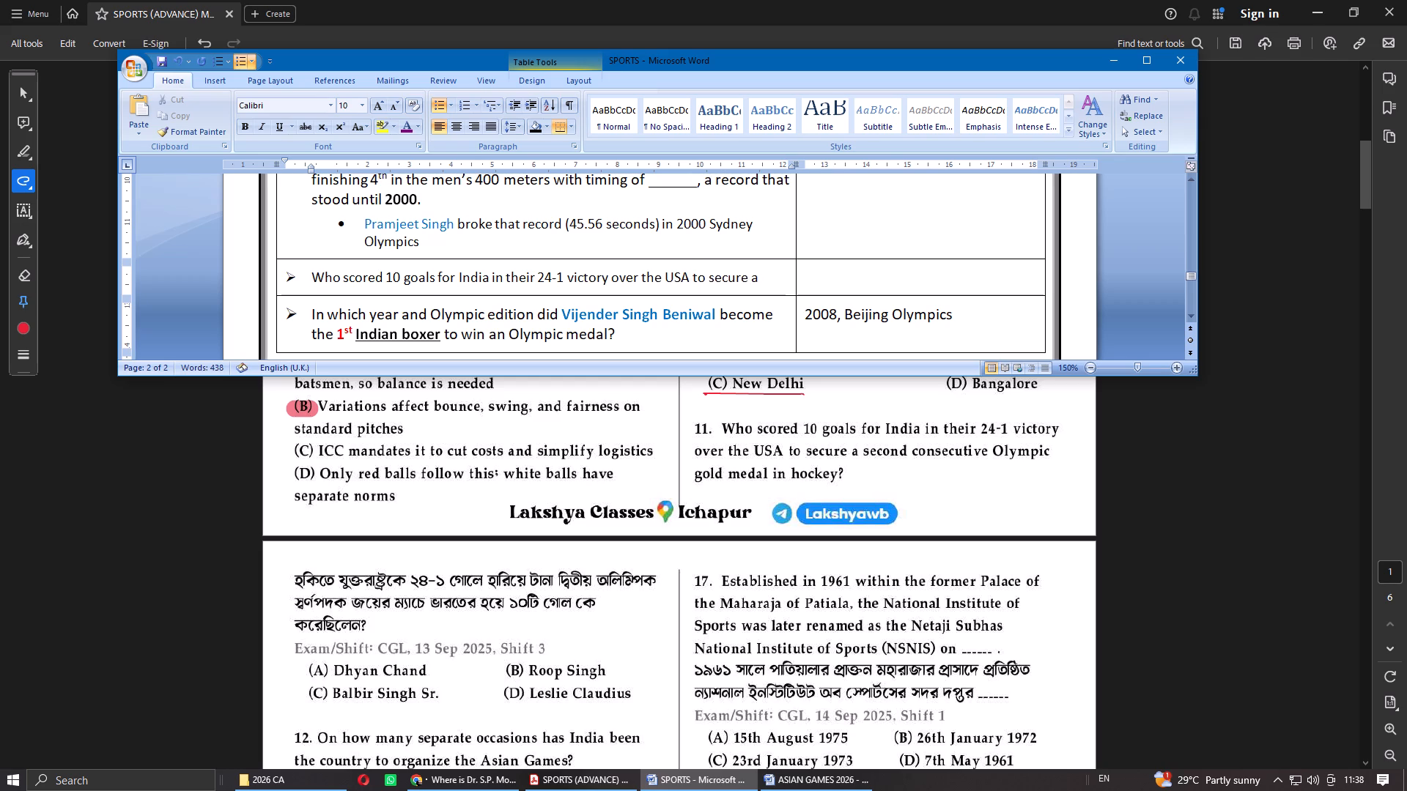
key(2)
text(nd Cens)
key(BackSpace)
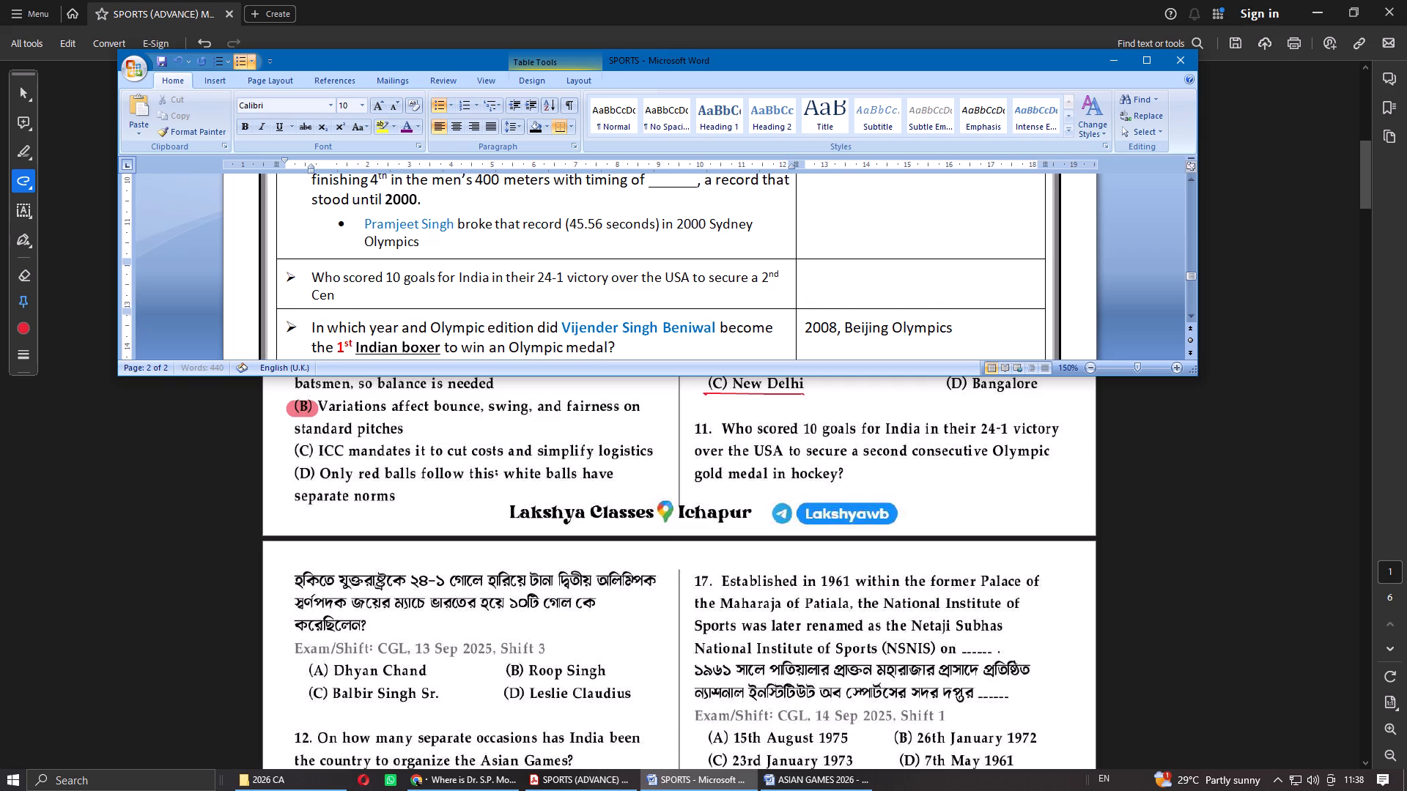
key(BackSpace)
key(o)
key(BackSpace)
key(BackSpace)
text(osecutv)
key(BackSpace)
text(ive gold)
key(space)
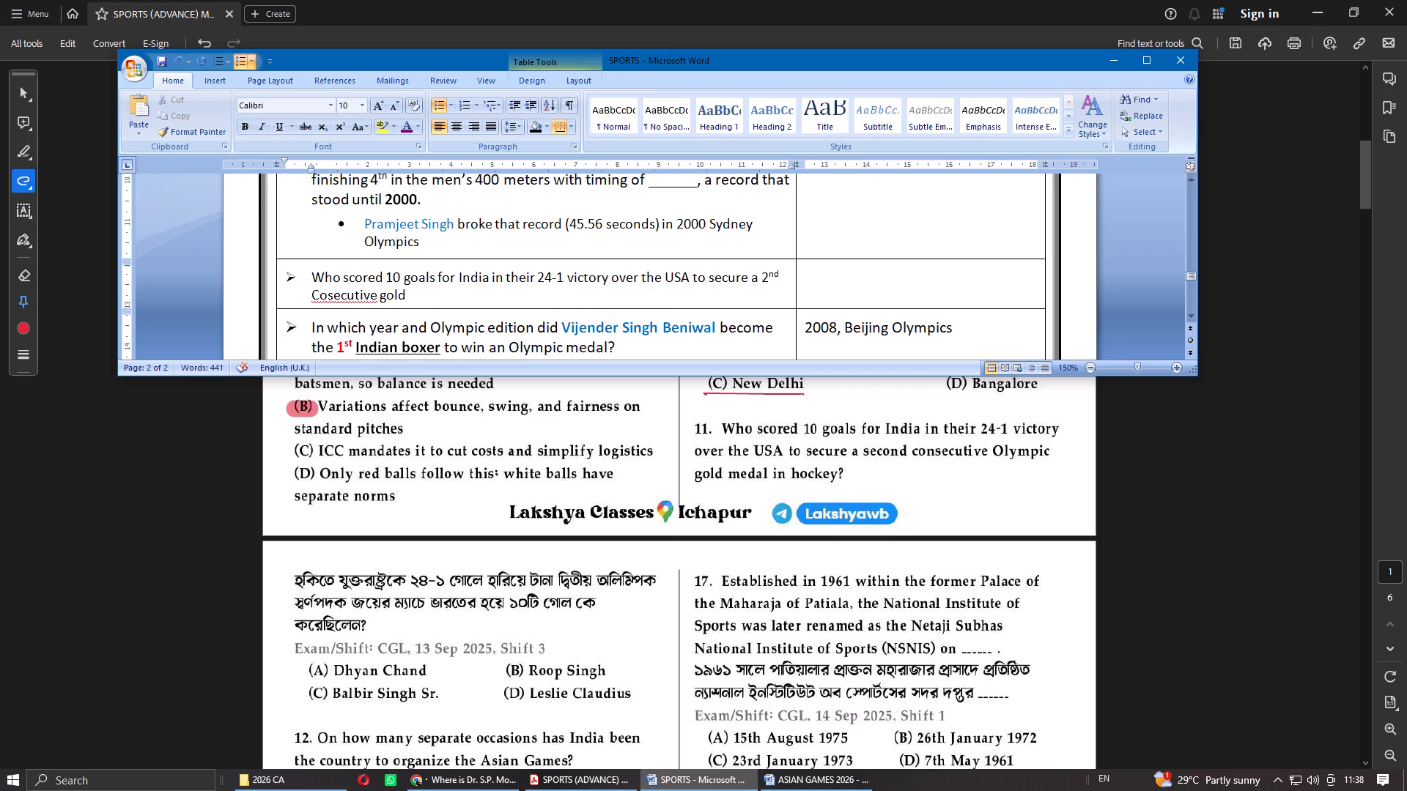
text(medal in hockey)
key(shift+question)
Insert the word "Olympic" before "gold medal" in the hockey question.
click(383, 294)
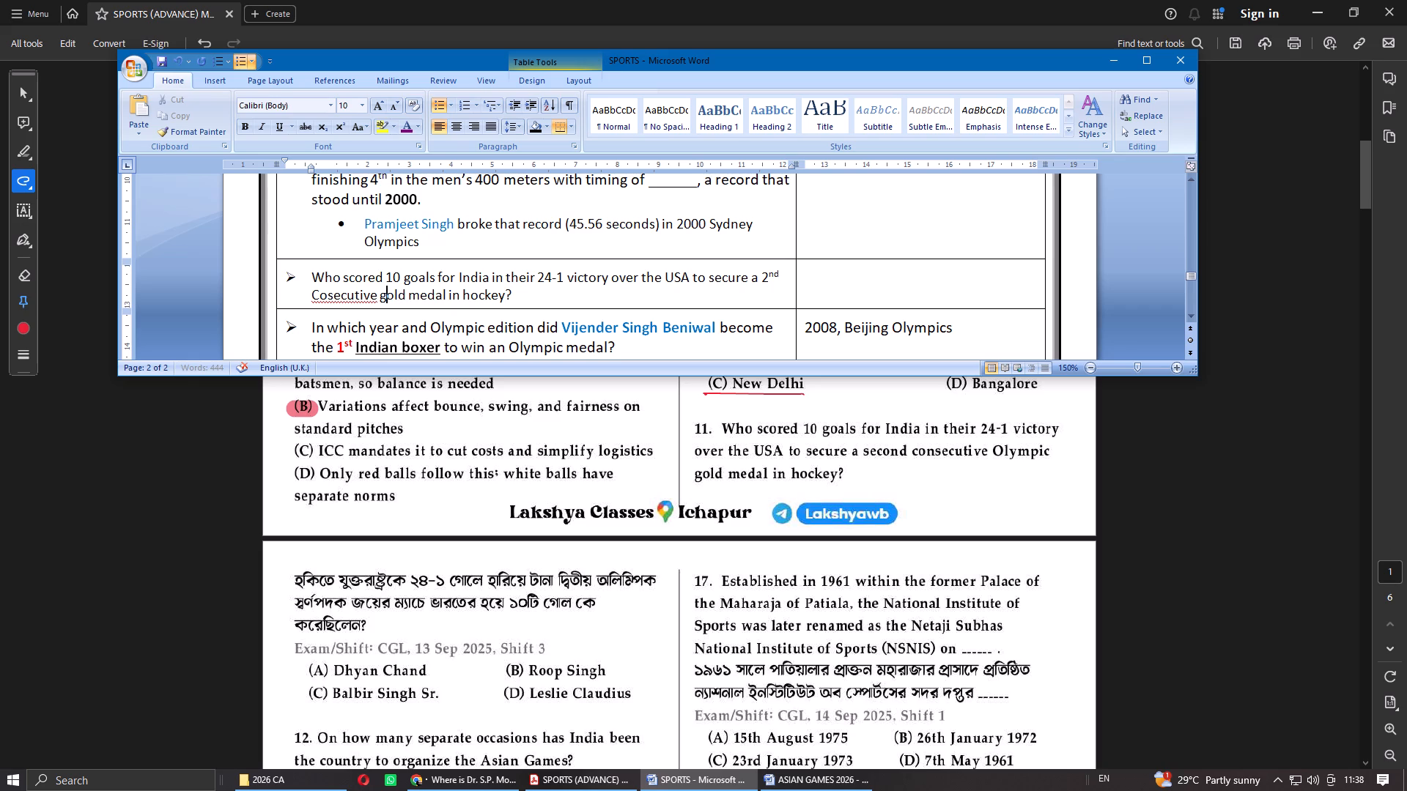
click(383, 294)
click(378, 299)
key(space)
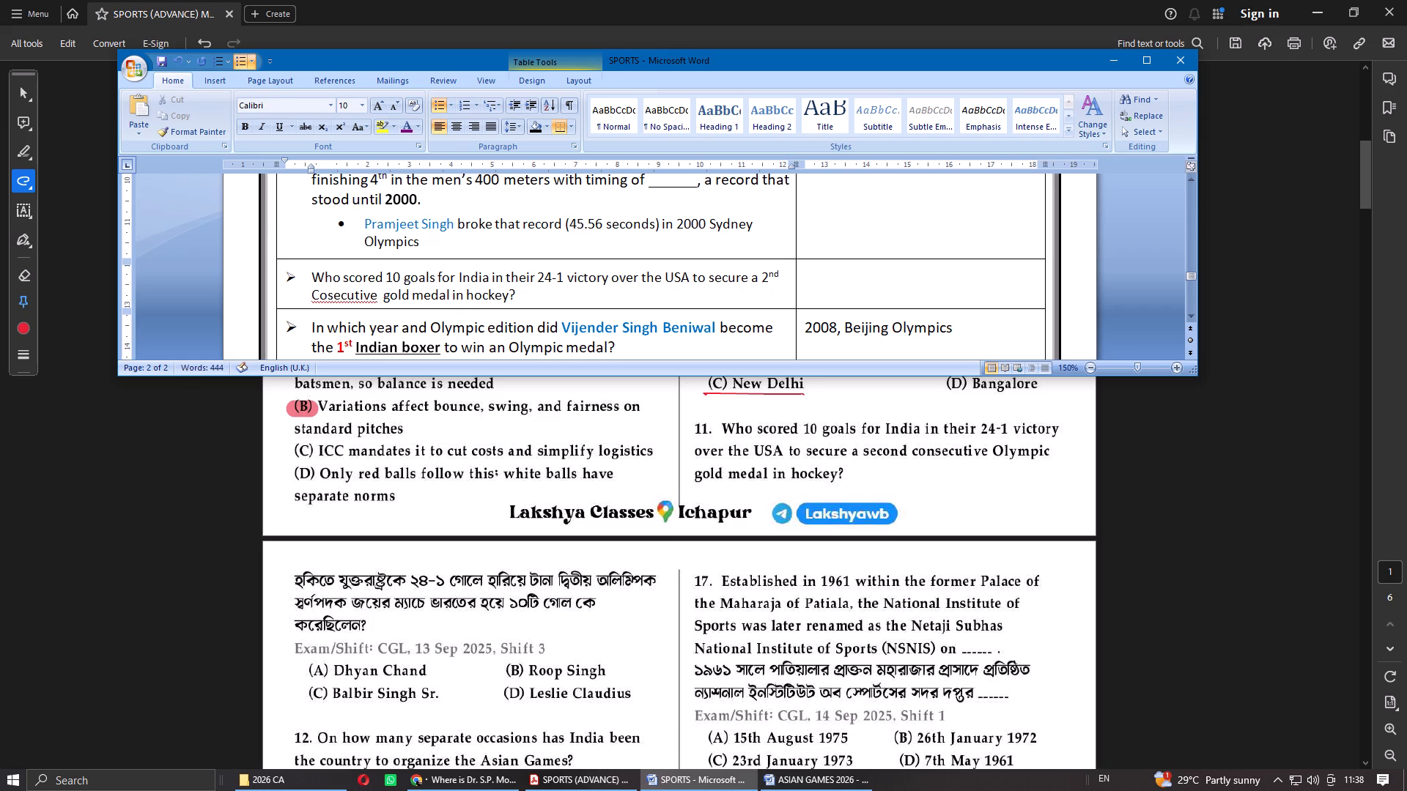
text(Olympic)
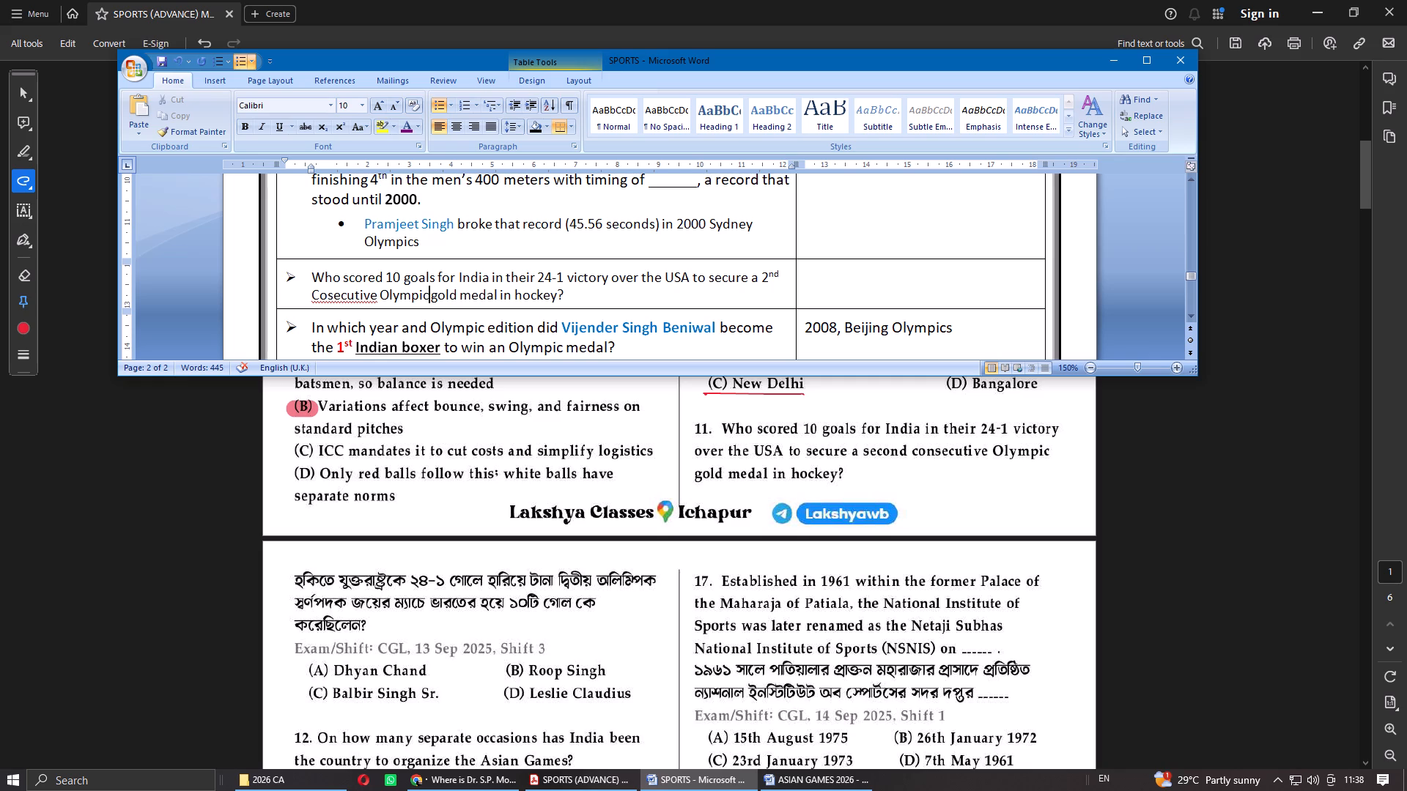
Correct the misspelled "Cosecutive" in the hockey question to "consecutive" with a lowercase c.
right_click(332, 300)
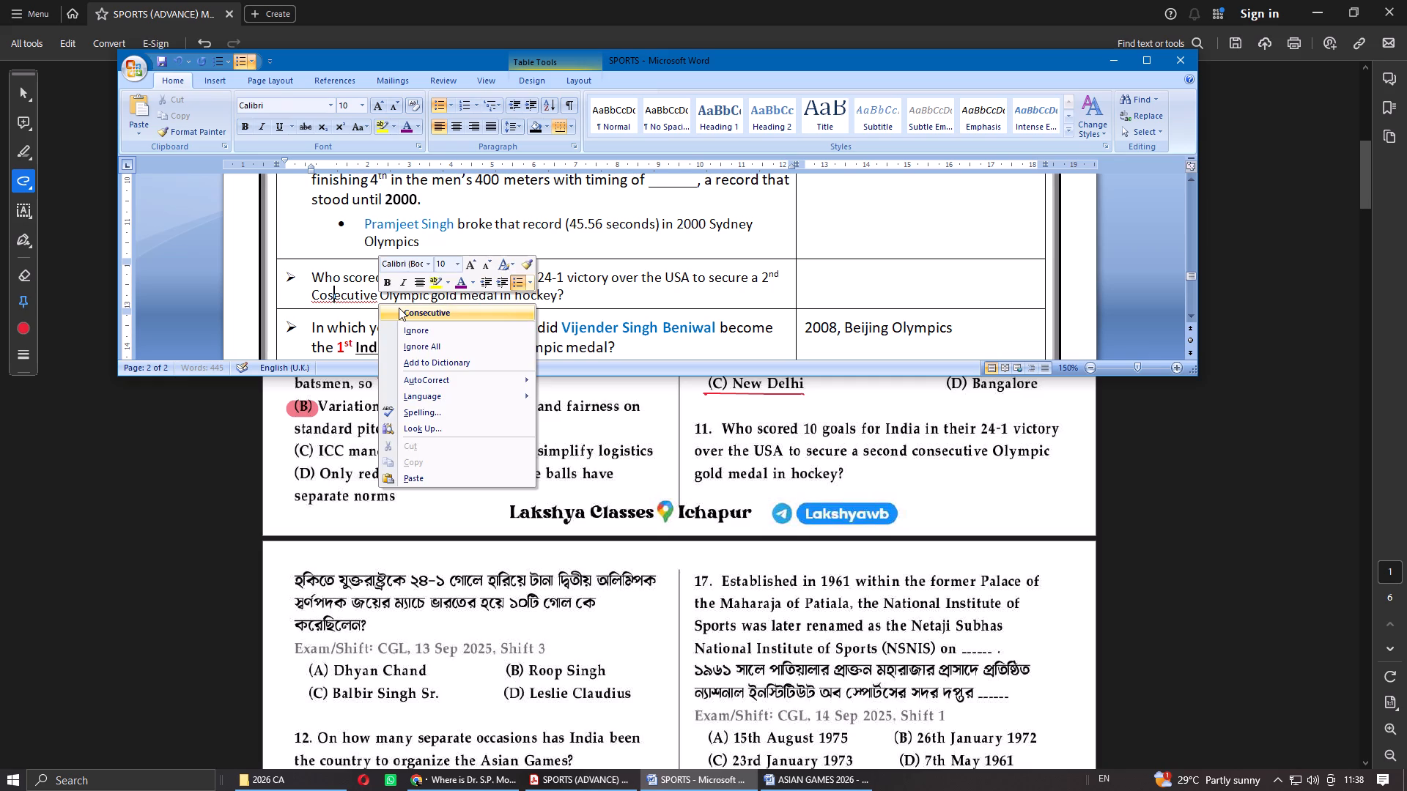
click(399, 308)
click(320, 301)
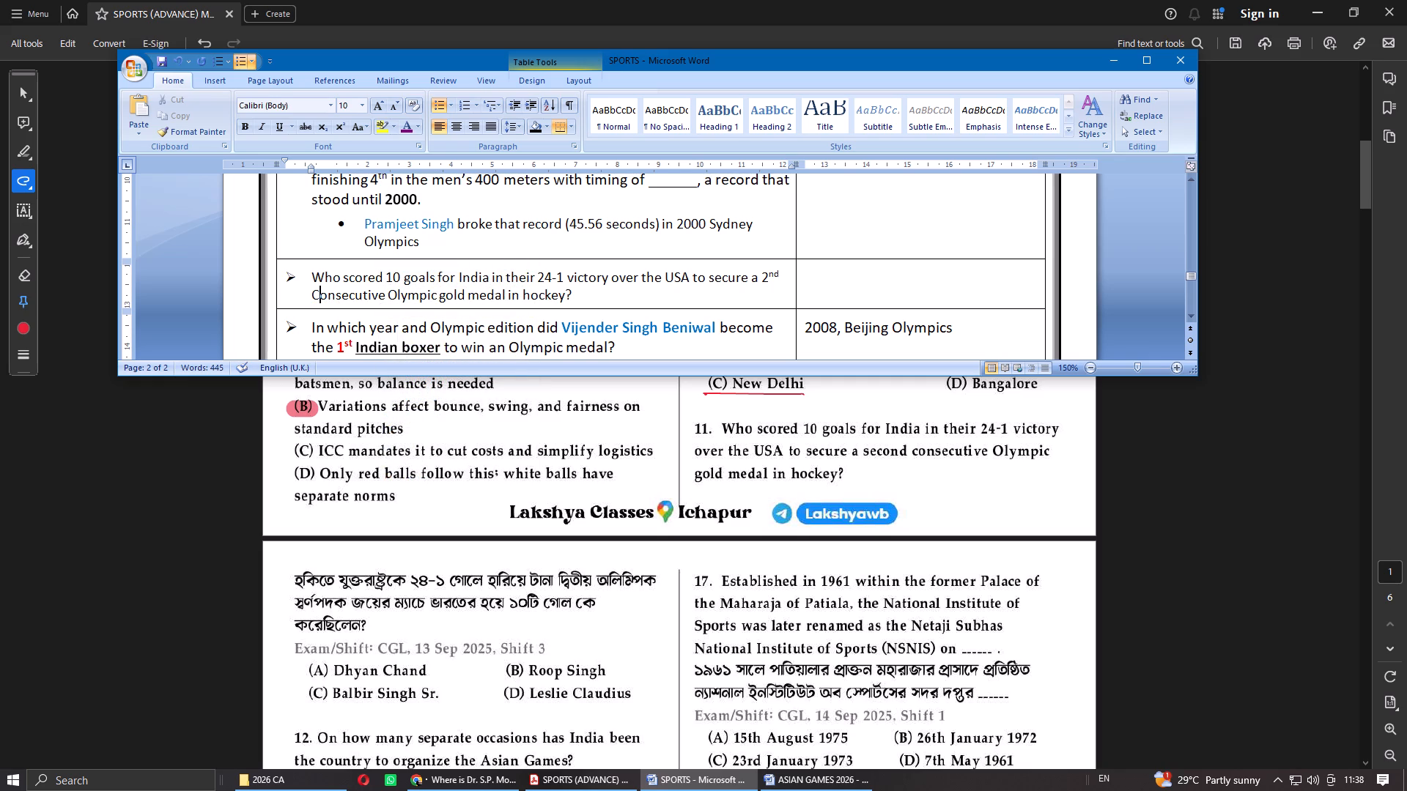
key(BackSpace)
key(c)
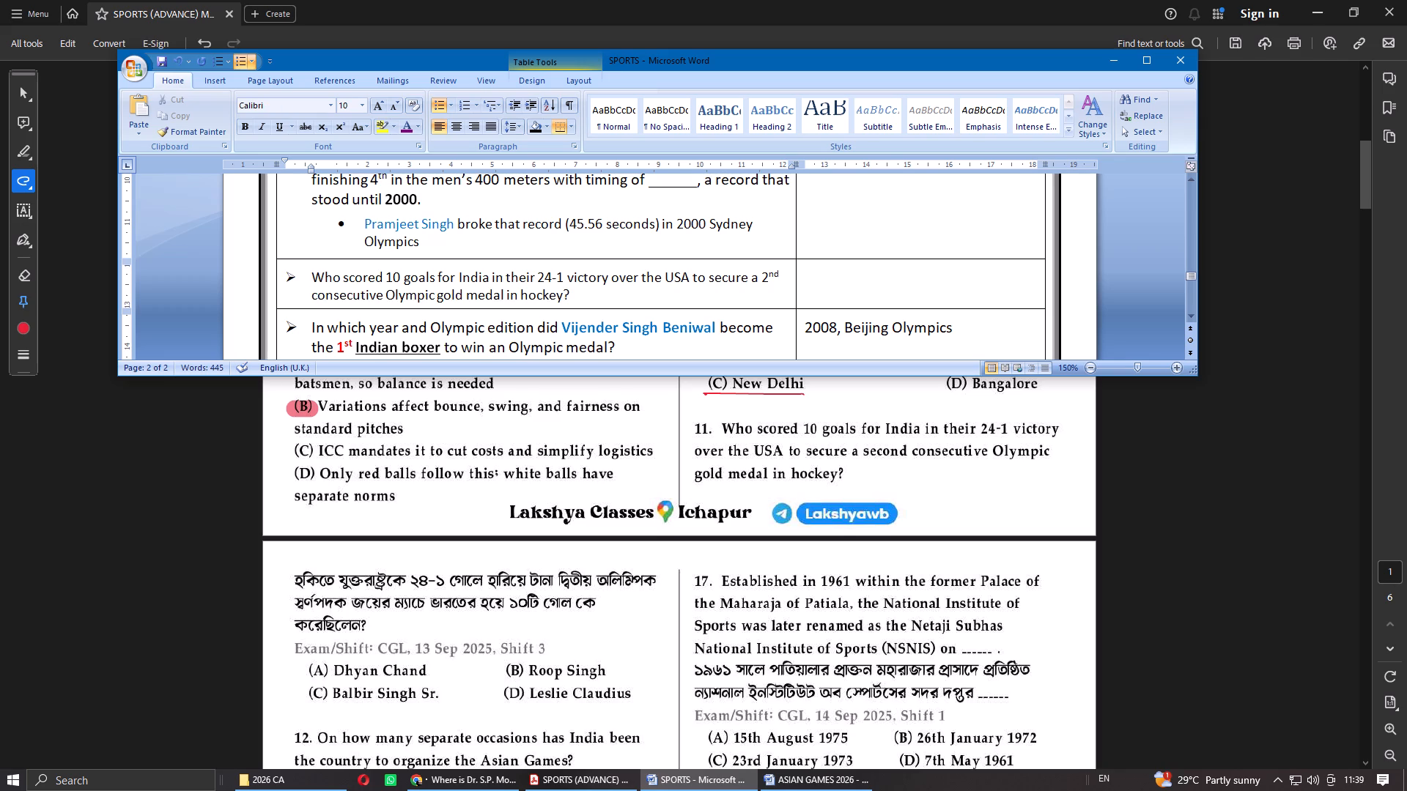
Copy the hockey question's full text from the OLYMPICS table and search Google in Chrome for its answer.
click(588, 297)
drag(598, 301, 443, 271)
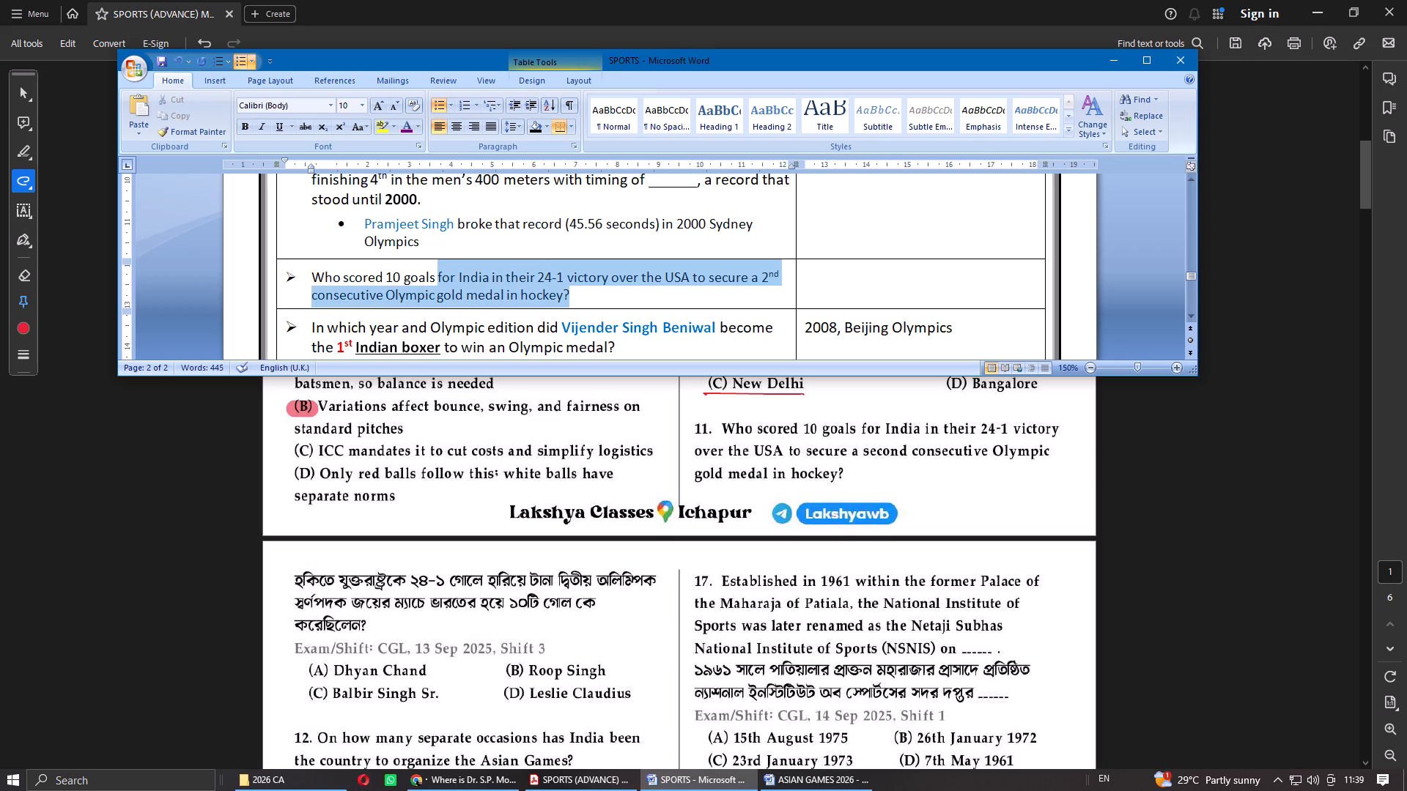
drag(443, 271, 316, 280)
key(ctrl+c)
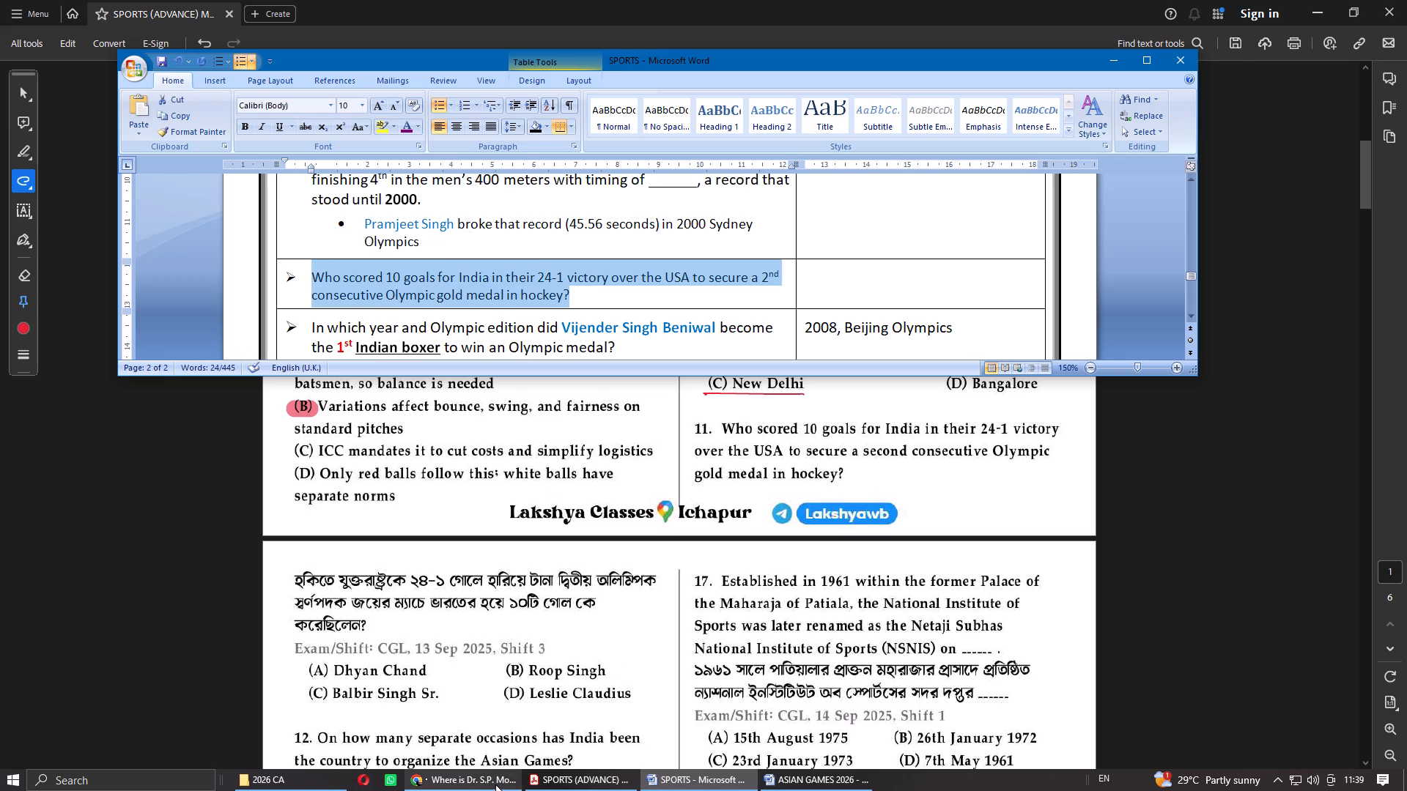
click(495, 784)
click(815, 142)
key(ctrl+v)
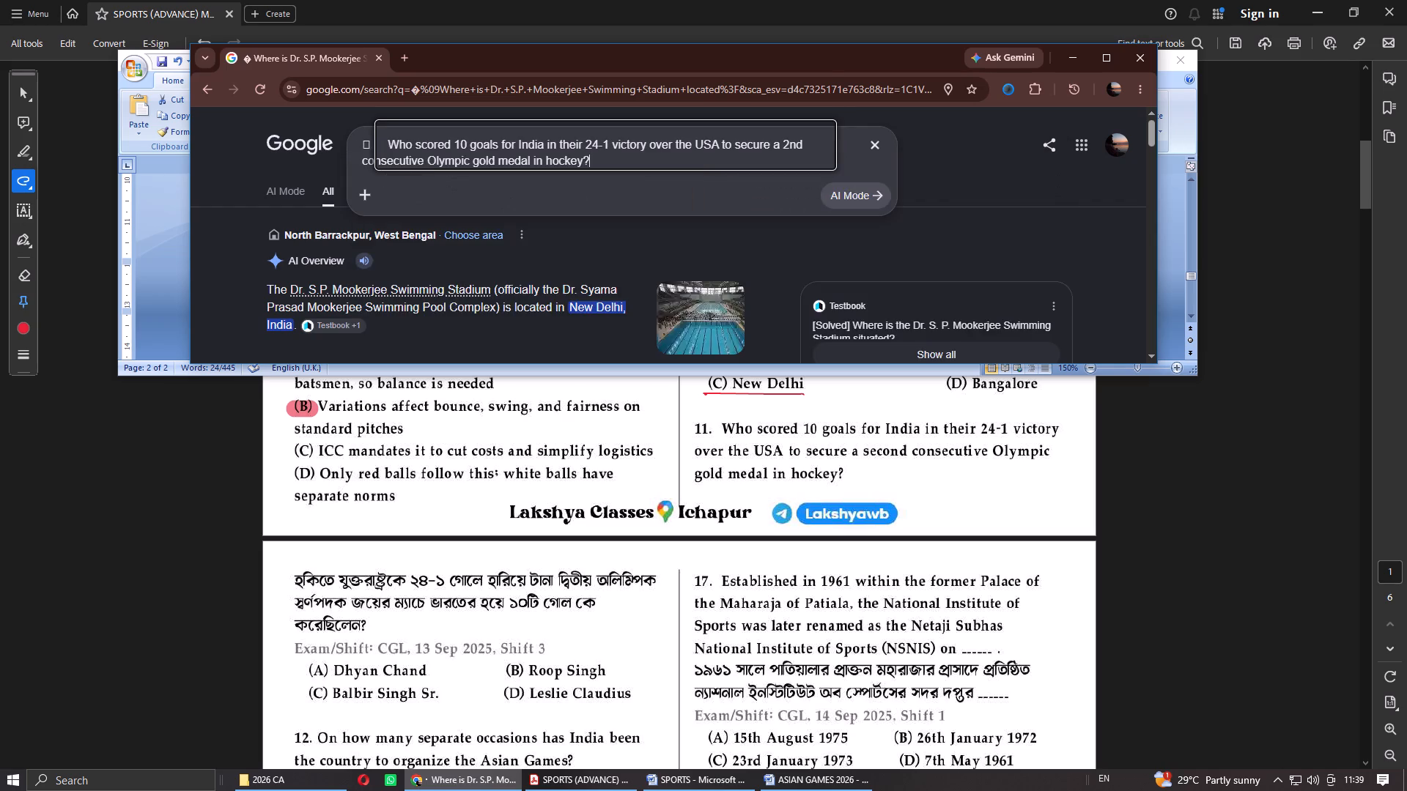
key(Return)
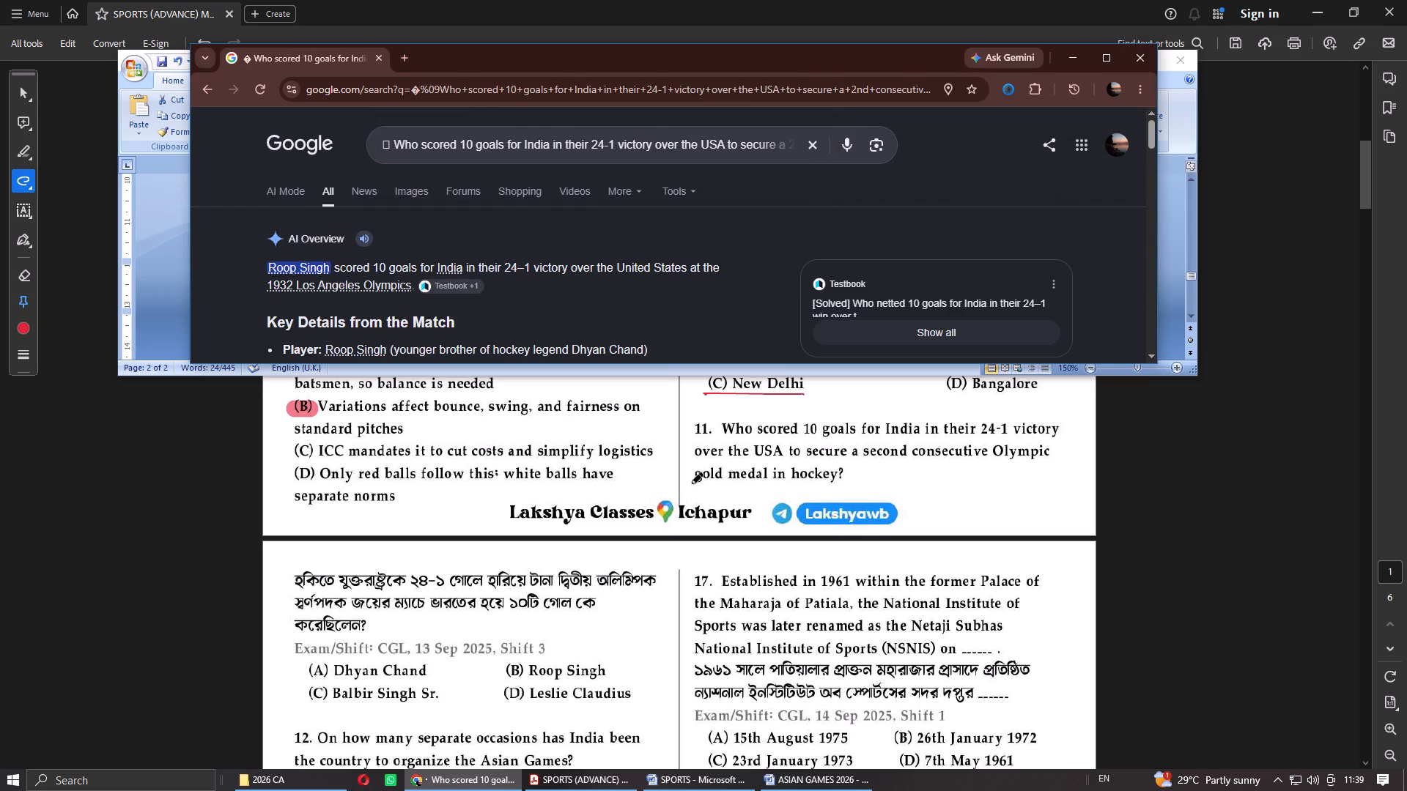
Back in Word, enter "Roop Singh" as the answer to the hockey question.
click(726, 790)
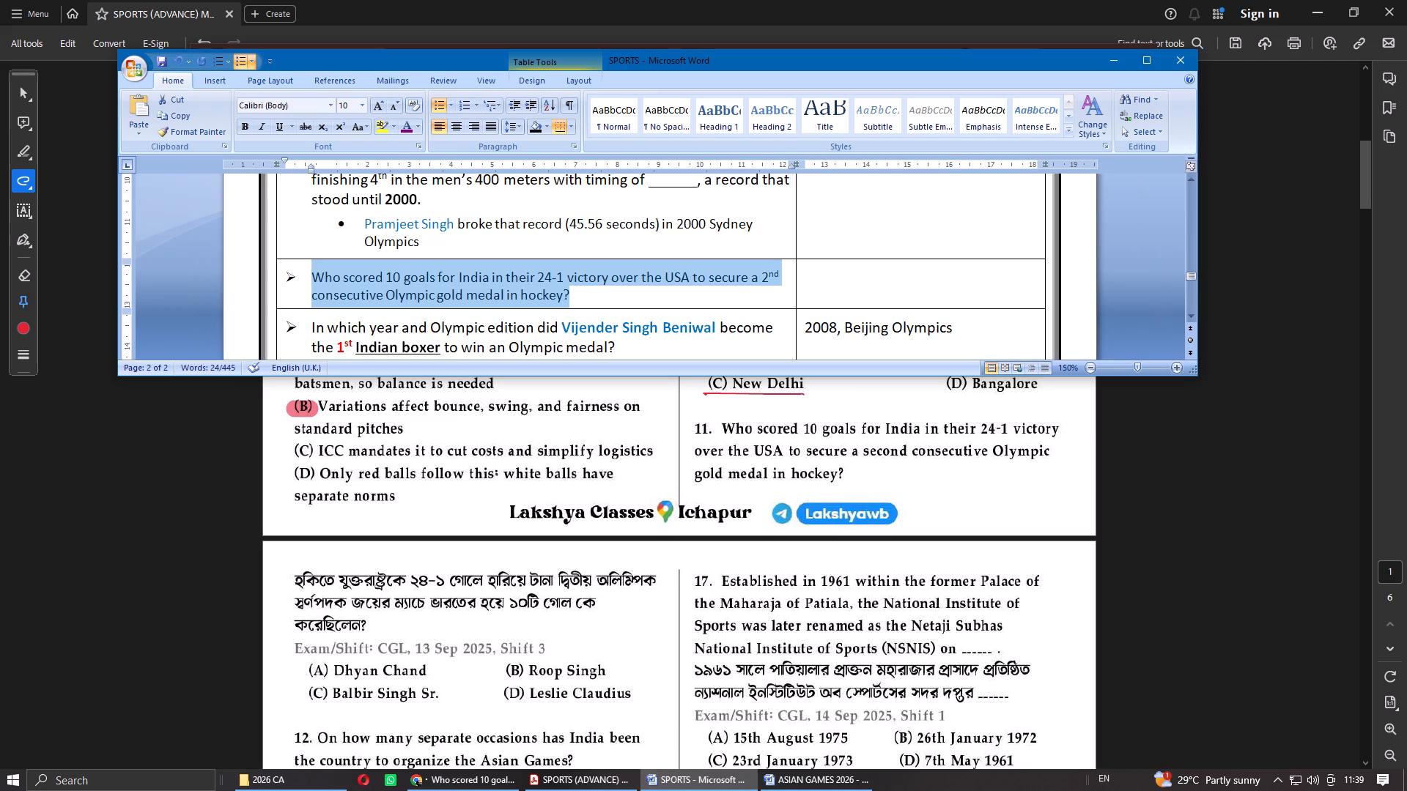
click(886, 275)
text(Roop Sing)
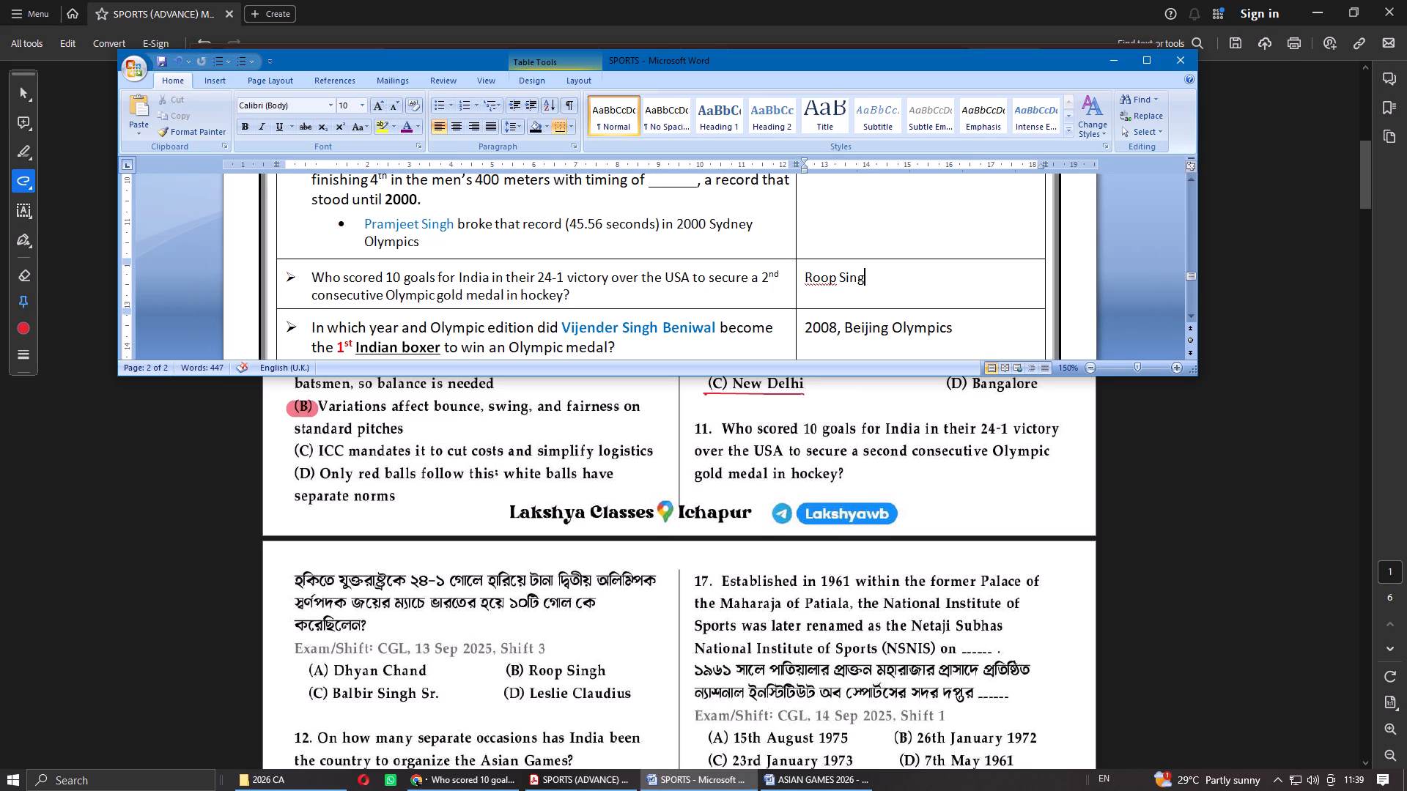
key(h)
Move the hockey question row so it sits directly below the Olympic Symbol row in the OLYMPICS table.
scroll(795, 224, up, 1)
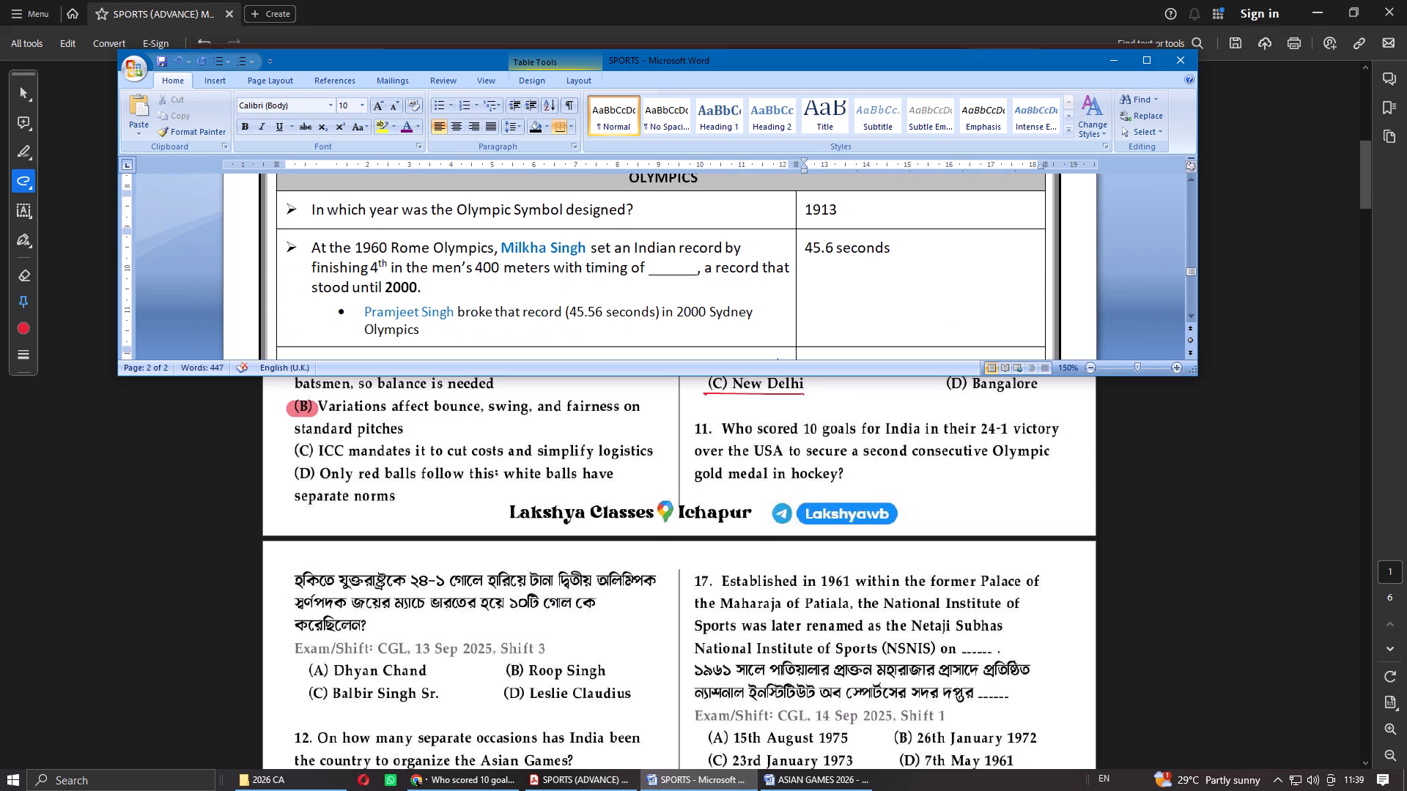
scroll(791, 239, down, 1)
drag(926, 289, 750, 284)
right_click(750, 284)
click(772, 293)
scroll(697, 256, up, 2)
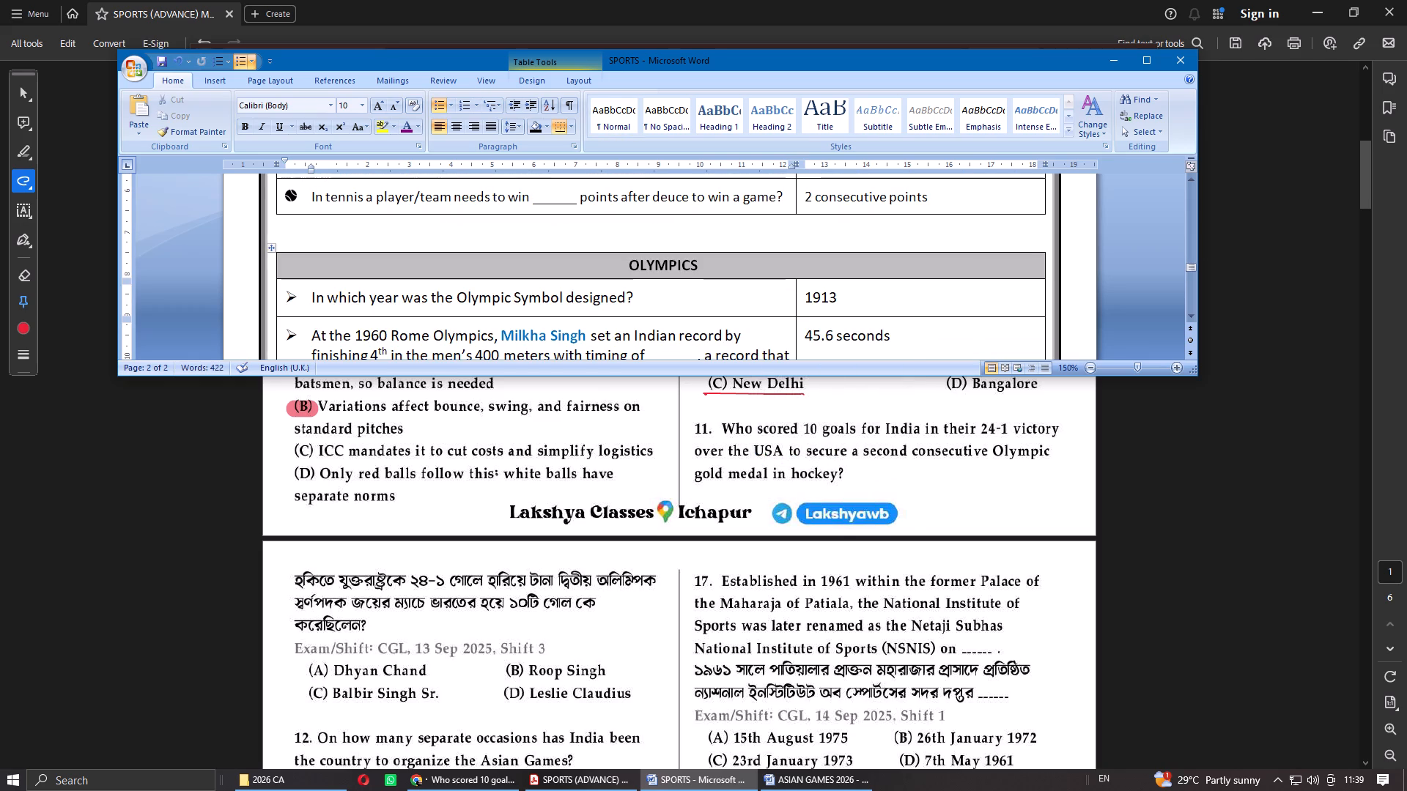
right_click(754, 302)
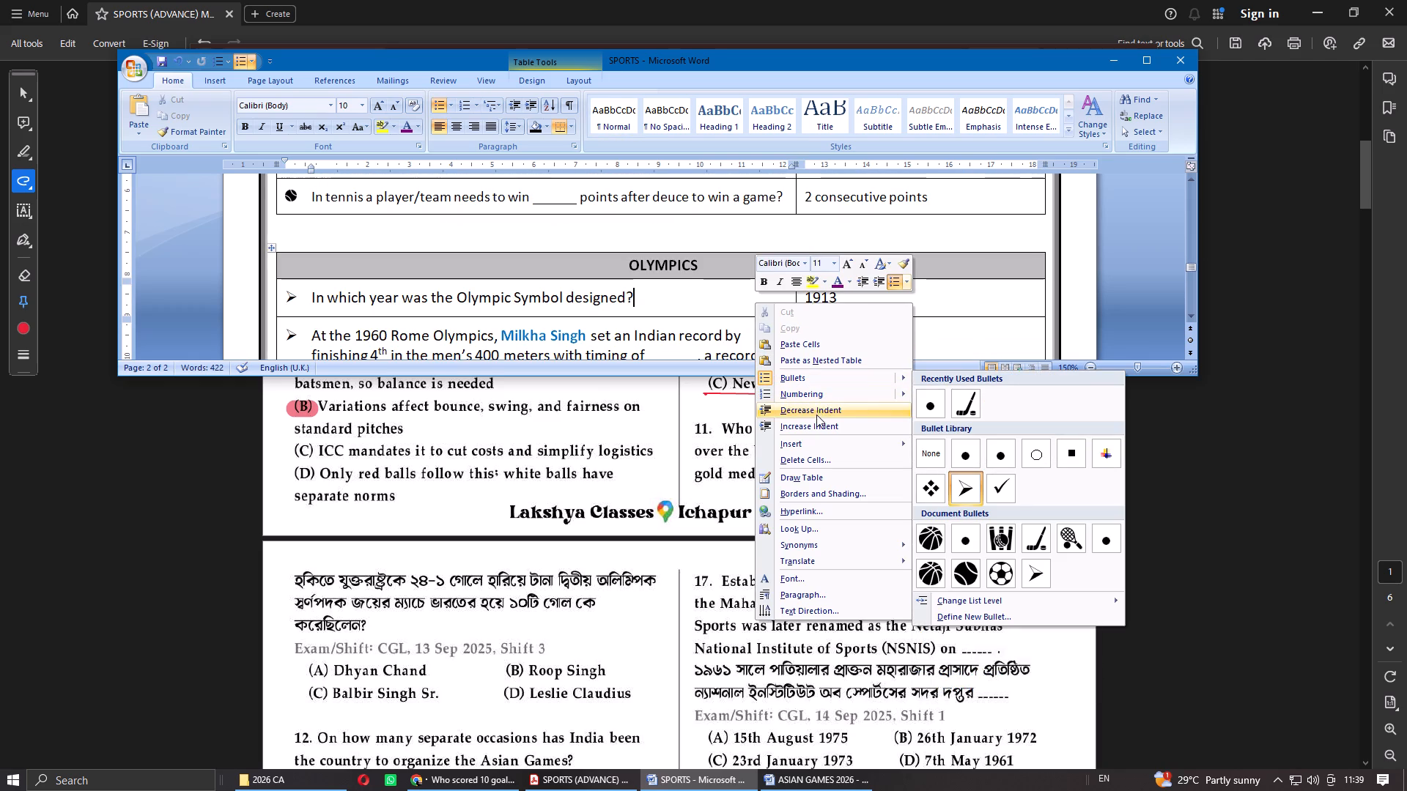
click(992, 490)
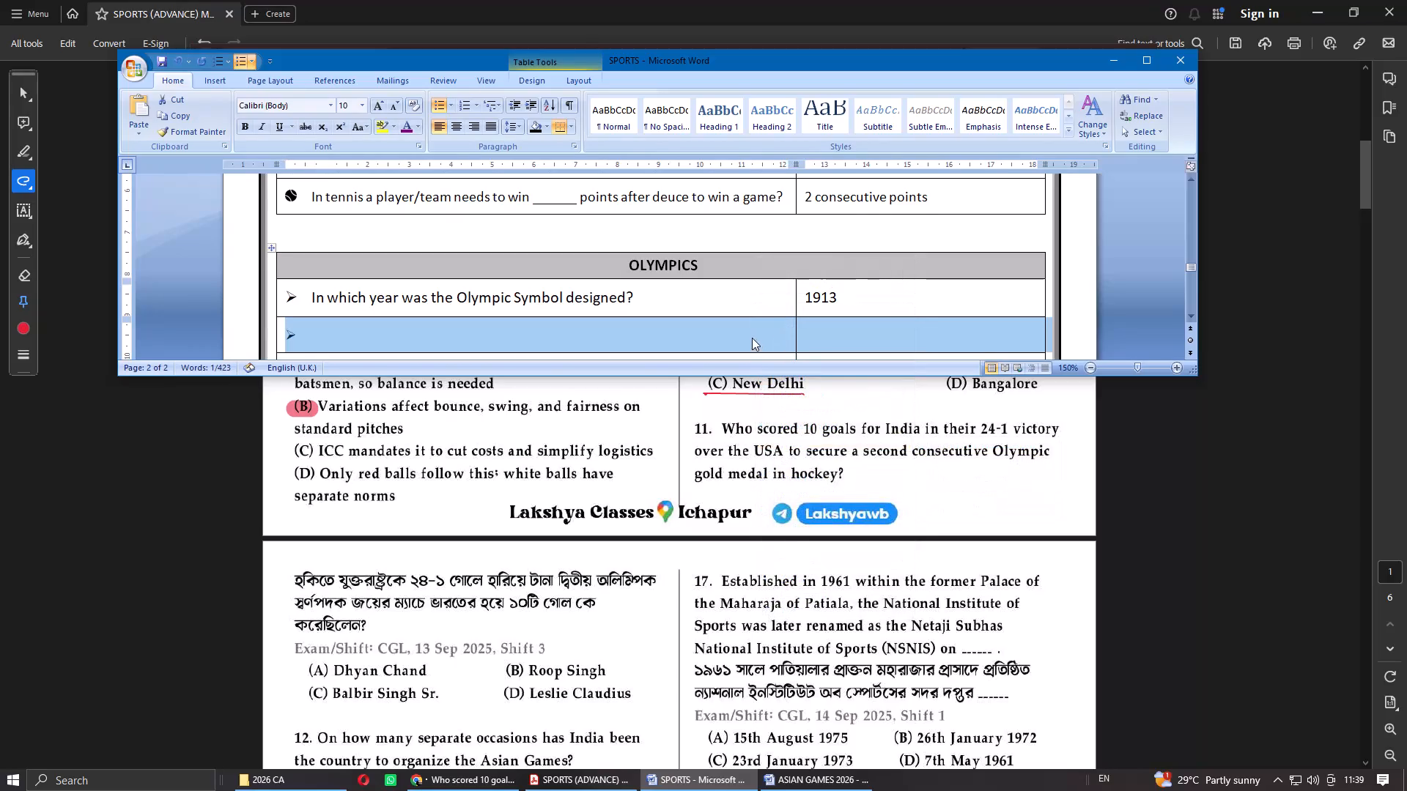
key(ctrl+v)
Set the font size of the moved hockey row to 11.
click(371, 111)
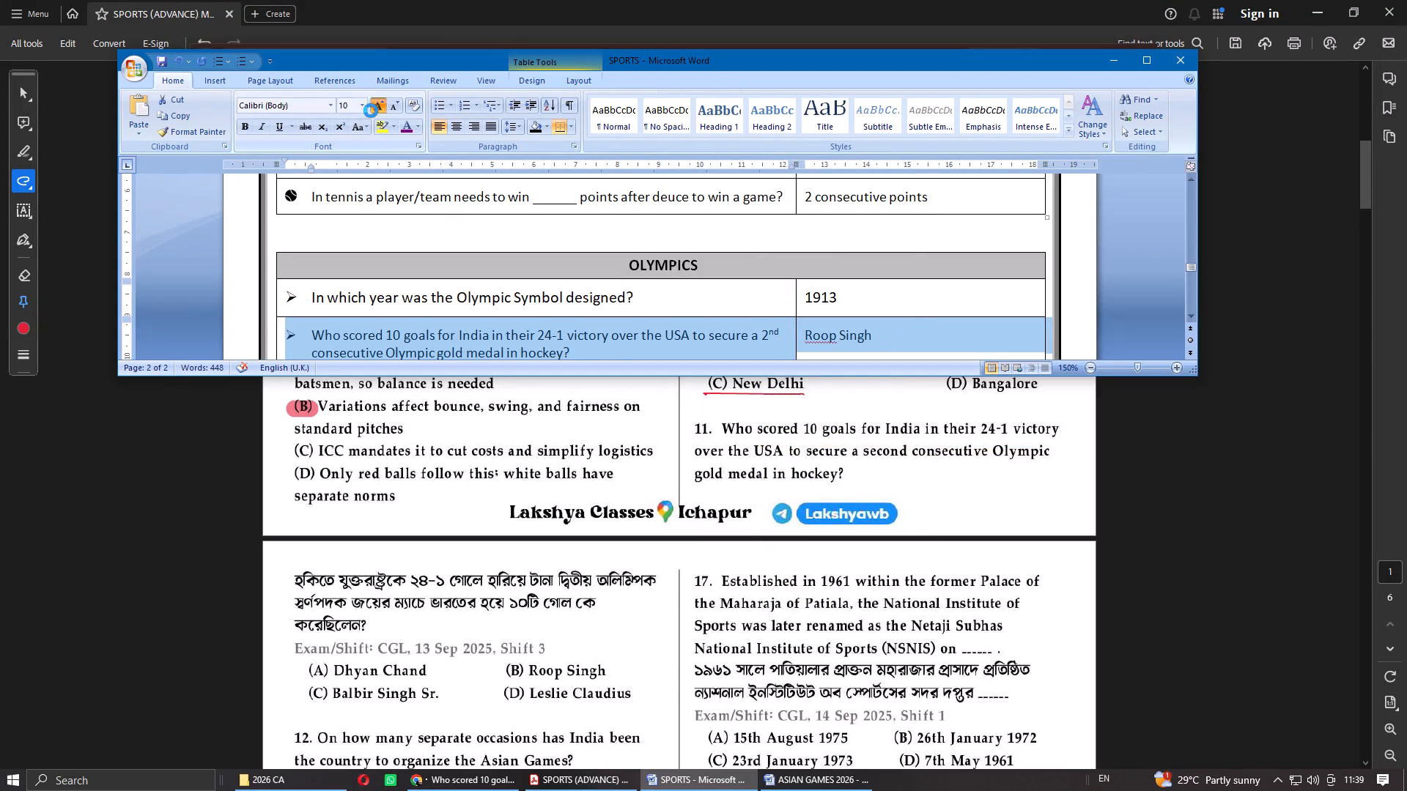
click(364, 104)
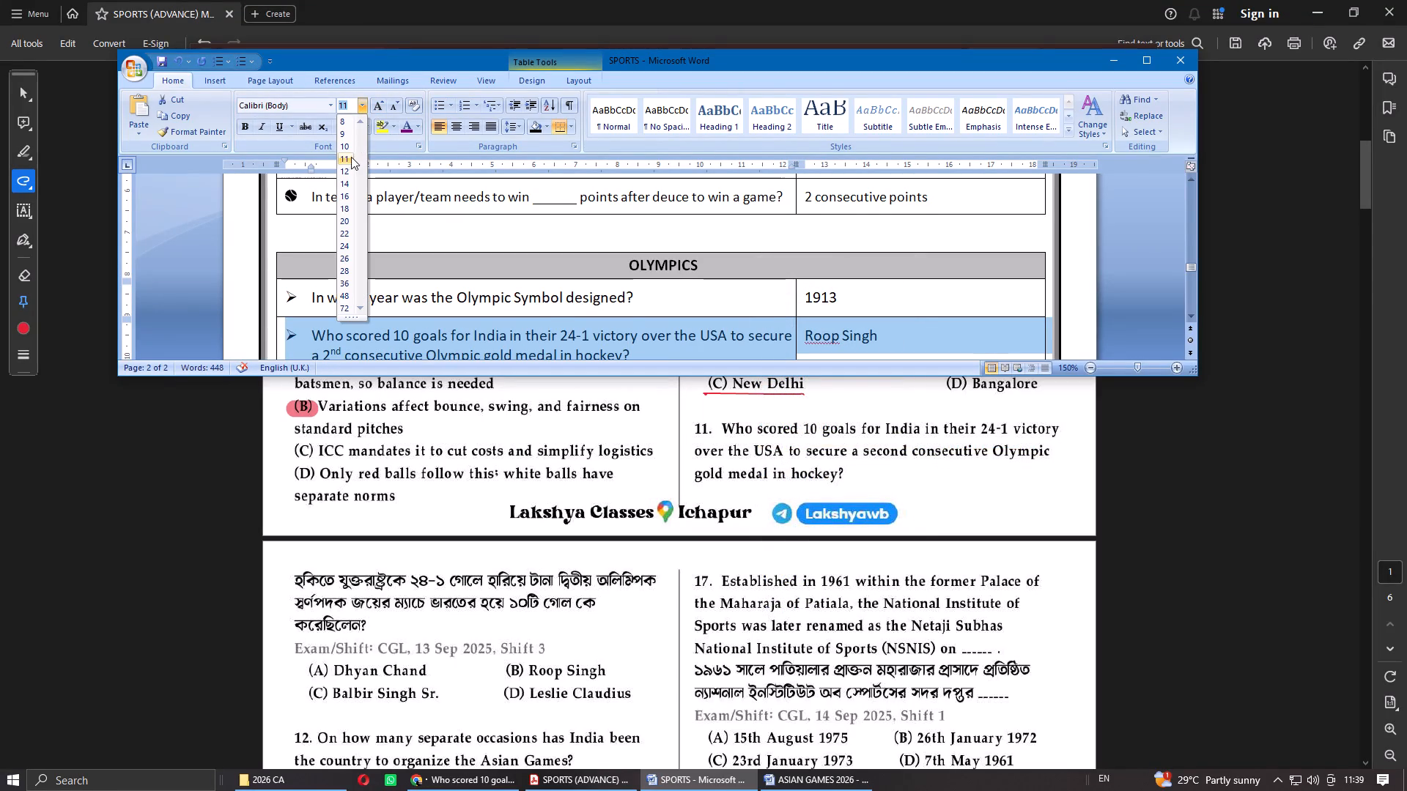
click(351, 157)
click(840, 348)
Check the search result for the year and insert "in 1932" before the question mark of the hockey question.
scroll(889, 334, down, 1)
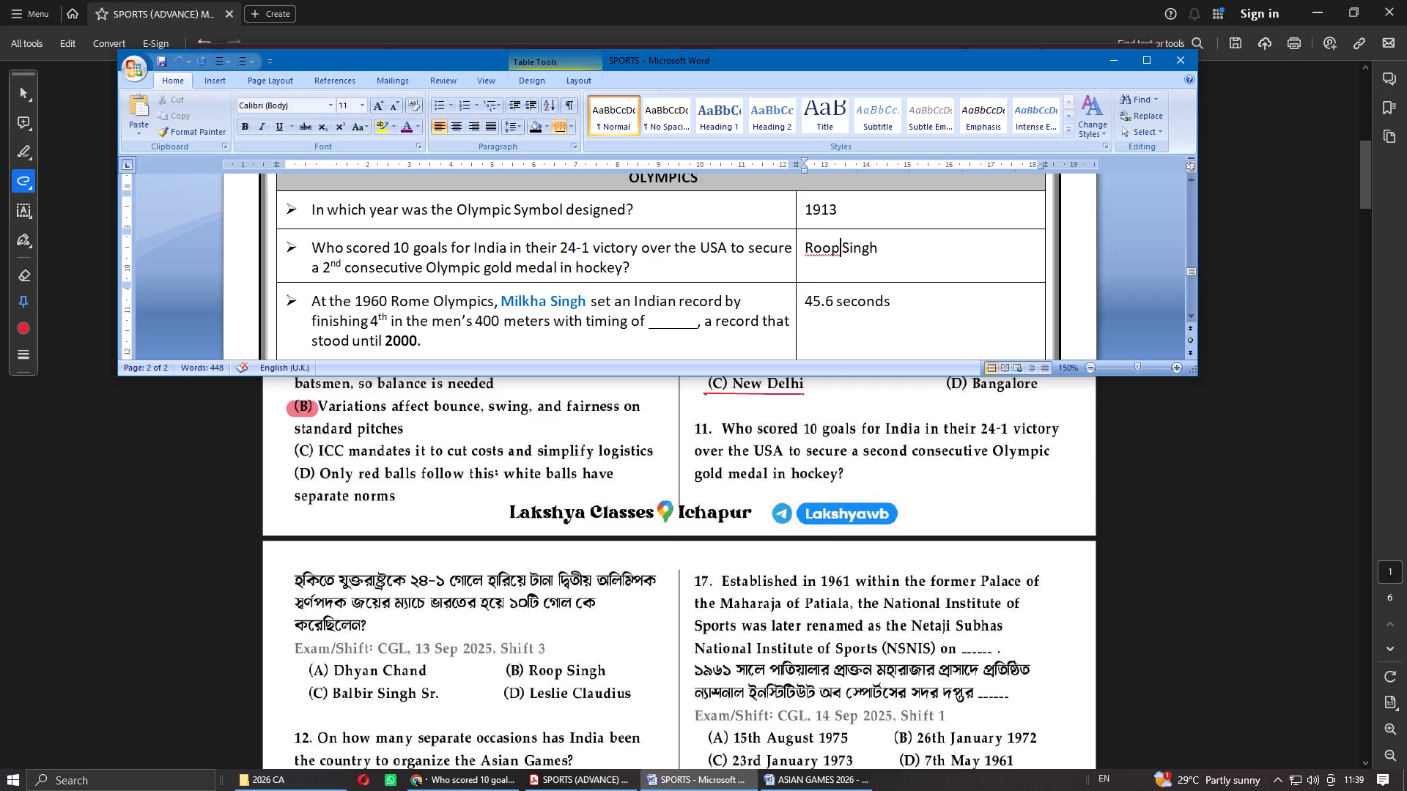
click(558, 266)
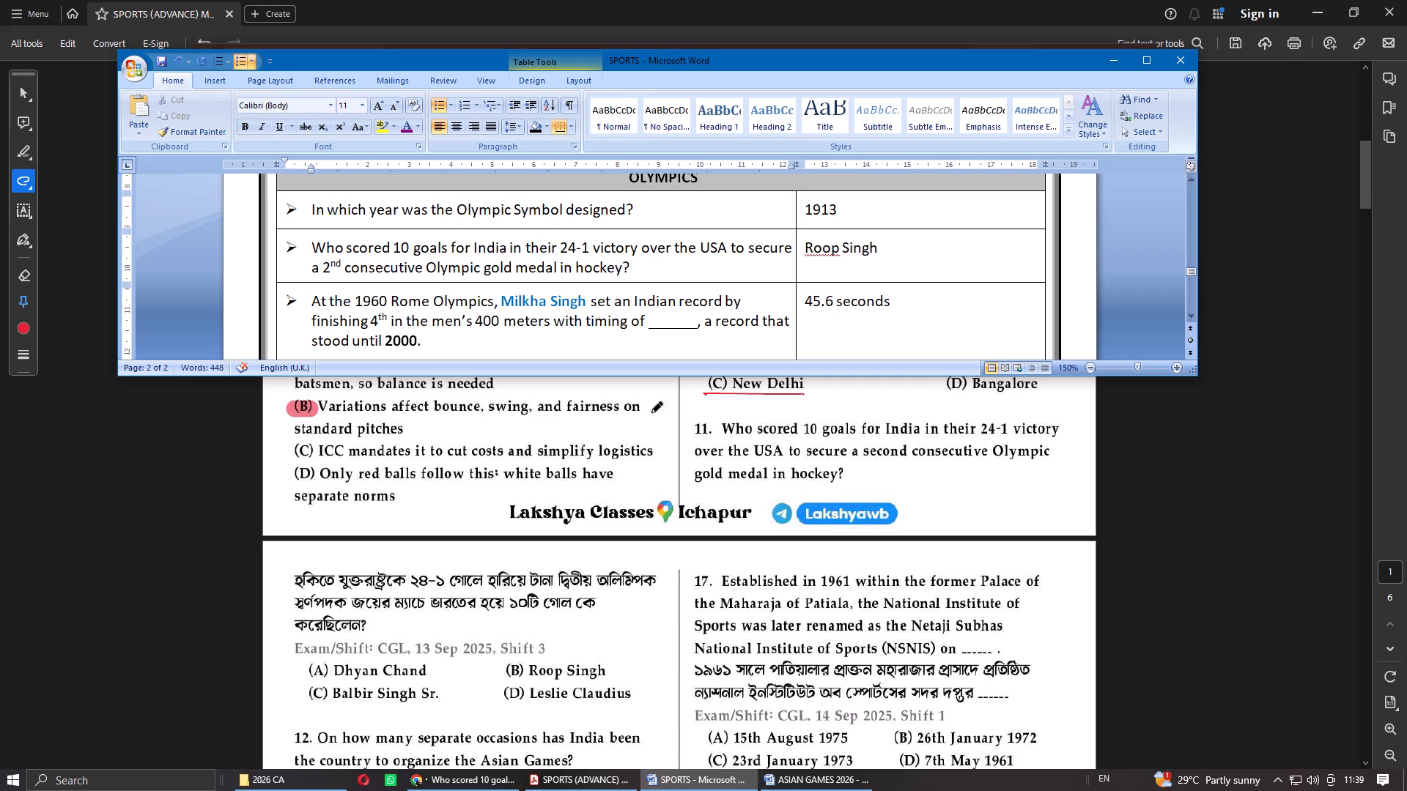
click(506, 787)
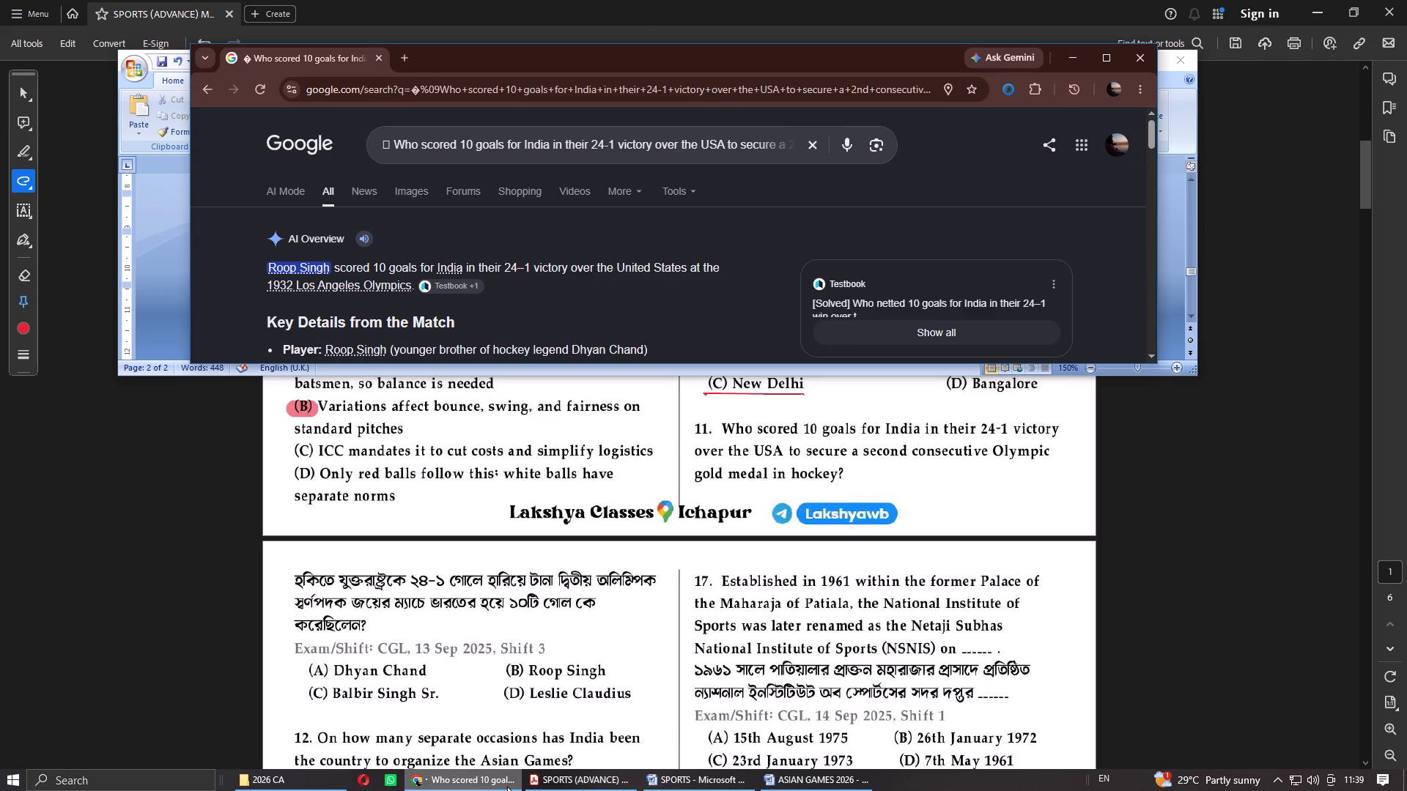
click(507, 787)
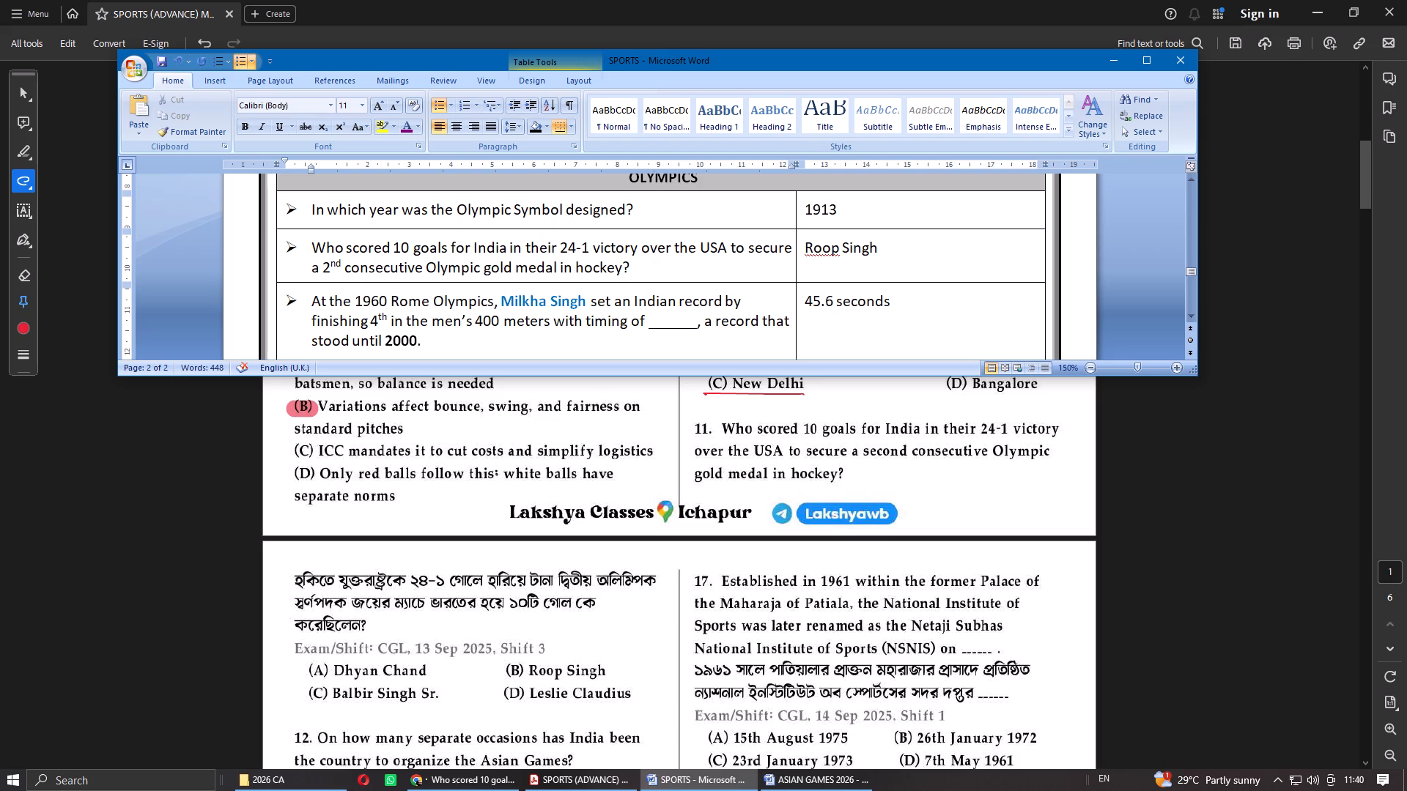
click(626, 270)
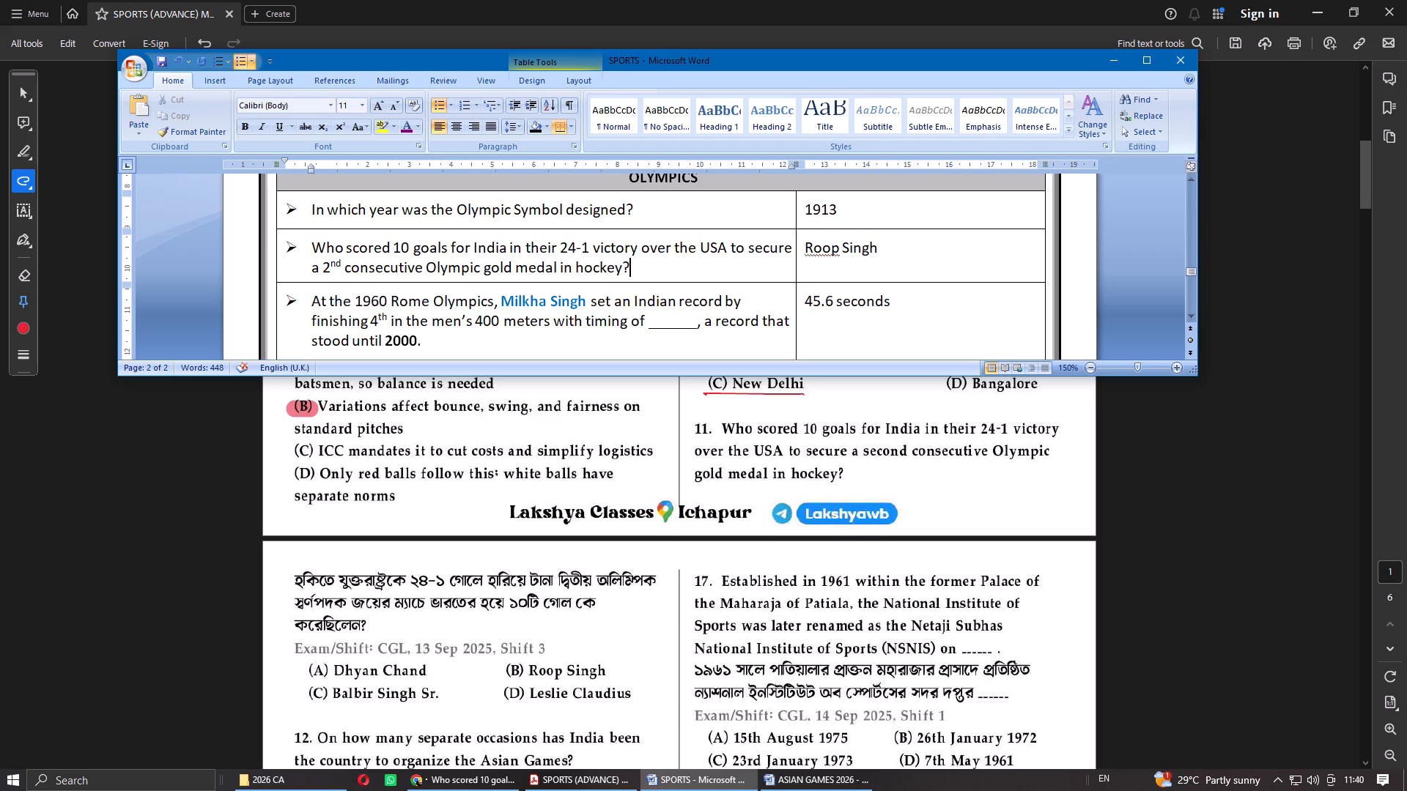
click(621, 270)
key(space)
text(in 192)
key(BackSpace)
text(32)
key(space)
Place the Word window below the search result and add "Los Angeles Olympics" after 1932 in the hockey question.
text(Los An)
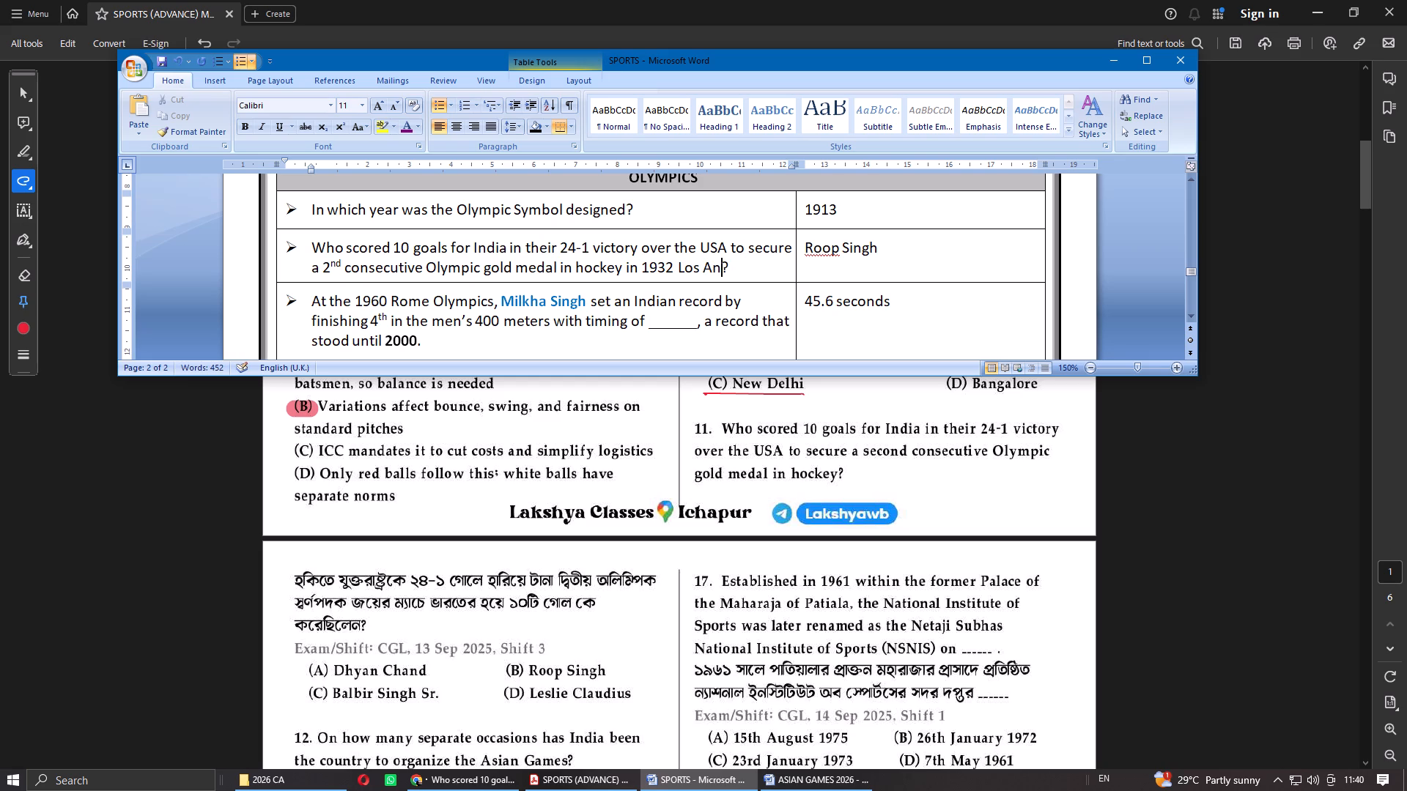
drag(693, 55, 714, 322)
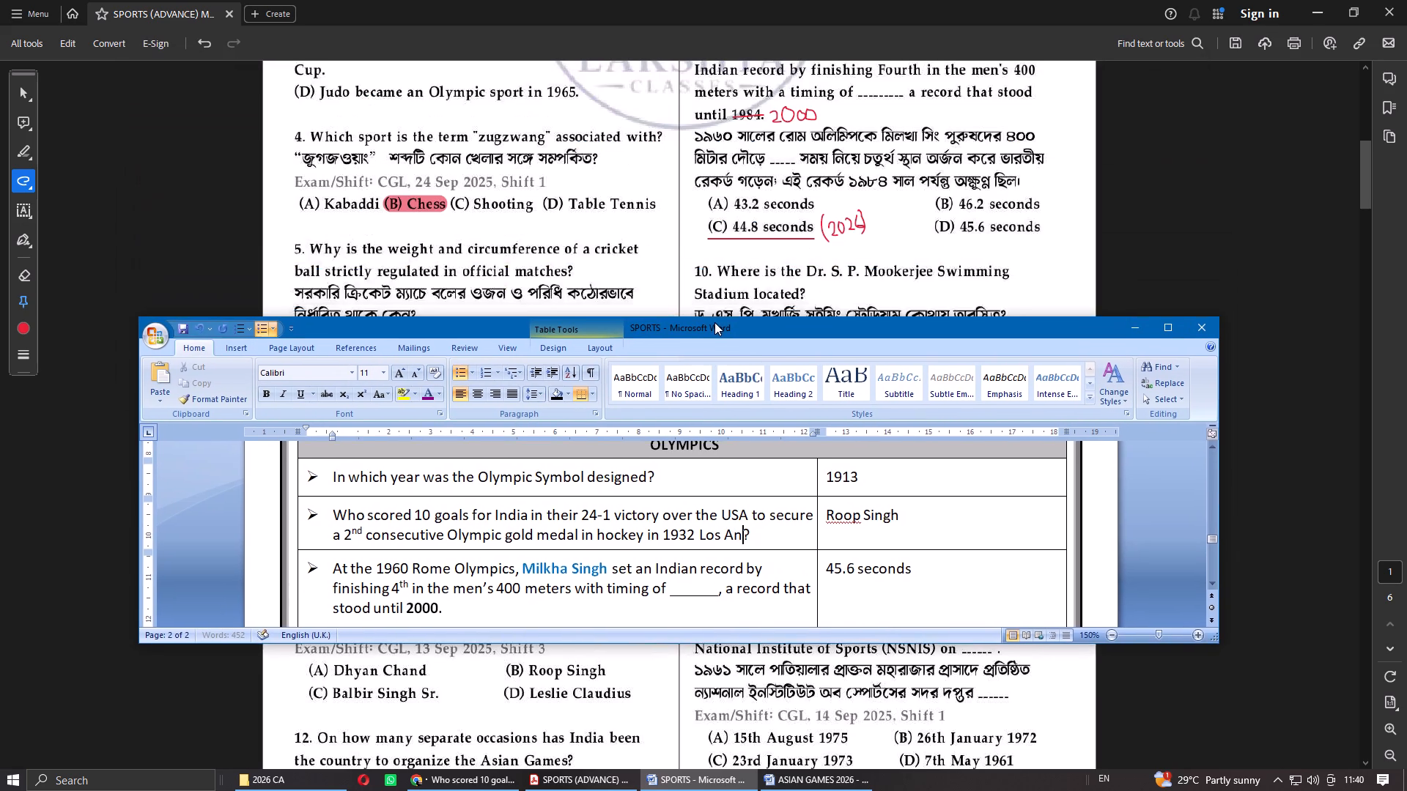
drag(714, 322, 699, 234)
click(484, 790)
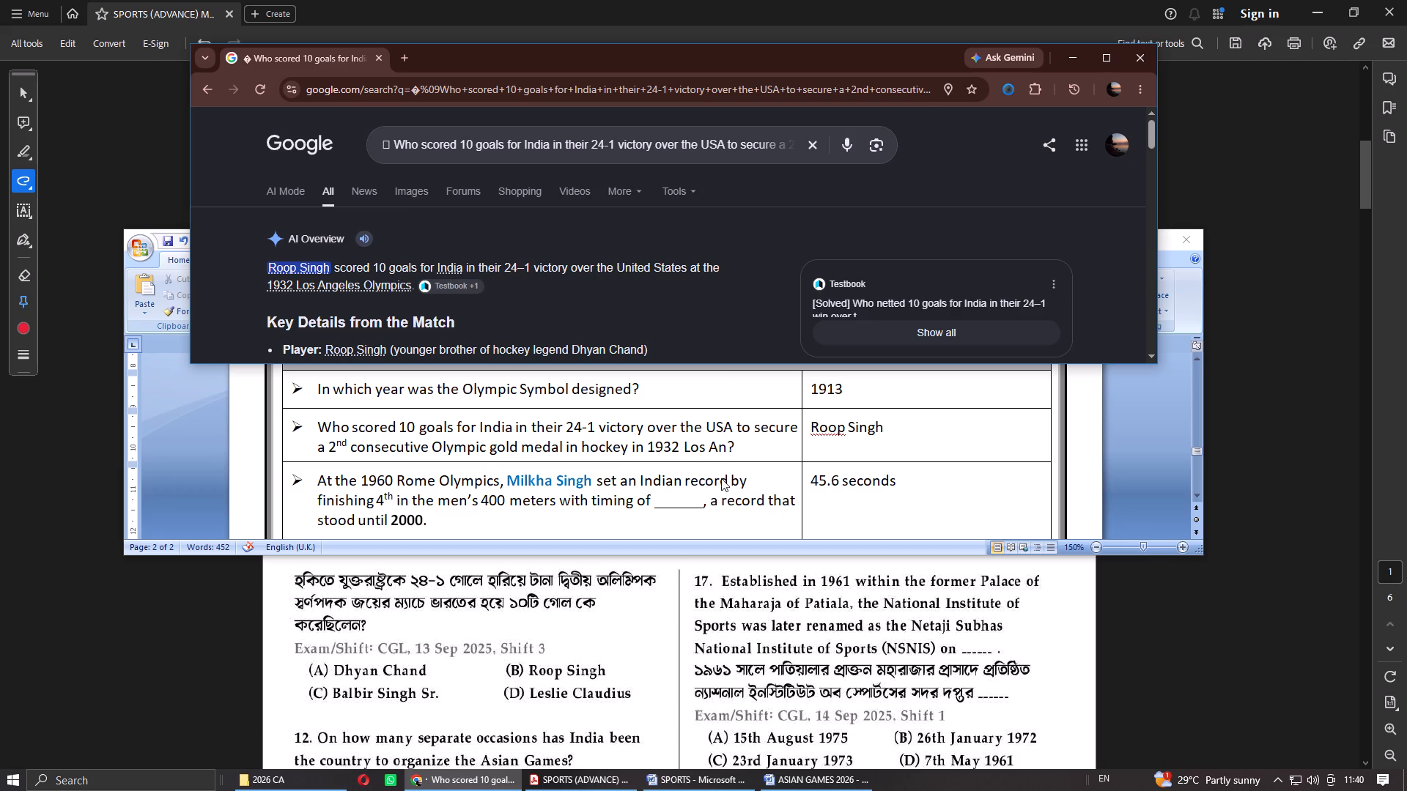
click(722, 450)
drag(734, 239, 734, 311)
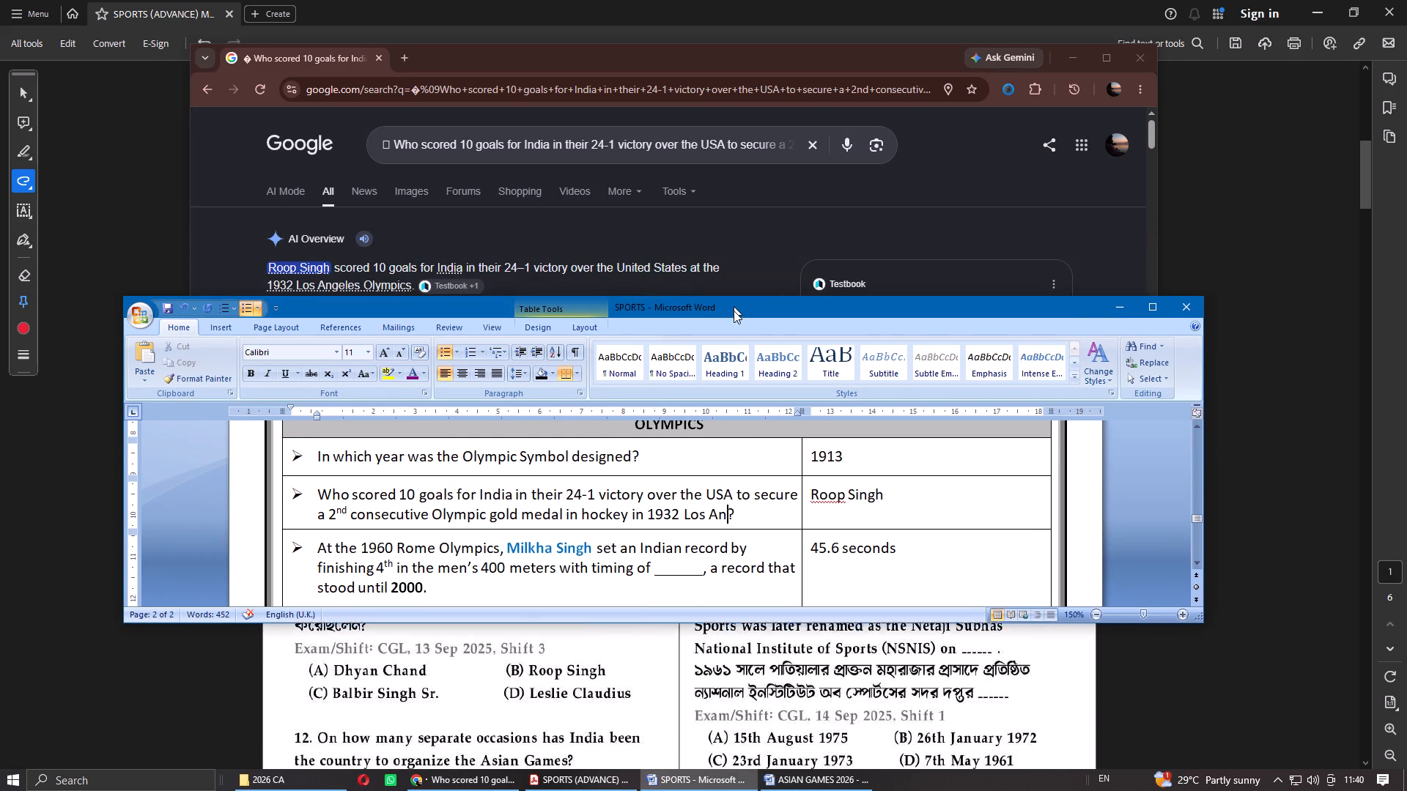
drag(734, 311, 731, 374)
text(gels)
key(space)
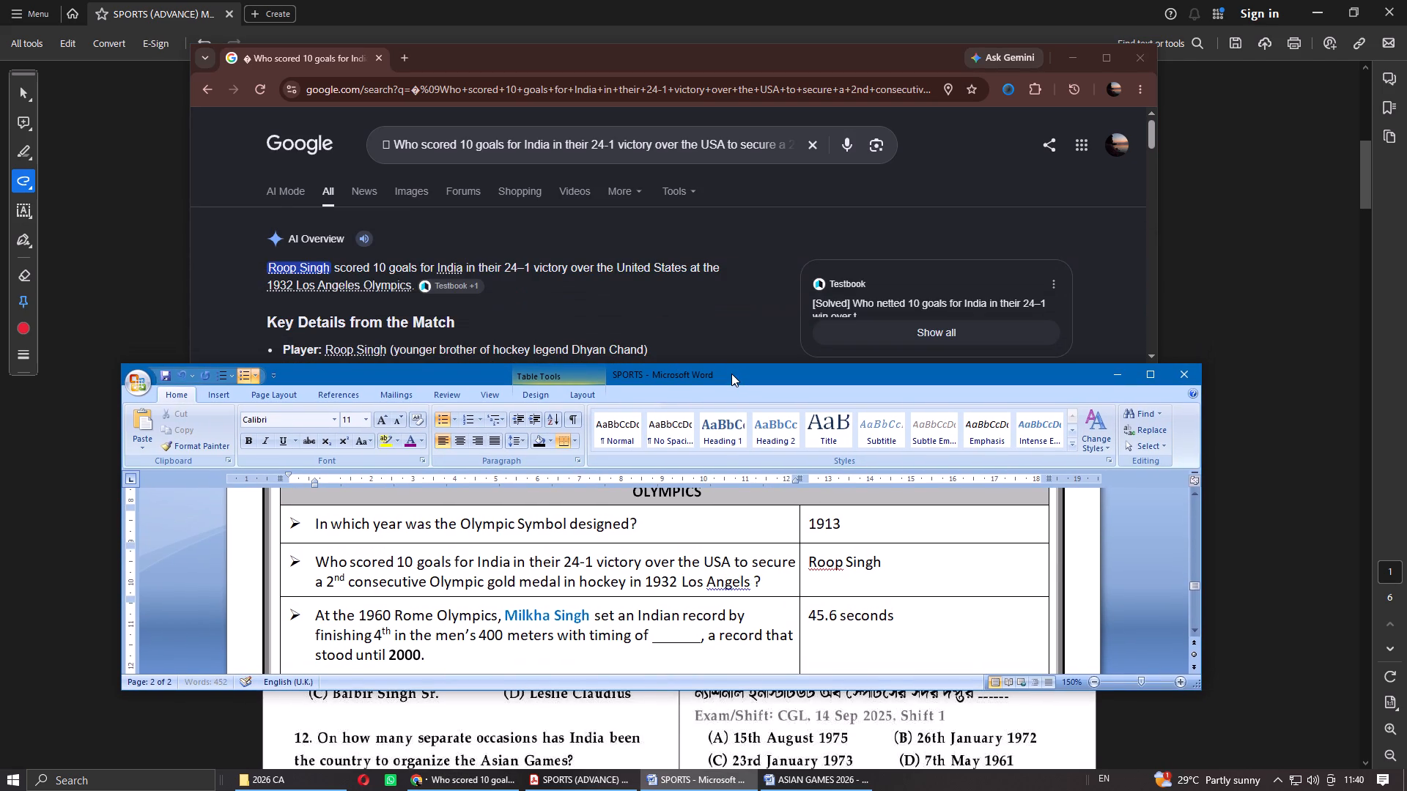
key(BackSpace)
key(BackSpace)
key(BackSpace)
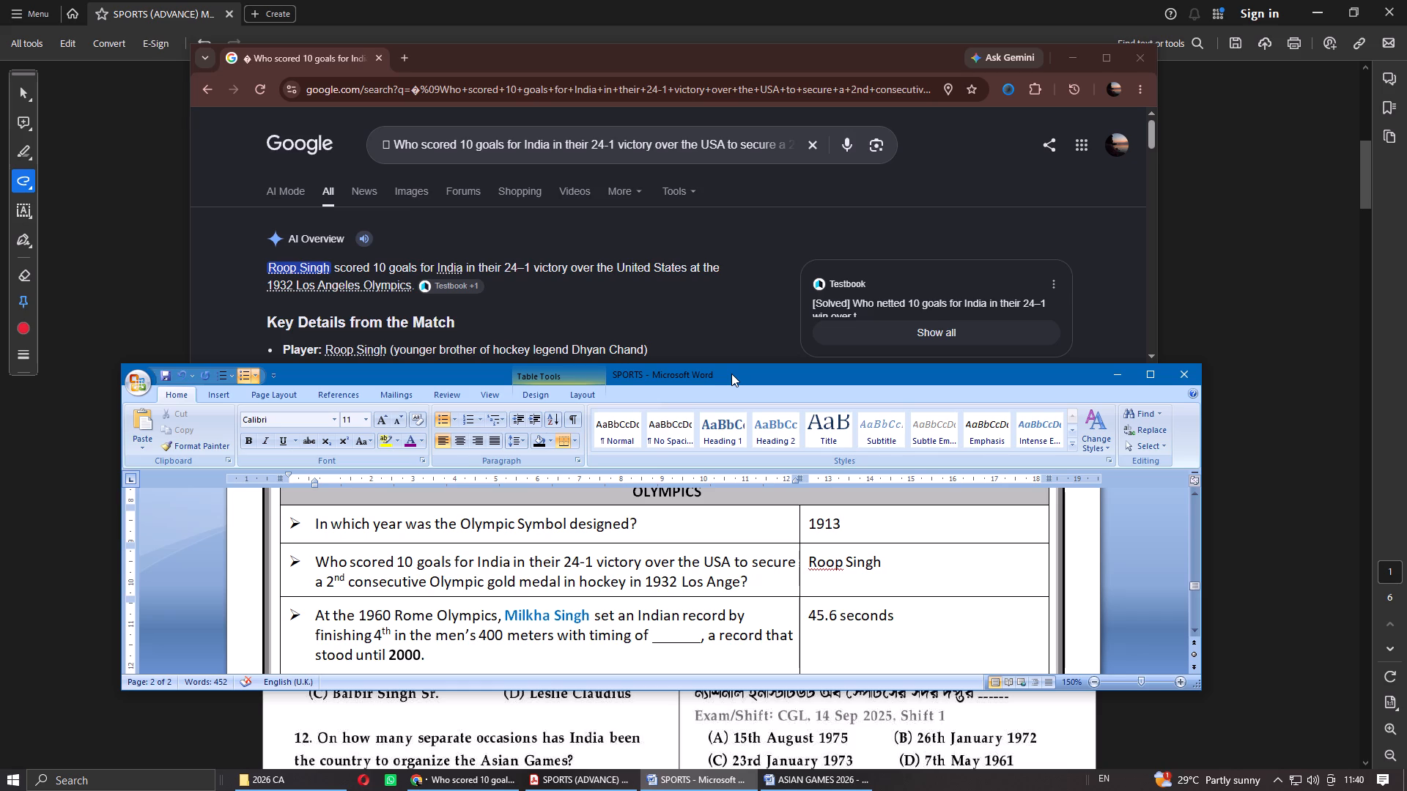
text(les Olympics)
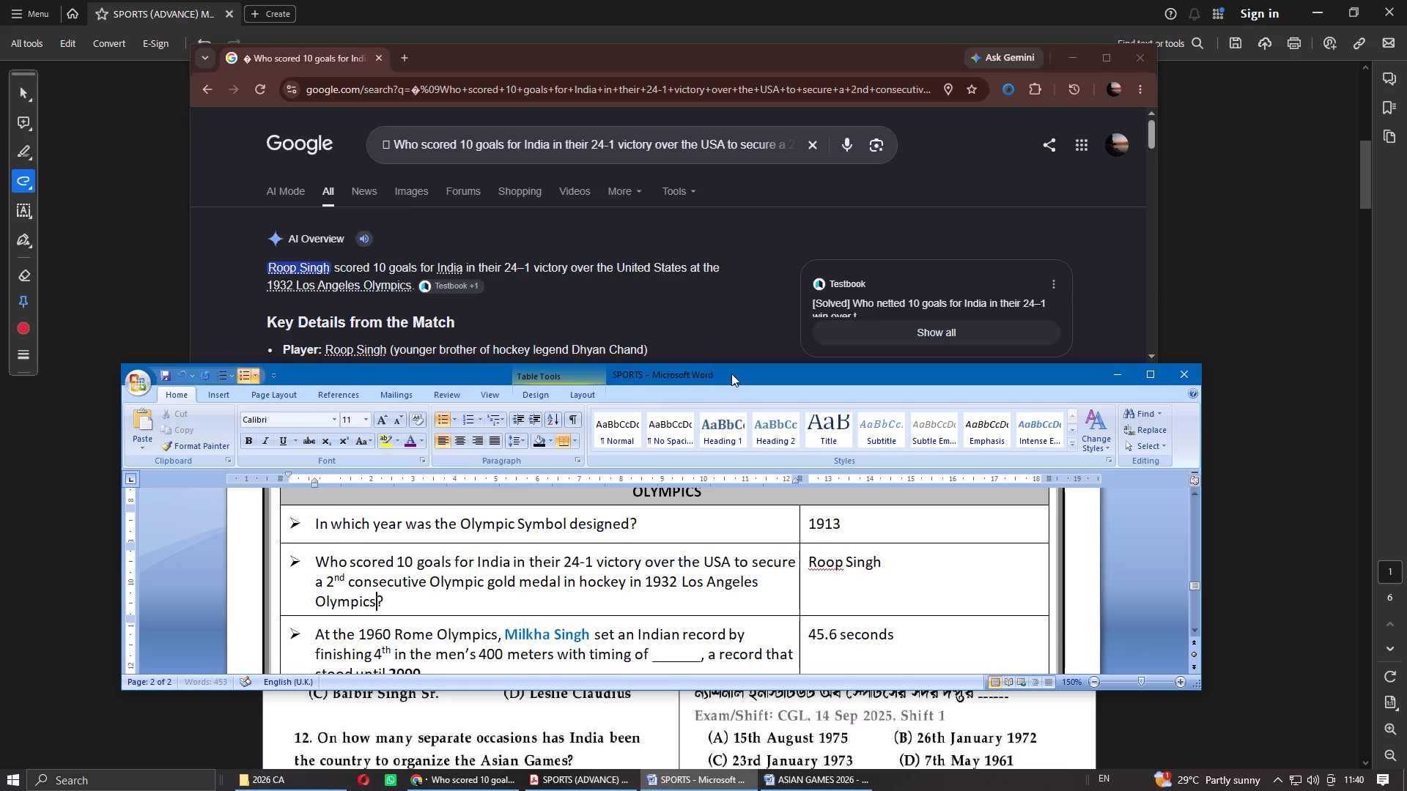
Make "1932" in the hockey question green and bold.
double_click(655, 582)
click(421, 440)
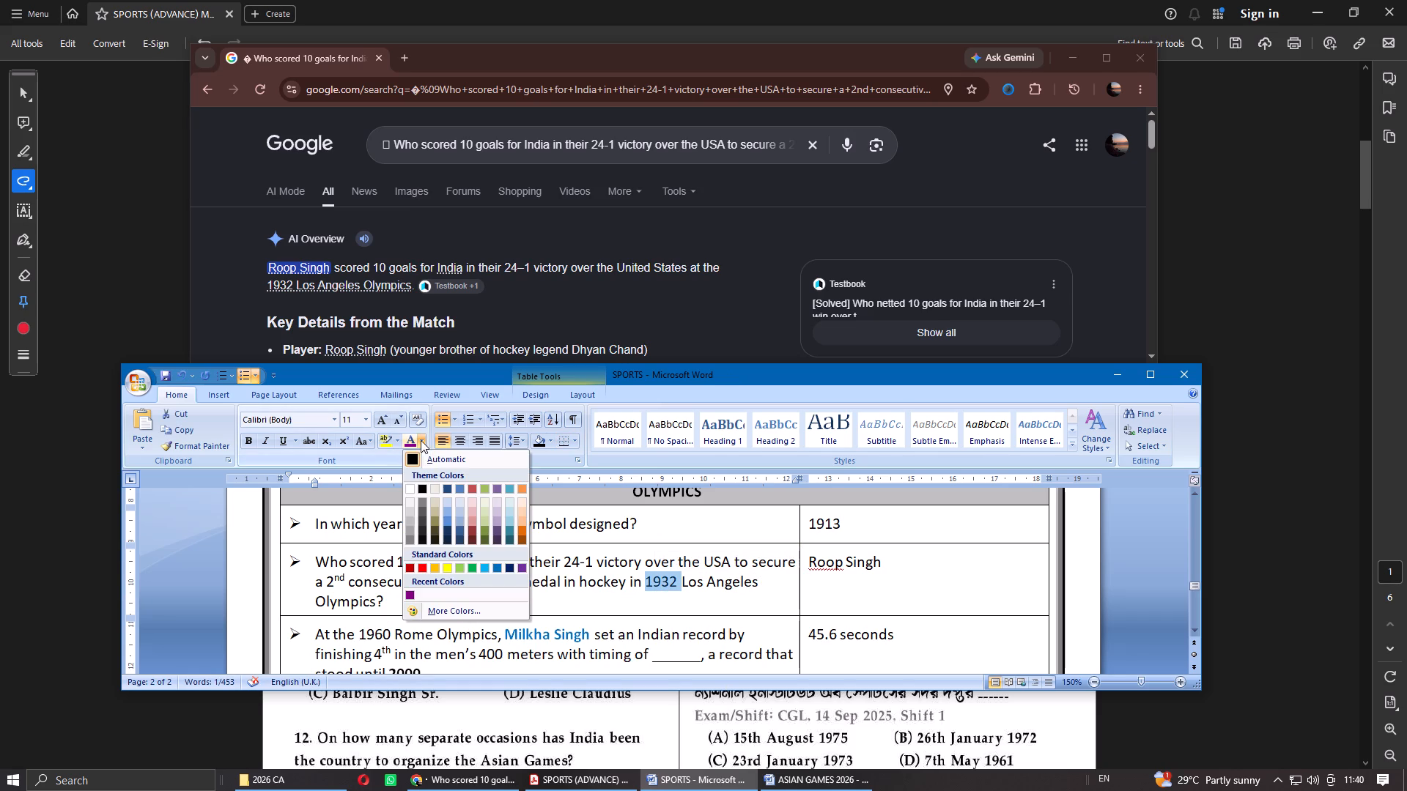
click(476, 567)
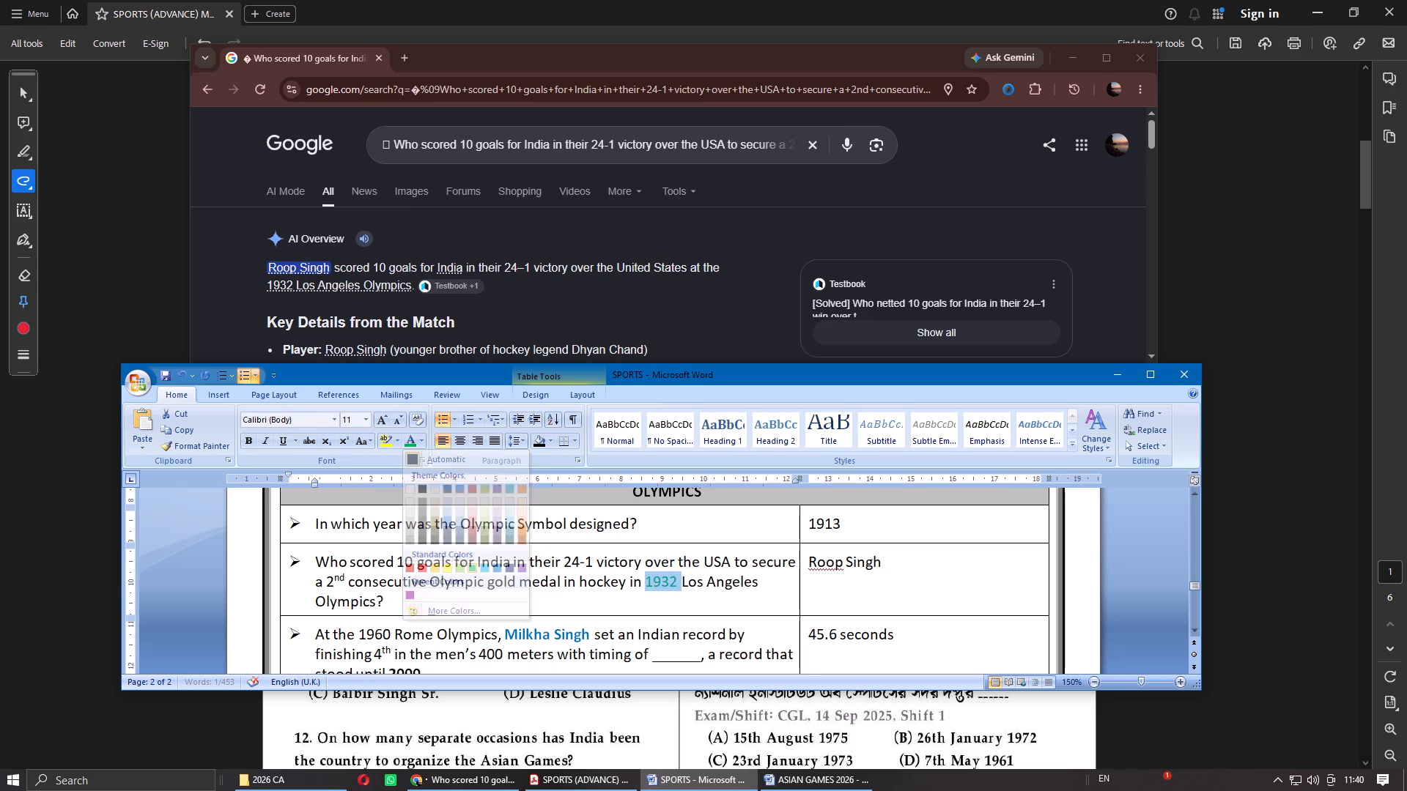
key(ctrl+b)
Colour "Los Angeles" in the hockey question dark orange.
drag(685, 582, 738, 582)
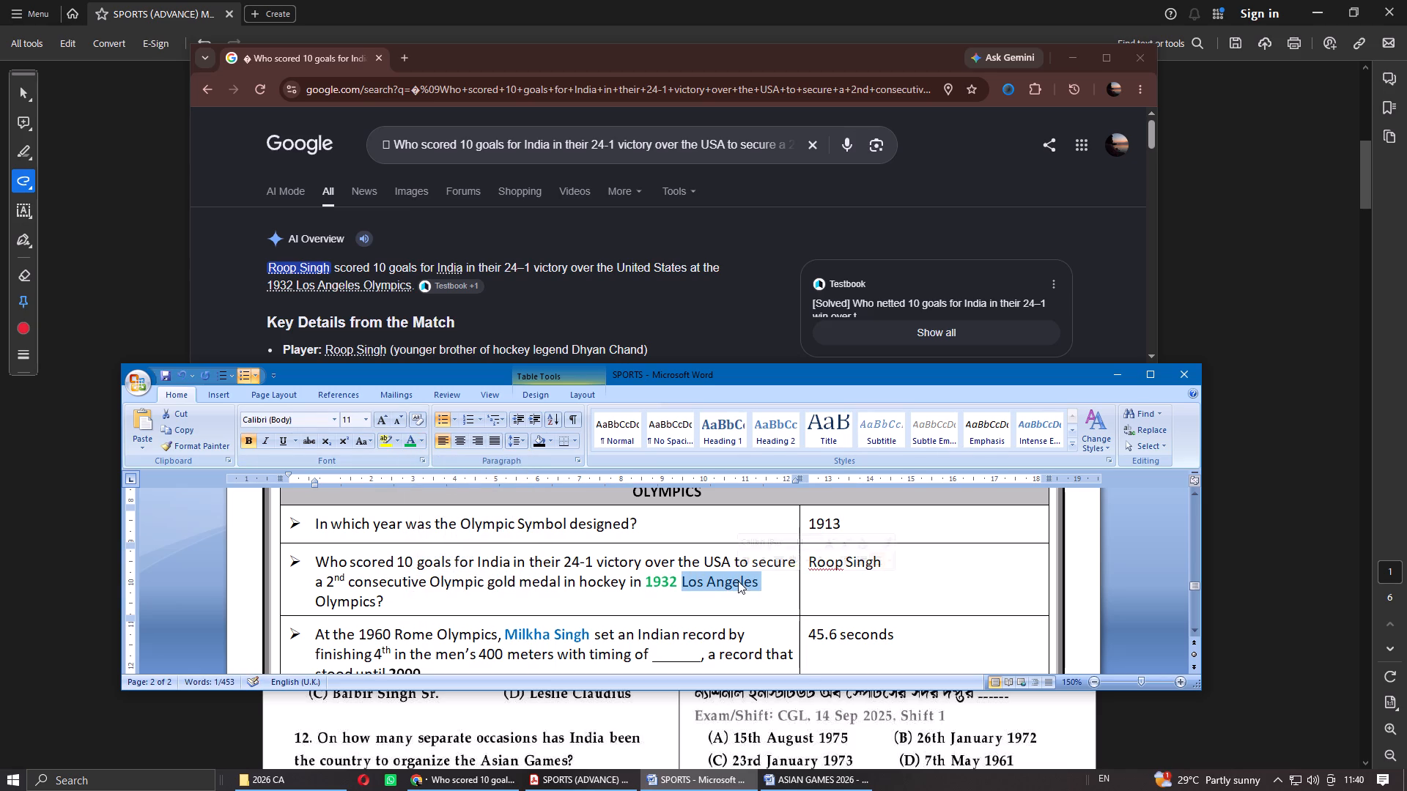
click(424, 439)
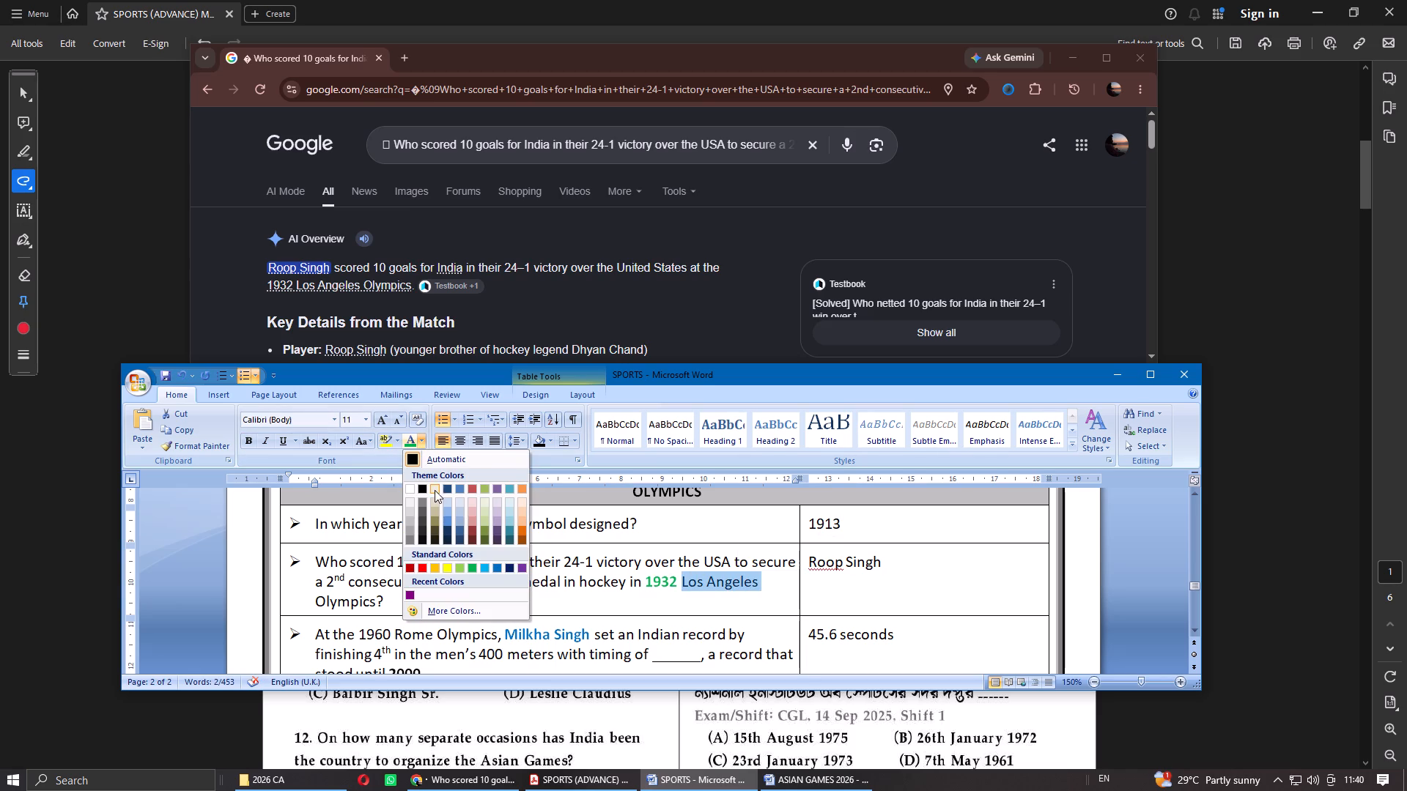
click(521, 532)
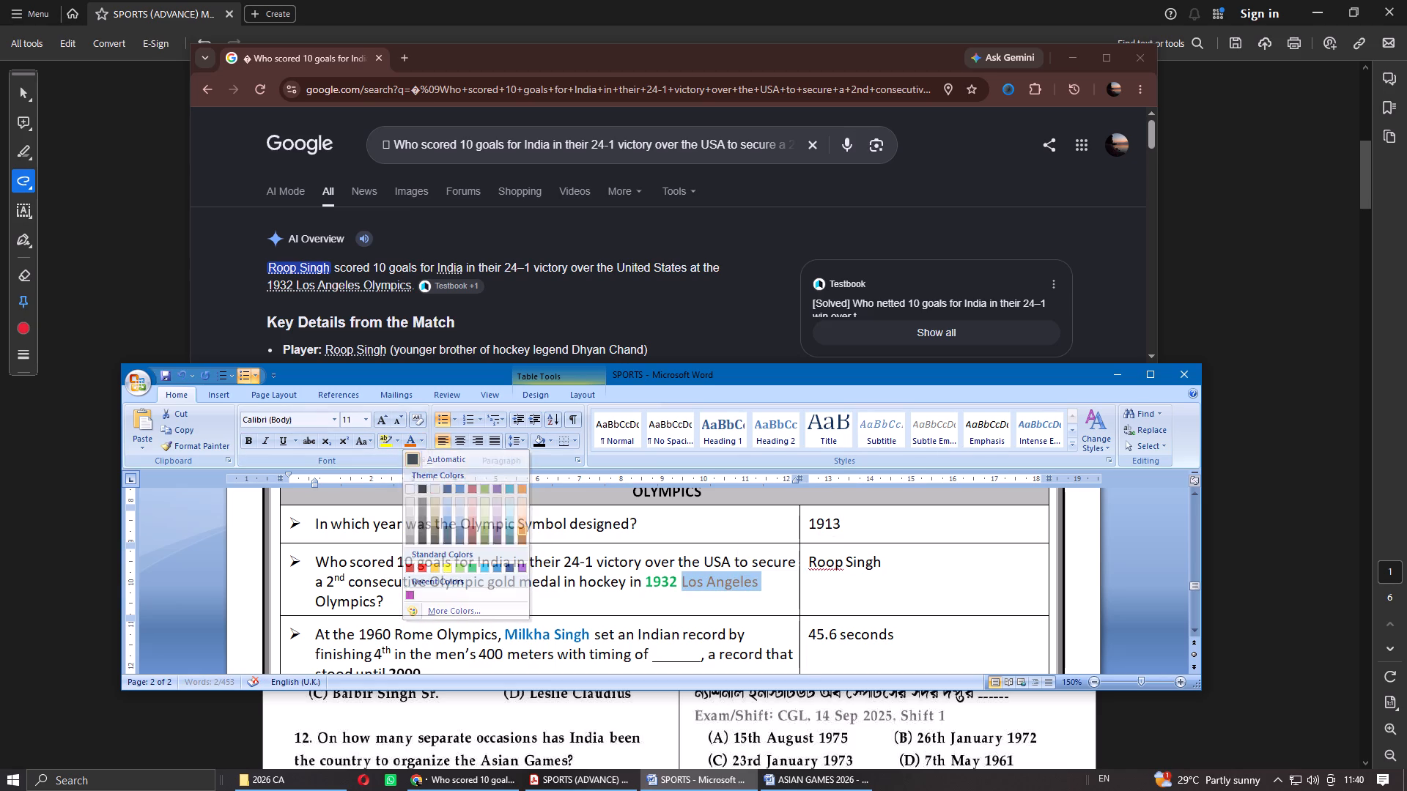
Colour the word "Olympics" at the end of the hockey question magenta, using a custom standard colour.
double_click(326, 597)
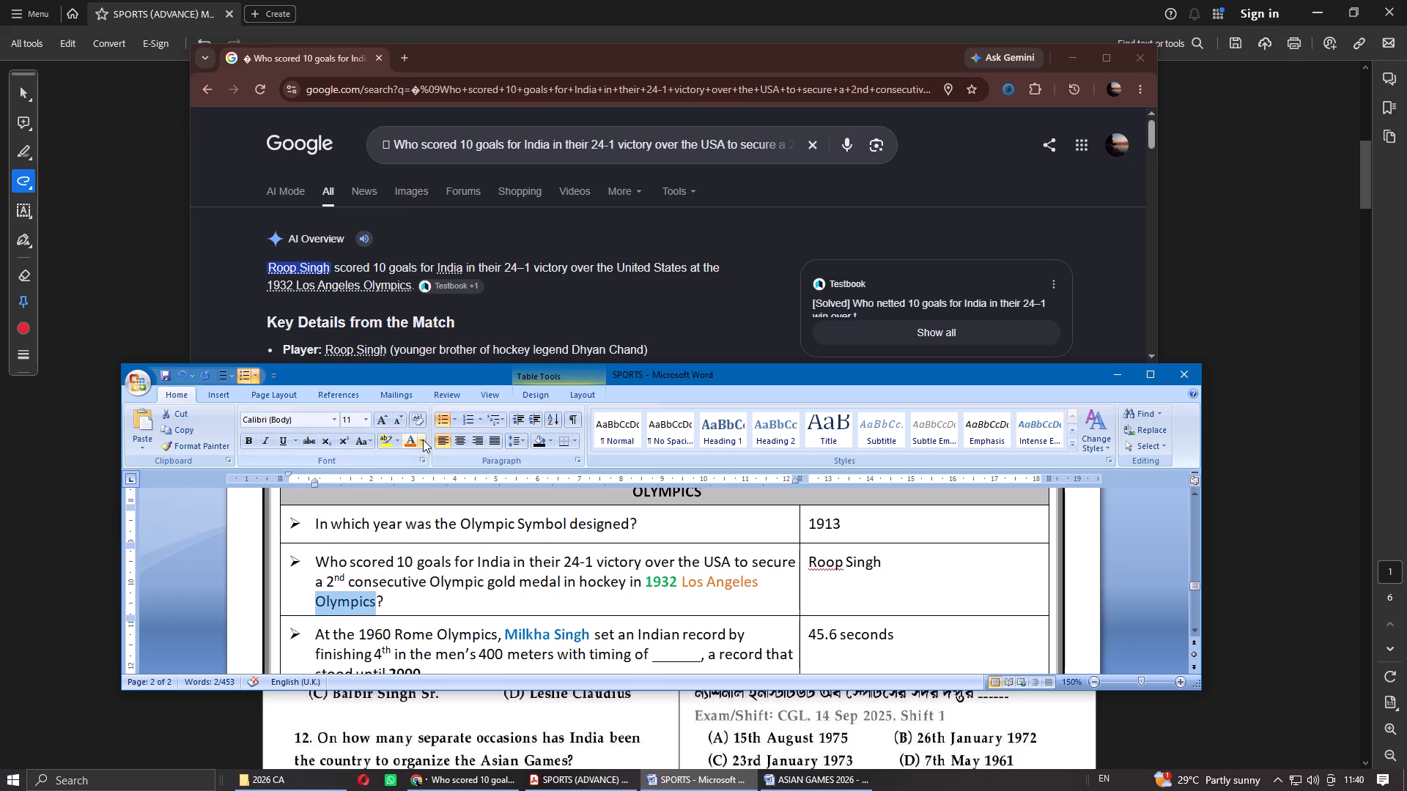
click(423, 439)
click(434, 606)
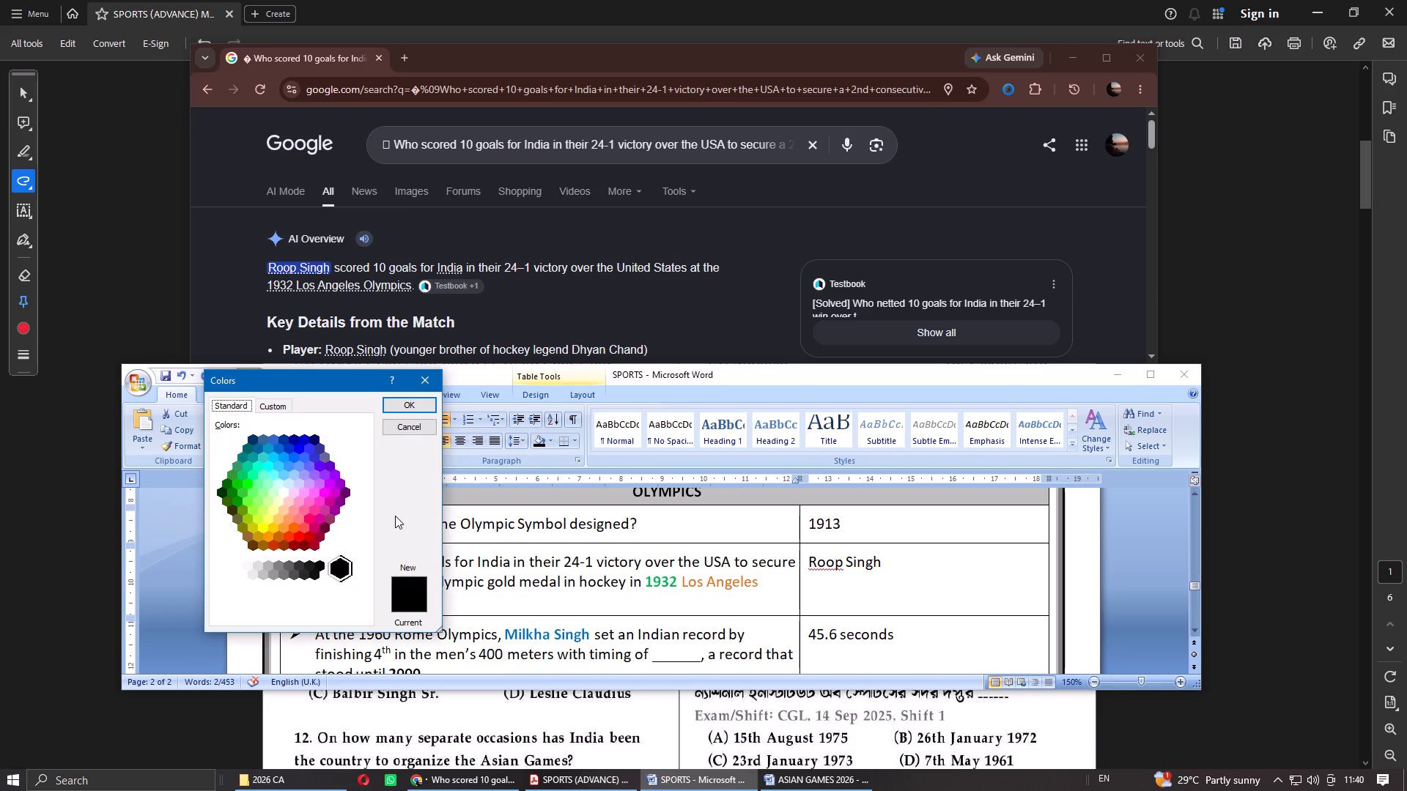
click(325, 494)
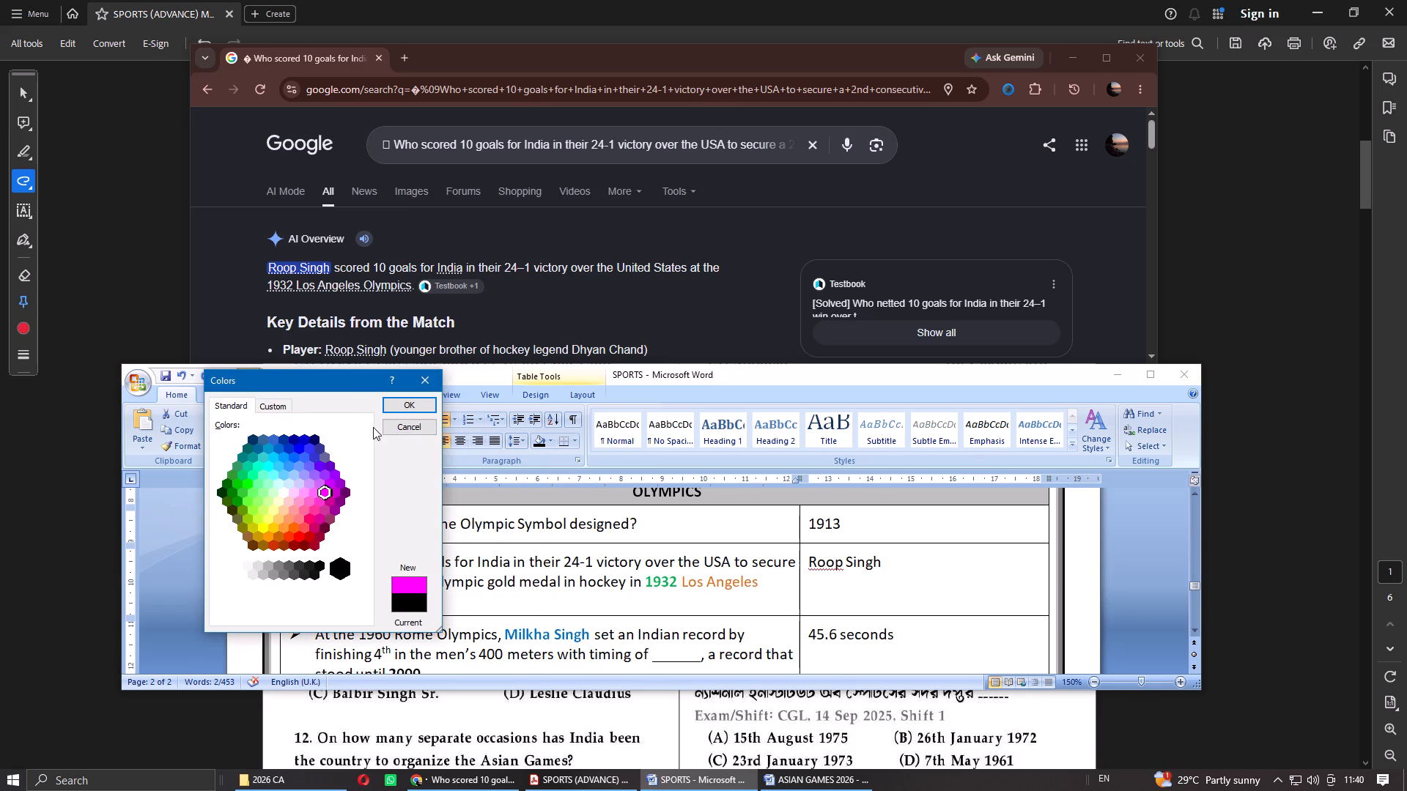
click(401, 401)
click(473, 584)
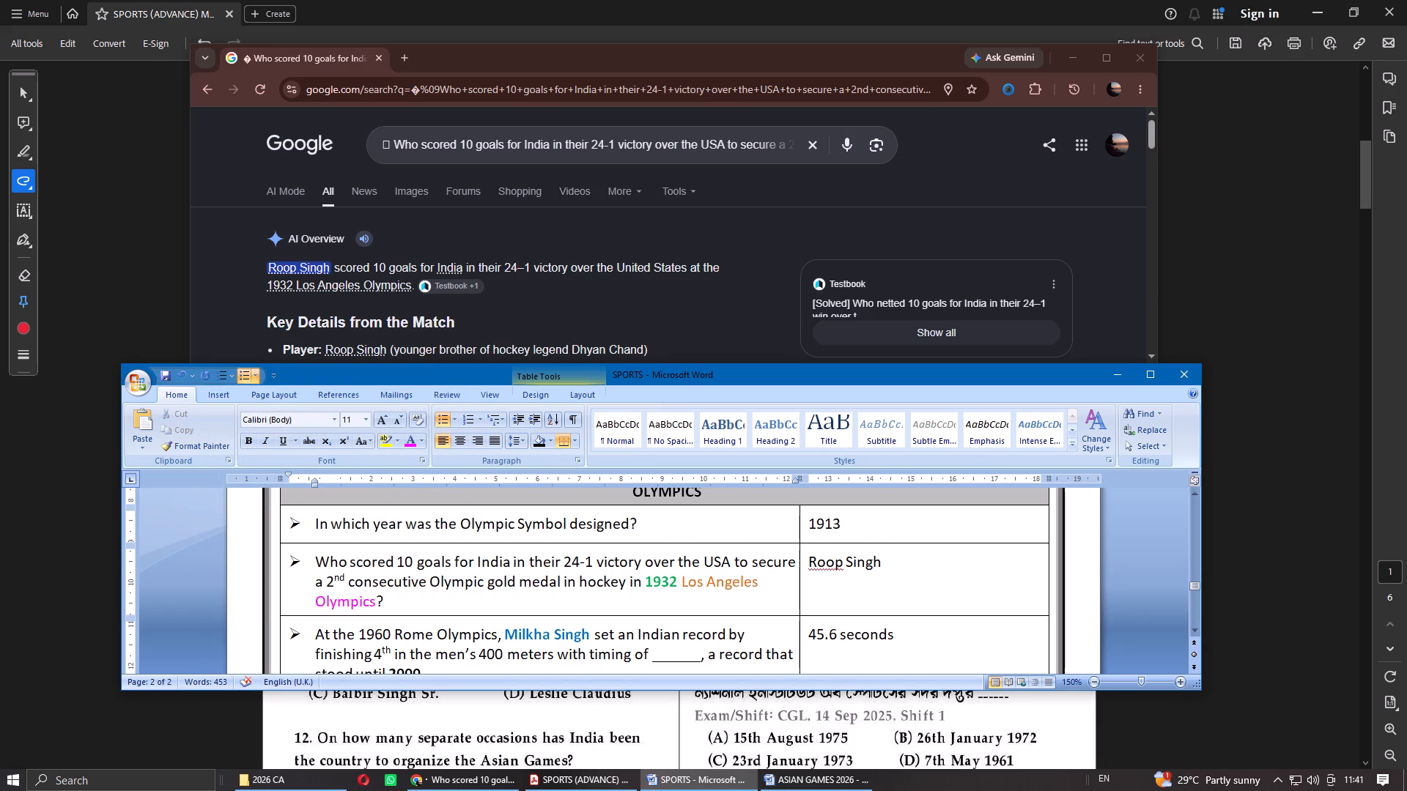
Colour the word "Olympics" after Rome in the Milkha Singh question magenta.
scroll(569, 552, down, 1)
double_click(377, 549)
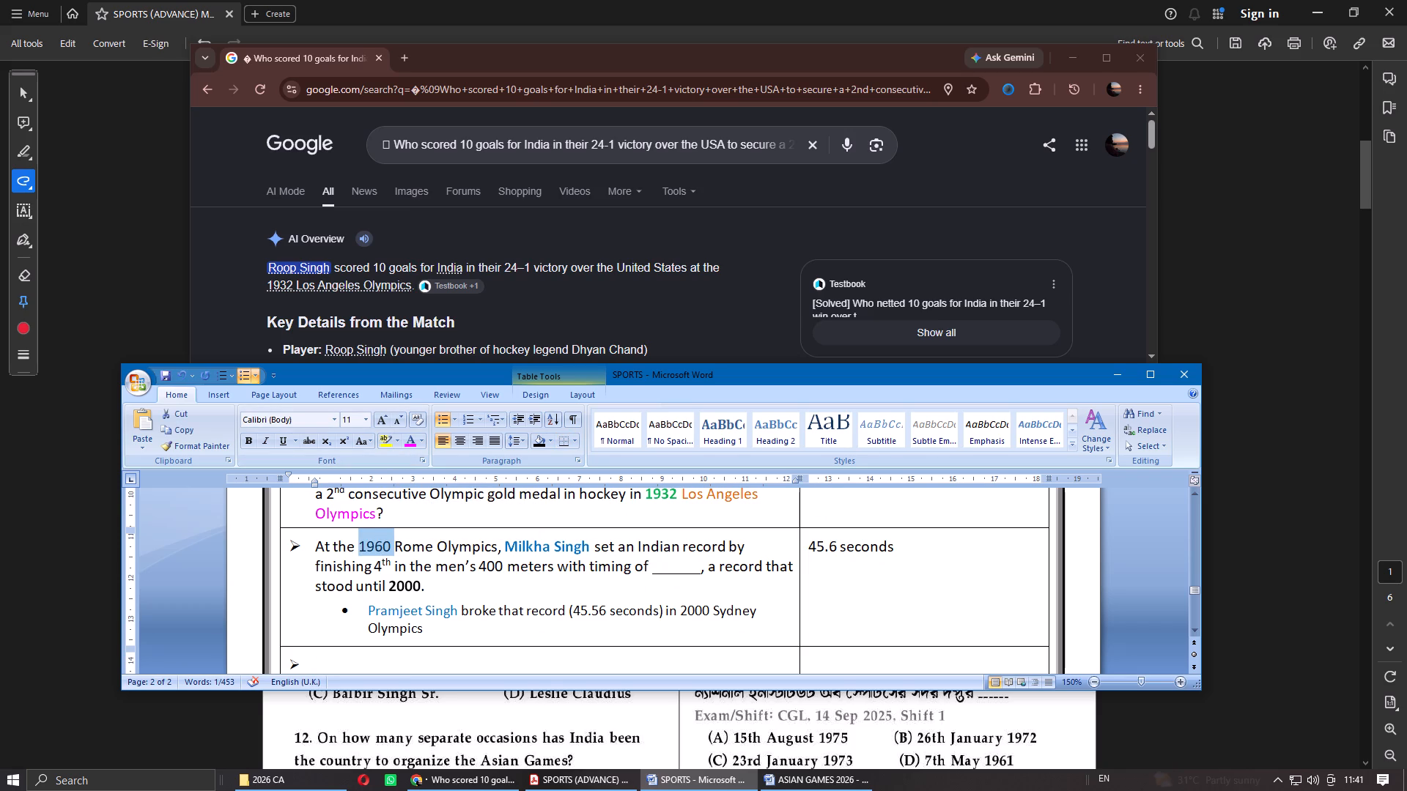
double_click(473, 545)
click(411, 437)
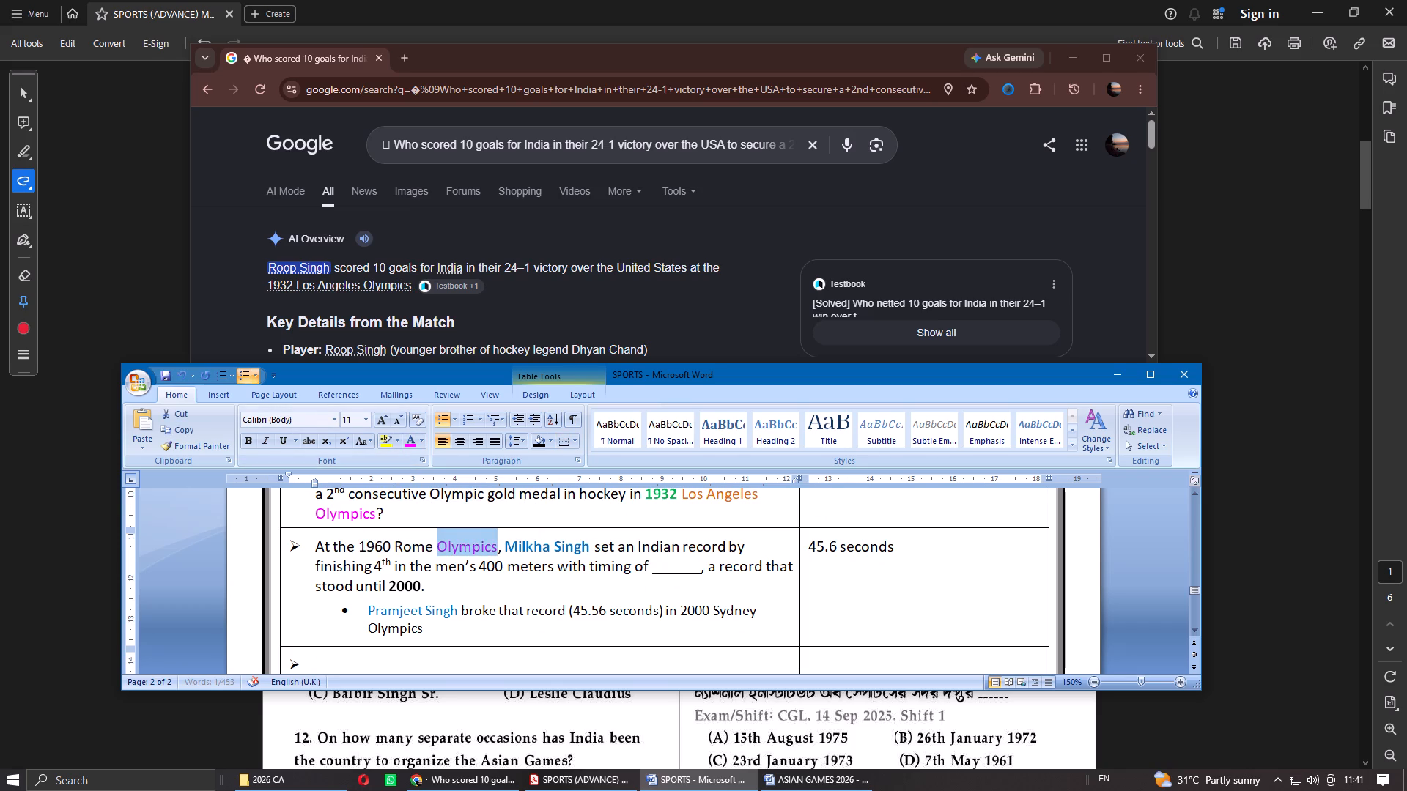
Make "1960" in the Milkha Singh question bold and green.
double_click(376, 543)
key(ctrl+b)
click(421, 441)
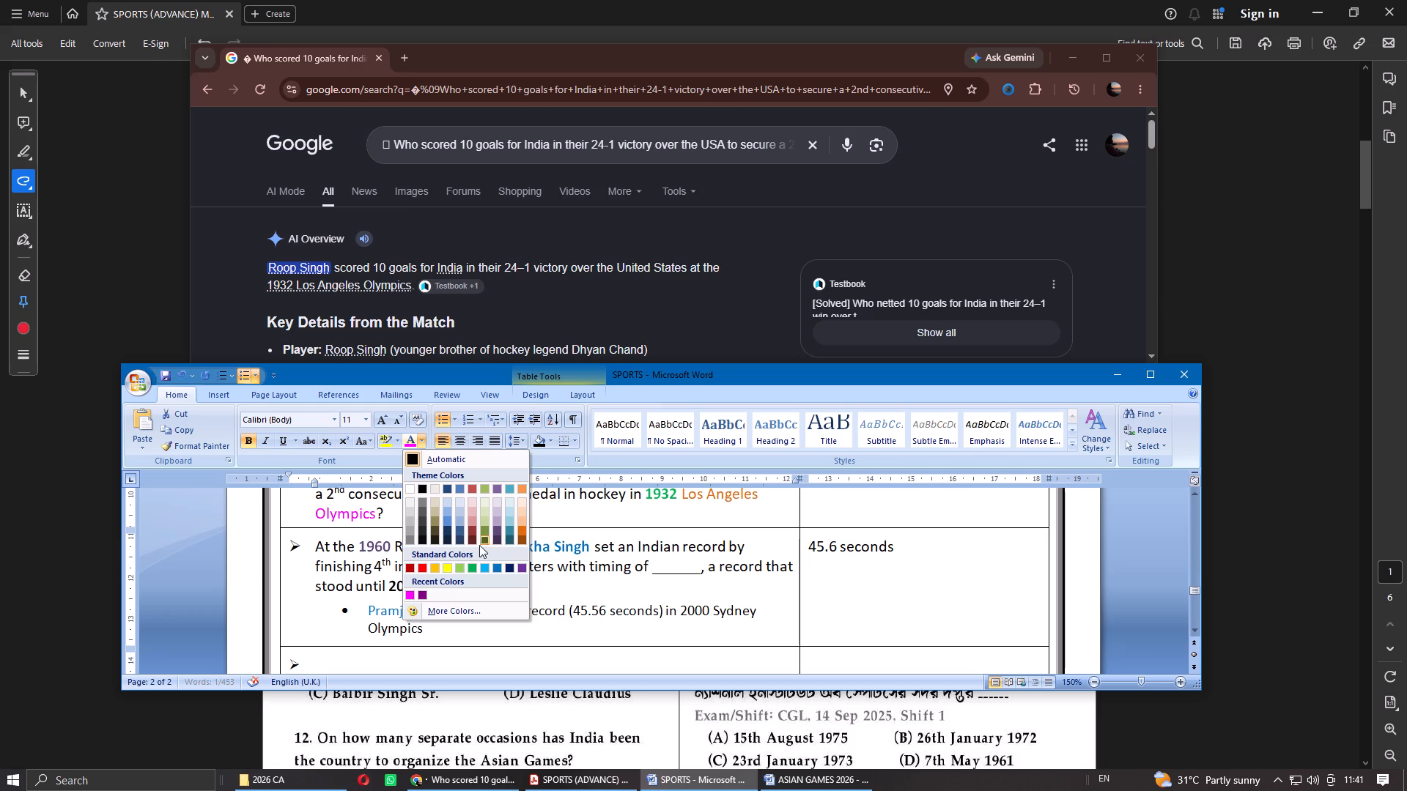
click(471, 566)
Colour "Rome" in the Milkha Singh question dark orange.
double_click(416, 546)
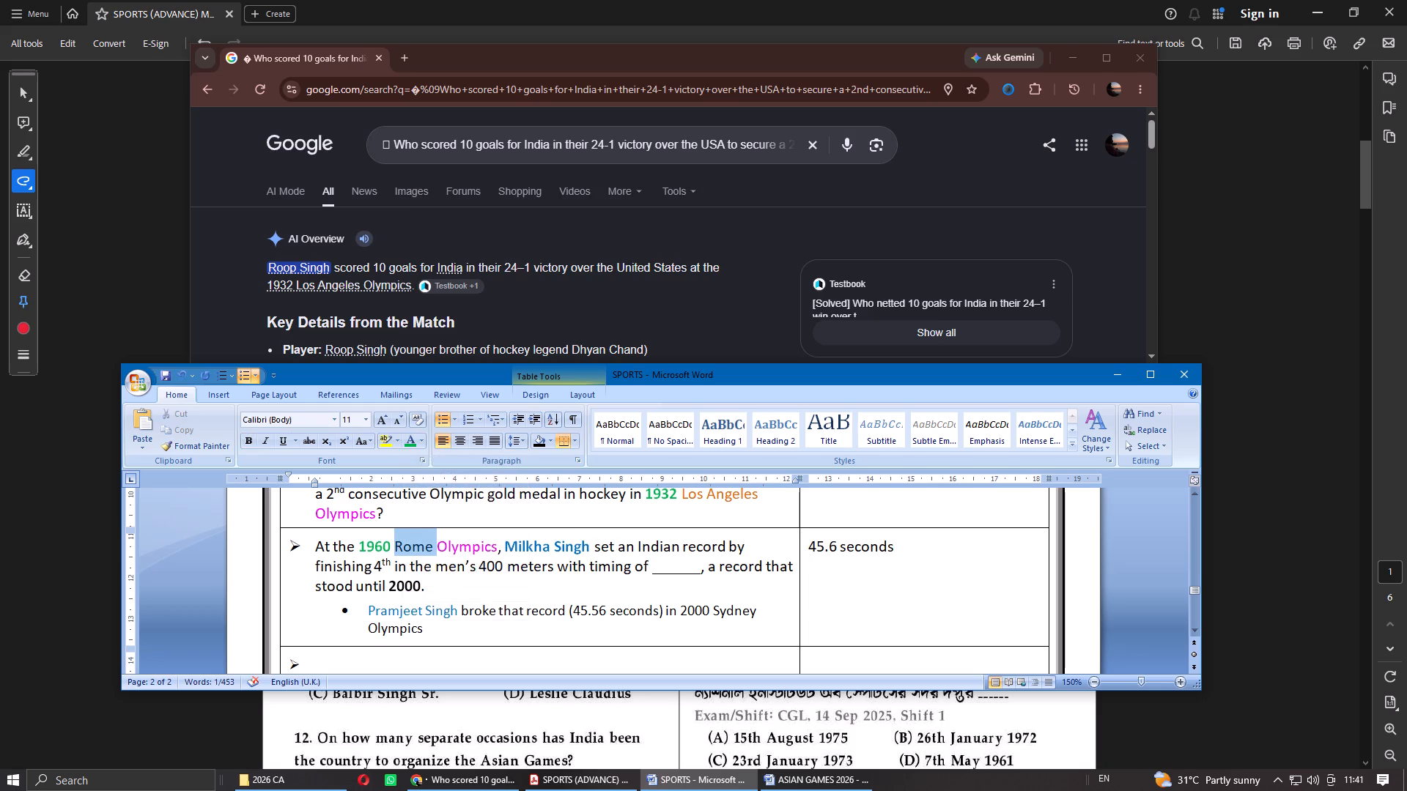
click(422, 438)
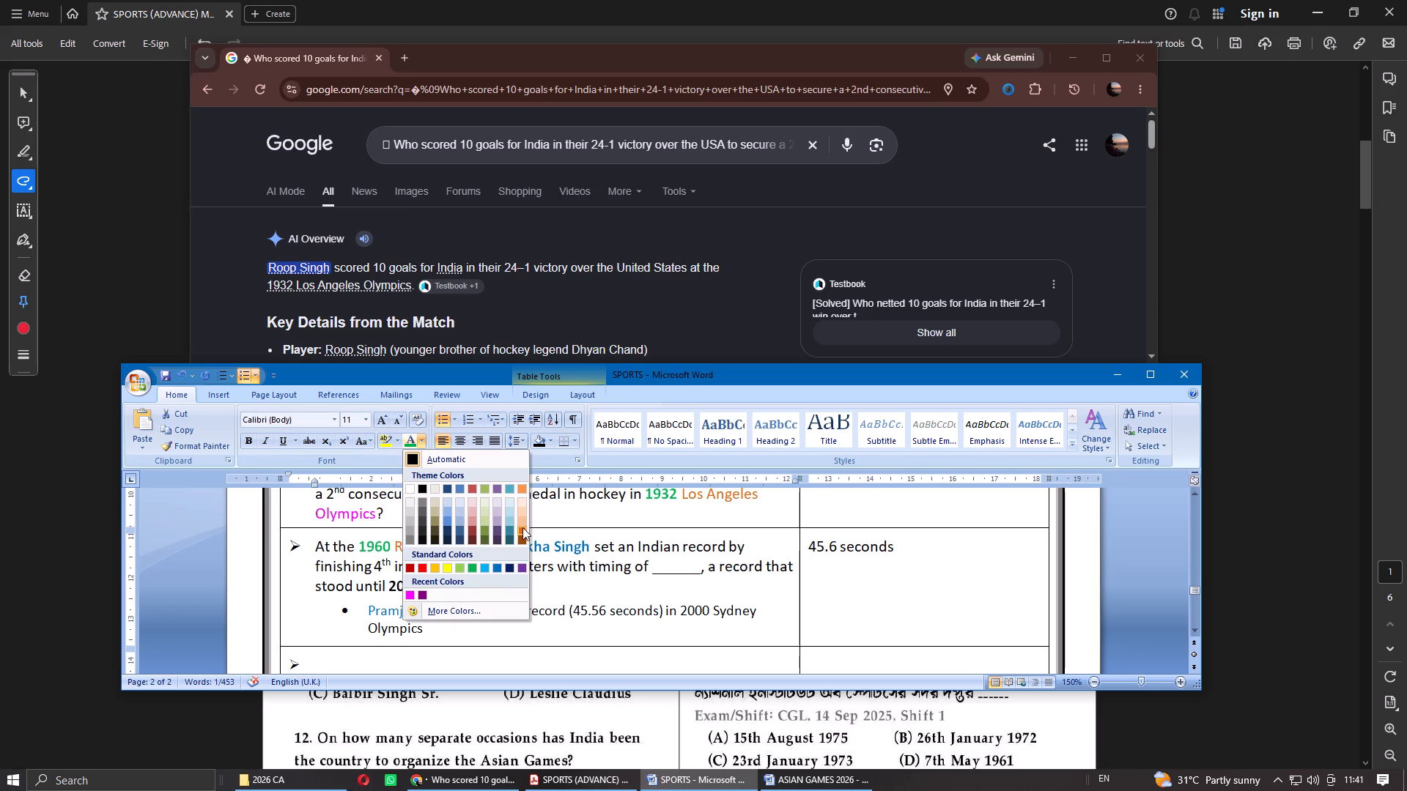
click(522, 527)
click(626, 587)
Exclude the word "Roop" in the hockey question's answer from spelling and grammar checking.
scroll(682, 569, up, 1)
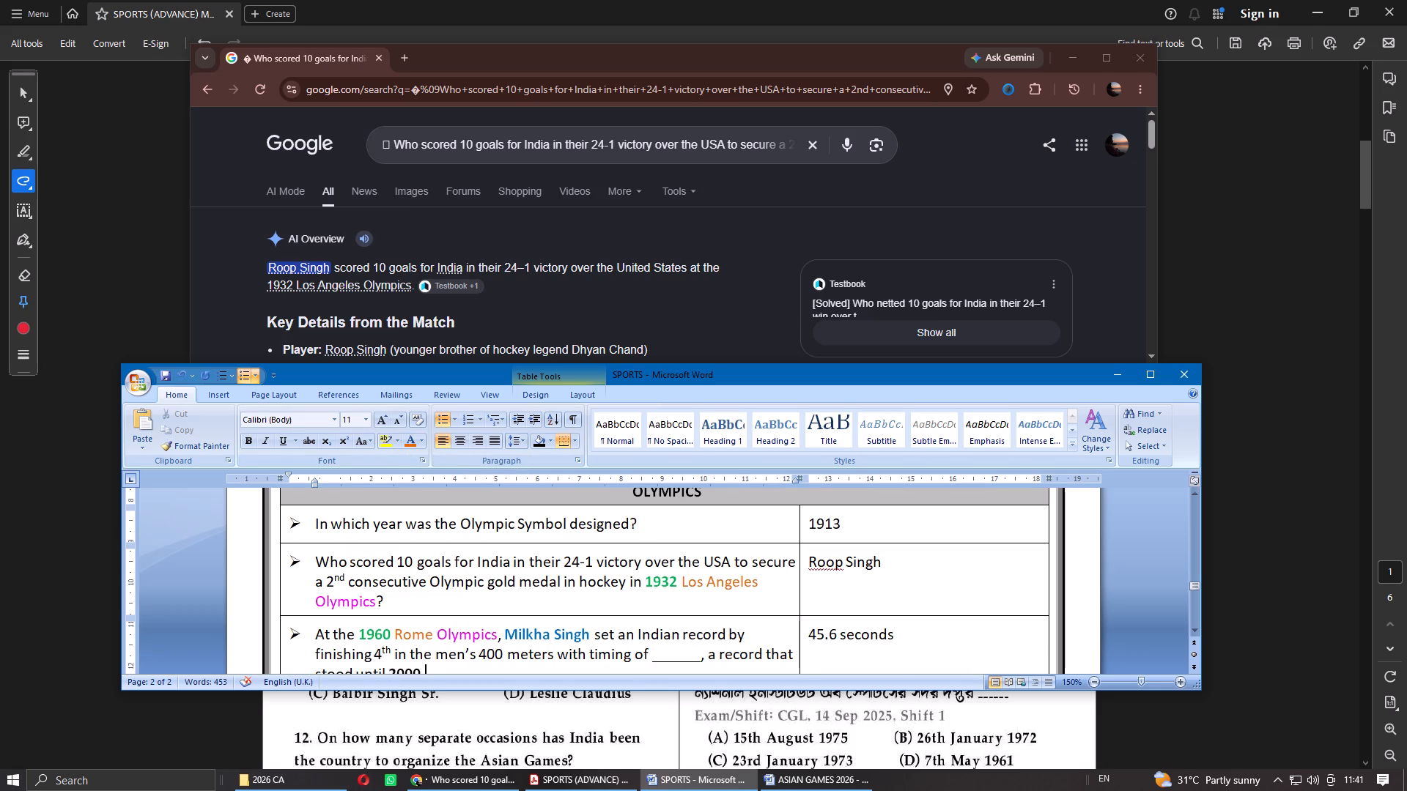
double_click(821, 568)
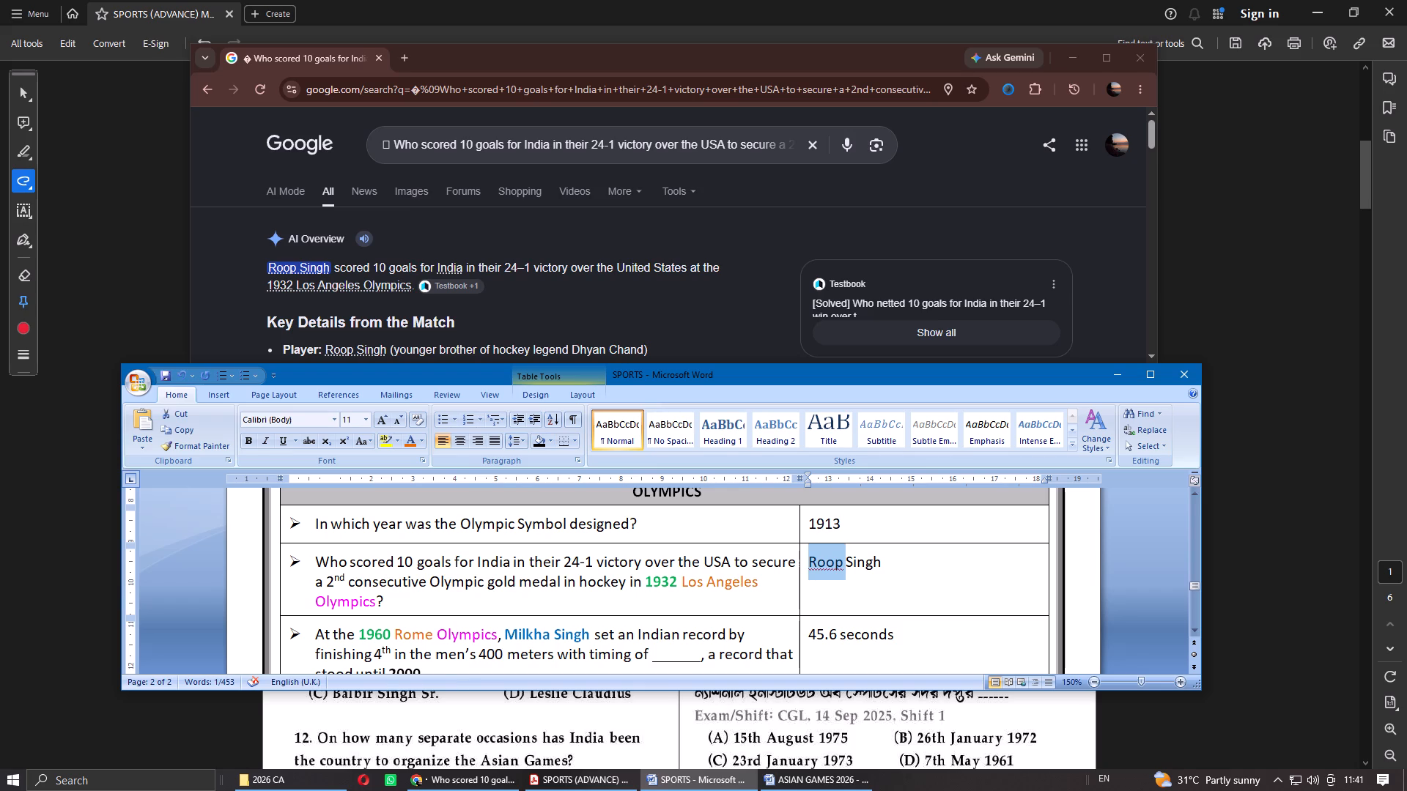
click(297, 679)
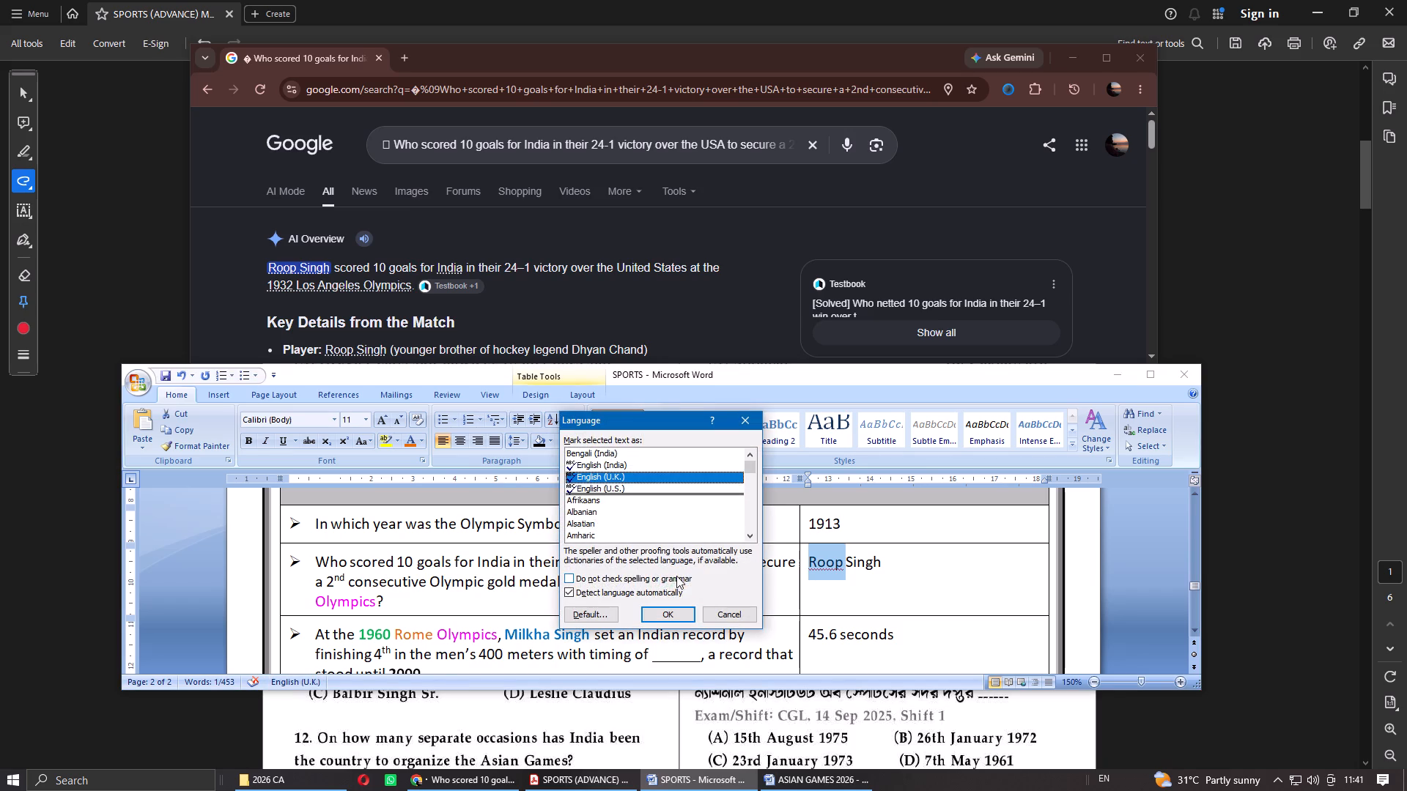
click(670, 579)
click(669, 612)
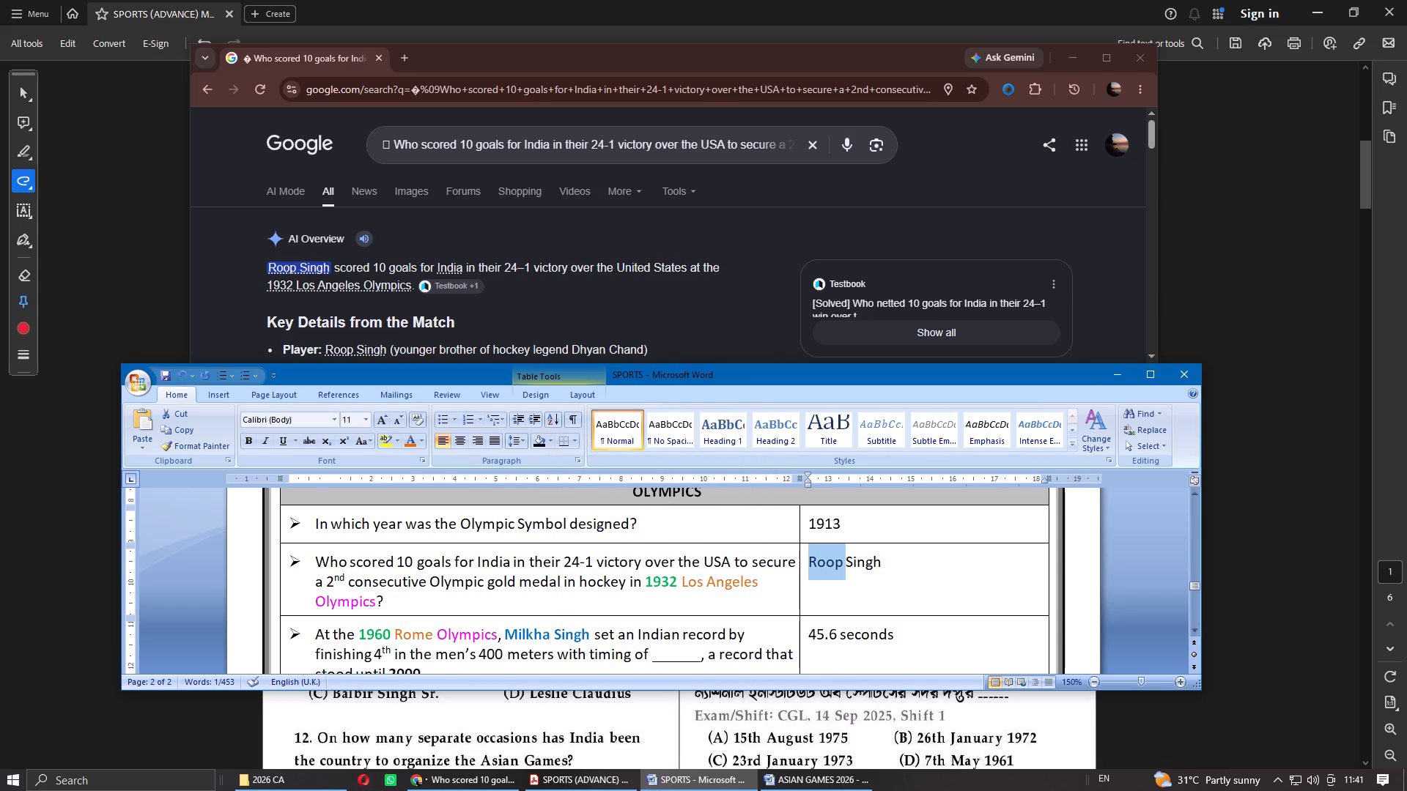
click(750, 582)
Colour the answer "Roop Singh" blue and save the SPORTS document.
drag(885, 565, 829, 565)
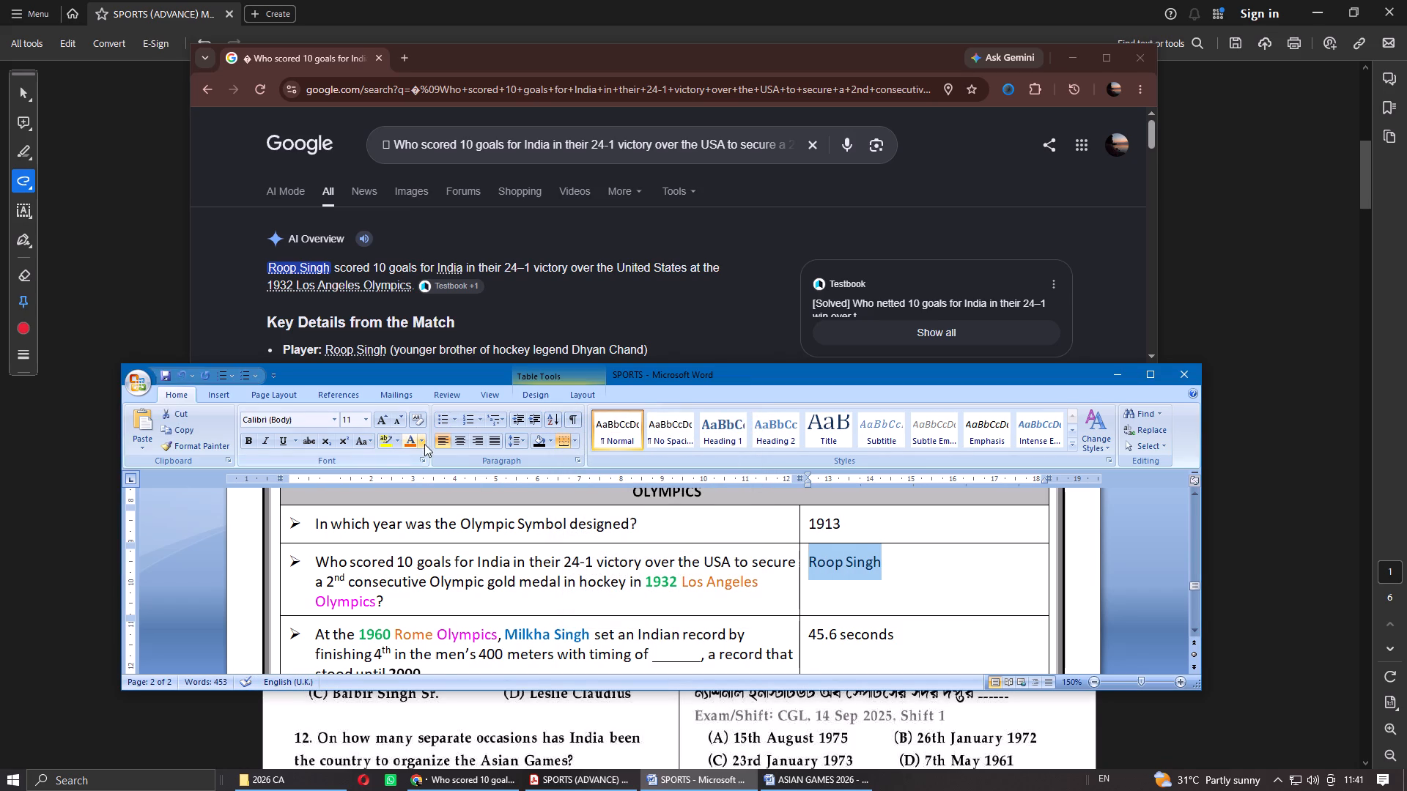
click(424, 444)
click(495, 567)
click(920, 581)
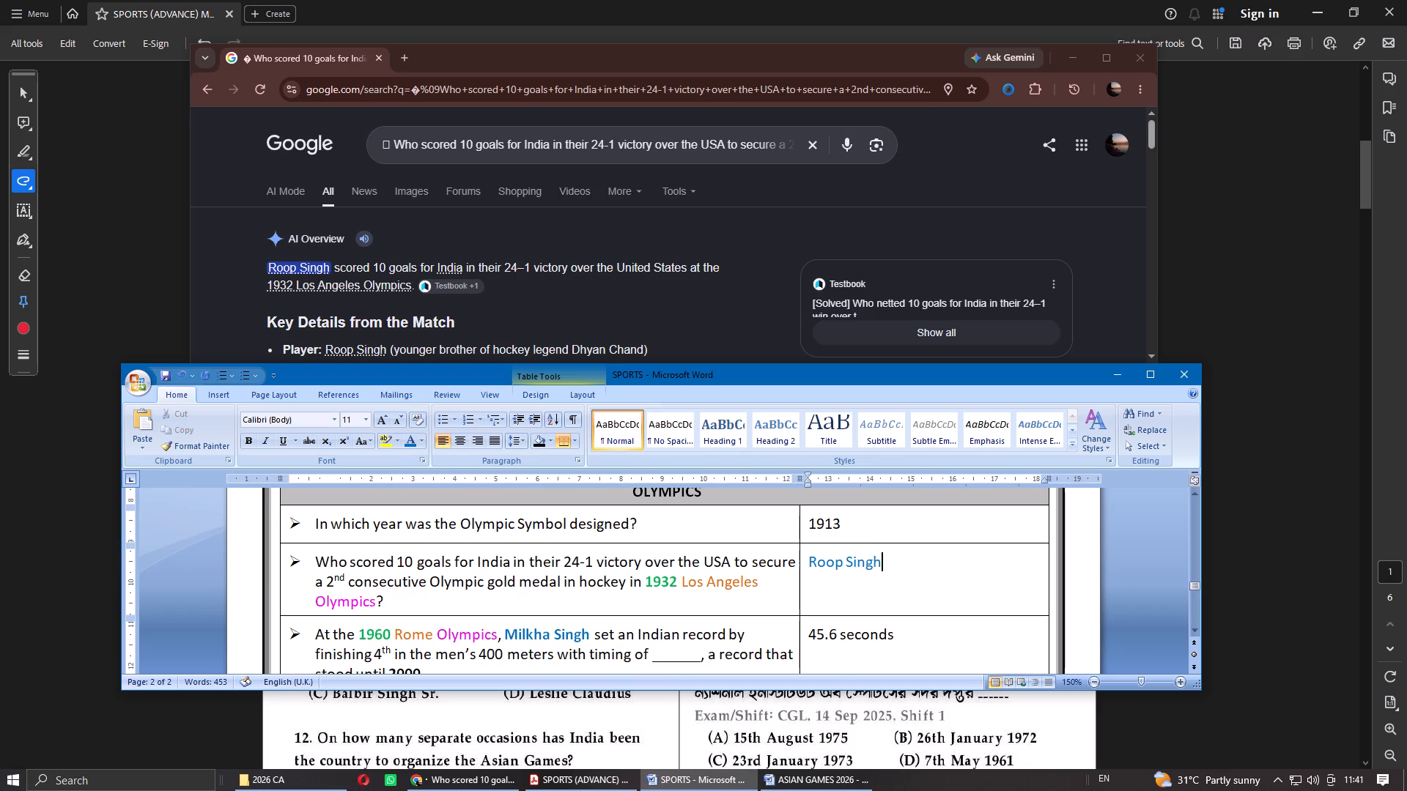
click(160, 376)
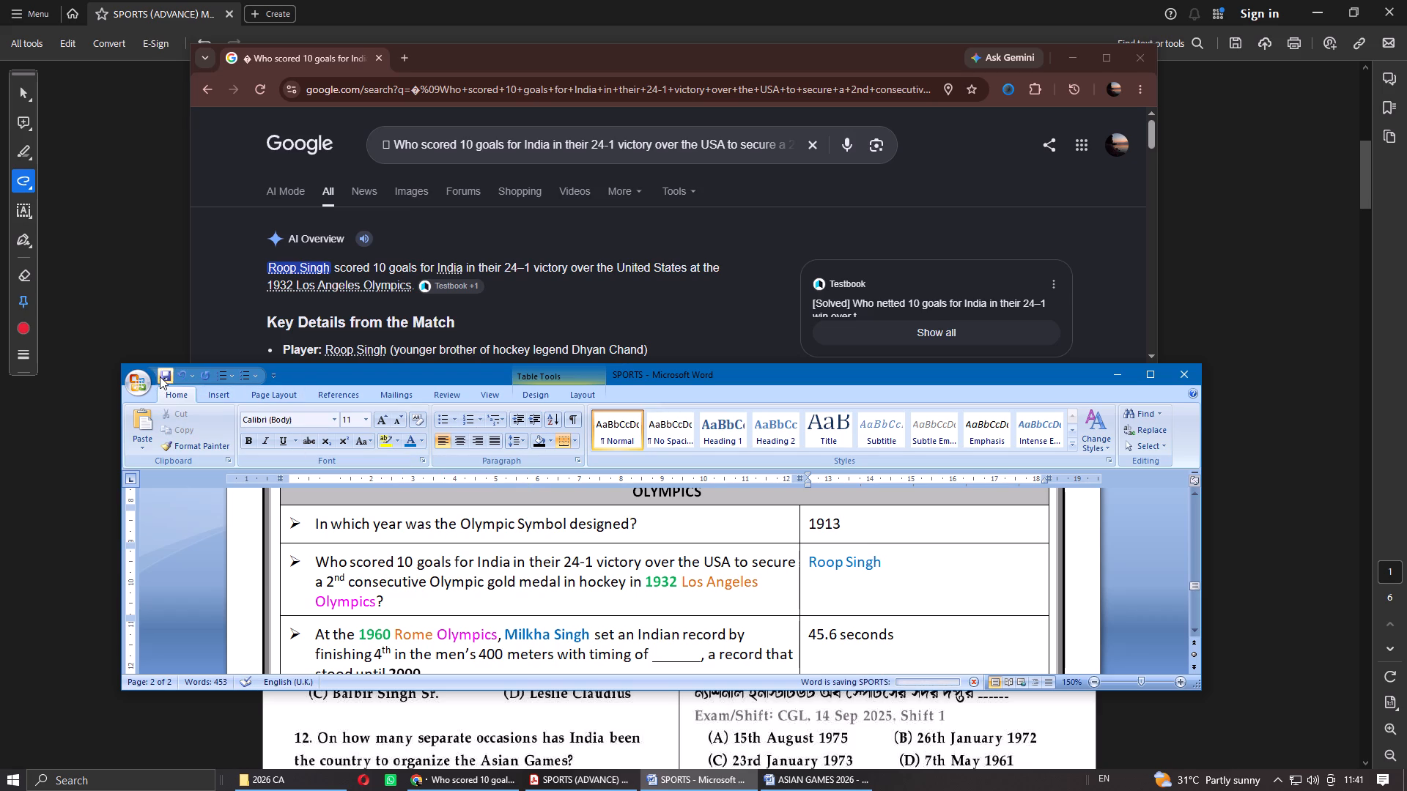
In the PDF, underline option (B) Roop Singh of question 11 in red.
click(608, 790)
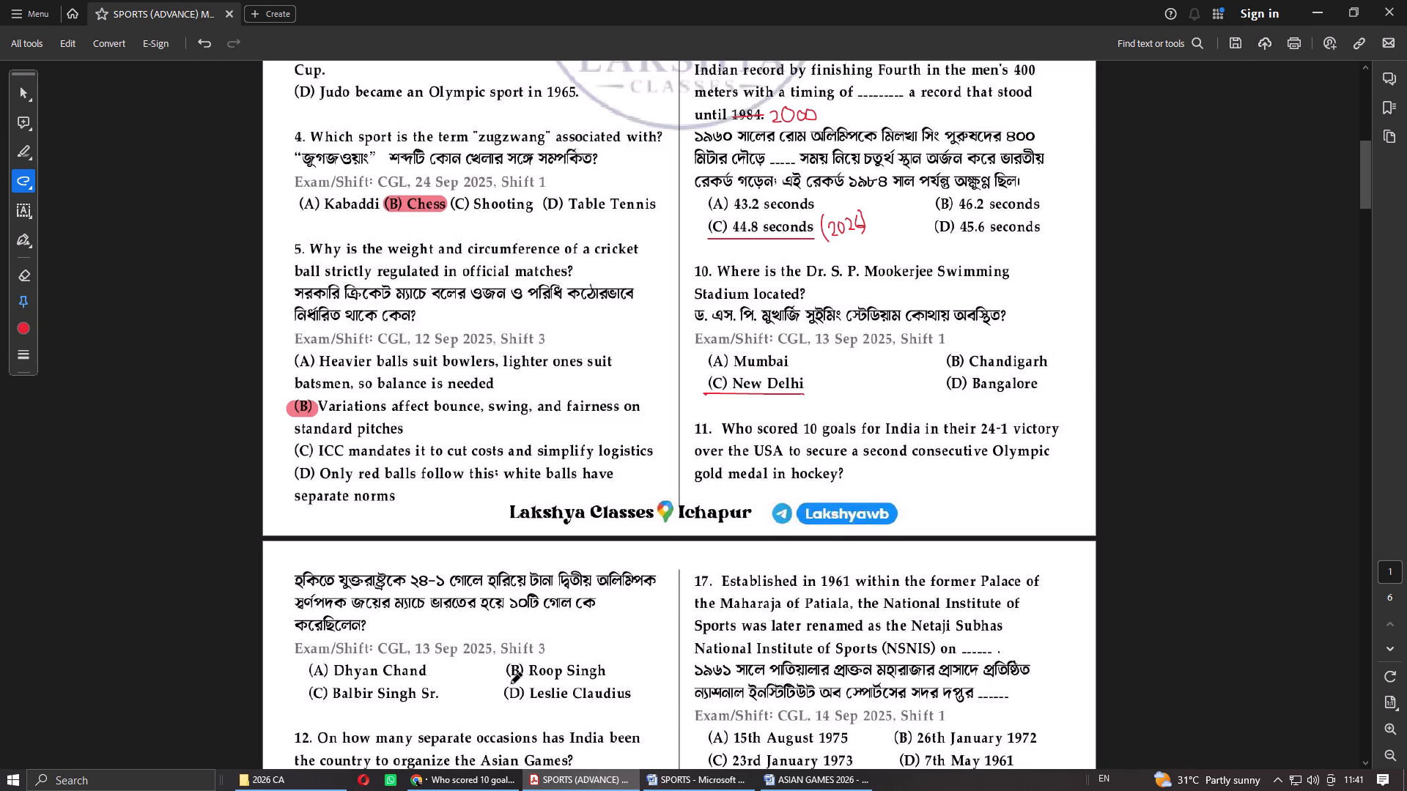
drag(512, 683, 611, 679)
Switch to the ASIAN GAMES 2026 document and insert an empty row directly under the ASIAN GAMES STATIC heading.
scroll(629, 562, down, 1)
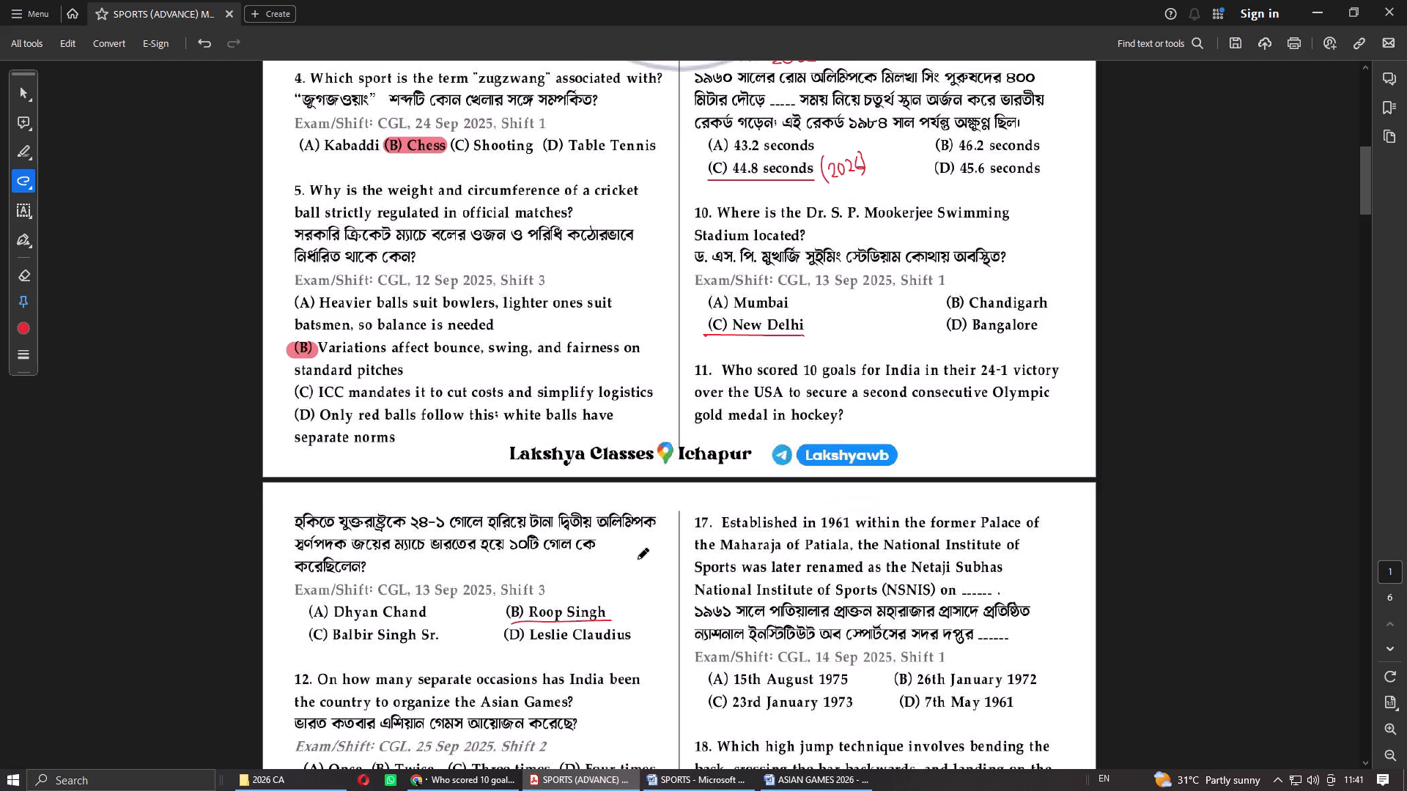
scroll(964, 368, down, 3)
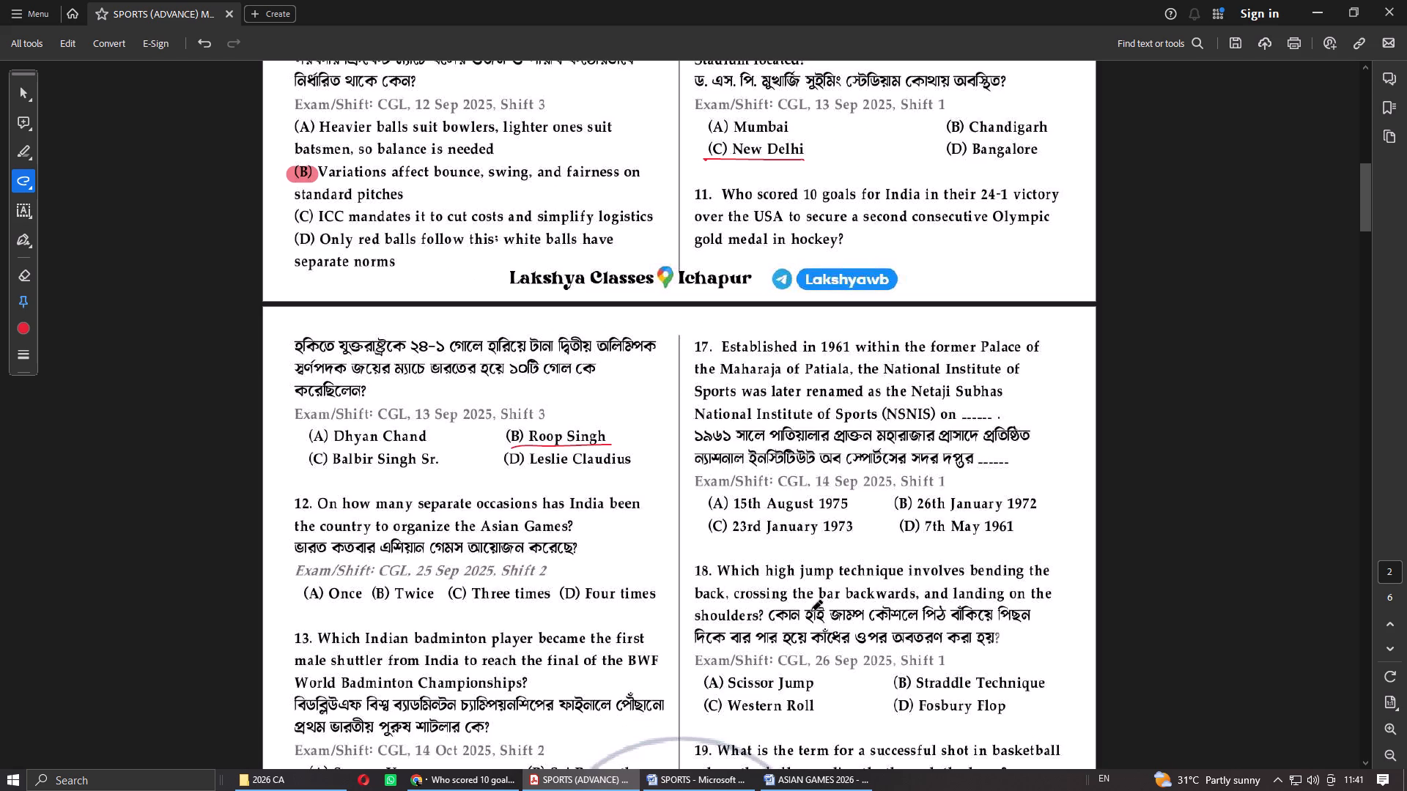
click(786, 790)
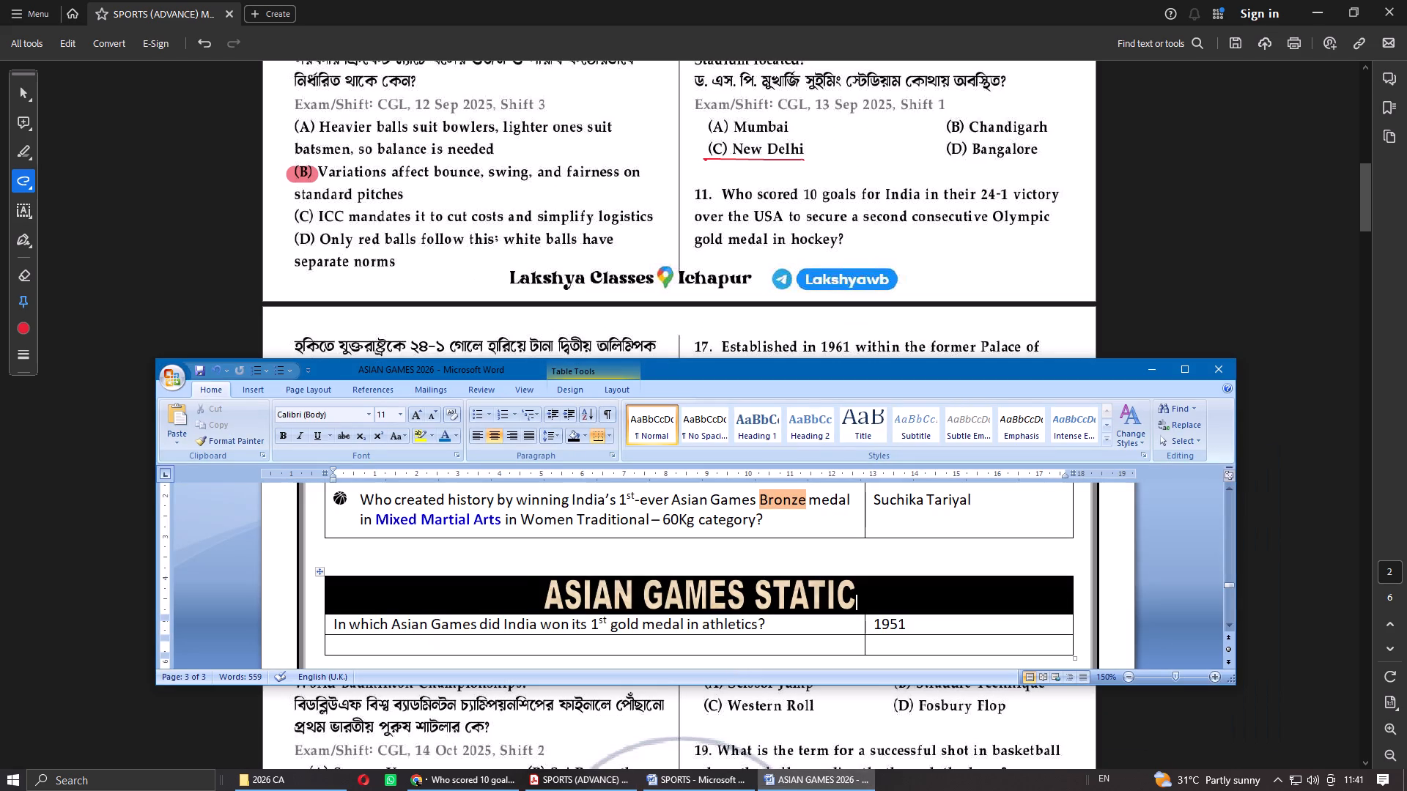
right_click(620, 623)
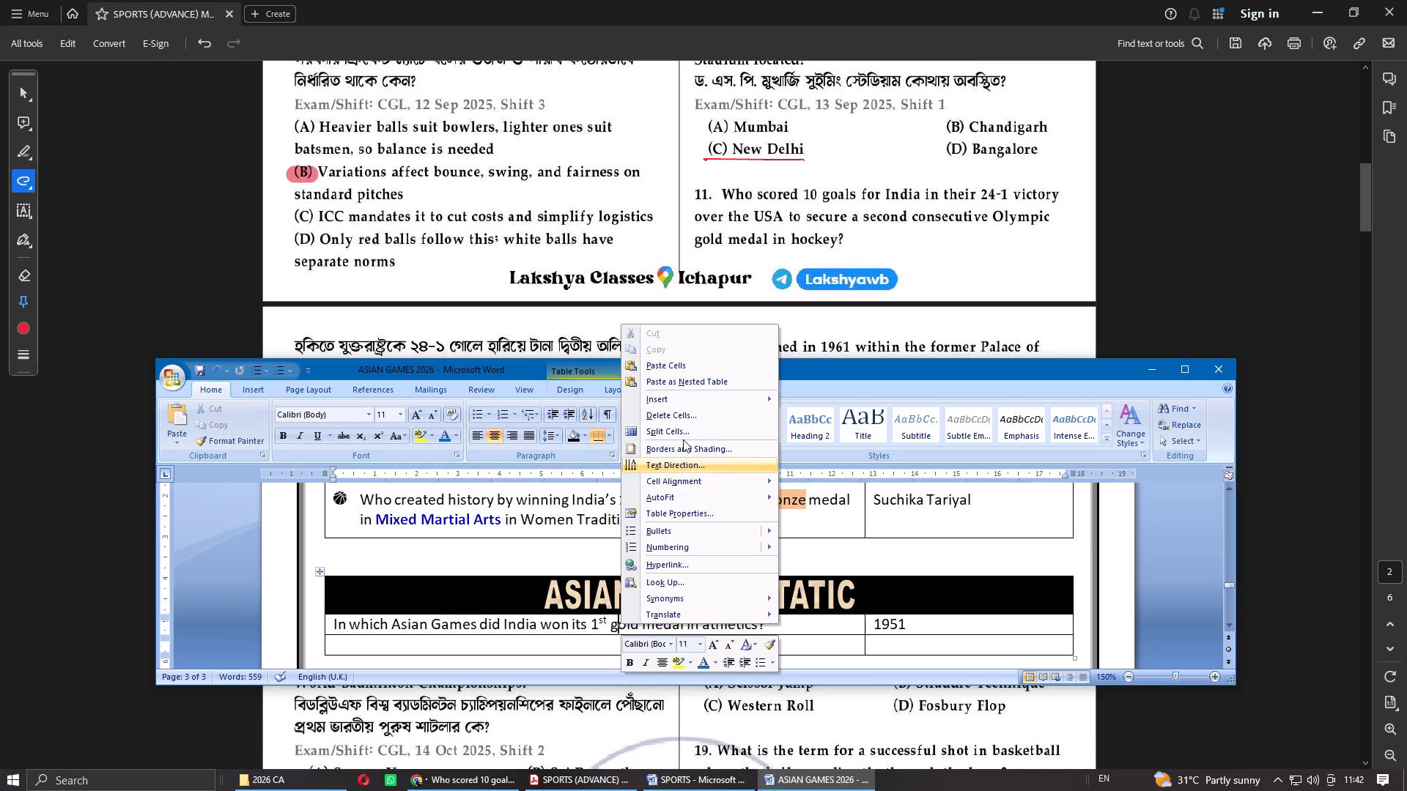
click(841, 439)
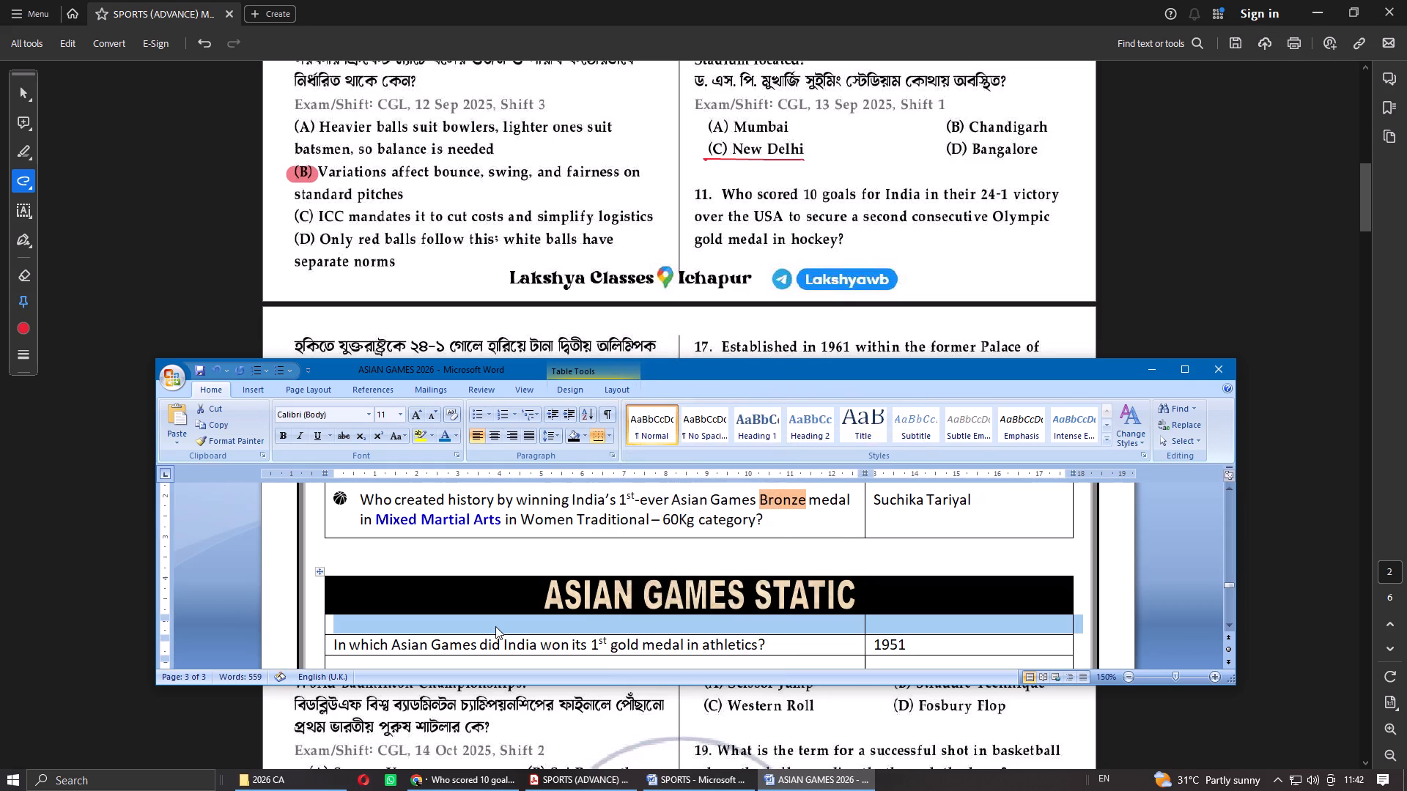
click(495, 626)
Enter "On how many separate occasions has India been the country to organize the Asian Games?" in the new row, keeping PDF question 12 in view.
drag(679, 366, 687, 112)
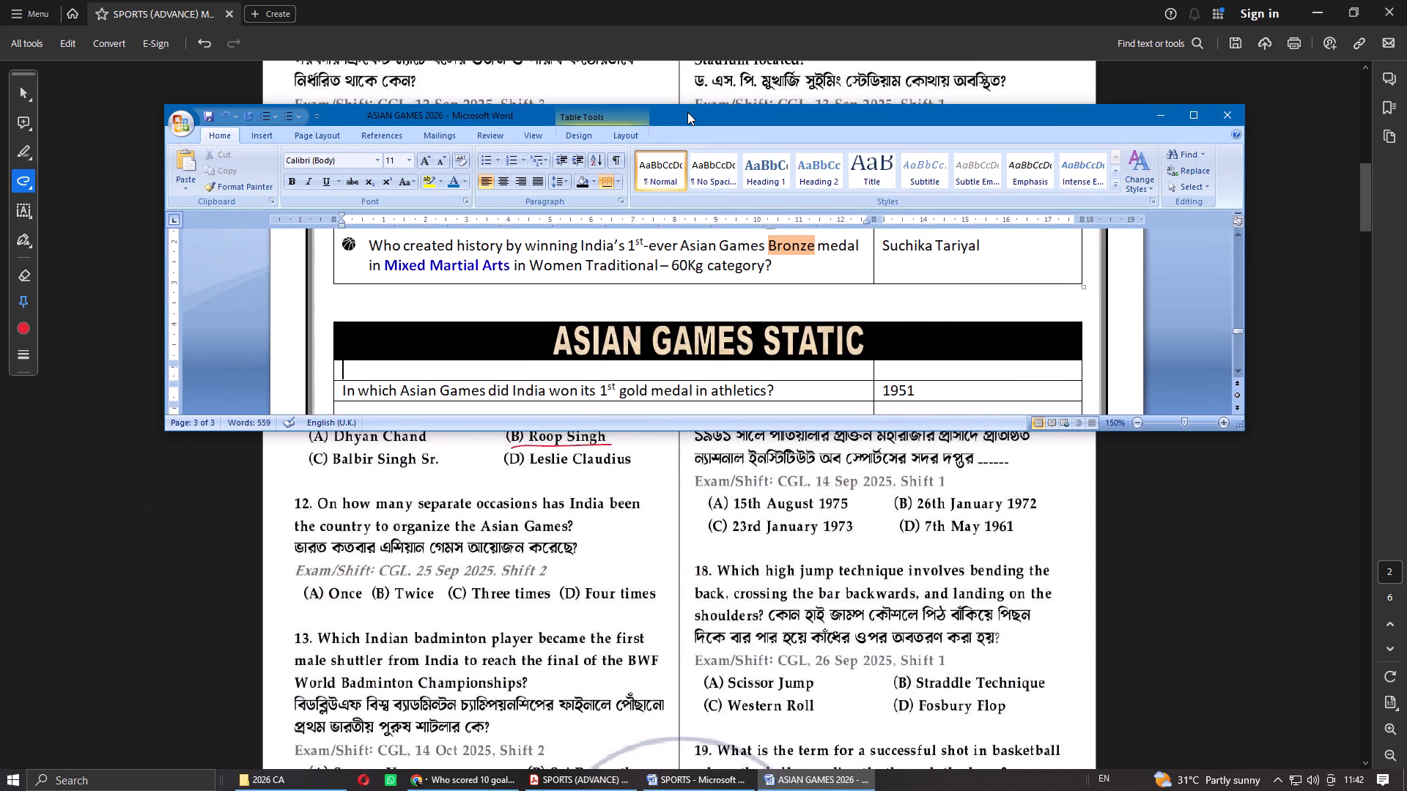
text(on how many spe)
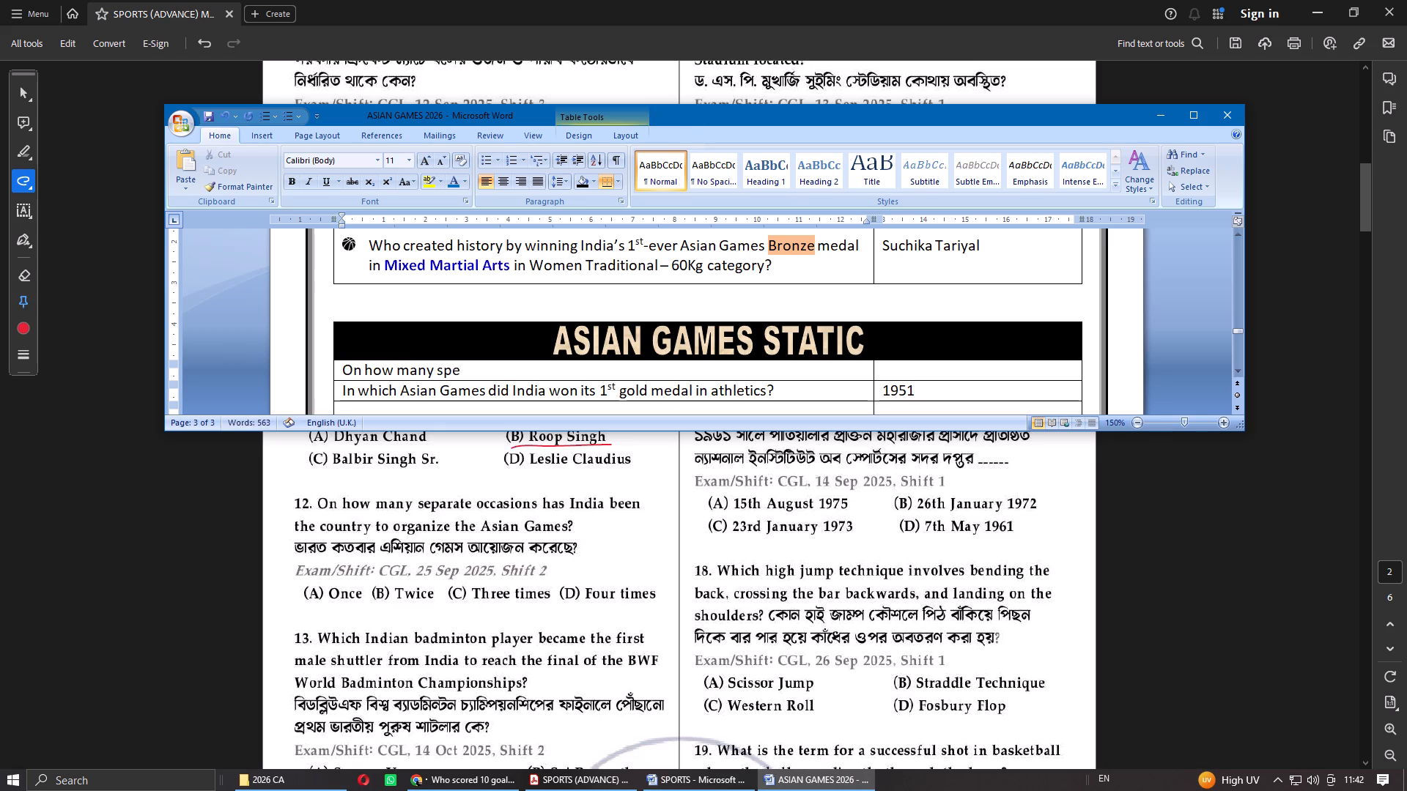
key(BackSpace)
key(BackSpace)
text(eparate occasions has India been the country to org)
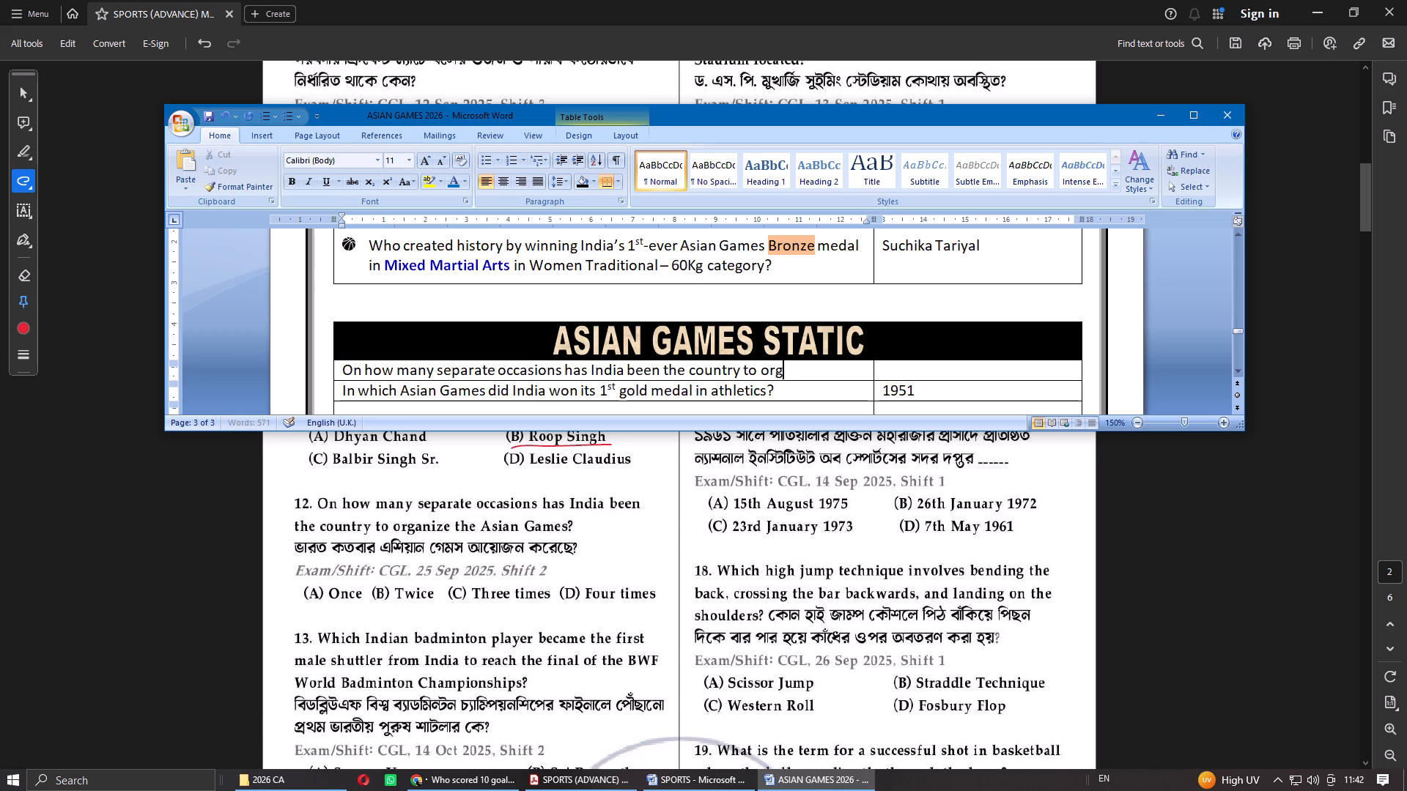
text(anize the Asian Games?)
Enter "2 times" as the answer to the Asian Games hosting question.
key(Tab)
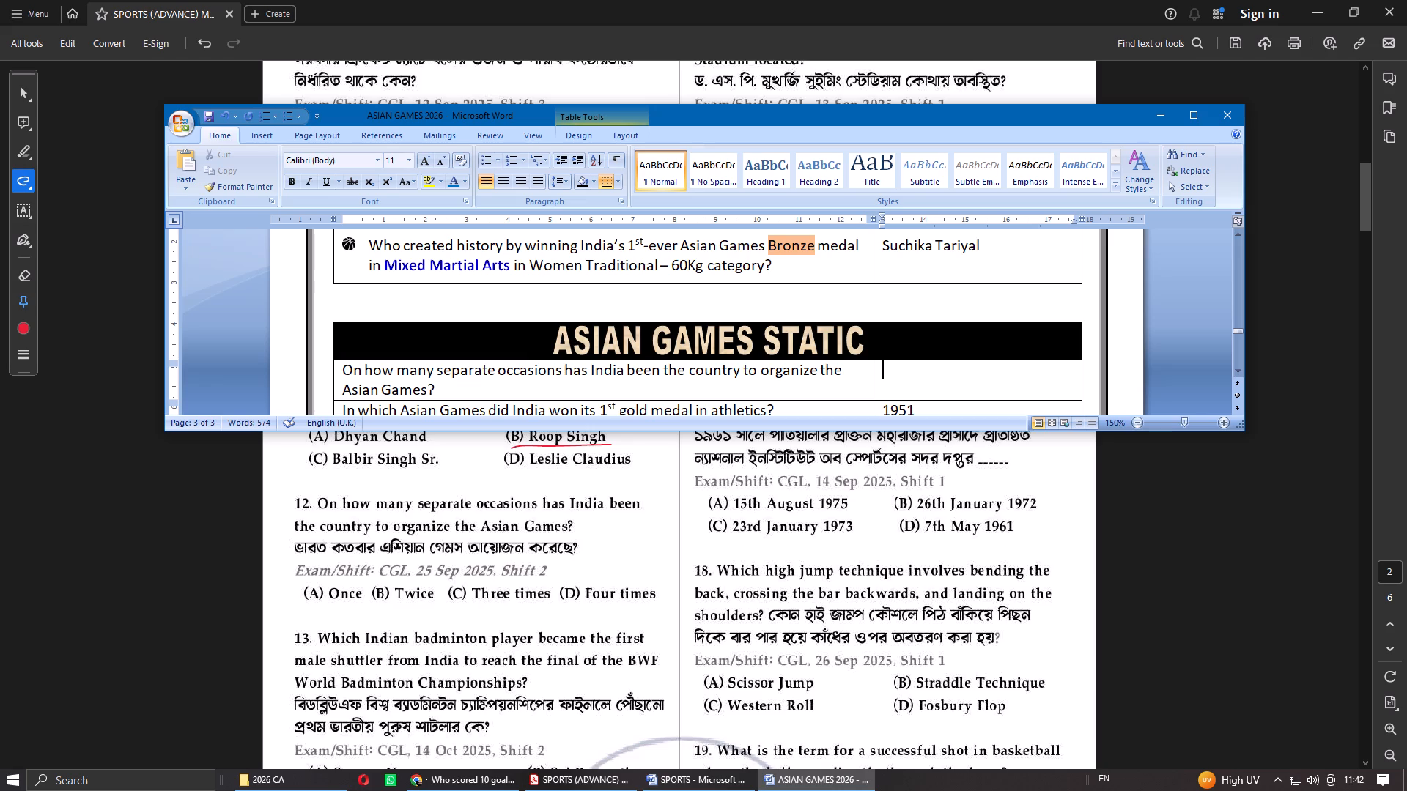
key(shift+at)
key(BackSpace)
text(Twi)
key(BackSpace)
key(BackSpace)
key(BackSpace)
text(2 times)
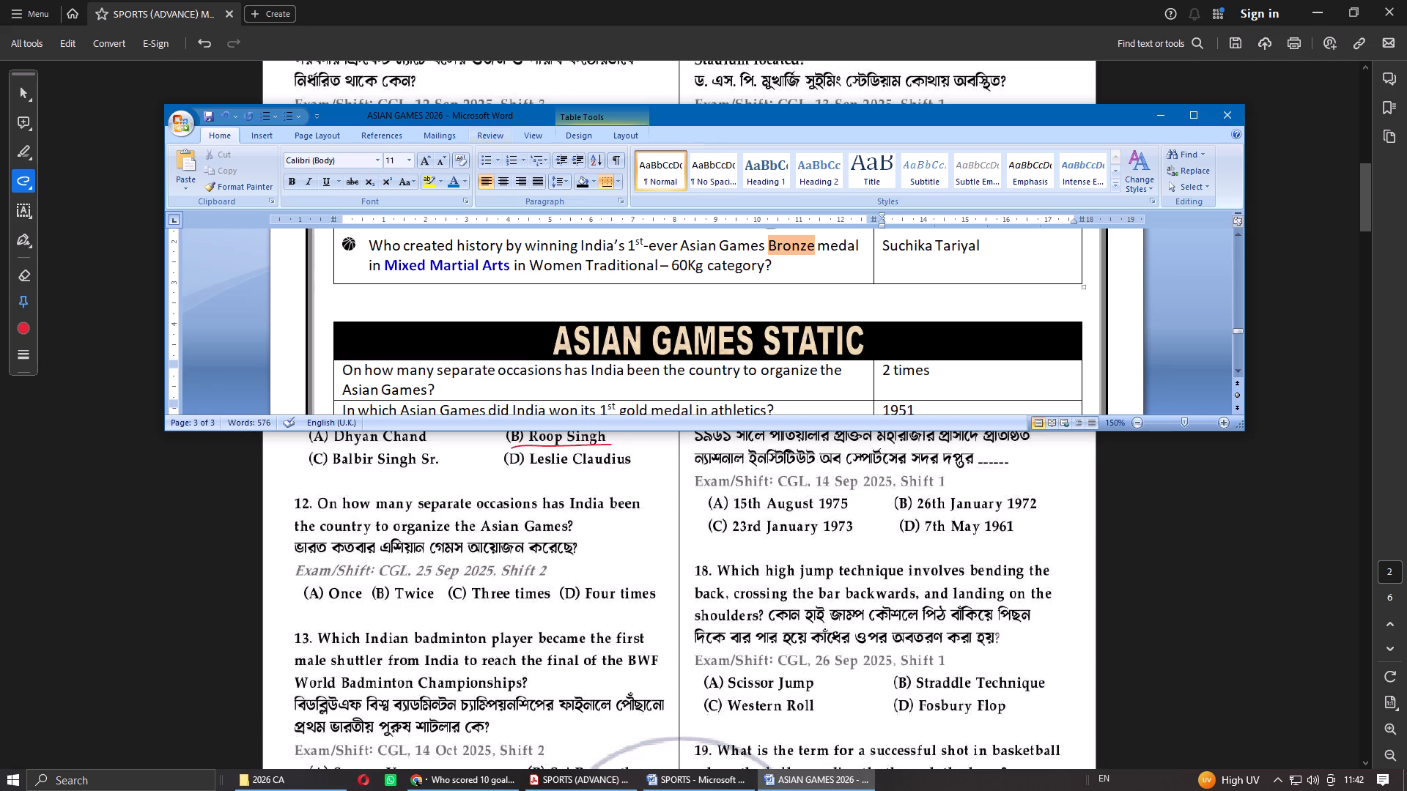
Copy the Asian Games hosting question and search Google for it in Chrome to verify the answer.
drag(453, 387, 357, 371)
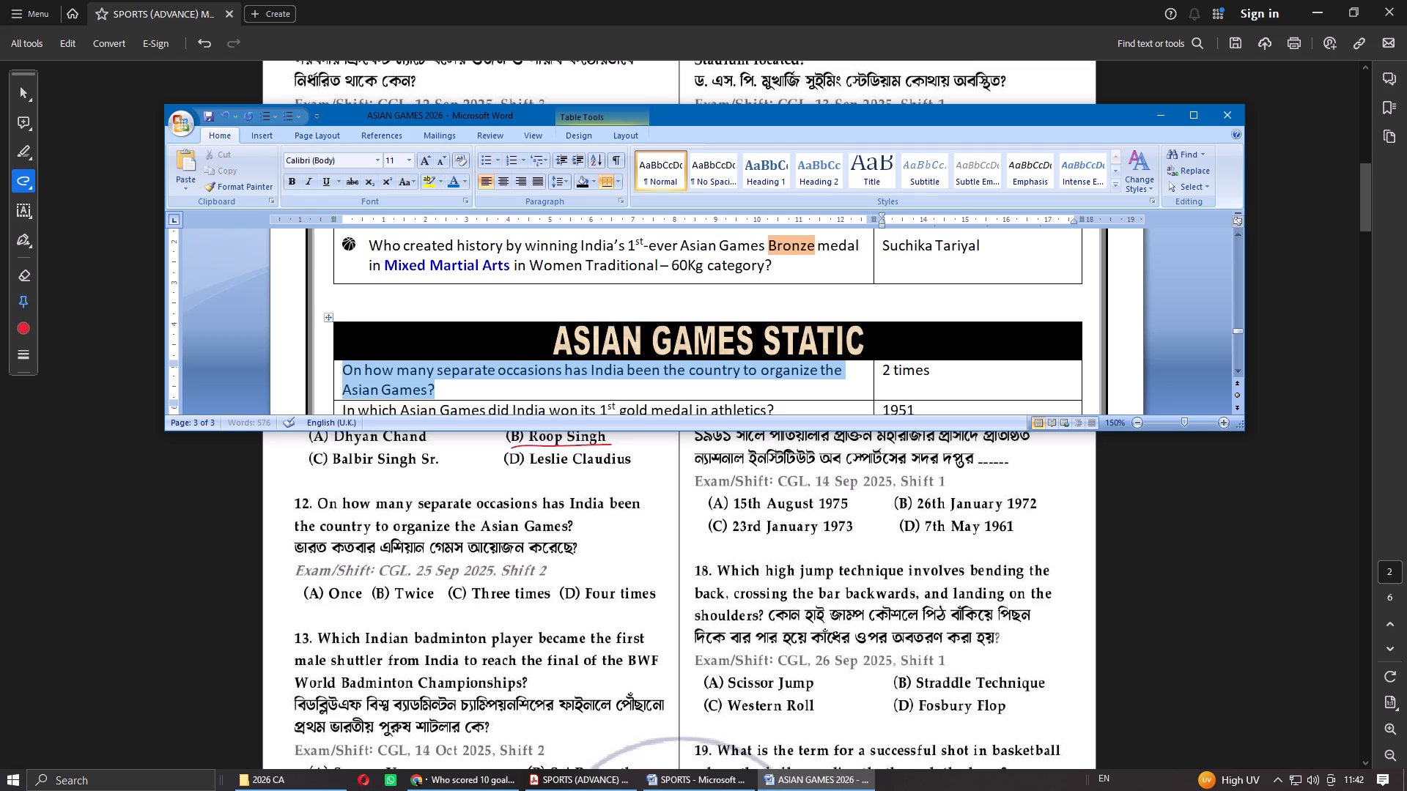
drag(357, 371, 355, 371)
key(ctrl+c)
click(465, 790)
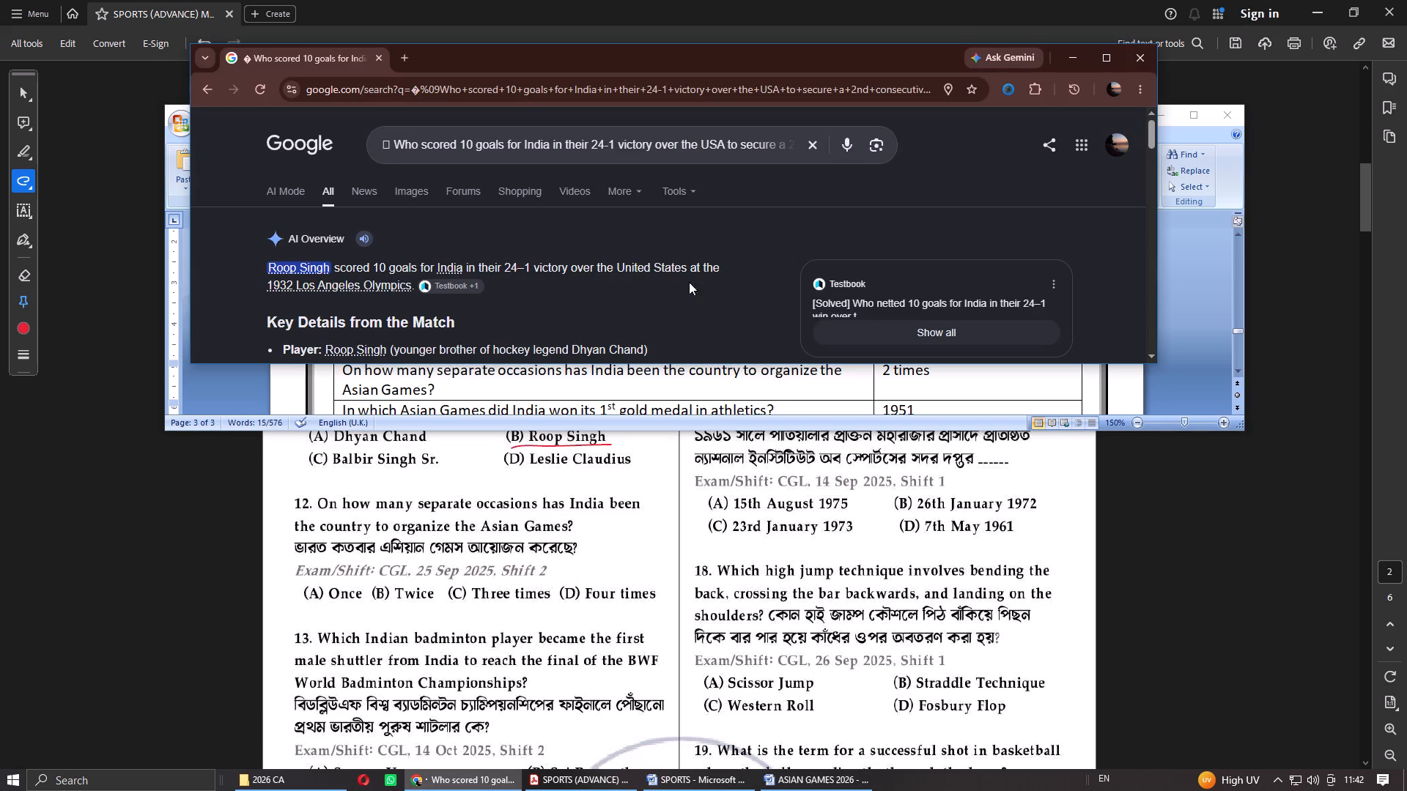
click(816, 144)
key(ctrl+v)
key(Return)
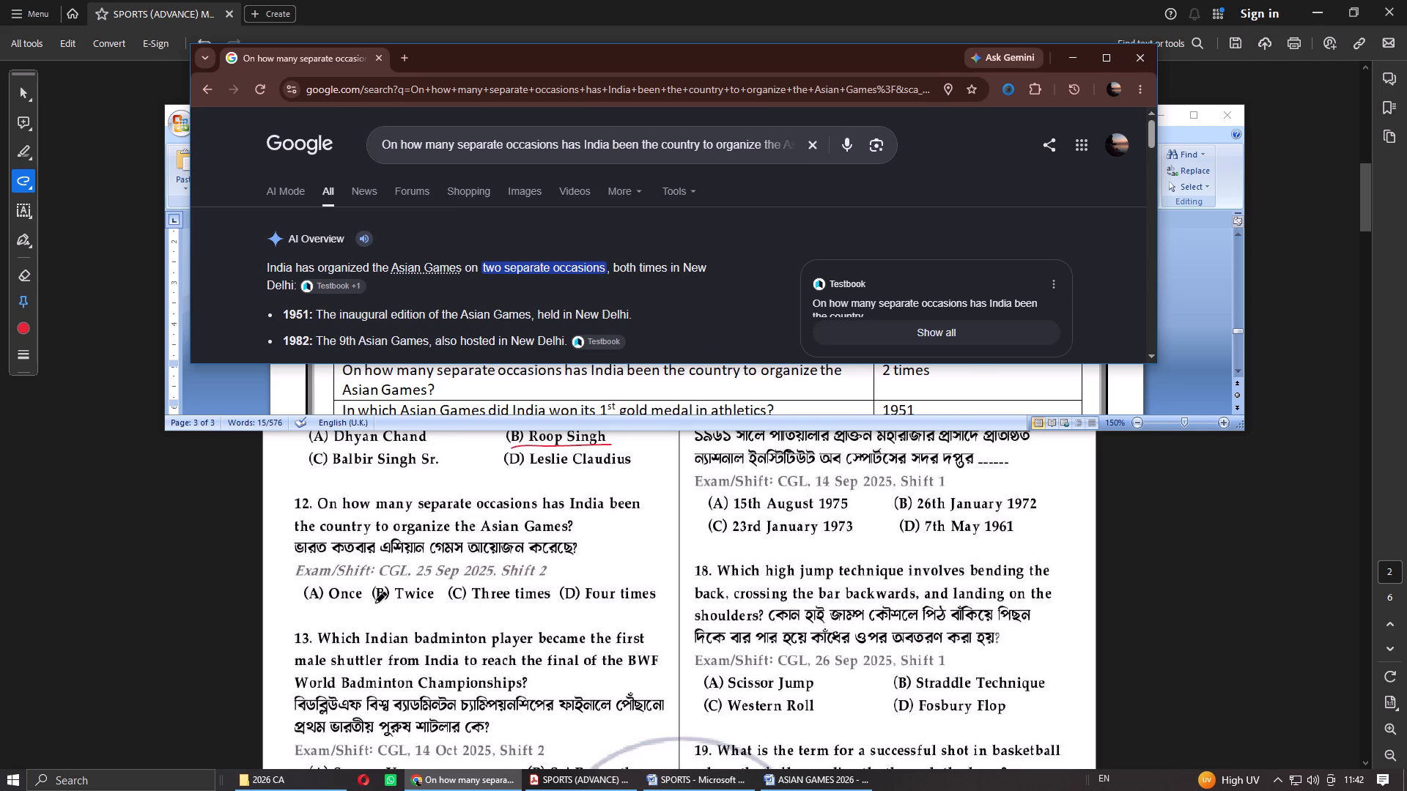
In the PDF, underline option (B) Twice of question 12 in red.
drag(375, 604, 443, 609)
Return to the SPORTS document and add a new row at the end of the BADMINTON table.
scroll(528, 497, down, 1)
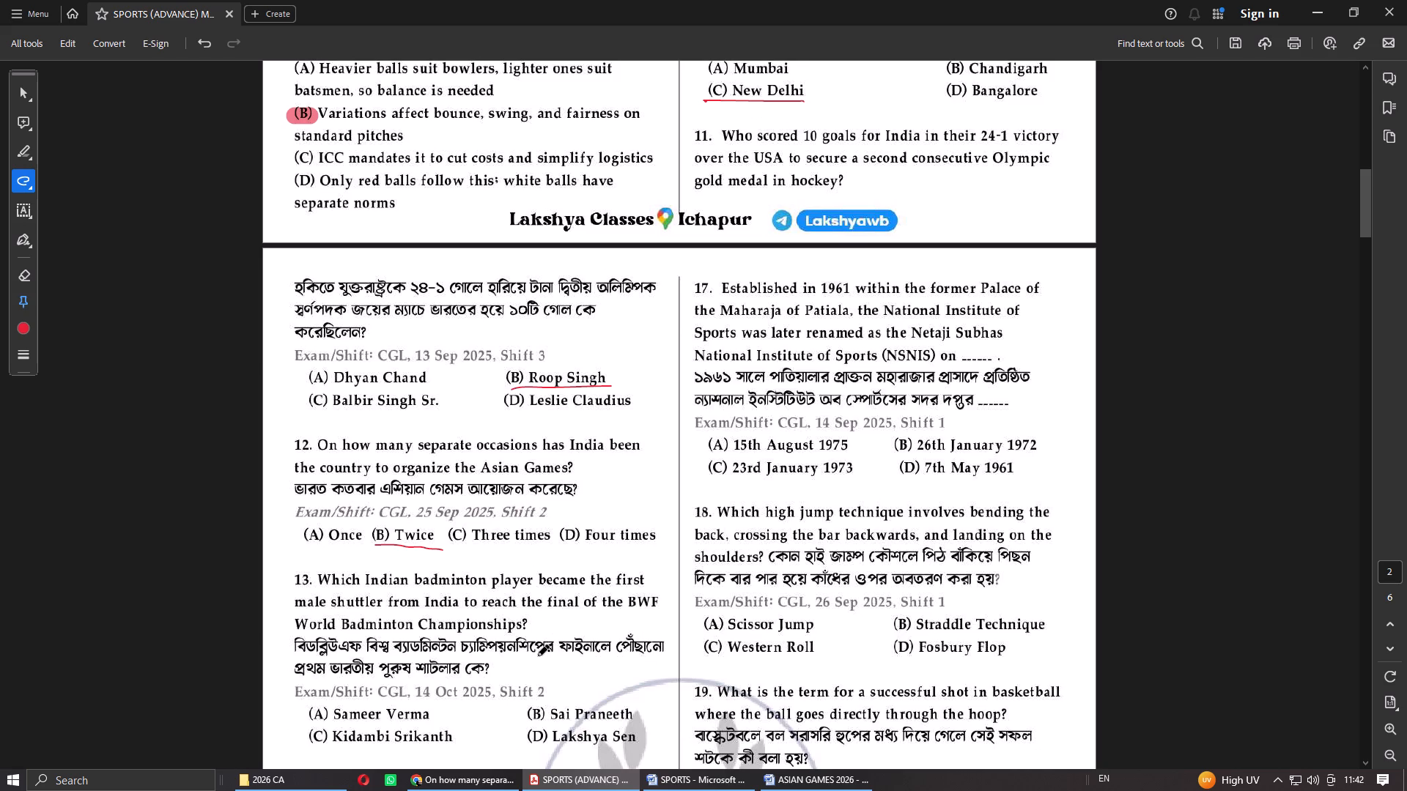
click(681, 790)
scroll(683, 636, up, 4)
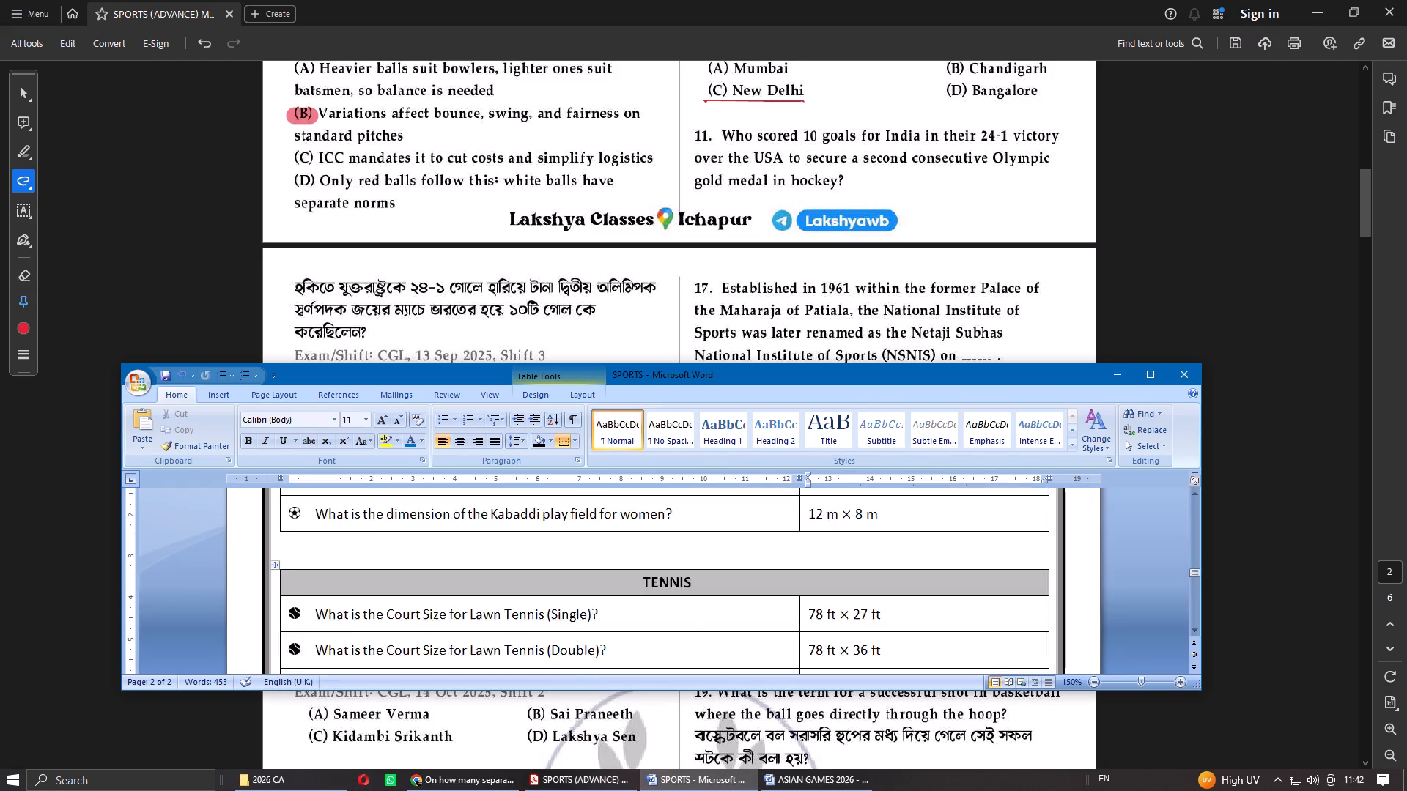
scroll(683, 636, up, 7)
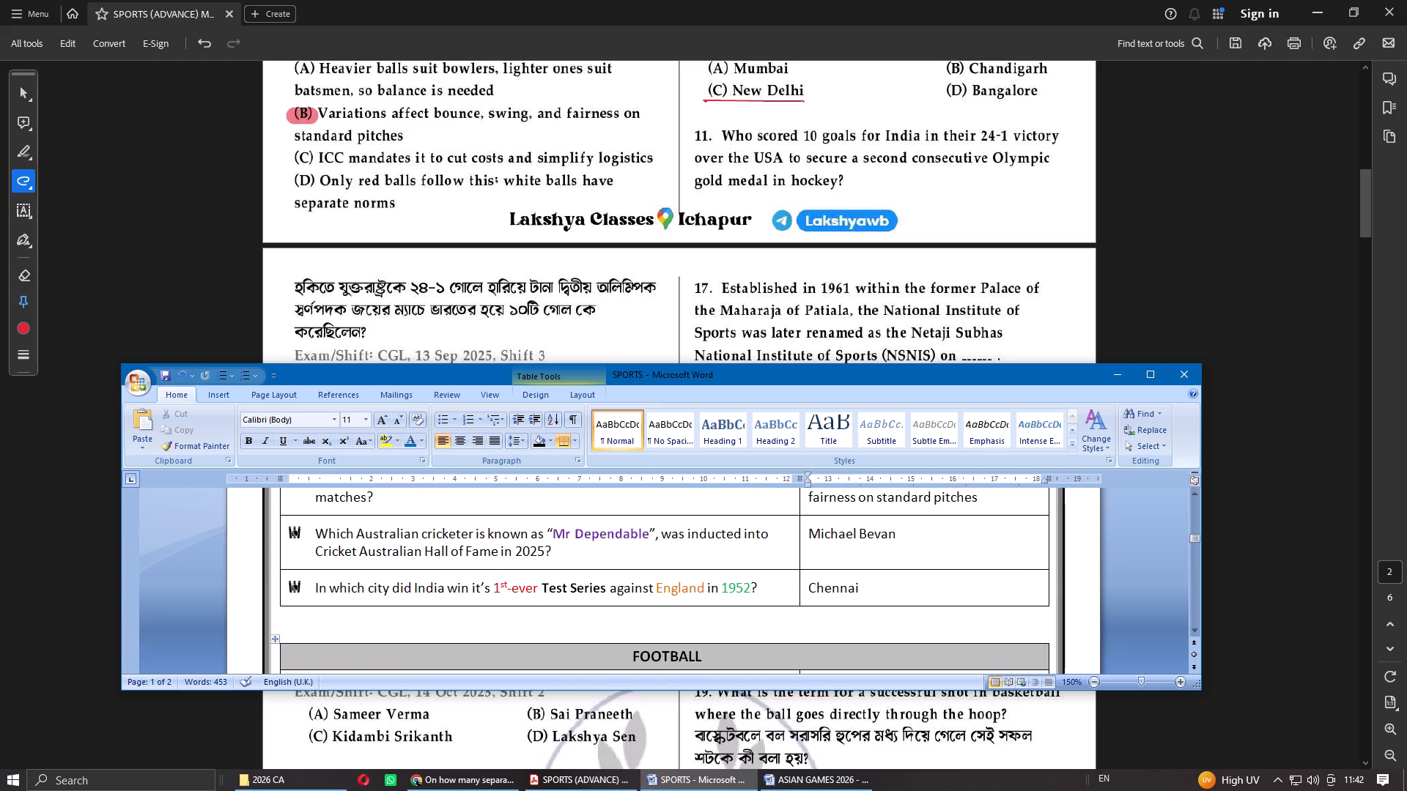
scroll(683, 635, down, 2)
scroll(683, 635, up, 6)
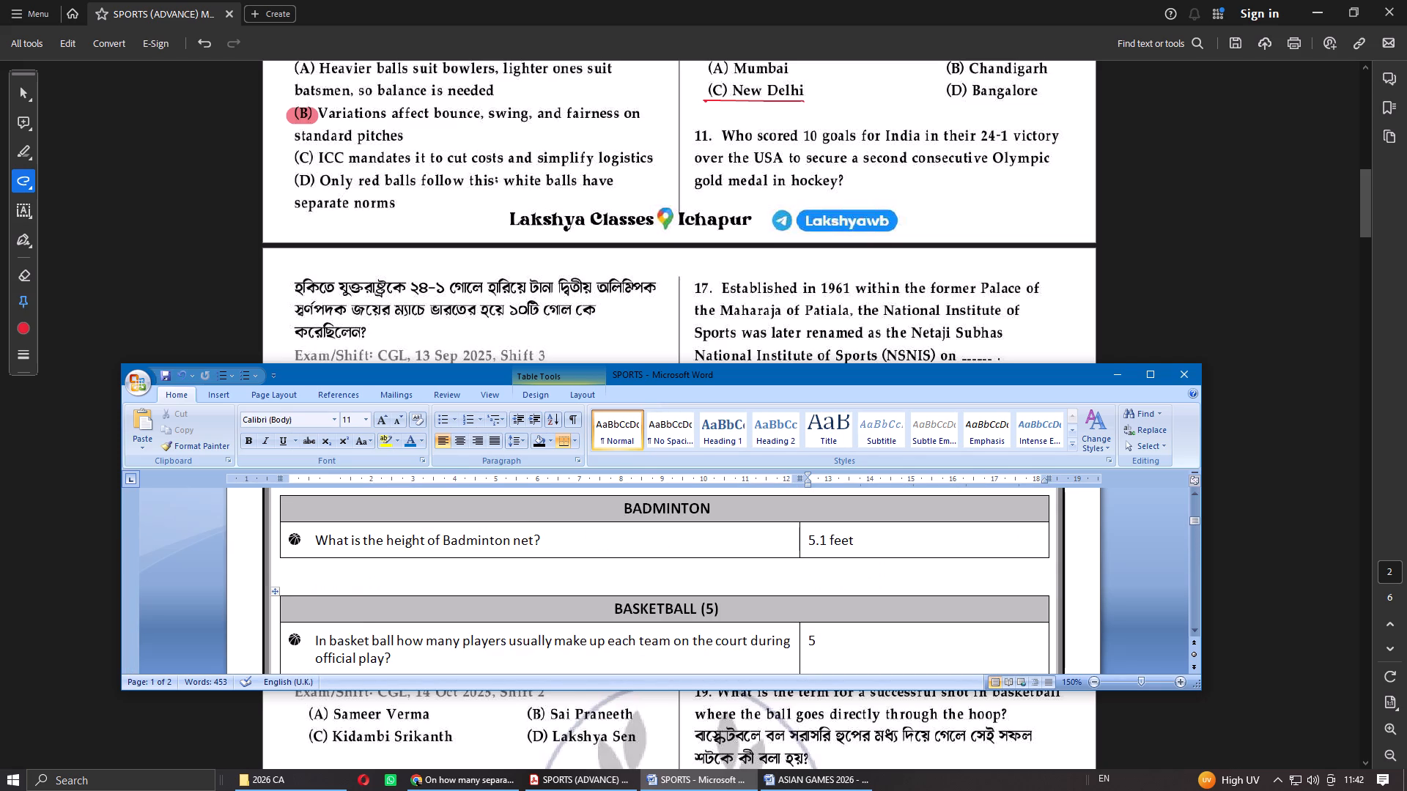
click(891, 533)
key(Tab)
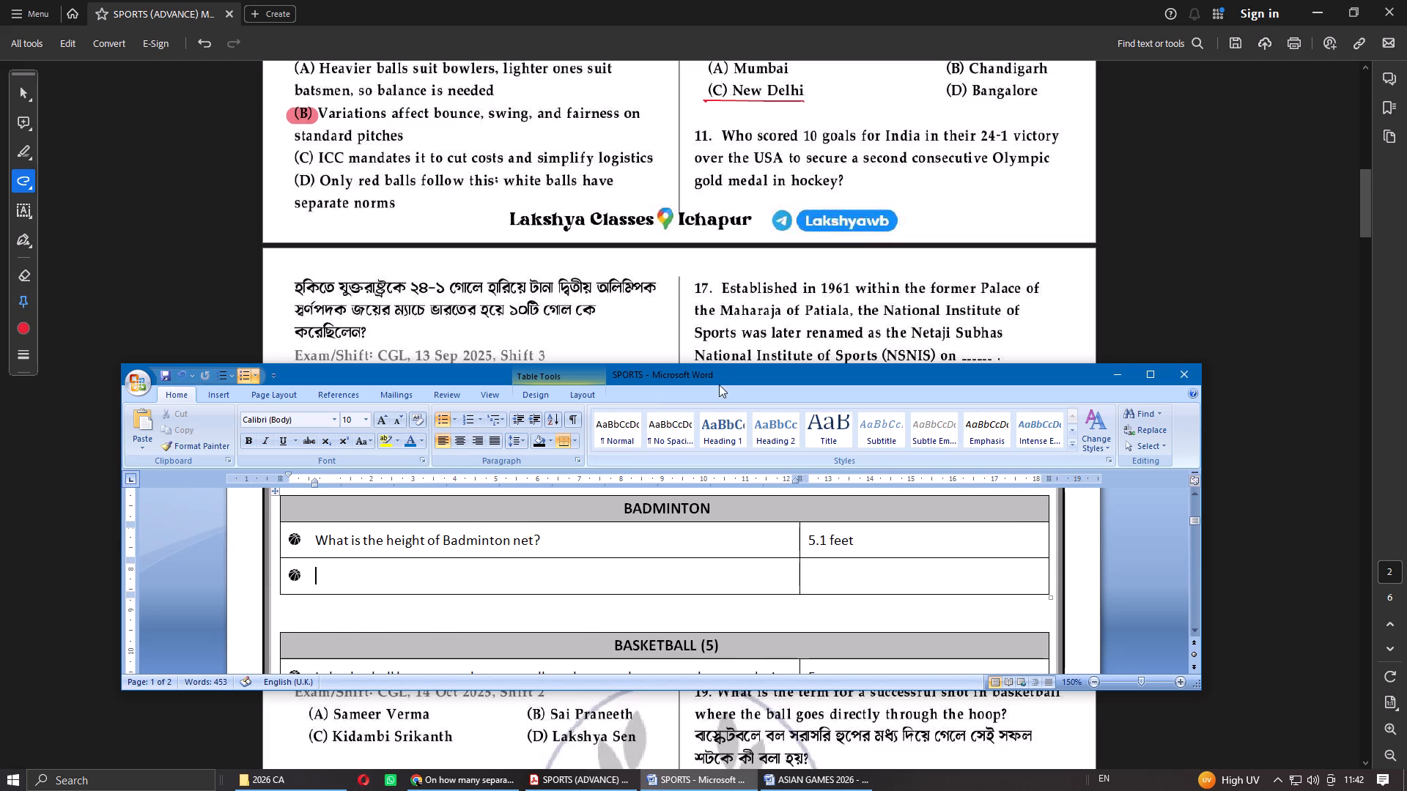
In the new BADMINTON row, enter "Which Indian badminton player became the 1st male shutter from India to reach the final of the BWF World Badminton Championships?".
drag(718, 374, 756, 151)
text(which Indian badminton l)
key(BackSpace)
text(player becae)
key(BackSpace)
text(me the 1st male shutter from Ind)
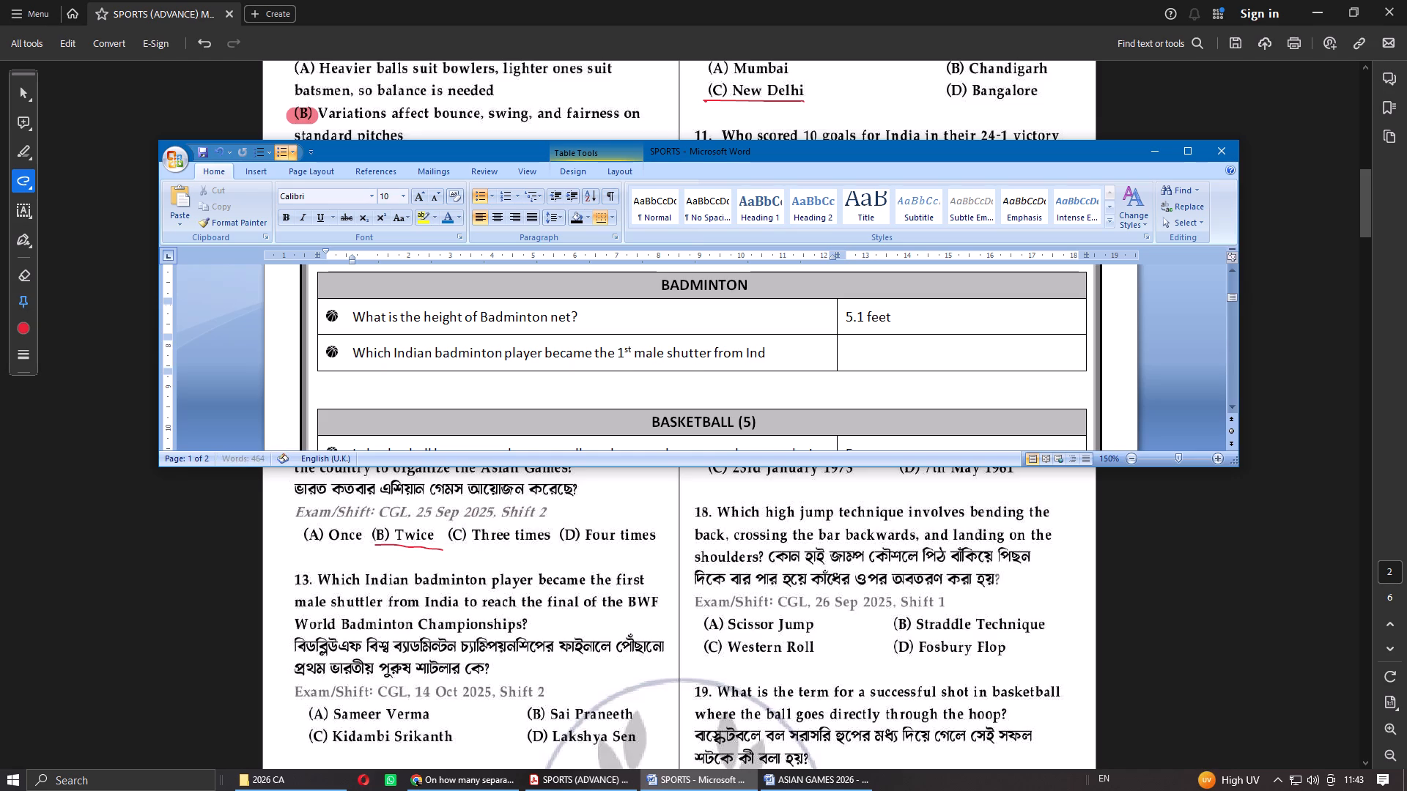
text(a)
key(BackSpace)
text(ia to reach the final of the BWS)
key(BackSpace)
text(F worl)
key(BackSpace)
key(BackSpace)
key(BackSpace)
key(BackSpace)
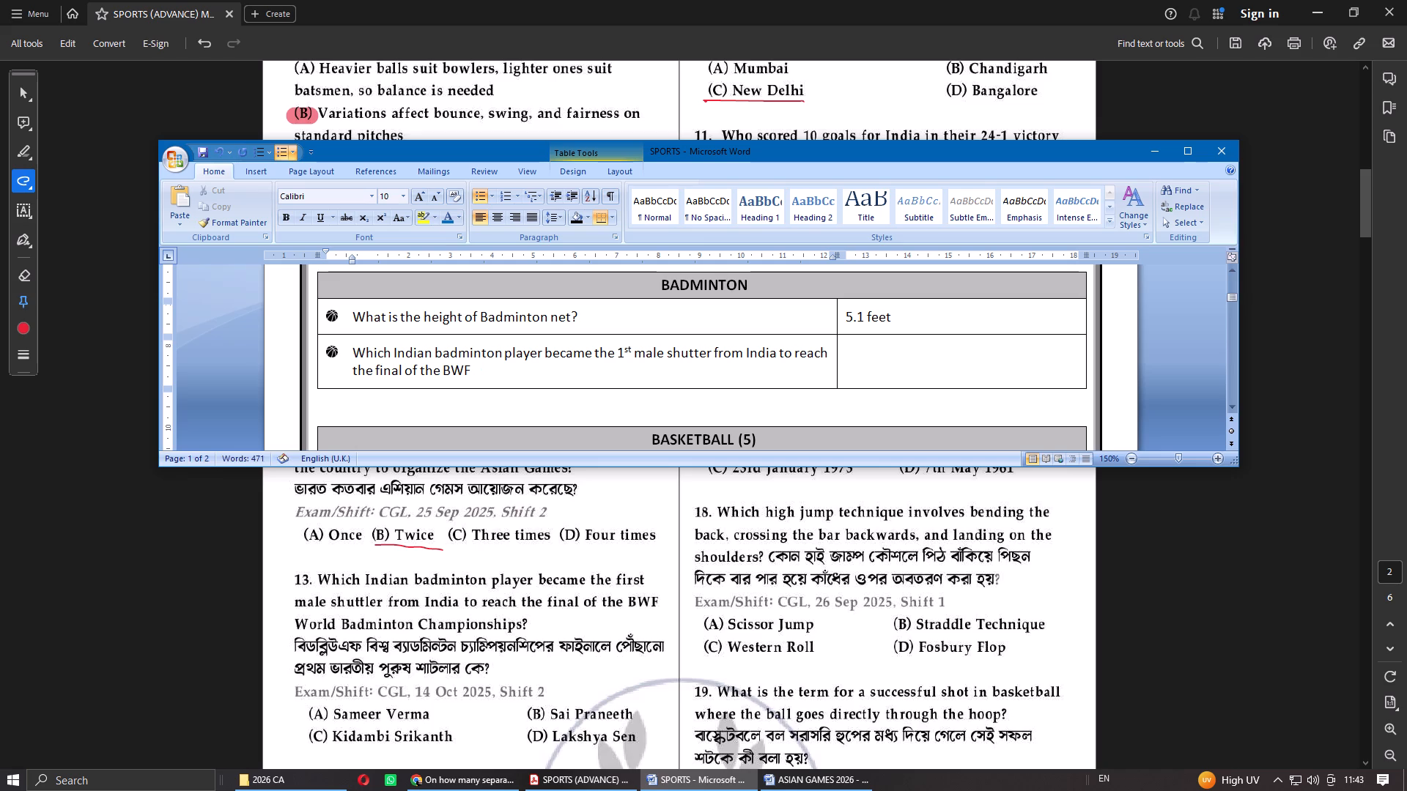
text(World C)
key(BackSpace)
text(Badminton Championship)
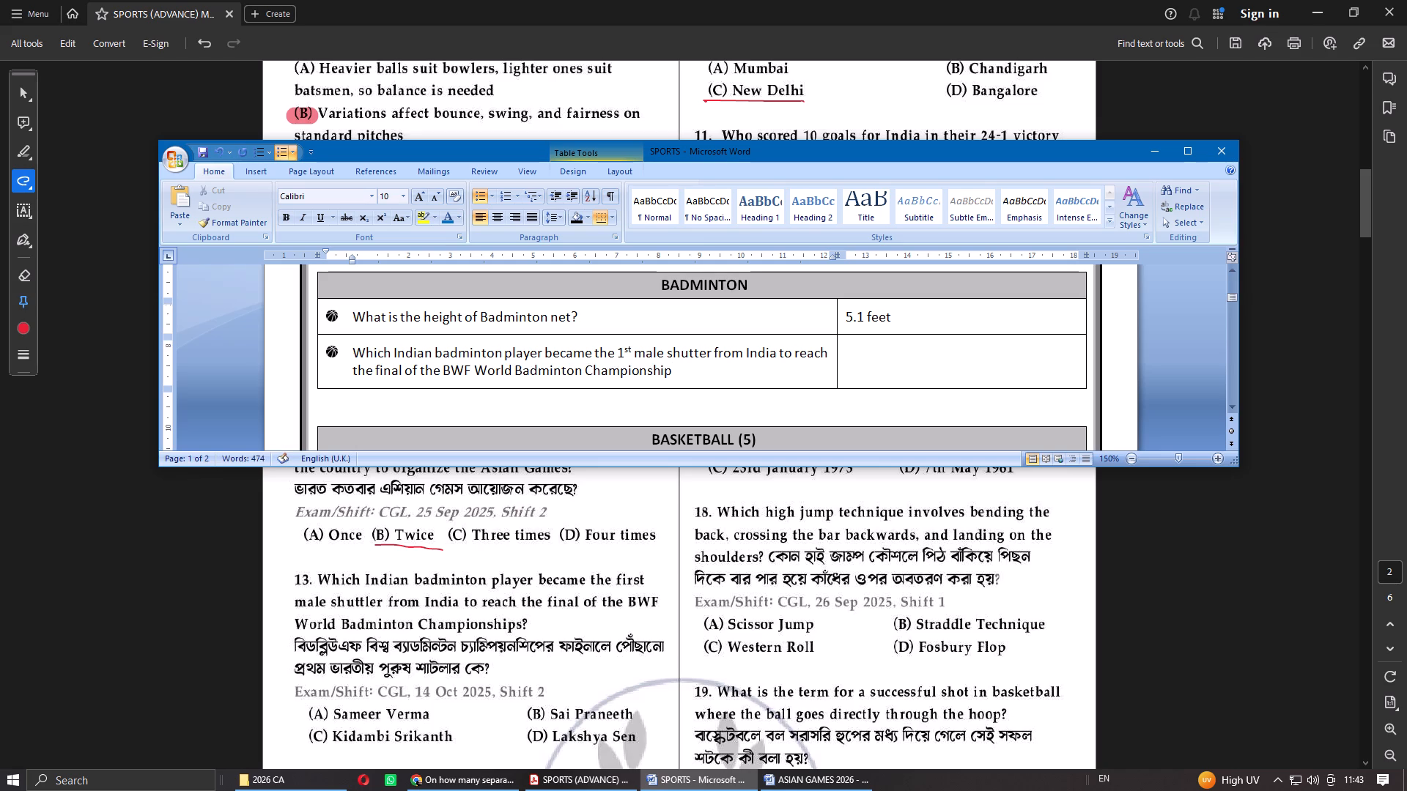
text(s?)
Copy the new badminton question and search Google for it in Chrome to verify the answer.
drag(356, 358, 686, 371)
key(ctrl+c)
click(491, 790)
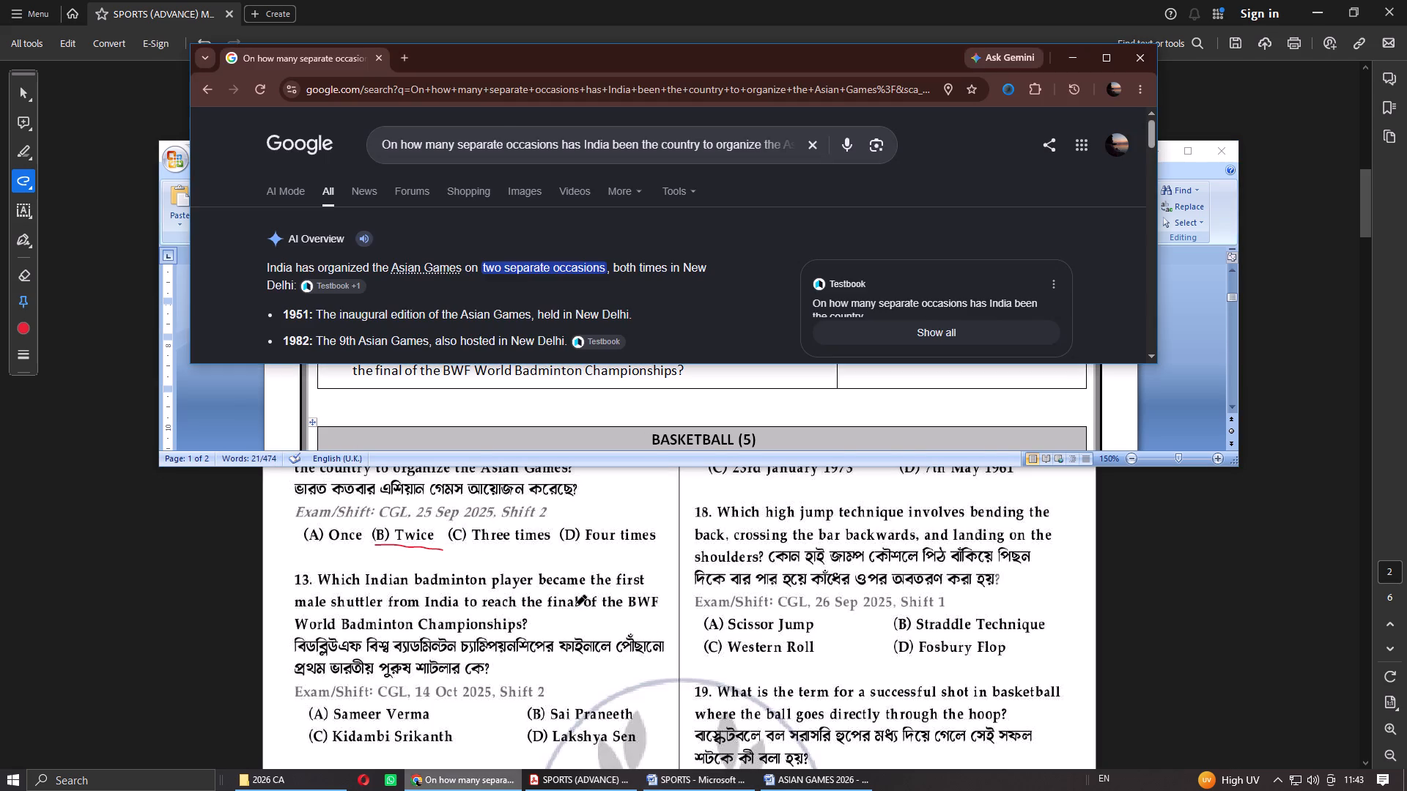
click(811, 147)
key(ctrl+v)
key(Return)
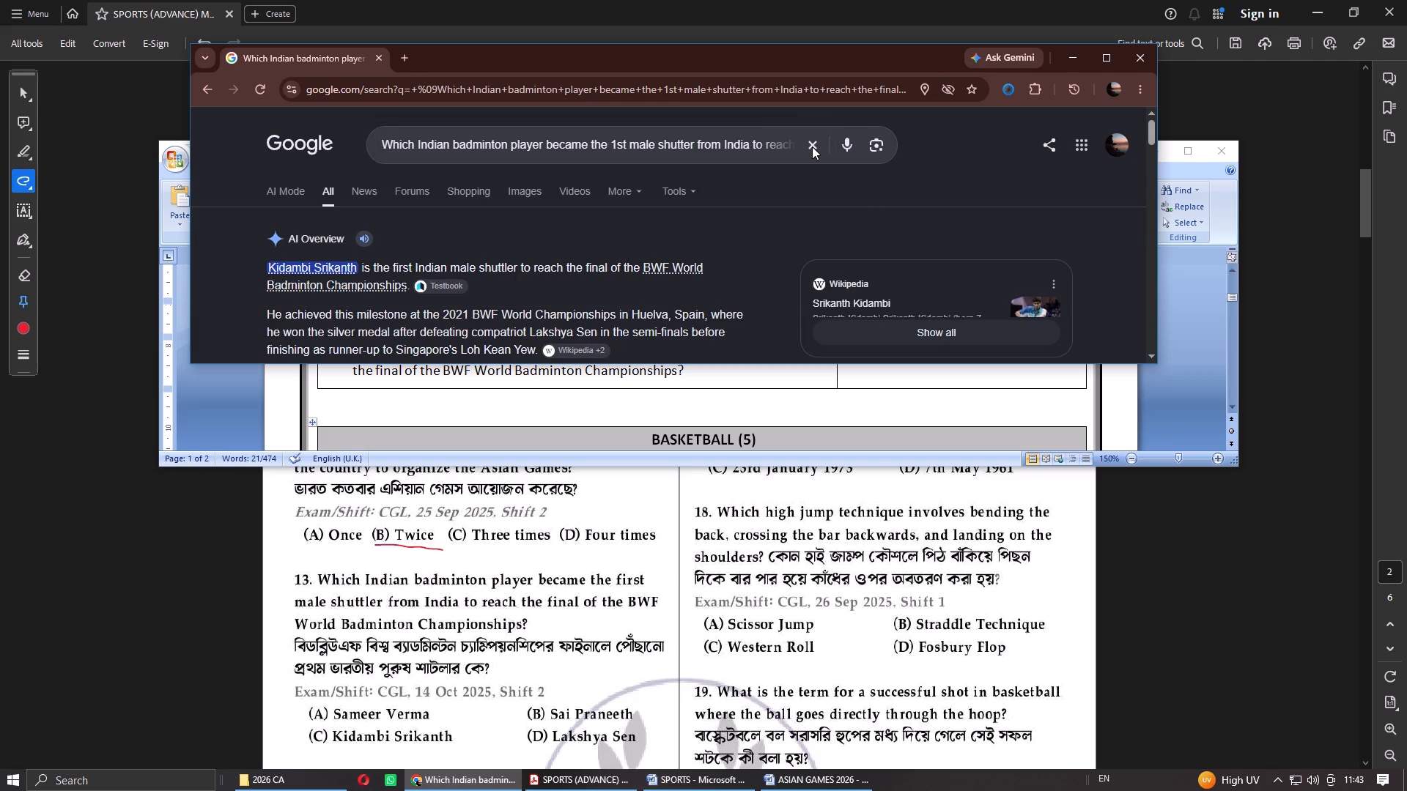
Back in the SPORTS document, add the year 2021 after "Championships" in the new badminton question.
click(858, 374)
click(685, 367)
click(680, 368)
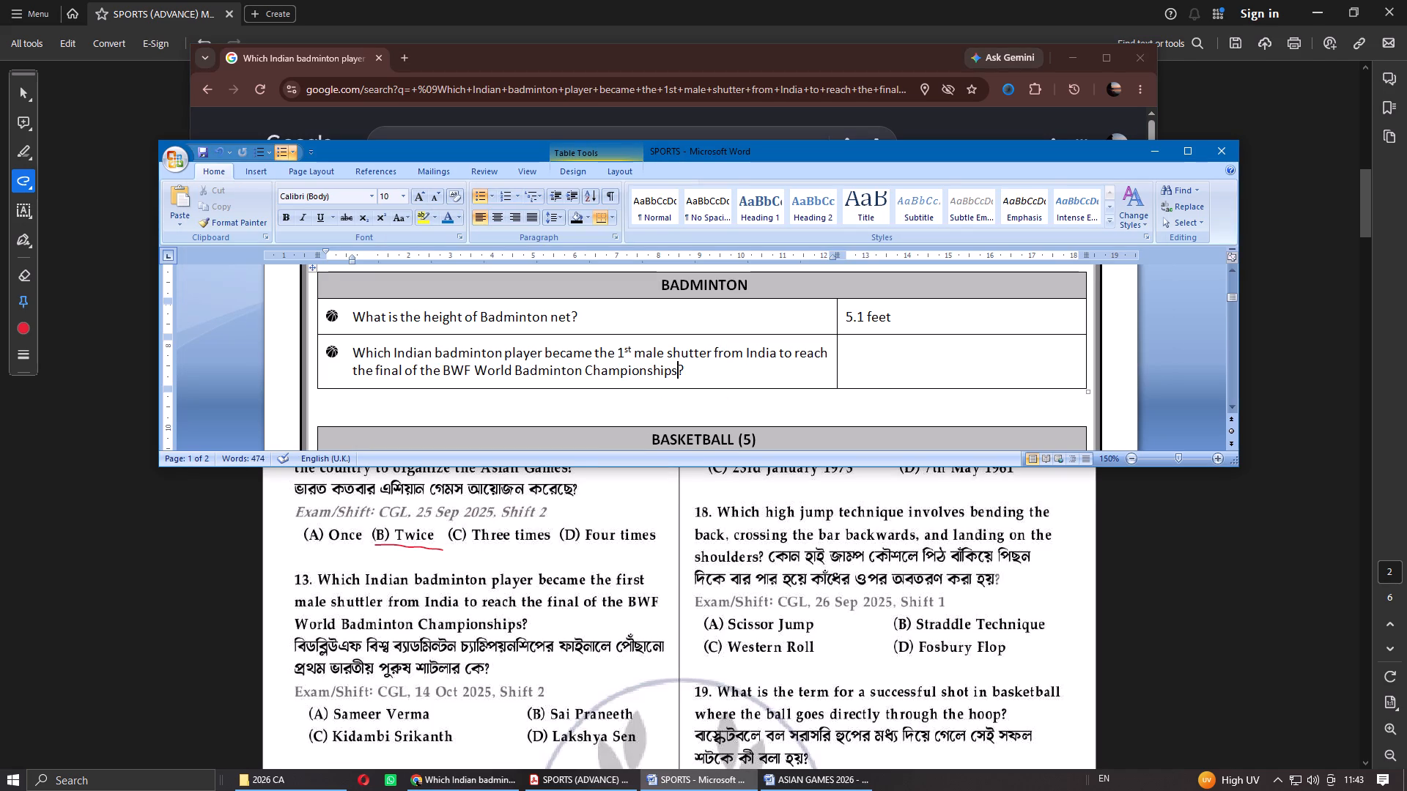
key(space)
text(2021)
Enter "Kidambi Srikanth" as the answer to the new badminton question and colour it blue.
key(Tab)
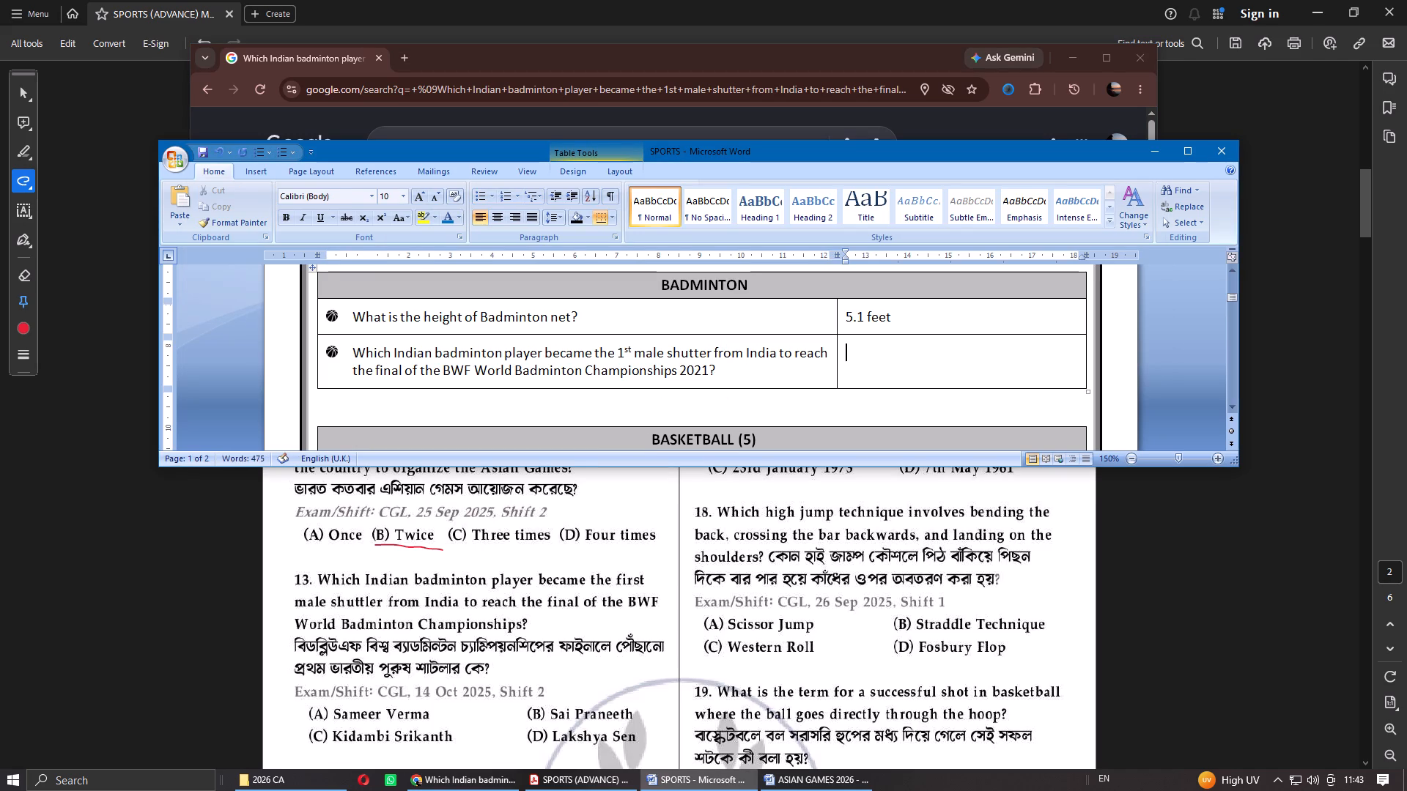
text(Kidambi Sri)
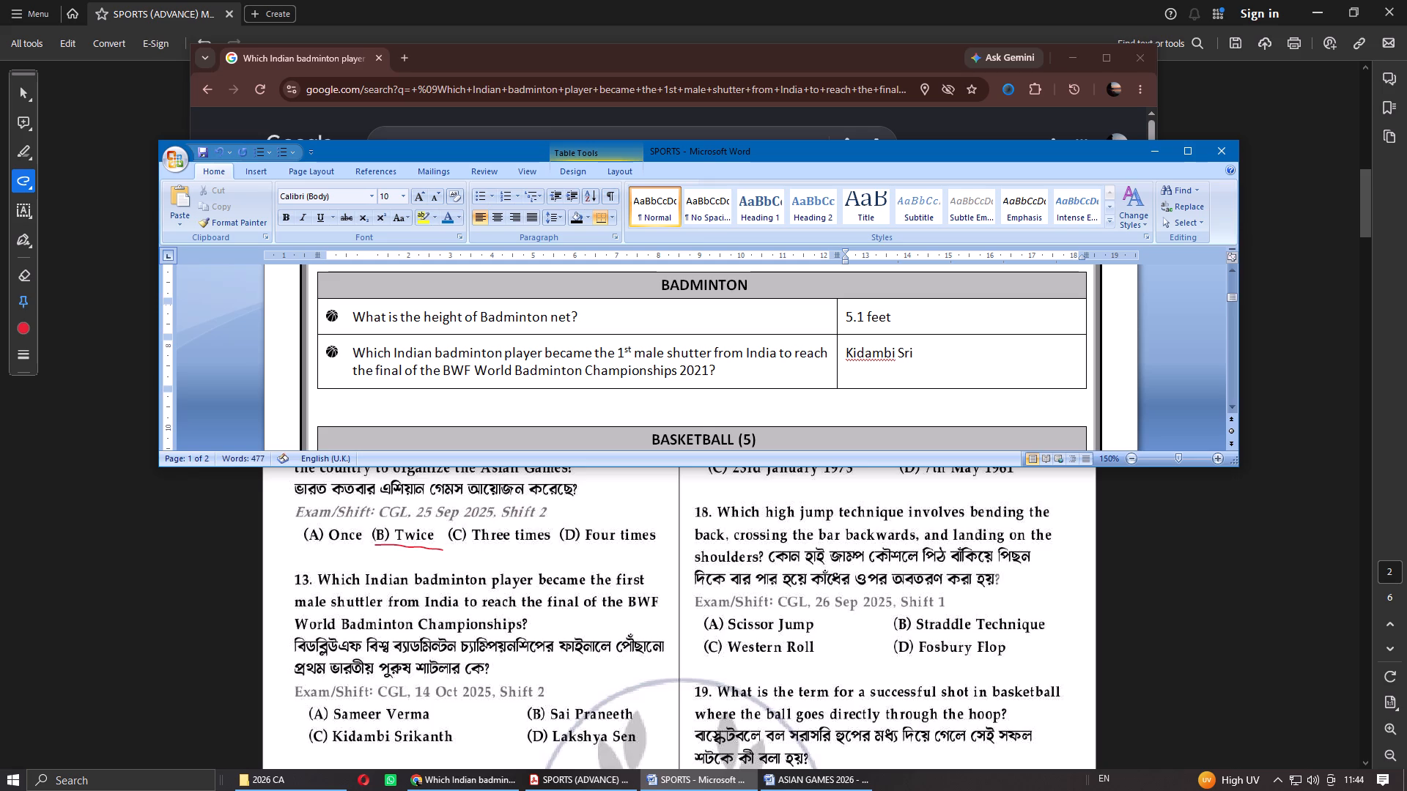
text(kanth)
click(904, 371)
click(813, 343)
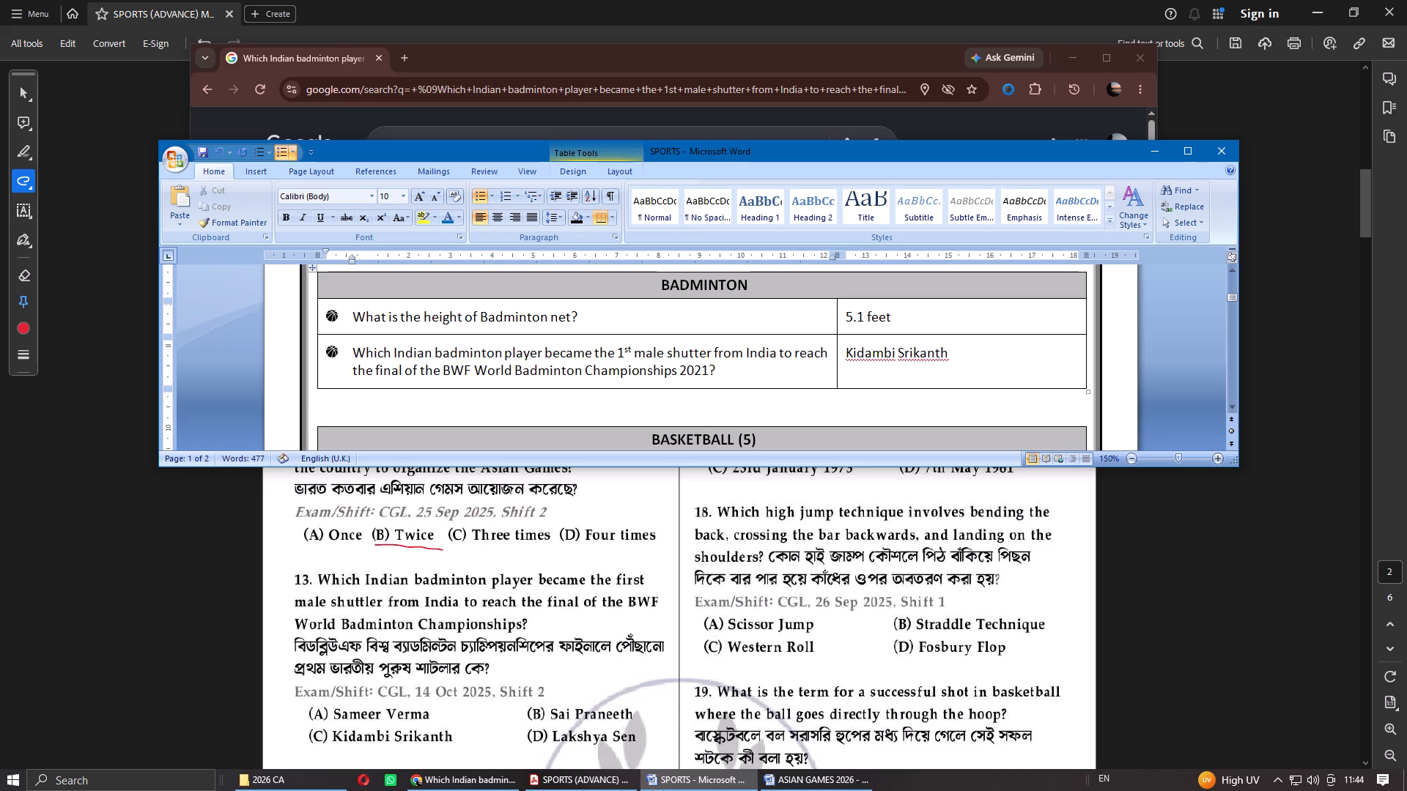
drag(871, 352, 936, 346)
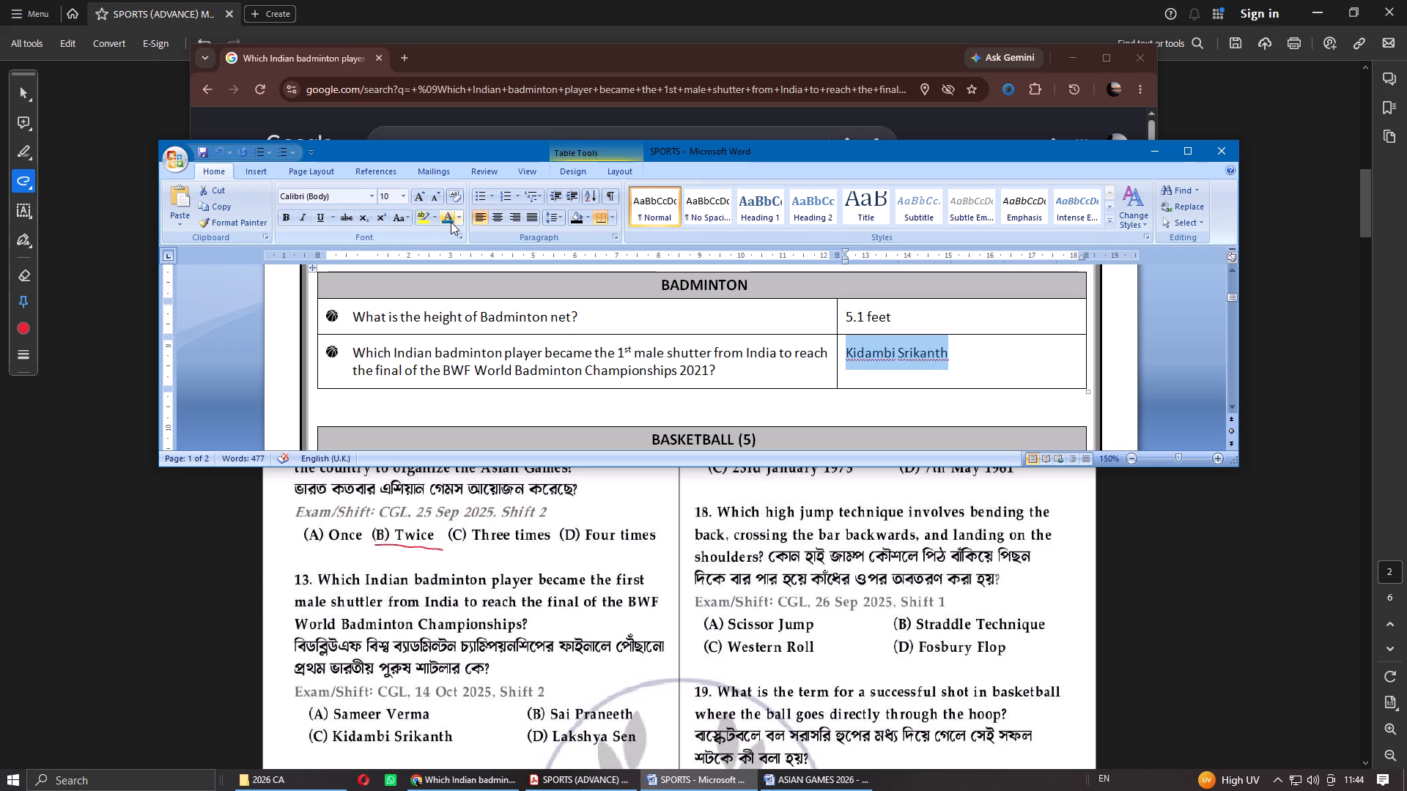
click(451, 222)
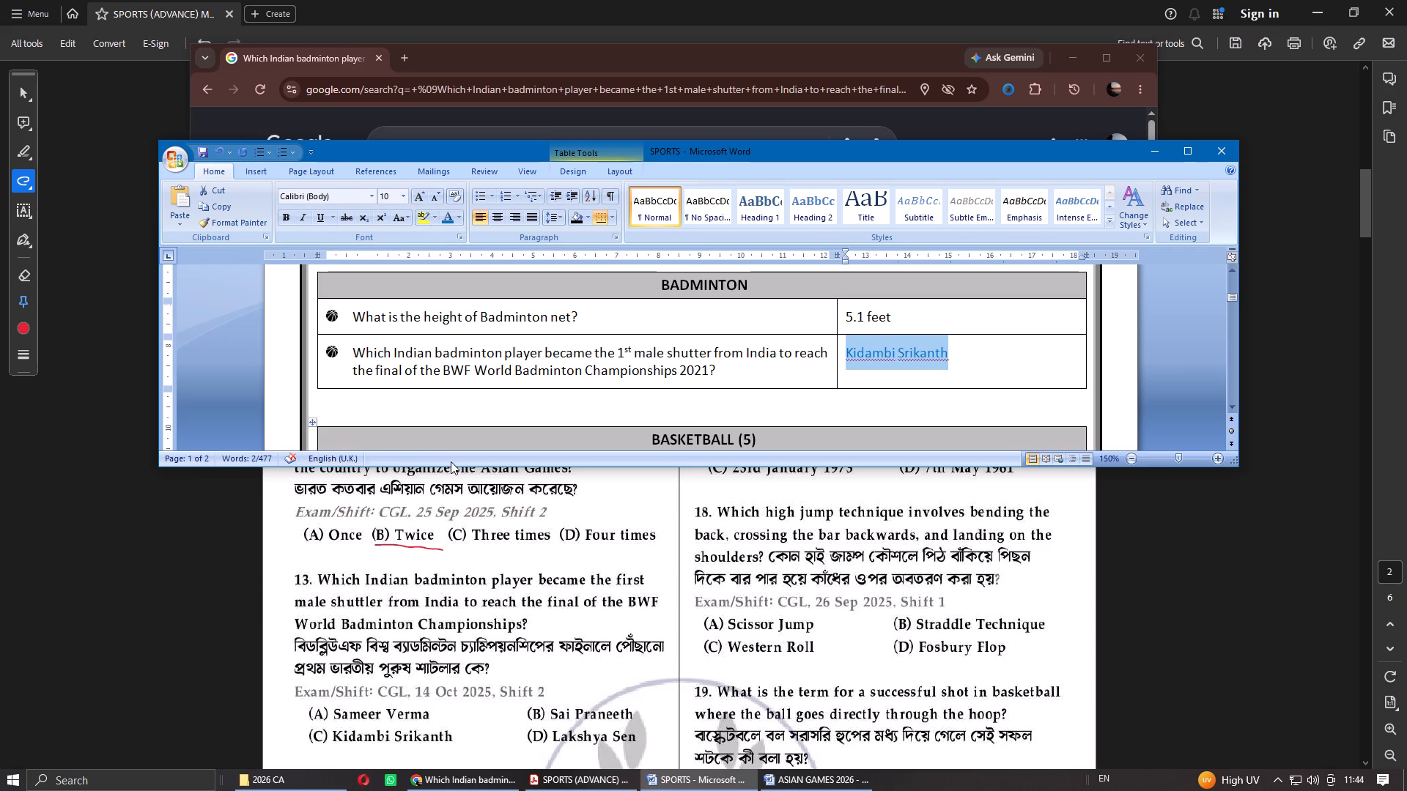
Copy the answer "Kidambi Srikanth" and search Google for it in Chrome to check the name.
key(ctrl+c)
click(780, 127)
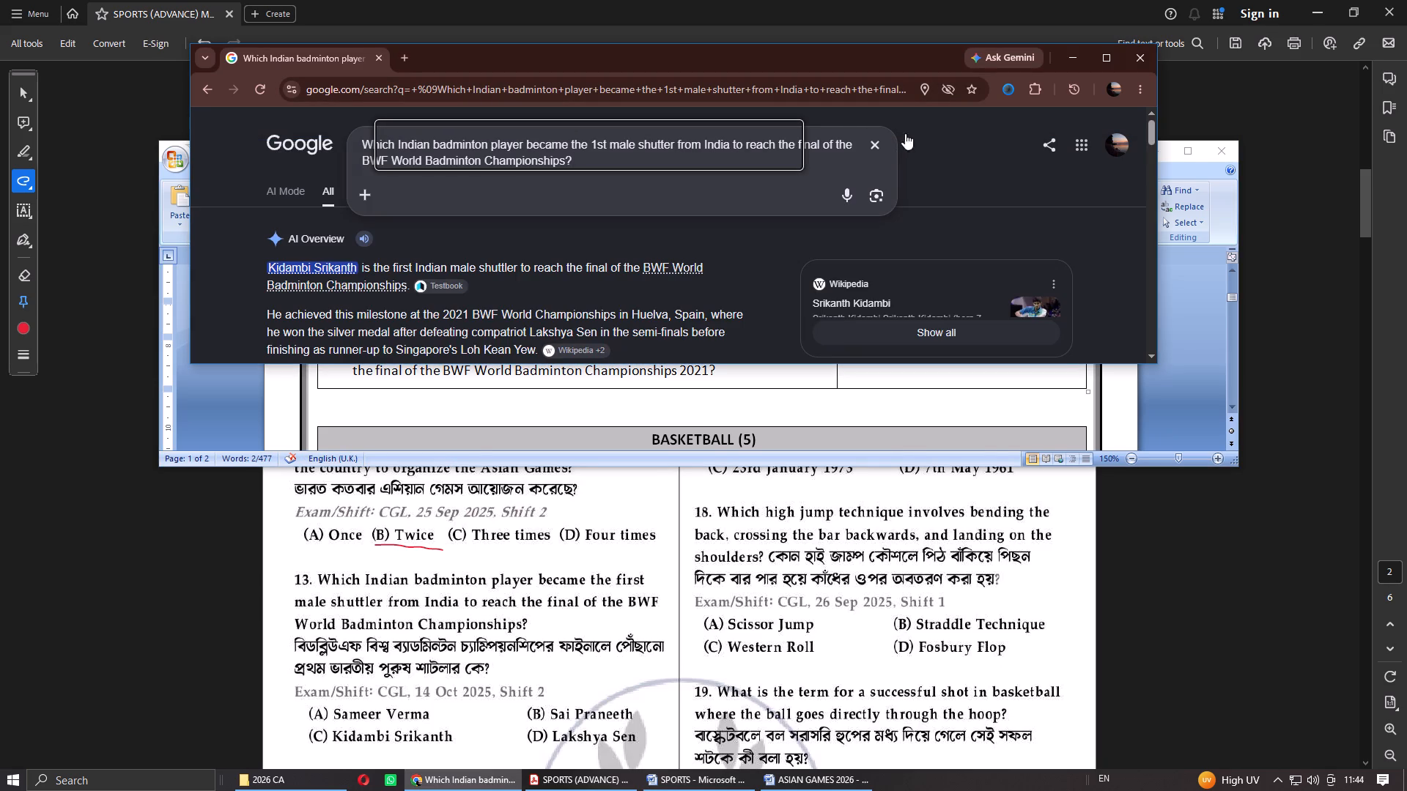
click(878, 141)
key(ctrl+v)
key(Return)
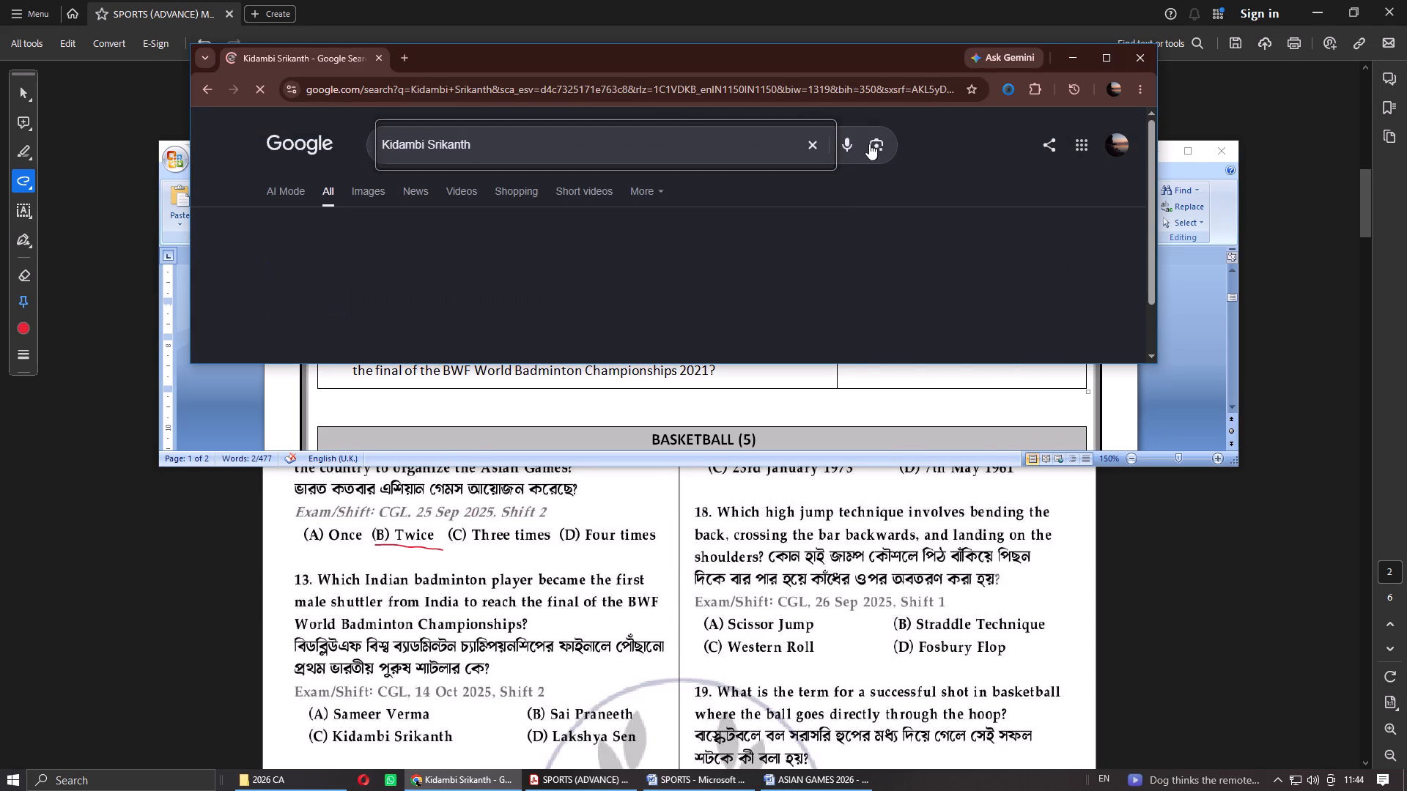
Return to the SPORTS document and turn off spelling and grammar checking for the answer "Kidambi Srikanth".
click(799, 389)
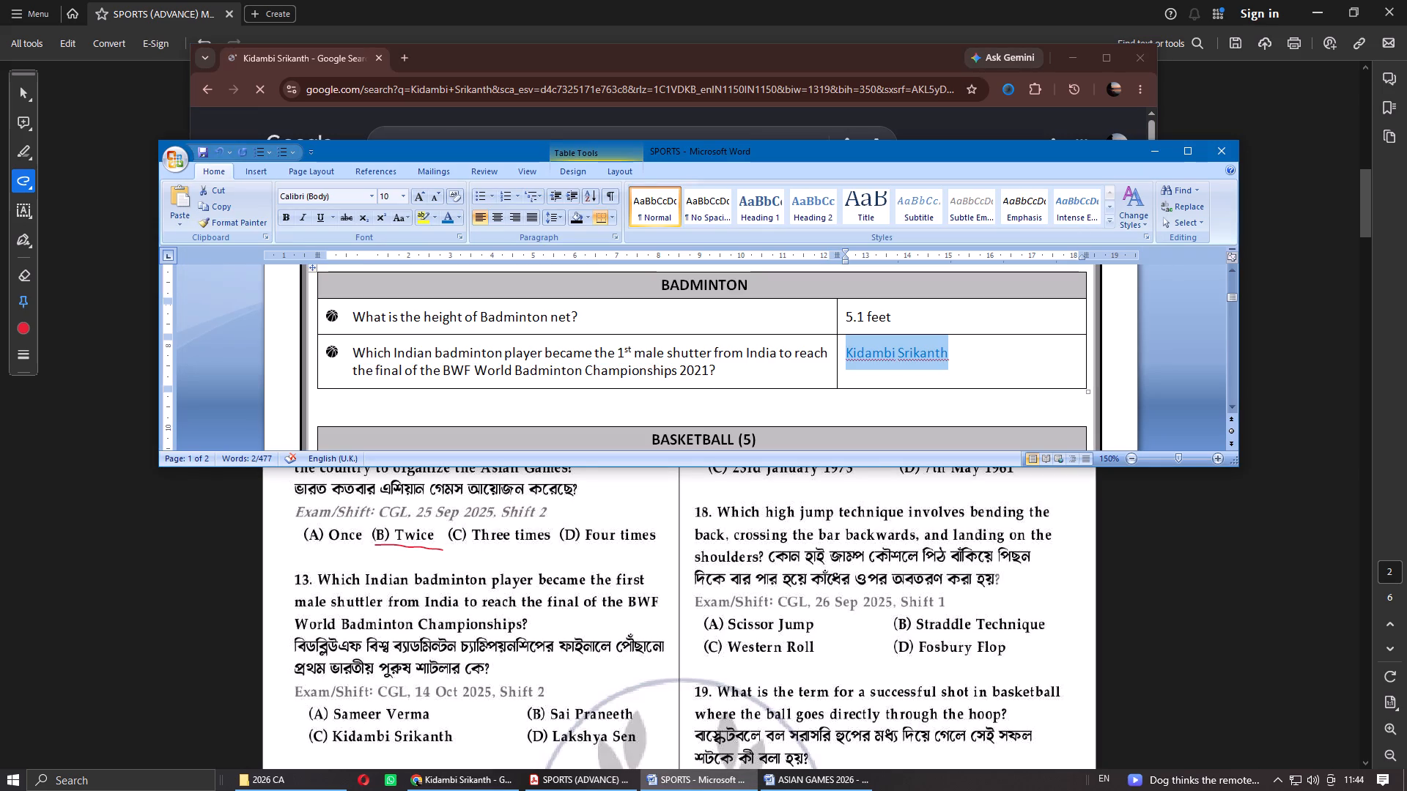
click(344, 459)
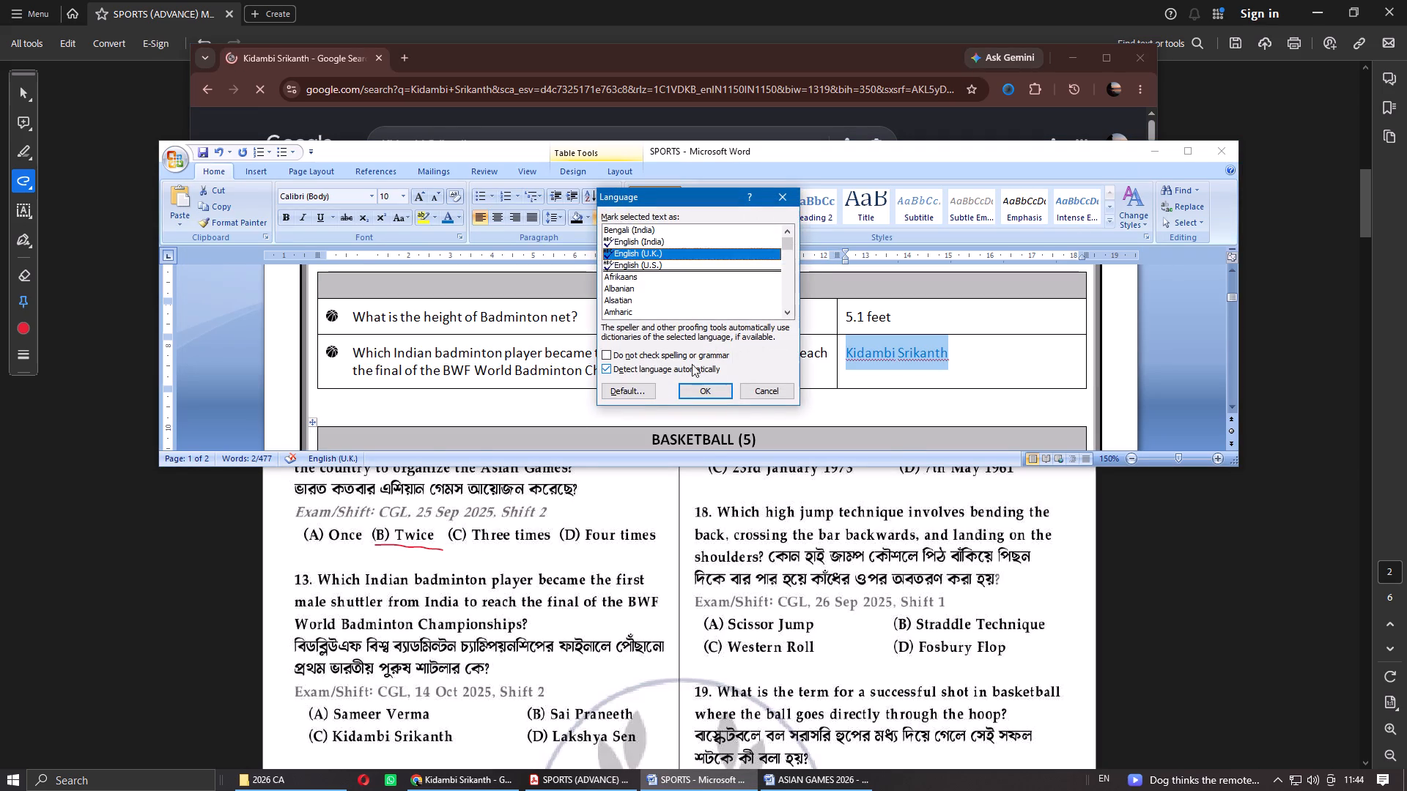
click(696, 356)
click(706, 385)
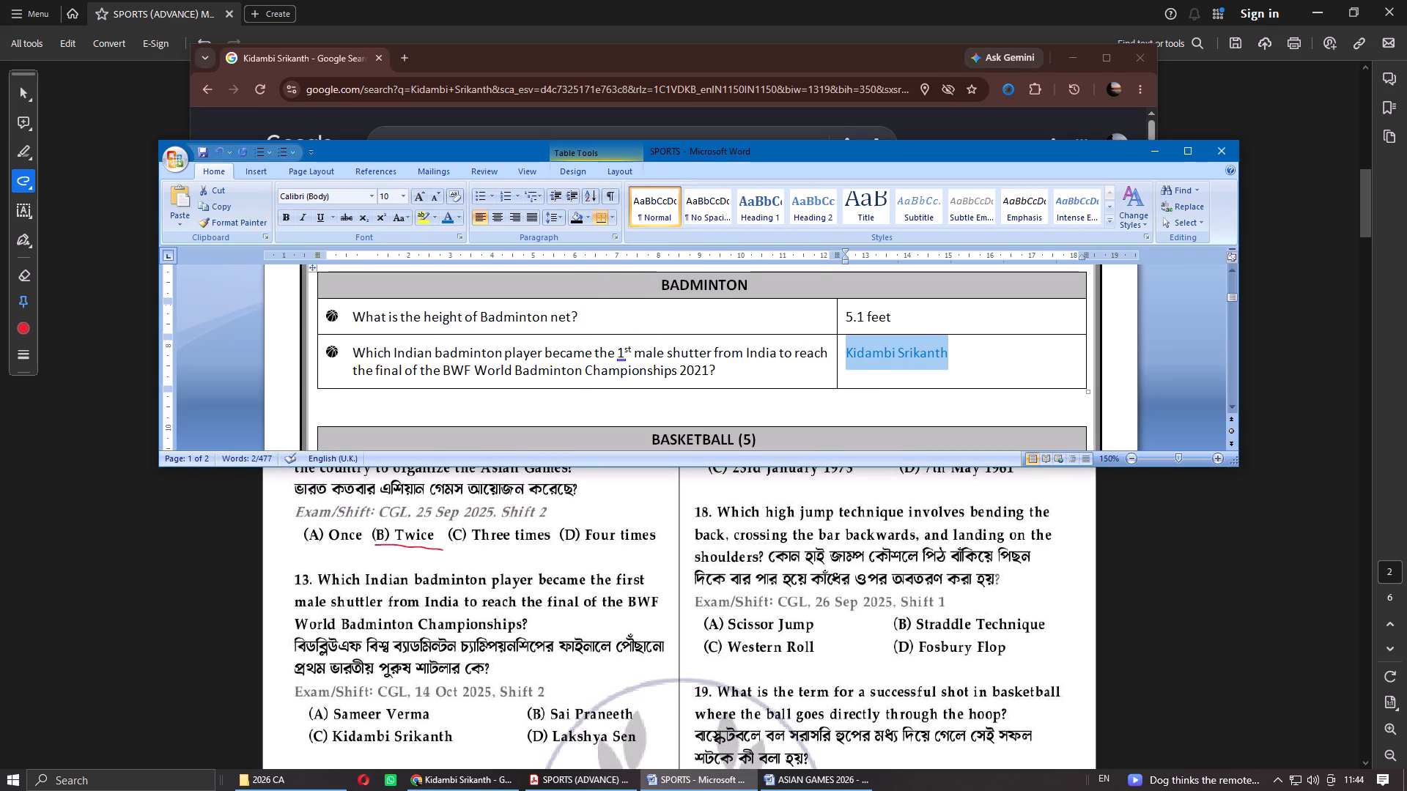
Colour "1st male" and "India" red in the new badminton question, and make "1st" bold.
drag(618, 352, 653, 351)
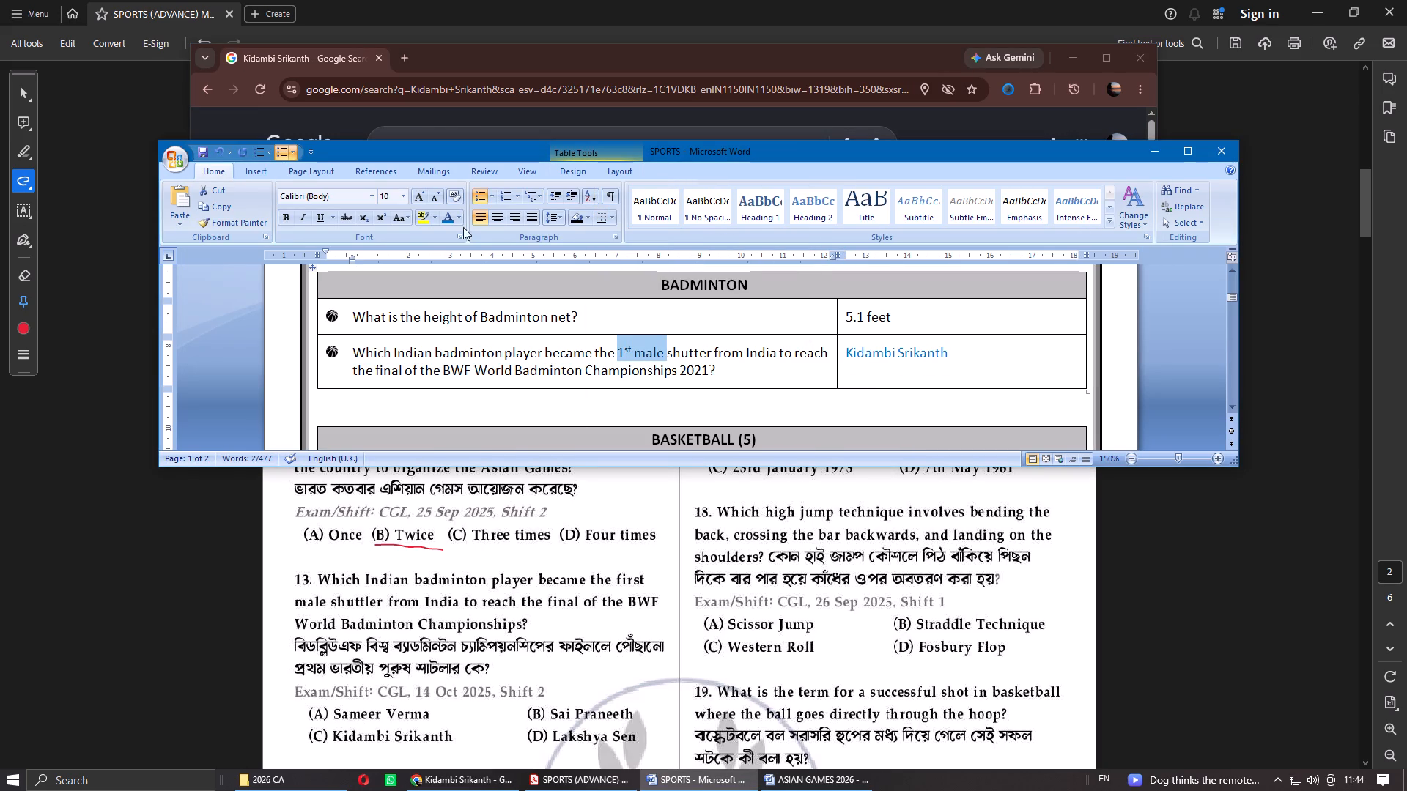
click(462, 212)
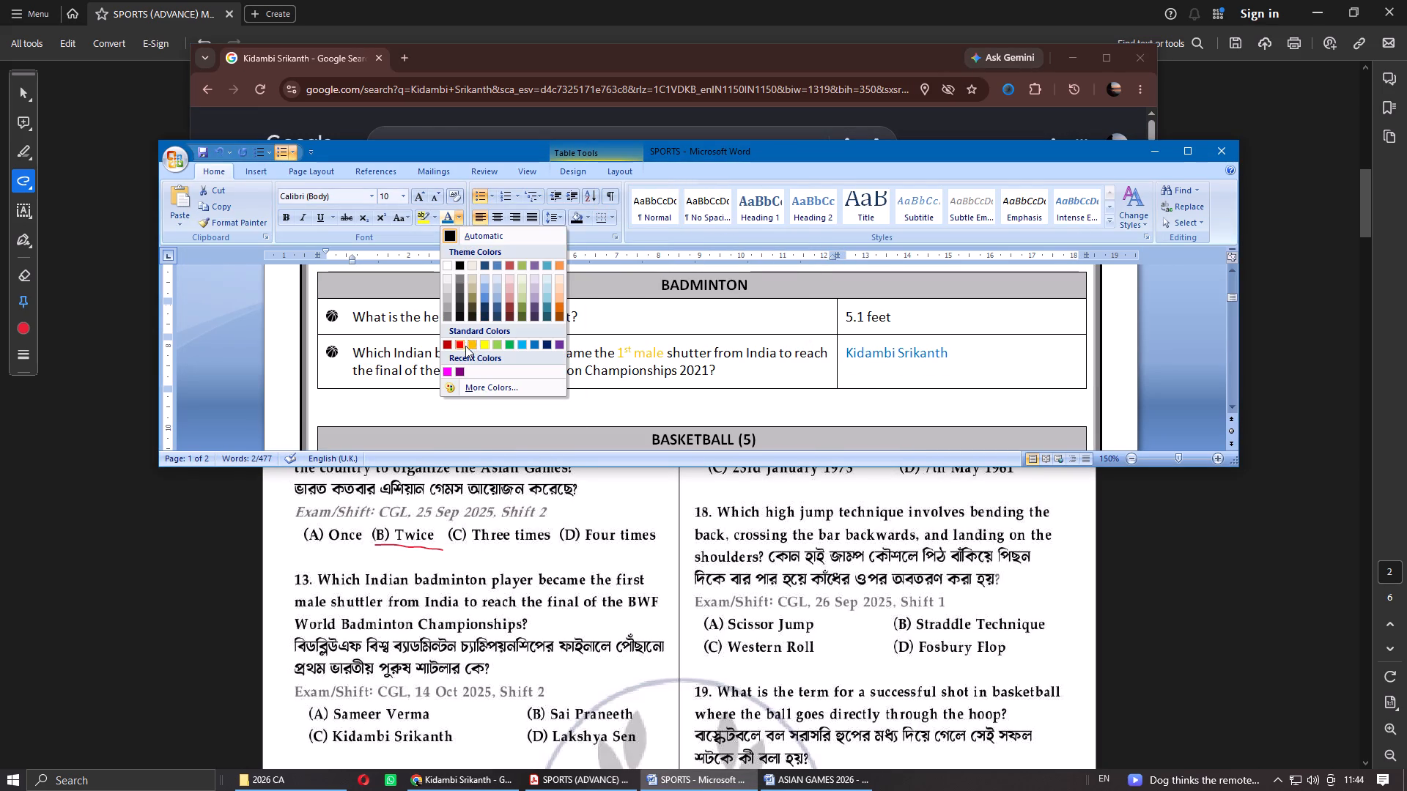
click(464, 346)
click(616, 349)
drag(618, 349, 632, 347)
key(ctrl+b)
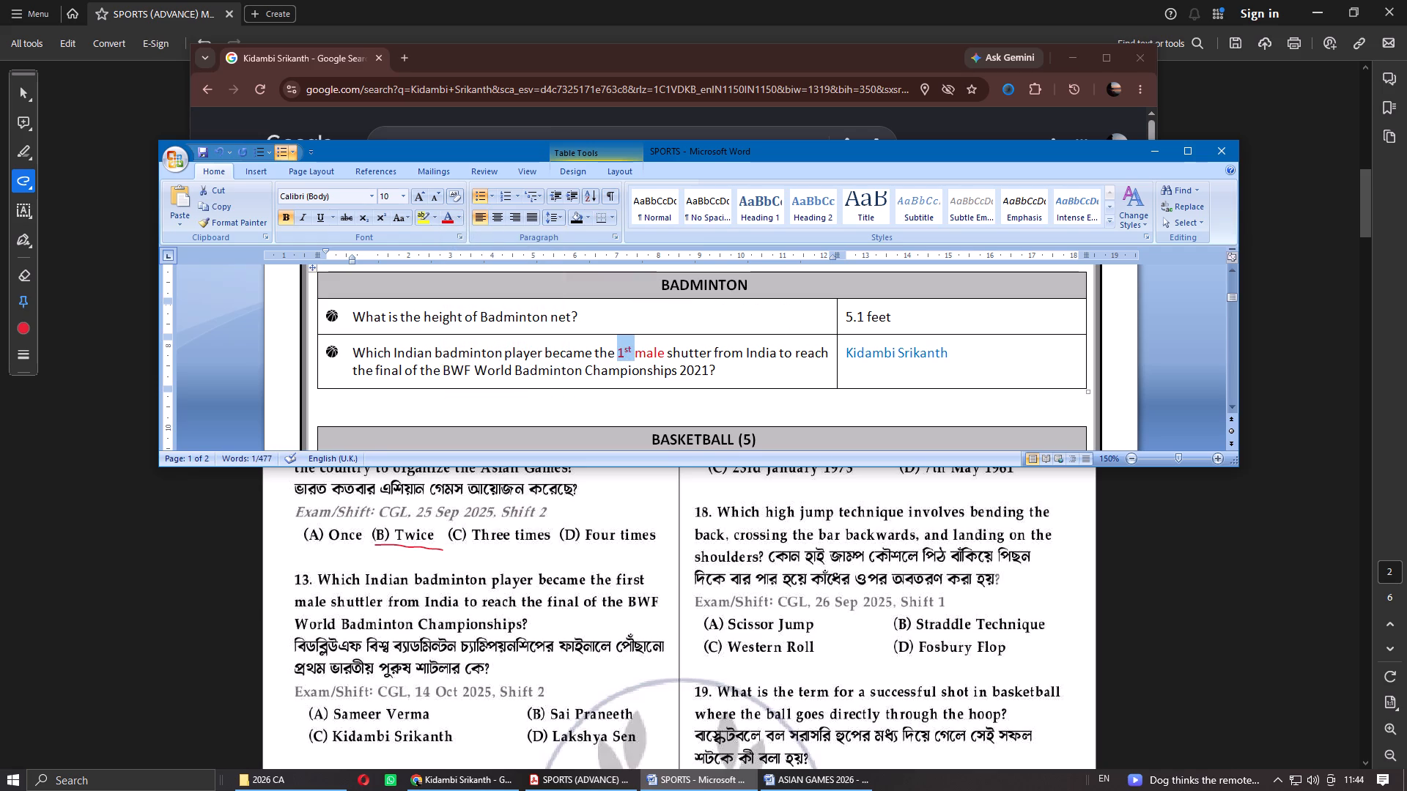
double_click(761, 354)
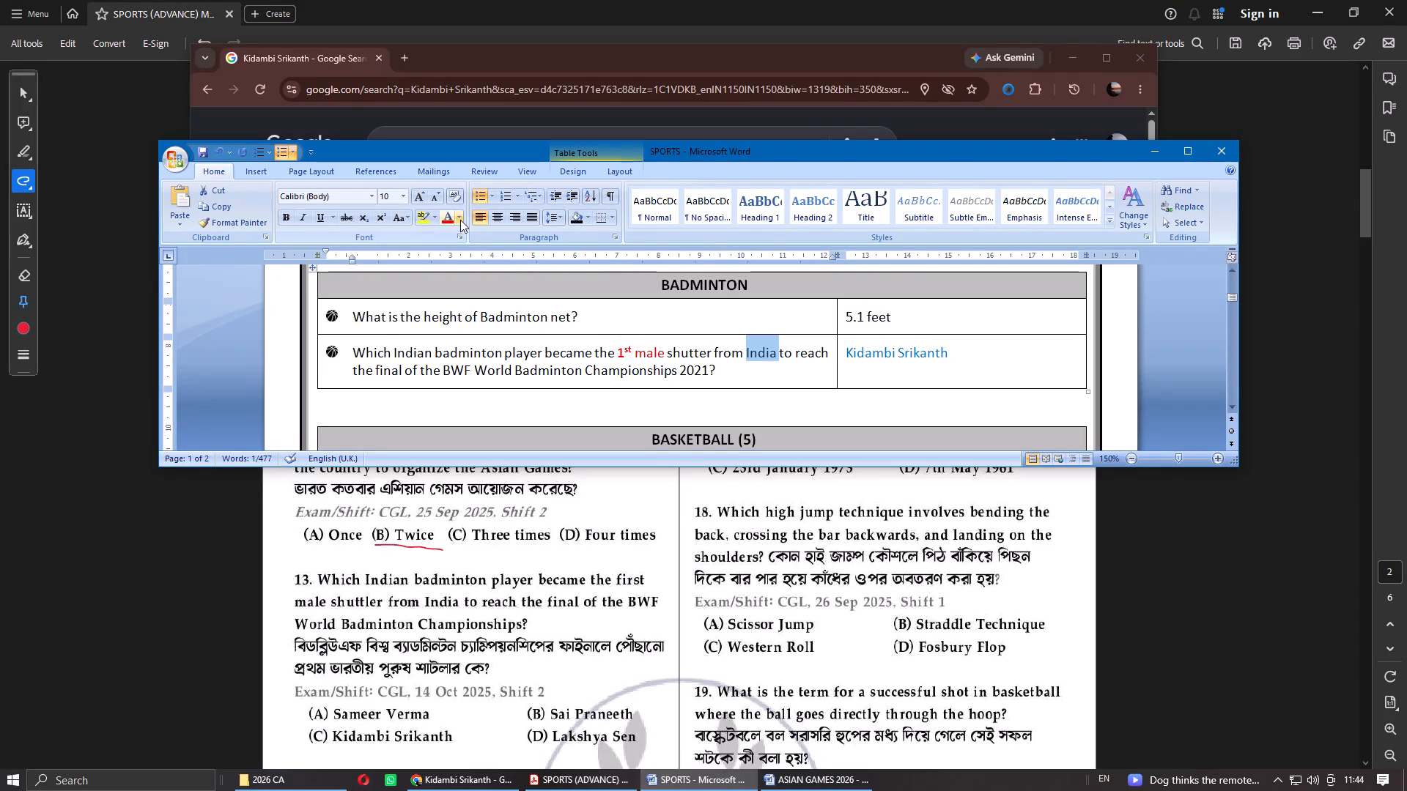
click(450, 214)
click(820, 367)
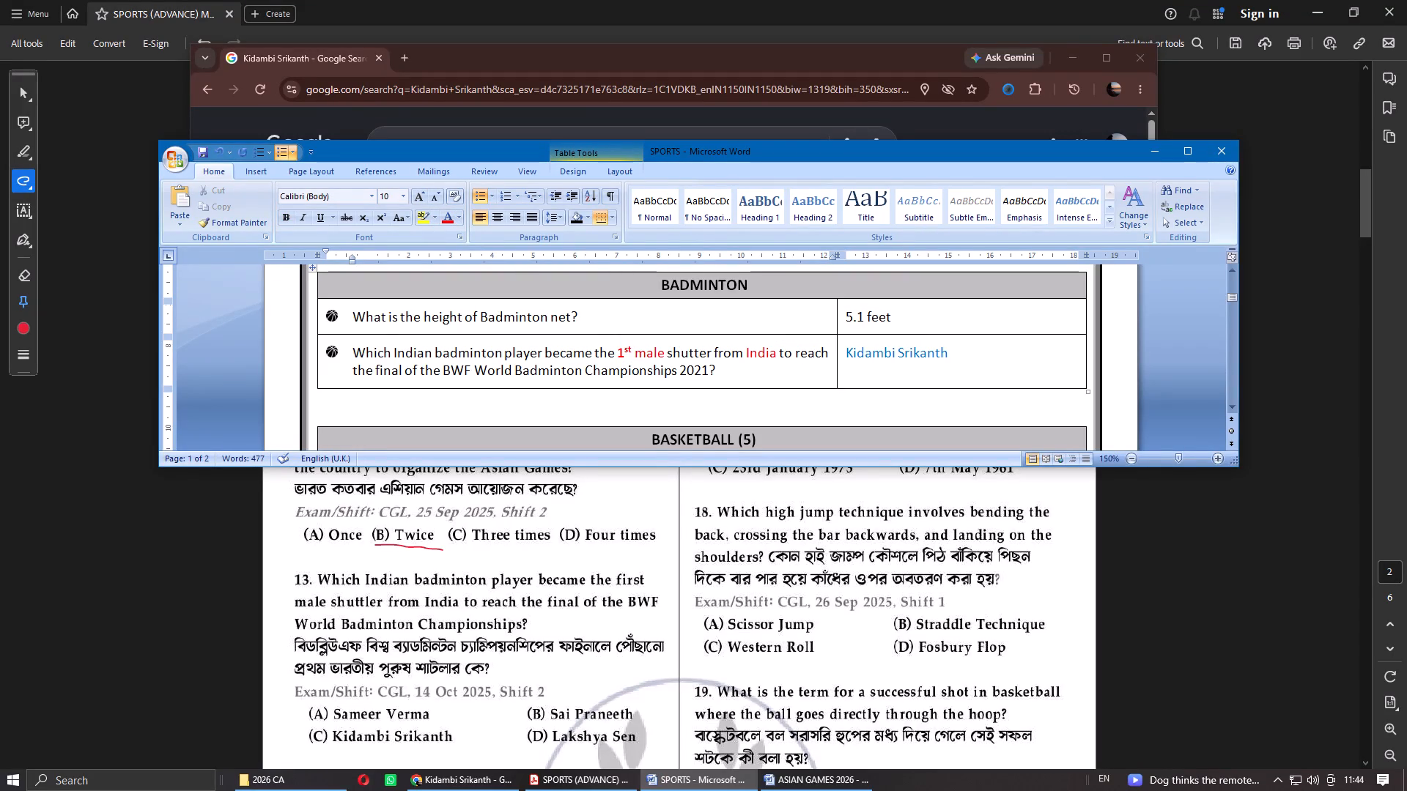
Colour "BWF World Badminton Championships" magenta in the new question.
drag(447, 367, 634, 361)
click(459, 214)
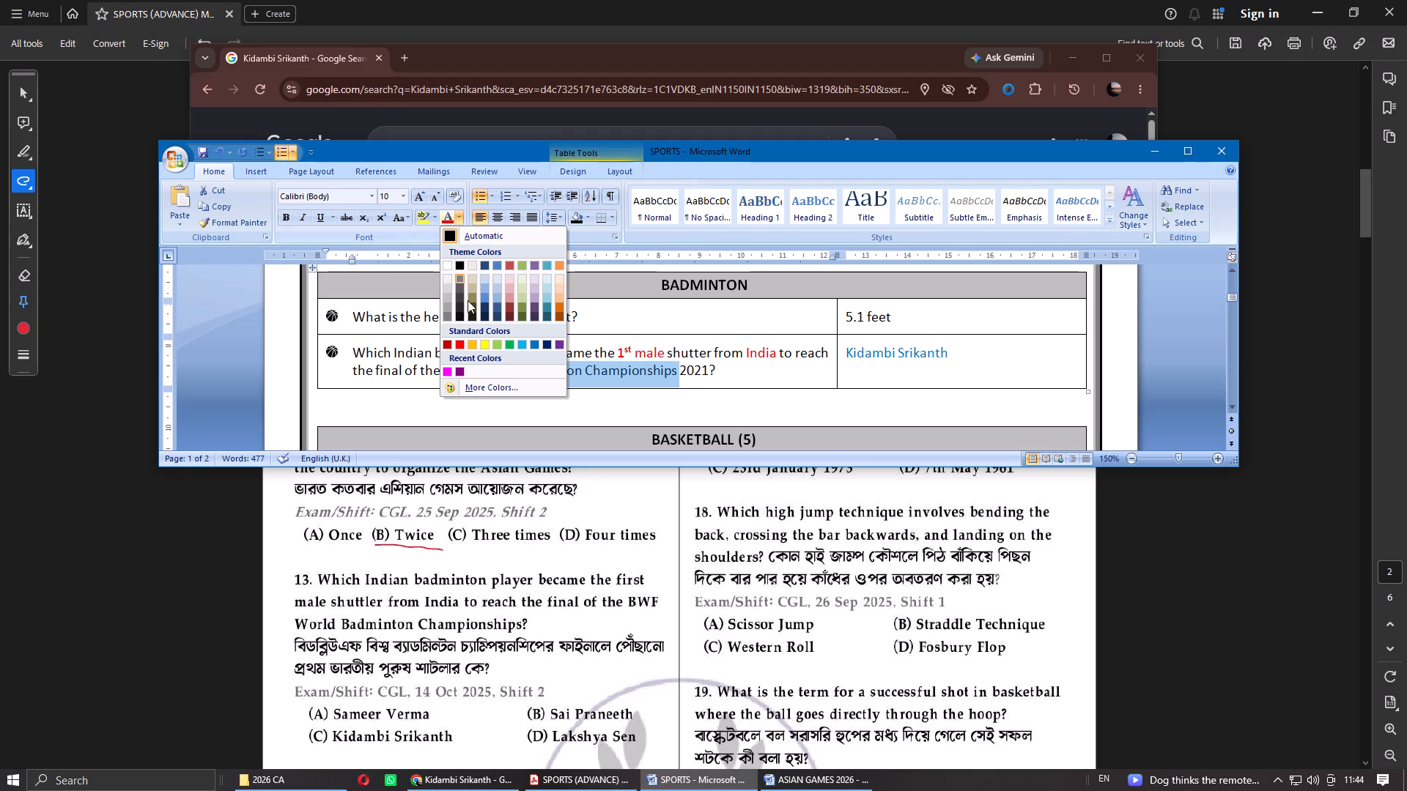
click(450, 370)
click(750, 360)
Set the font size of both question-and-answer rows in the BADMINTON table to 11.
drag(916, 367, 721, 314)
click(463, 216)
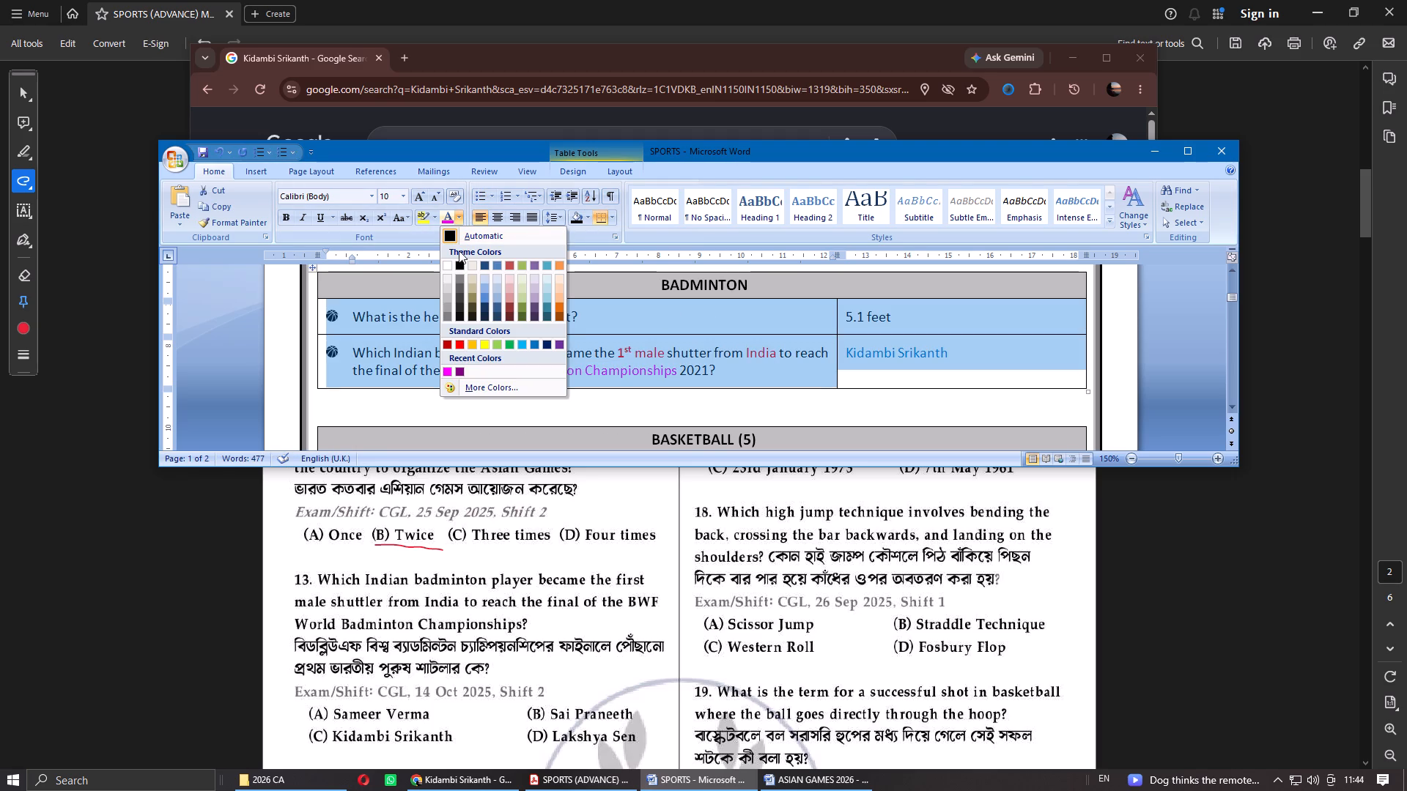
click(409, 193)
click(403, 195)
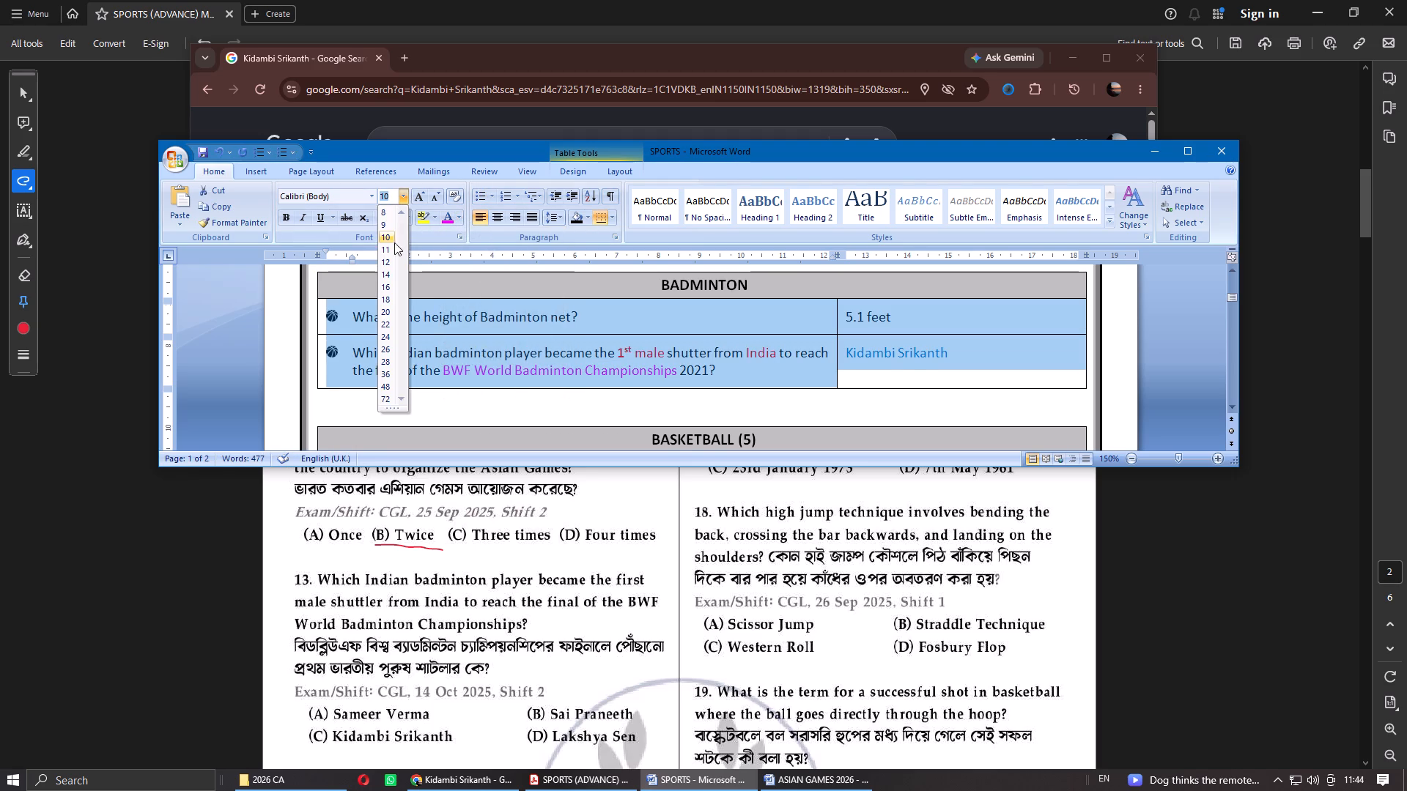
click(391, 250)
click(920, 385)
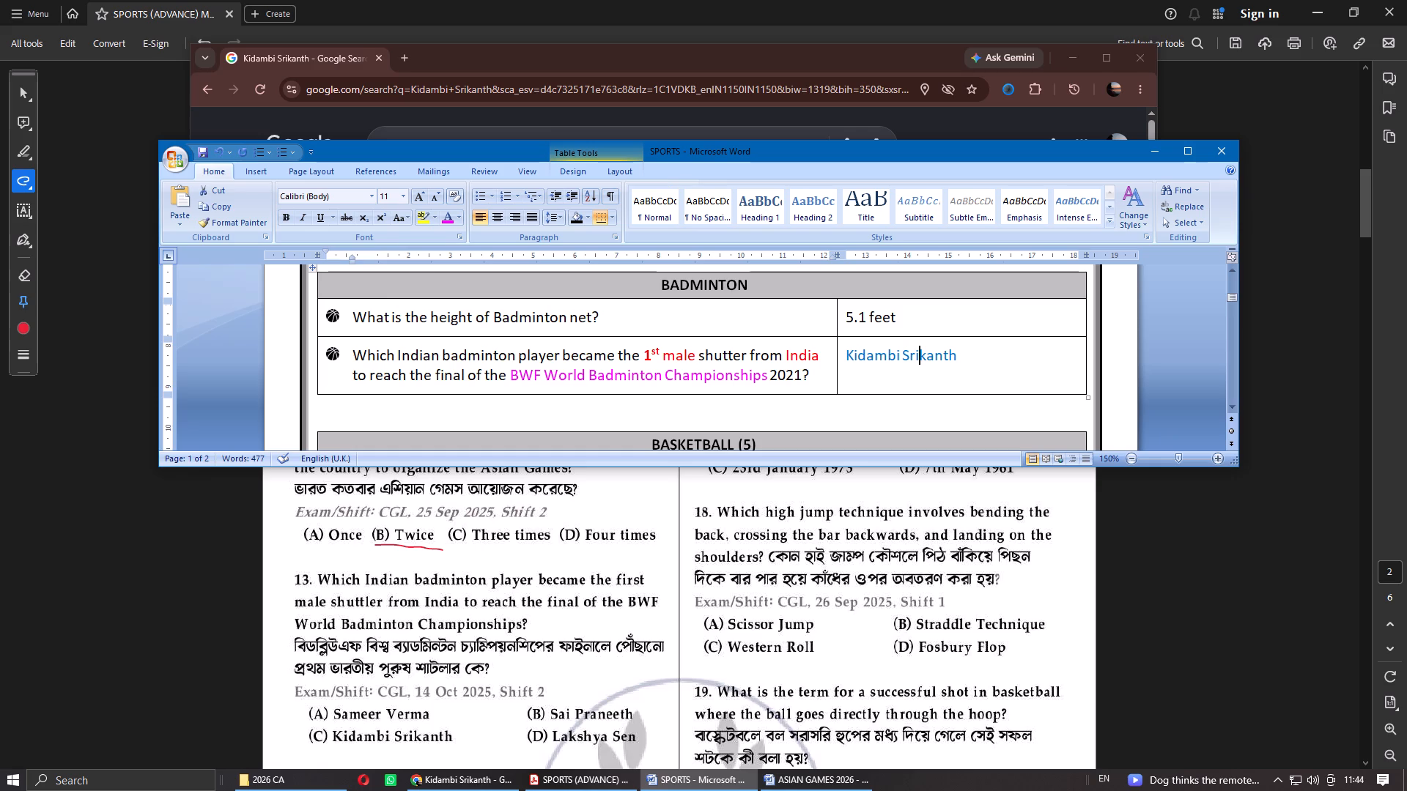
Remove the ball-shaped bullets and their indents from both questions in the BADMINTON table.
click(361, 312)
click(352, 315)
key(BackSpace)
key(BackSpace)
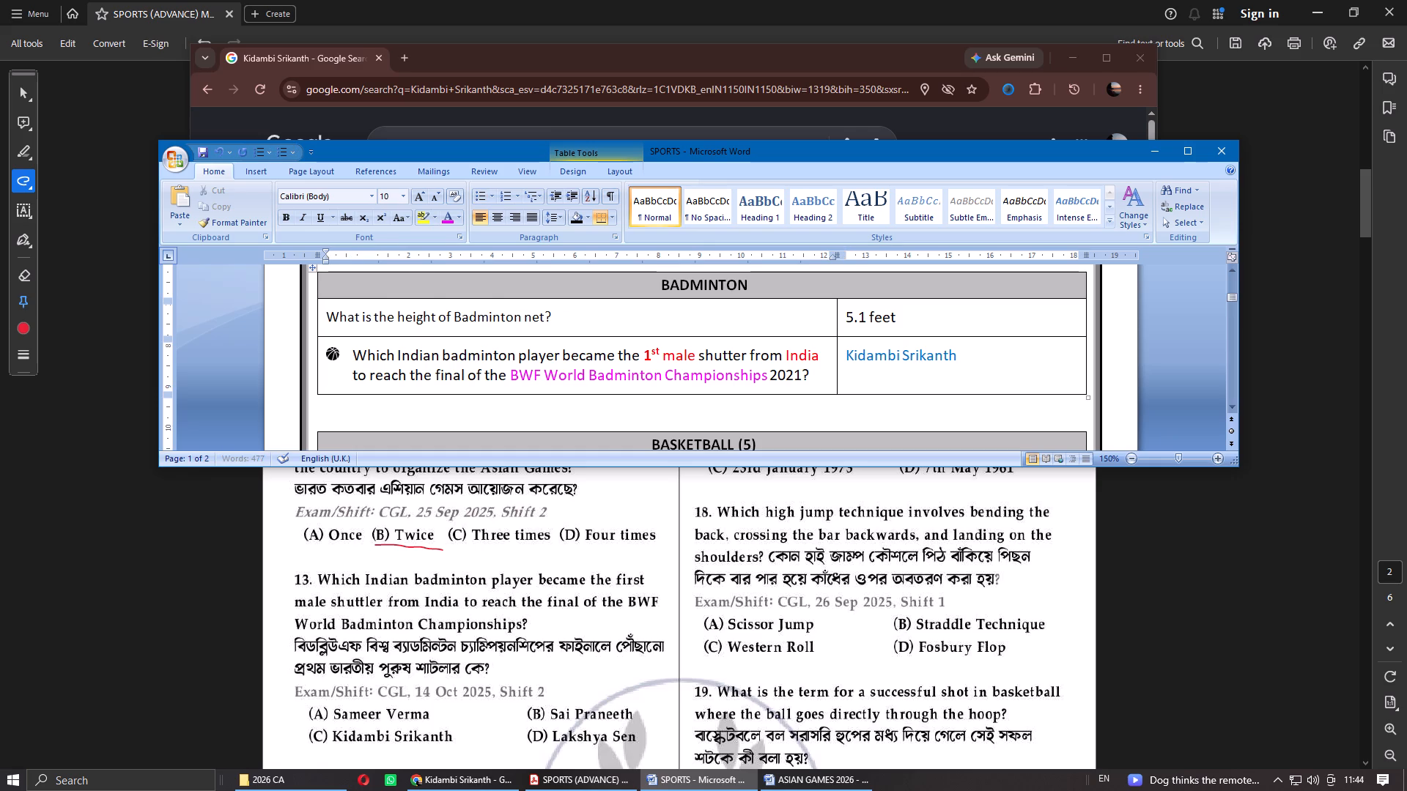
key(Down)
key(BackSpace)
key(BackSpace)
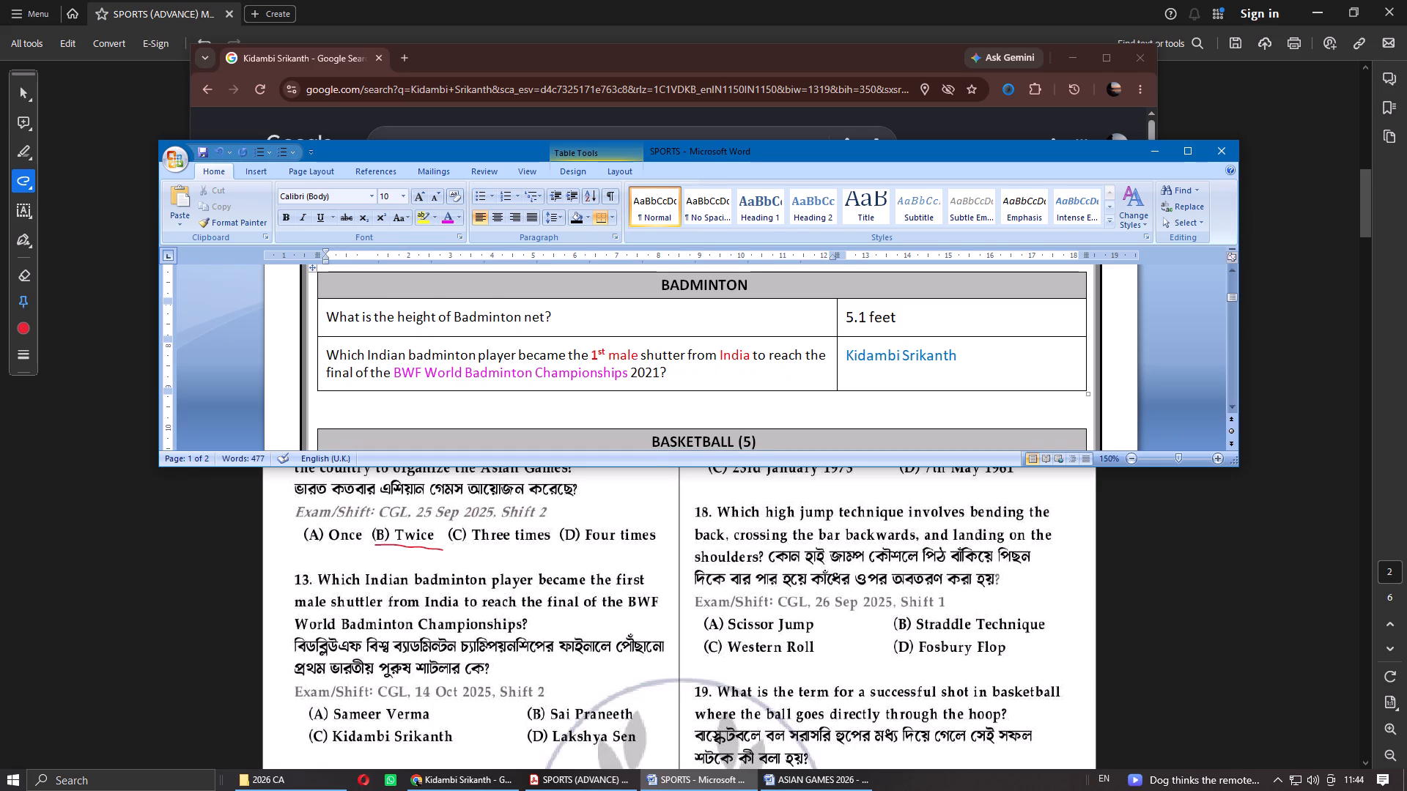
Apply the badminton racket bullet to both BADMINTON questions and shift the bullets to the cell's left edge.
drag(395, 313, 405, 353)
click(460, 215)
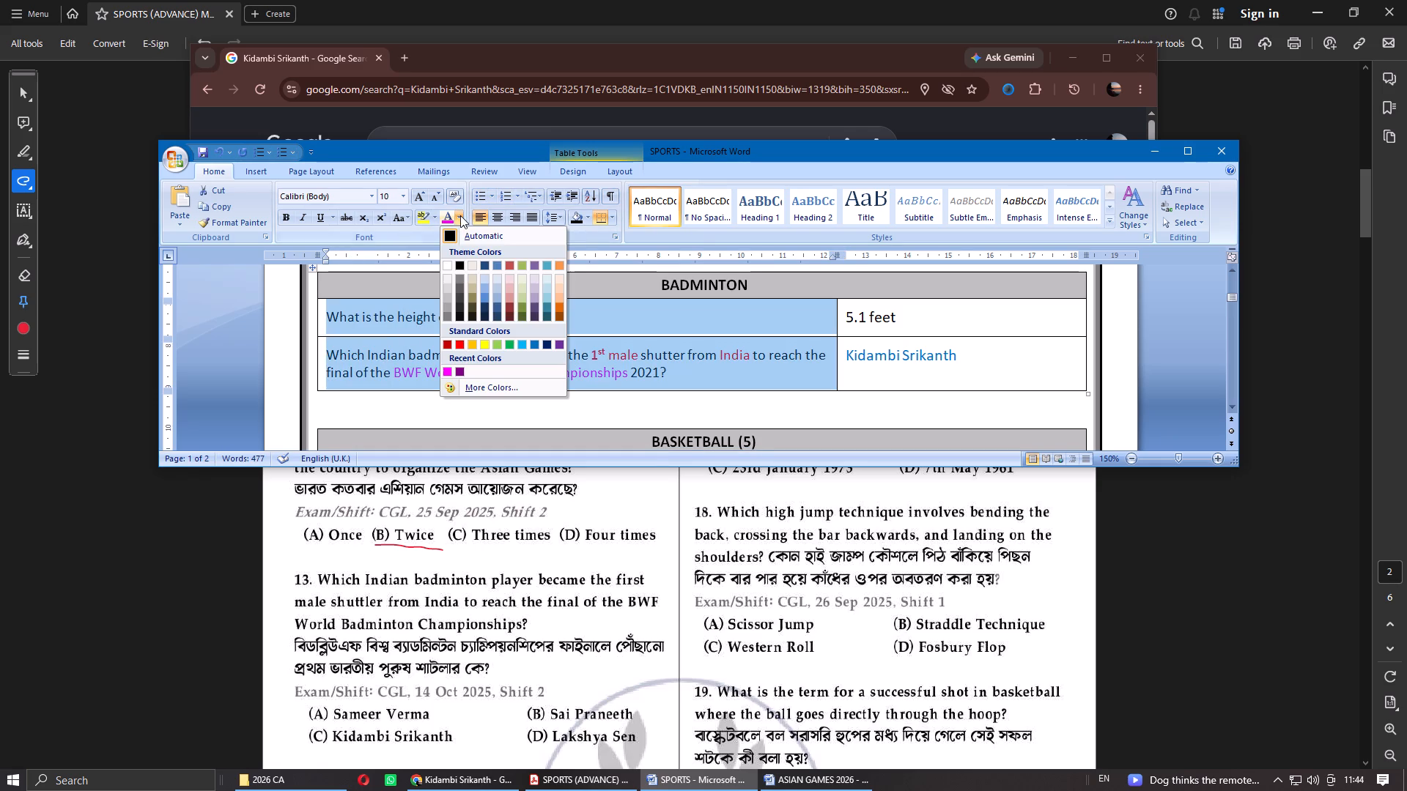
click(491, 194)
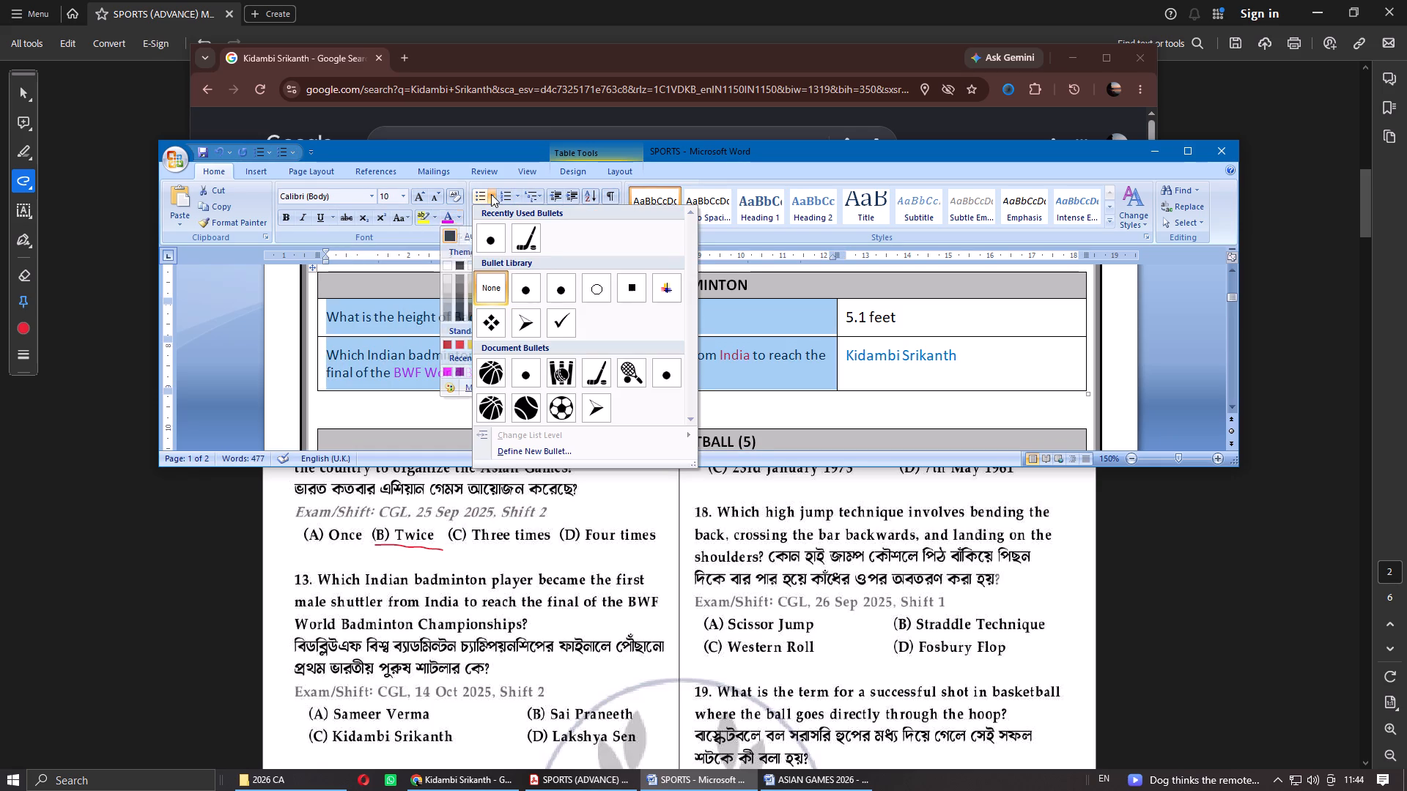
click(632, 377)
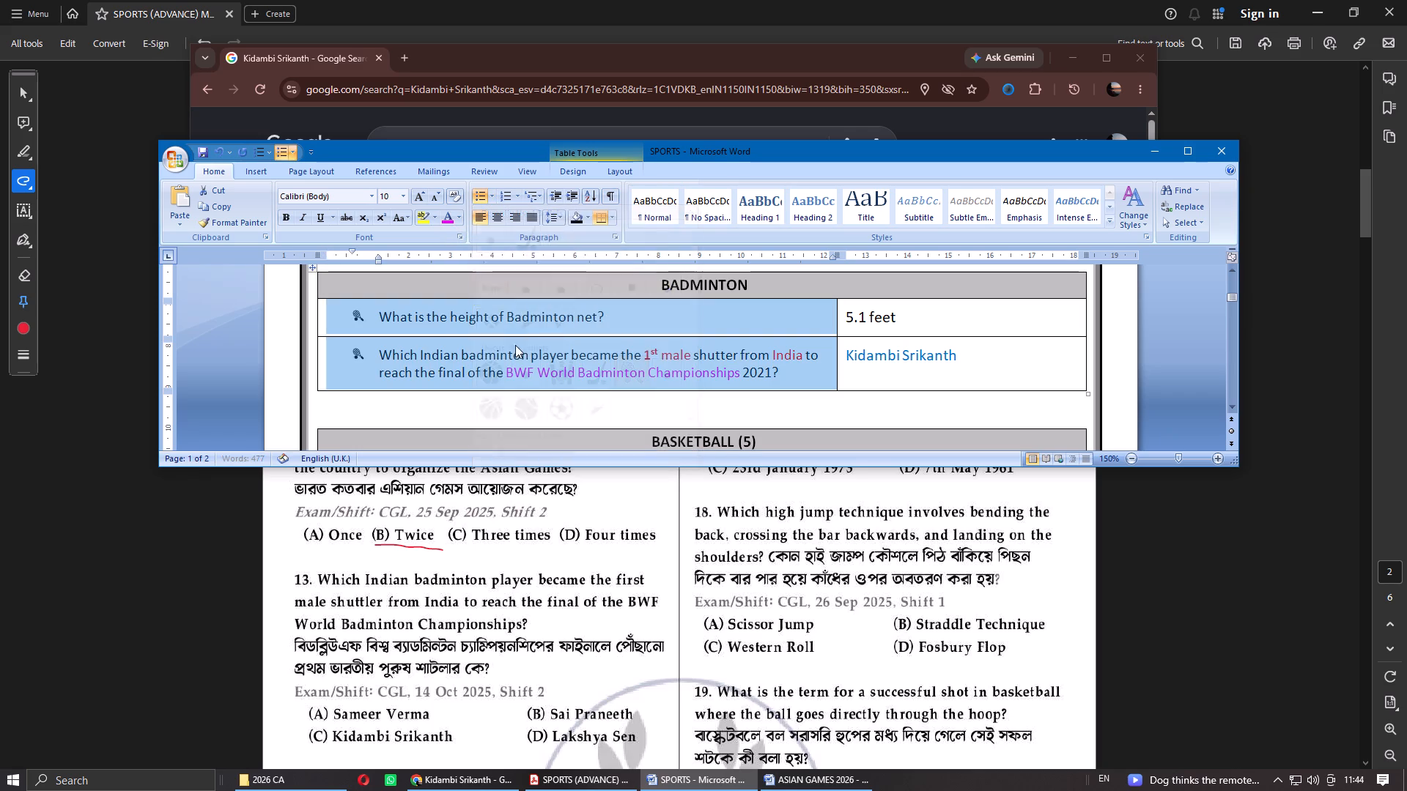
click(359, 313)
drag(359, 313, 318, 316)
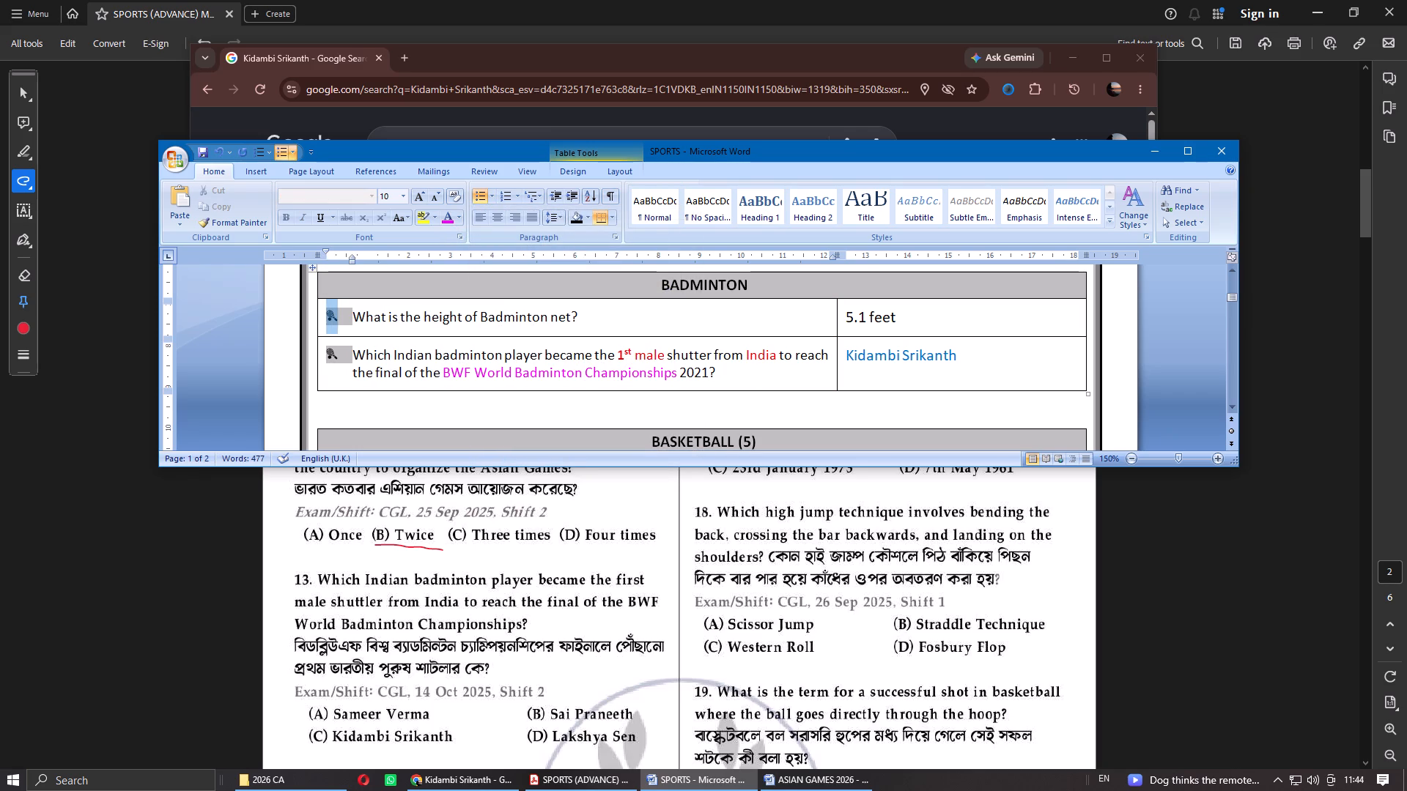
Set the font size of both question-and-answer rows in the BADMINTON table to 11.
drag(896, 366, 734, 325)
click(401, 199)
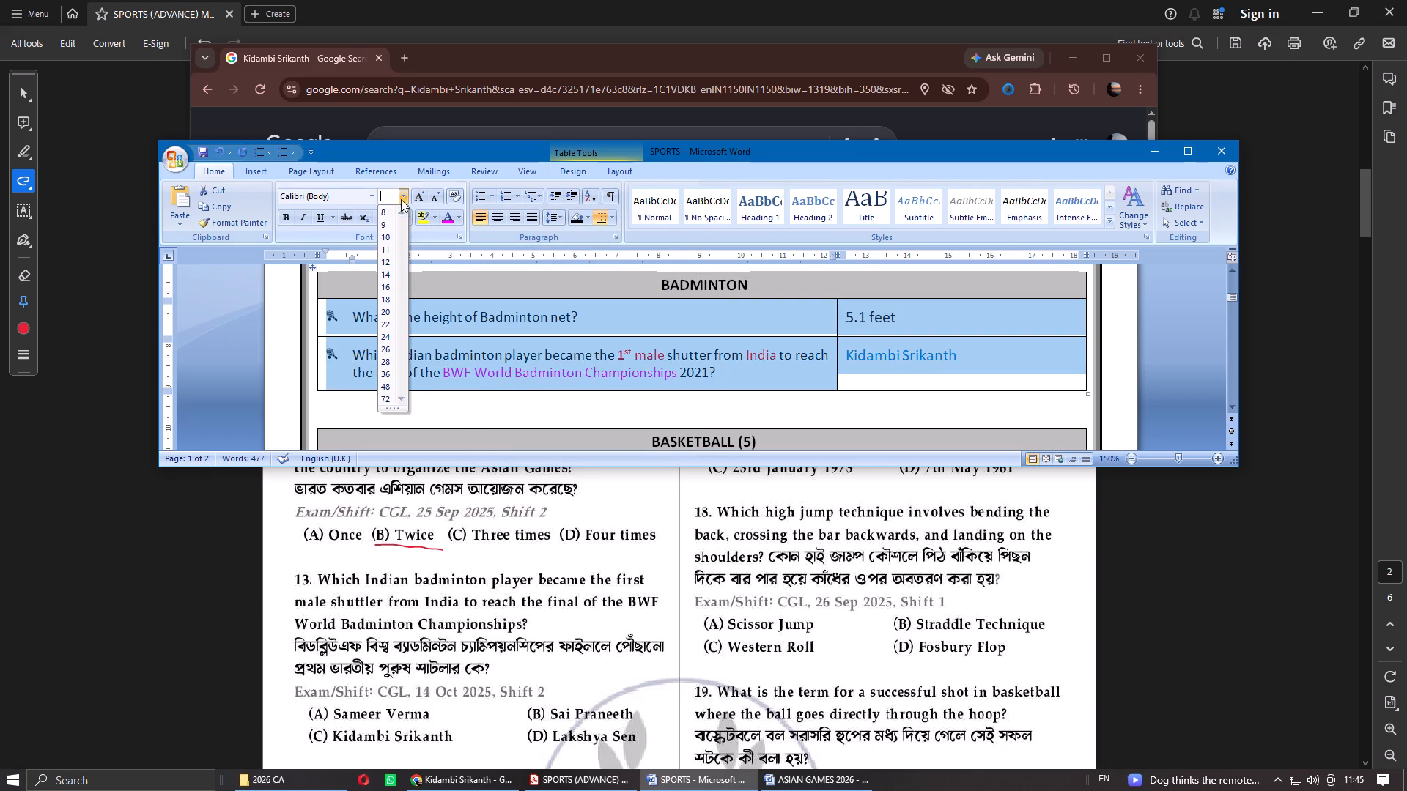
click(381, 246)
click(736, 332)
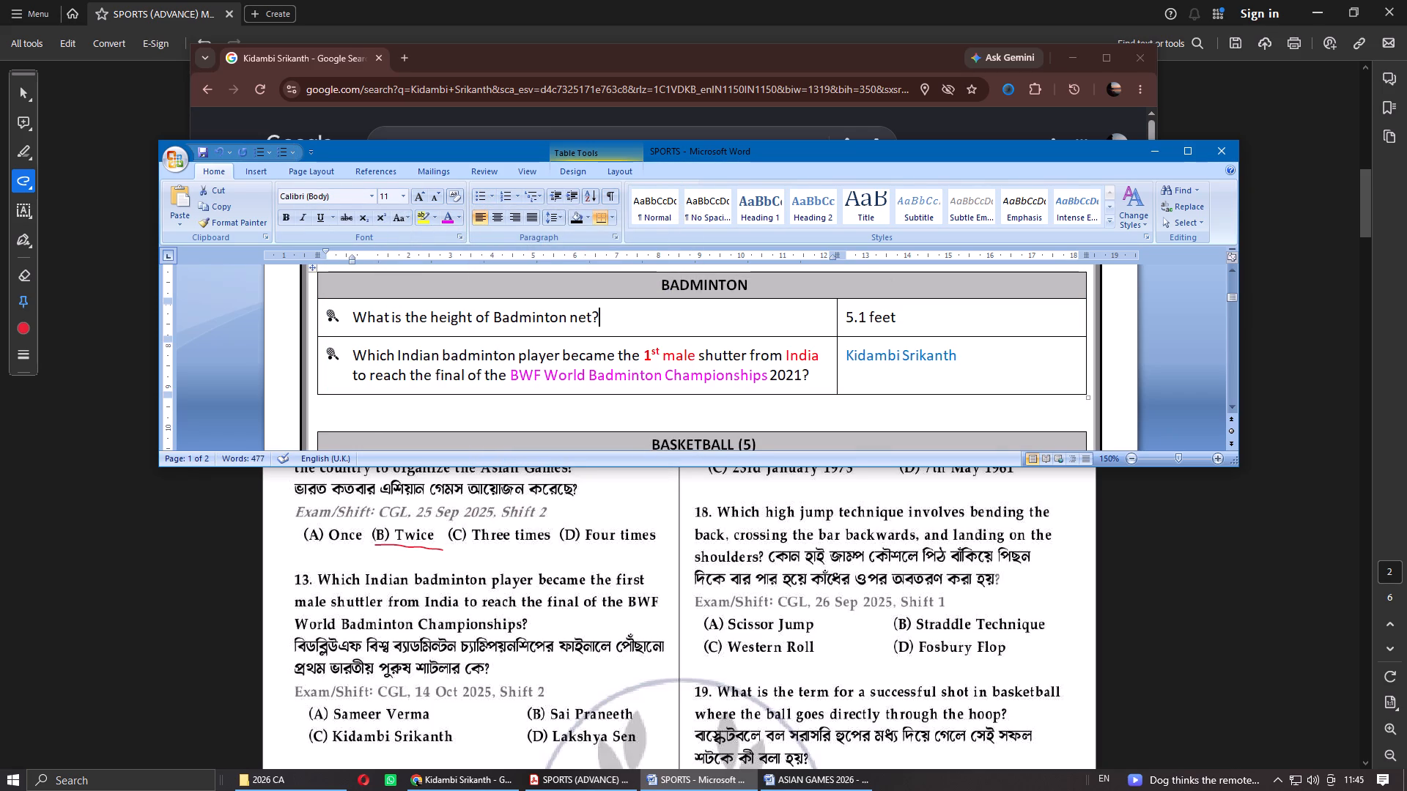
Bold and underline "height" in the Badminton net question and save the document.
double_click(448, 318)
key(ctrl+b)
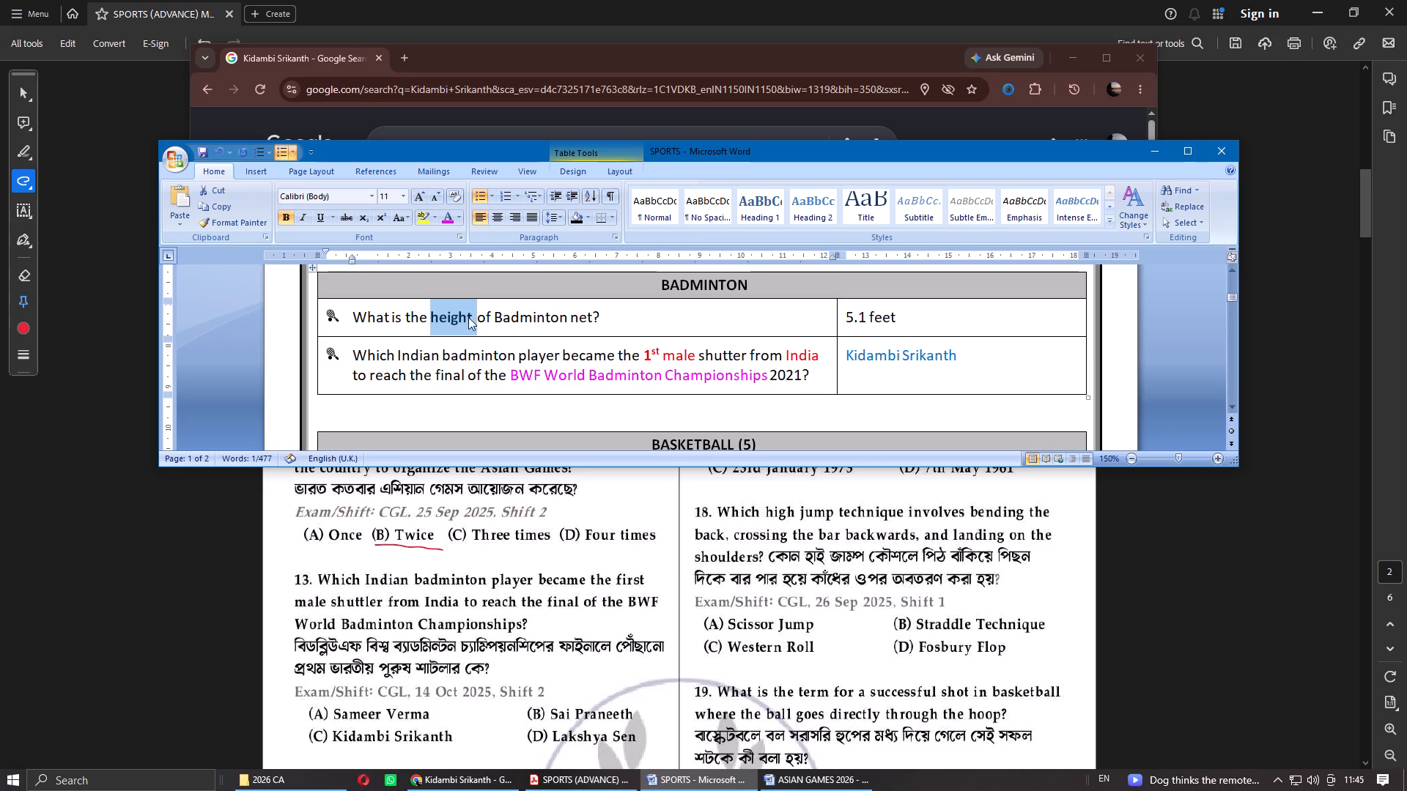
click(327, 219)
click(650, 320)
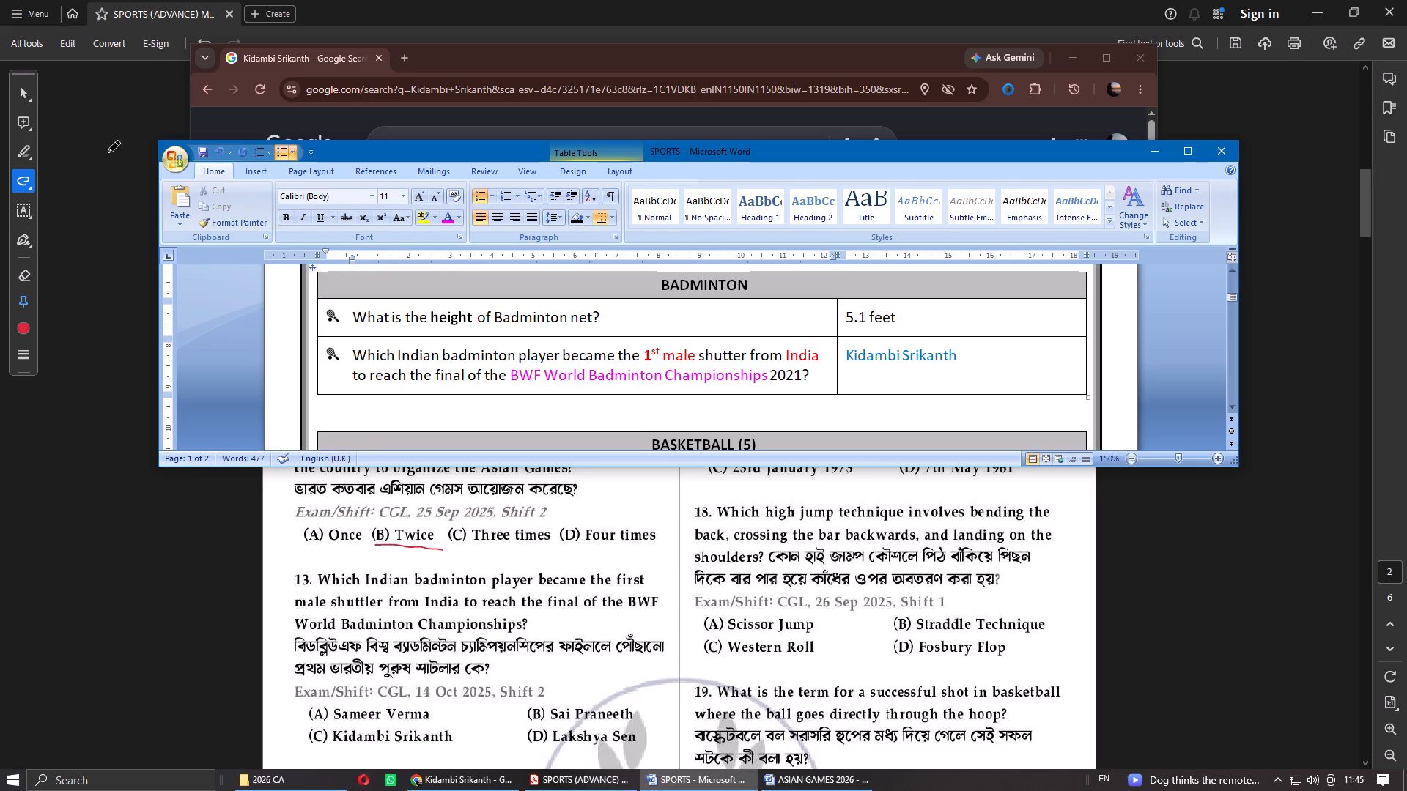
click(196, 155)
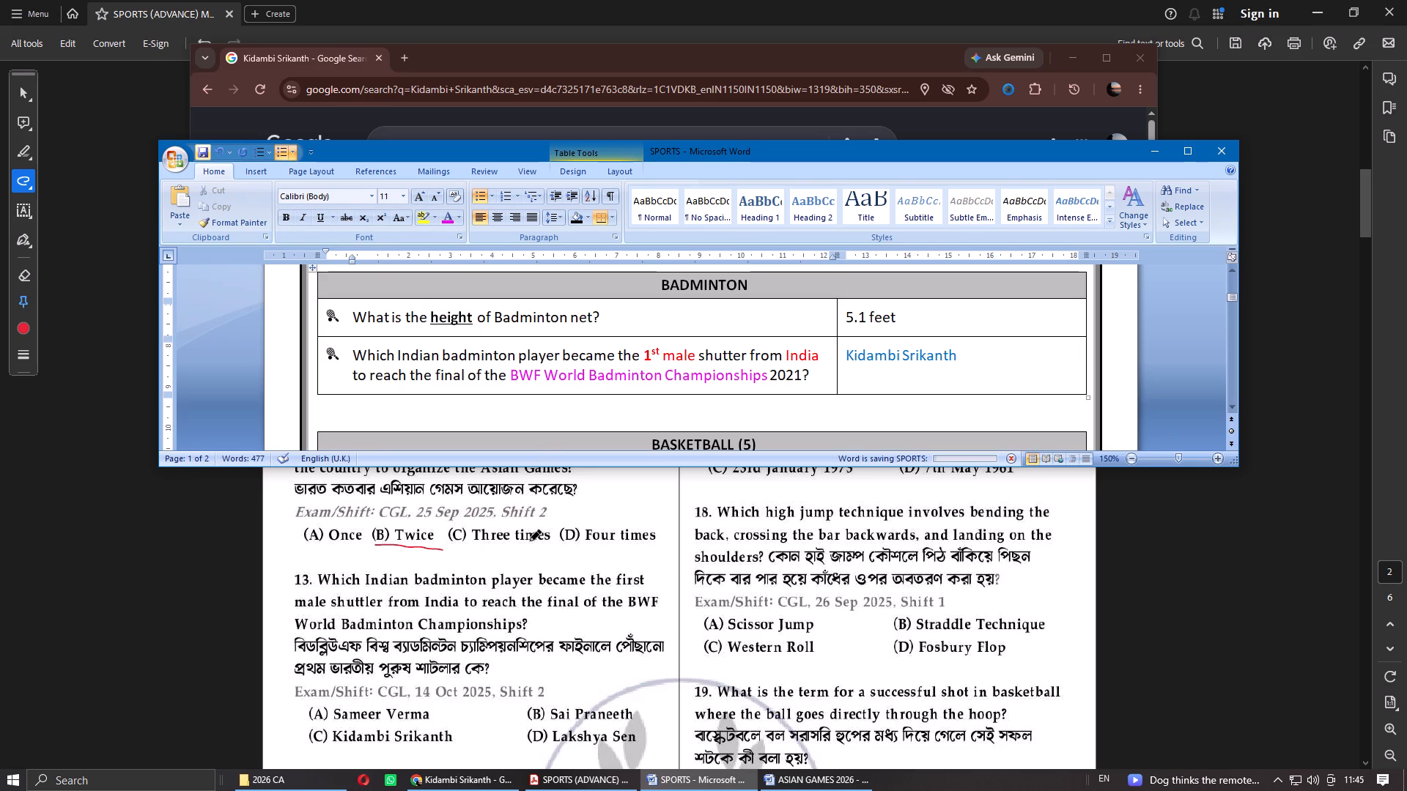
In the SPORTS (ADVANCE) PDF, underline option (C) Kidambi Srikanth of question 13 in red.
drag(319, 749, 443, 746)
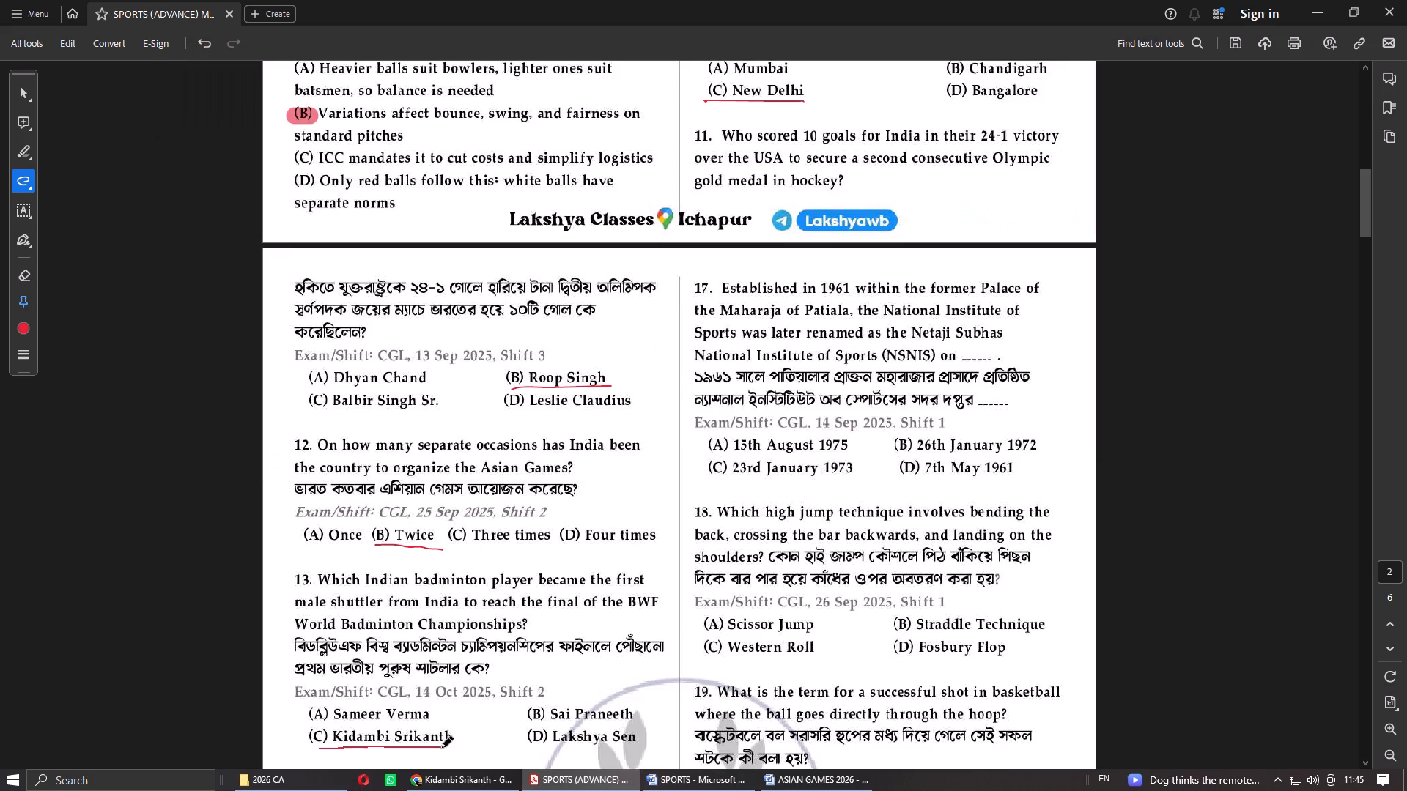
drag(443, 746, 458, 746)
In the SPORTS Word document, add two empty rows at the end of the FOOTBALL table.
scroll(500, 562, down, 4)
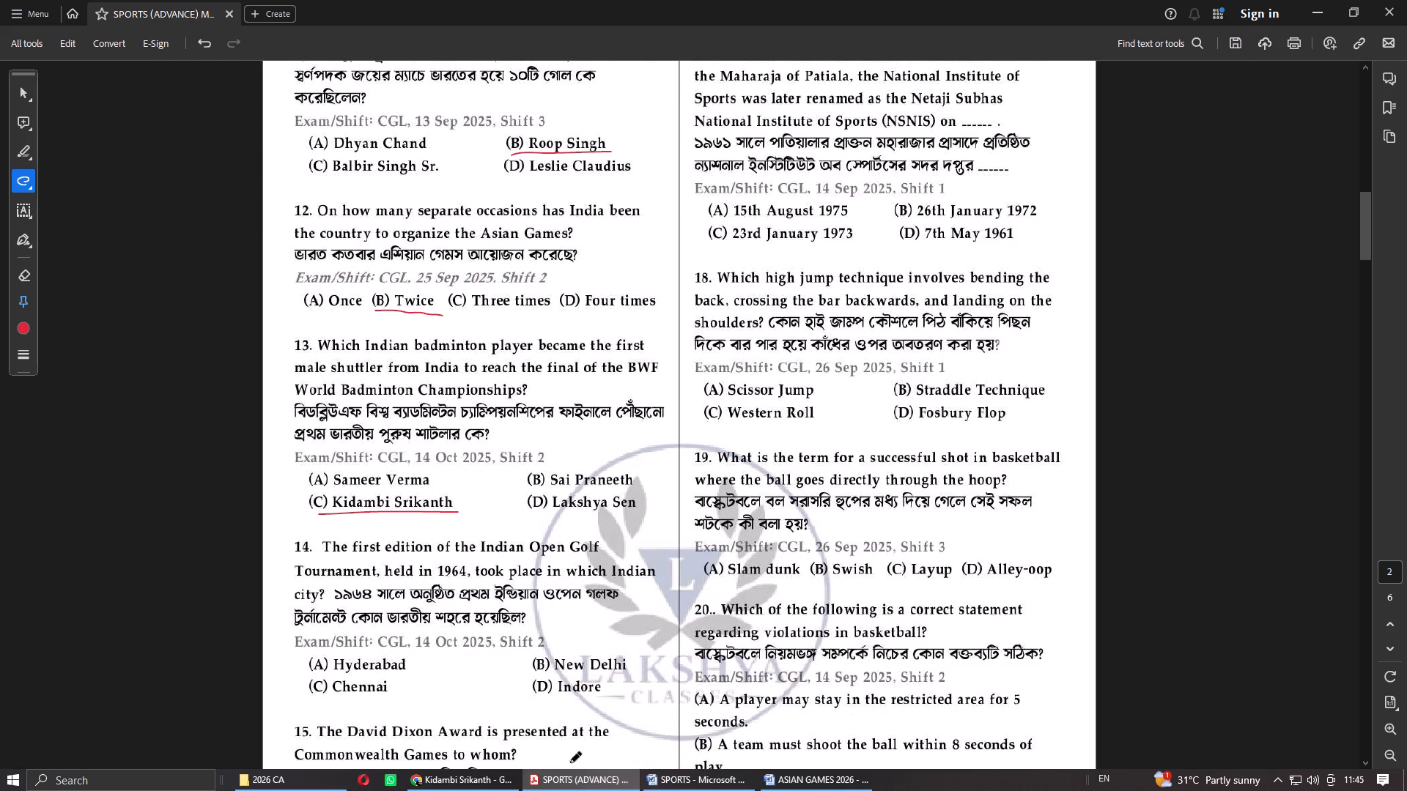
click(721, 781)
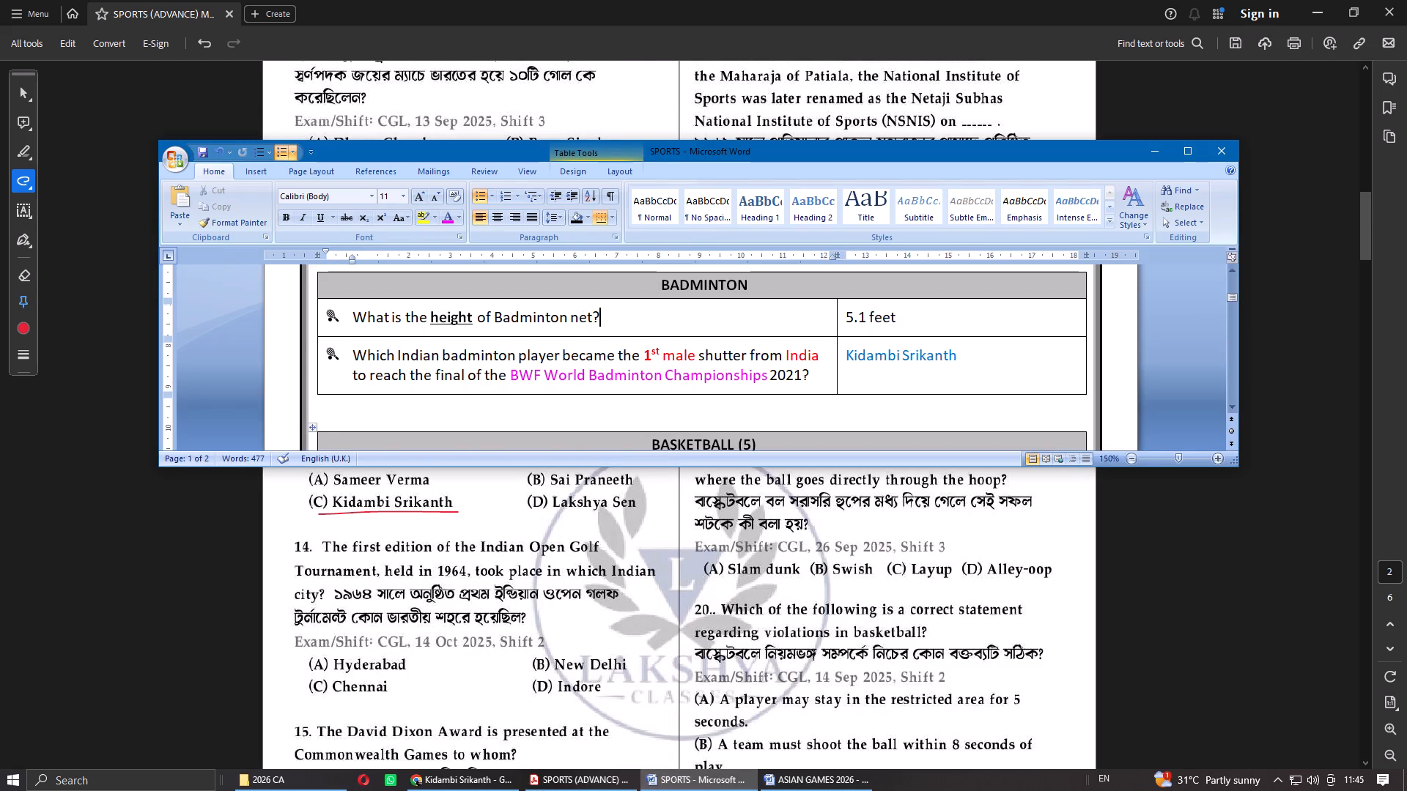
scroll(694, 350, down, 4)
scroll(692, 352, up, 2)
scroll(692, 352, down, 4)
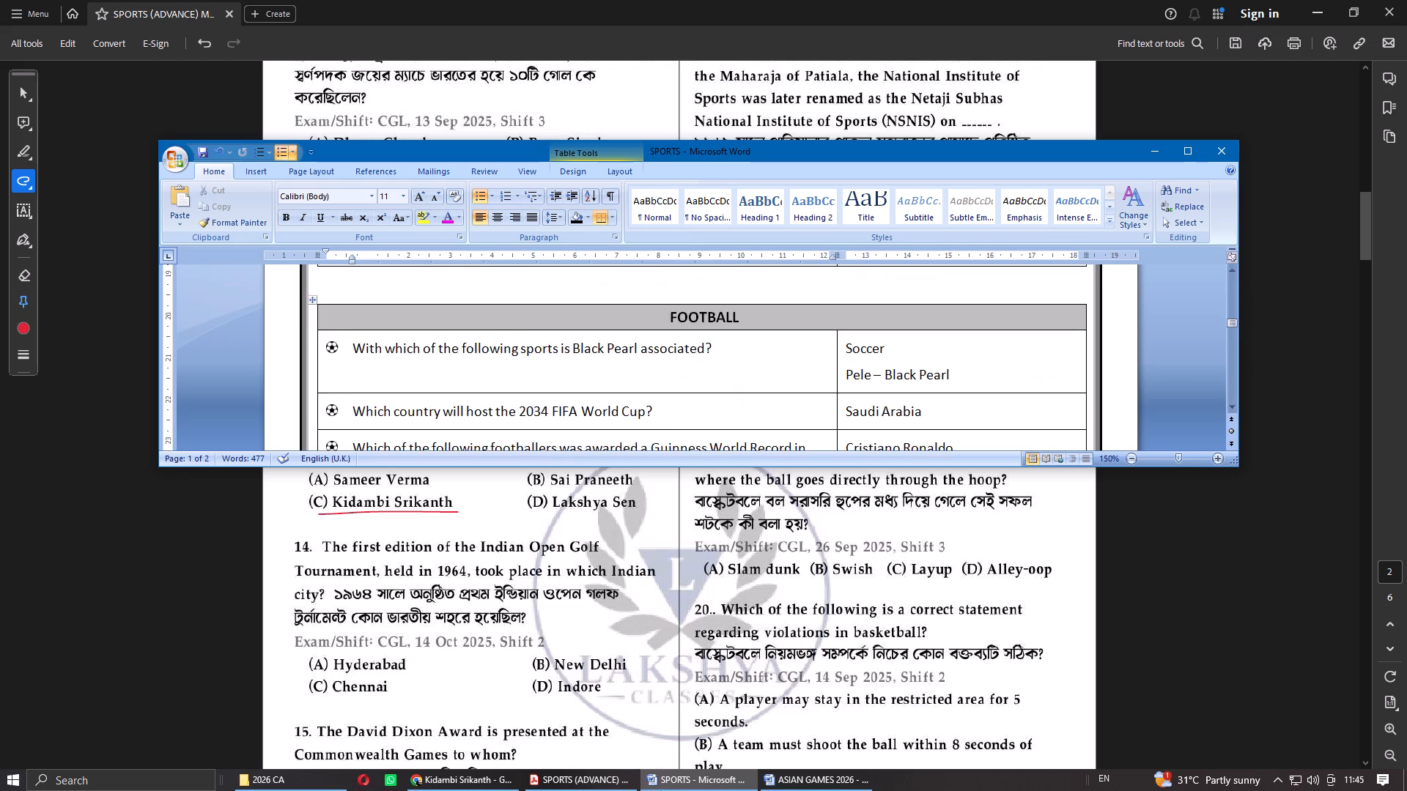
scroll(692, 352, down, 2)
scroll(692, 352, up, 1)
scroll(774, 372, up, 2)
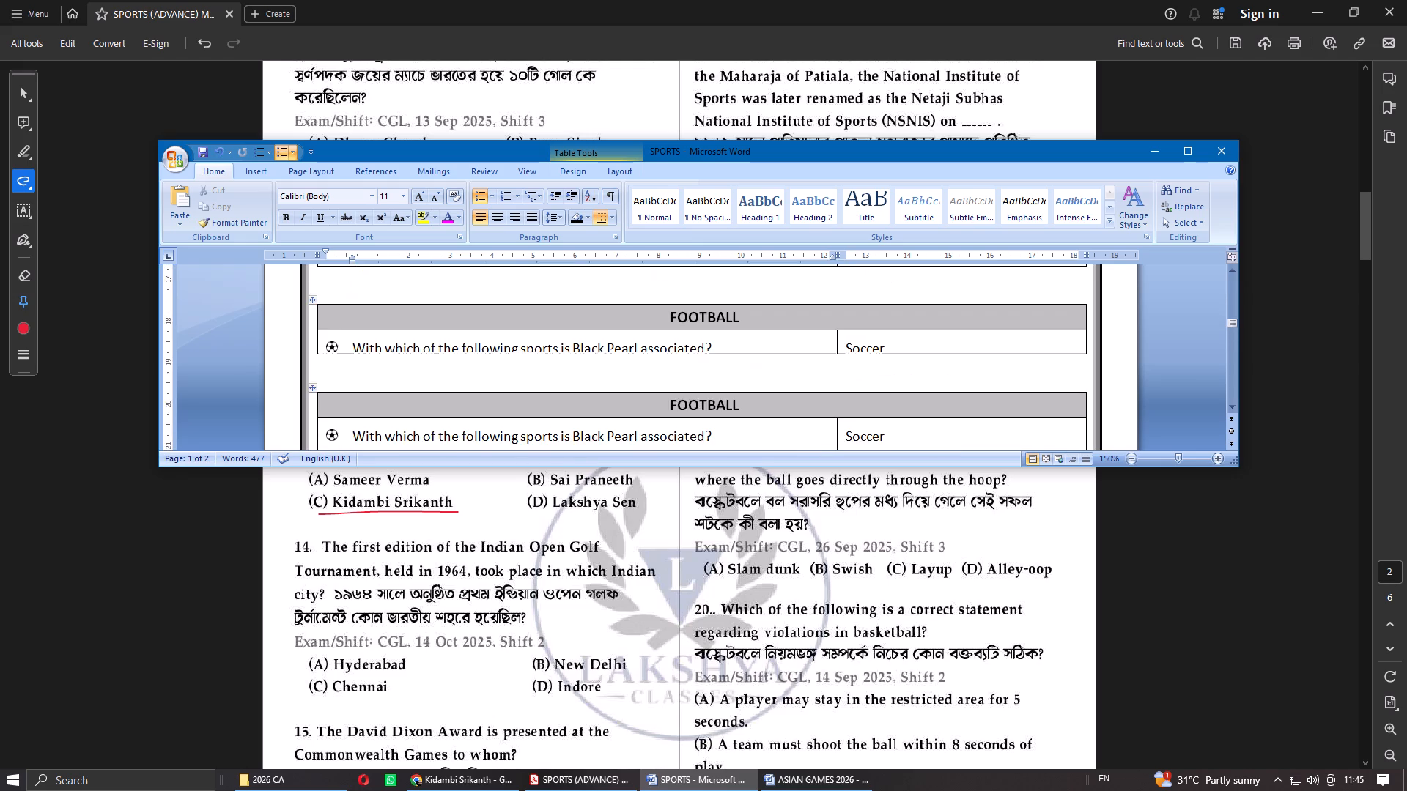
scroll(774, 374, down, 2)
click(977, 360)
key(Tab)
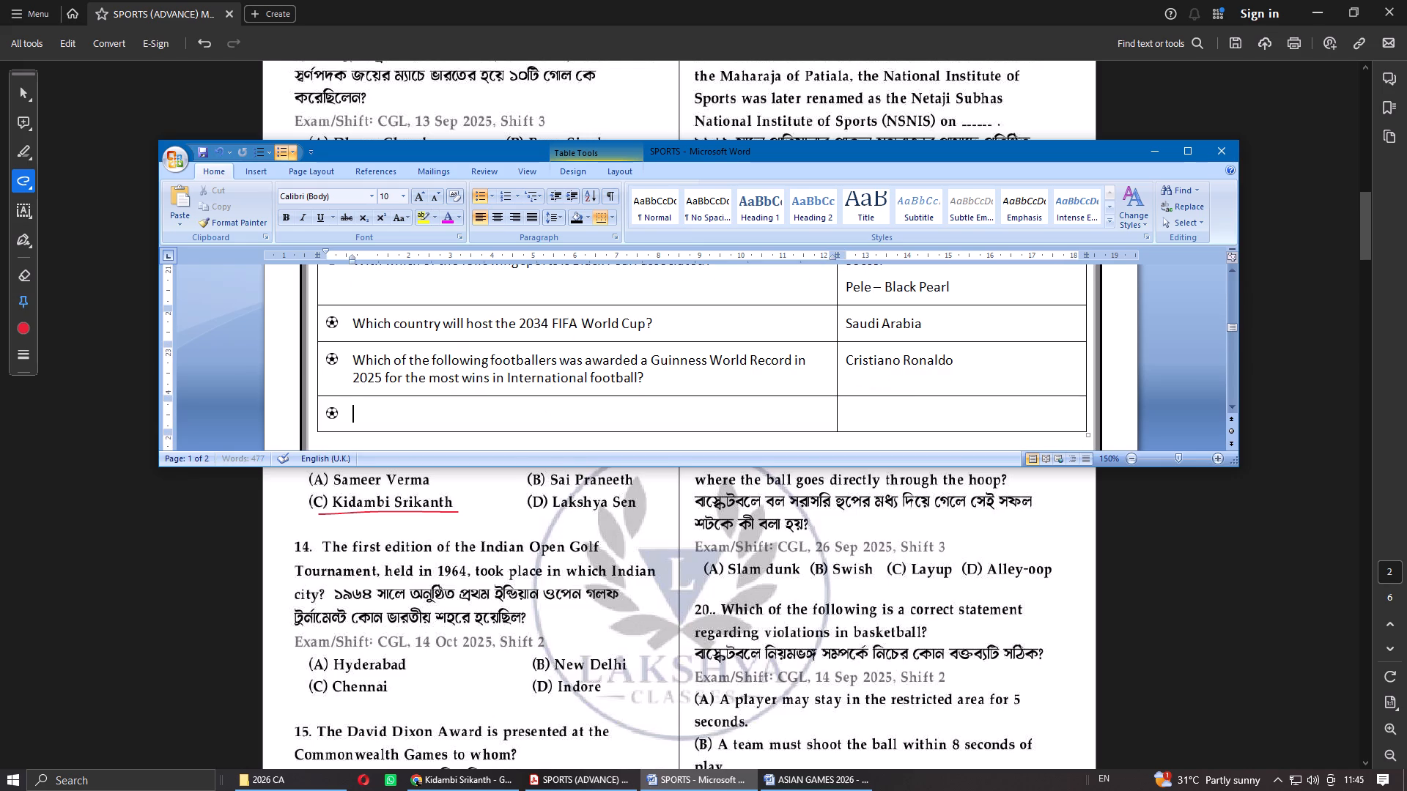
key(Tab)
key(Tab)
Merge the two cells of the first new row below the Cristiano Ronaldo row into one heading cell.
scroll(817, 378, up, 1)
drag(807, 379, 850, 379)
right_click(850, 379)
click(893, 462)
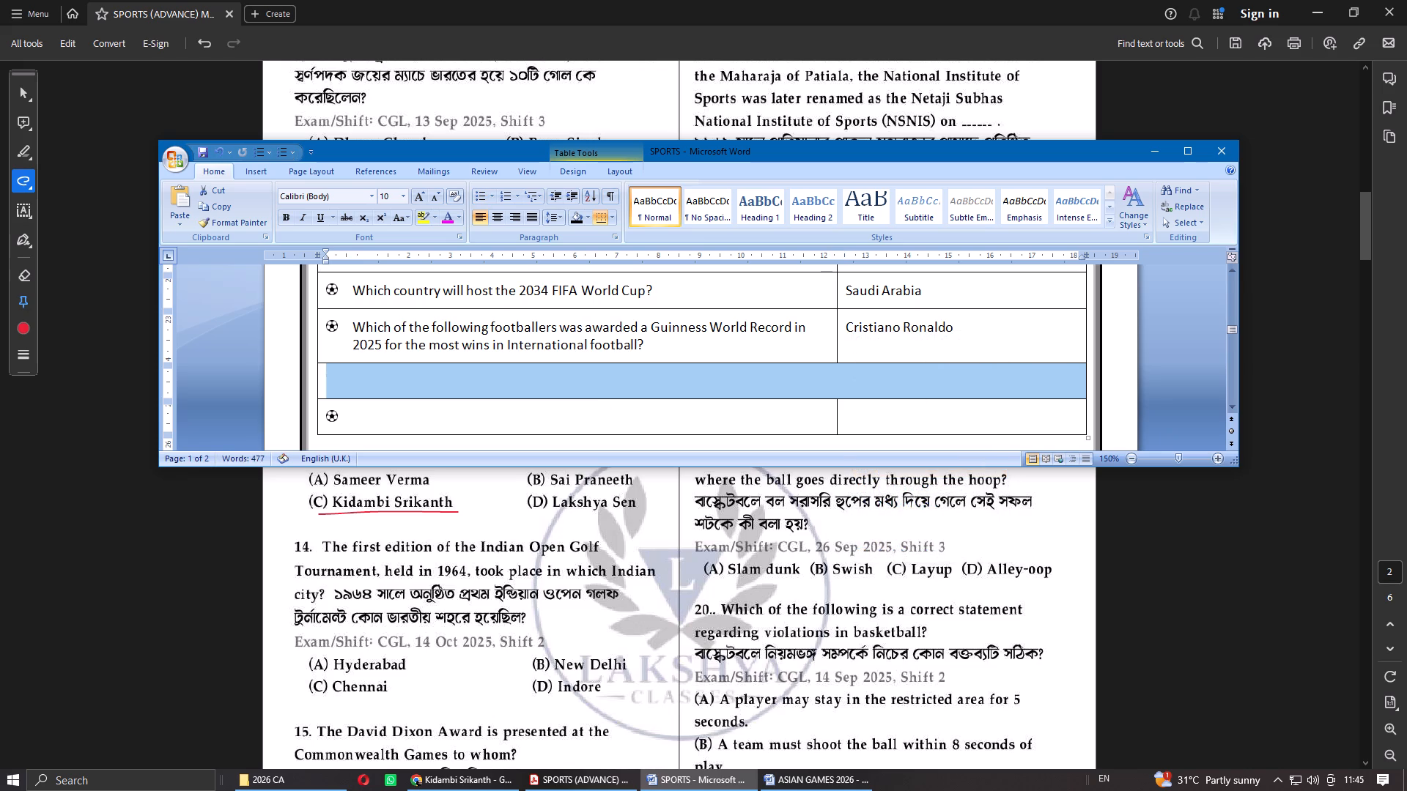
Remove the football bullet and its indent from the empty question cell in the last row.
click(577, 401)
click(567, 415)
key(BackSpace)
key(BackSpace)
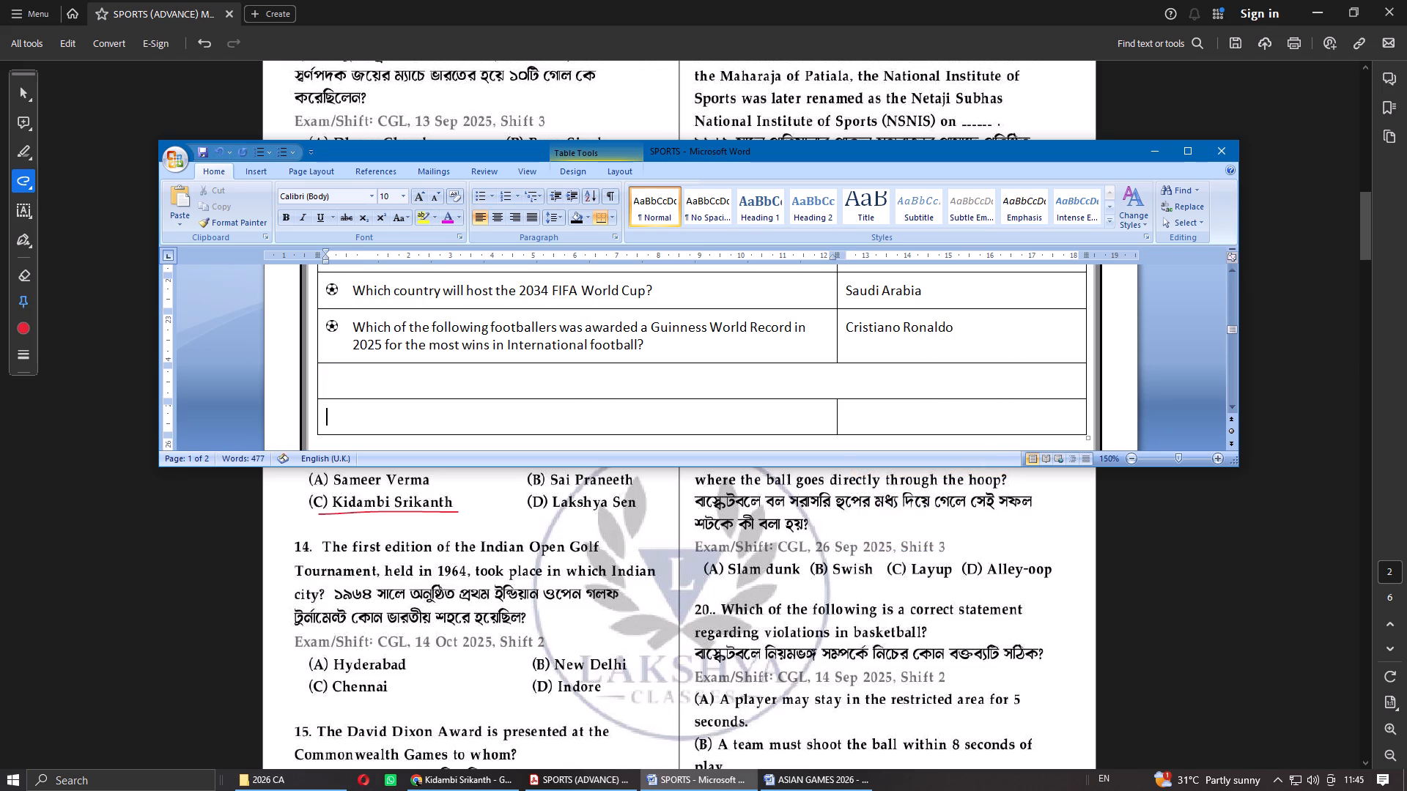
Enter the question "The 1st edition of the Indian Open Golf Tournament held in 1964 took place in which Indian city?" in the last row.
text(the 1st edition of the Indian Open Go)
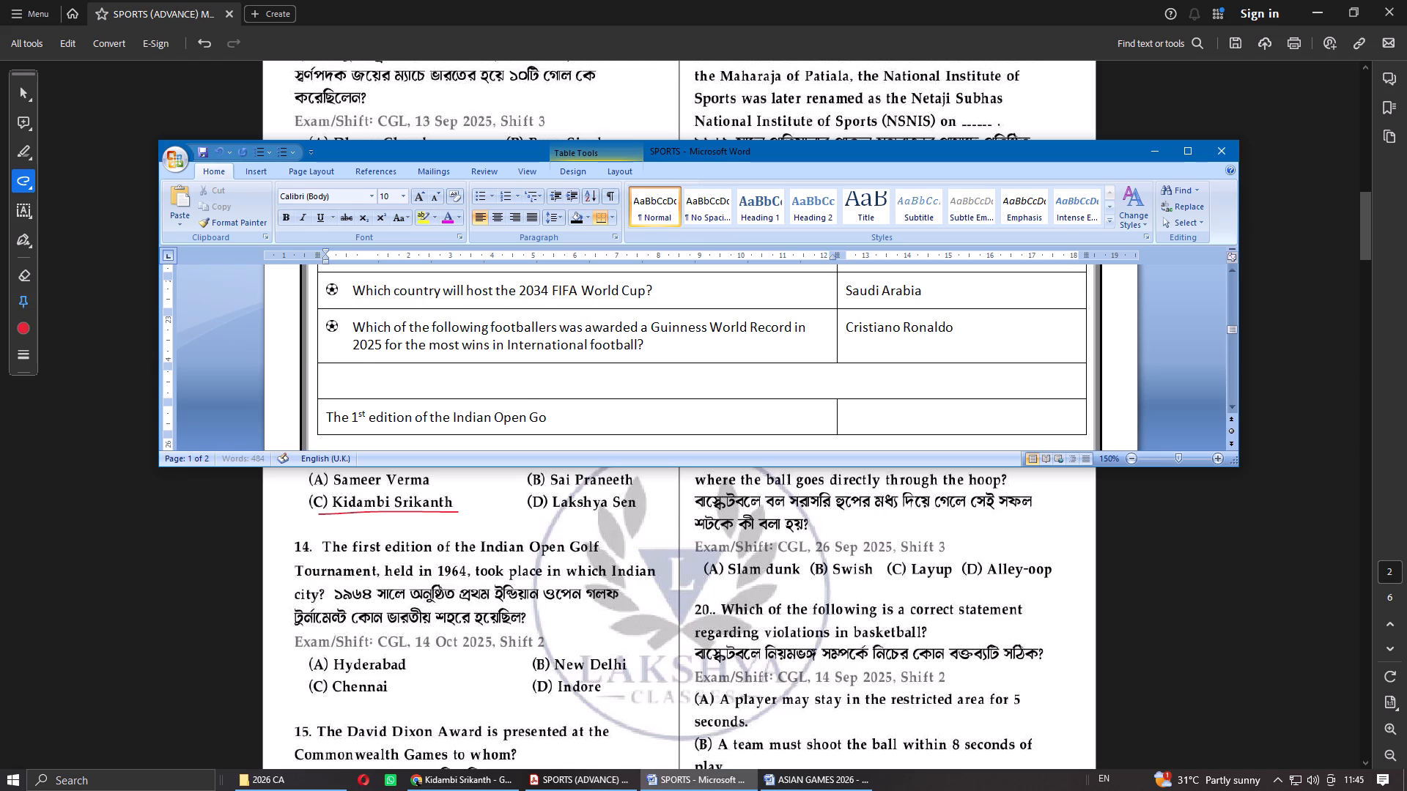
text(lf t)
key(BackSpace)
text(Tournament)
key(space)
text(held)
key(space)
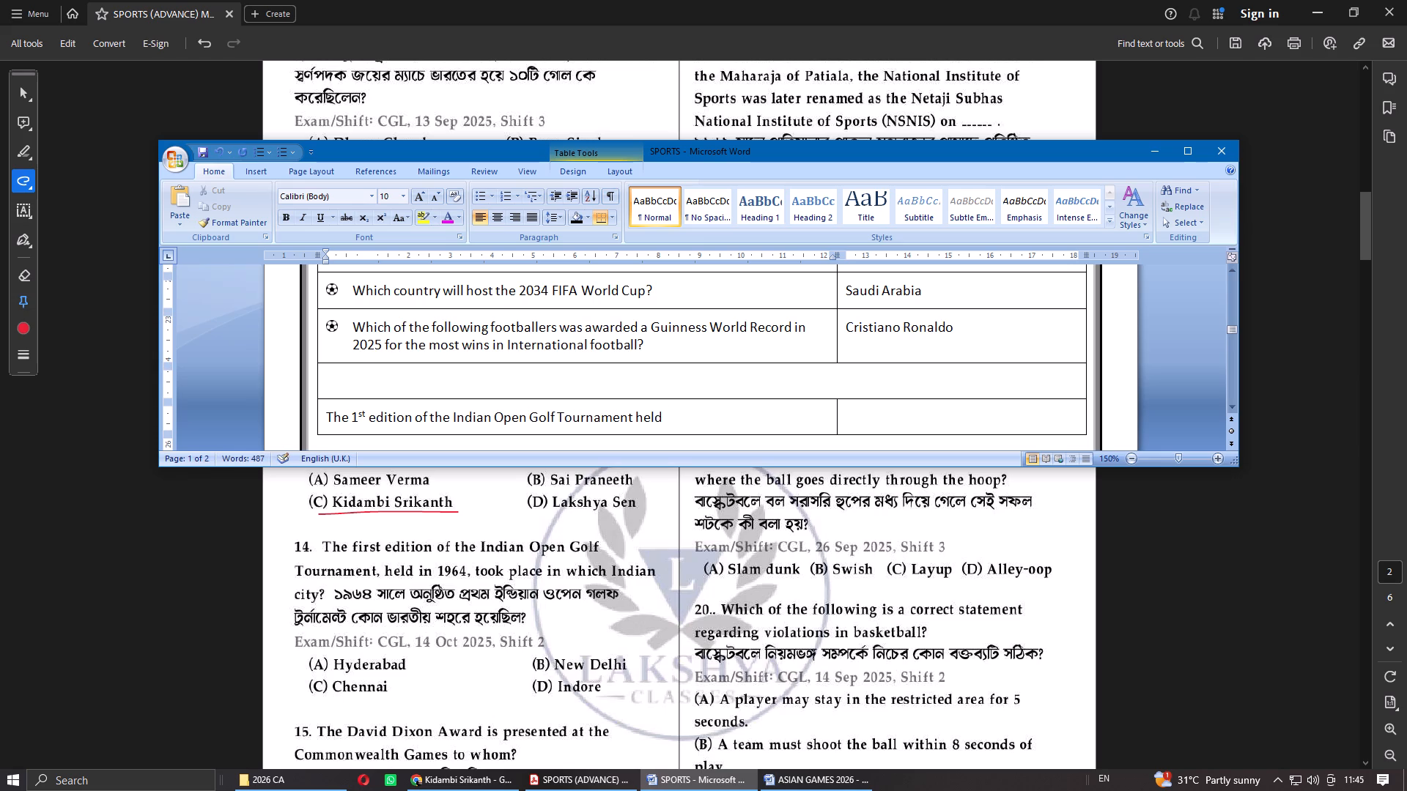
text(in 196 too)
key(Left)
key(Left)
key(Left)
key(Left)
key(4)
key(Right)
key(Right)
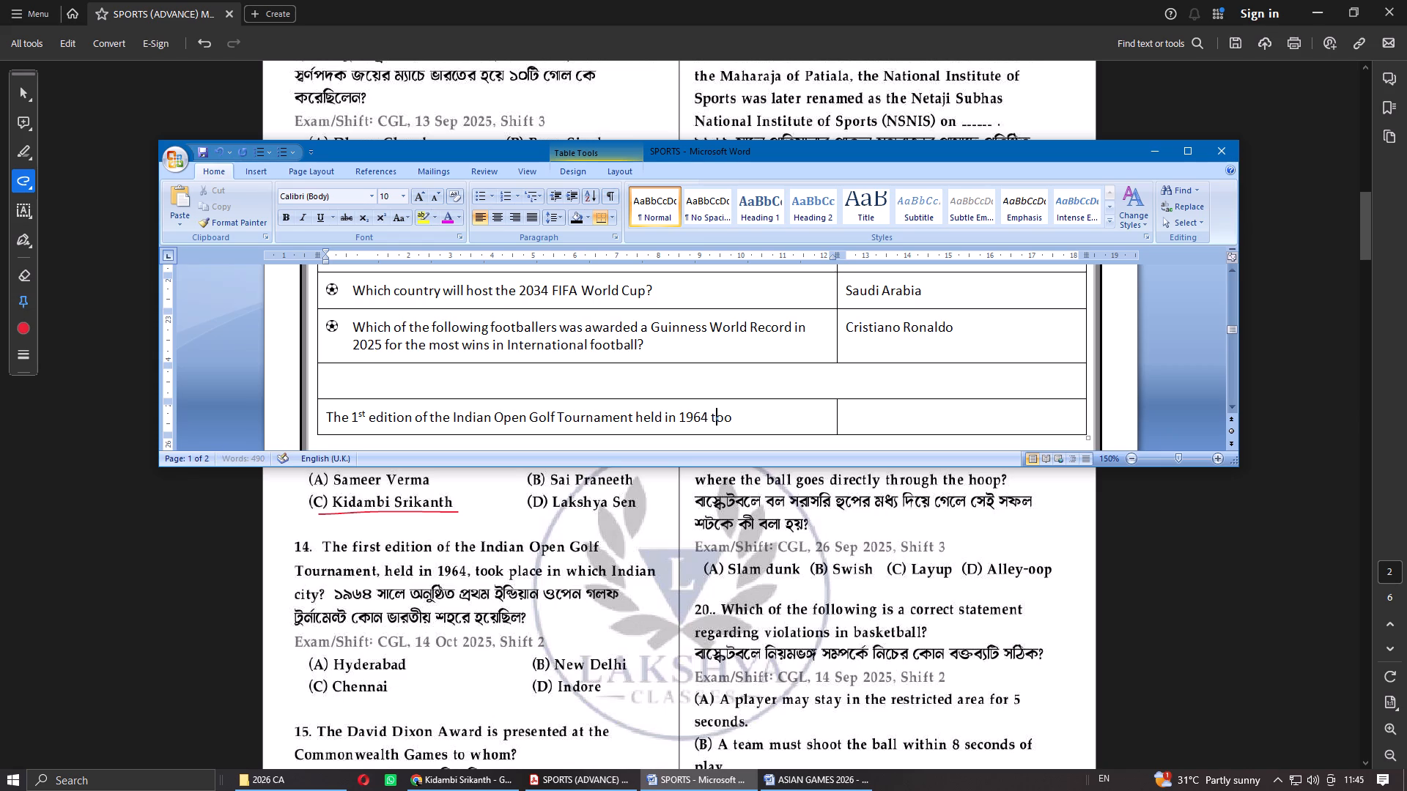
key(Right)
key(Right)
key(Right)
key(Left)
text(k place in which Indina)
key(BackSpace)
key(BackSpace)
text(an city?)
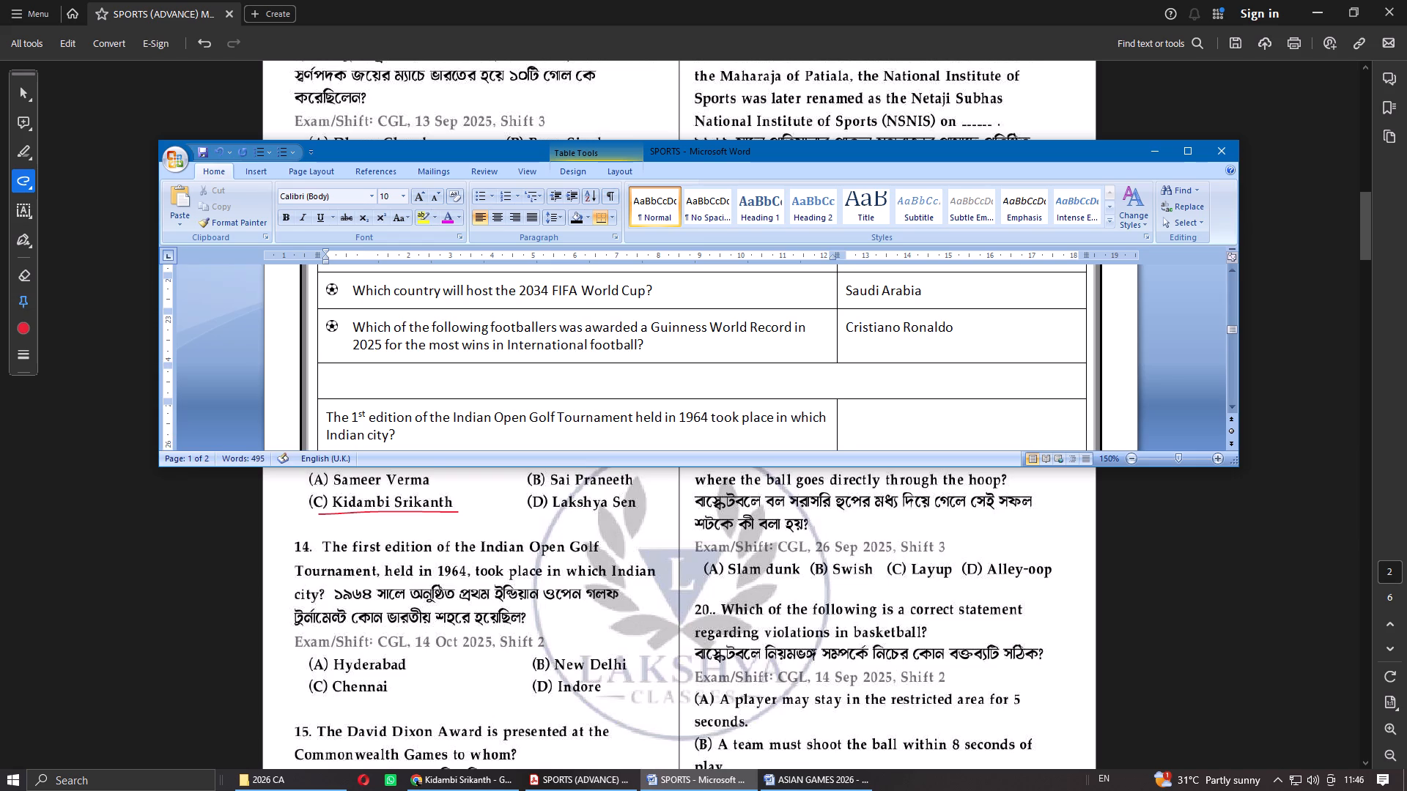
Apply the arrowhead bullet to the golf question and shift it to the cell's left edge.
click(493, 196)
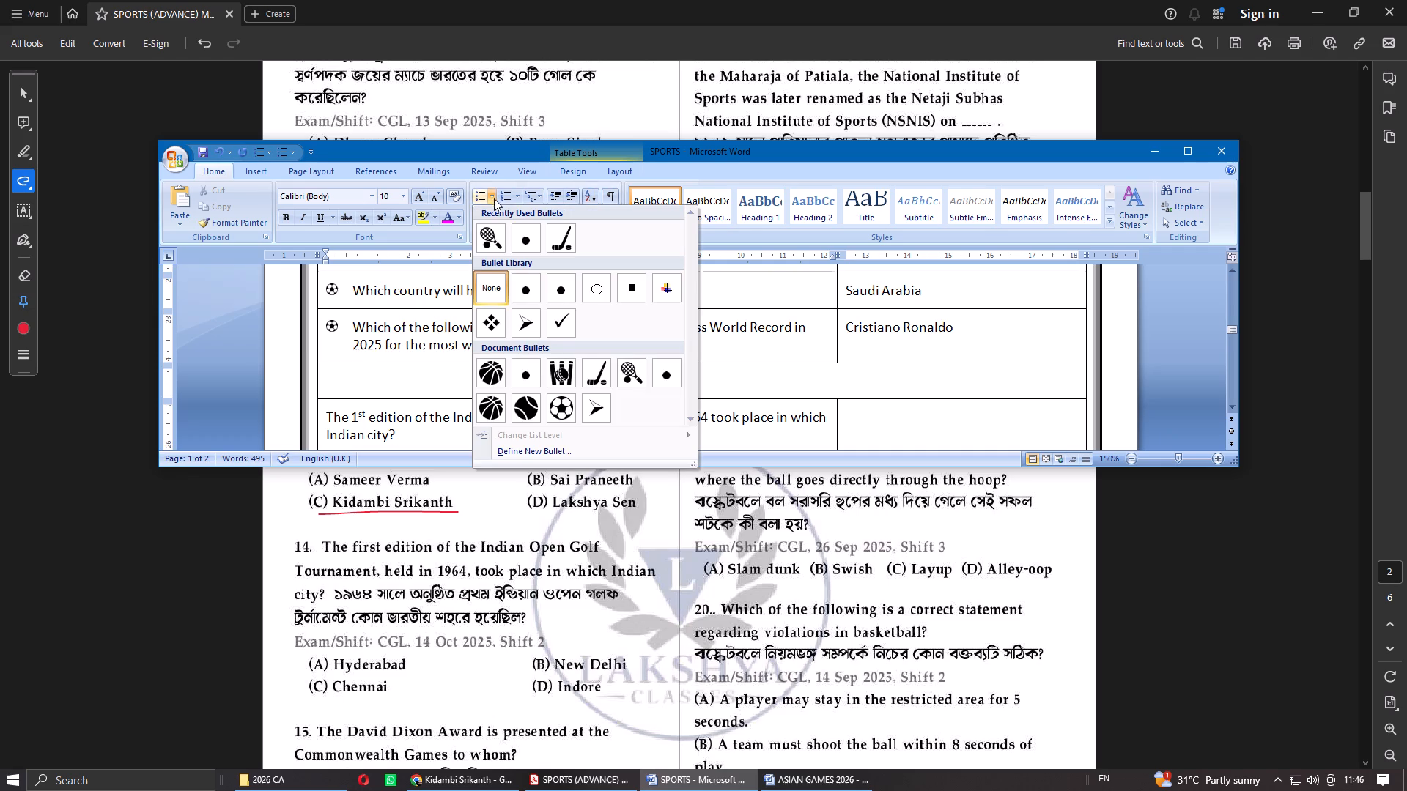
click(520, 317)
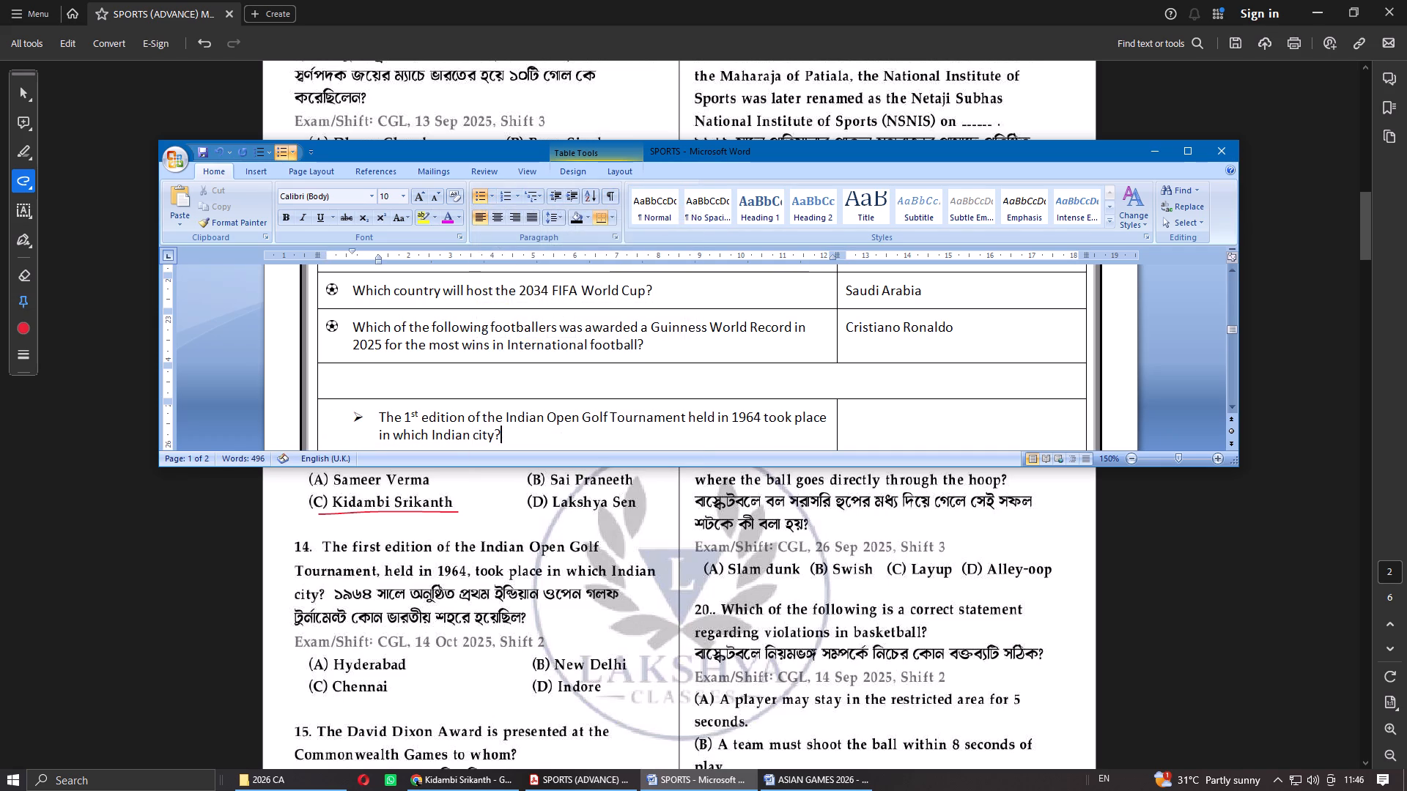
drag(361, 416, 304, 420)
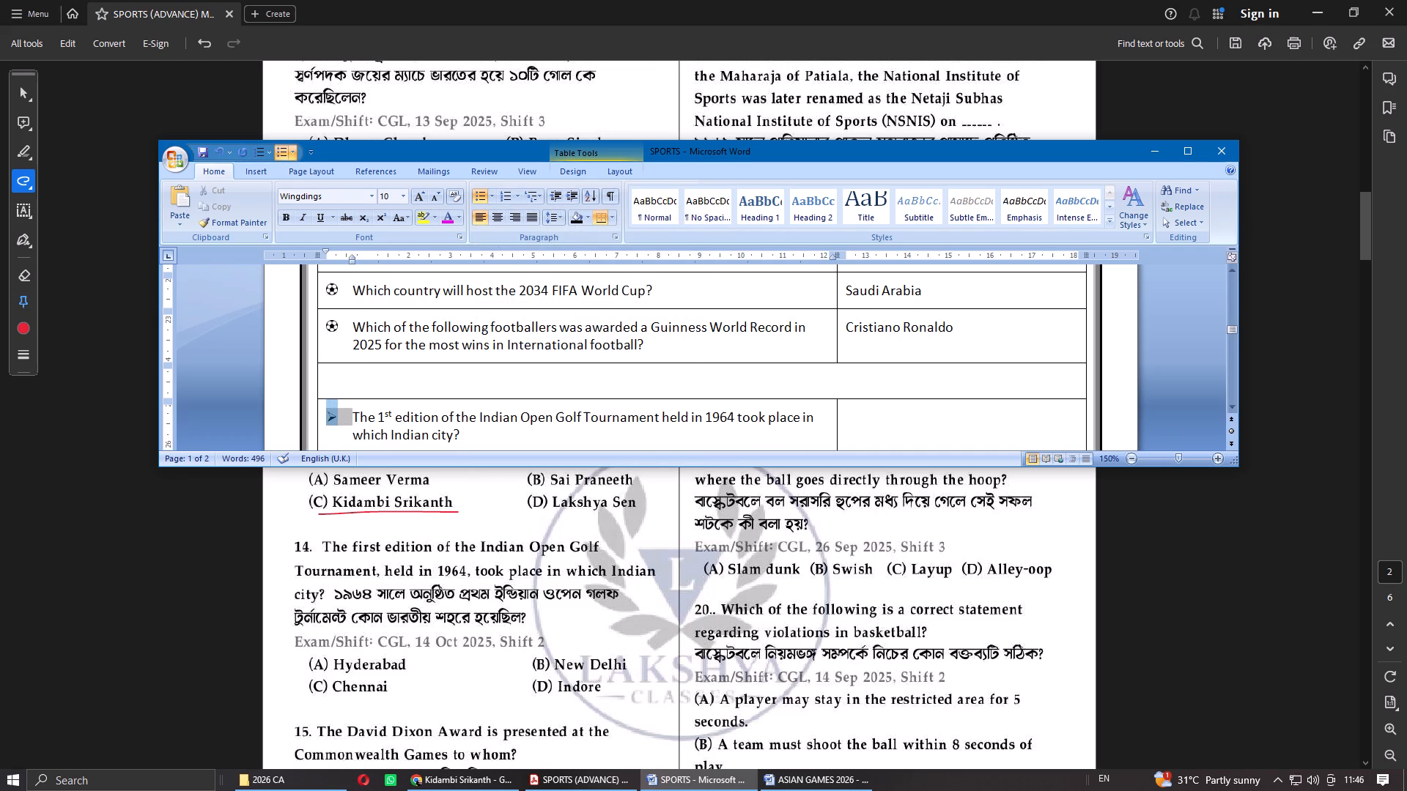
Copy the golf question and search Google for it in Chrome.
drag(471, 431, 362, 415)
right_click(446, 433)
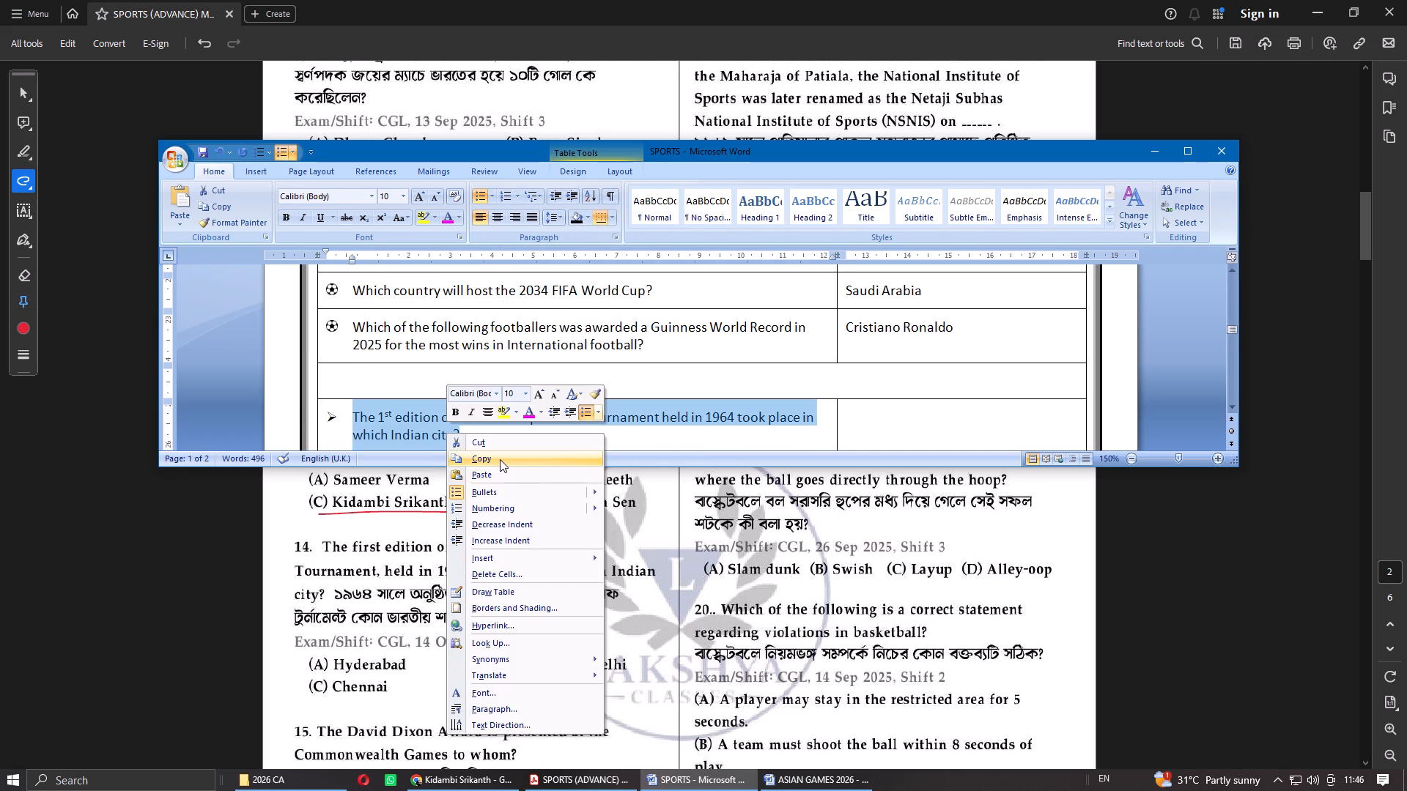
click(500, 459)
click(509, 790)
click(817, 149)
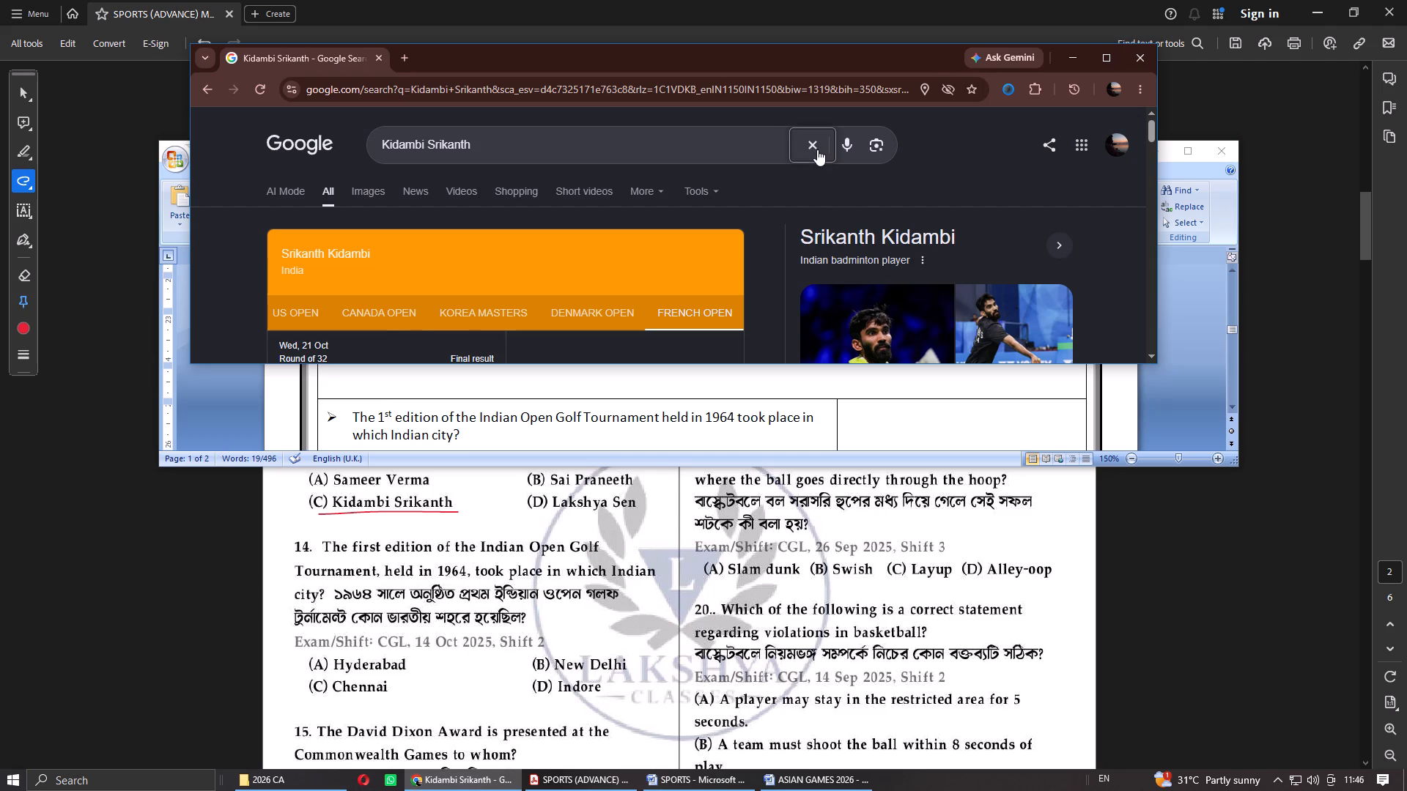
key(ctrl+v)
key(Return)
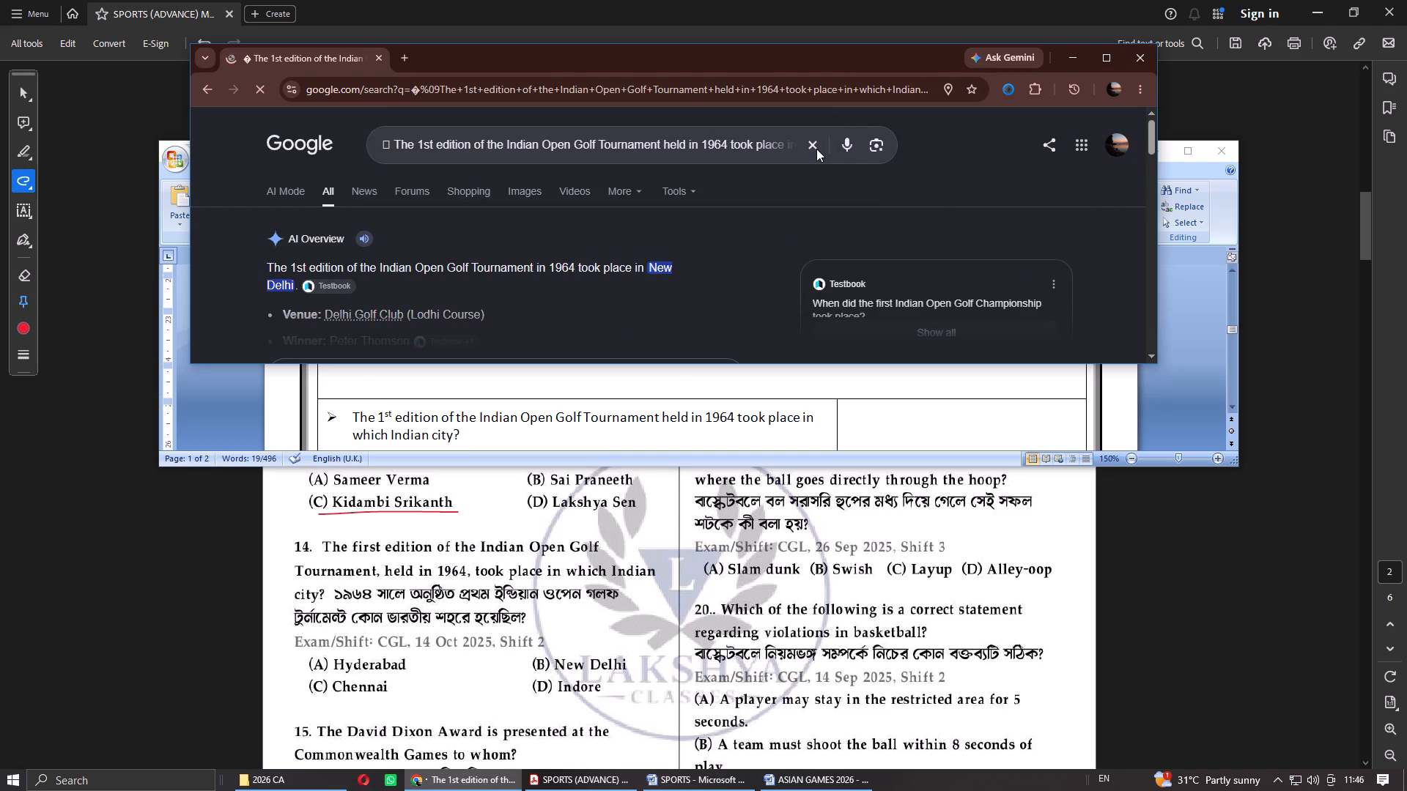
Enter "New Delhi" as the answer to the golf question in the SPORTS Word document.
click(866, 407)
click(866, 411)
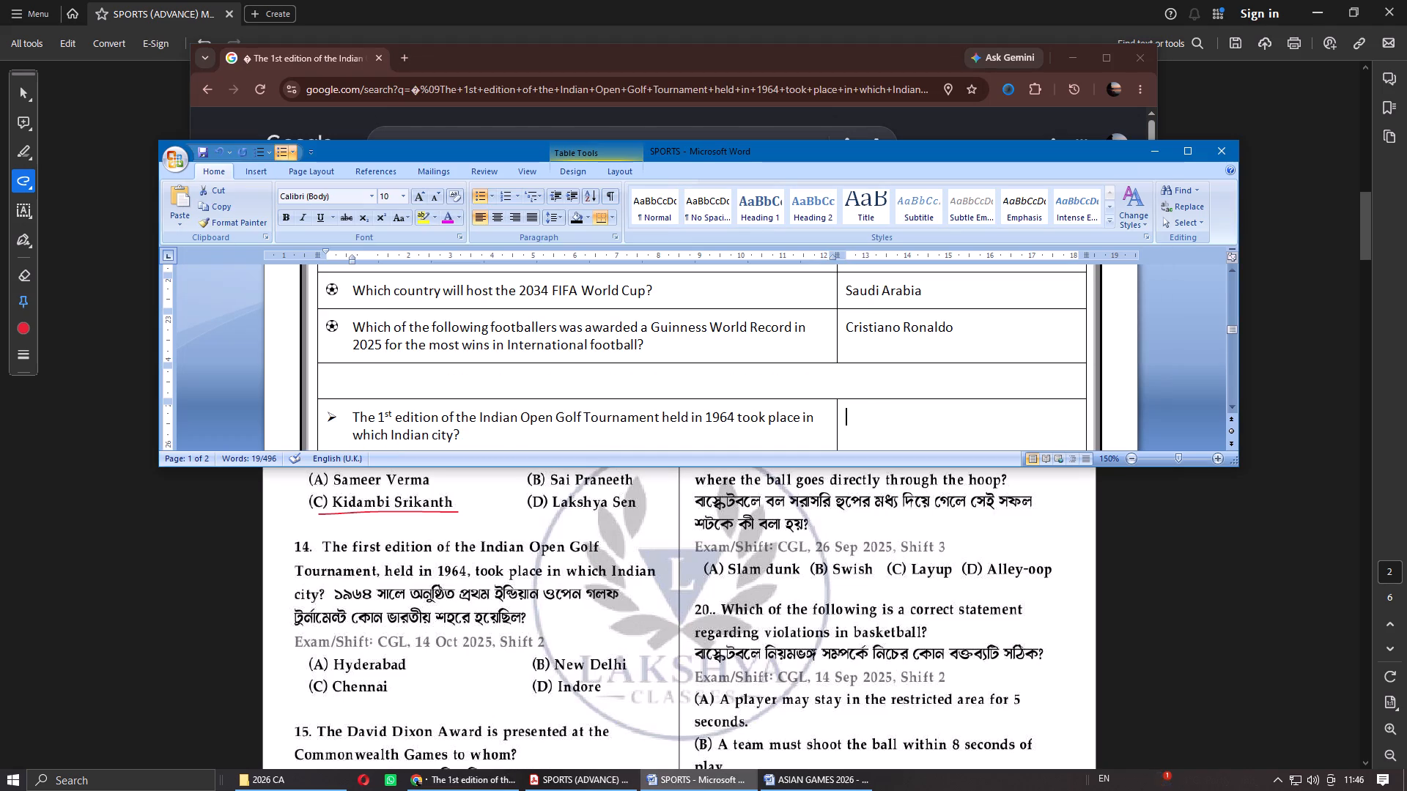
text(New Delhi)
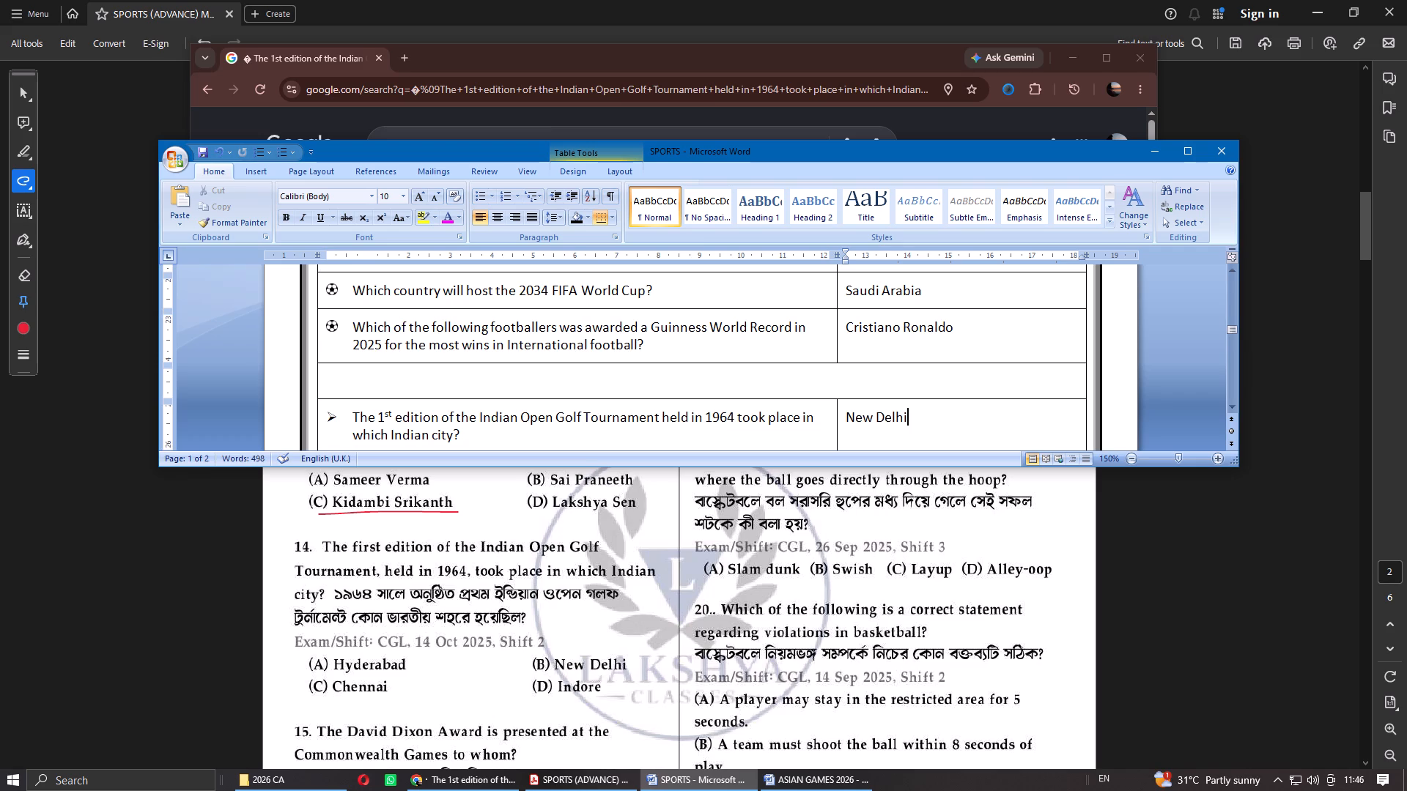
Centre the text of the merged row above the golf question and shade the row grey.
click(689, 376)
click(496, 223)
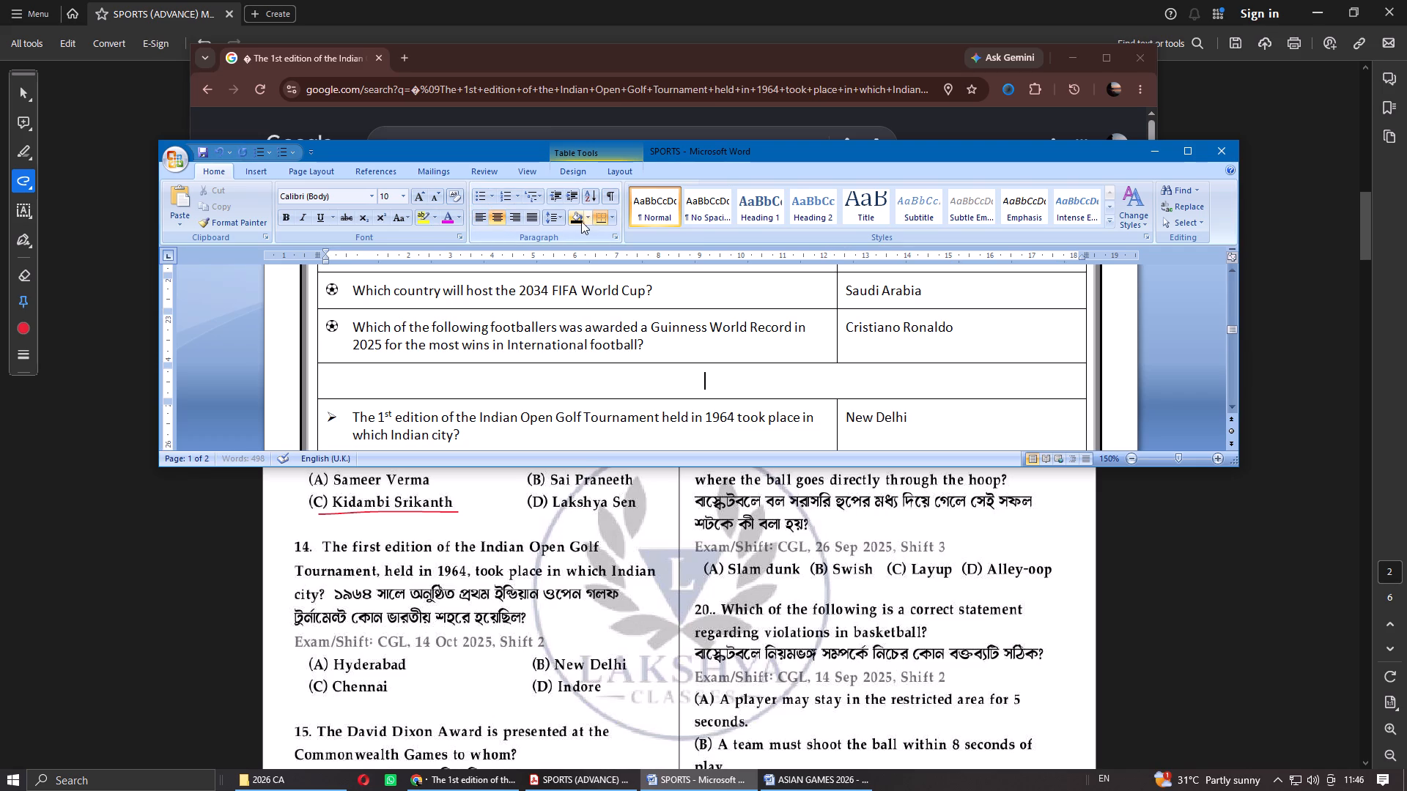
click(586, 218)
click(575, 278)
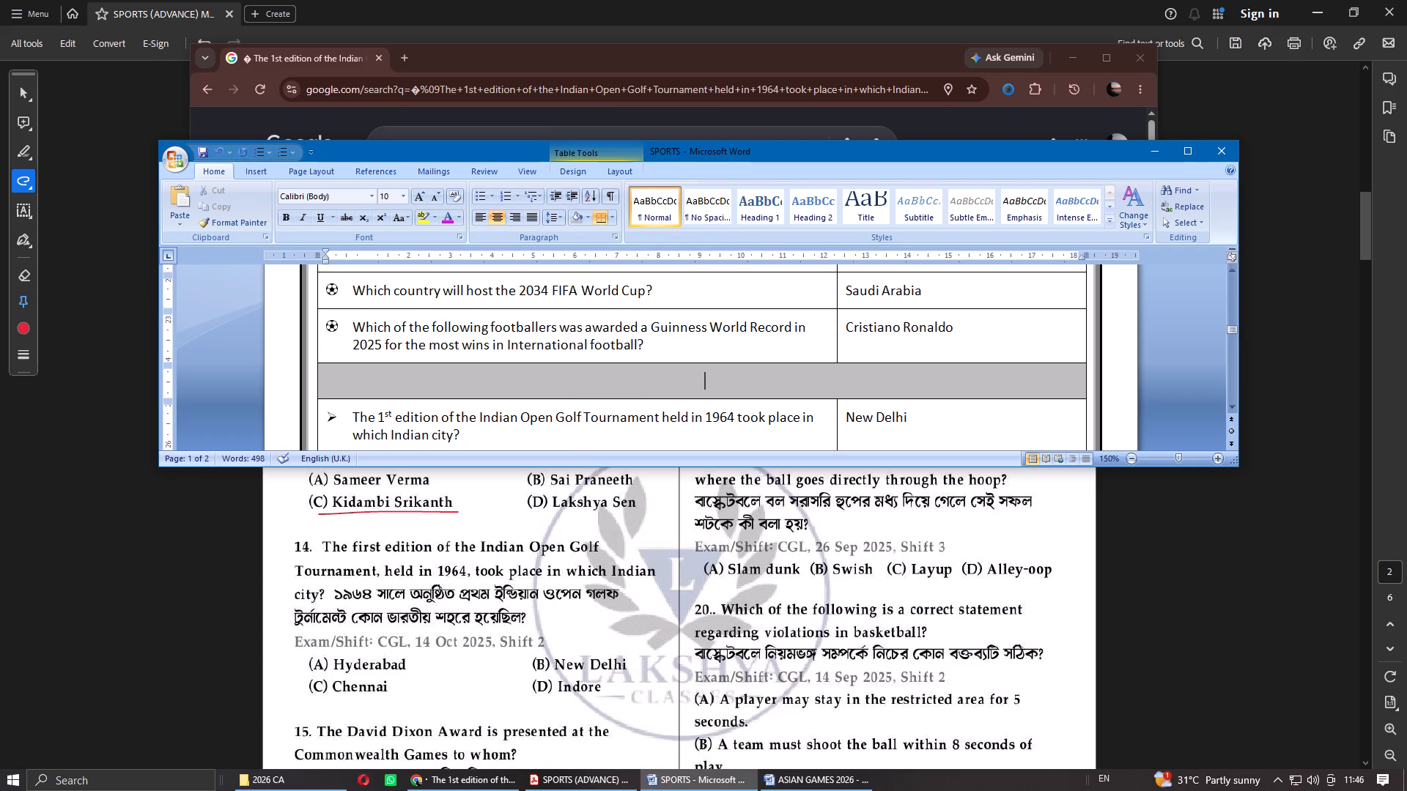
Enter the heading "GOLF" at font size 12 in the grey merged row.
click(403, 190)
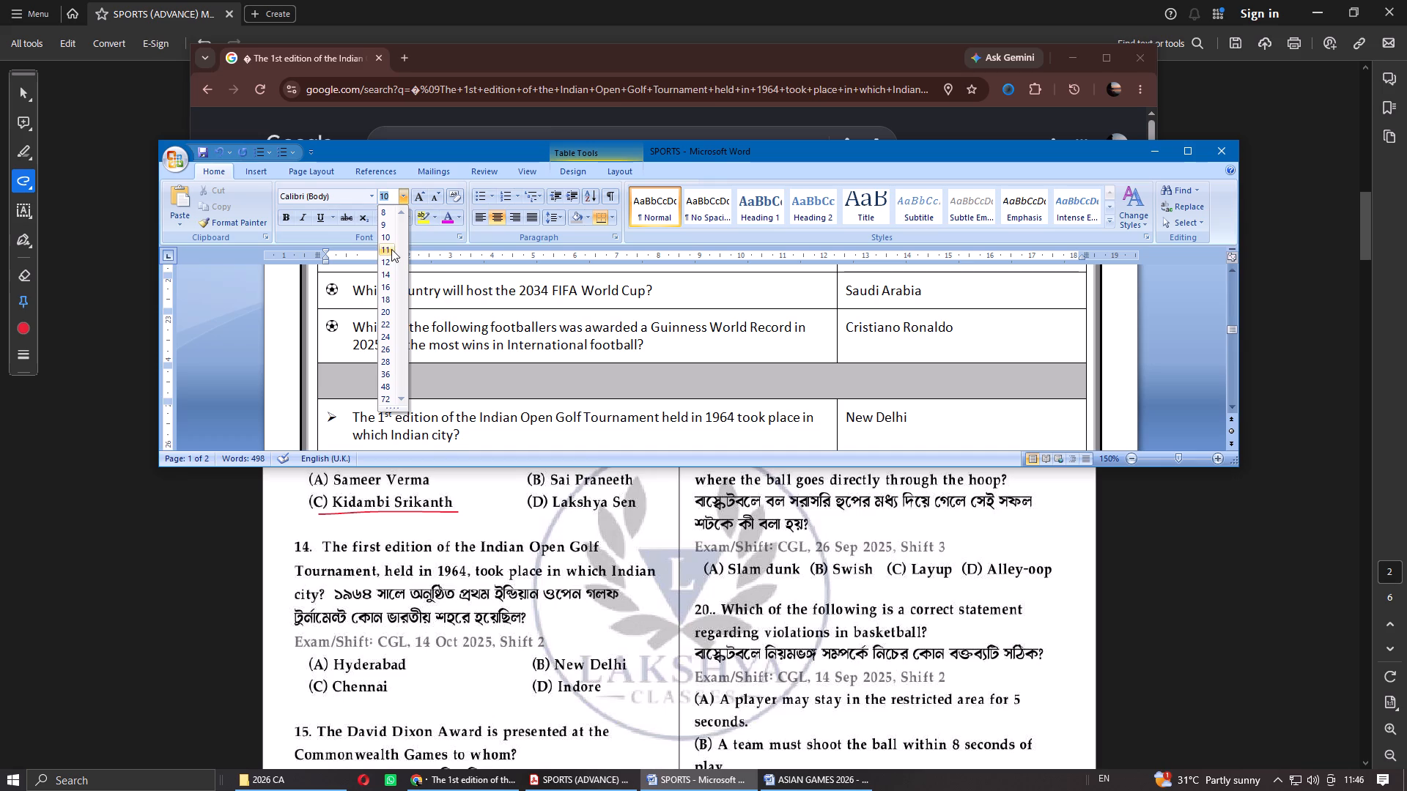
click(387, 262)
text(GOLF)
Set the GOLF heading's paragraph spacing to 2 pt before and 2 pt after, and make it bold.
click(317, 171)
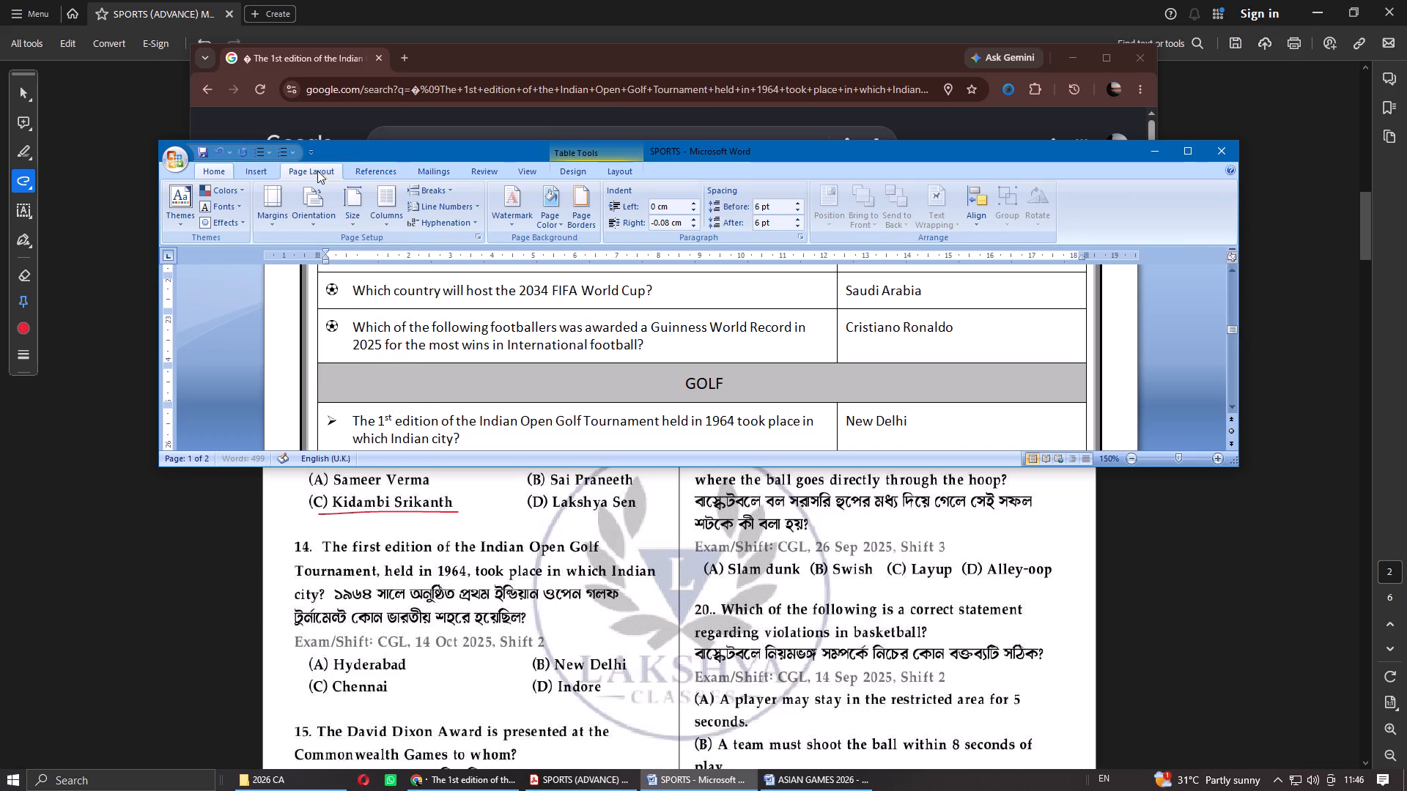
click(765, 208)
key(2)
click(758, 217)
click(758, 220)
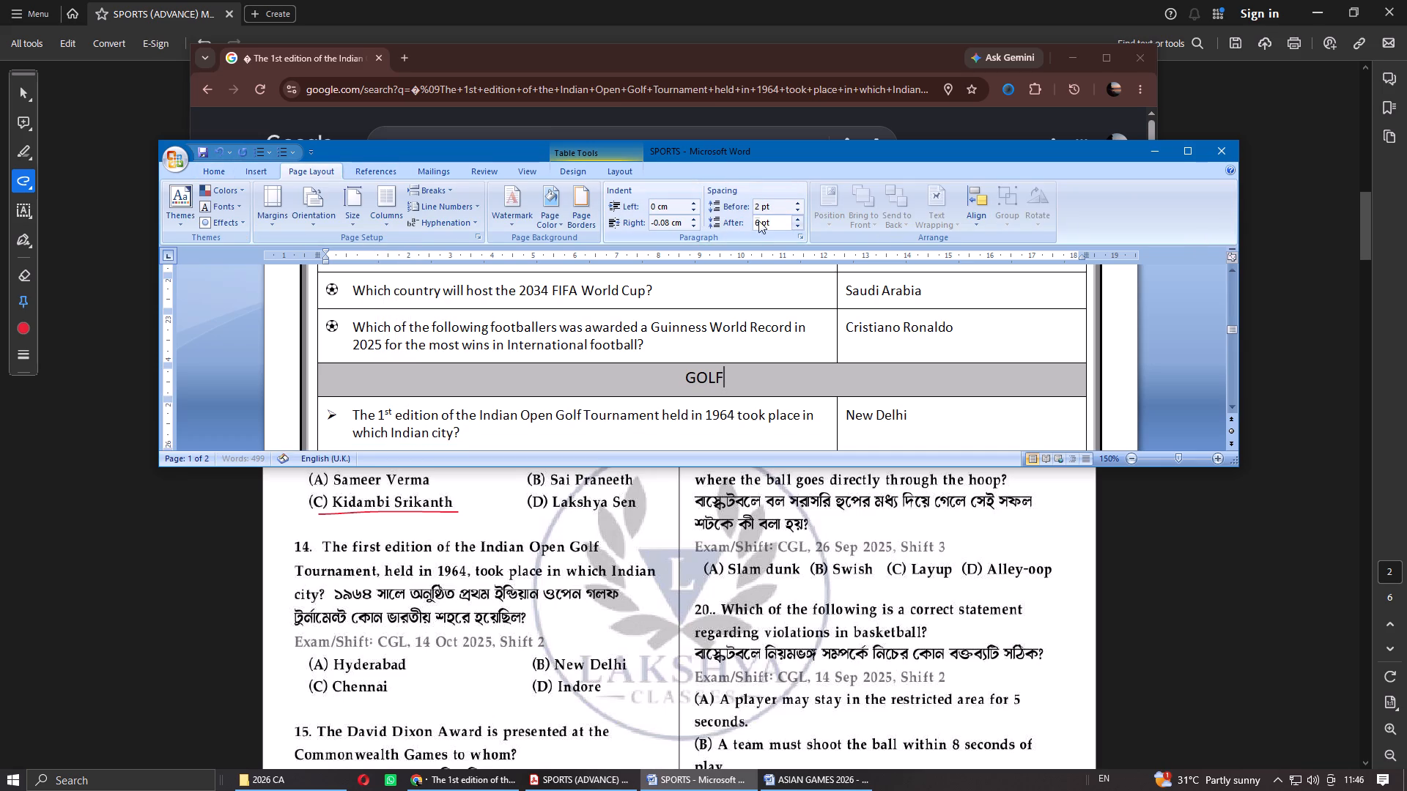
key(2)
click(771, 385)
drag(757, 378, 670, 376)
key(ctrl+b)
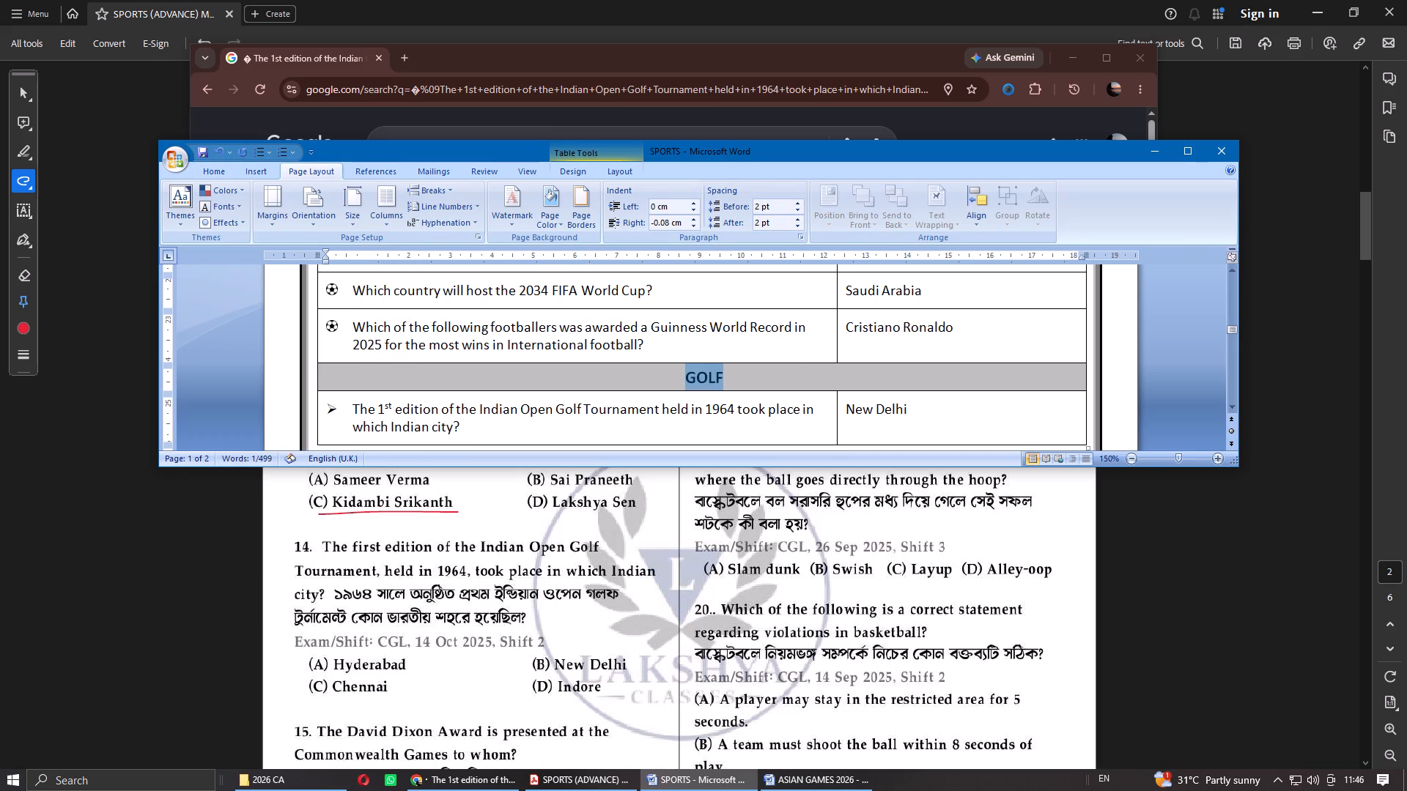
Split the table at the GOLF heading row to separate it from the FOOTBALL table.
click(626, 170)
click(533, 219)
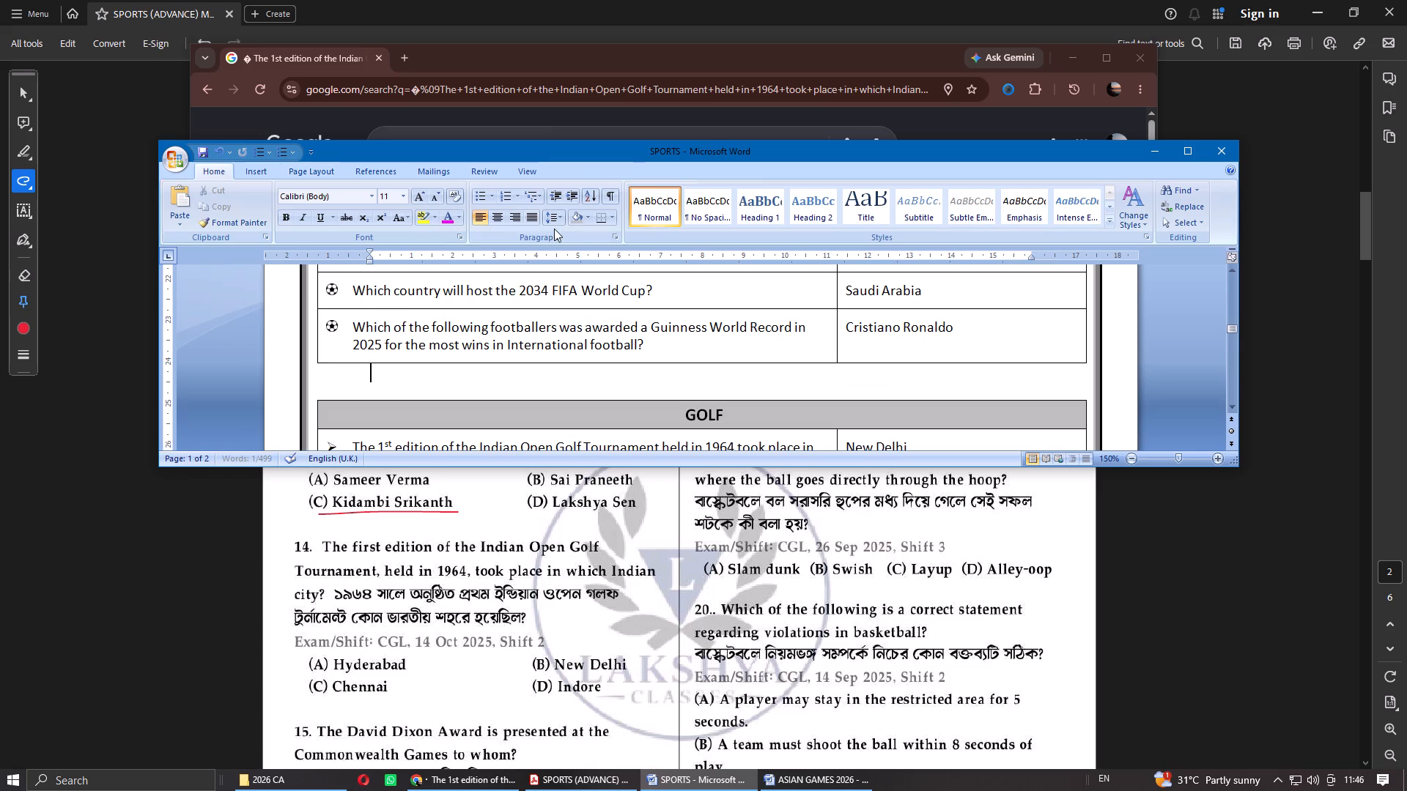
Set all grey topic headings in the SPORTS document, from ARCHERY through OLYMPICS, to font size 12 together.
click(1189, 150)
scroll(778, 394, up, 8)
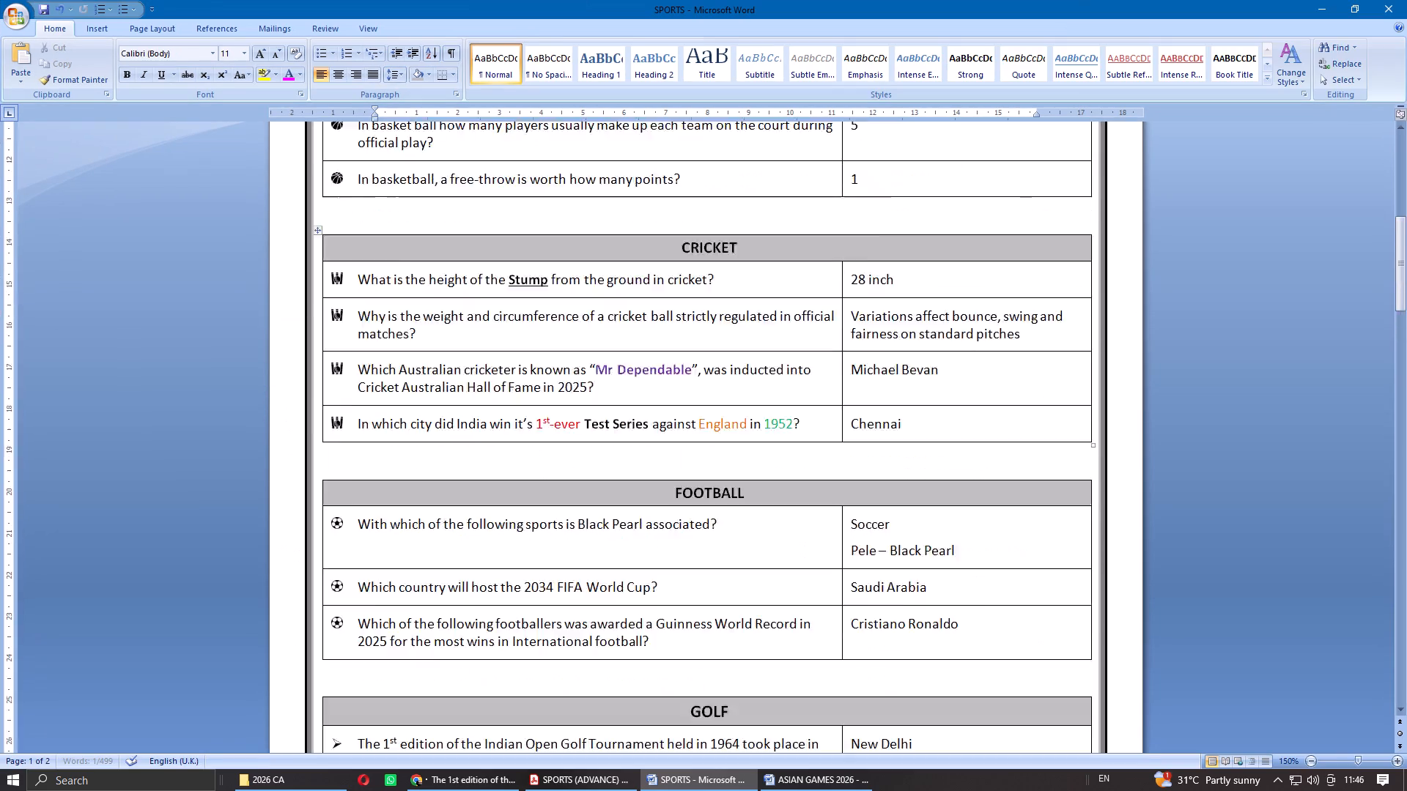
scroll(791, 382, up, 6)
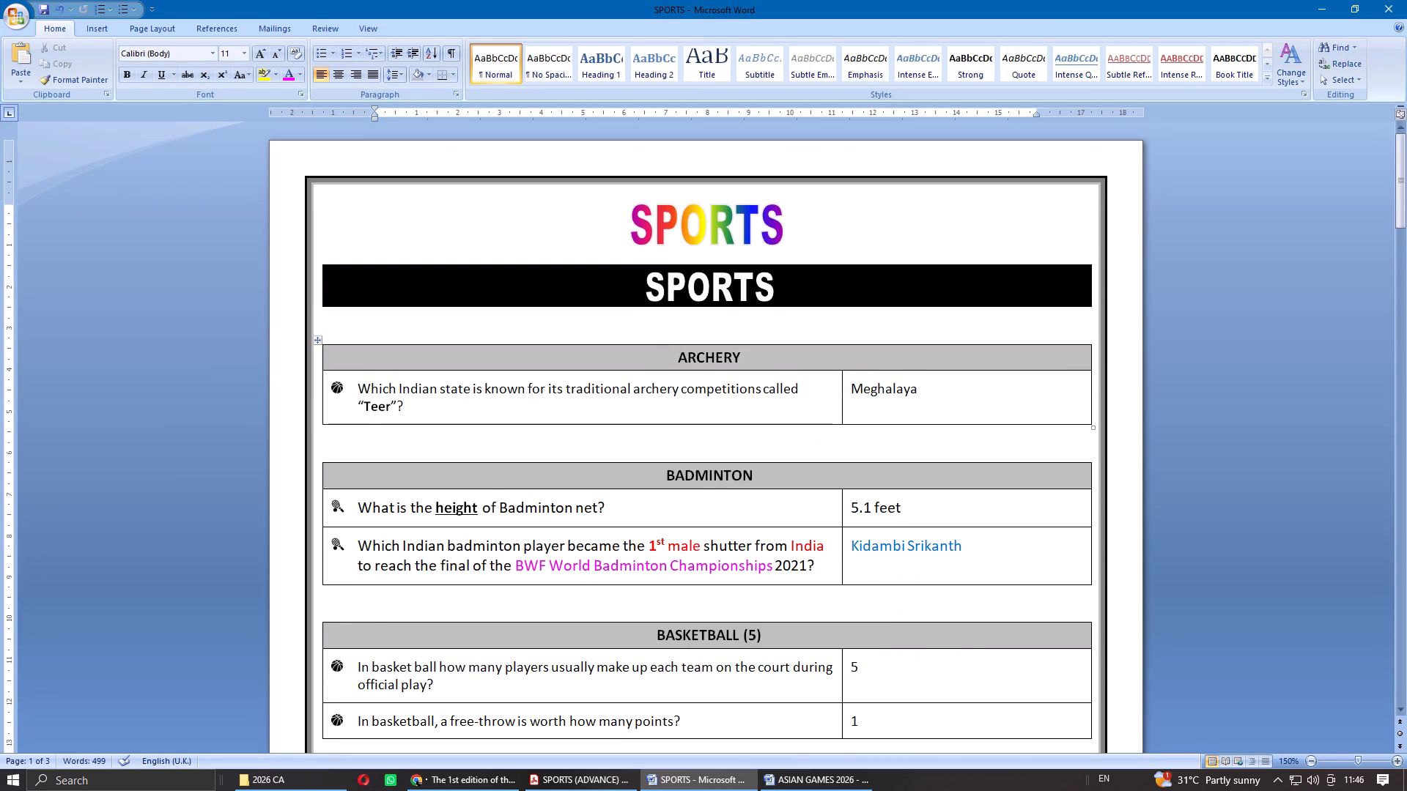
drag(765, 359, 670, 358)
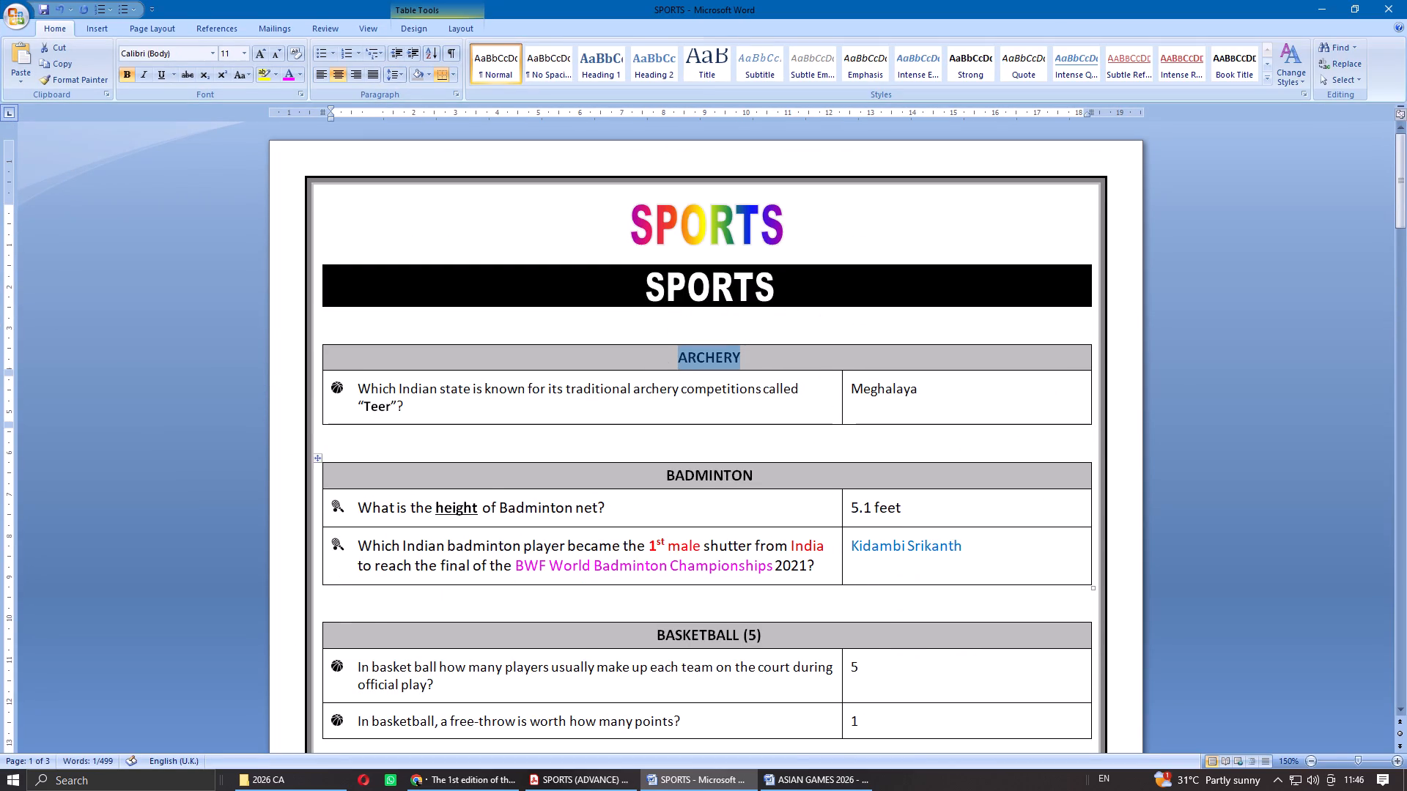
ctrl+drag(762, 475, 643, 478)
ctrl+drag(792, 642, 671, 642)
scroll(757, 433, down, 5)
ctrl+drag(759, 351, 666, 358)
ctrl+drag(758, 595, 615, 595)
scroll(764, 436, down, 4)
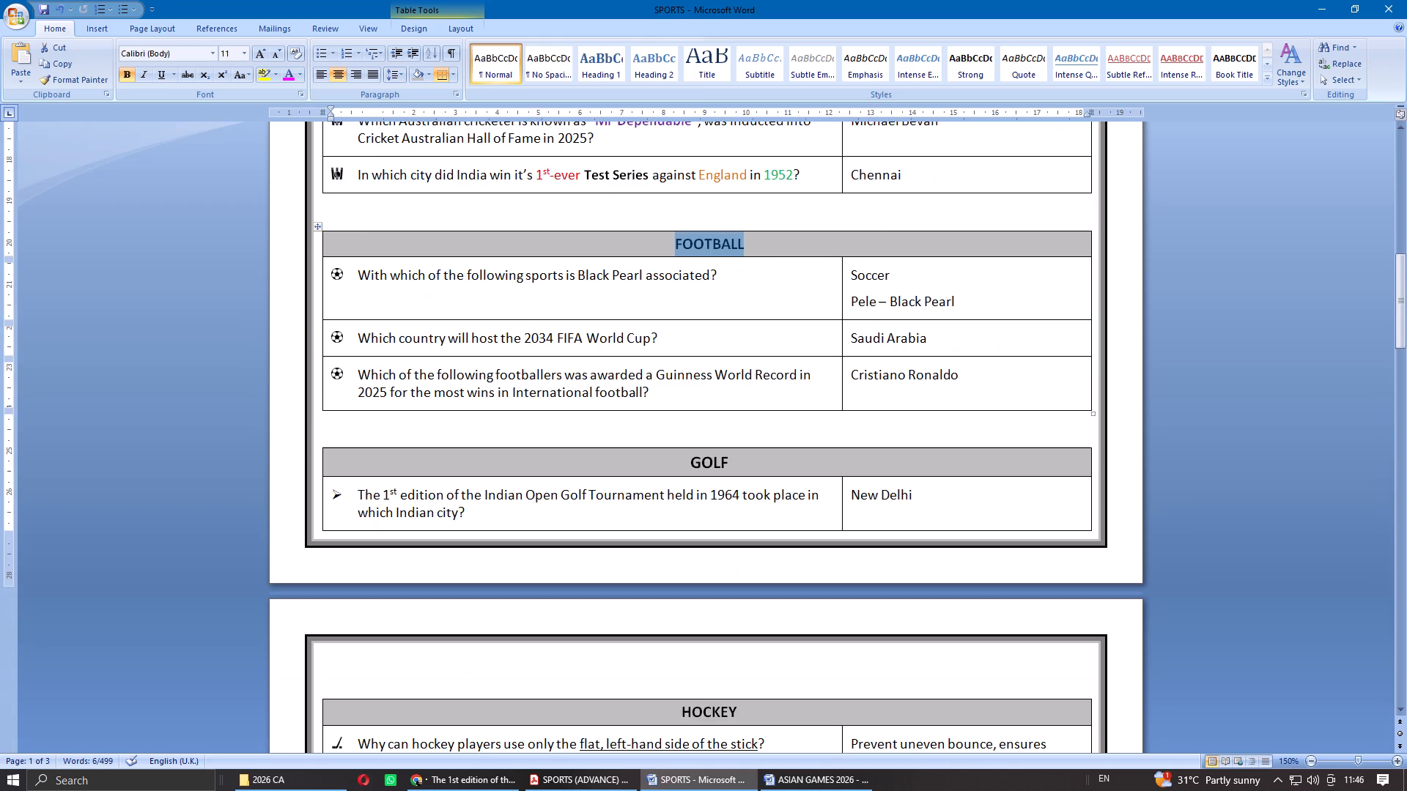
ctrl+drag(756, 458, 669, 464)
ctrl+drag(756, 713, 665, 701)
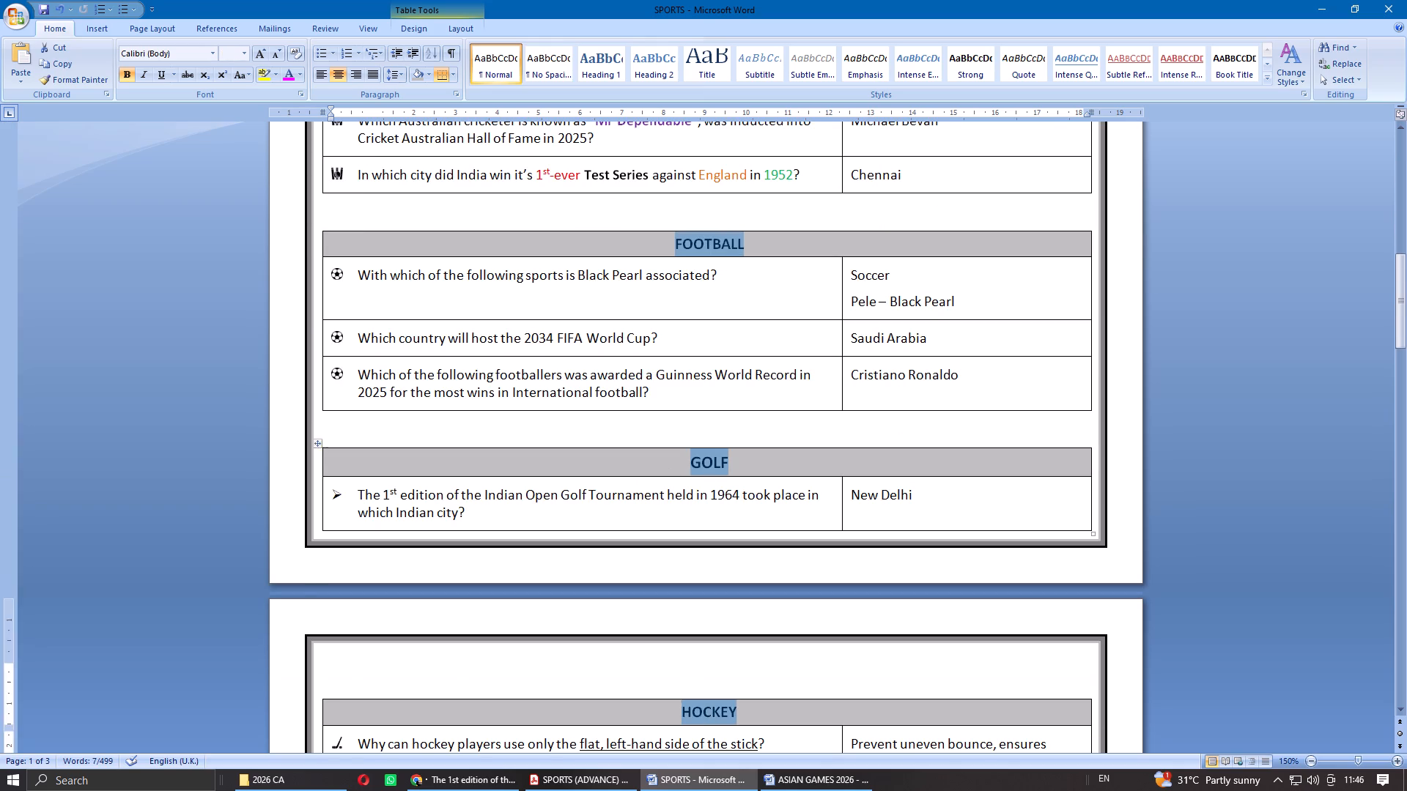
scroll(734, 434, down, 4)
ctrl+drag(766, 485, 671, 483)
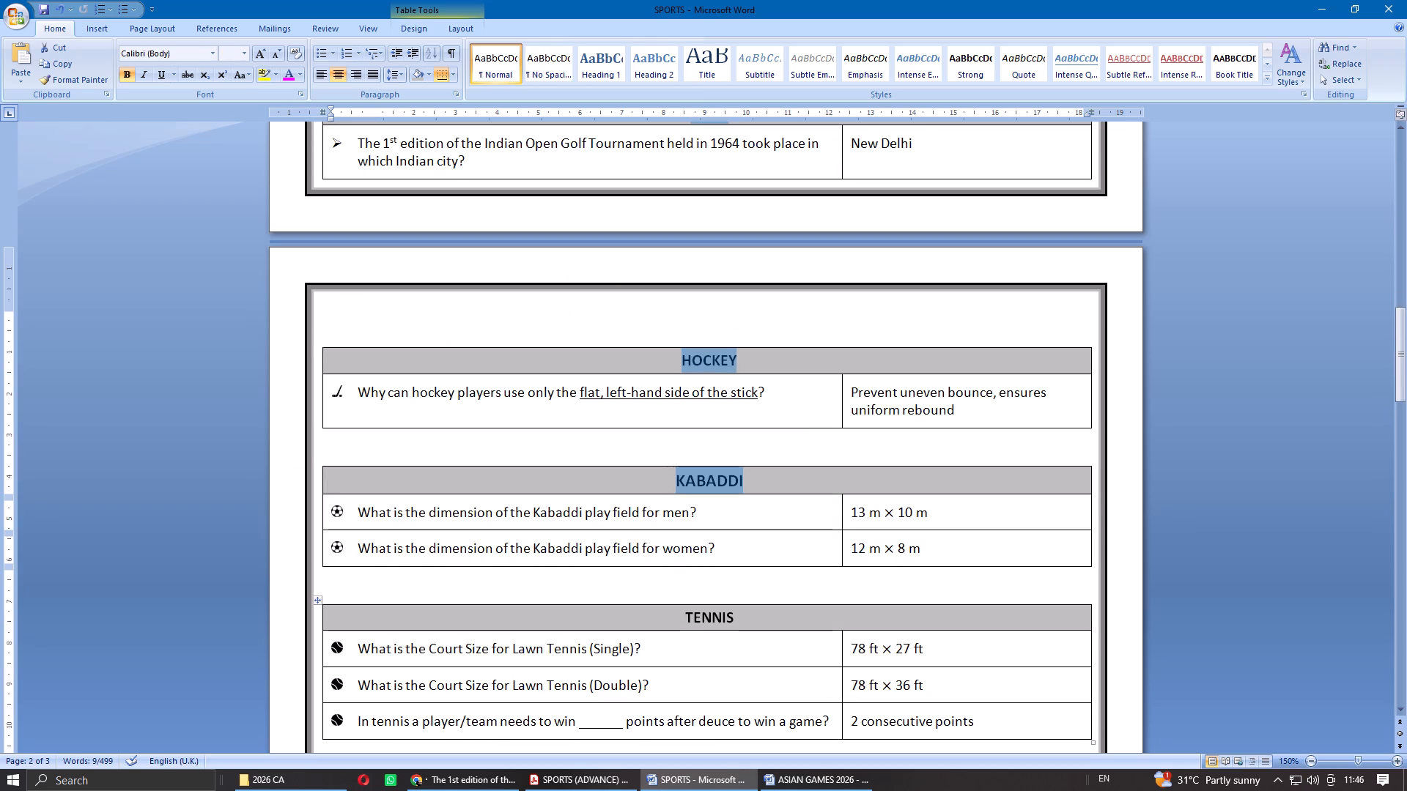
ctrl+drag(744, 610, 673, 609)
scroll(754, 437, down, 5)
ctrl+drag(757, 349, 665, 351)
click(245, 55)
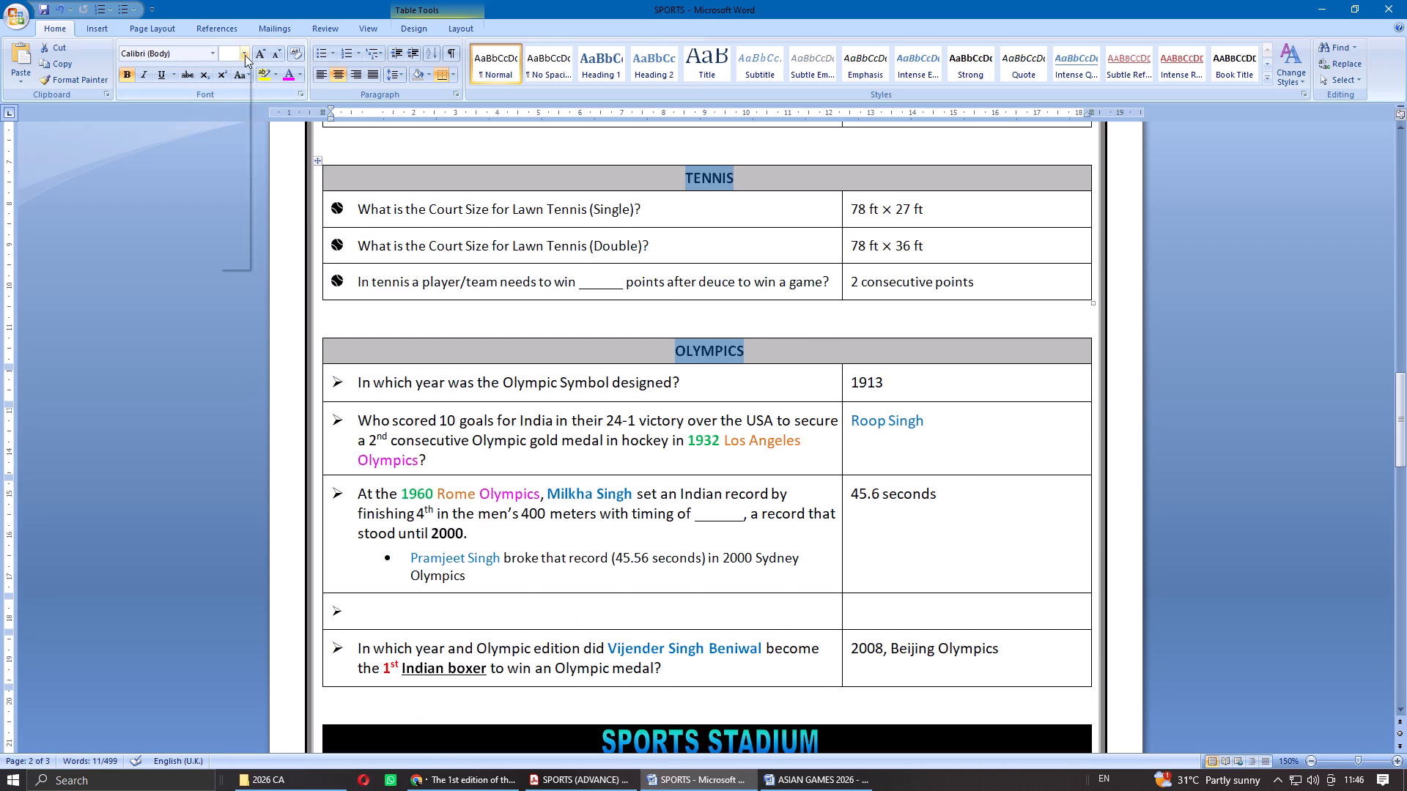
click(226, 116)
click(737, 204)
Copy the KABADDI heading text and search Google in Chrome for "kabaddi how many players in a team".
scroll(754, 220, up, 4)
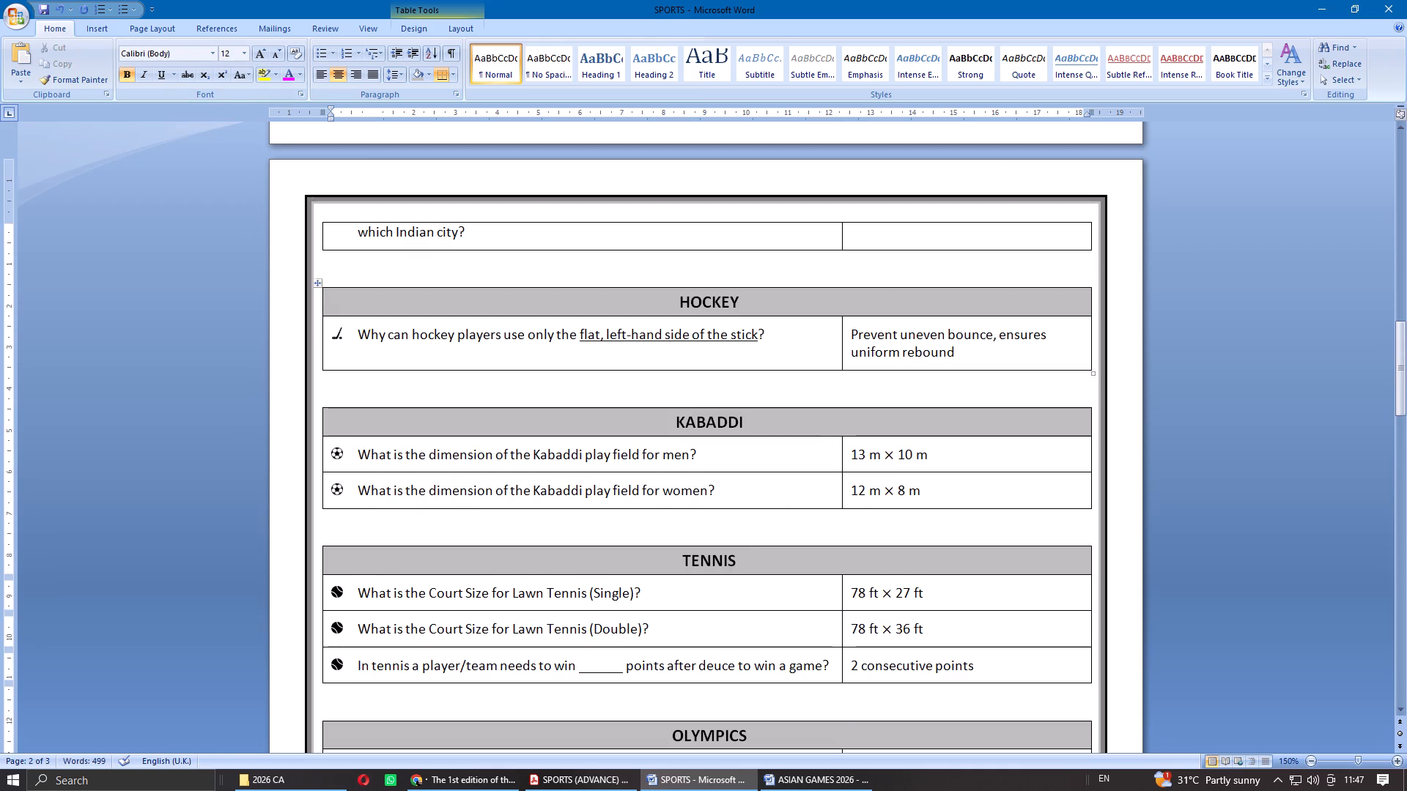
scroll(771, 334, up, 2)
drag(765, 596, 652, 599)
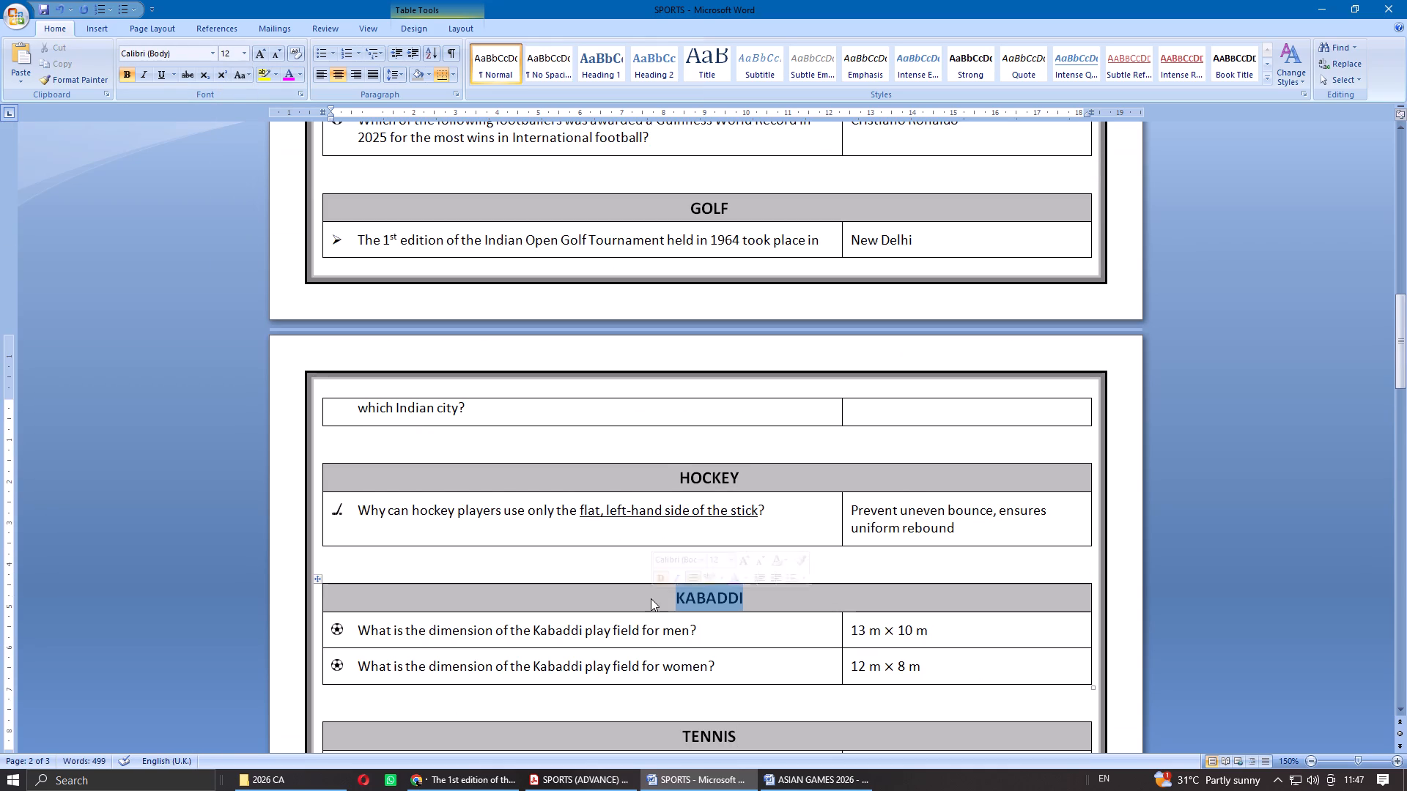
key(ctrl+c)
click(502, 790)
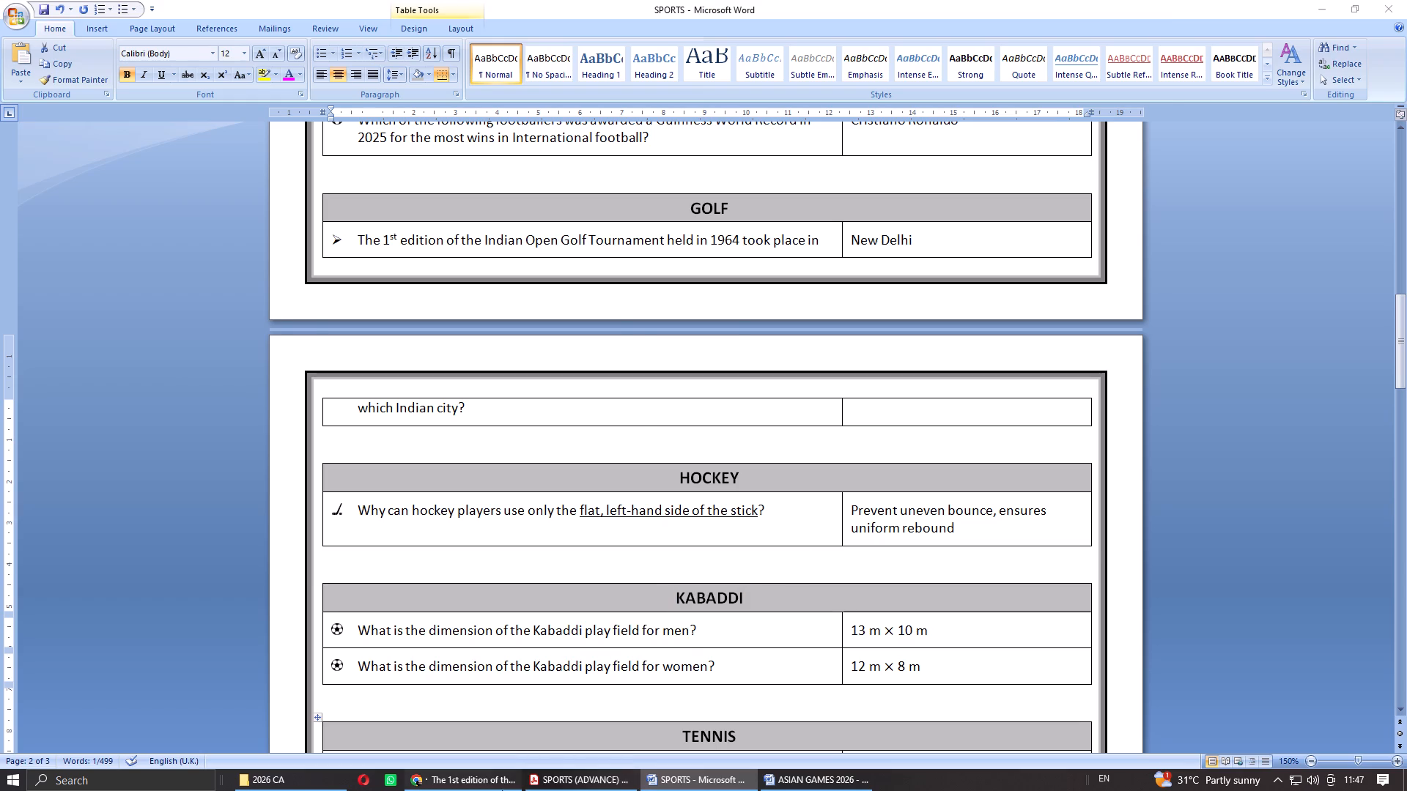
click(816, 149)
key(ctrl+v)
key(space)
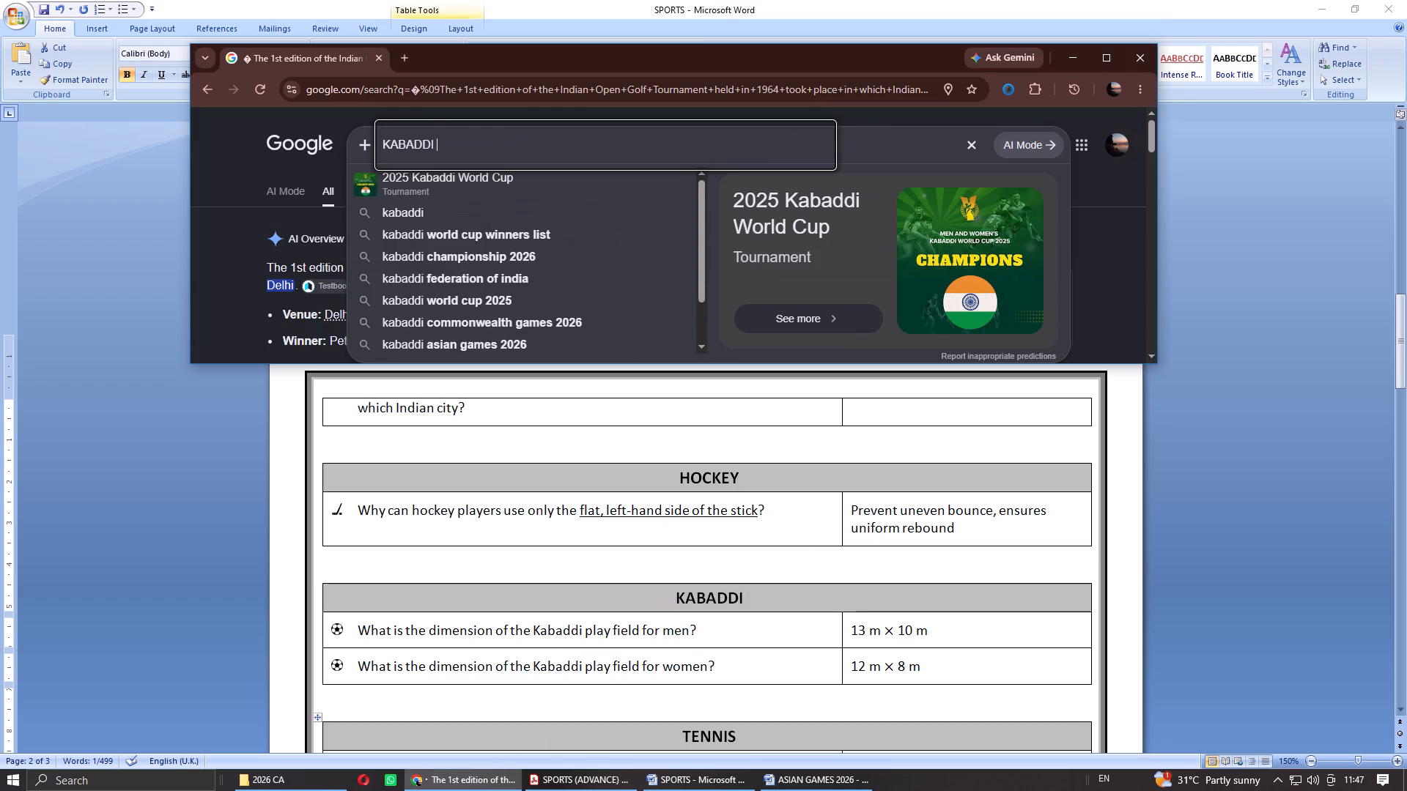
text(how many players)
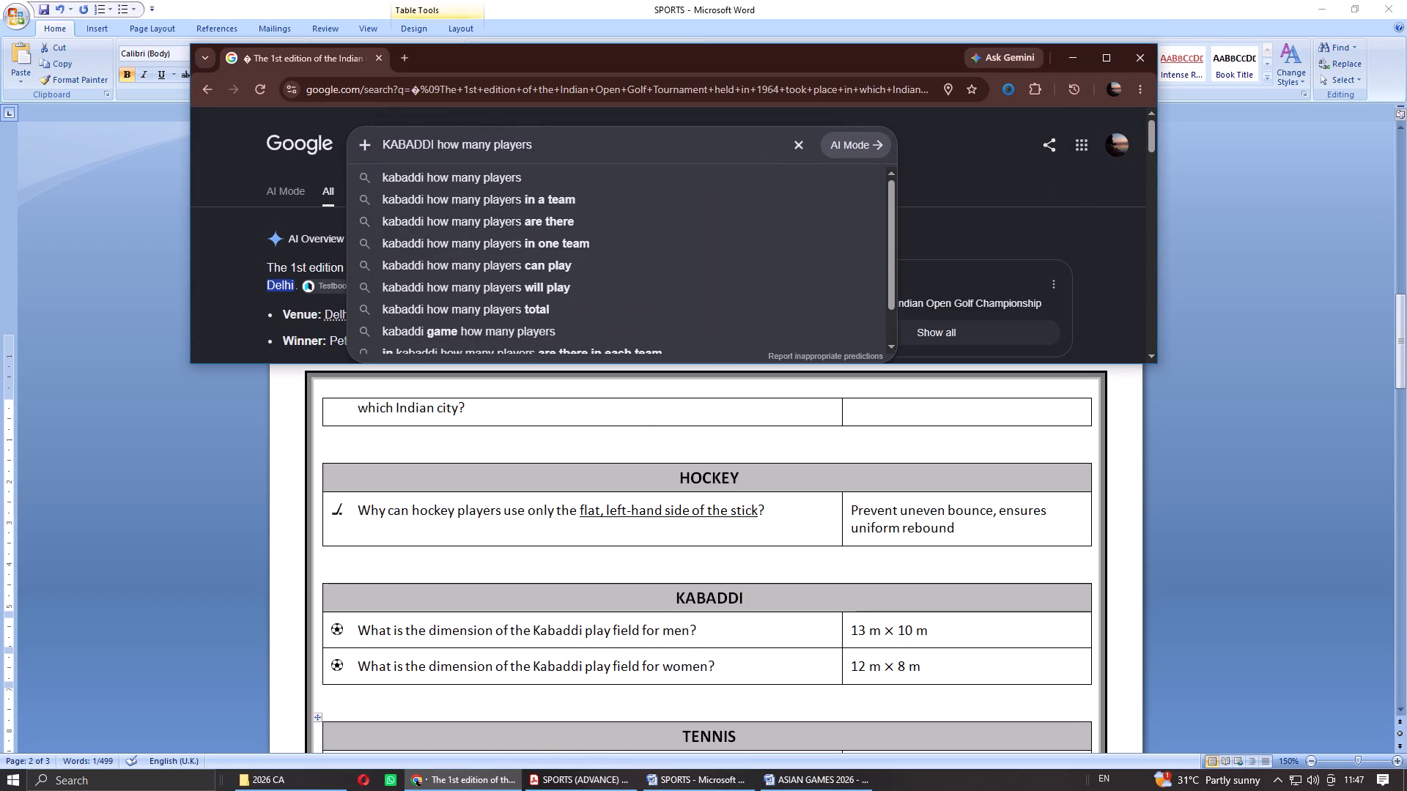
key(Down)
key(Down)
key(Return)
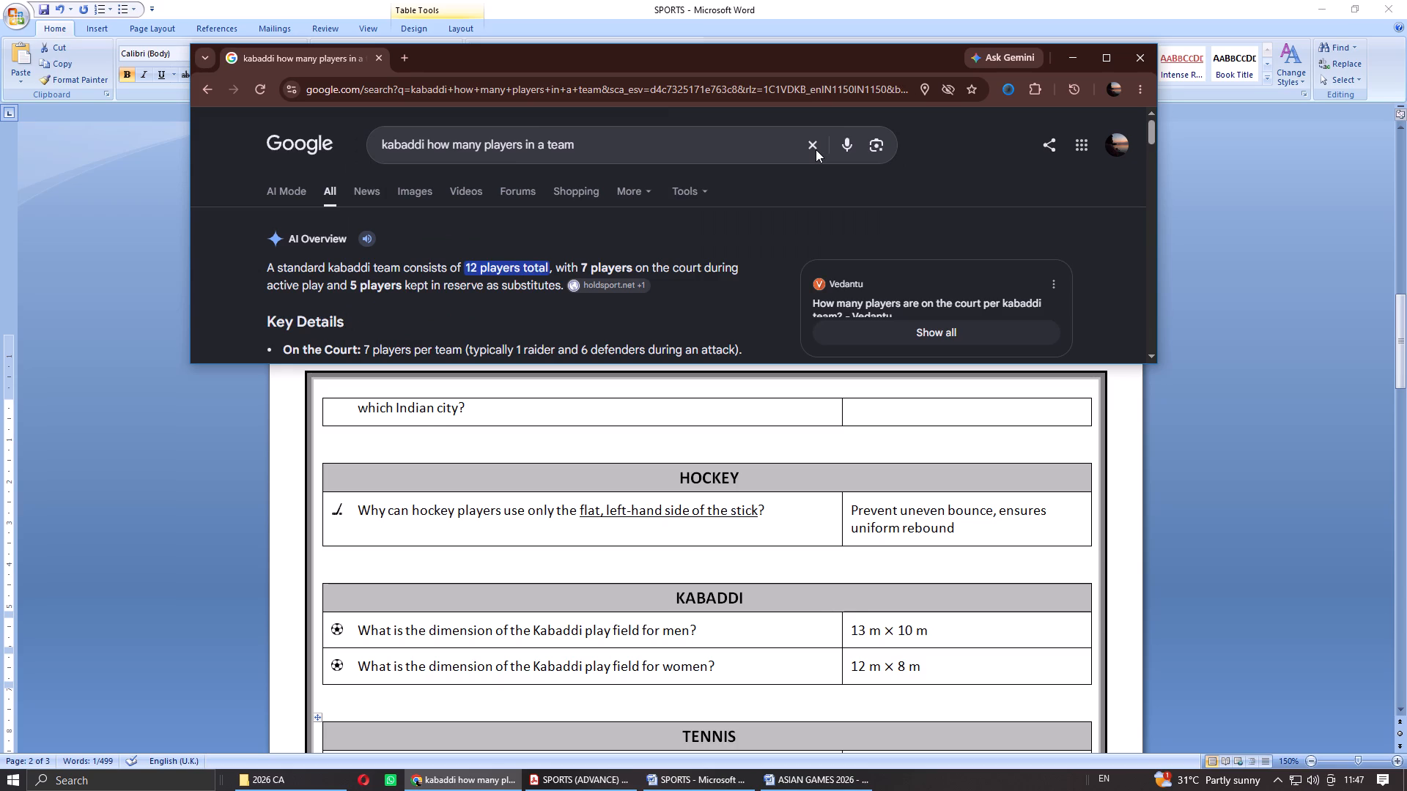
In the SPORTS Word document, append "(7)" to the KABADDI heading and save the document.
click(767, 475)
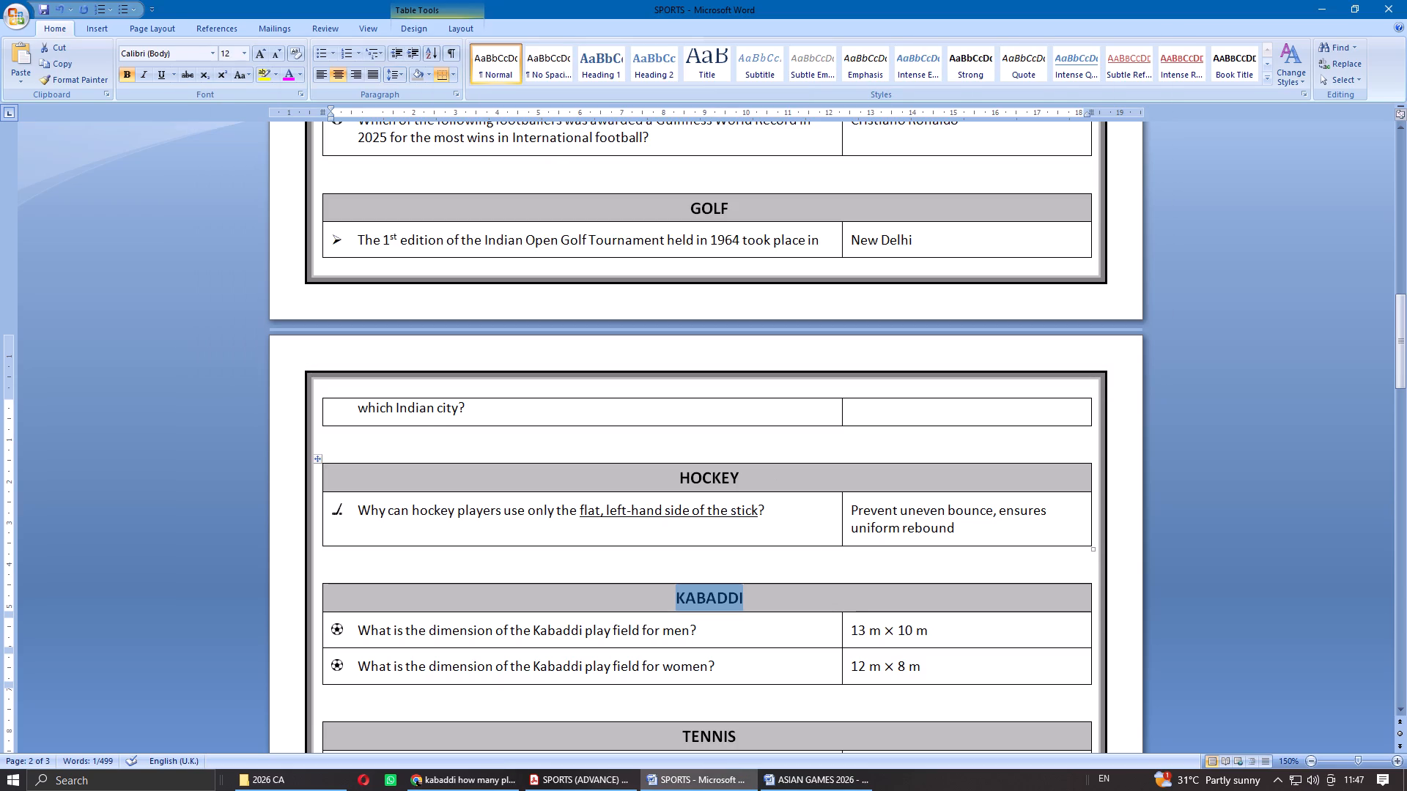
click(766, 607)
key(space)
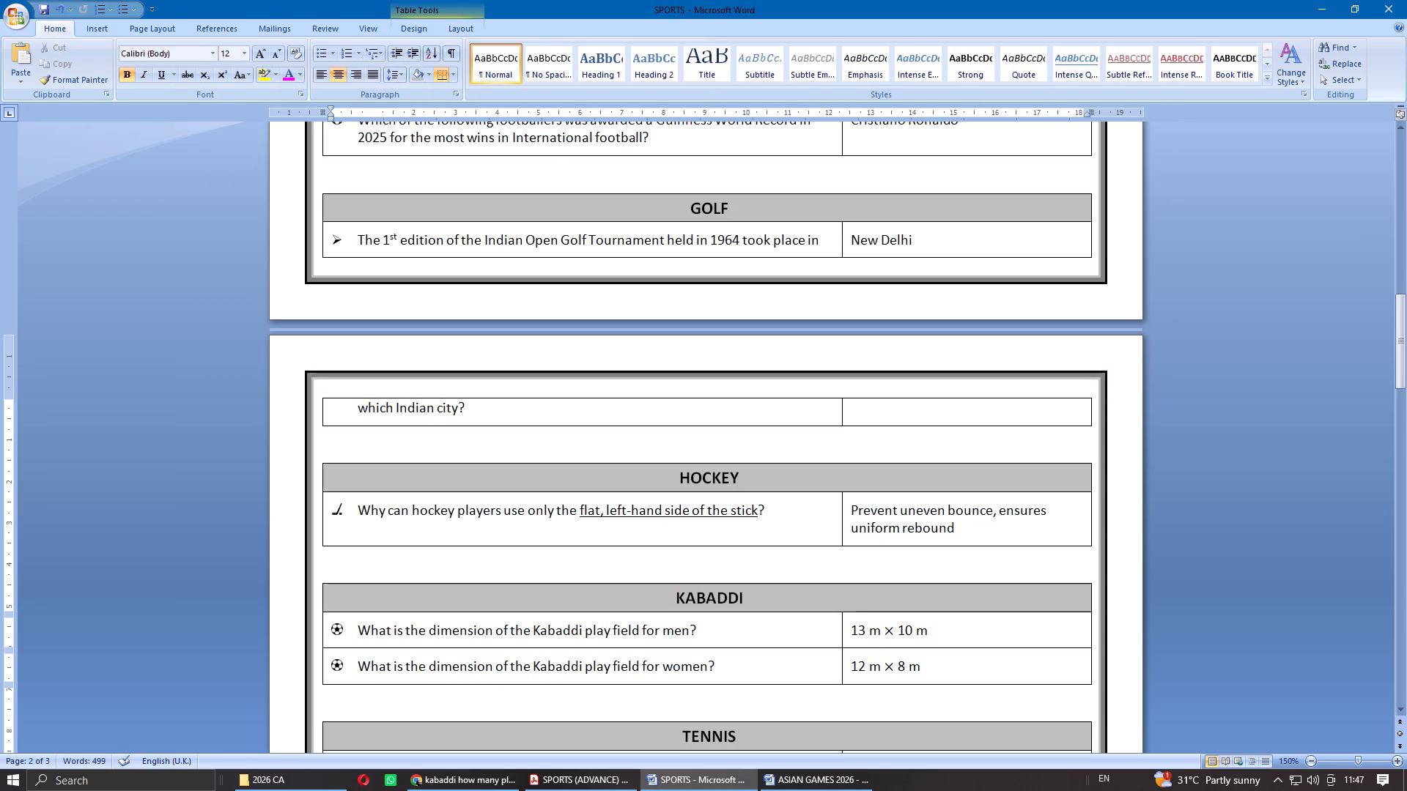
text(())
key(Left)
key(7)
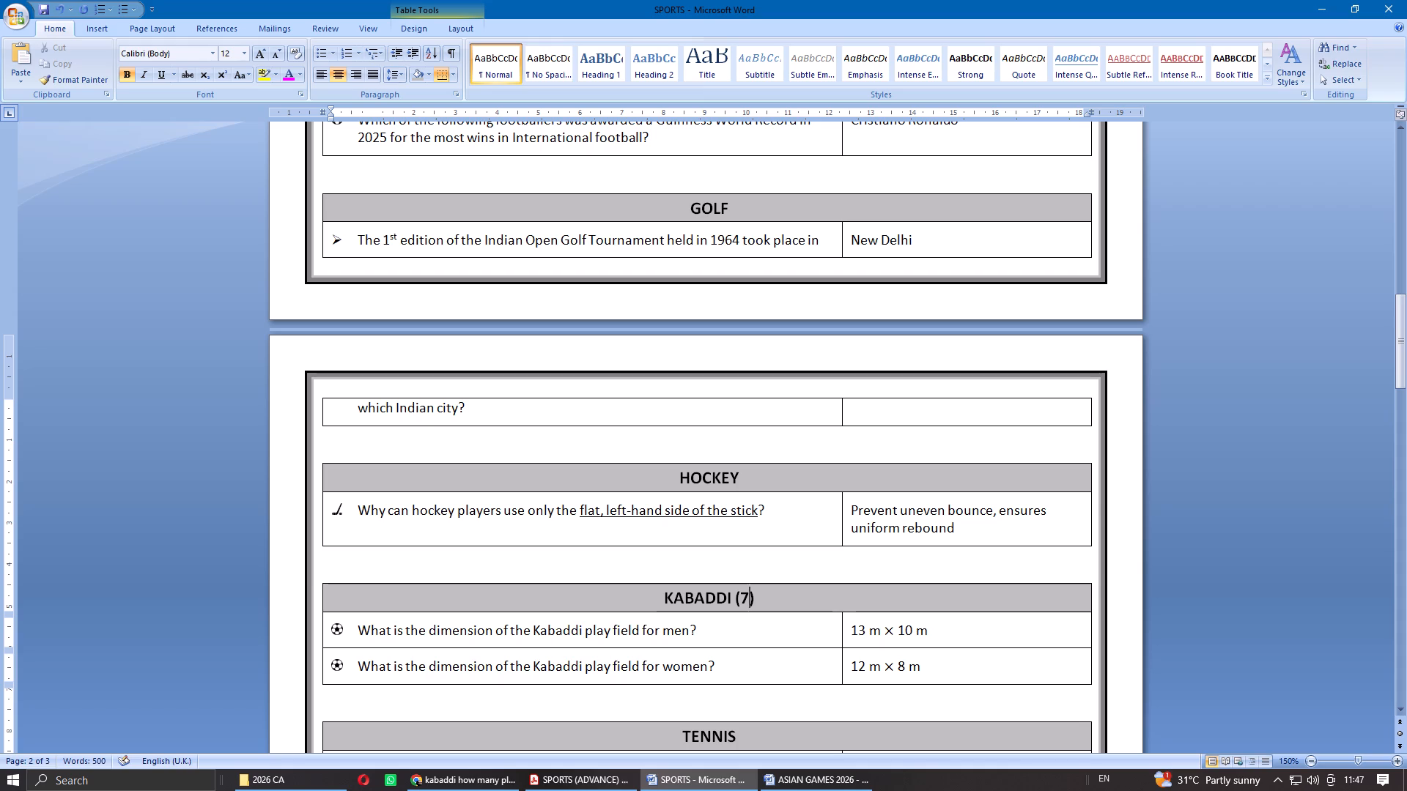
click(40, 5)
In the SPORTS (ADVANCE) PDF, underline option (B) New Delhi in red as the answer to question 14.
click(561, 777)
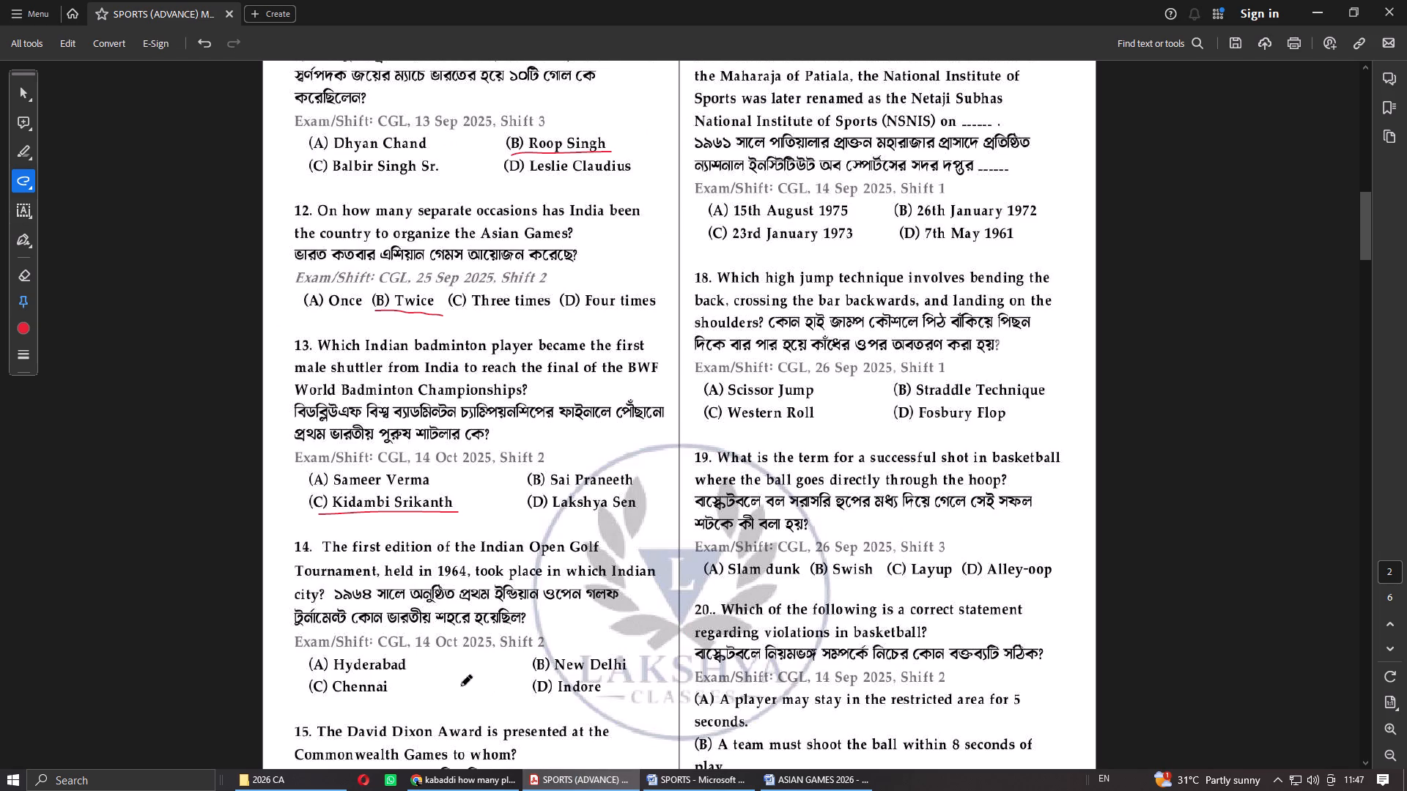
drag(538, 675, 605, 675)
drag(605, 675, 635, 675)
Underline question 15 about the David Dixon Award presented at the Commonwealth Games in the PDF.
scroll(600, 548, down, 3)
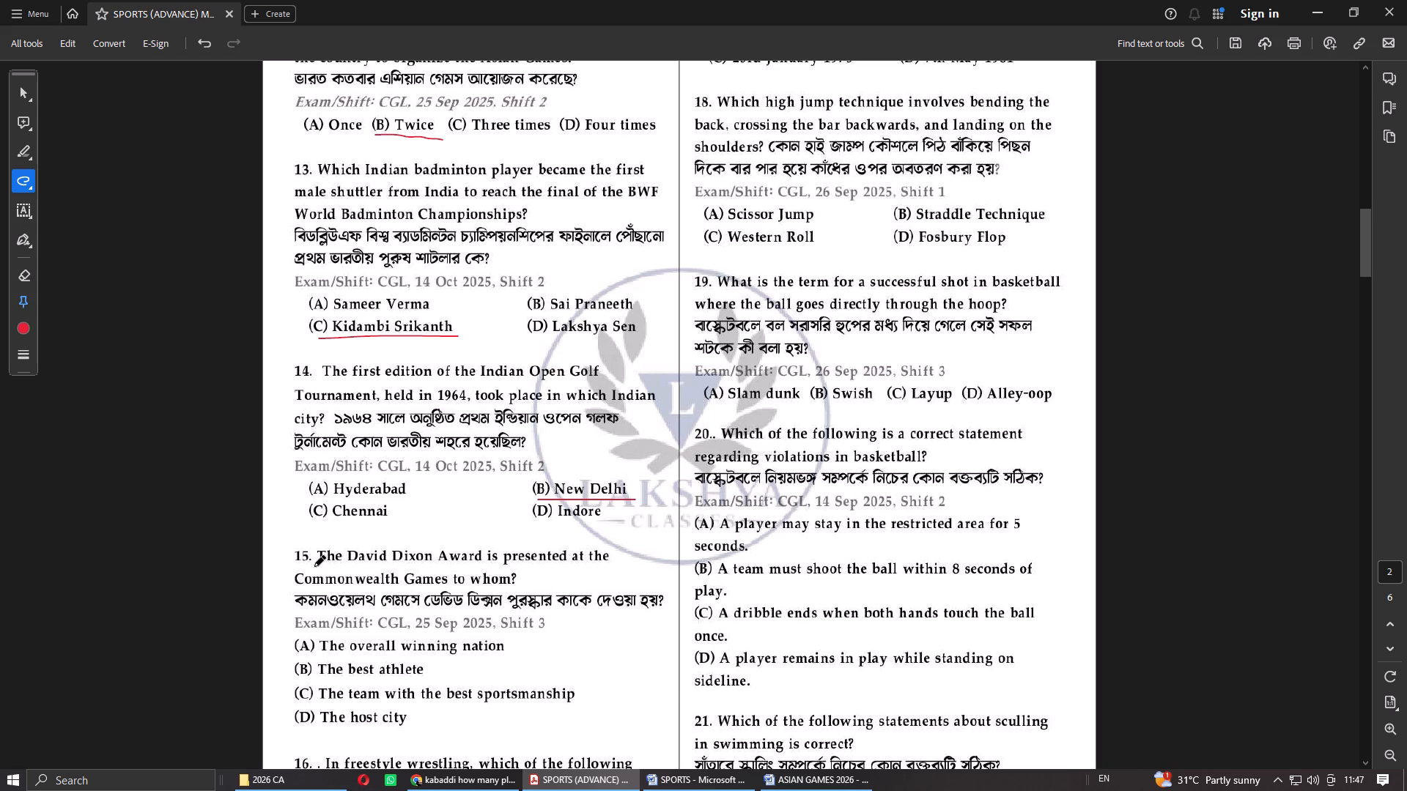
drag(315, 565, 597, 567)
drag(597, 567, 605, 567)
drag(399, 590, 520, 585)
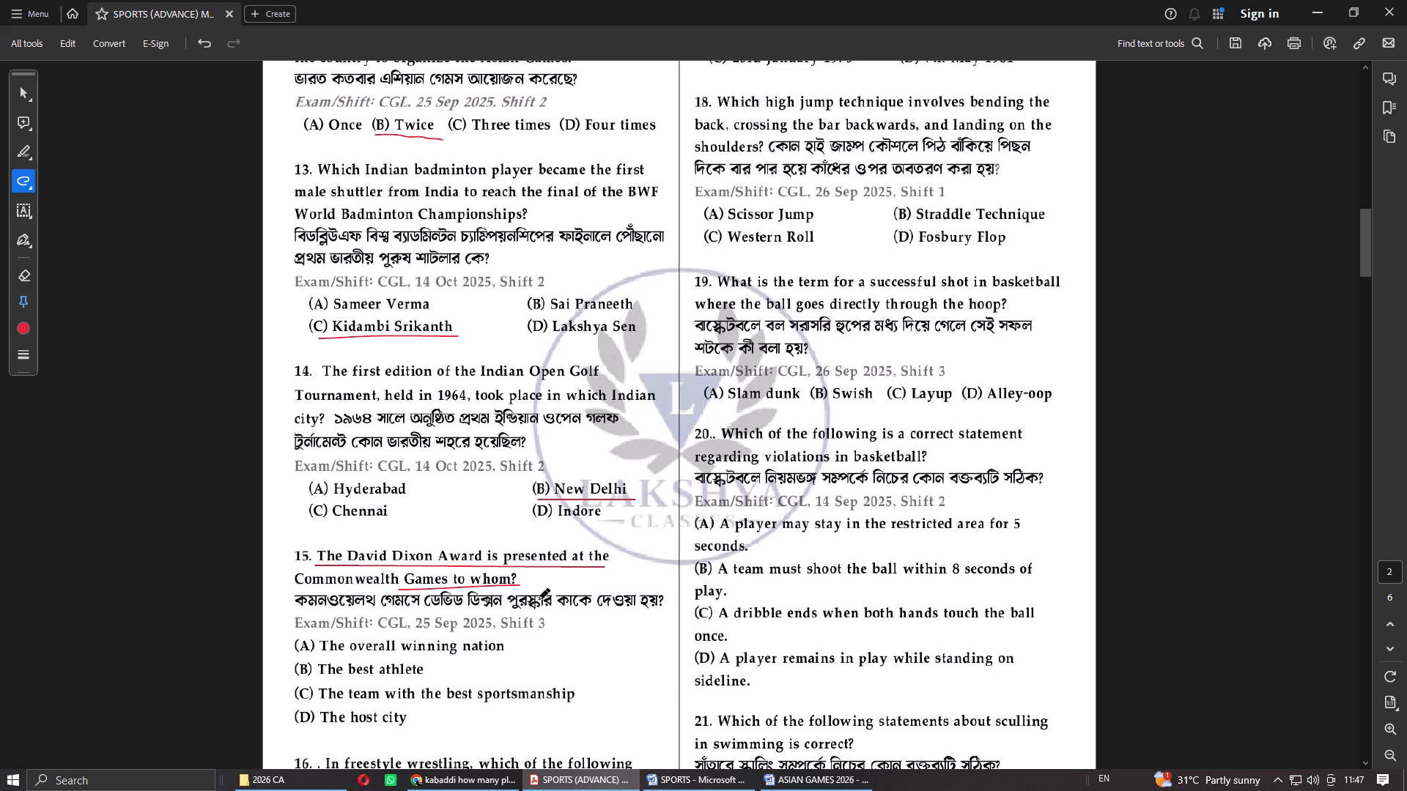
In the SPORTS Word document, add a row after the Vijender Singh Beniwal question, split it into a separate table, and add a second row.
click(717, 787)
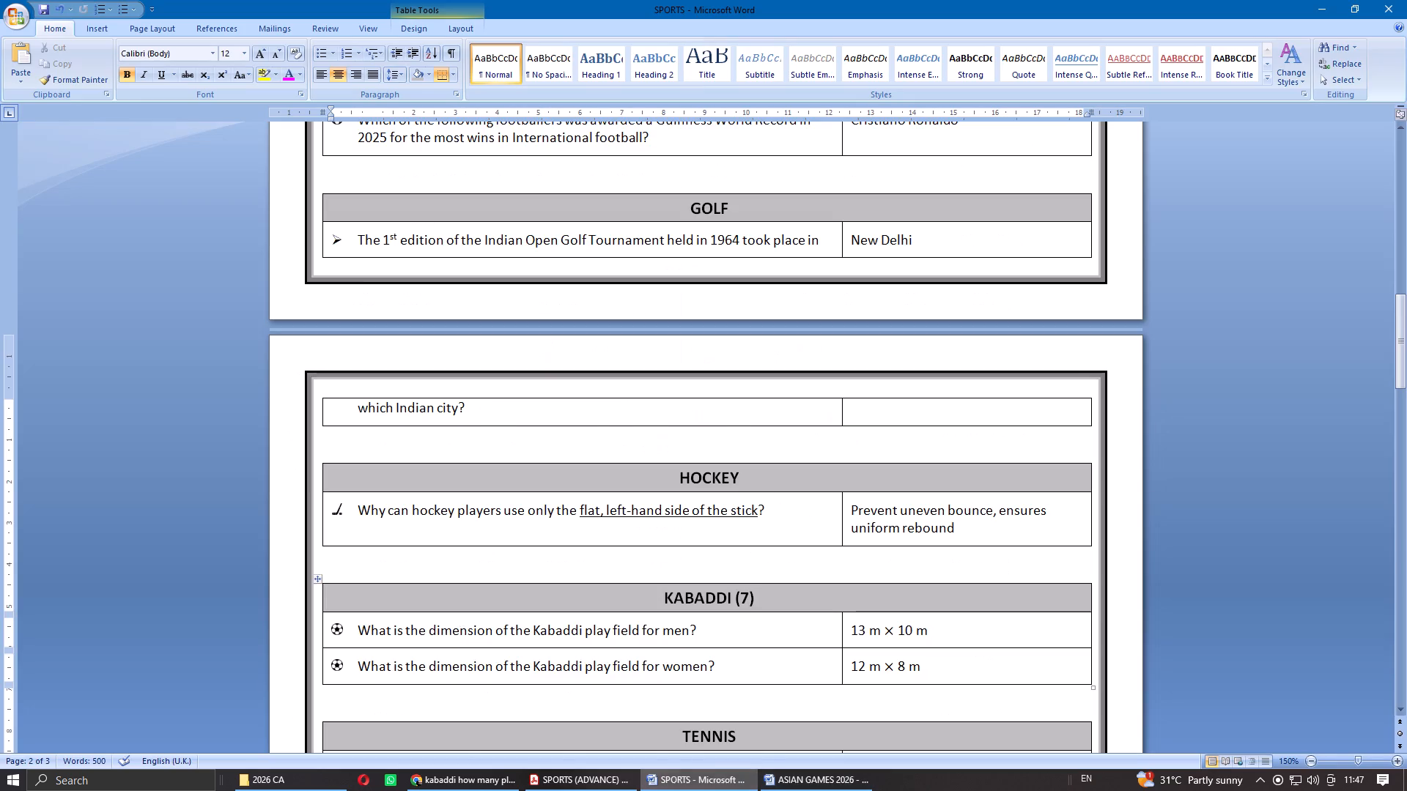
scroll(791, 554, down, 12)
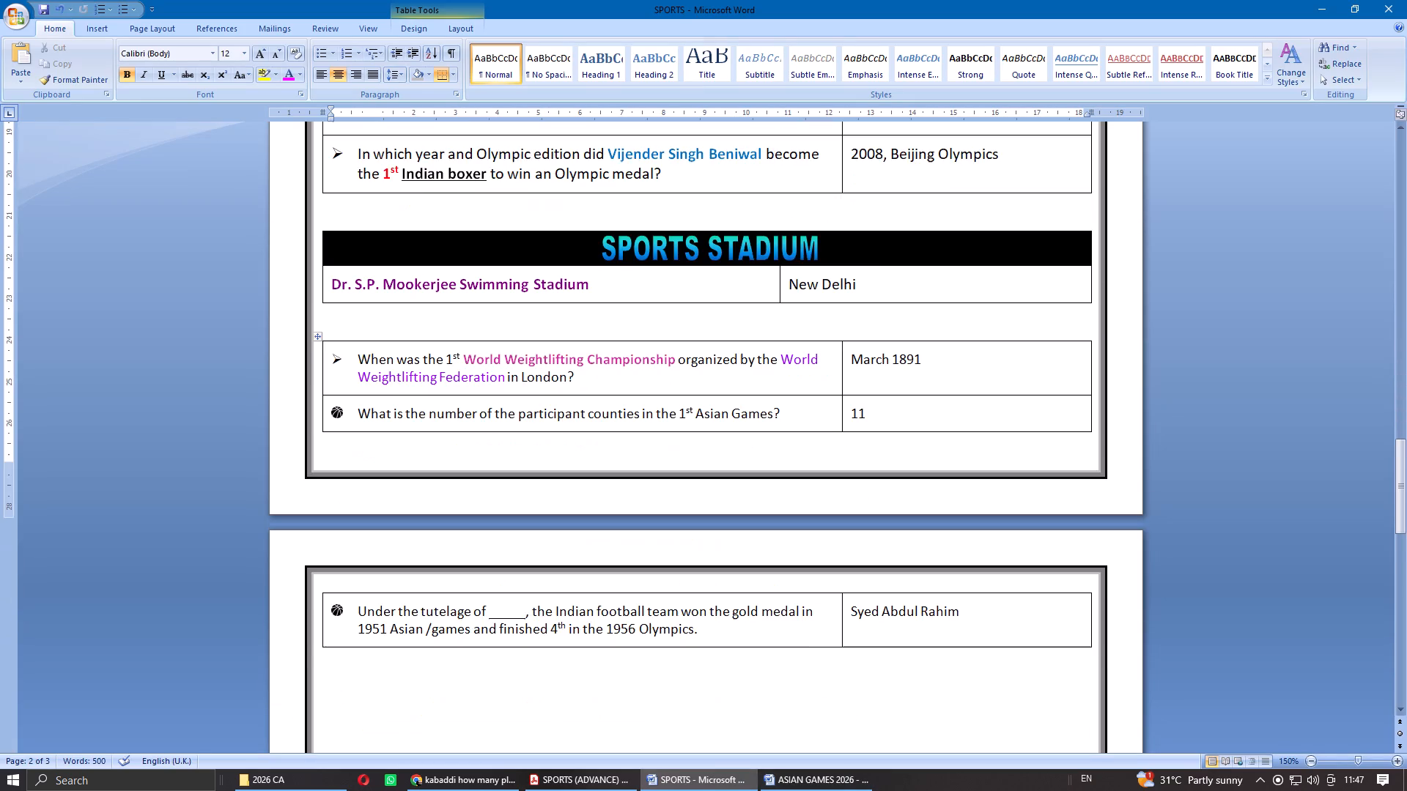
scroll(791, 554, up, 4)
click(1024, 506)
key(Tab)
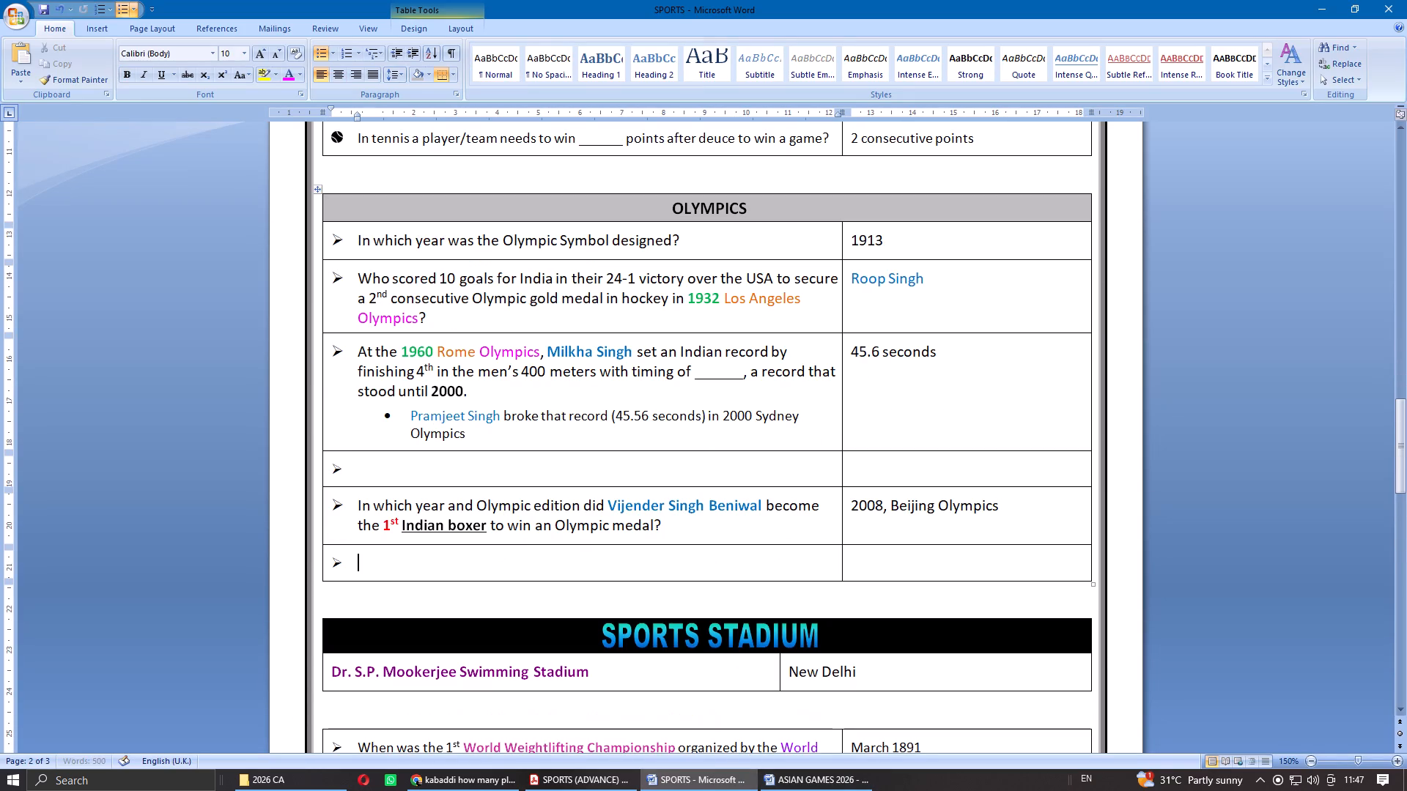
click(459, 28)
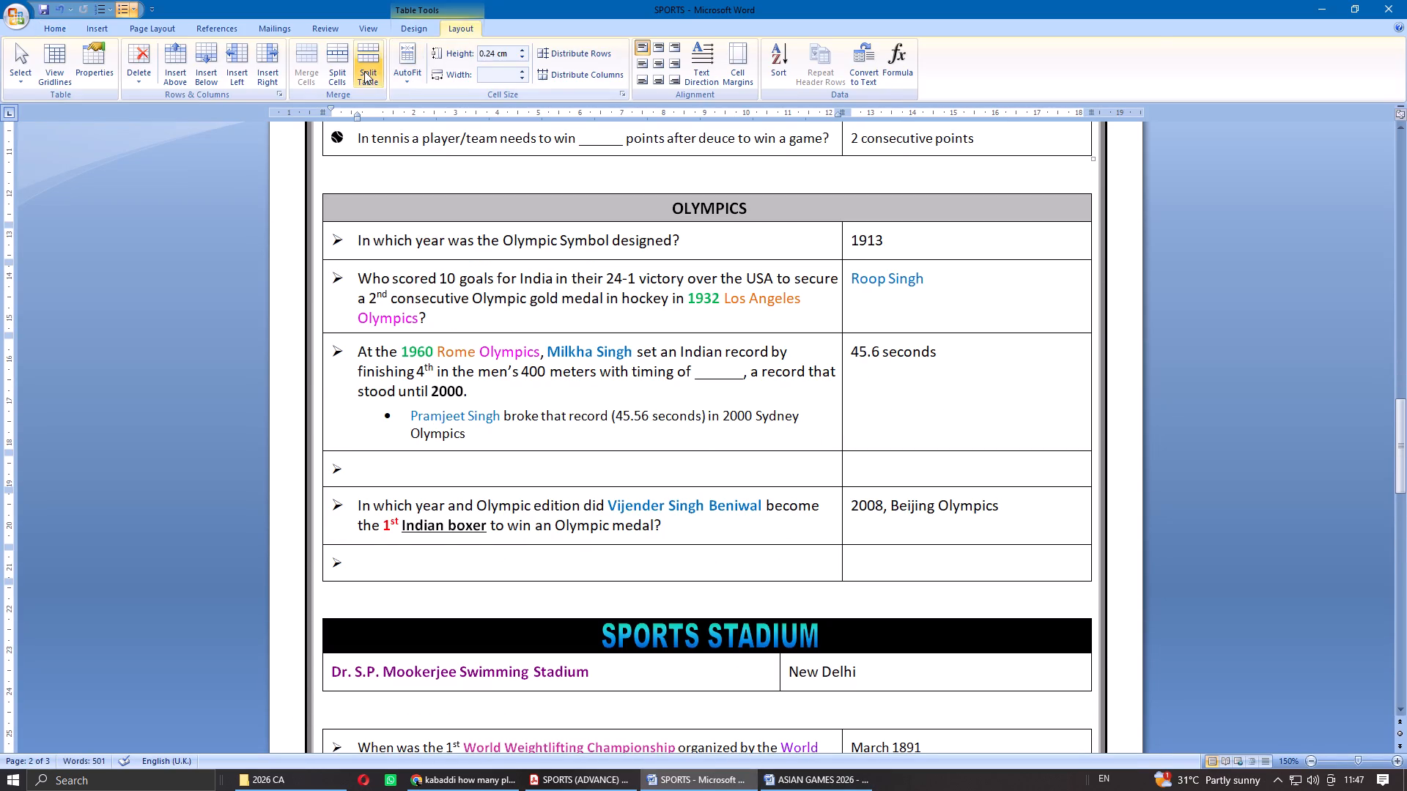
click(364, 71)
click(893, 587)
key(Tab)
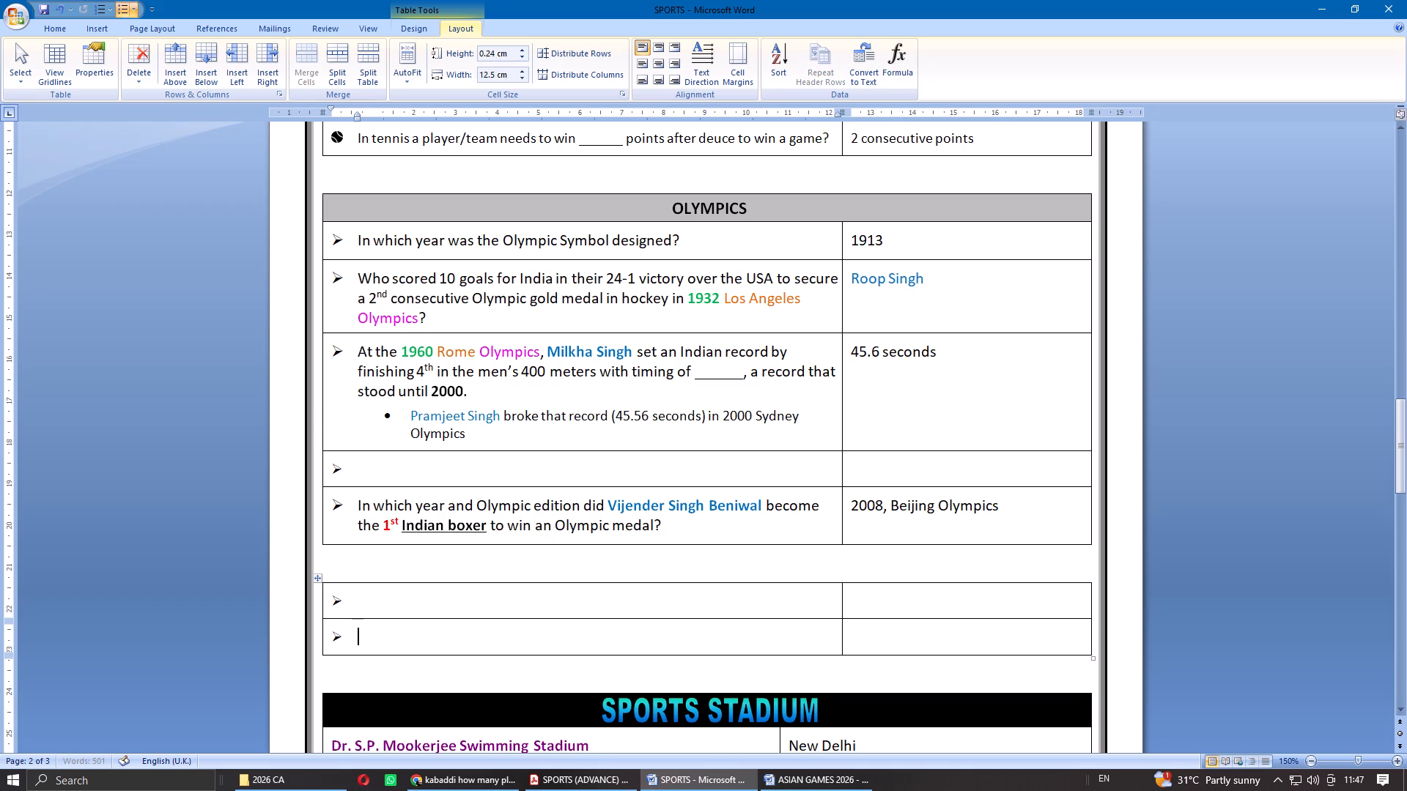
Merge the new table's first row into one cell, centre its text and shade it black.
drag(838, 599, 880, 602)
right_click(881, 603)
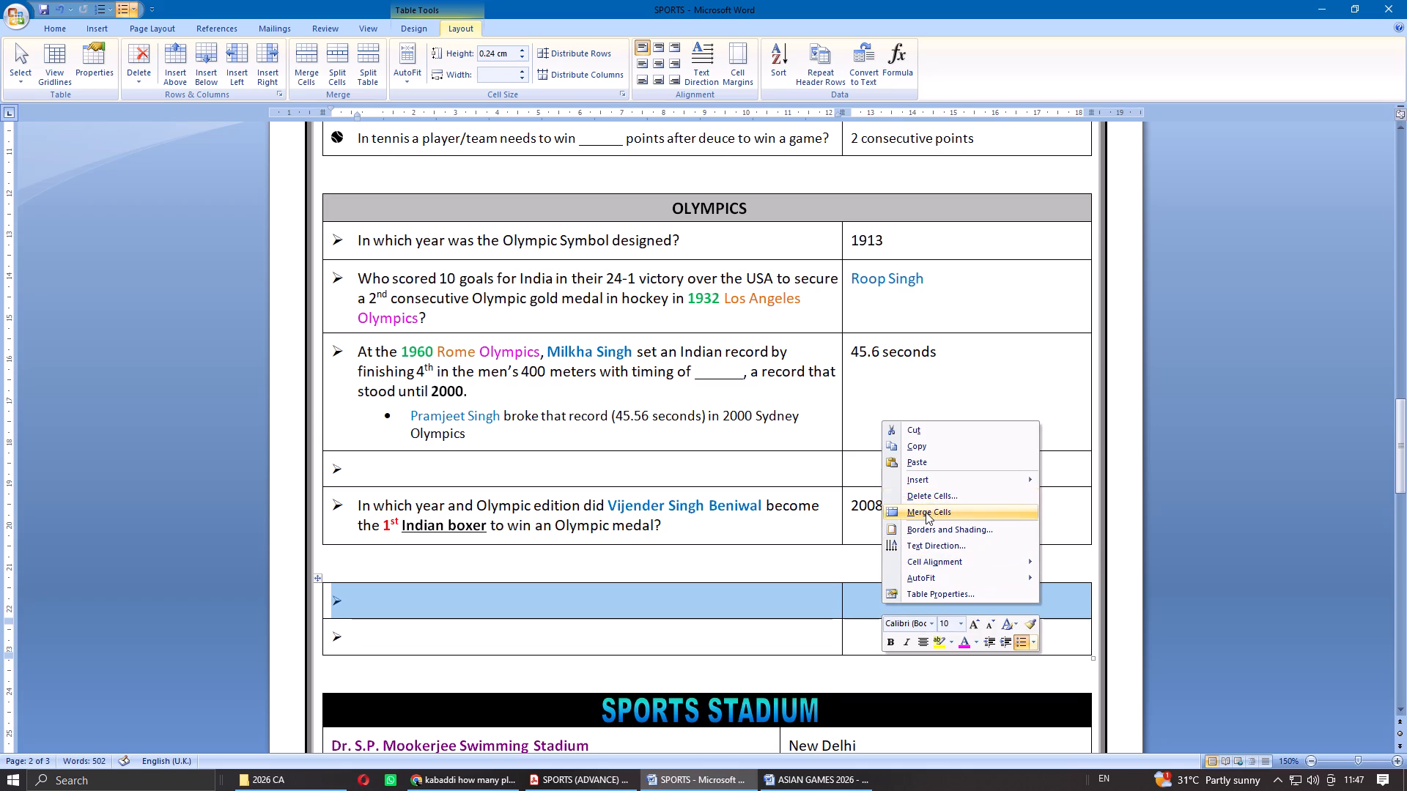
click(926, 512)
click(42, 26)
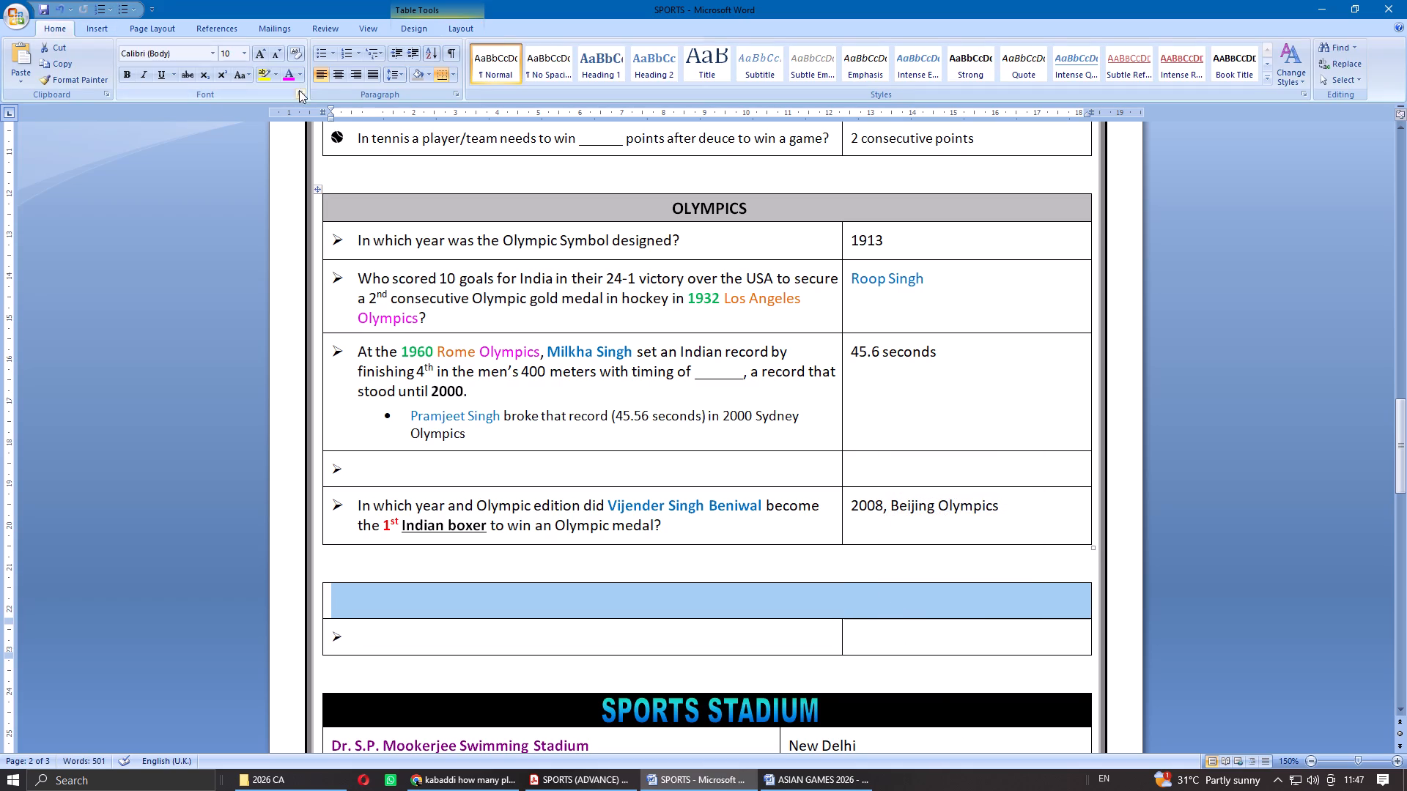
click(336, 73)
click(428, 75)
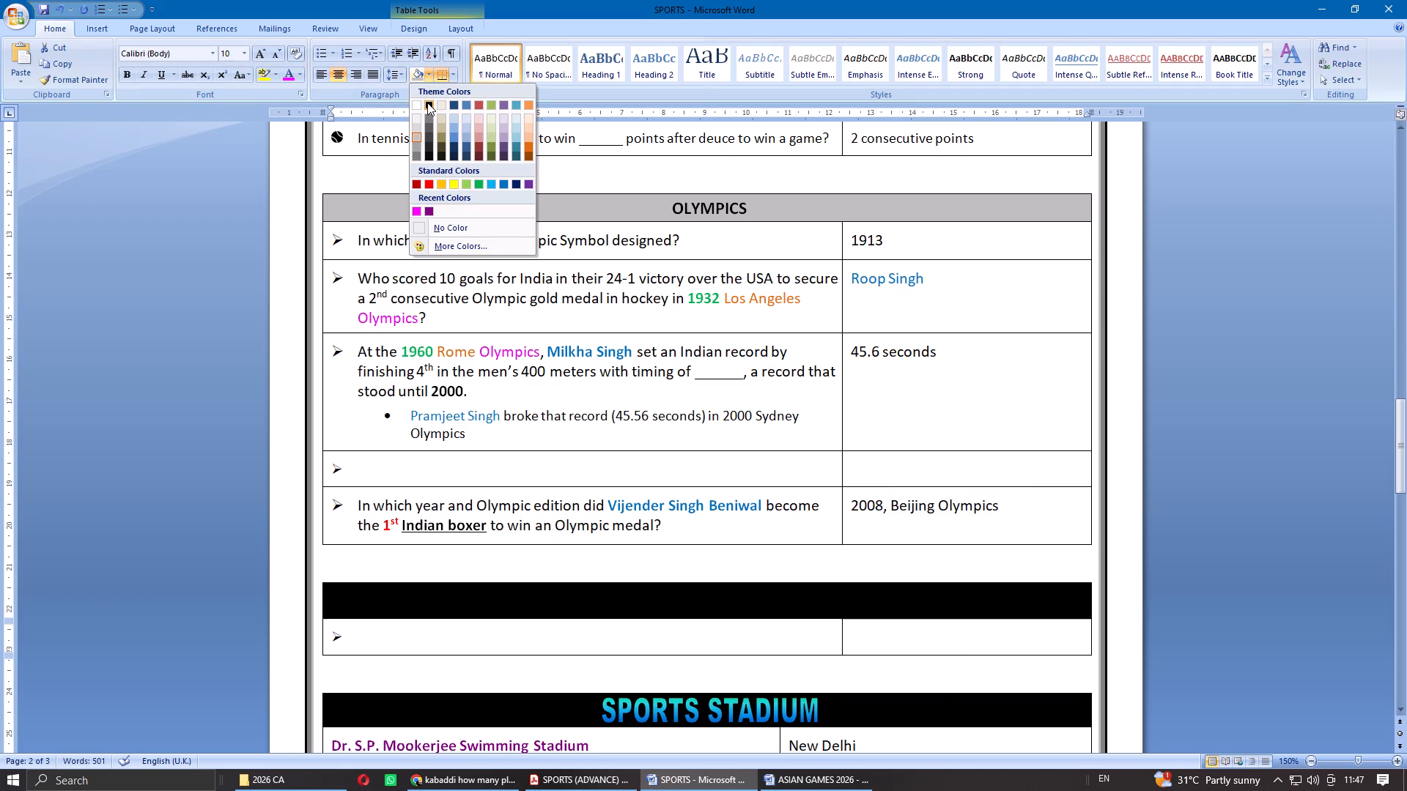
click(427, 103)
Set the black row's paragraph spacing to 2 pt before and 2 pt after.
click(165, 29)
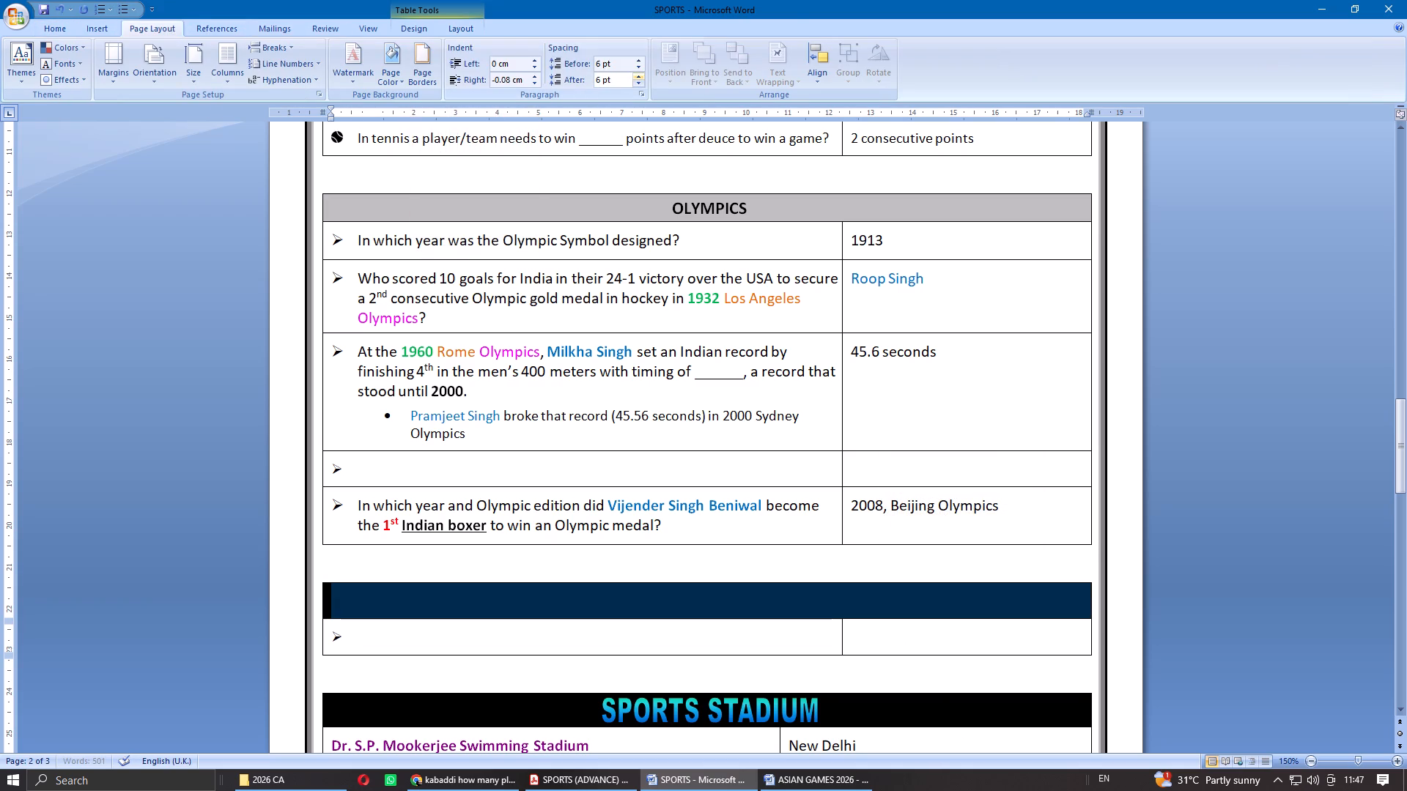
click(607, 62)
key(2)
click(605, 80)
key(2)
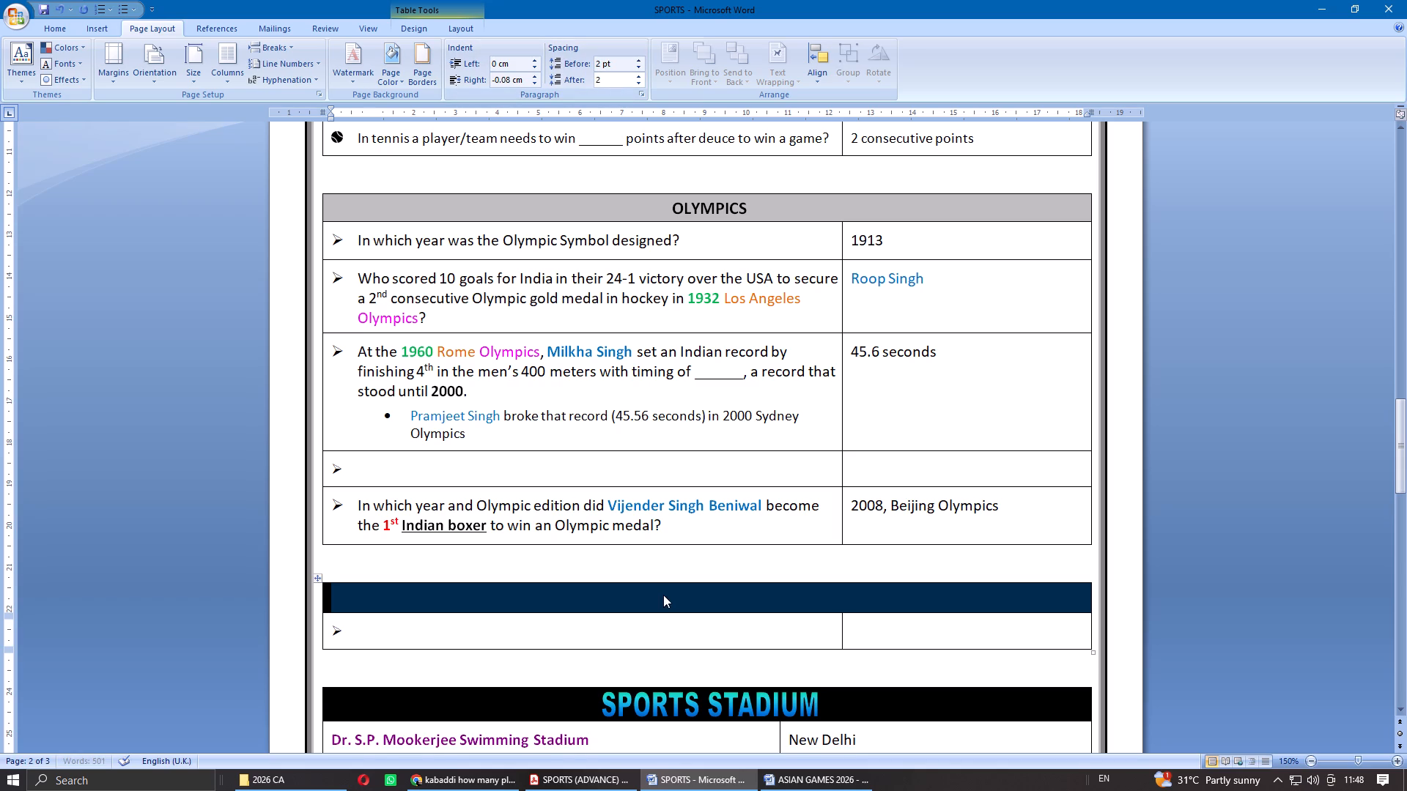
Enter the heading "SPORTS AWARDS" in the black row.
click(663, 595)
text(SPORTS AWARDS)
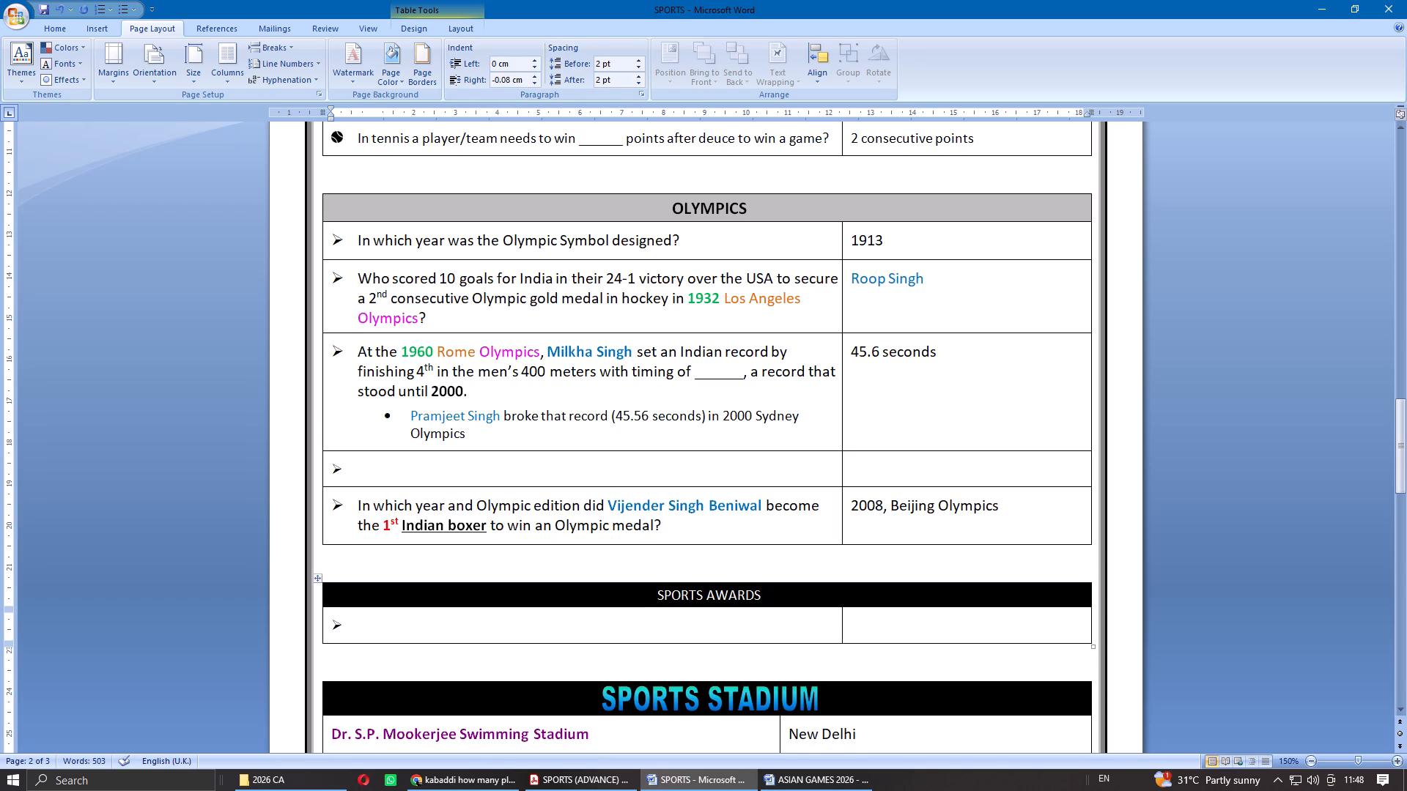
Convert the "SPORTS AWARDS" heading text into WordArt using the first WordArt style and a smaller font size.
drag(797, 595, 661, 593)
click(101, 29)
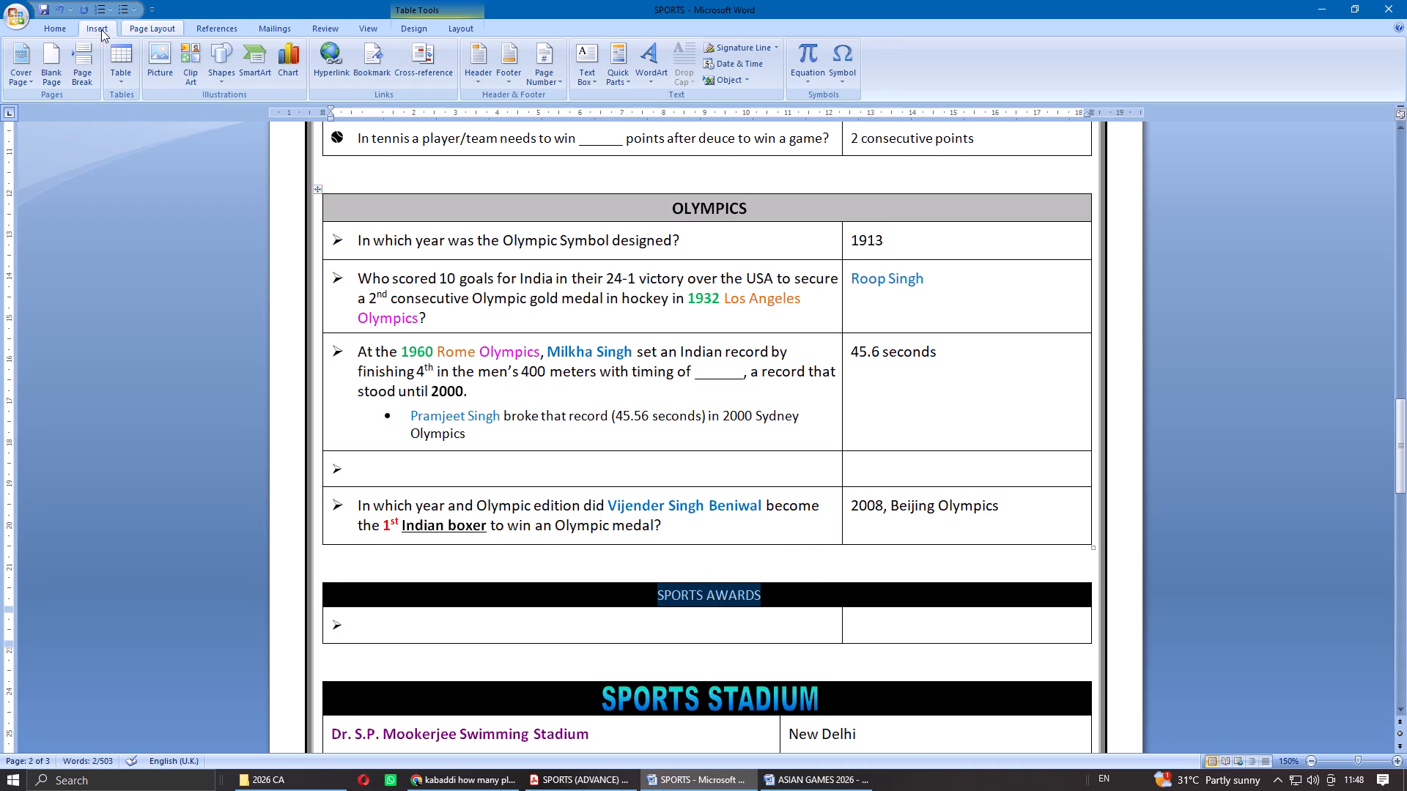
click(662, 85)
click(660, 104)
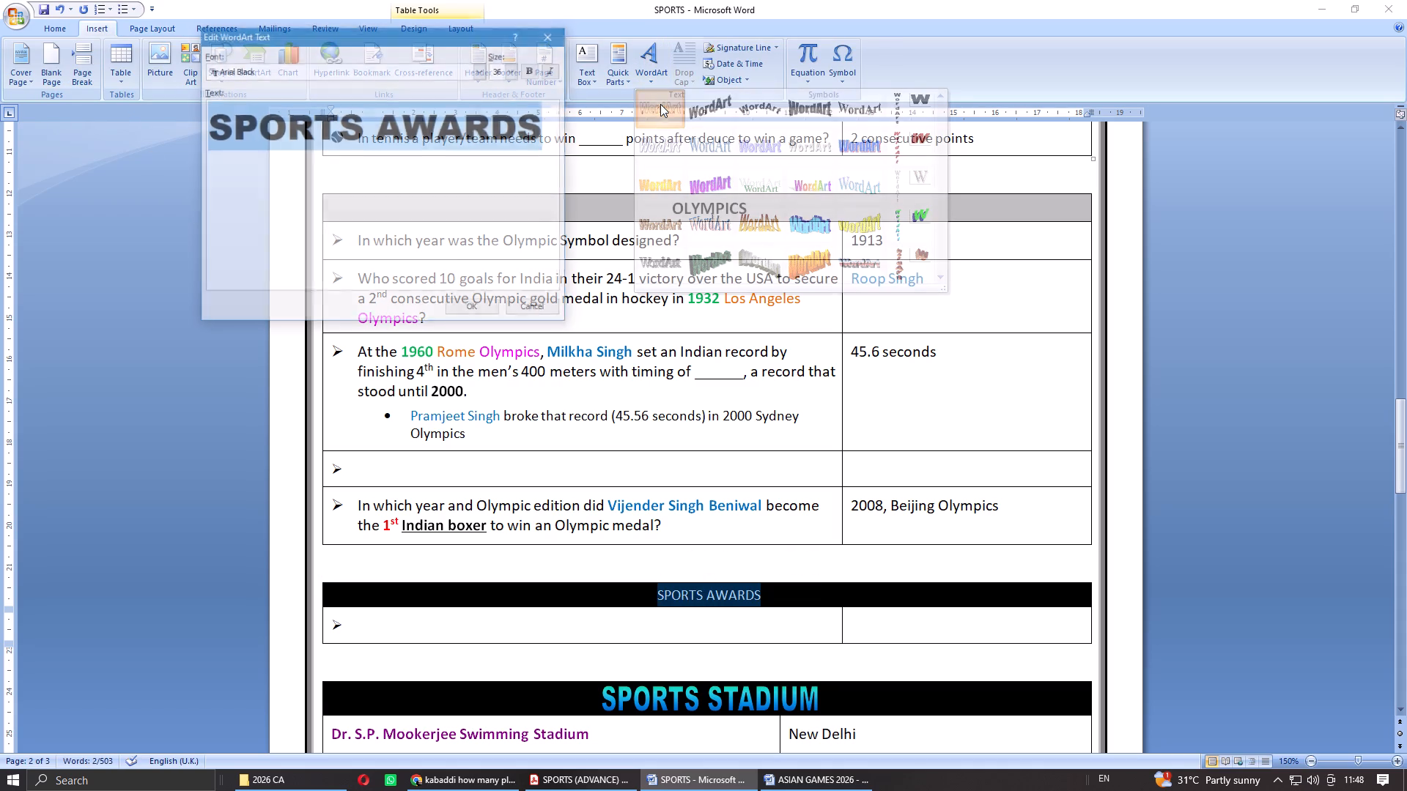
click(515, 66)
triple_click(514, 83)
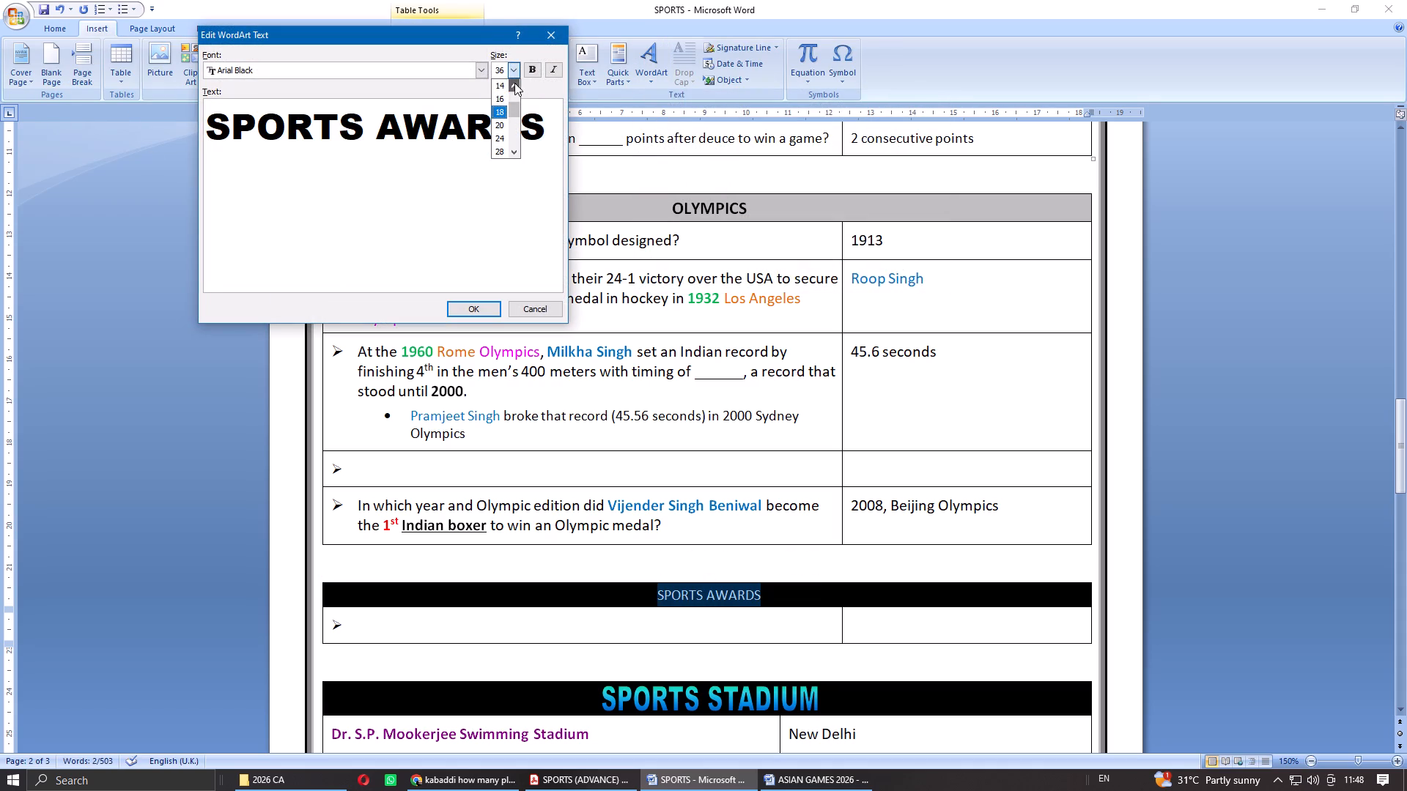
click(506, 83)
click(486, 305)
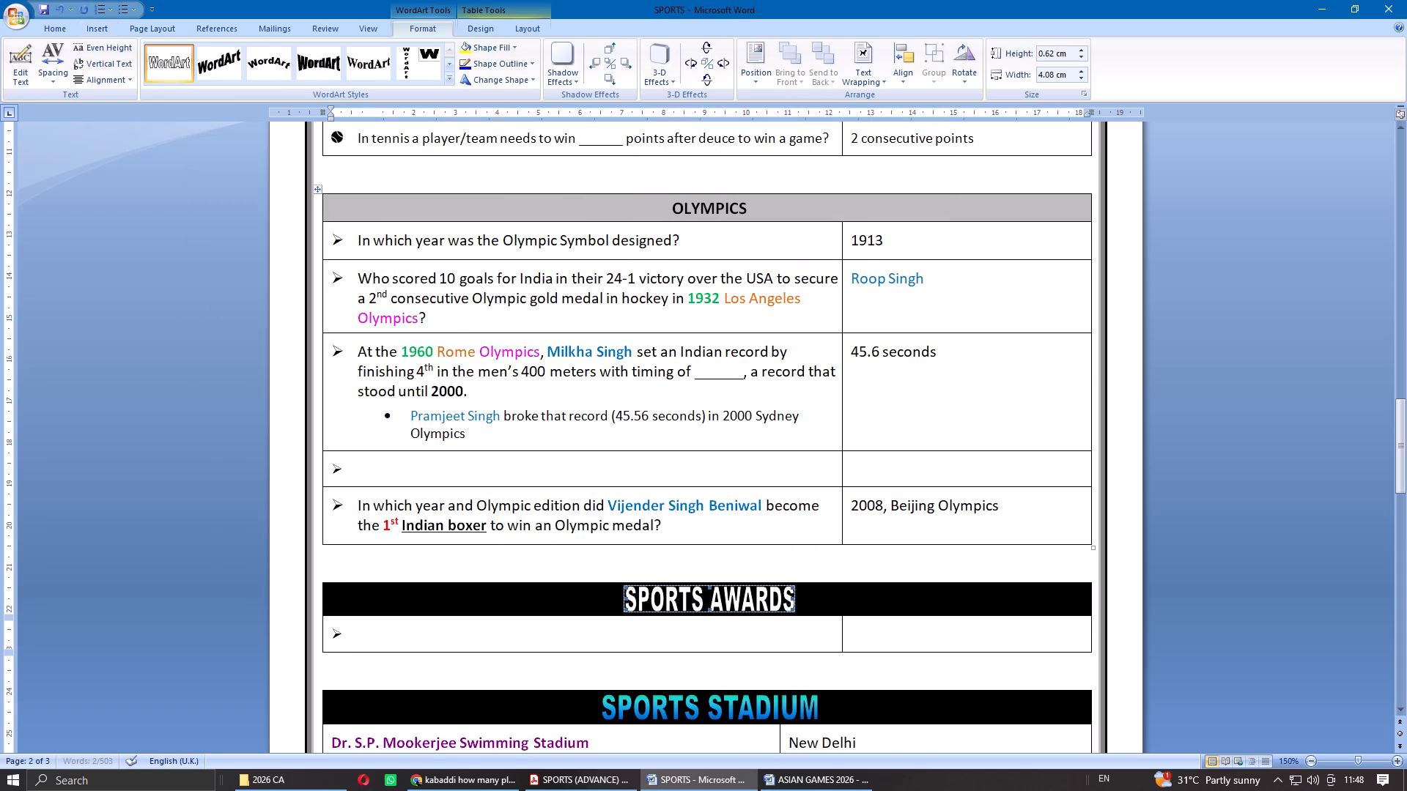
Widen the SPORTS AWARDS WordArt to about 5.38 cm.
drag(791, 600, 832, 604)
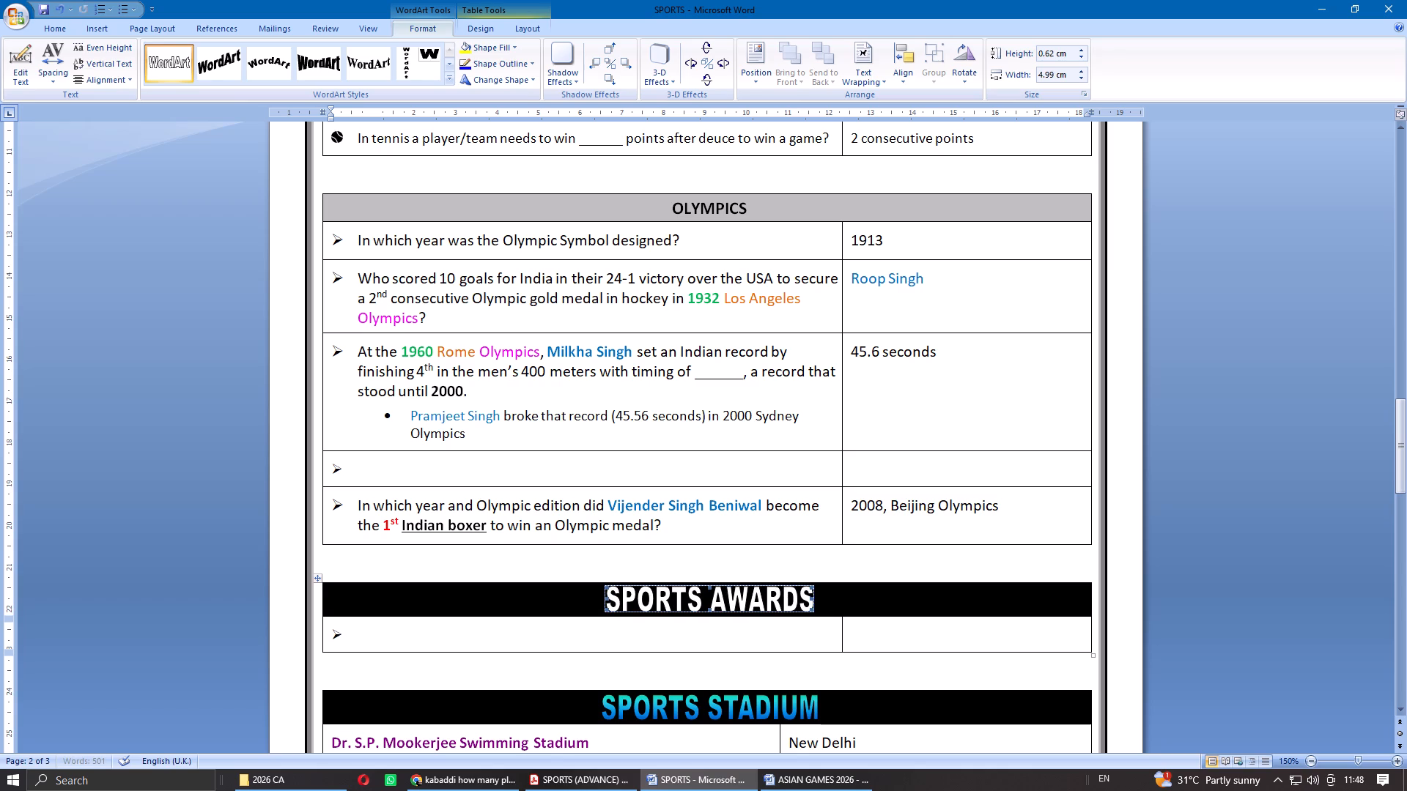
drag(811, 599, 830, 599)
click(848, 599)
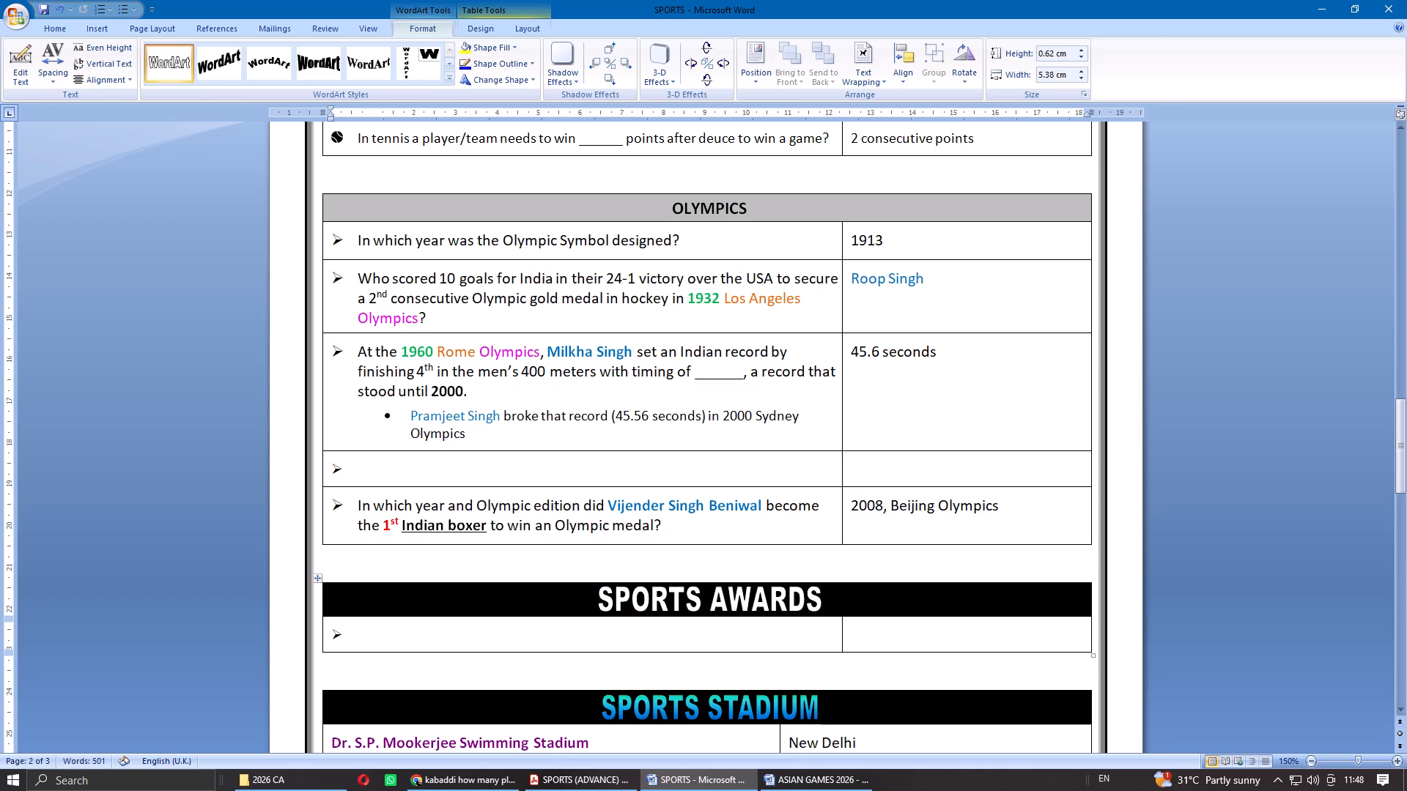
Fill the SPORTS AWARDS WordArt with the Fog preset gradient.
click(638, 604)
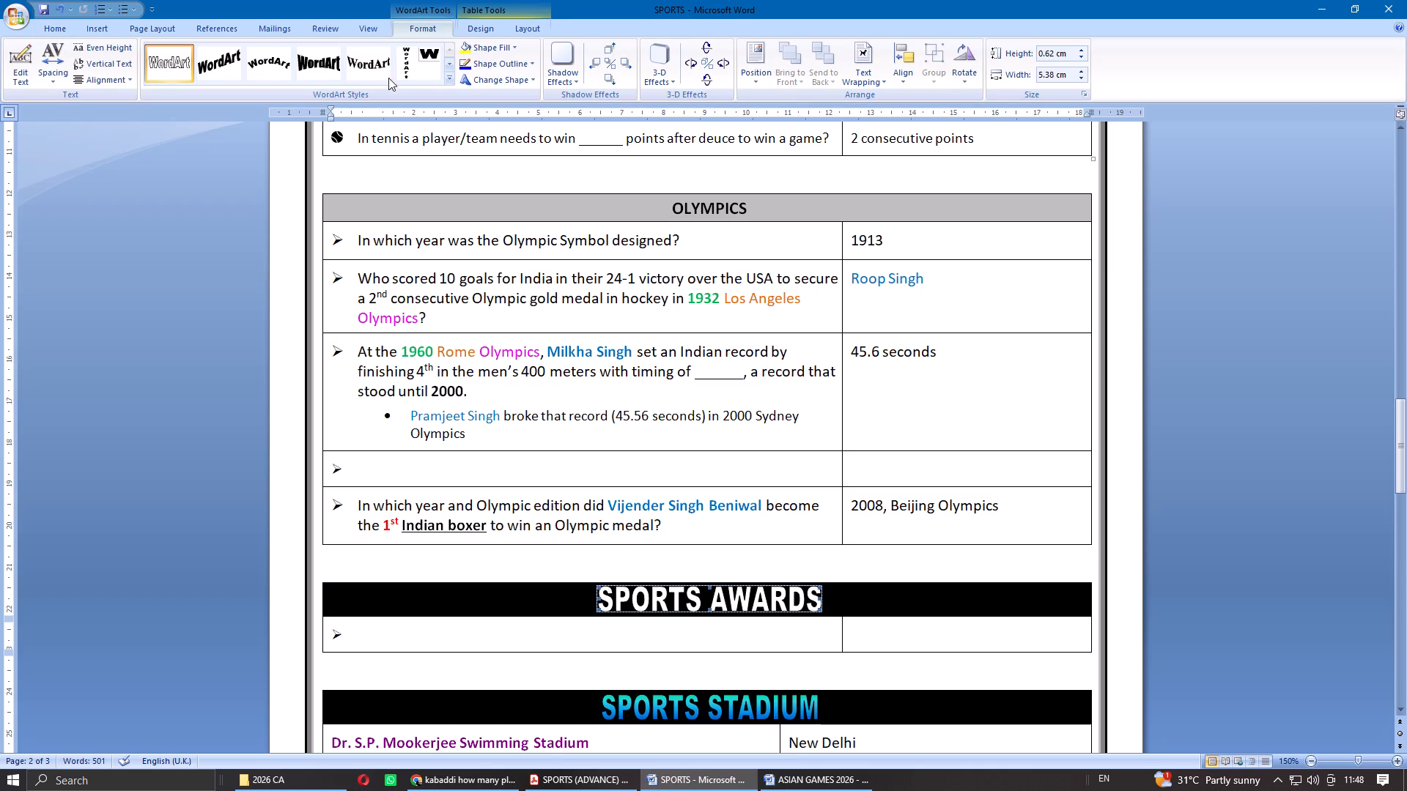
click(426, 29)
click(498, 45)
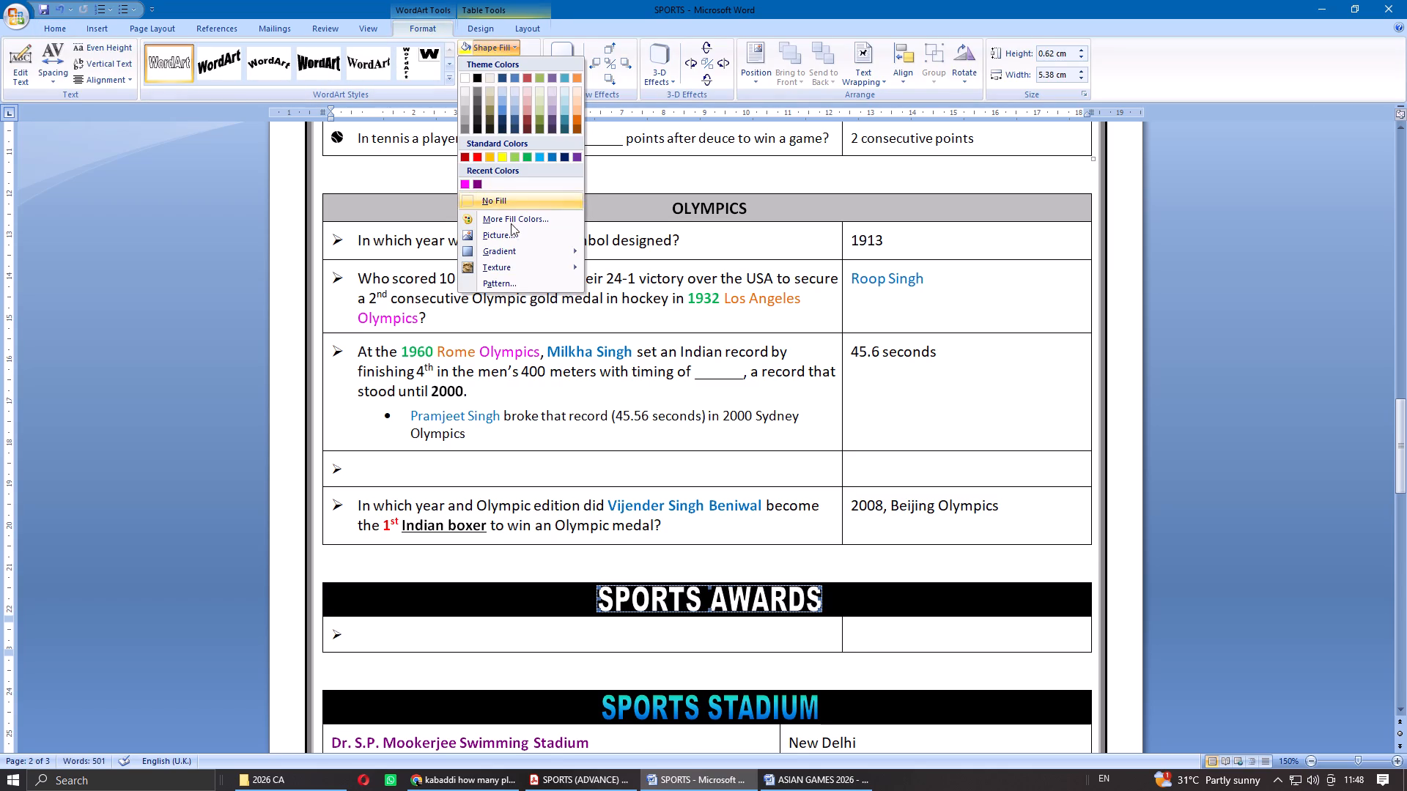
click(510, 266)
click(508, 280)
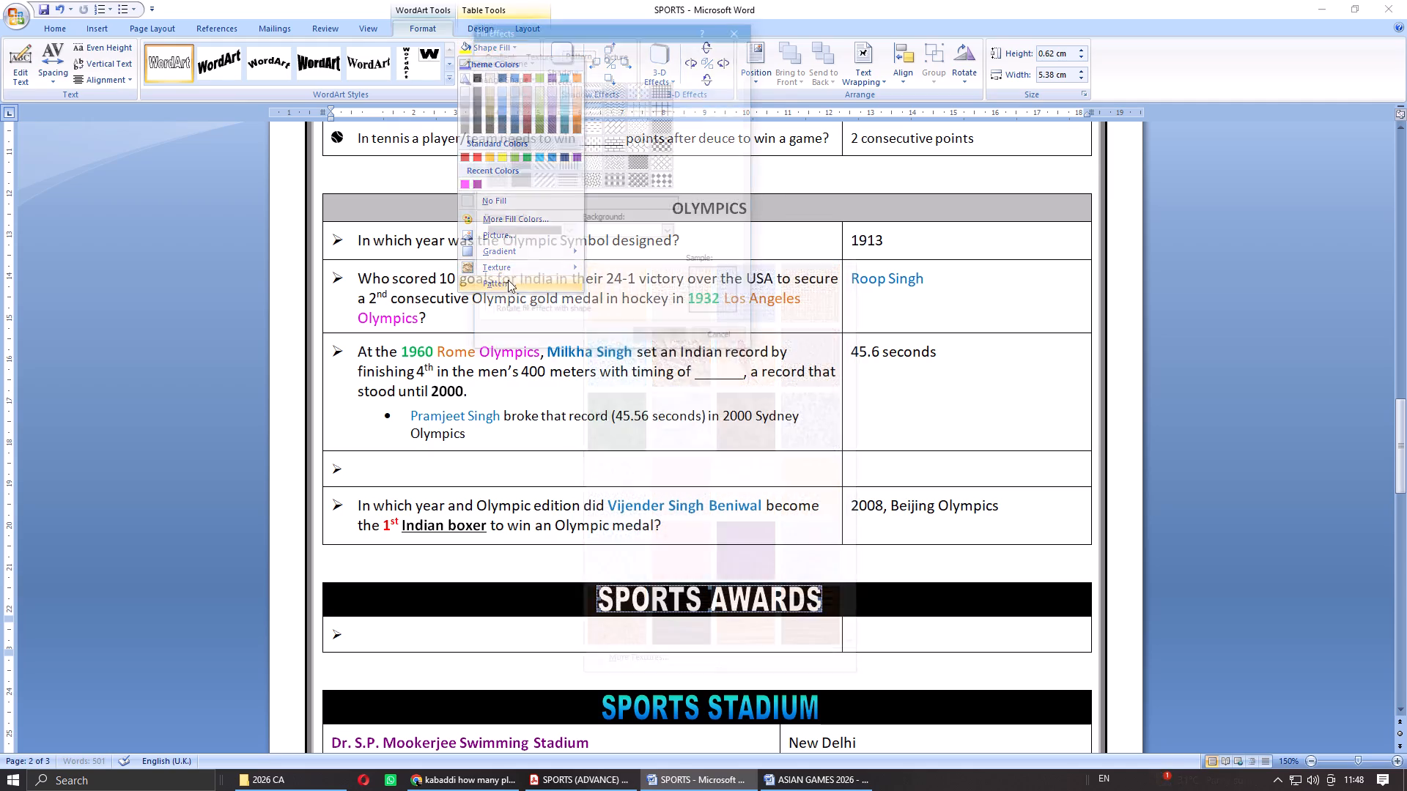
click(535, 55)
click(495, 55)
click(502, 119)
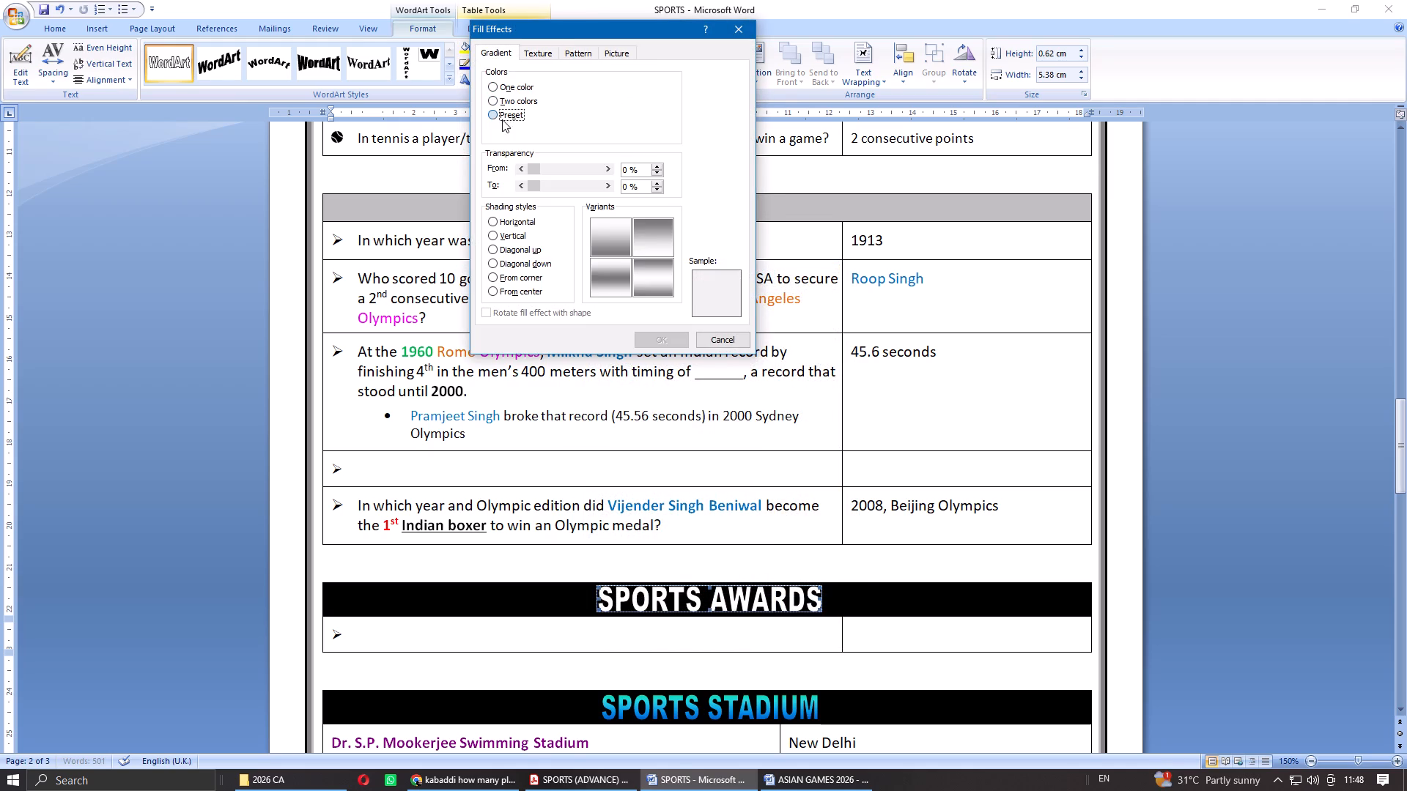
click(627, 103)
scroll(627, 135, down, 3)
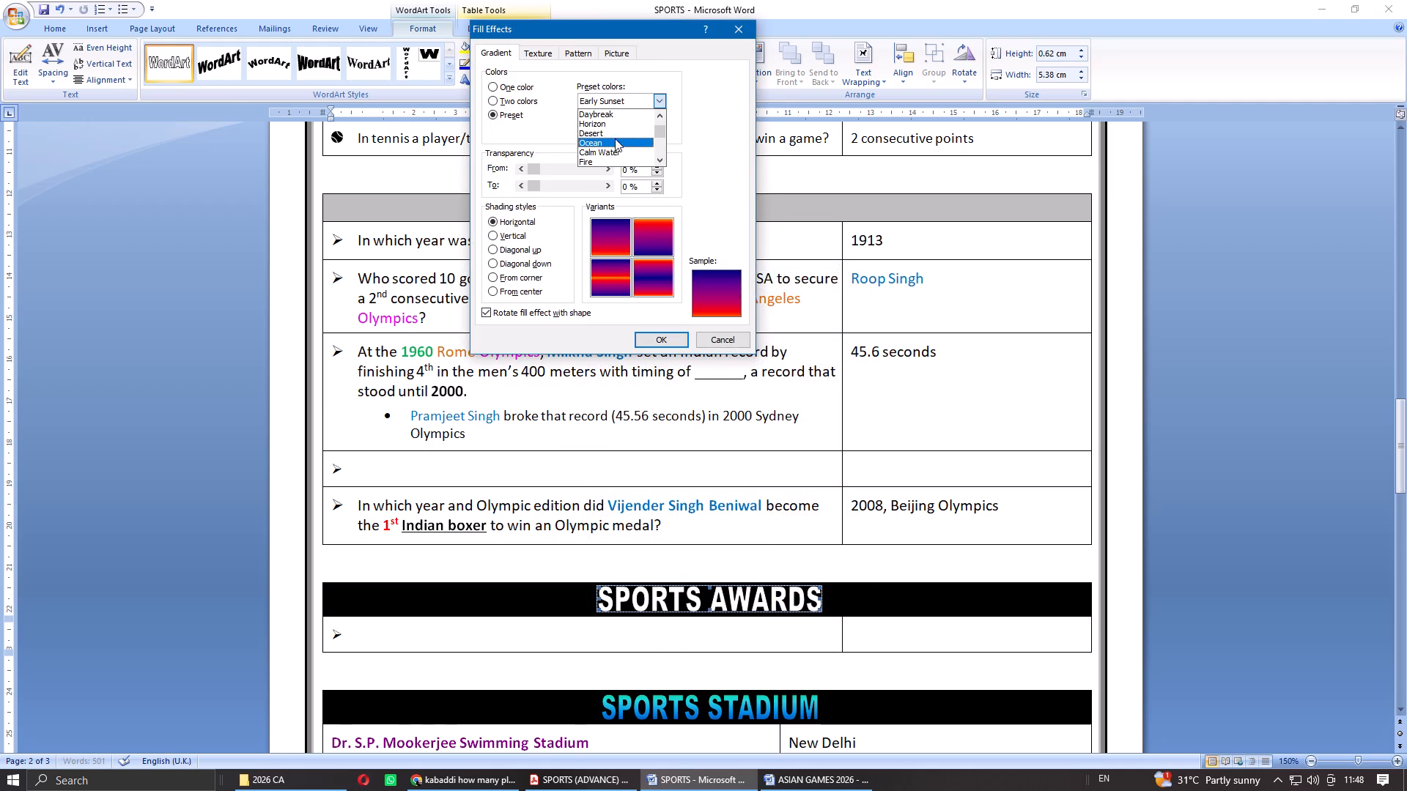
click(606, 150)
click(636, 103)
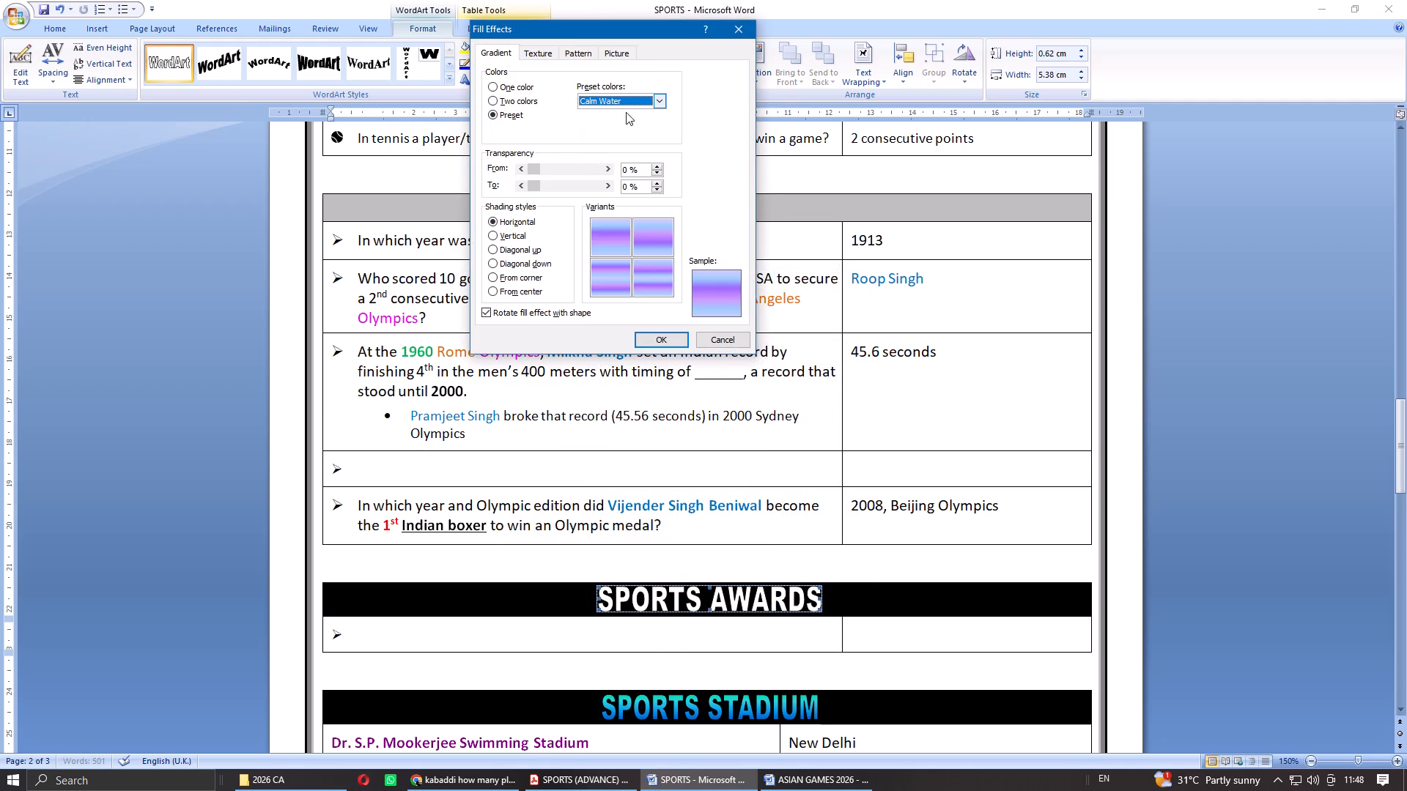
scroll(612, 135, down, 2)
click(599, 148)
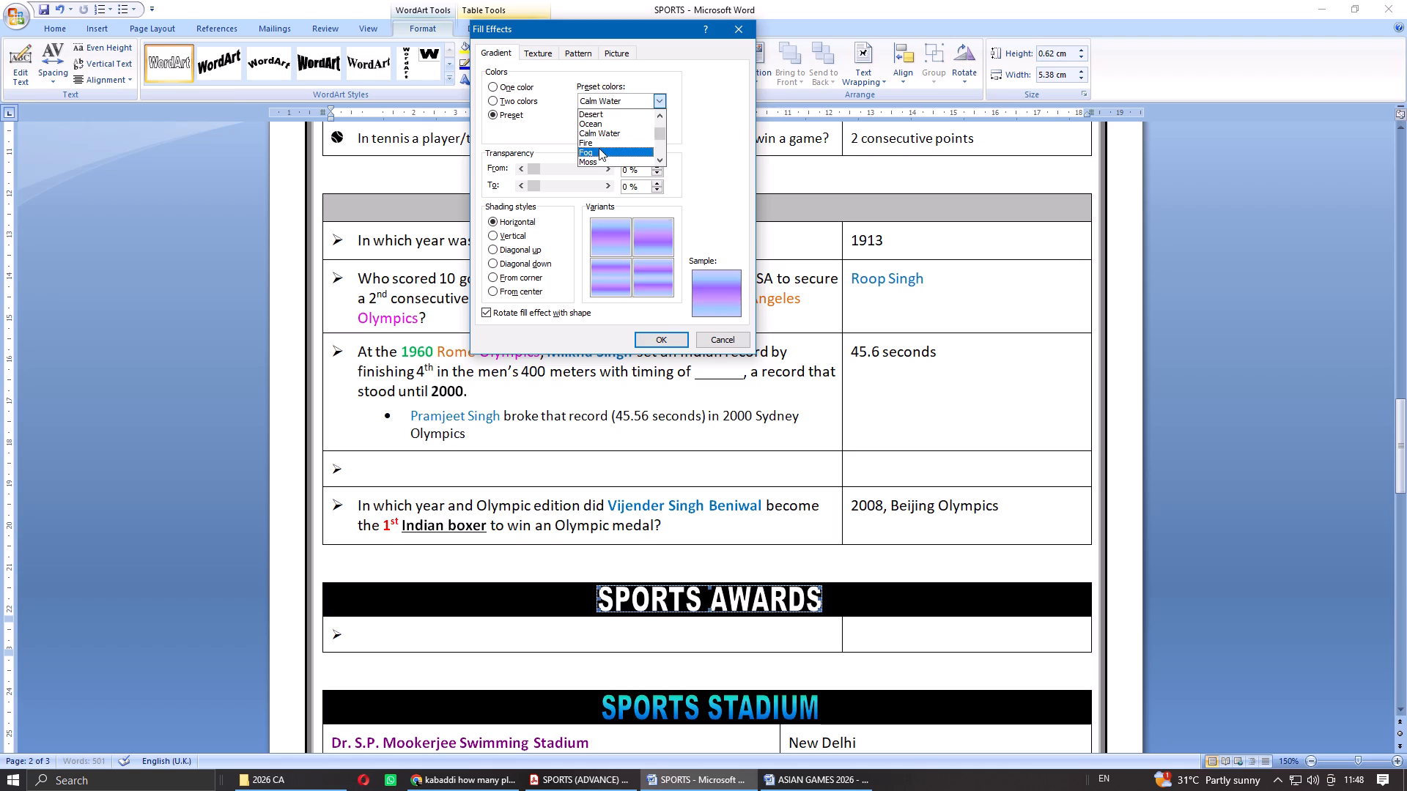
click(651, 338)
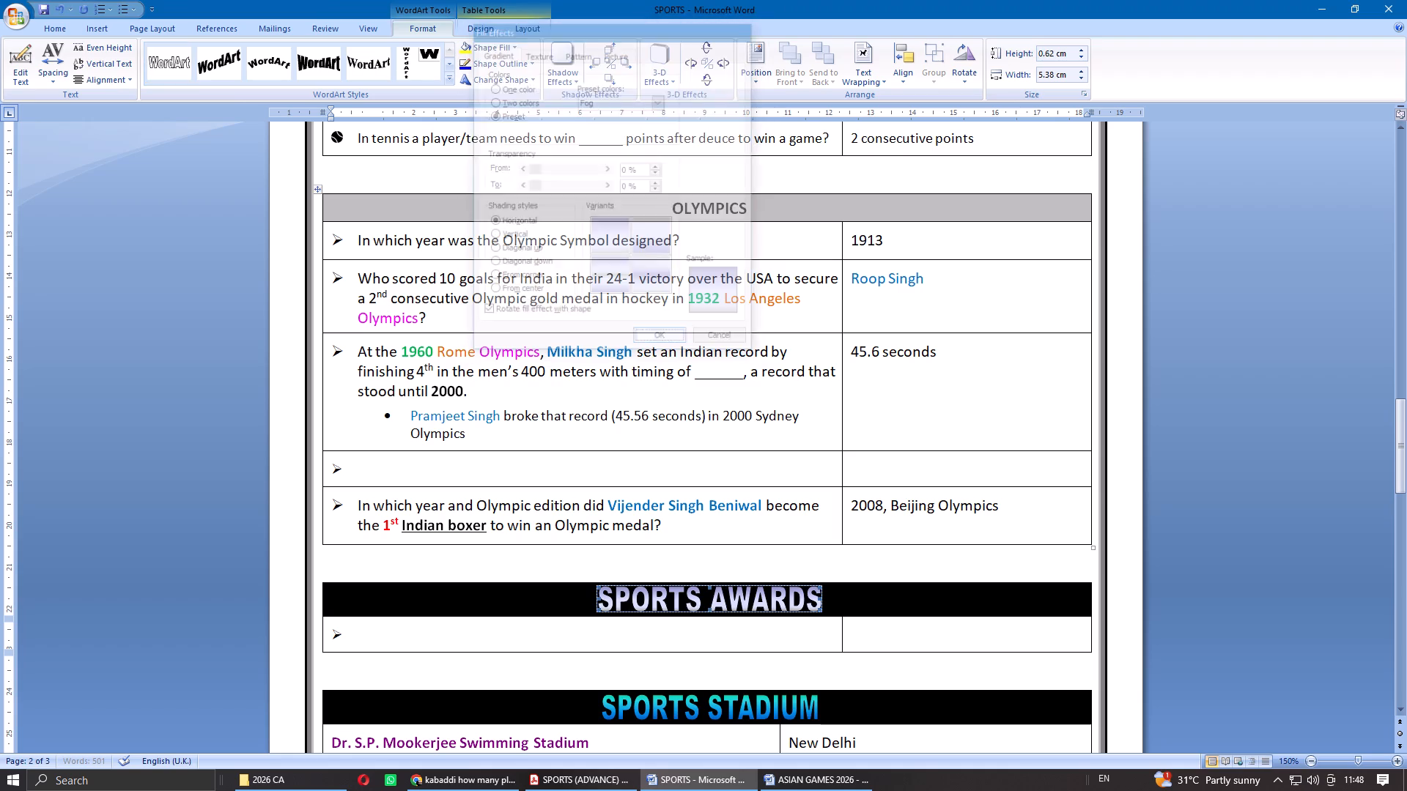
Stretch the SPORTS AWARDS WordArt slightly to a width of about 5.56 cm.
drag(821, 600, 829, 601)
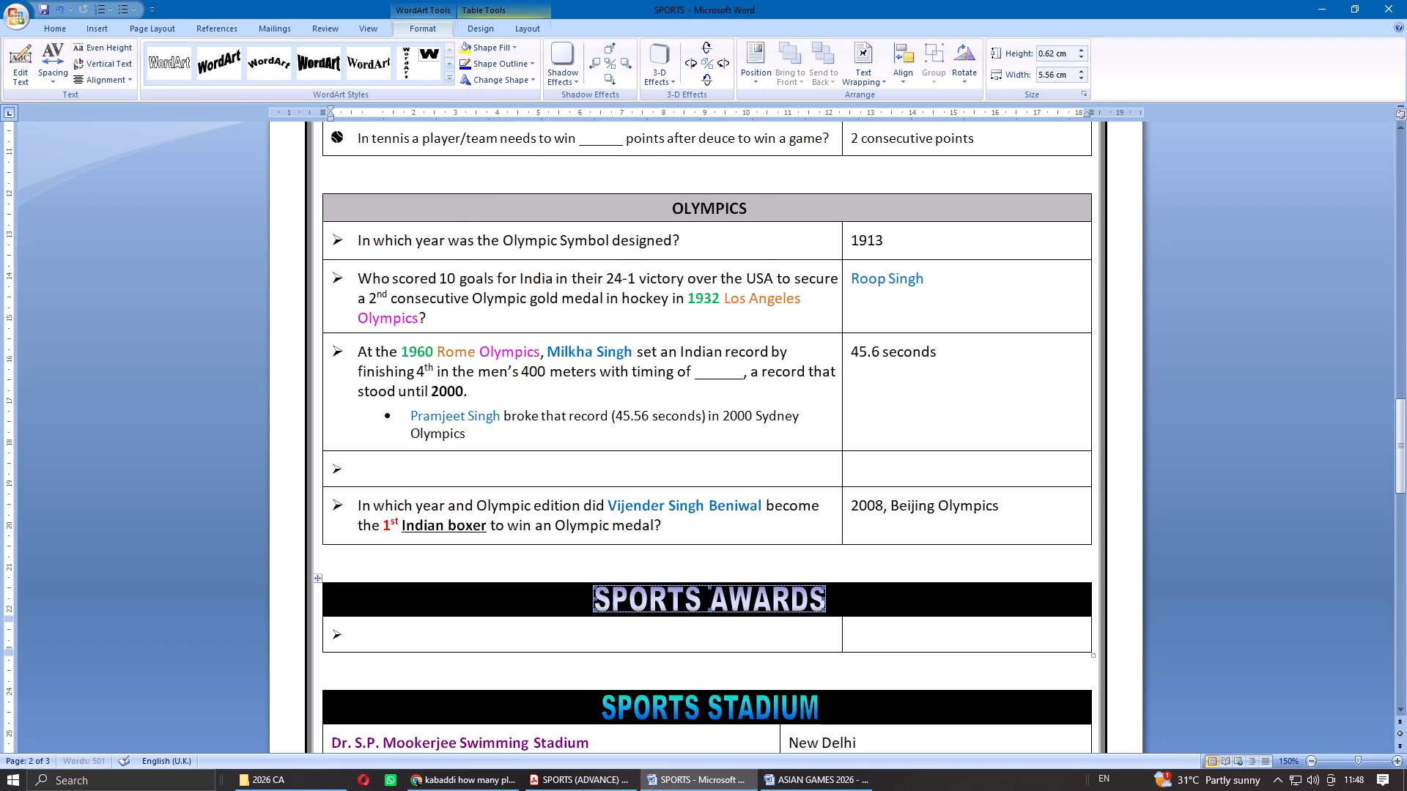
Fill the SPORTS AWARDS WordArt with a two-colour gradient, using magenta as Color 1 and dark purple as Color 2.
click(509, 48)
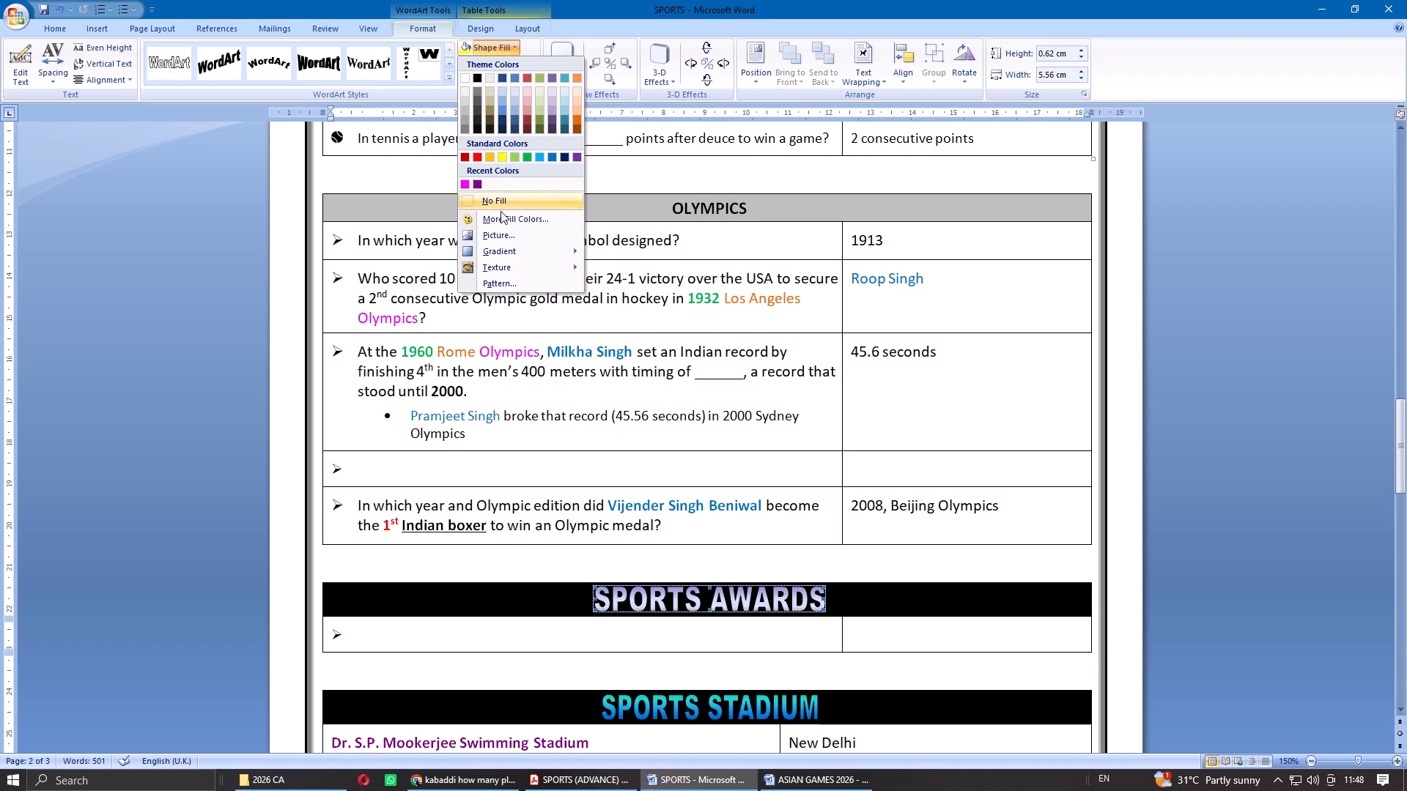
click(499, 281)
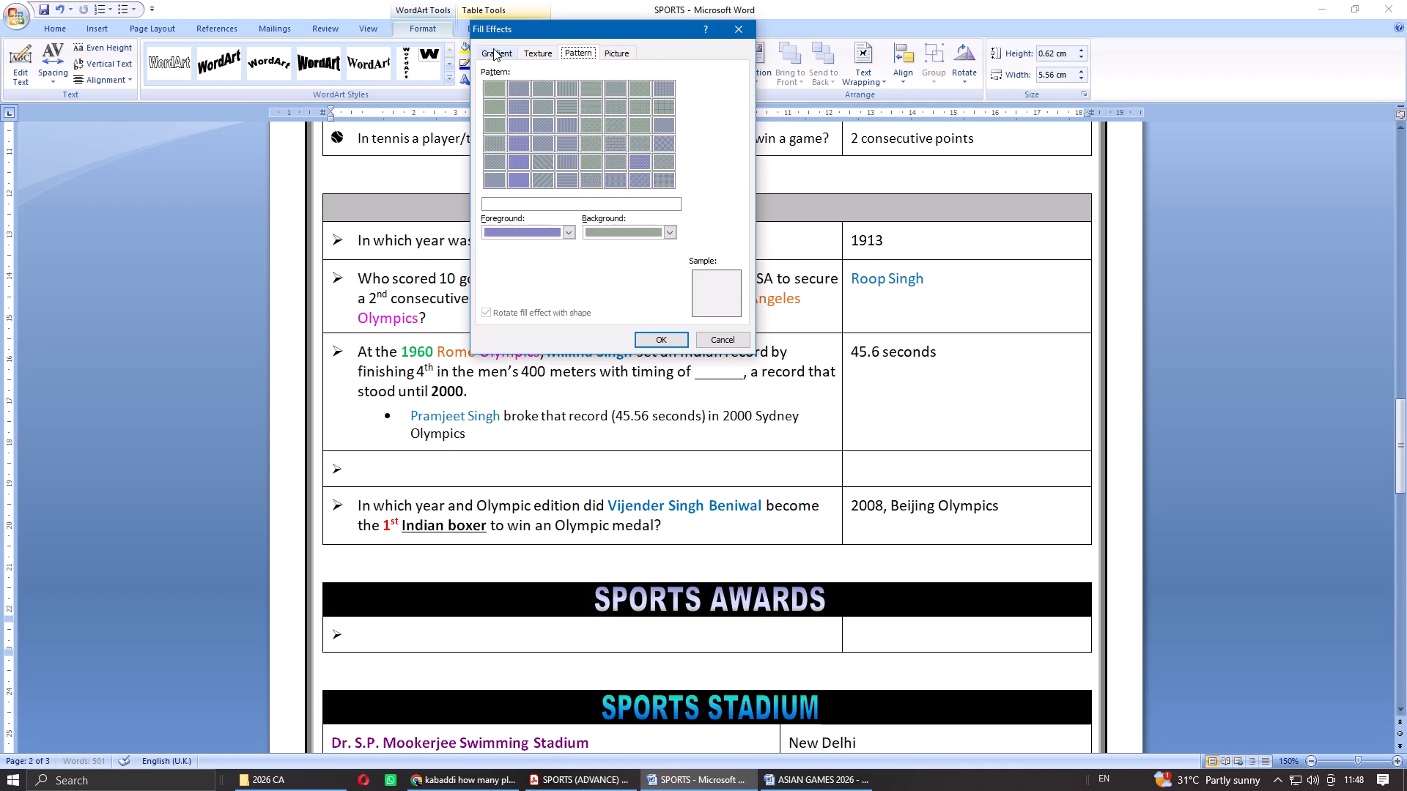
click(492, 48)
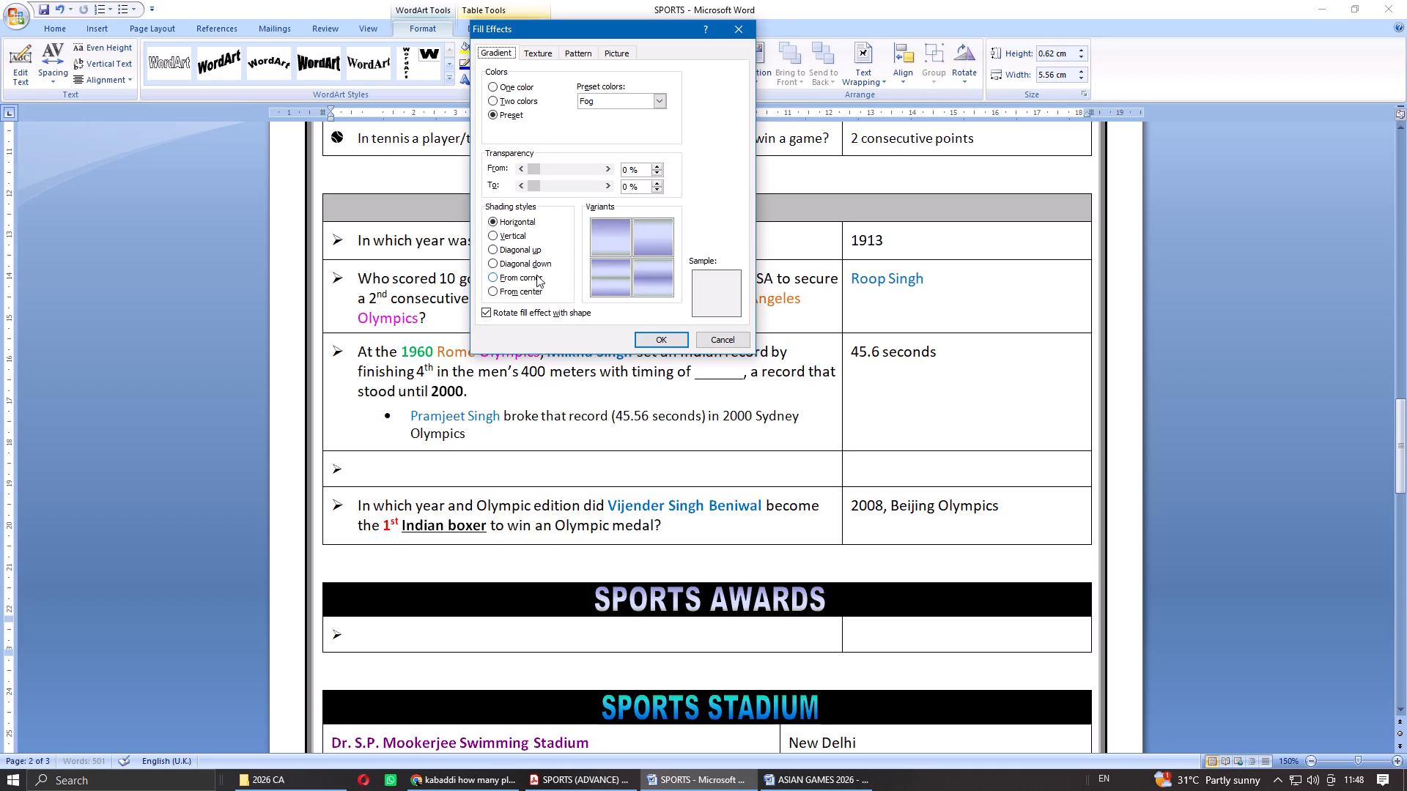
click(603, 241)
click(517, 101)
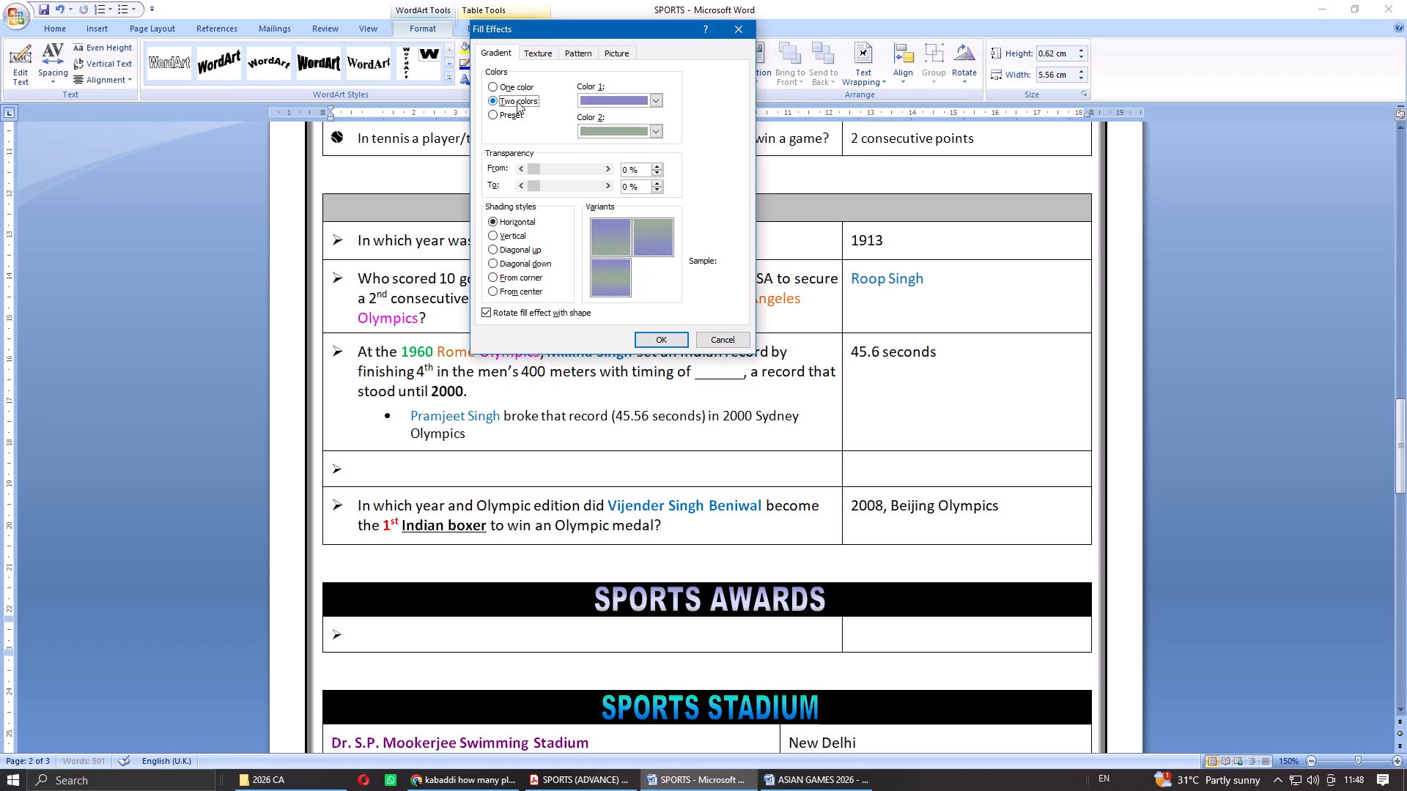
click(655, 96)
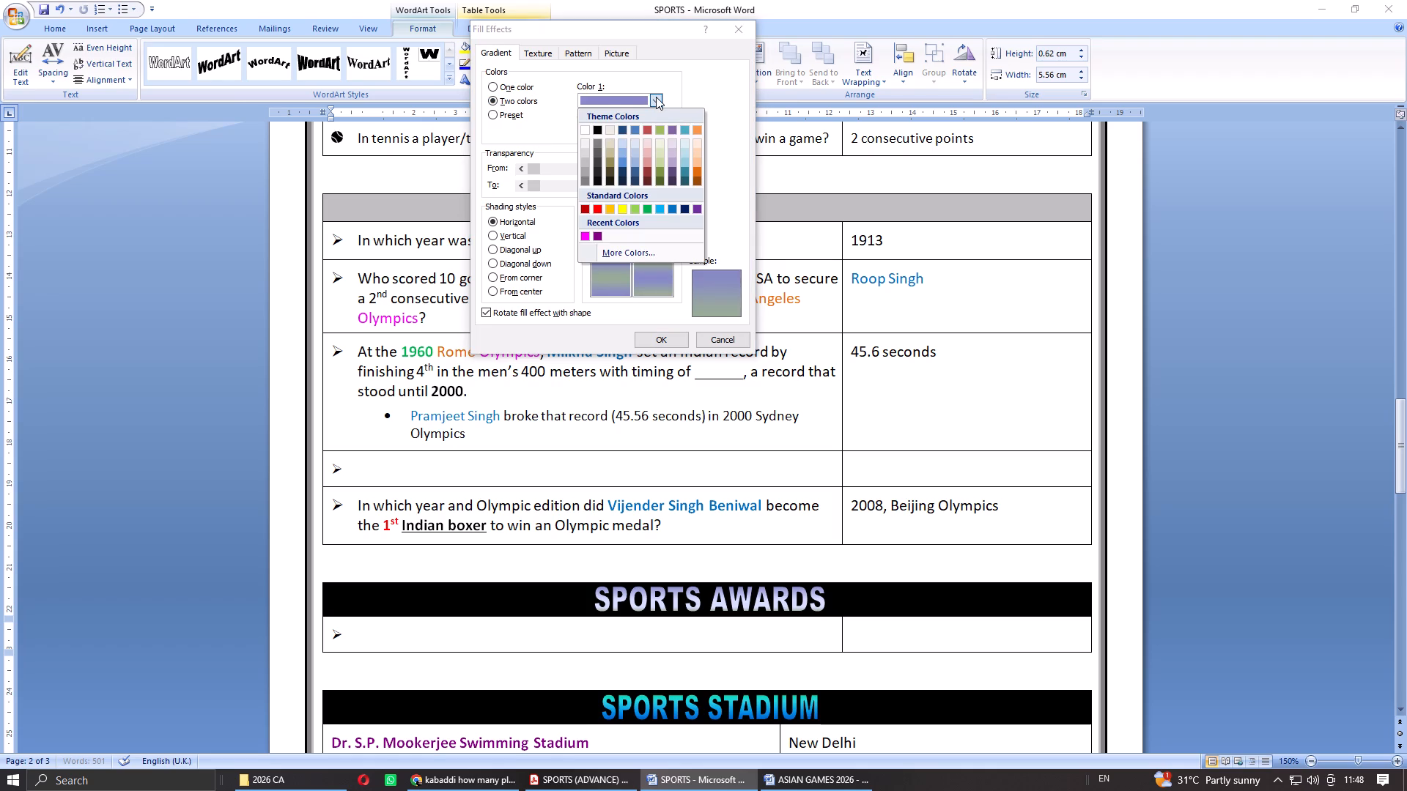
click(585, 239)
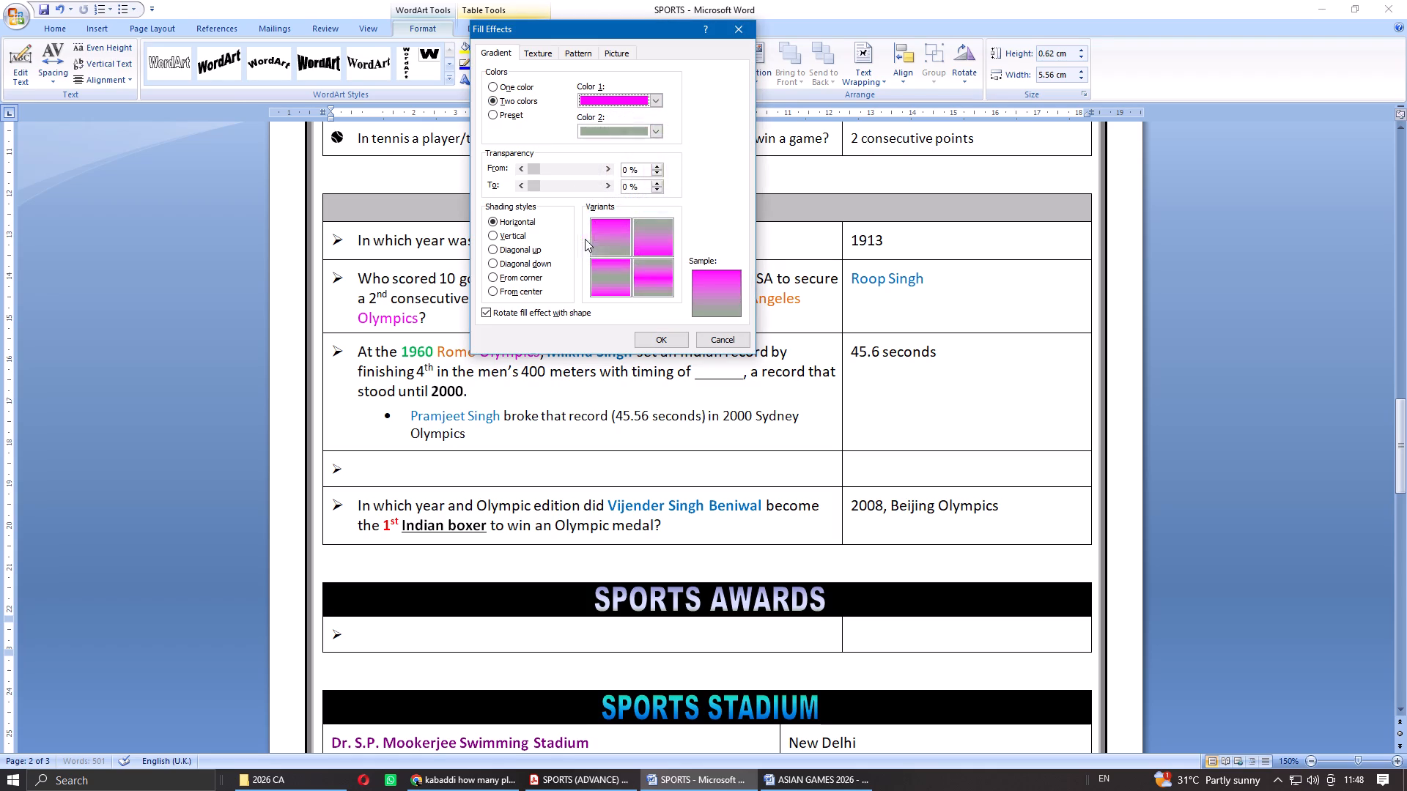
click(659, 128)
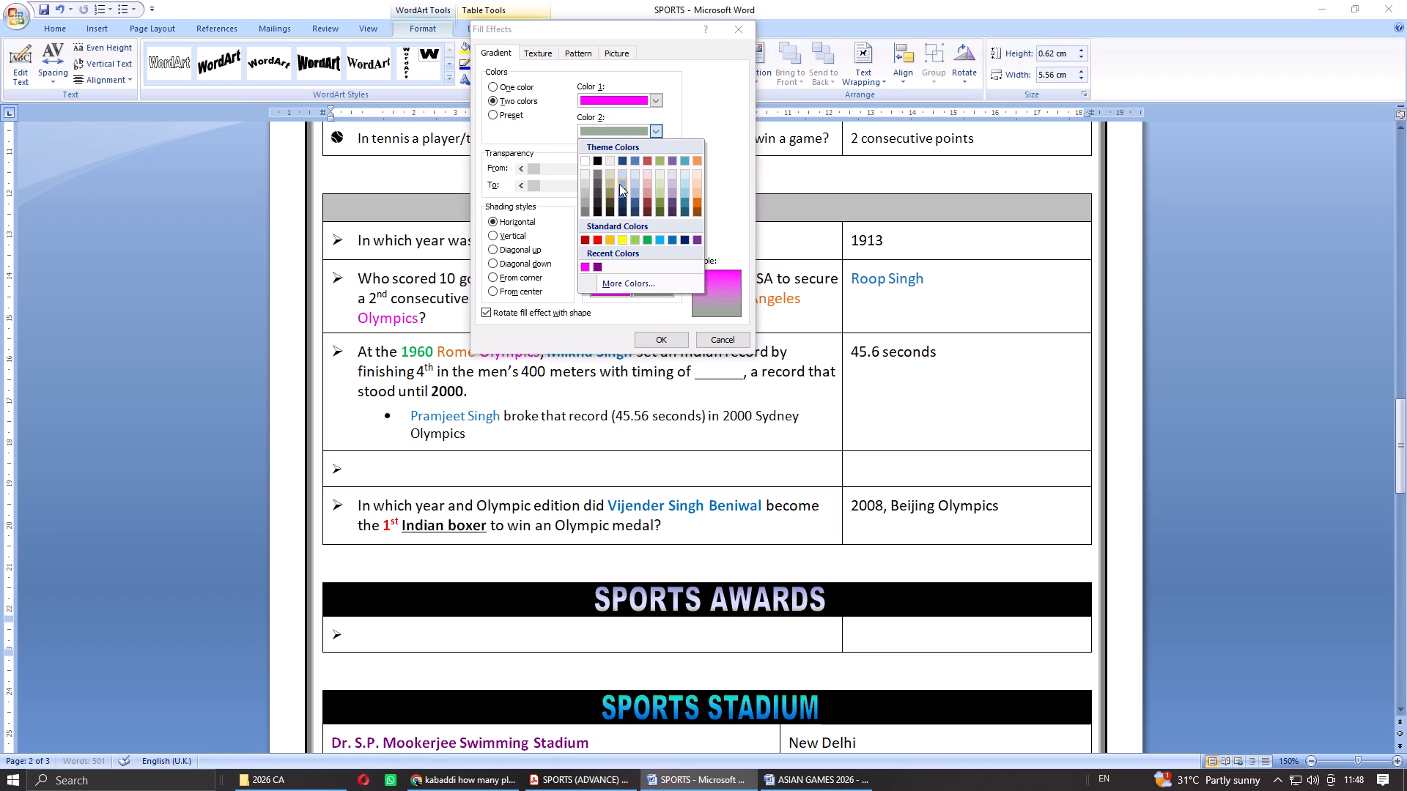
click(598, 268)
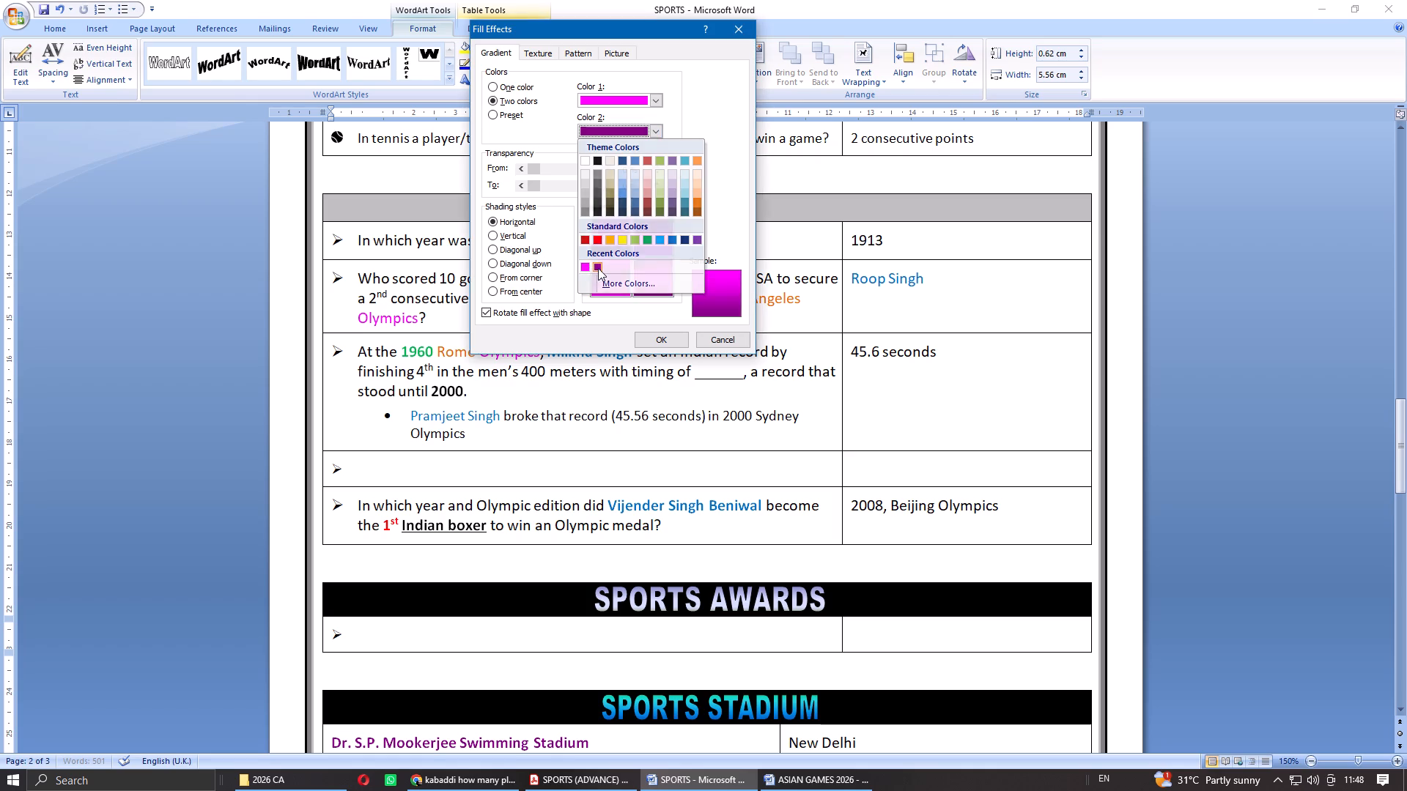
click(668, 334)
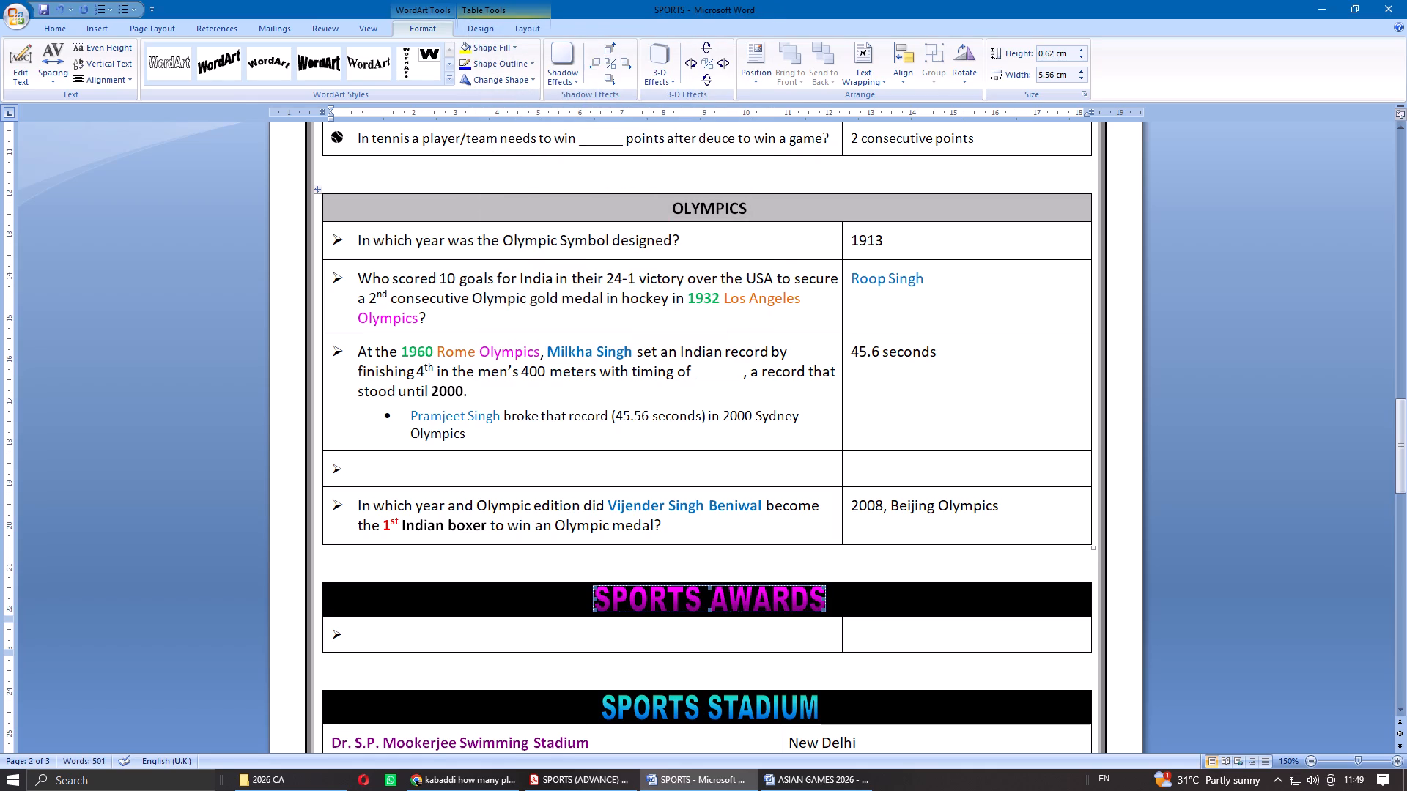
Widen the SPORTS AWARDS WordArt to about 5.94 cm.
drag(822, 600, 841, 602)
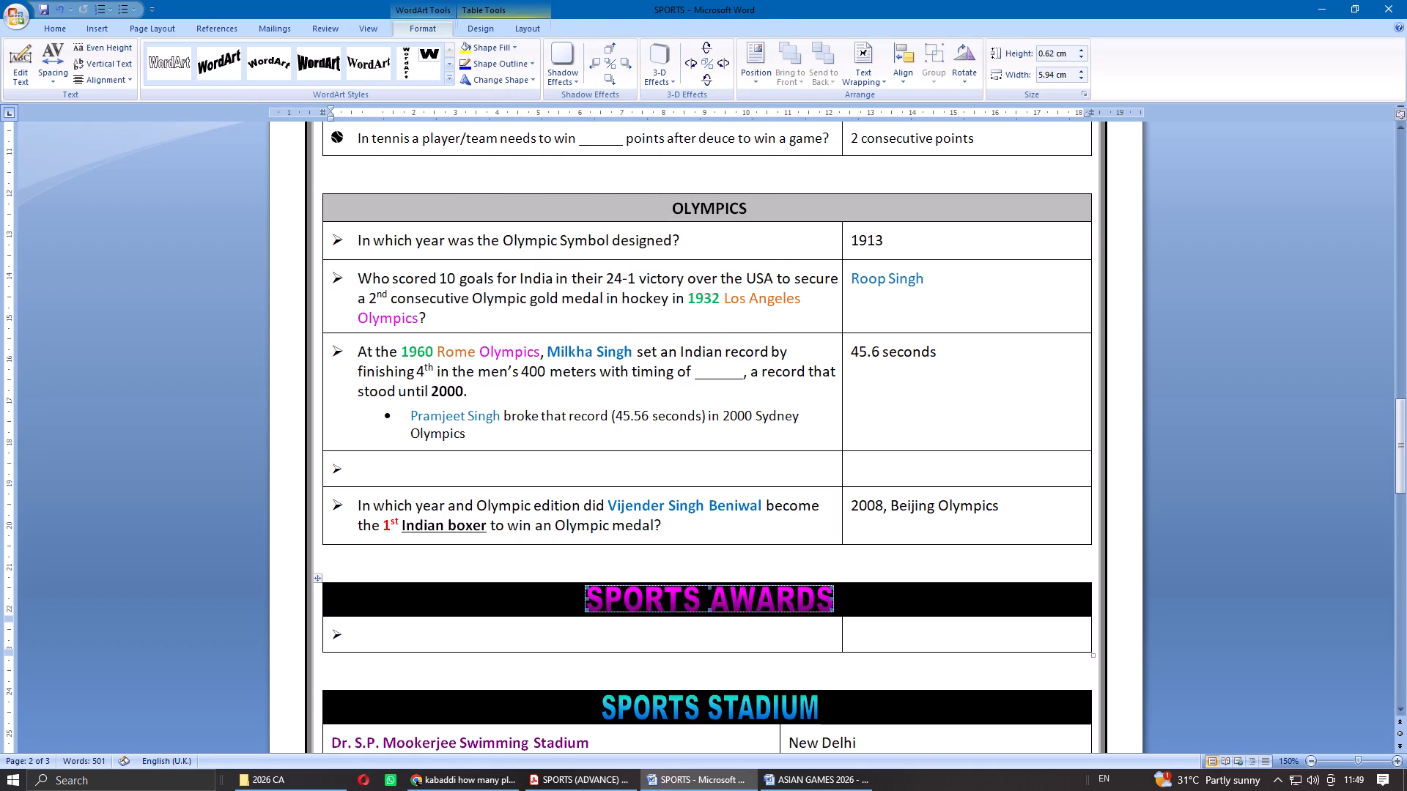
Change the SPORTS AWARDS WordArt's two-colour gradient to dark purple as Color 1 and light magenta as Color 2.
click(518, 53)
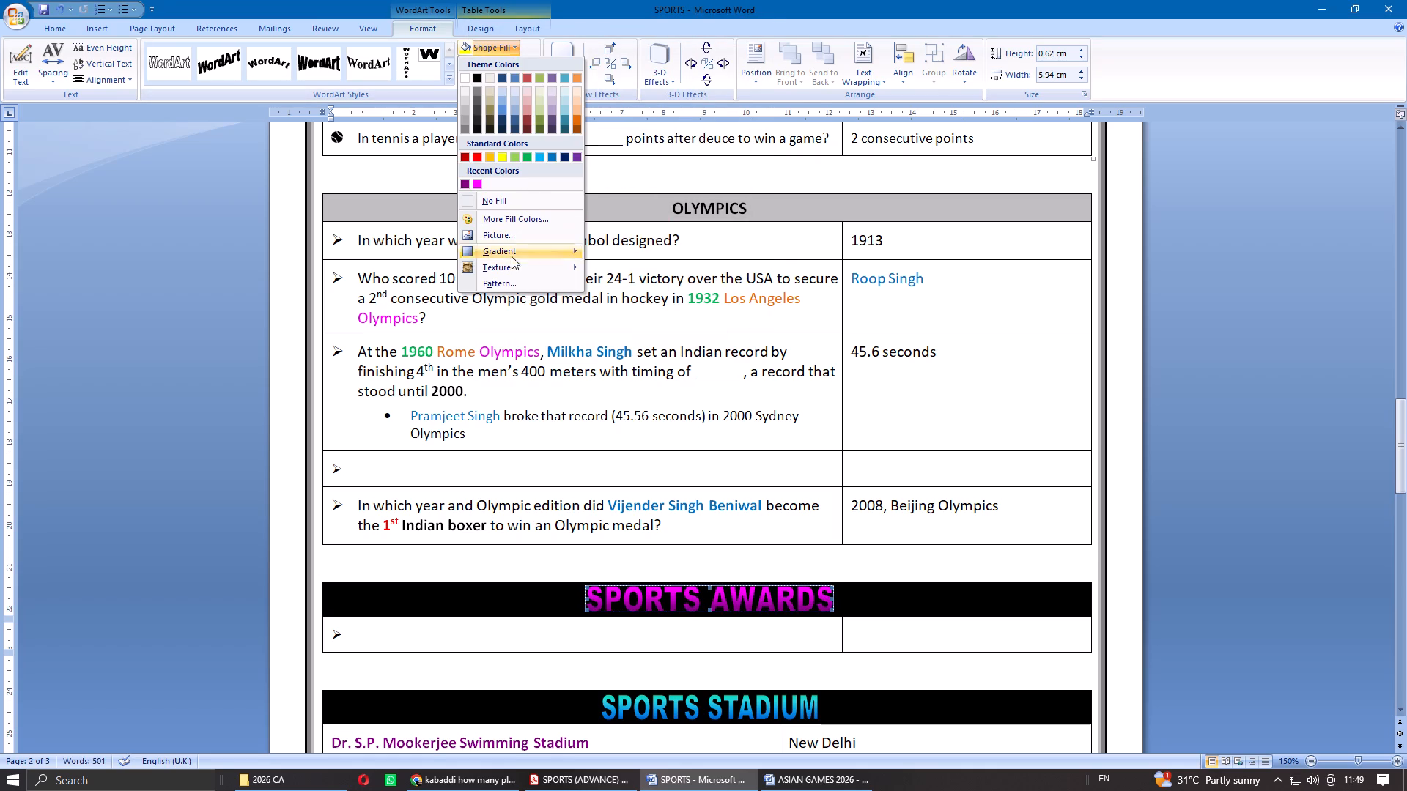
click(506, 277)
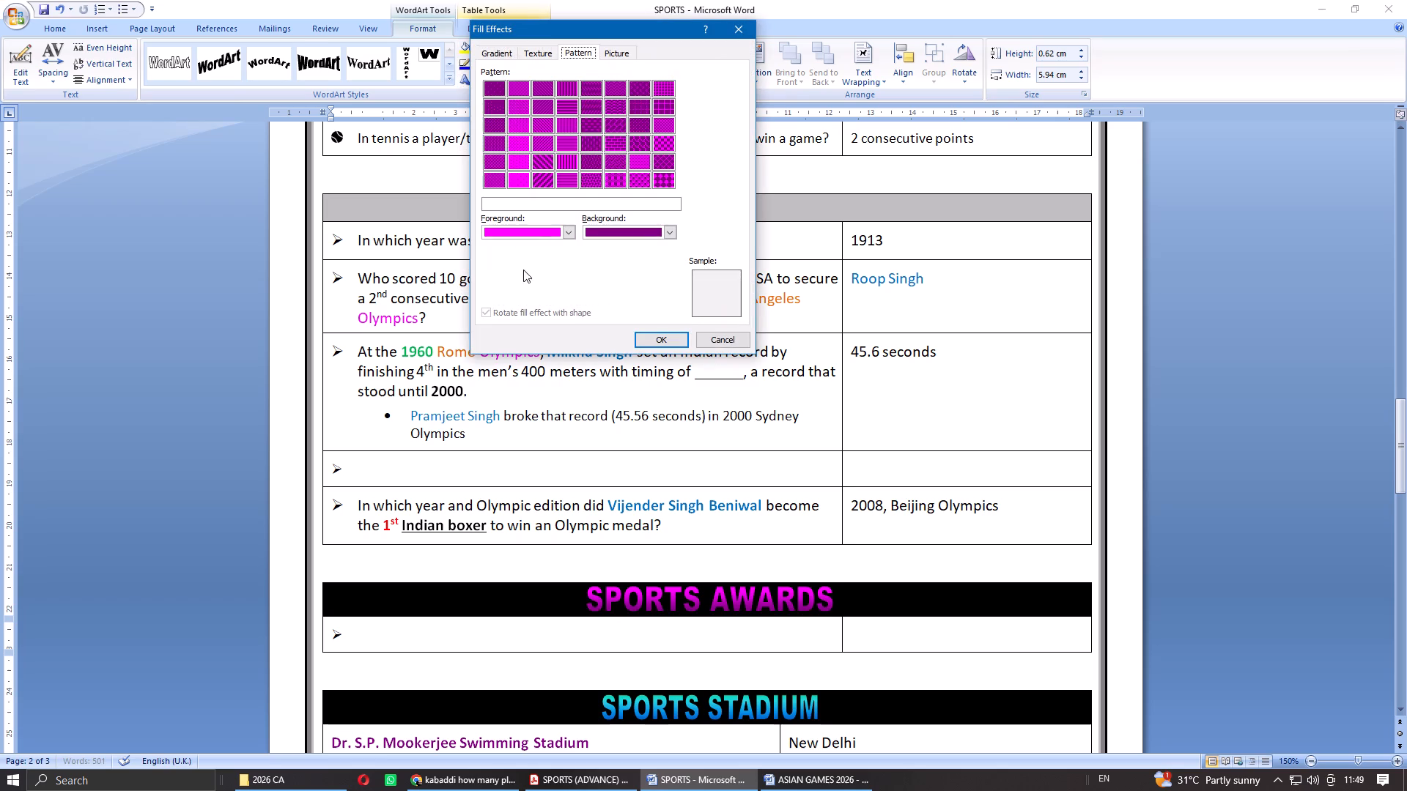
click(511, 57)
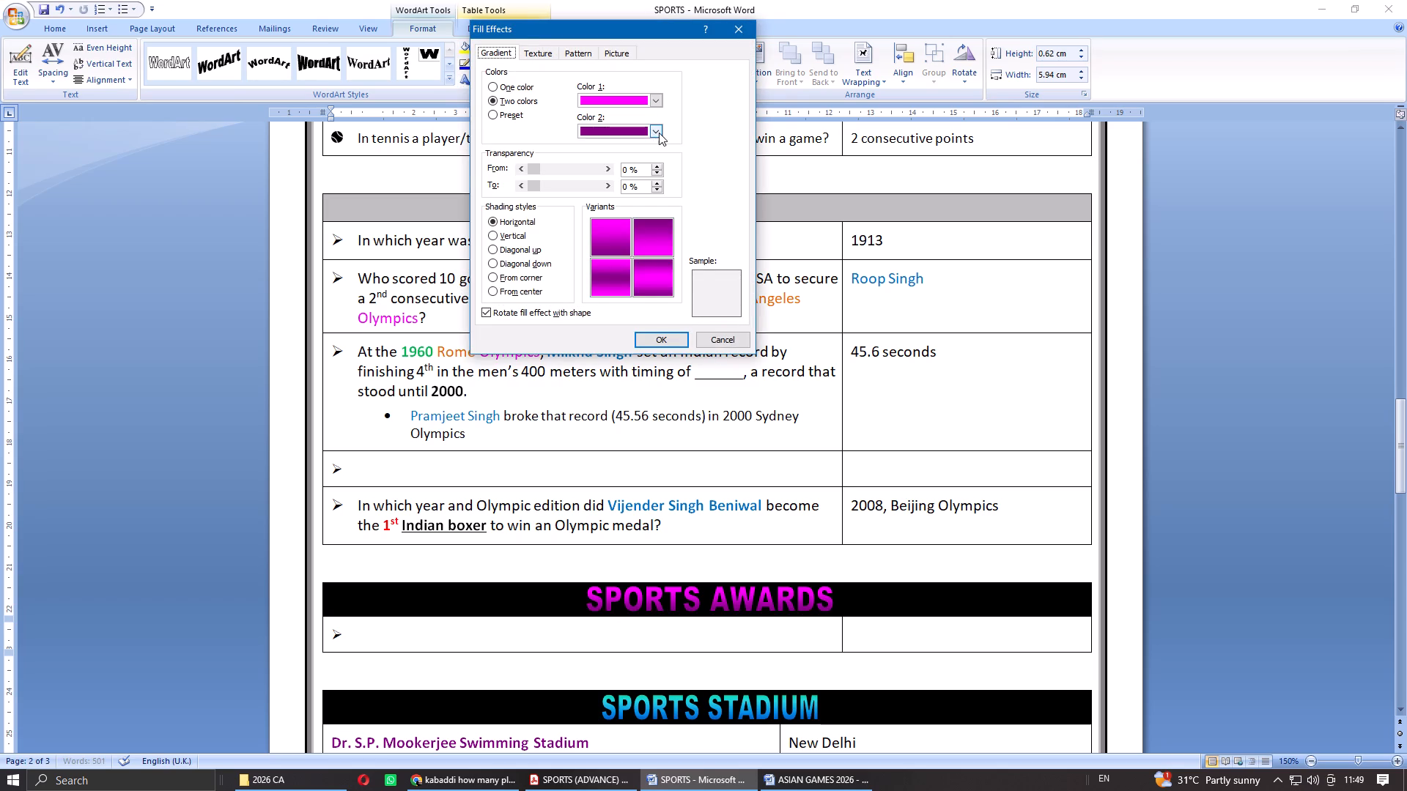
click(659, 133)
click(608, 283)
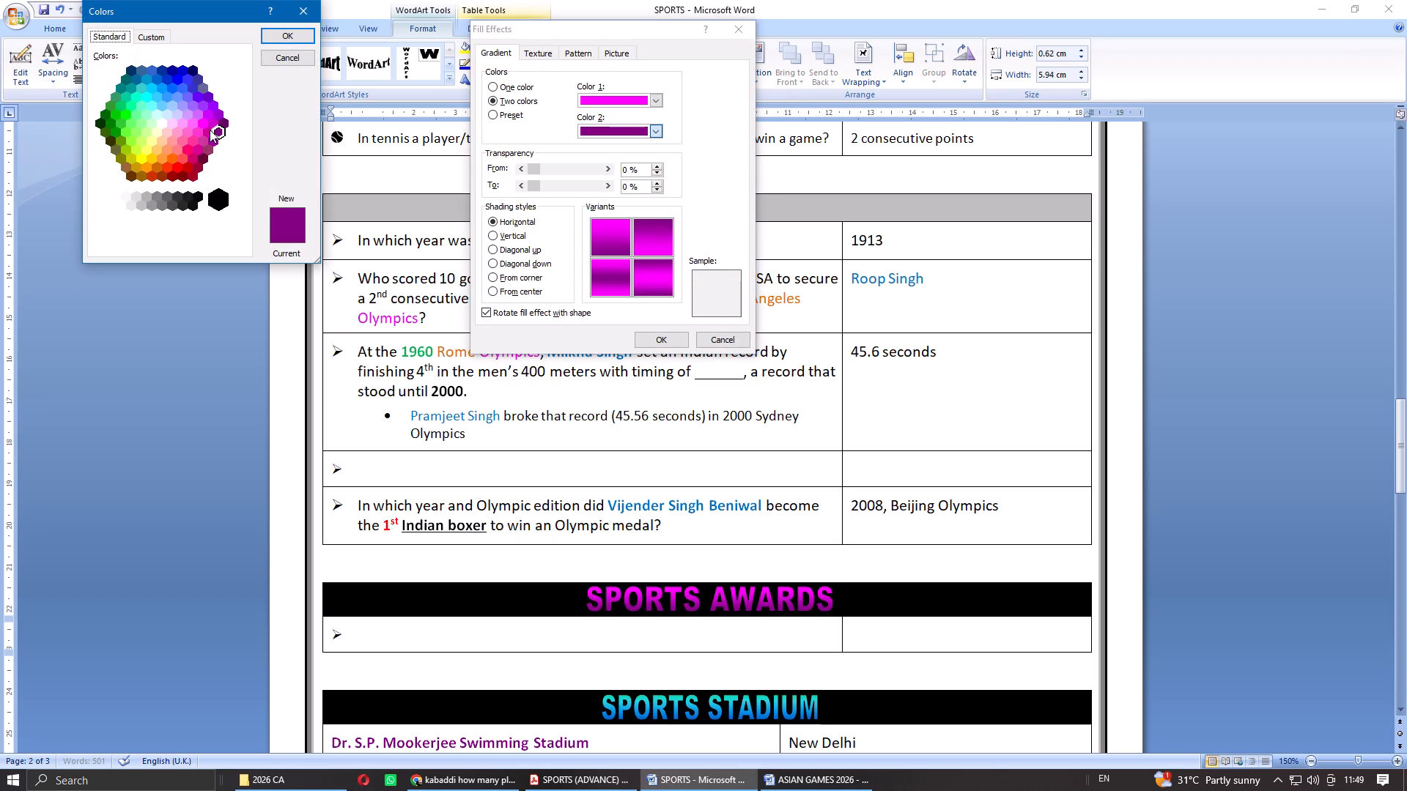
click(195, 126)
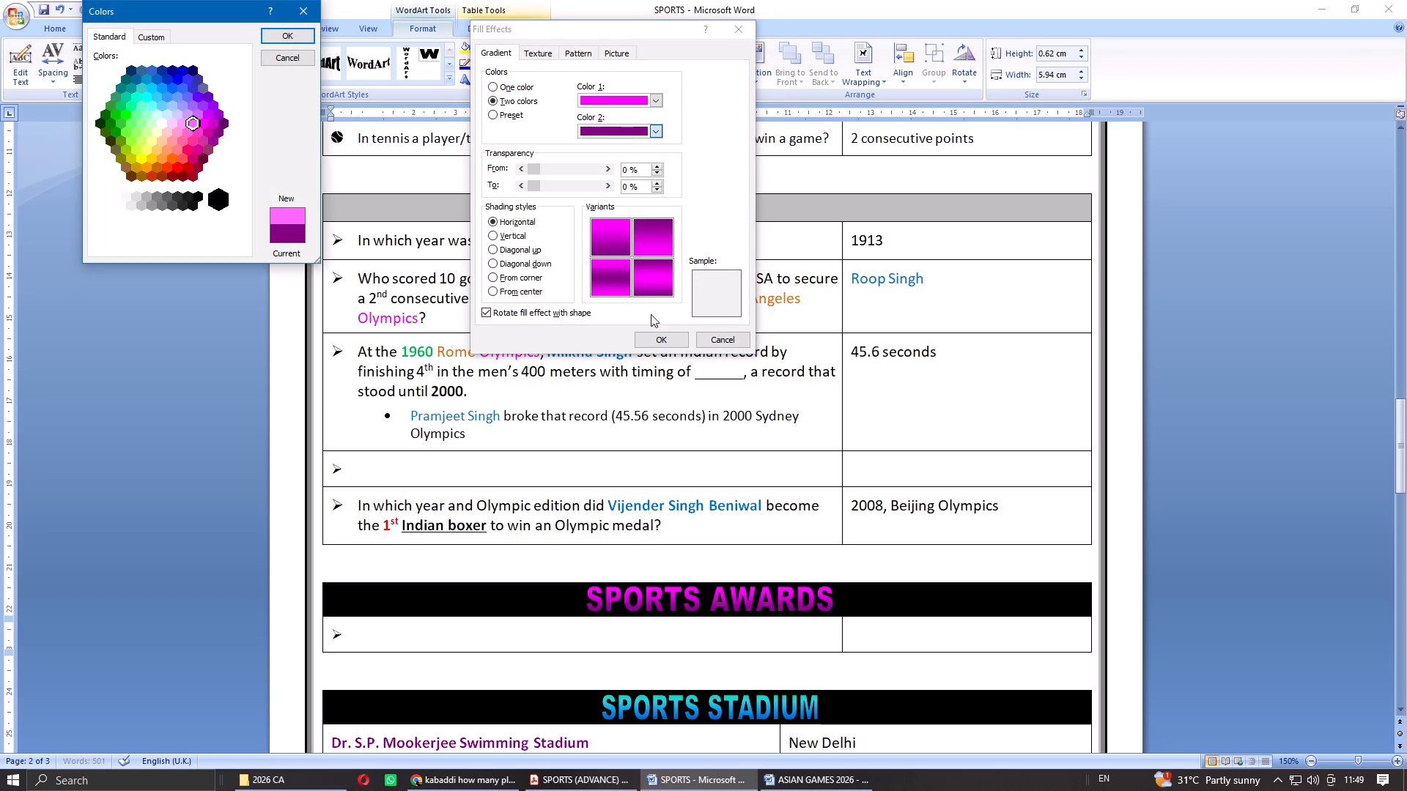
click(655, 336)
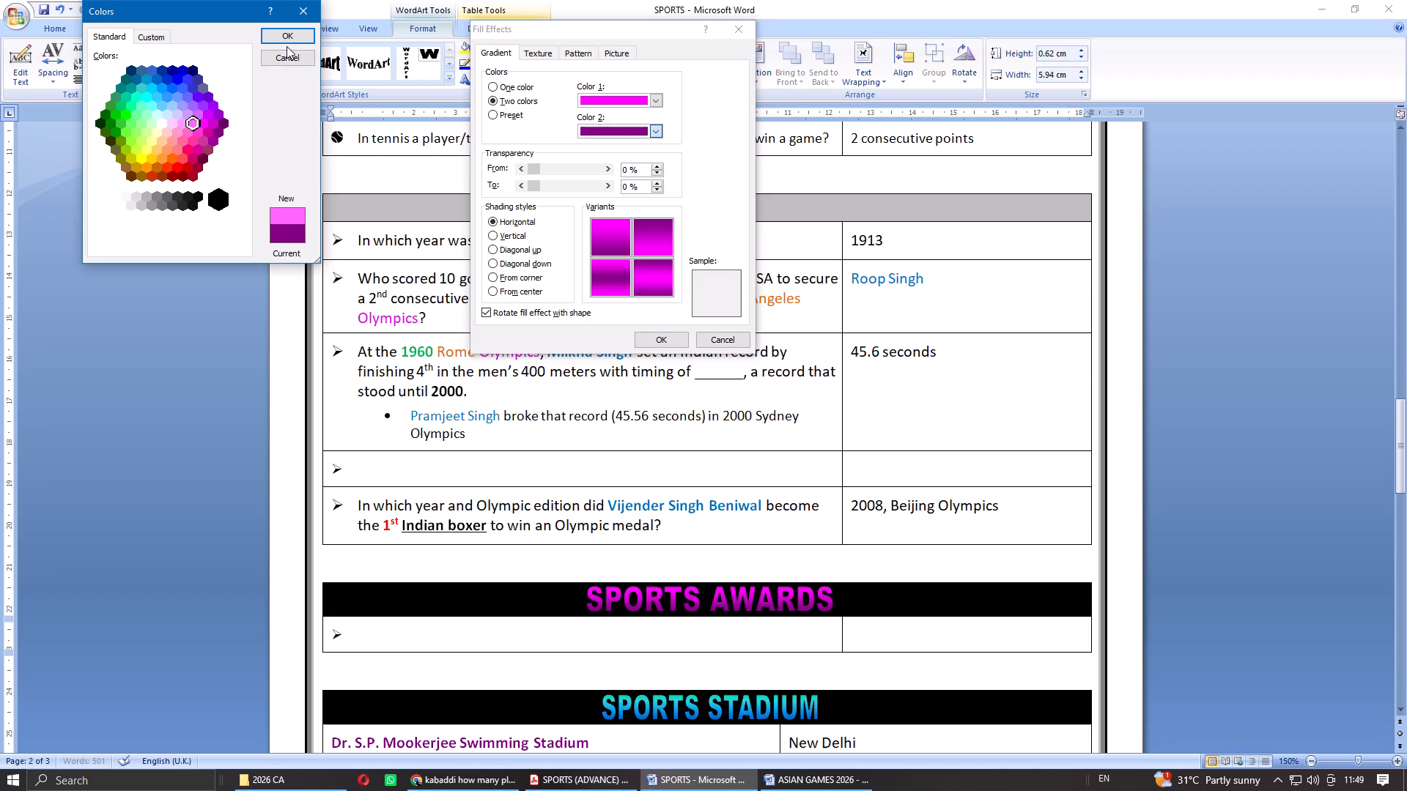
click(287, 39)
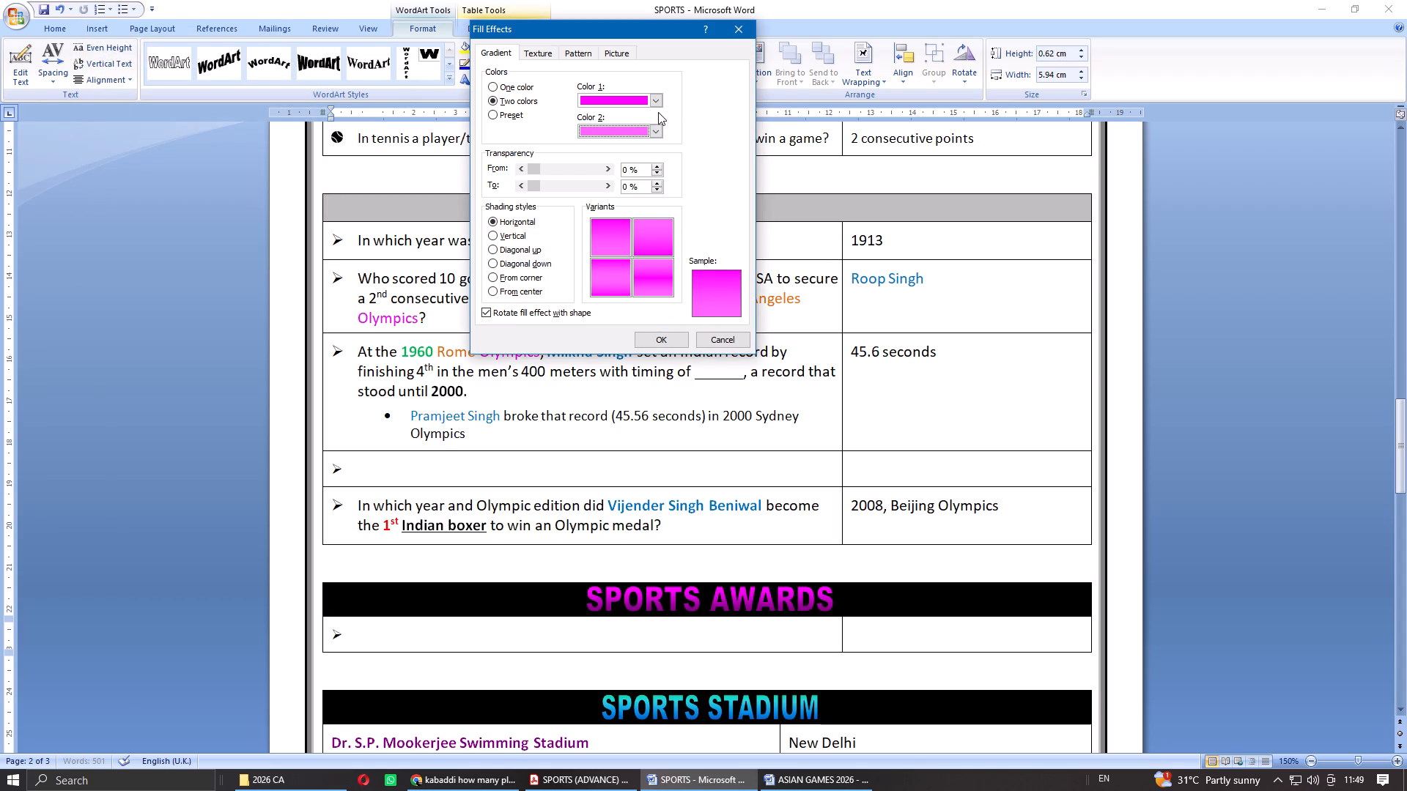
click(654, 100)
click(601, 235)
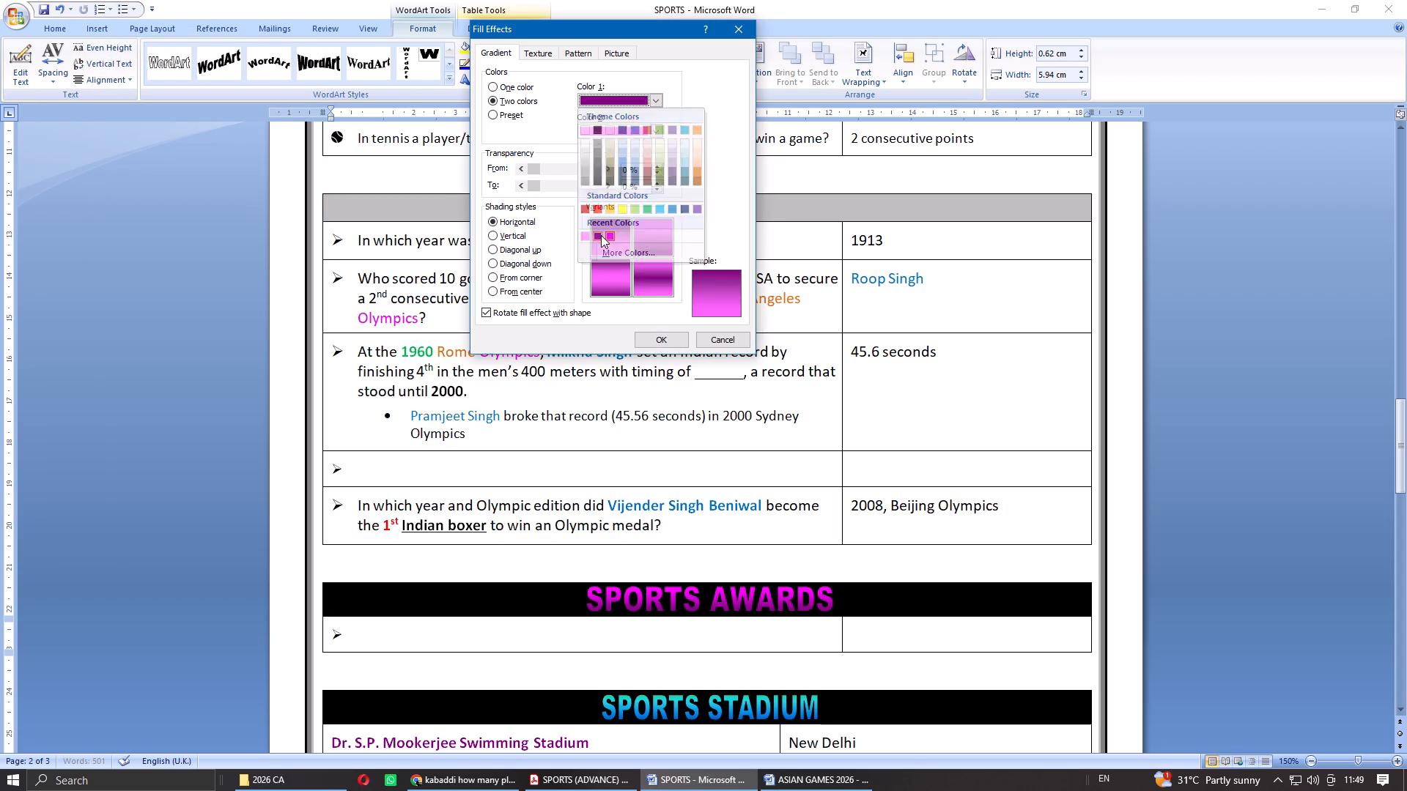
click(660, 340)
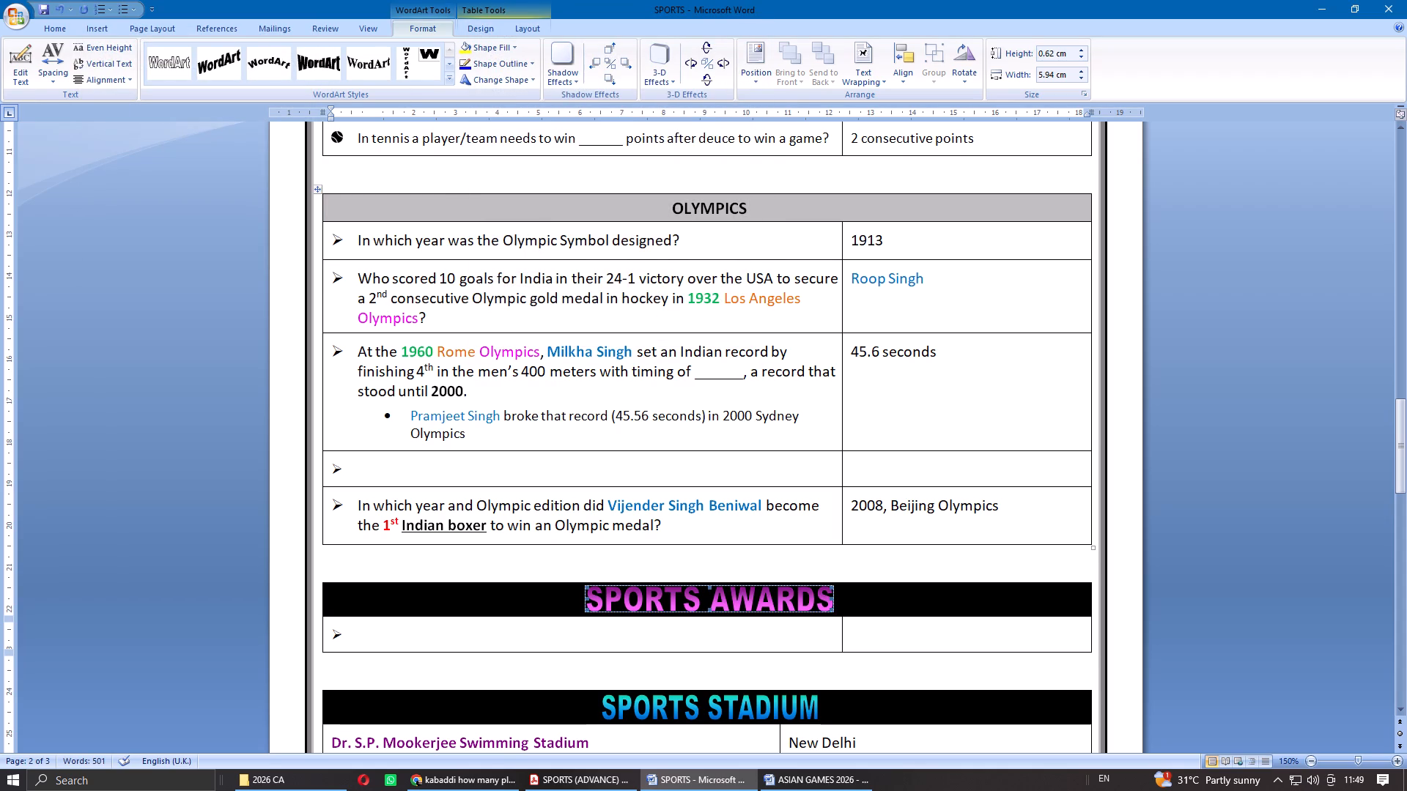
Set the spacing after the blank line between the OLYMPICS and SPORTS AWARDS tables to 0 pt.
click(807, 632)
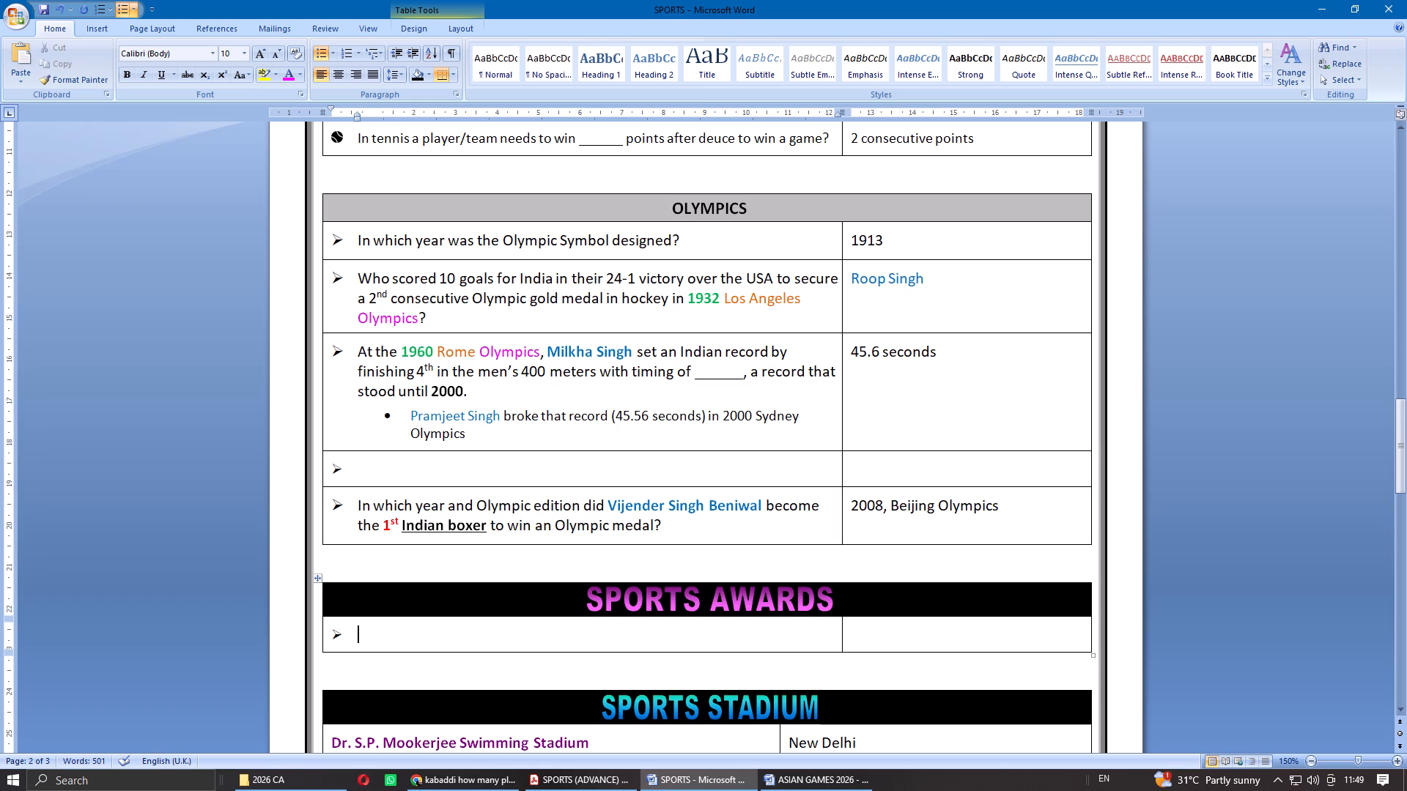
click(542, 566)
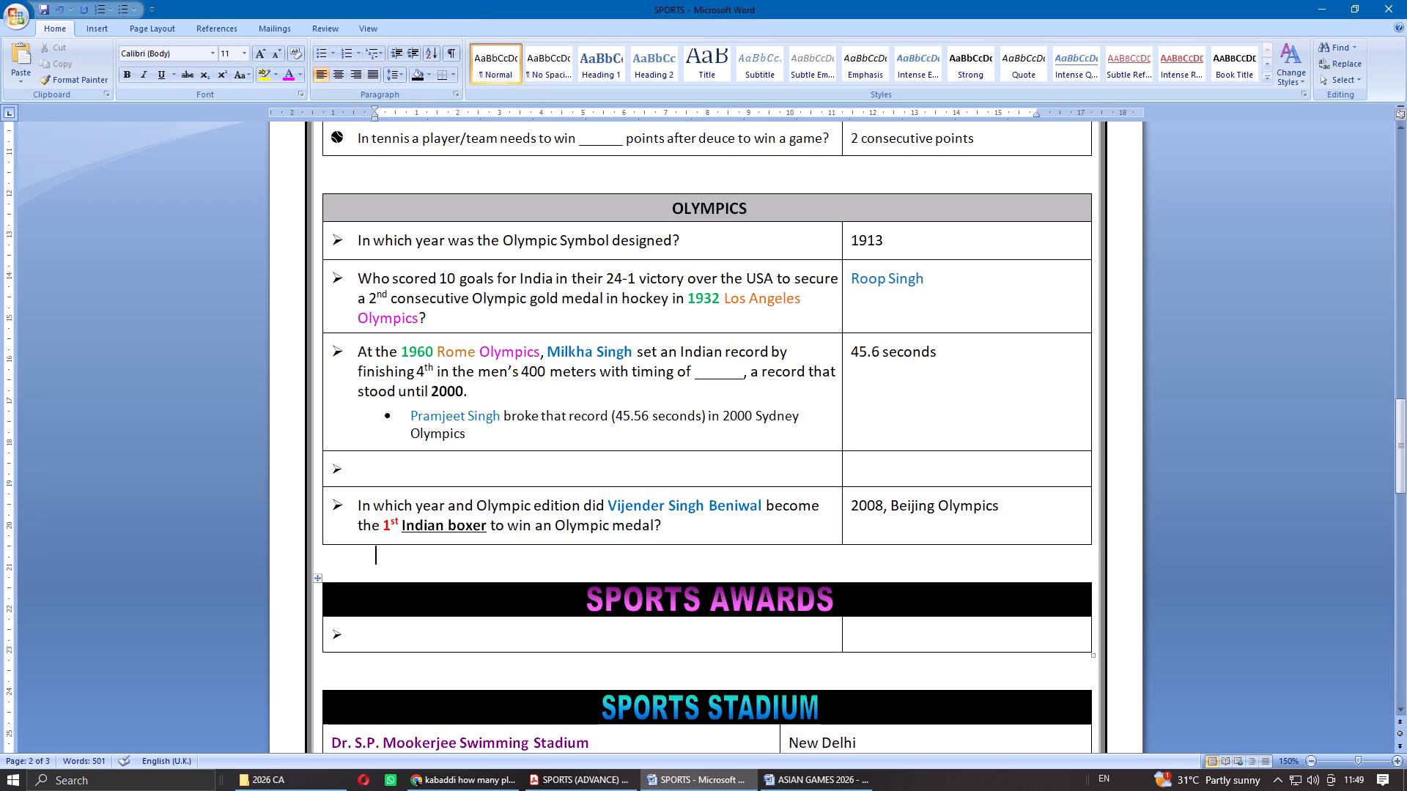
click(136, 27)
double_click(640, 83)
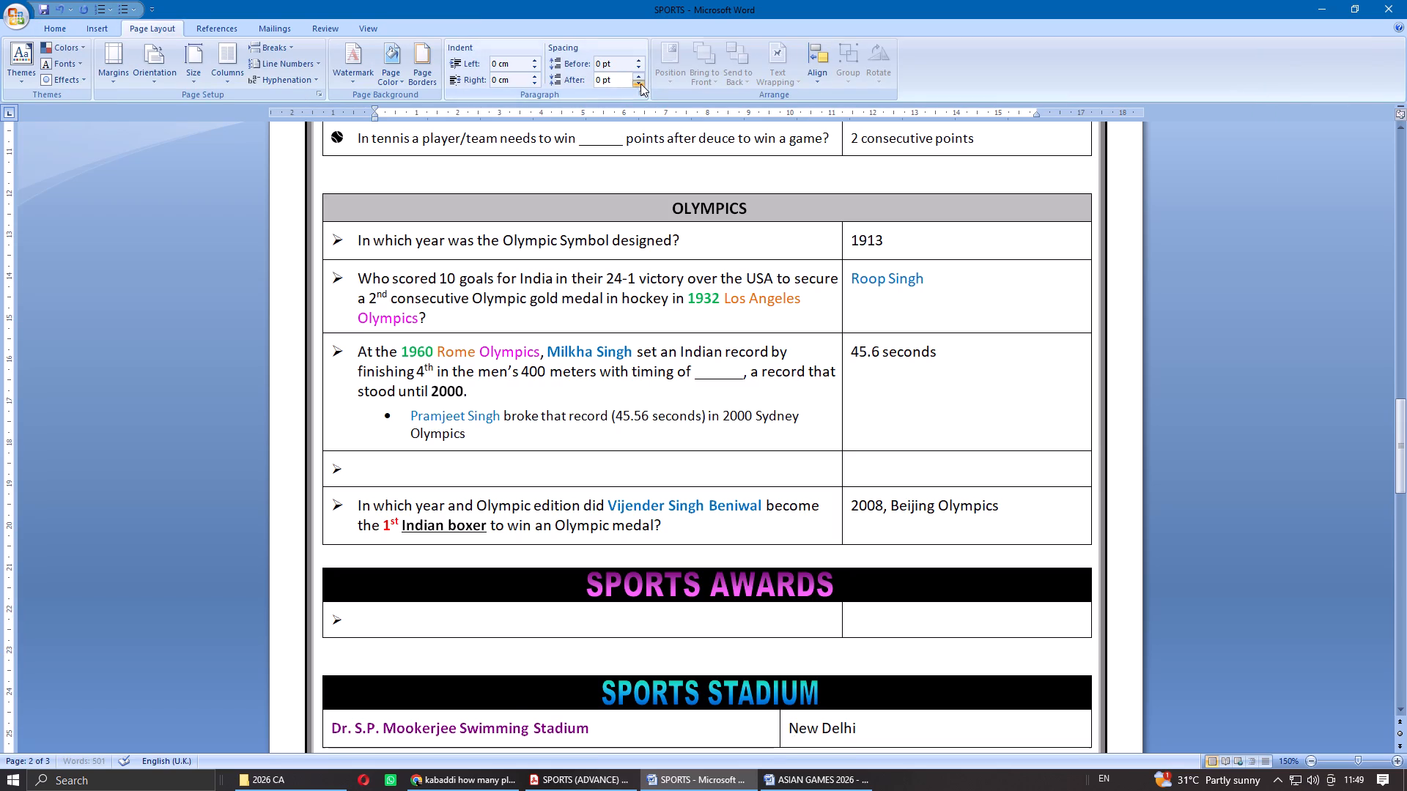
Insert a page break before the SPORTS AWARDS table.
click(95, 23)
click(80, 70)
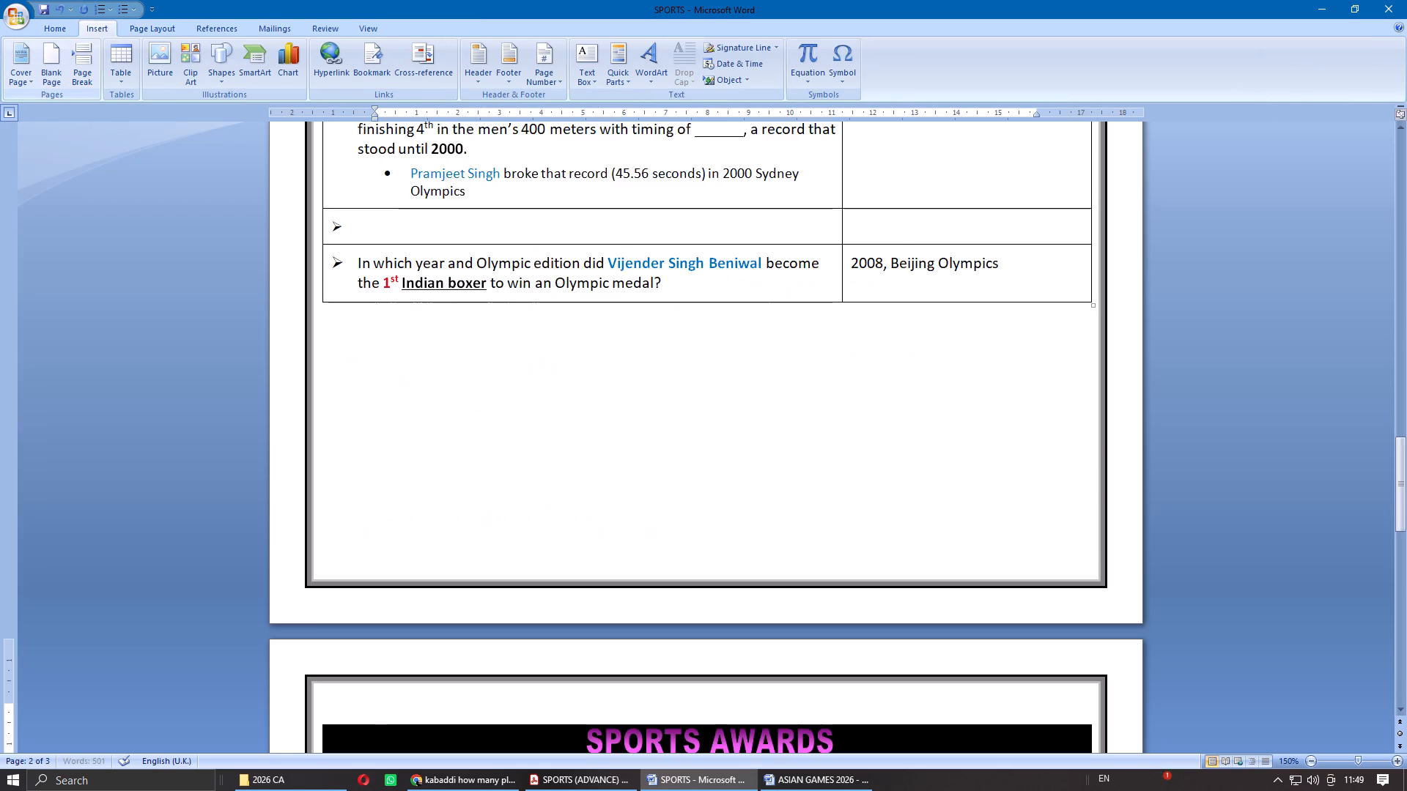
Set the font size of the empty bulleted row under SPORTS AWARDS to 11.
scroll(862, 428, down, 4)
click(771, 424)
drag(937, 434, 836, 429)
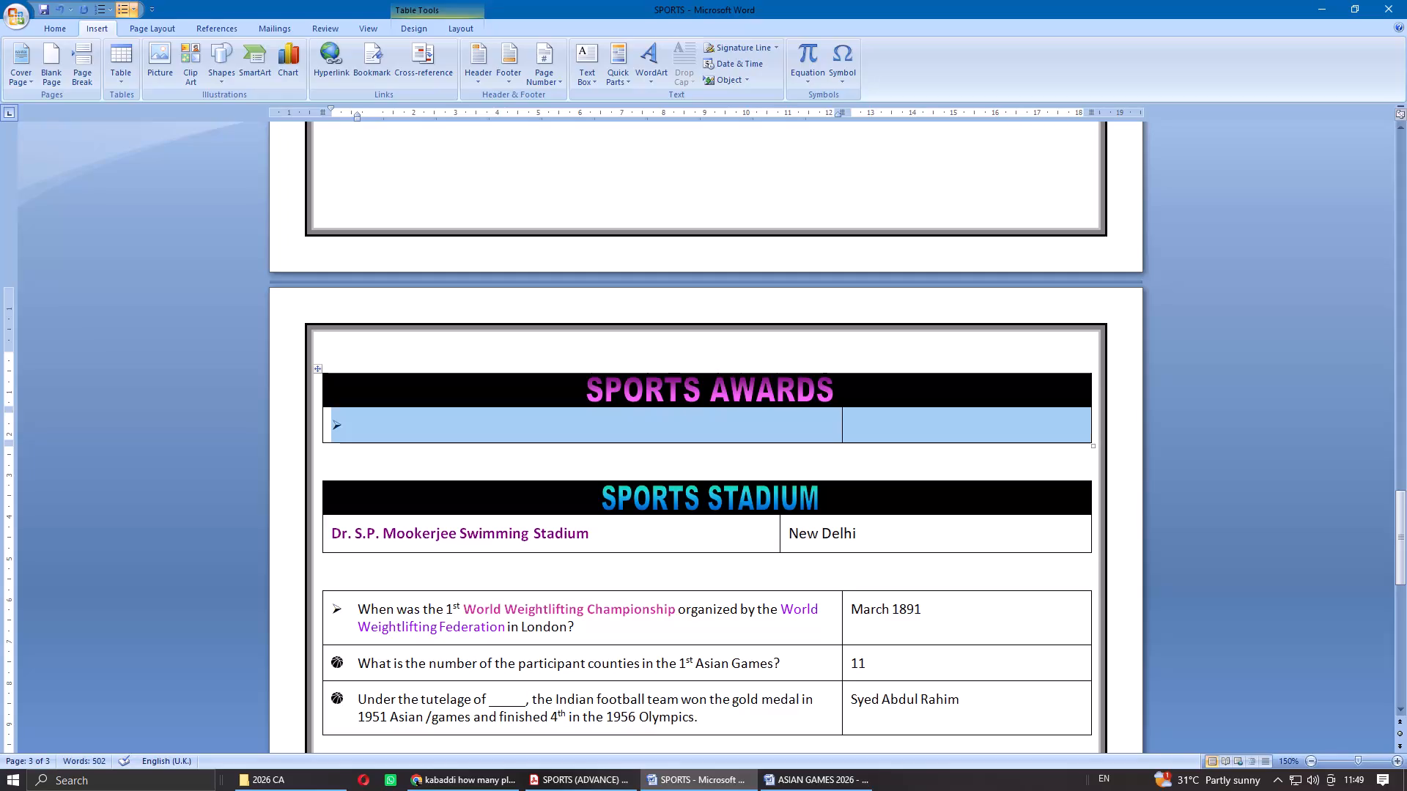
drag(836, 429, 794, 426)
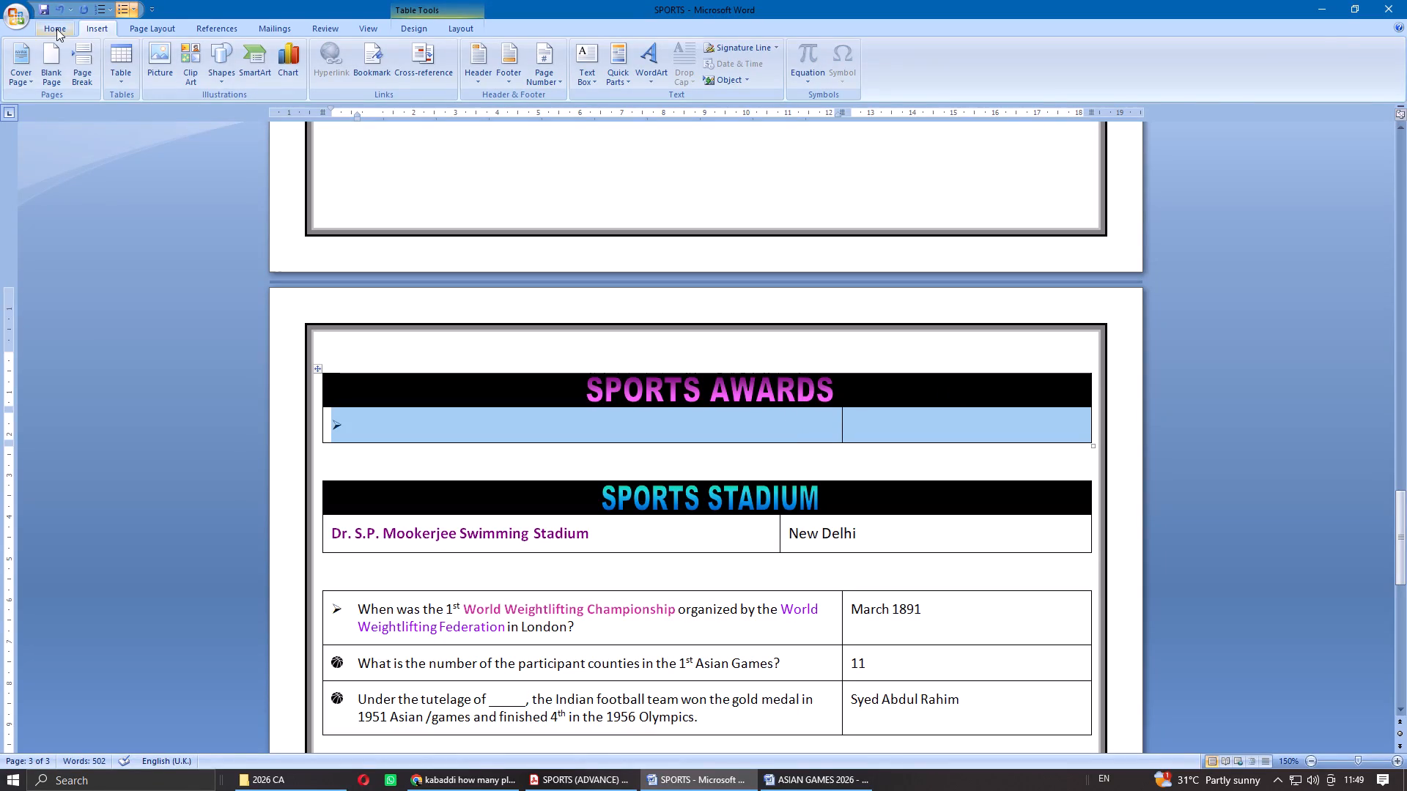
click(56, 29)
click(244, 56)
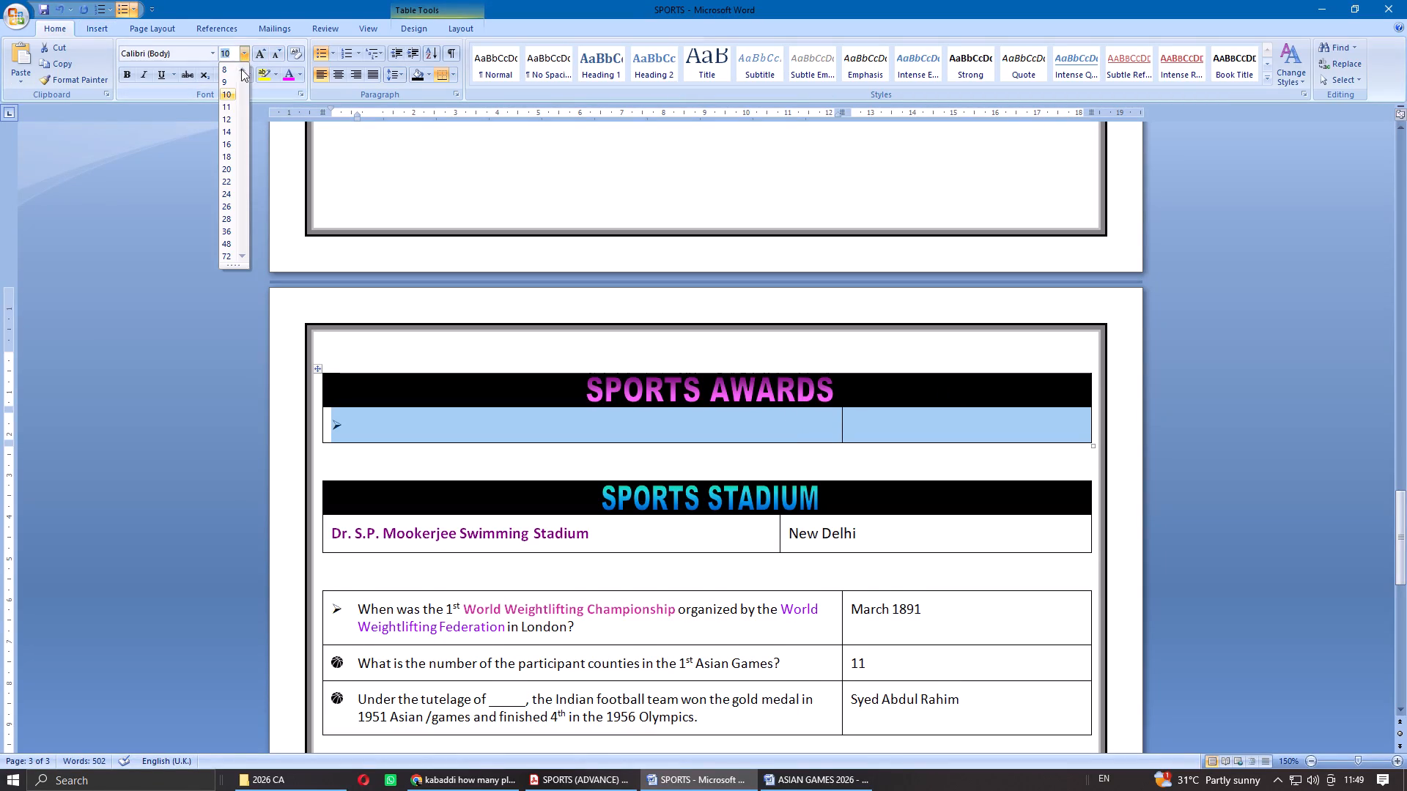
click(229, 103)
click(454, 419)
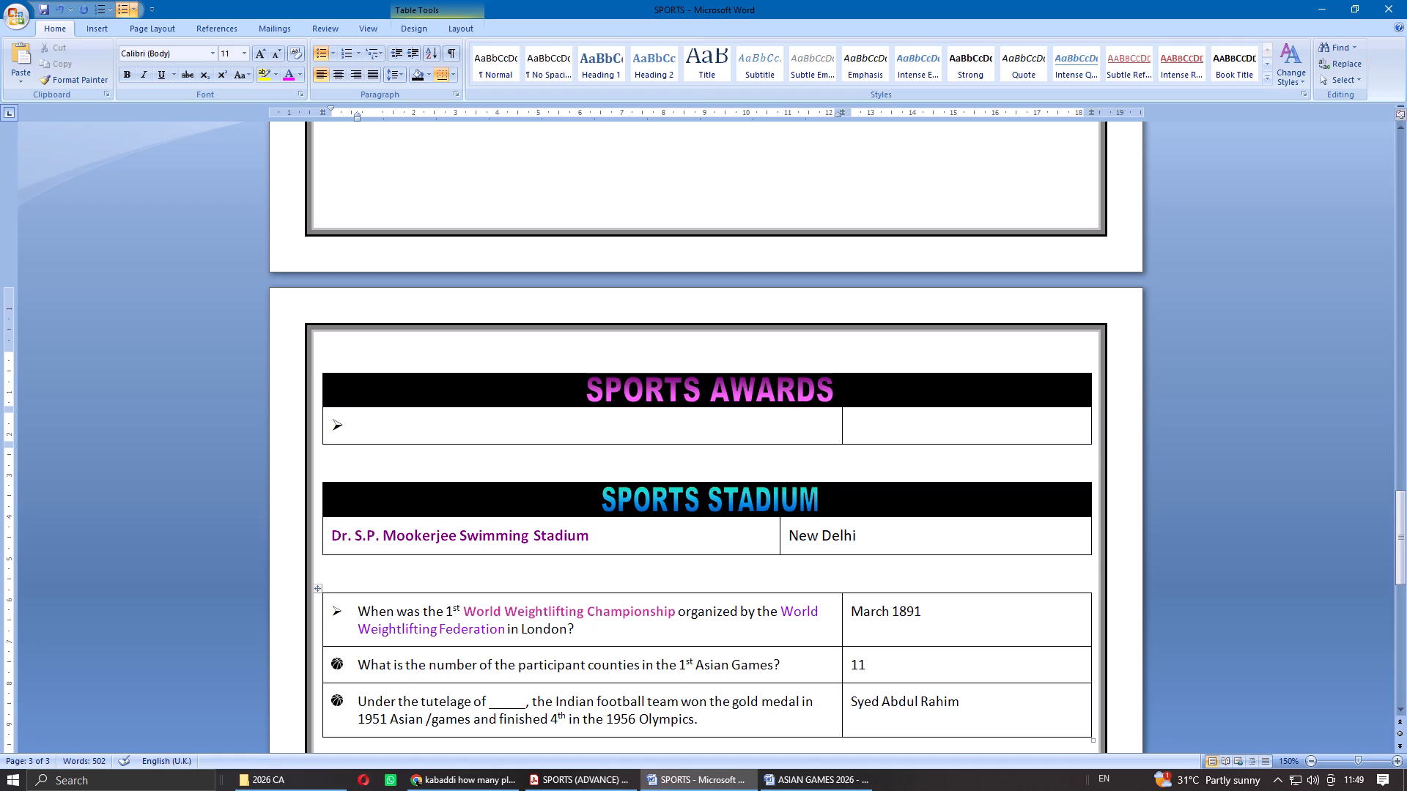
Move the 1st Asian Games participant-count question and its answer into a new second row of ASIAN GAMES STATIC in the ASIAN GAMES 2026 document.
drag(922, 666, 782, 666)
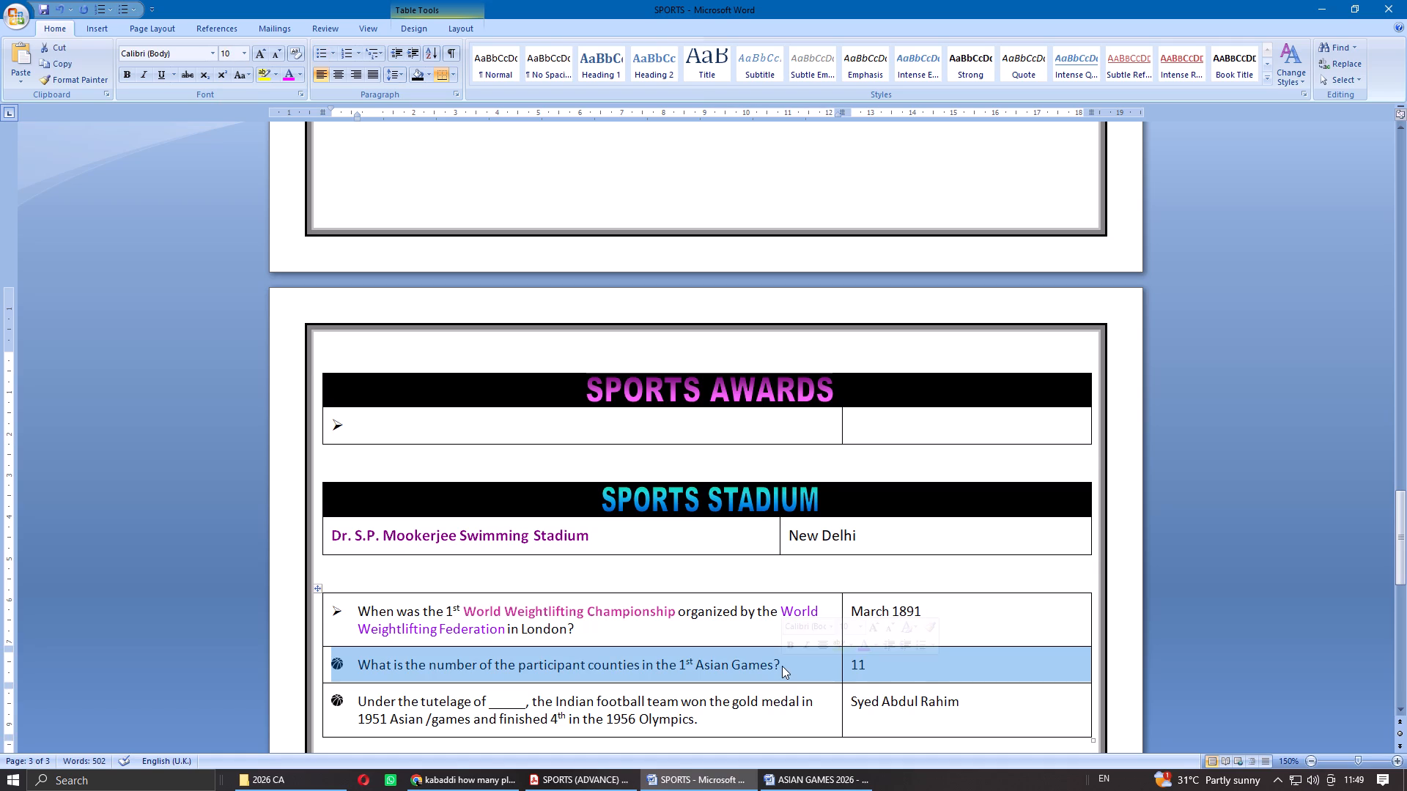
right_click(782, 666)
click(816, 493)
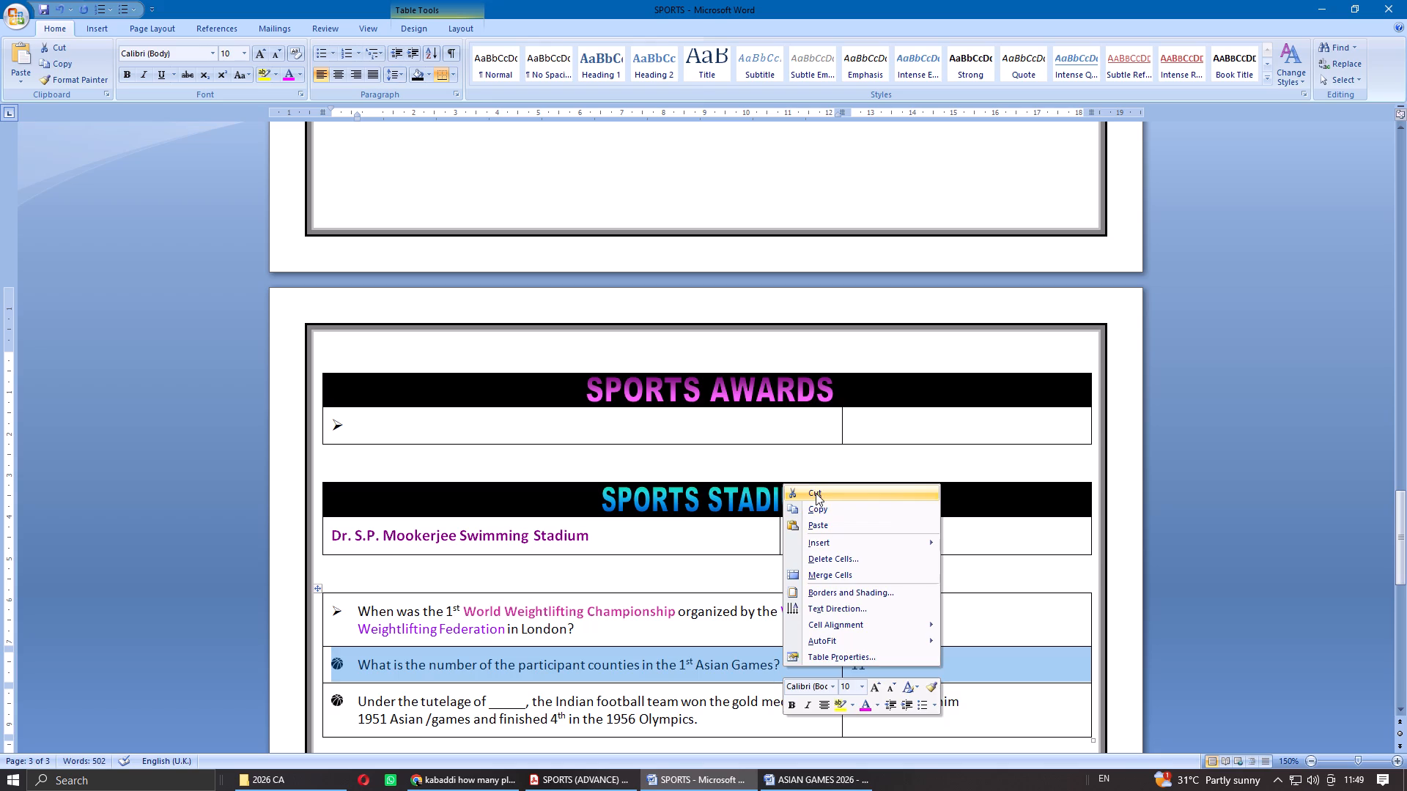
click(805, 790)
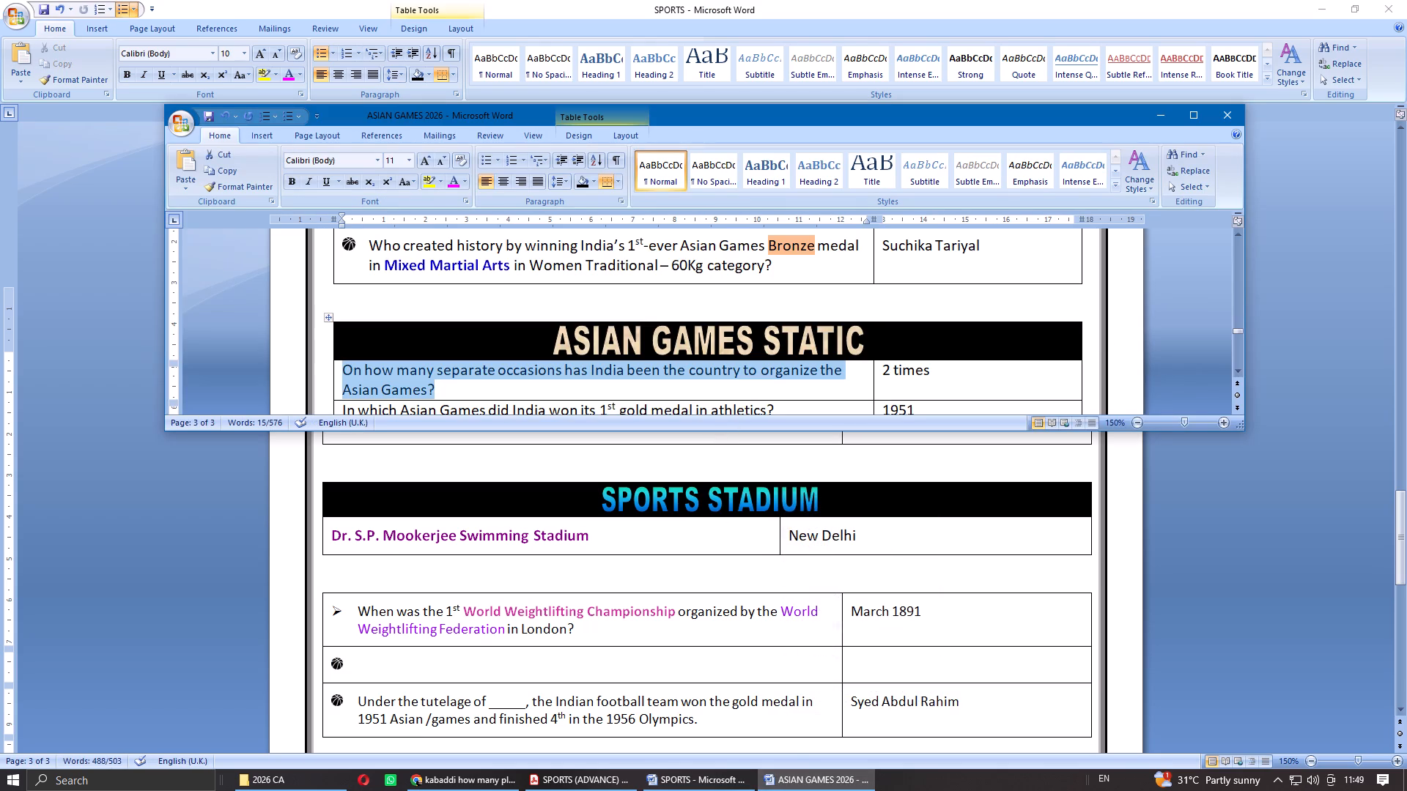
click(740, 387)
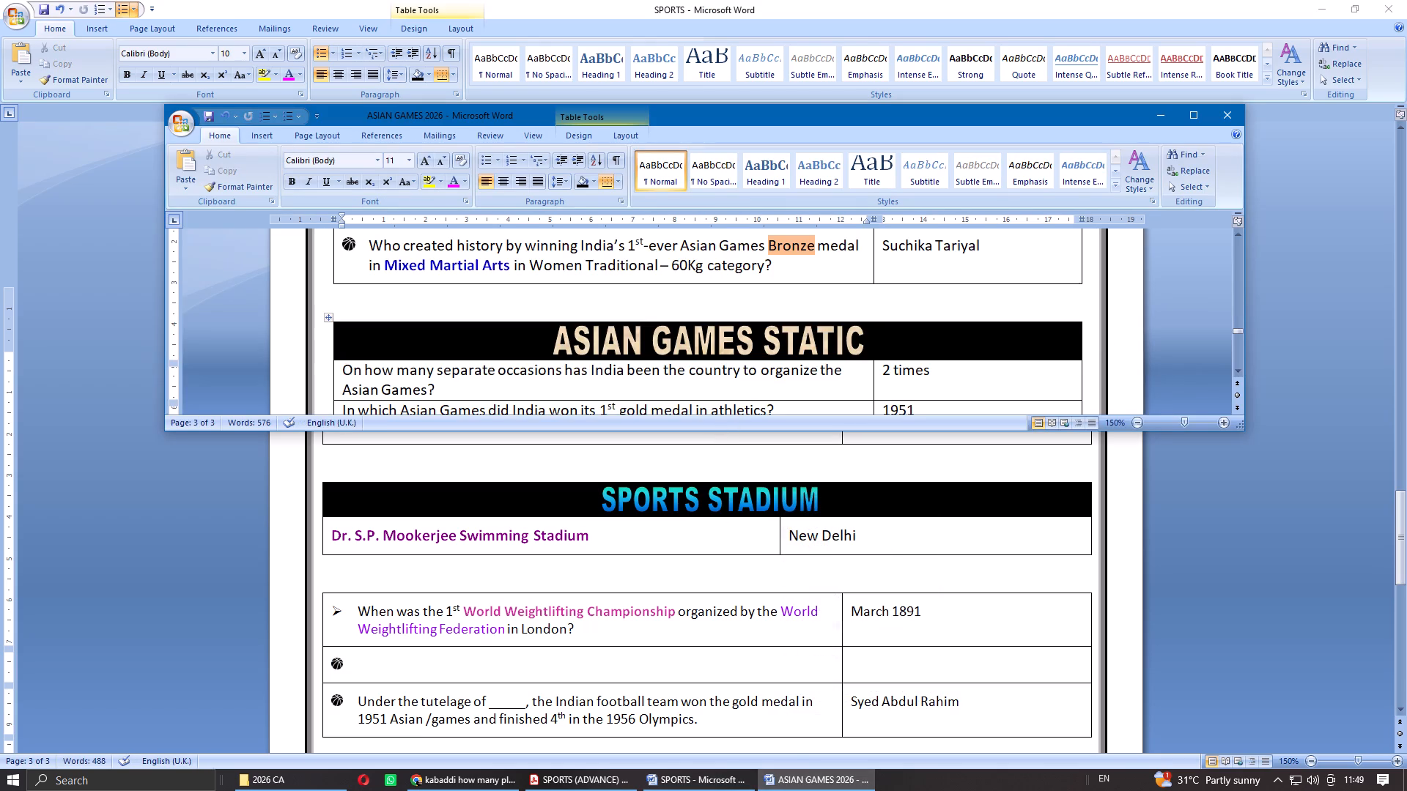
scroll(760, 392, down, 1)
right_click(792, 328)
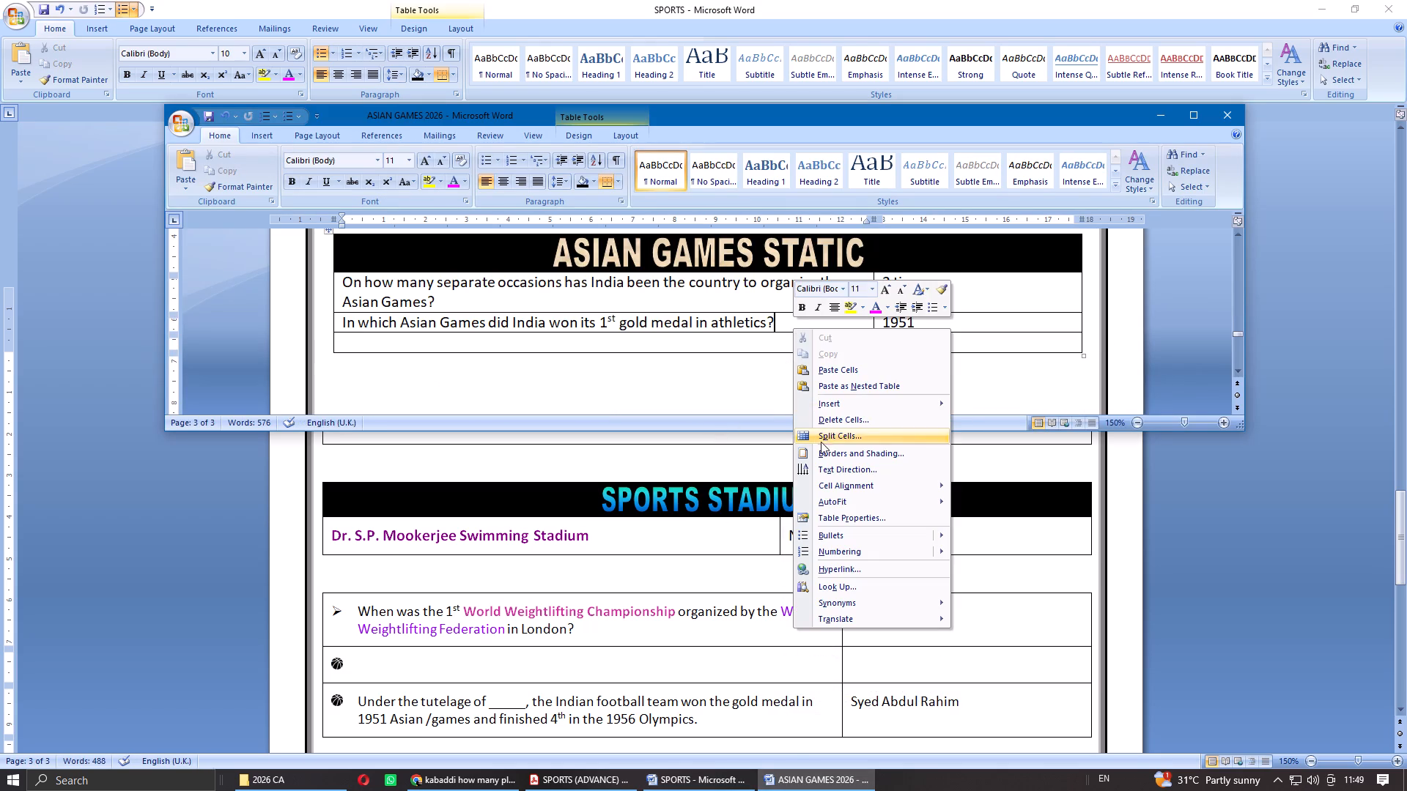
click(975, 437)
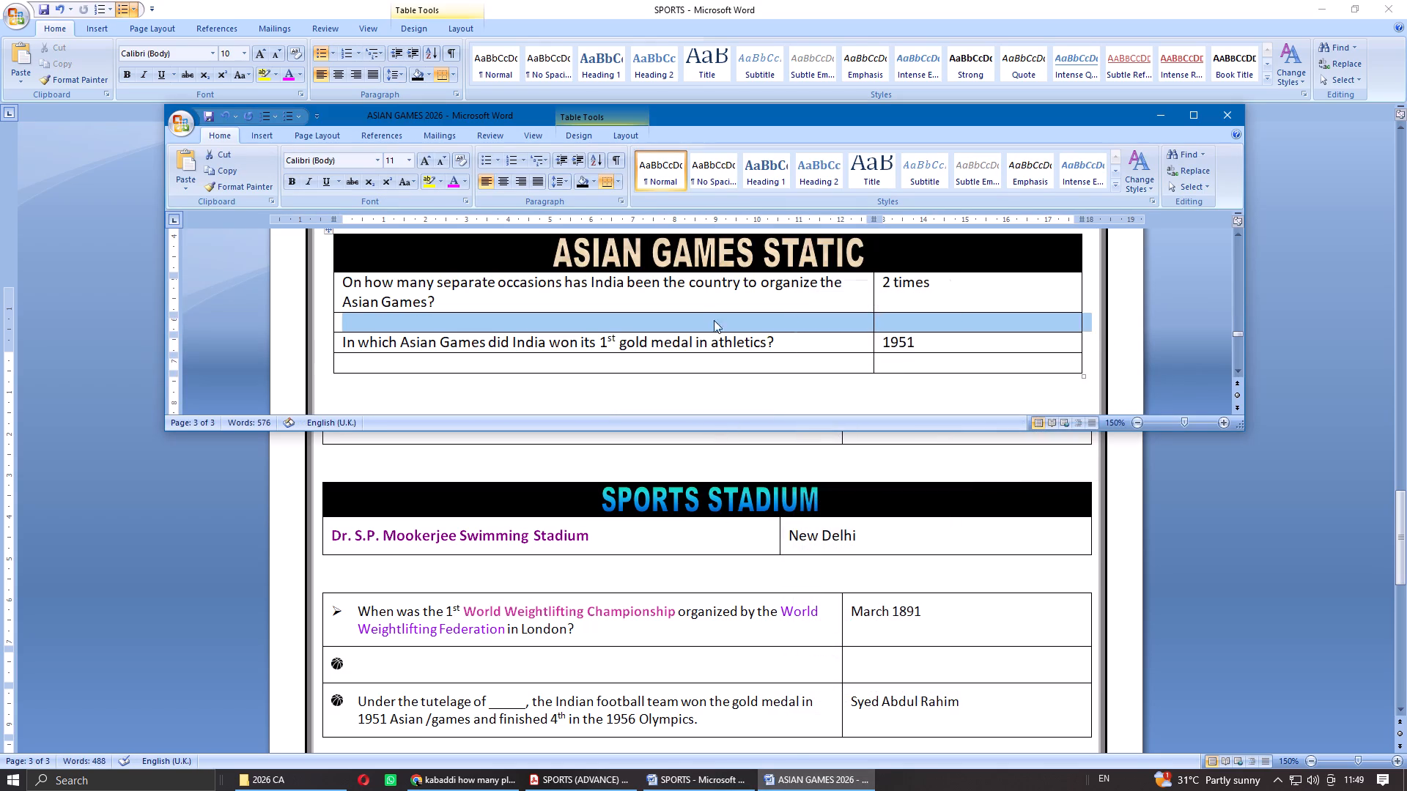
click(694, 311)
click(690, 318)
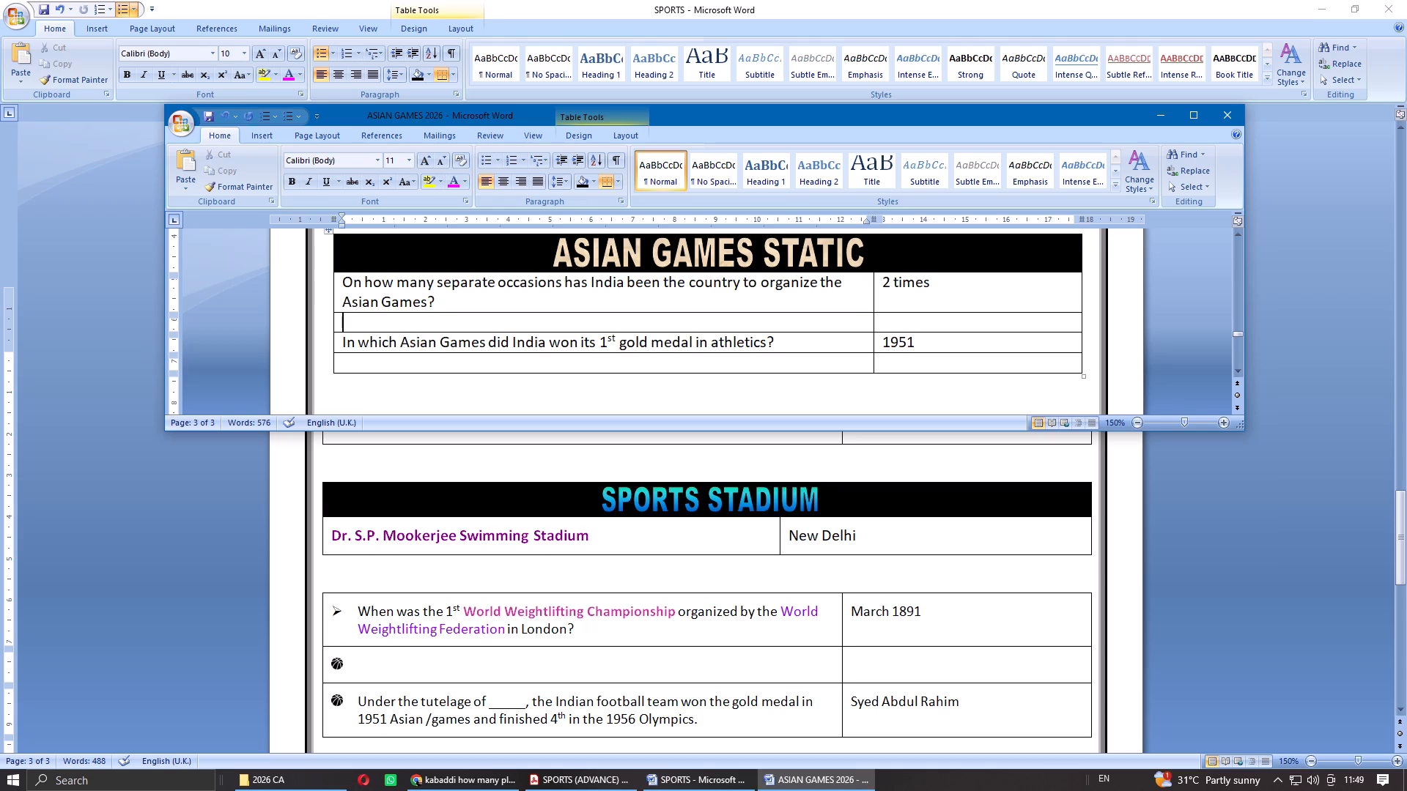
key(ctrl+v)
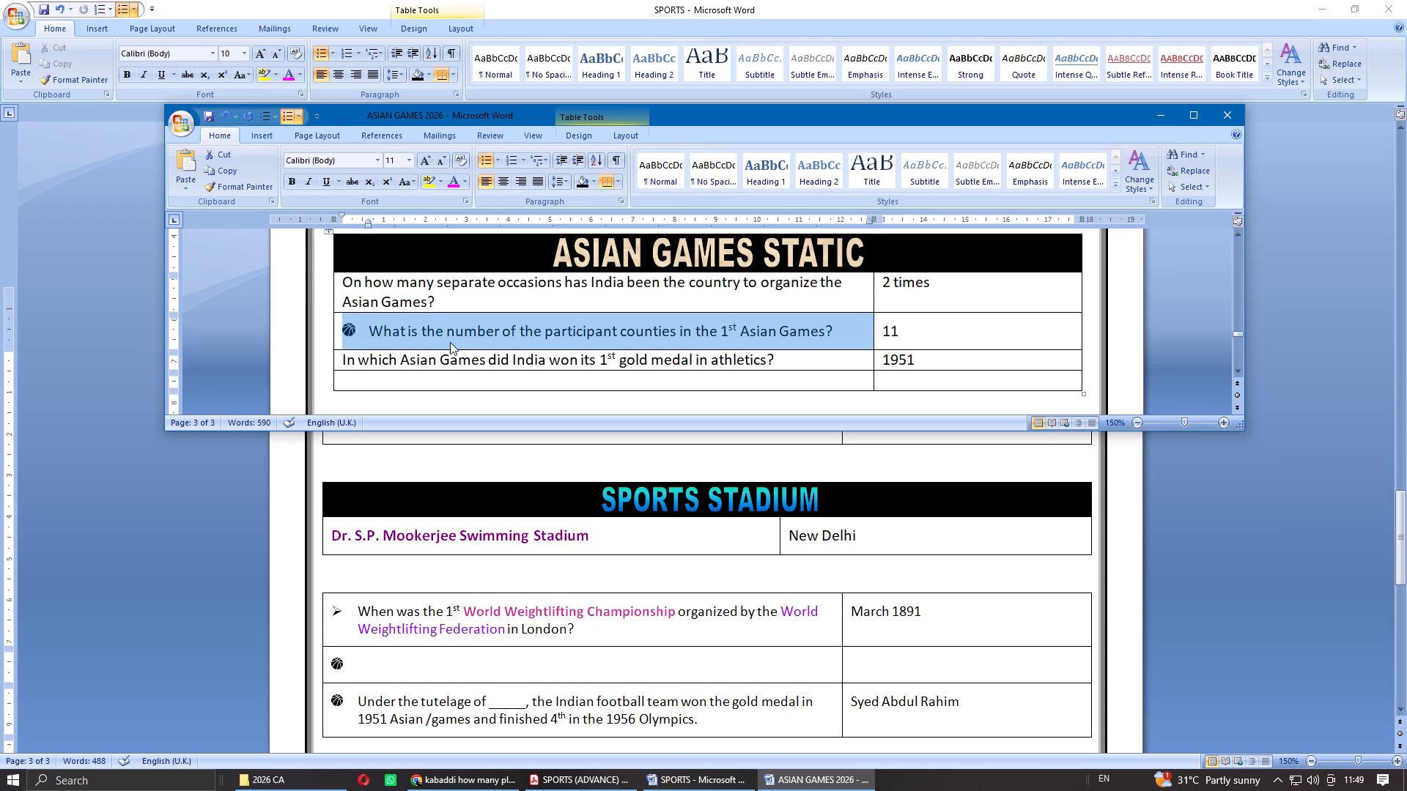
Remove the moved question's ball bullet and apply arrow bullets to the three filled rows of ASIAN GAMES STATIC.
click(450, 342)
click(375, 336)
key(BackSpace)
key(BackSpace)
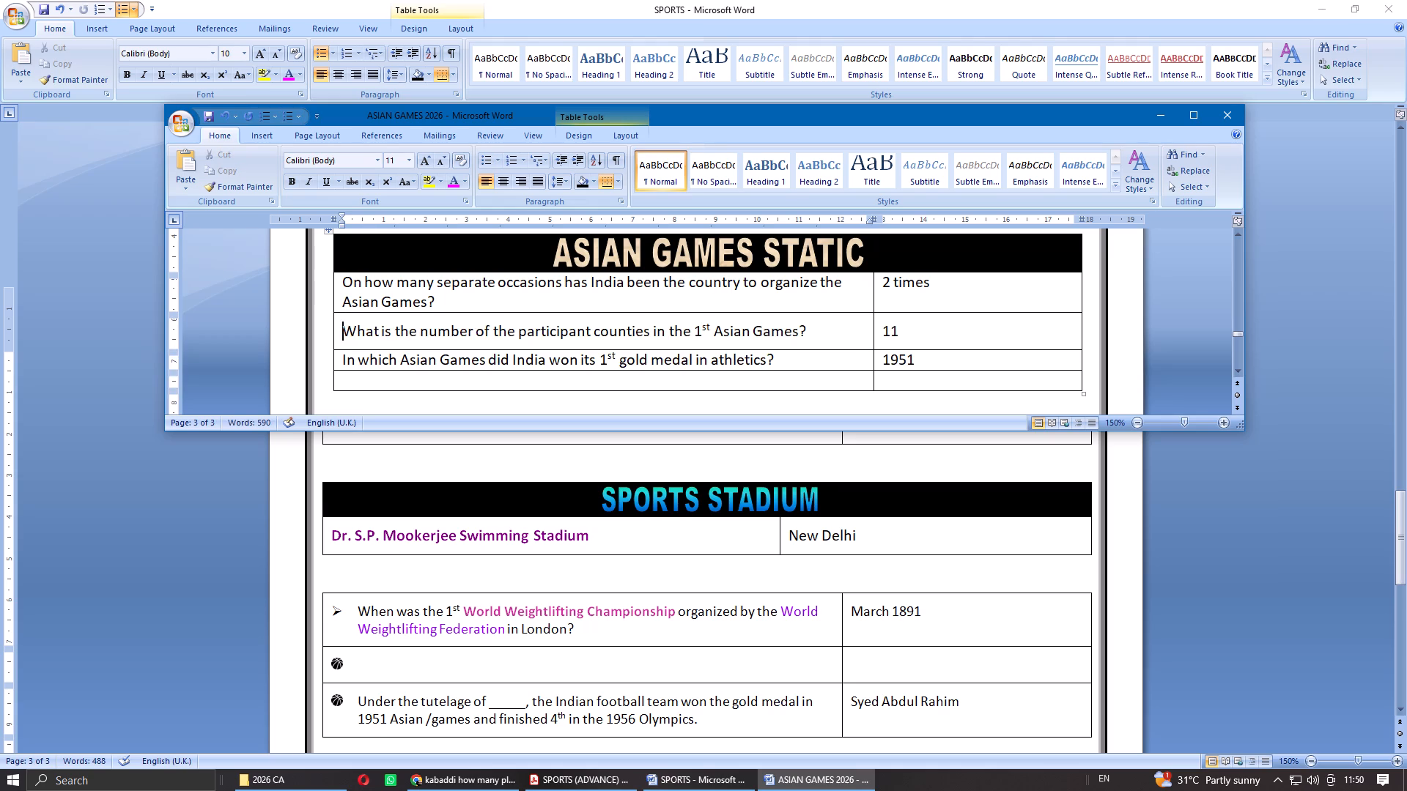
drag(575, 291, 911, 360)
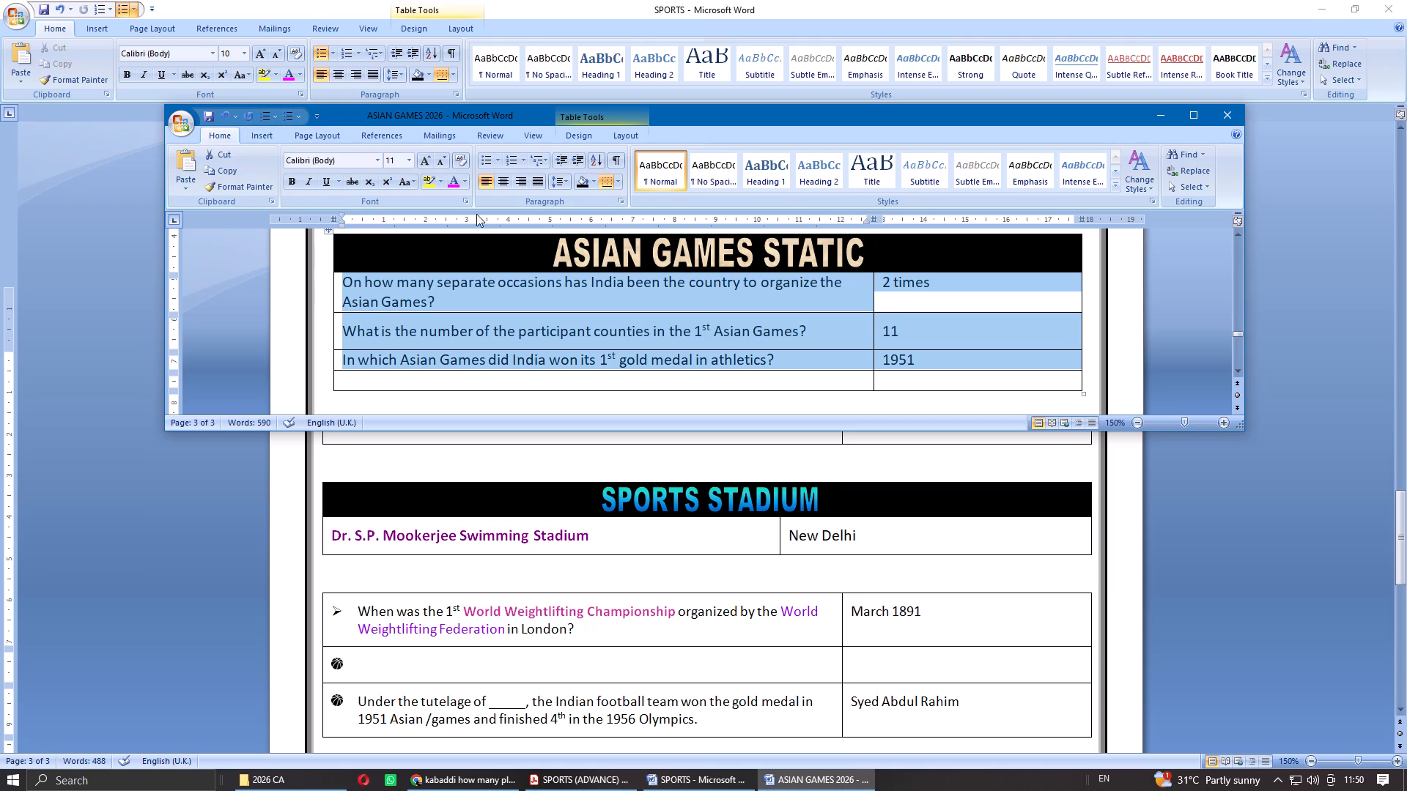
click(500, 160)
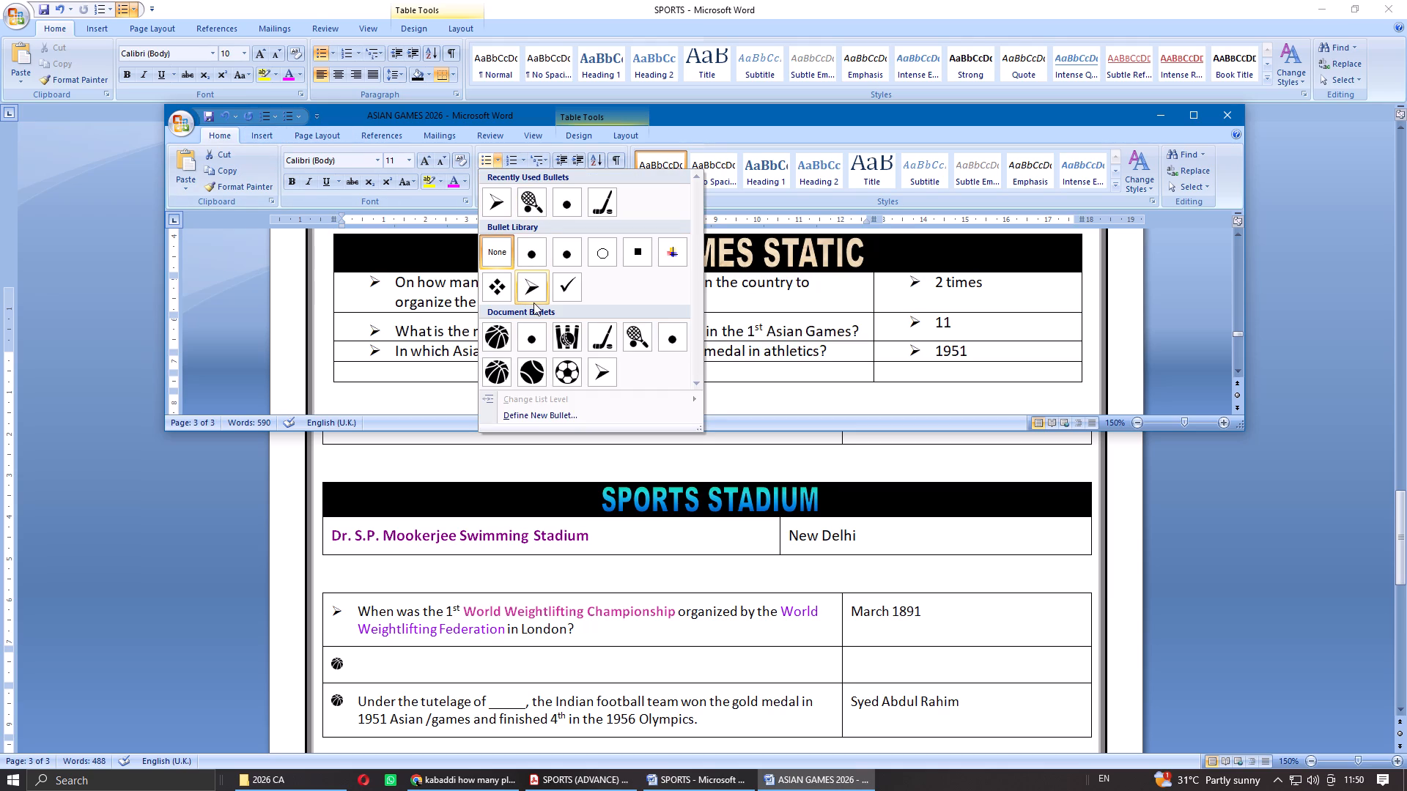
click(533, 294)
Shift the arrow bullets in ASIAN GAMES STATIC to the cells' left edge, with a 0.64 cm left indent.
click(374, 280)
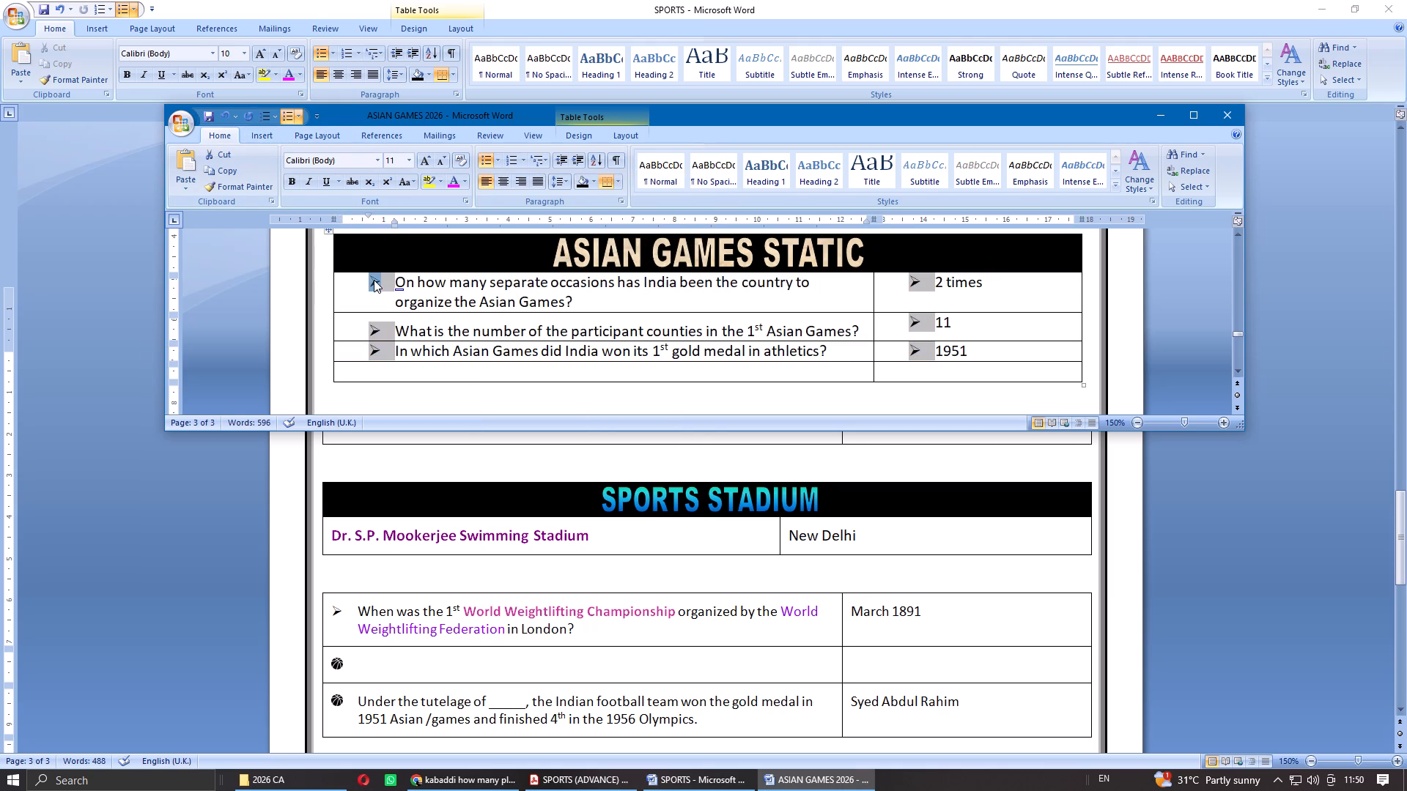
drag(374, 280, 328, 289)
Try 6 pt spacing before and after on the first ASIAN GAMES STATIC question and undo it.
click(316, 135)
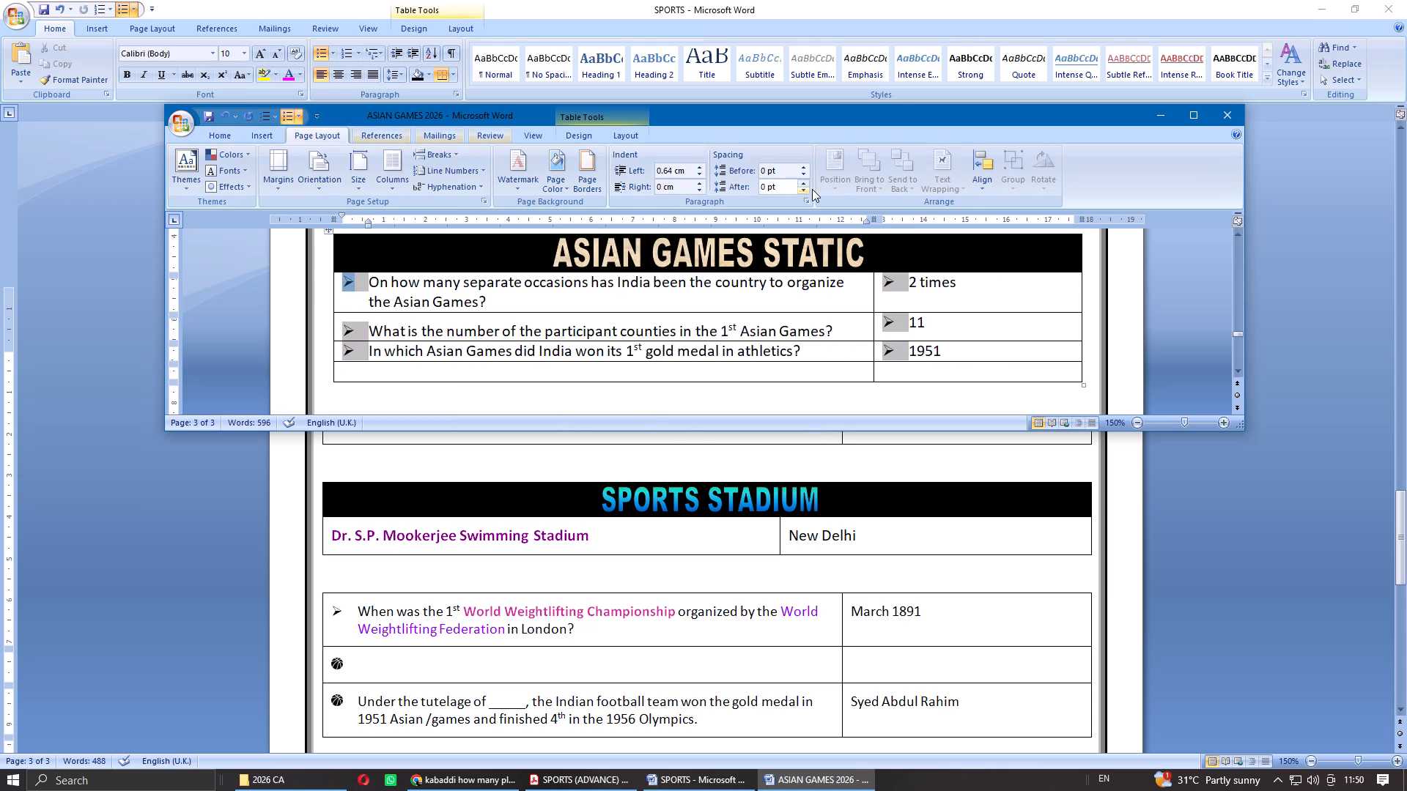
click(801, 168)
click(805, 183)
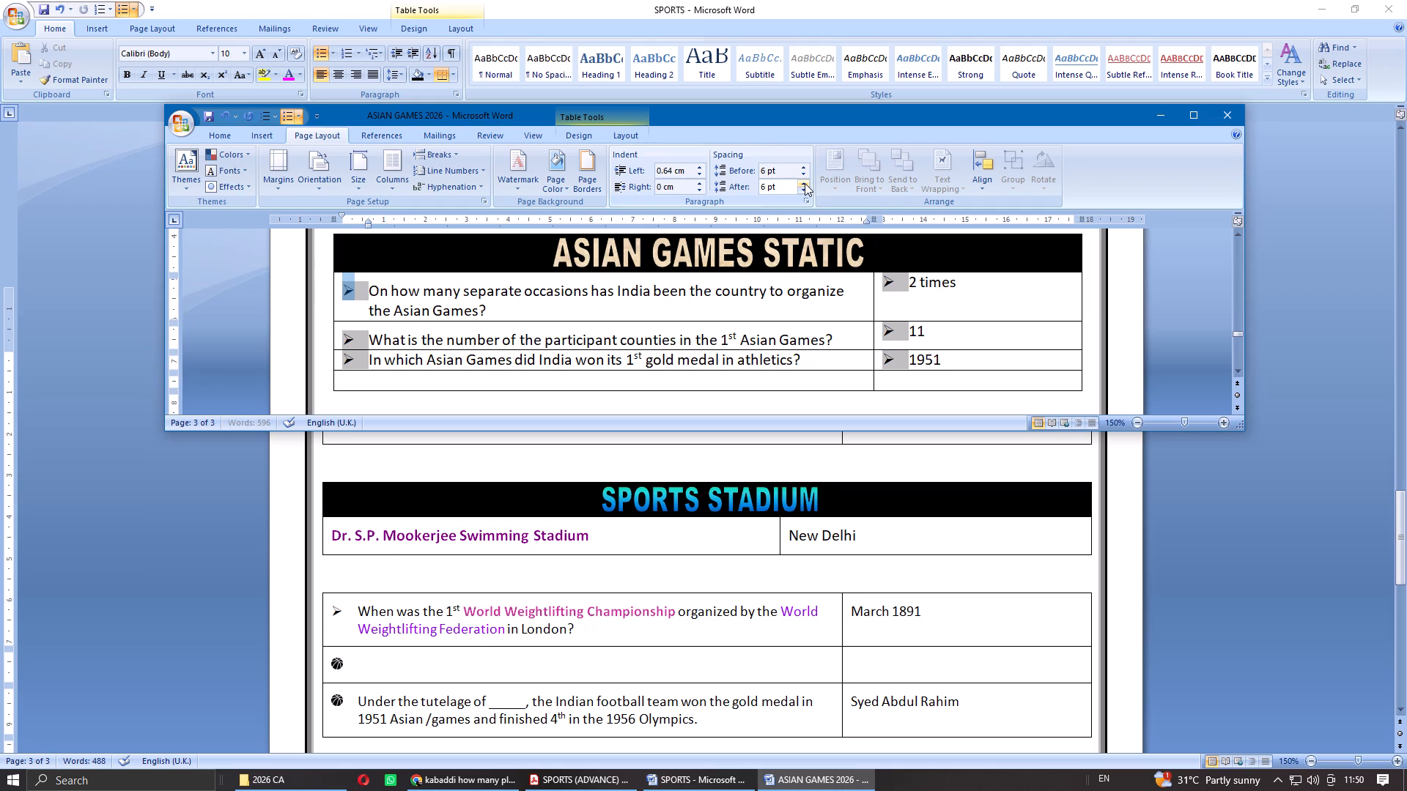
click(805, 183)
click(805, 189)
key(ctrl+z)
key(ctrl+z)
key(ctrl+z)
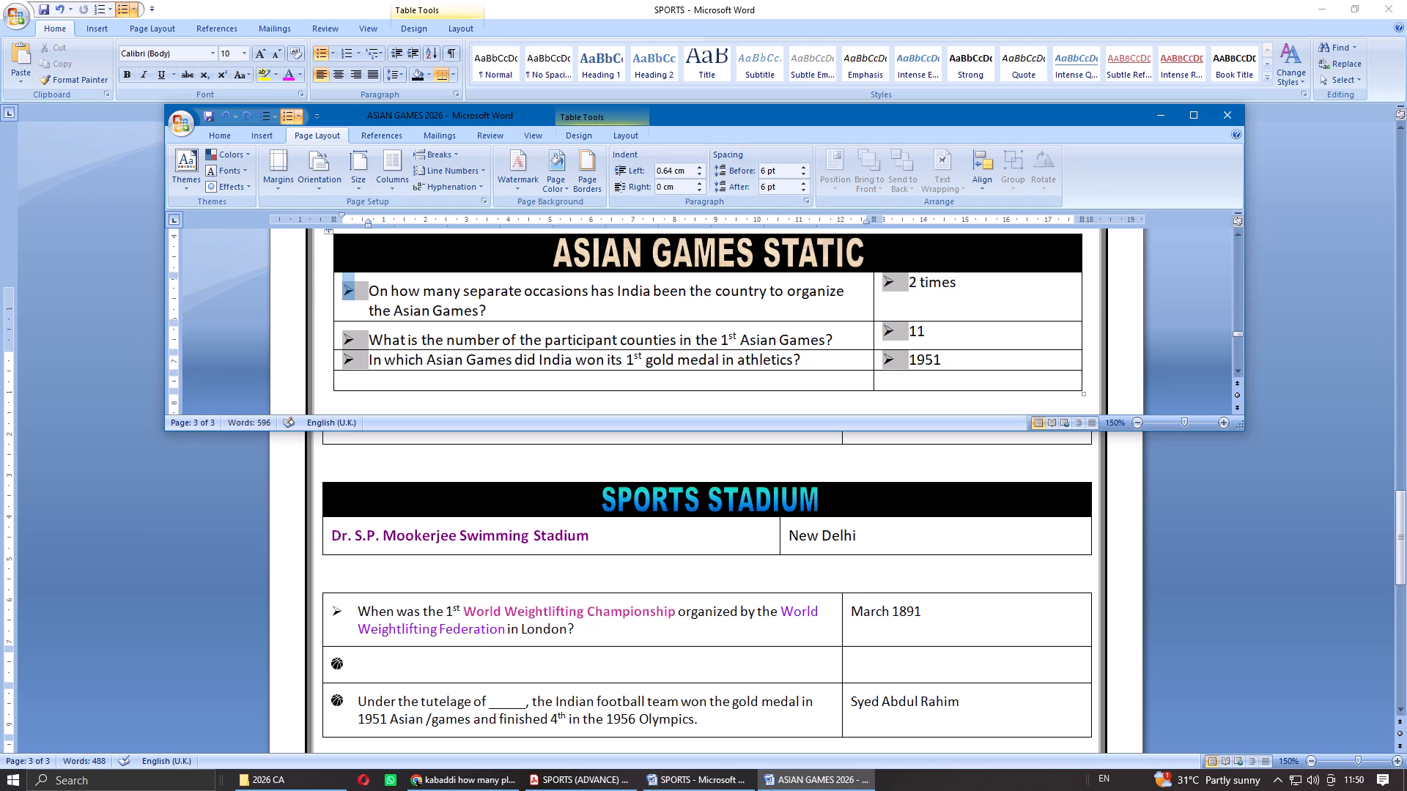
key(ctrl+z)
Set the spacing before and after to 6 pt for the three filled rows of ASIAN GAMES STATIC.
drag(772, 296, 920, 343)
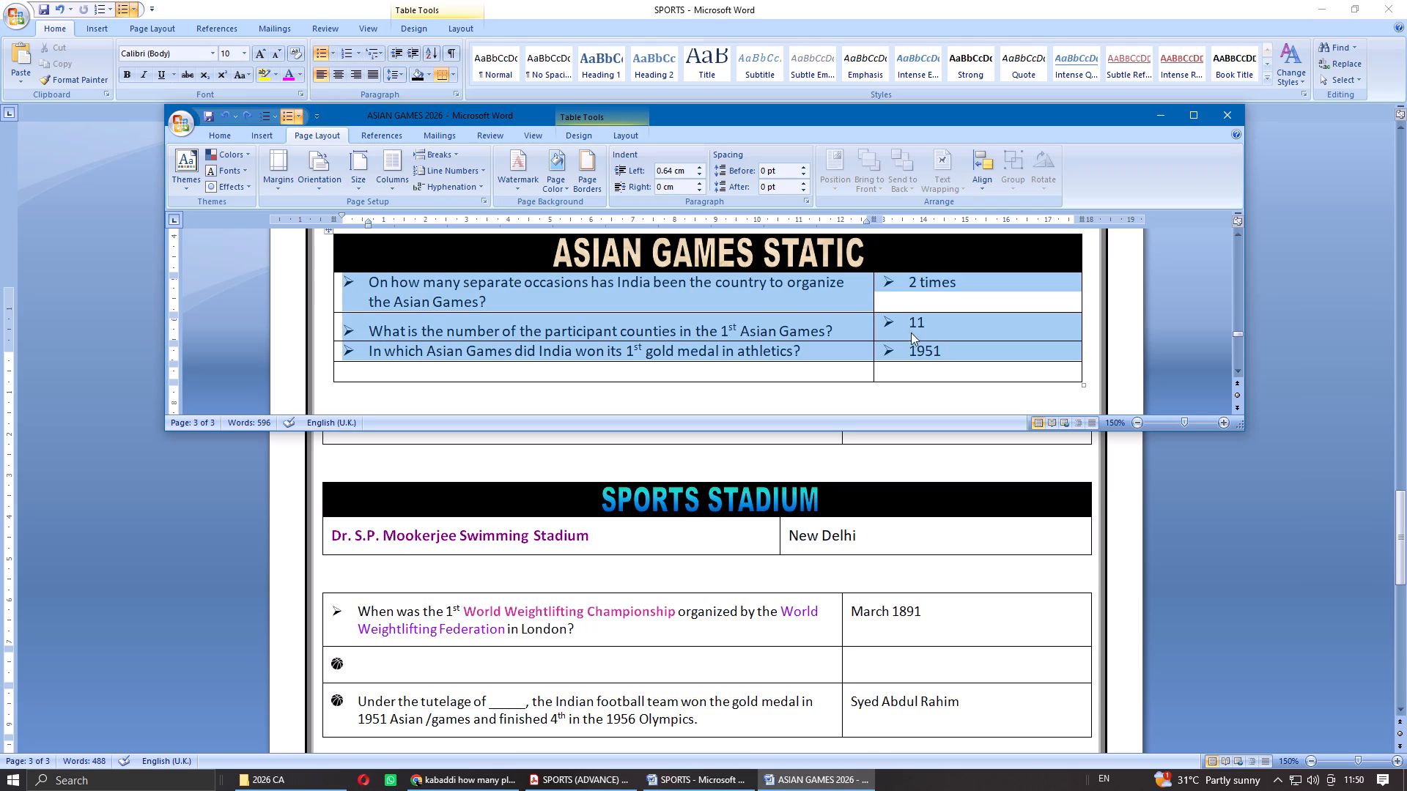
click(804, 166)
click(804, 183)
click(804, 183)
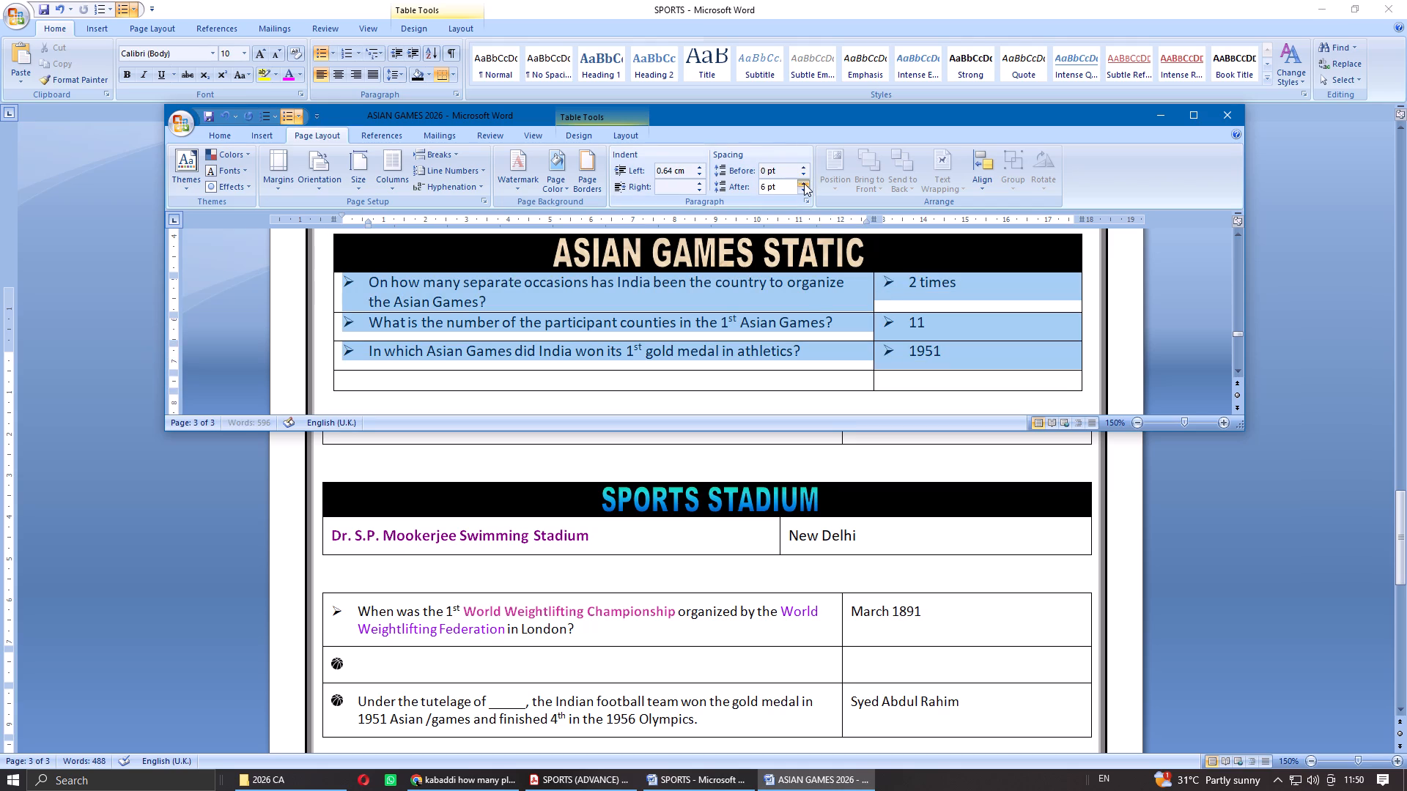
click(807, 166)
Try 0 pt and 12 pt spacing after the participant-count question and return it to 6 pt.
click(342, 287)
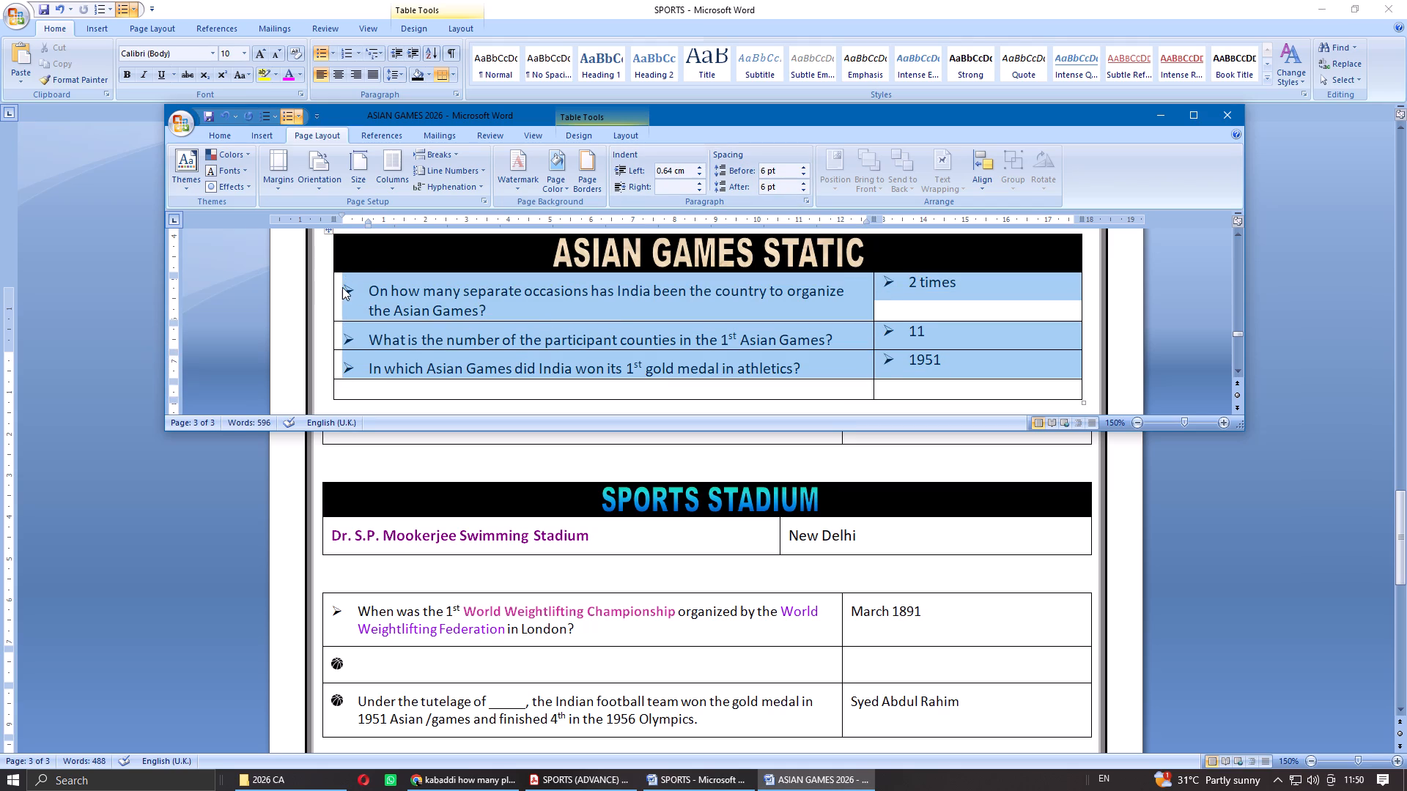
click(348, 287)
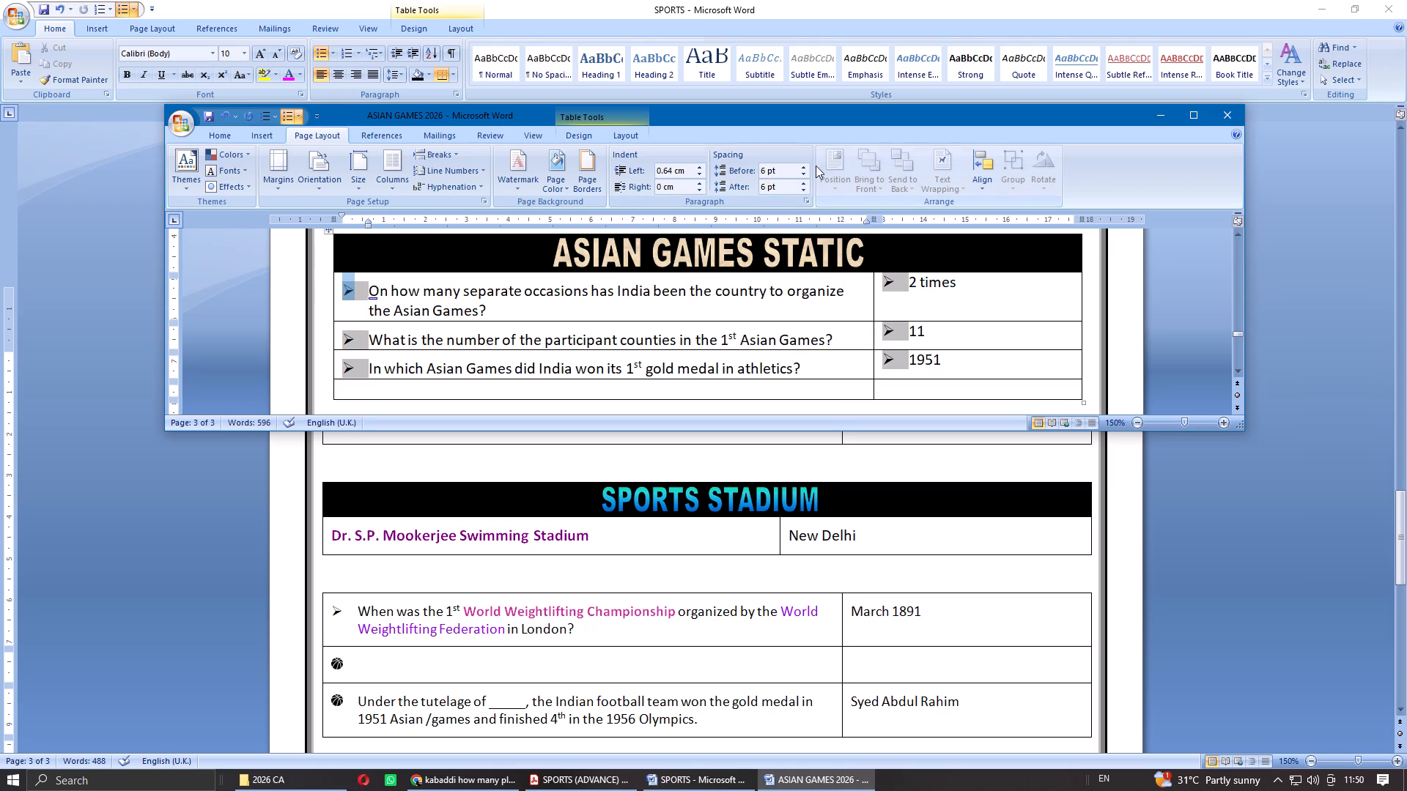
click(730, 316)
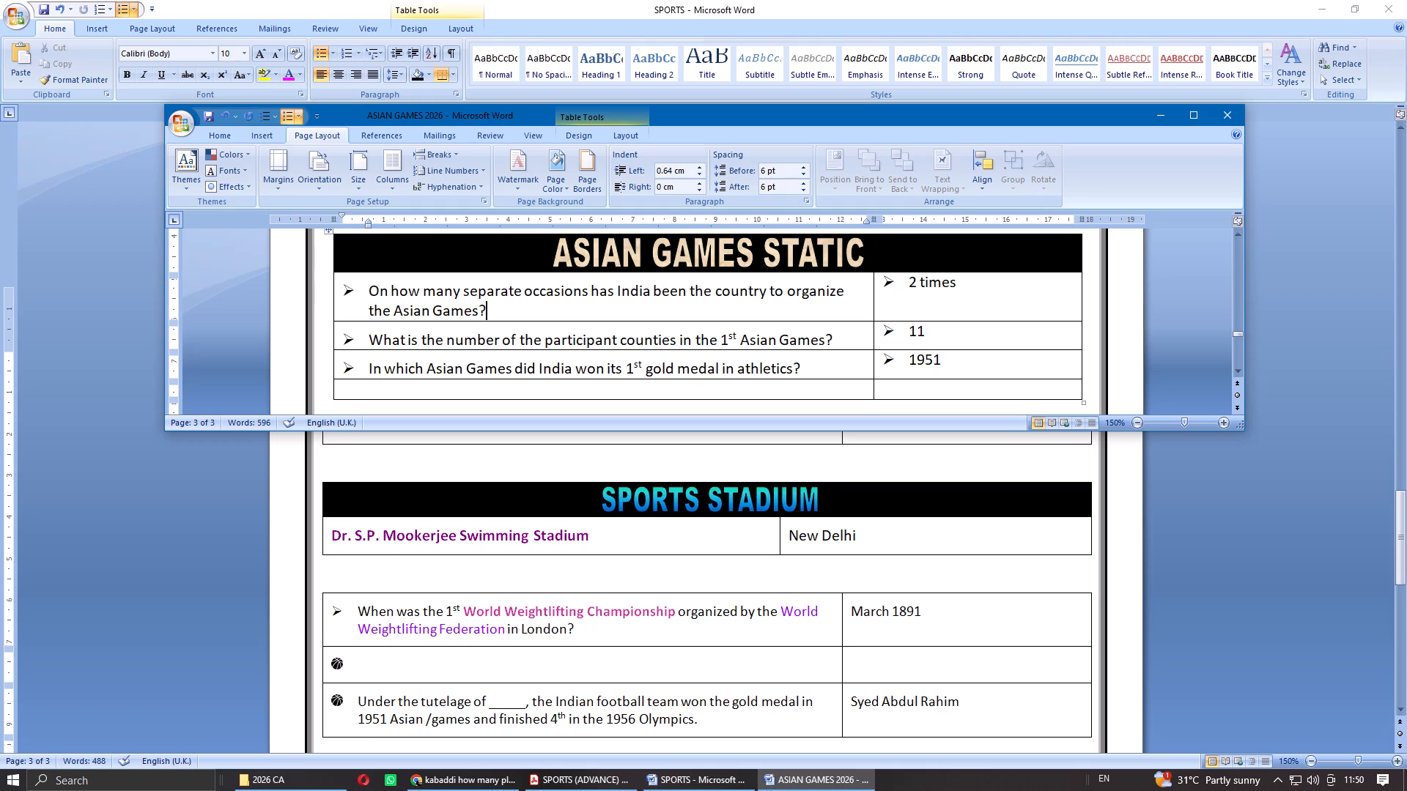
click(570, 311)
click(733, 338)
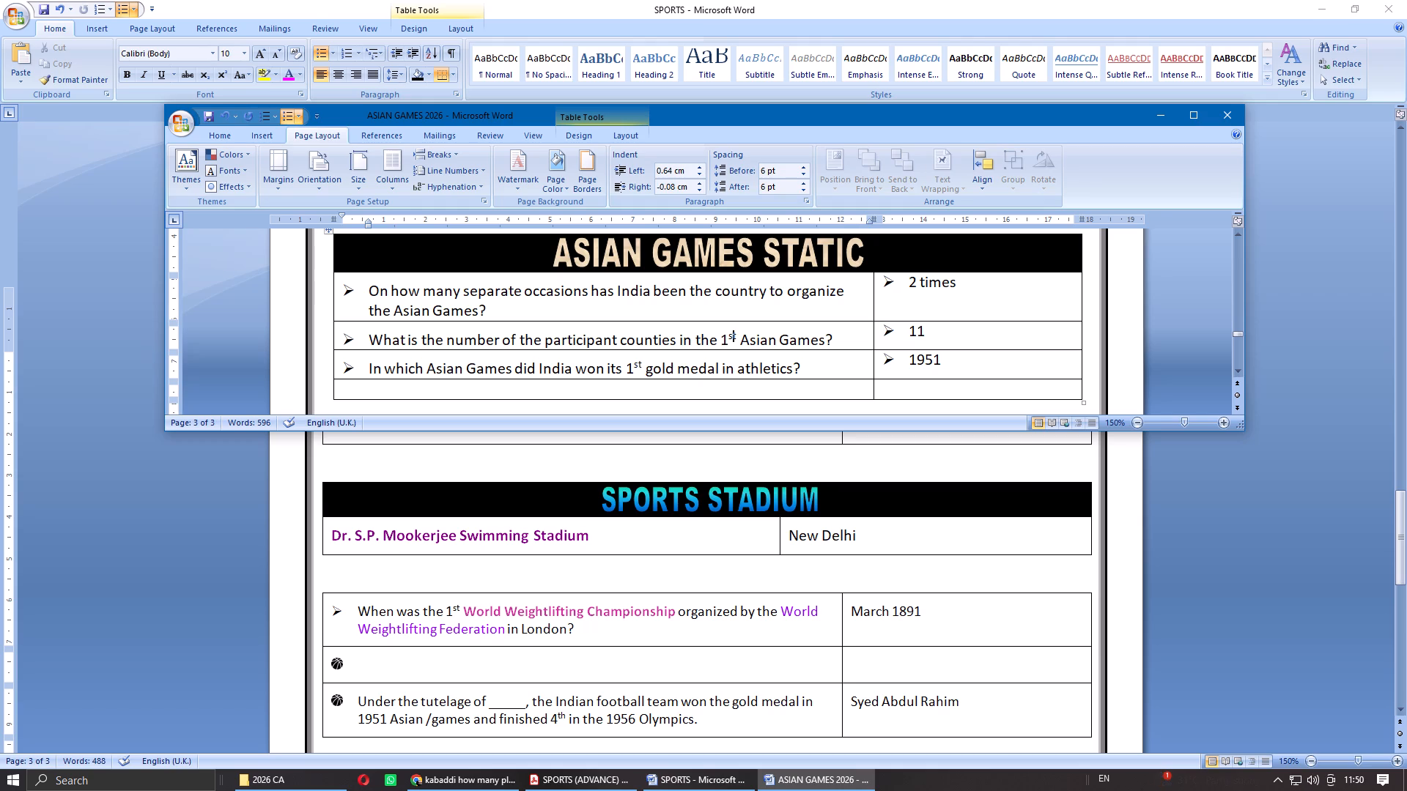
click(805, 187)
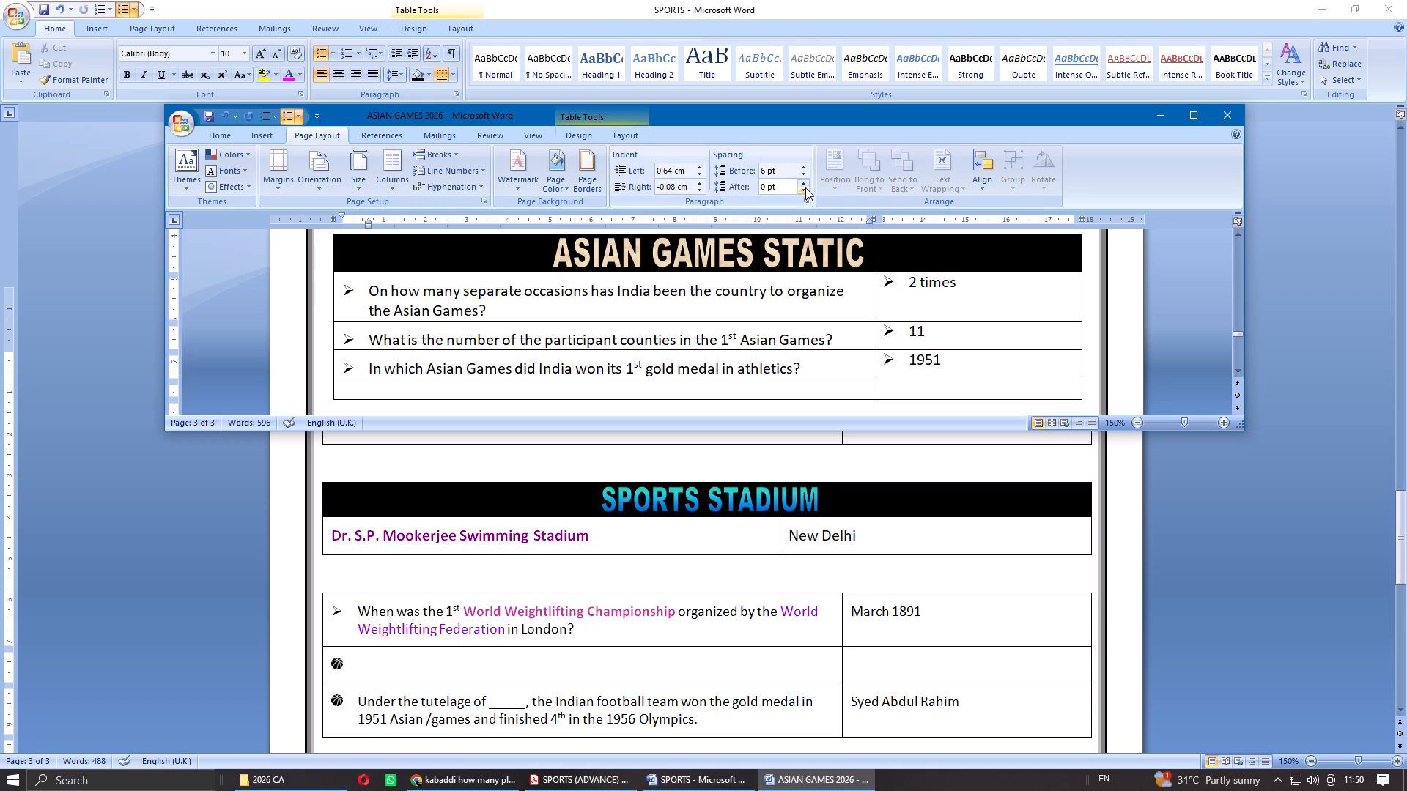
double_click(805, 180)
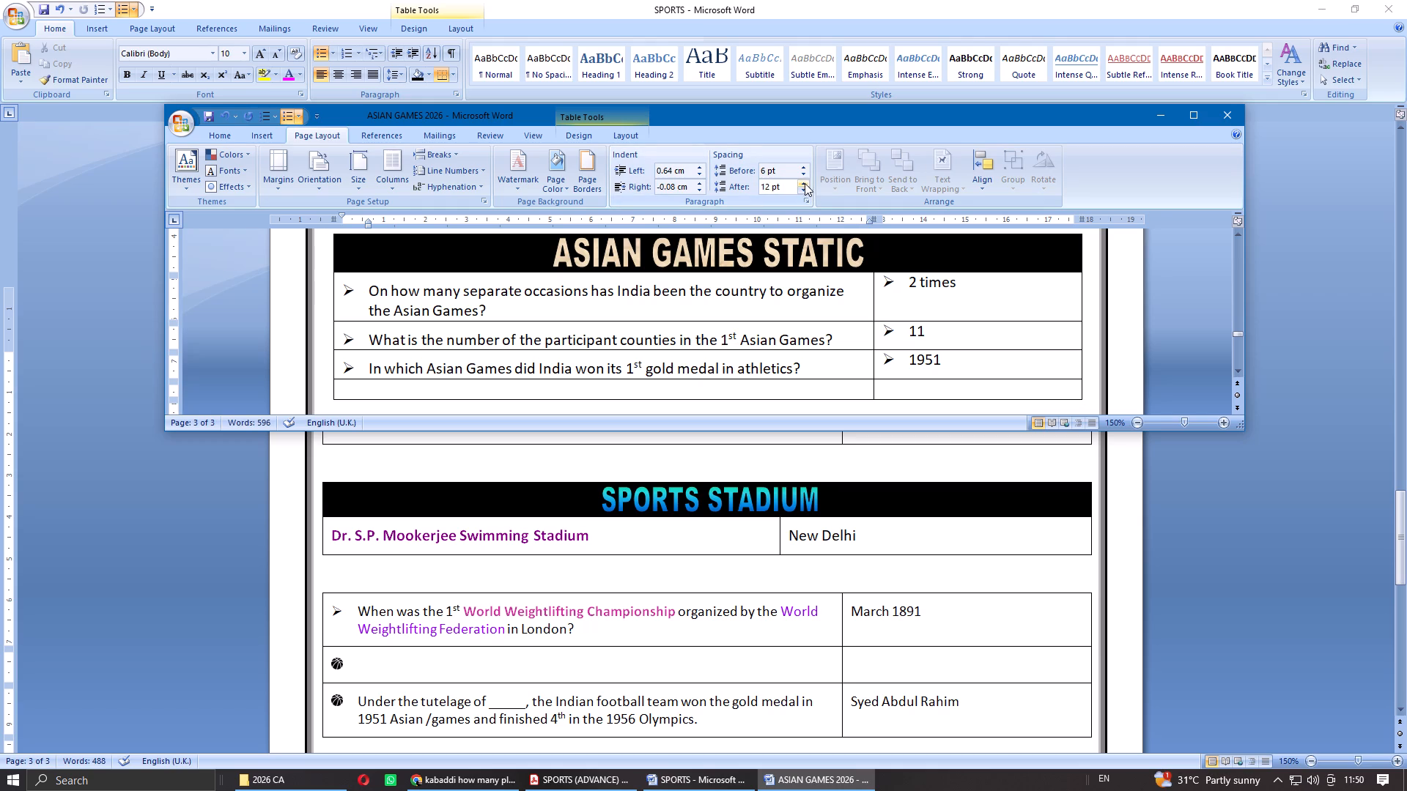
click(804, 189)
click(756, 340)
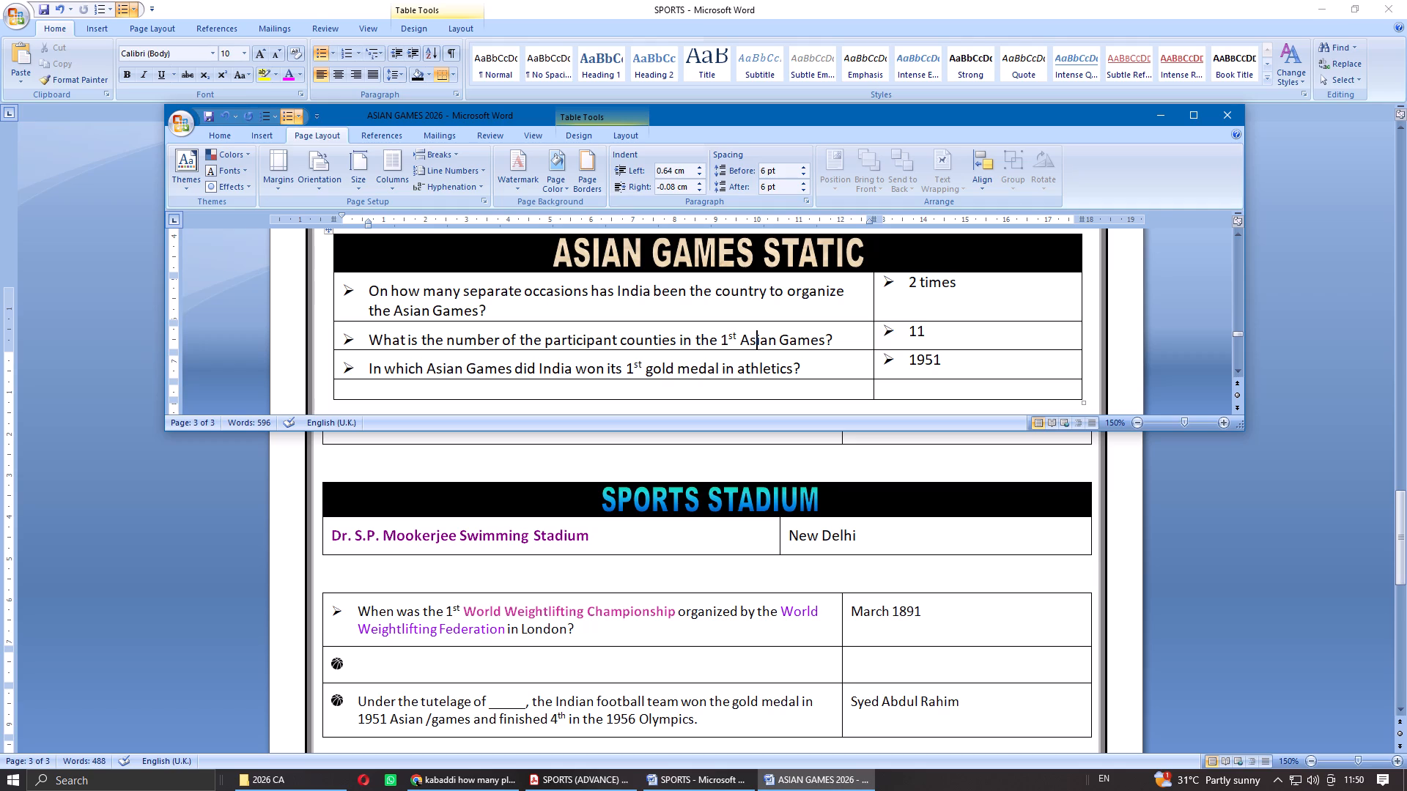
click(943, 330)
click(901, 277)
Remove the arrow bullets from the answers 2 times, 11 and 1951 in the ASIAN GAMES STATIC table.
key(BackSpace)
key(BackSpace)
key(Down)
key(Down)
key(Up)
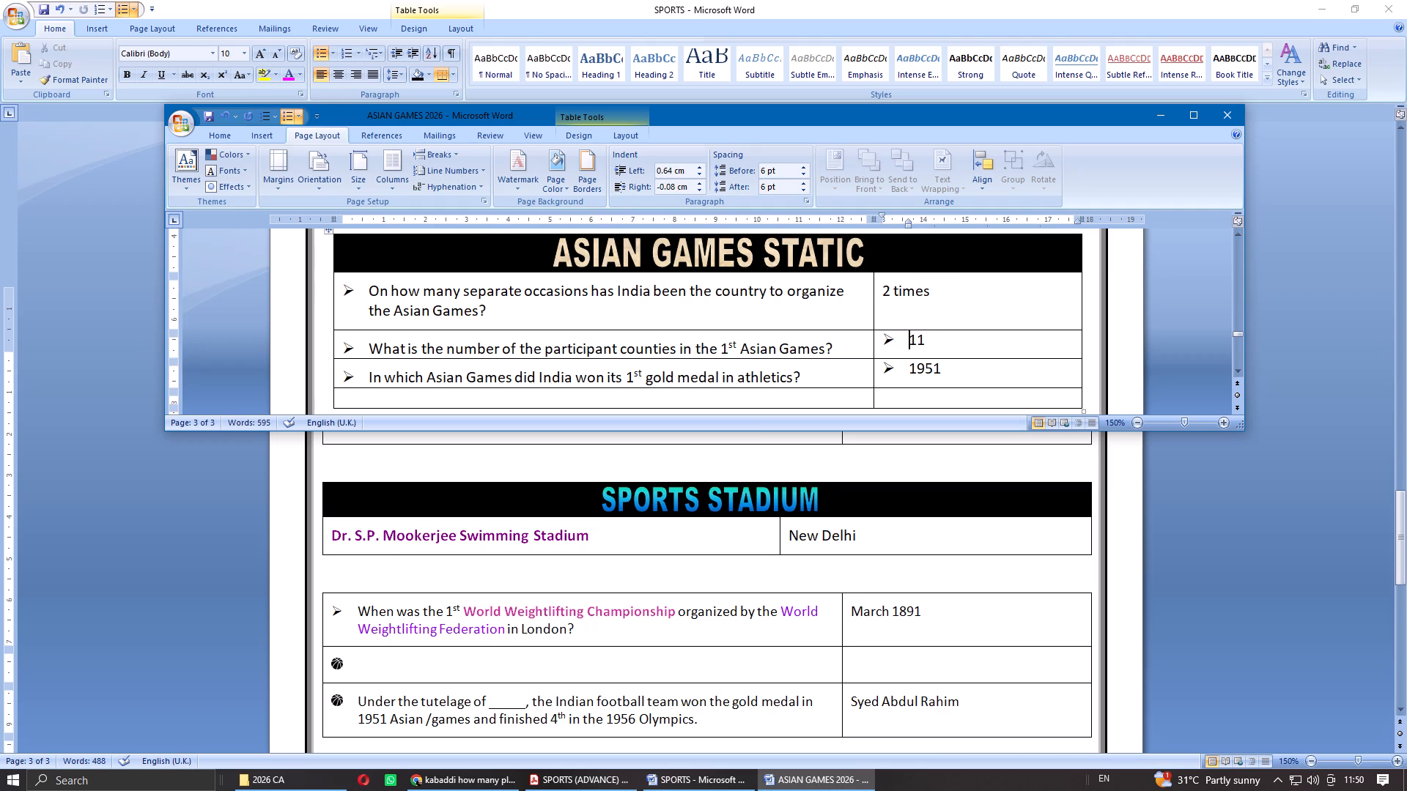
key(BackSpace)
key(BackSpace)
key(Down)
key(BackSpace)
key(BackSpace)
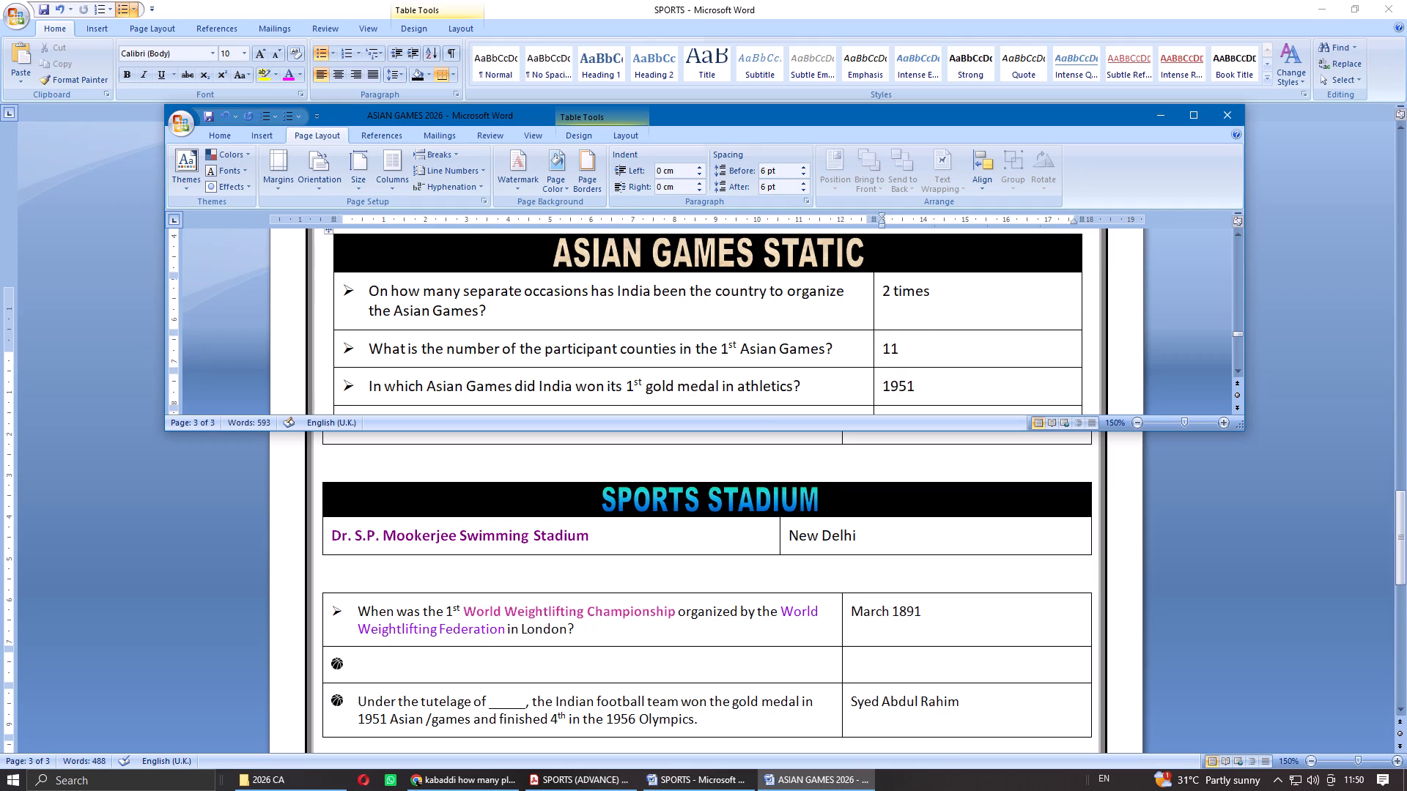
click(936, 385)
click(925, 339)
Save the ASIAN GAMES 2026 document and minimise it to return to the SPORTS document.
click(210, 120)
click(1157, 110)
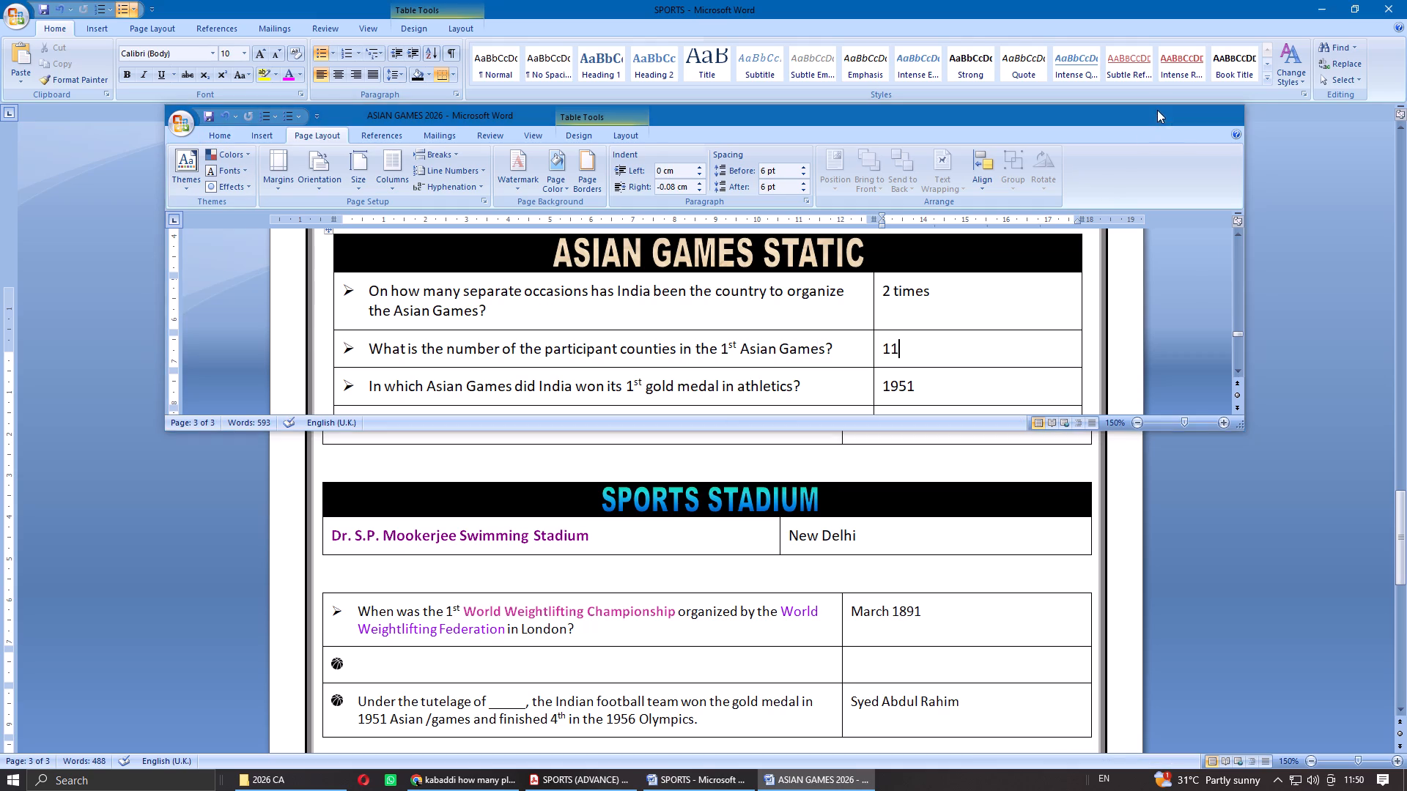
Delete the entire empty row from the untitled table below SPORTS STADIUM.
right_click(723, 657)
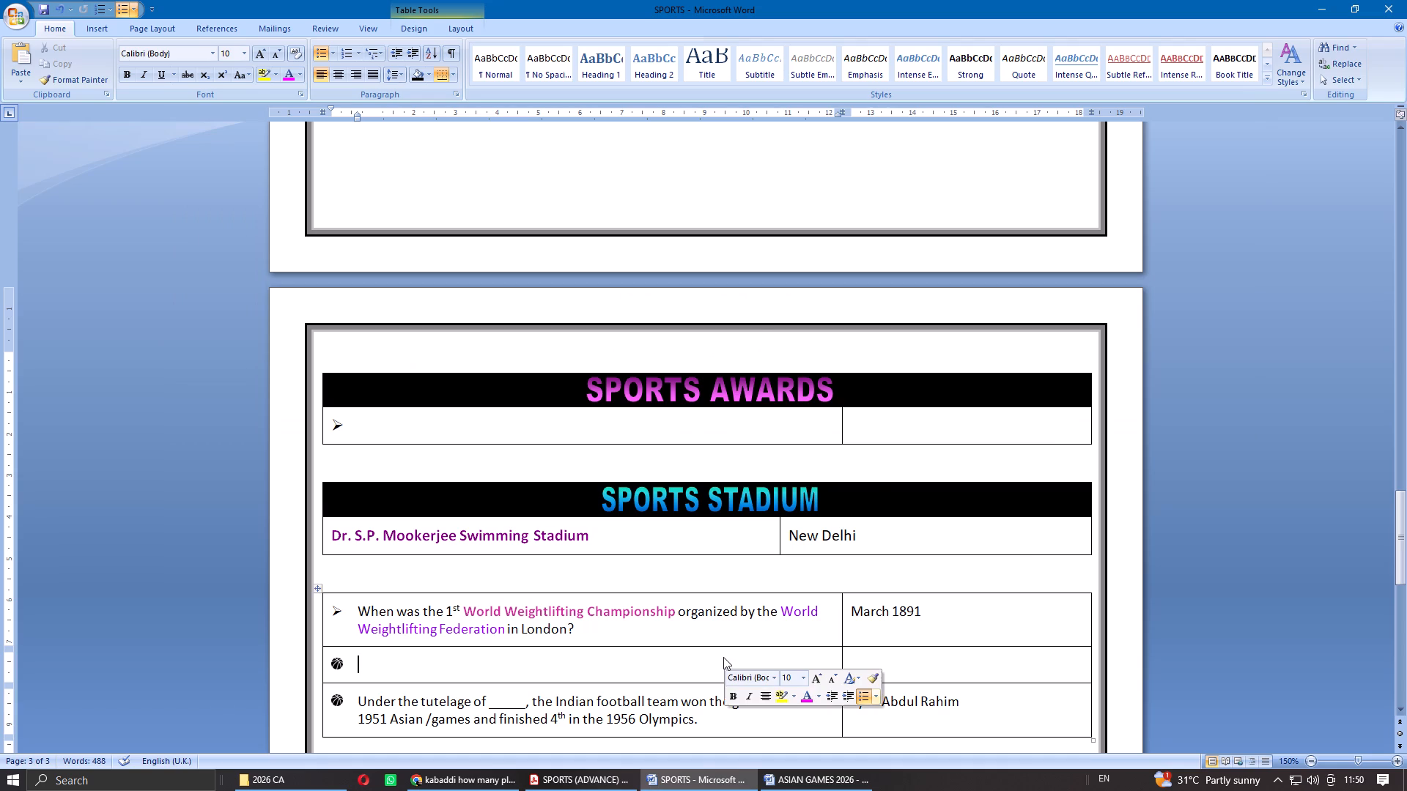
click(788, 494)
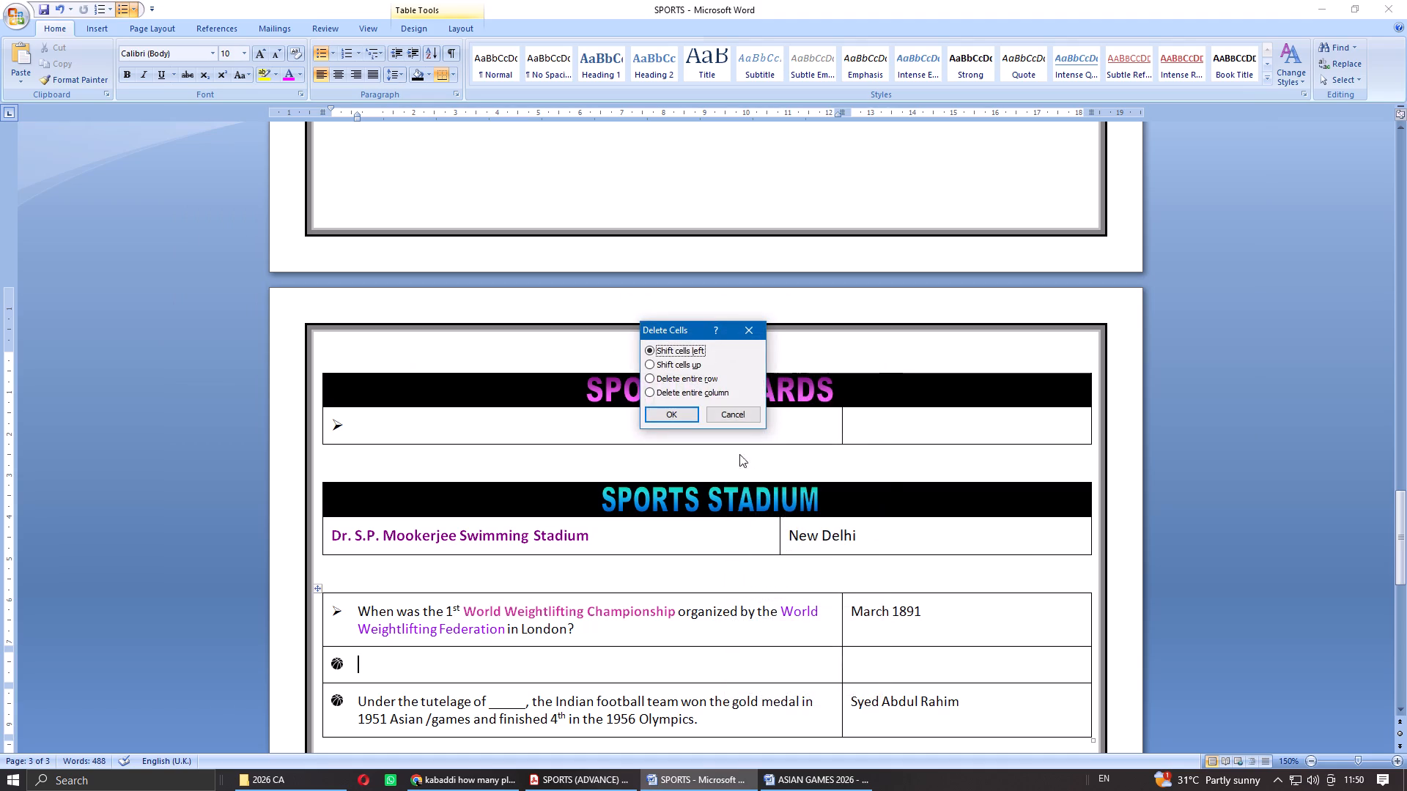
click(665, 382)
click(671, 409)
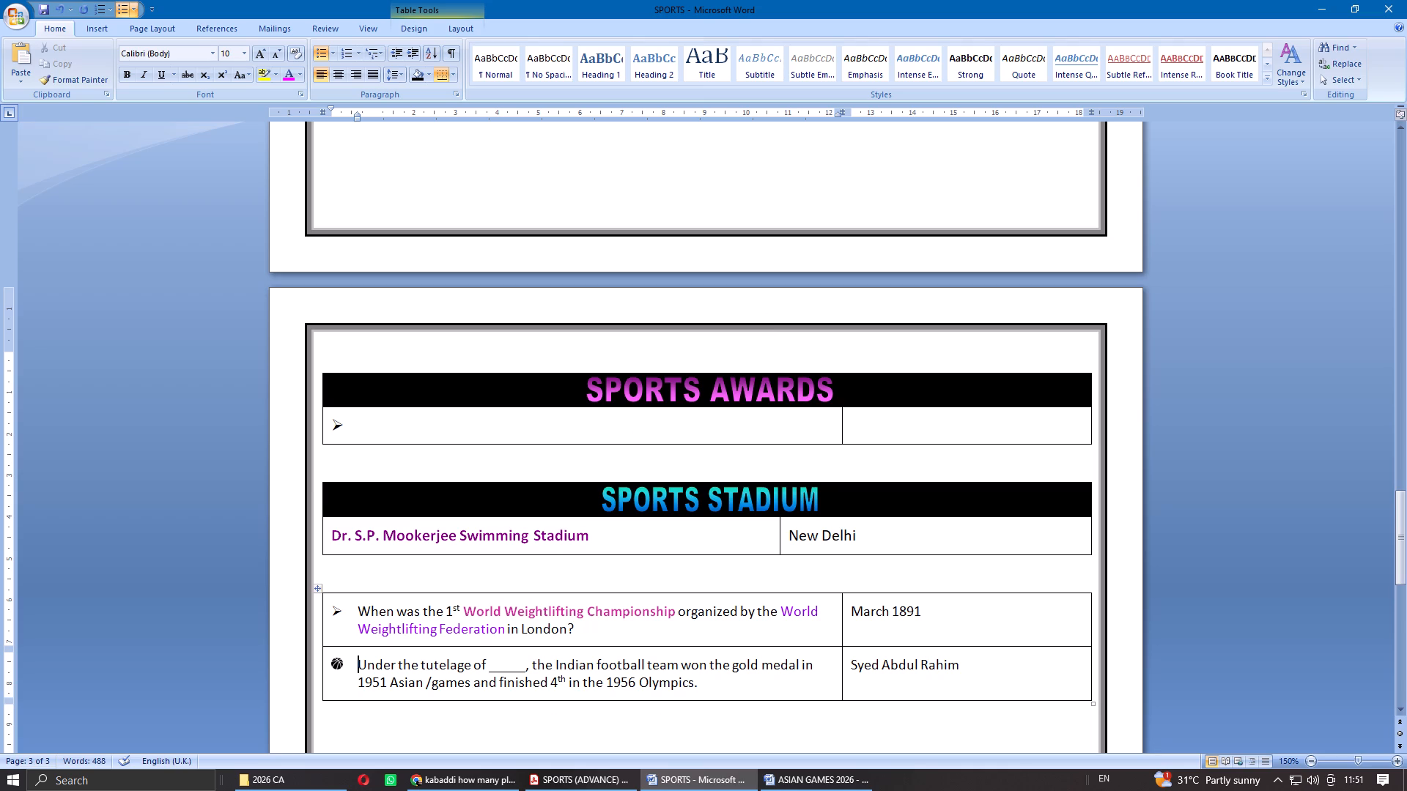
Remove the ball bullet and its indent from the Indian football team question in the untitled table.
click(355, 659)
key(BackSpace)
key(BackSpace)
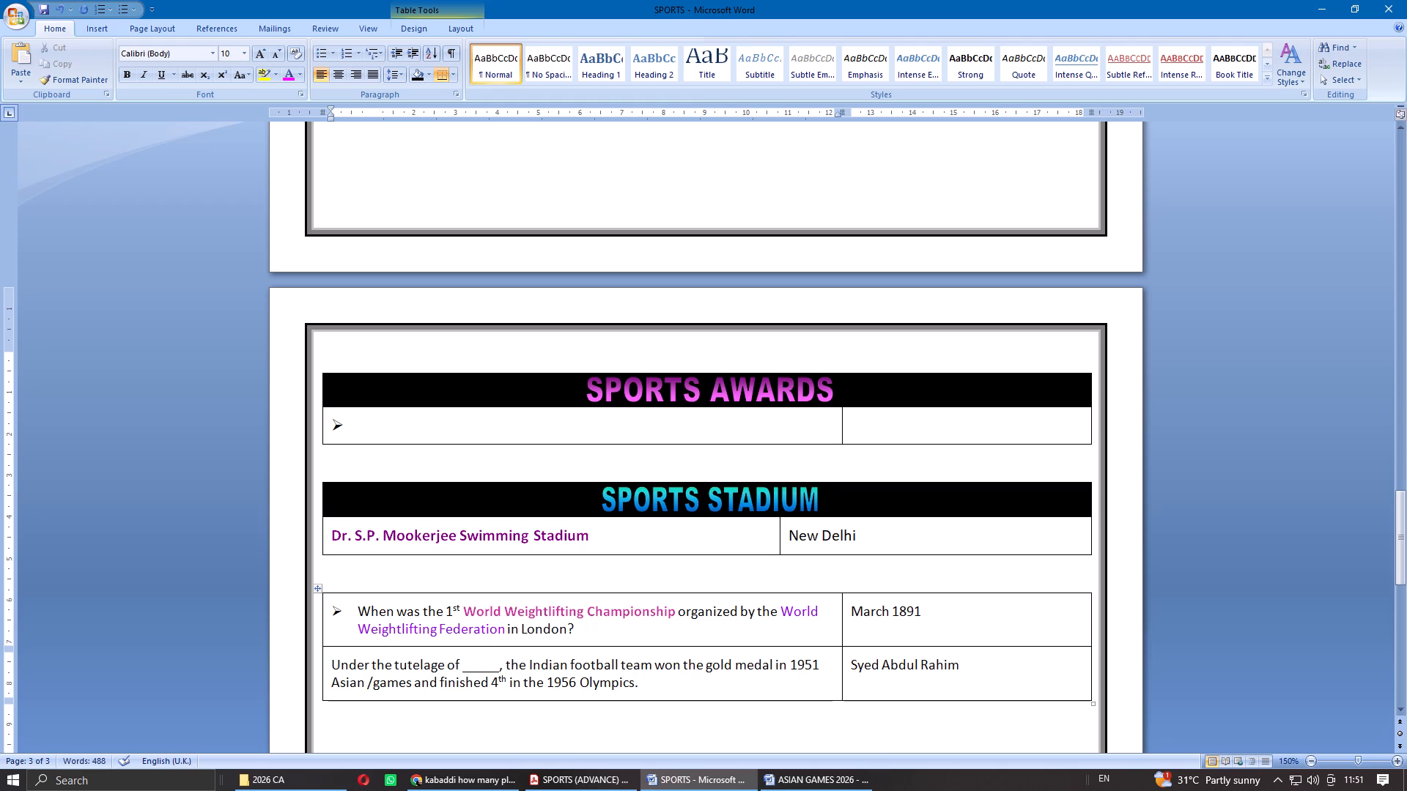
Move the Indian football team question and its answer into the OLYMPICS table, in a new row below the 1932 Los Angeles hockey question.
drag(922, 671, 767, 661)
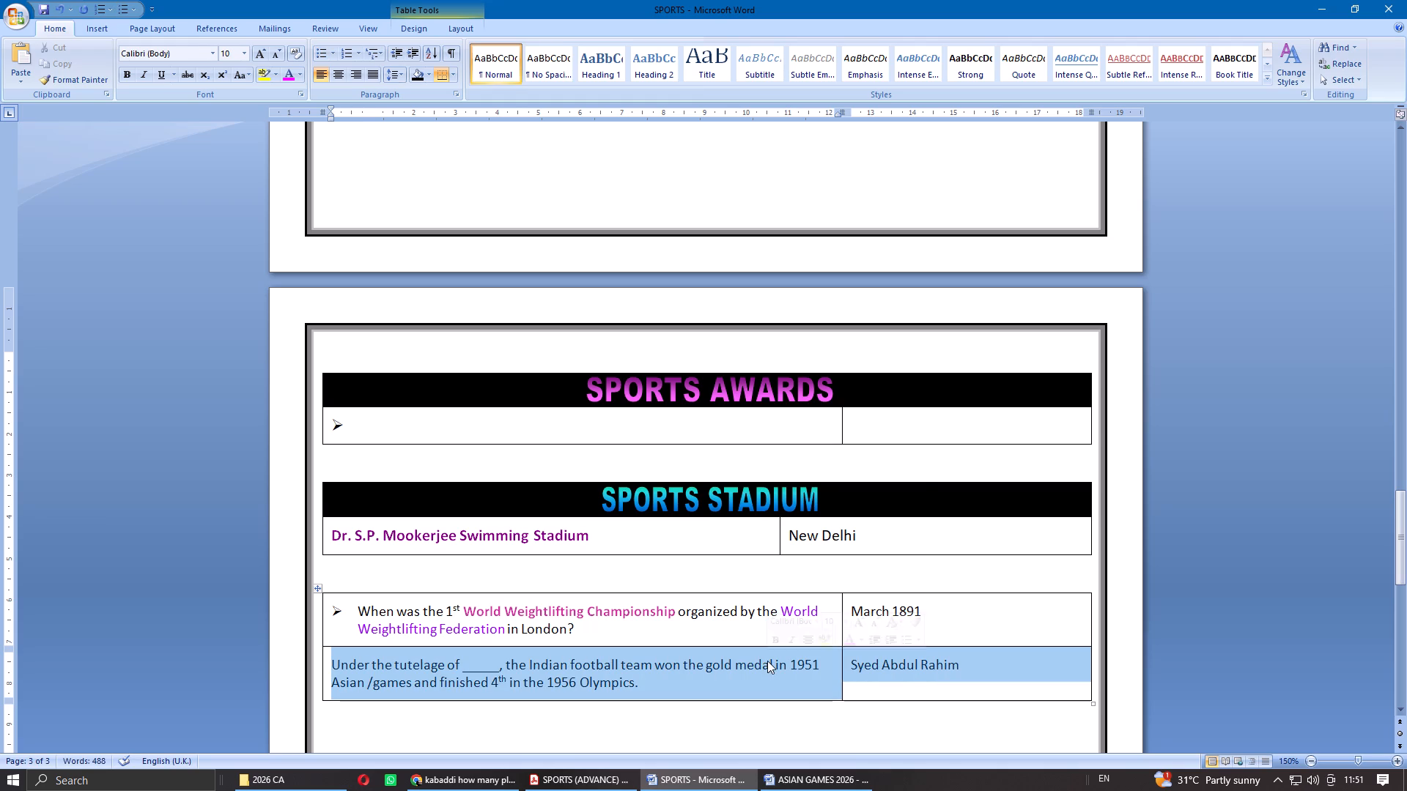
right_click(767, 661)
click(804, 472)
scroll(752, 578, up, 4)
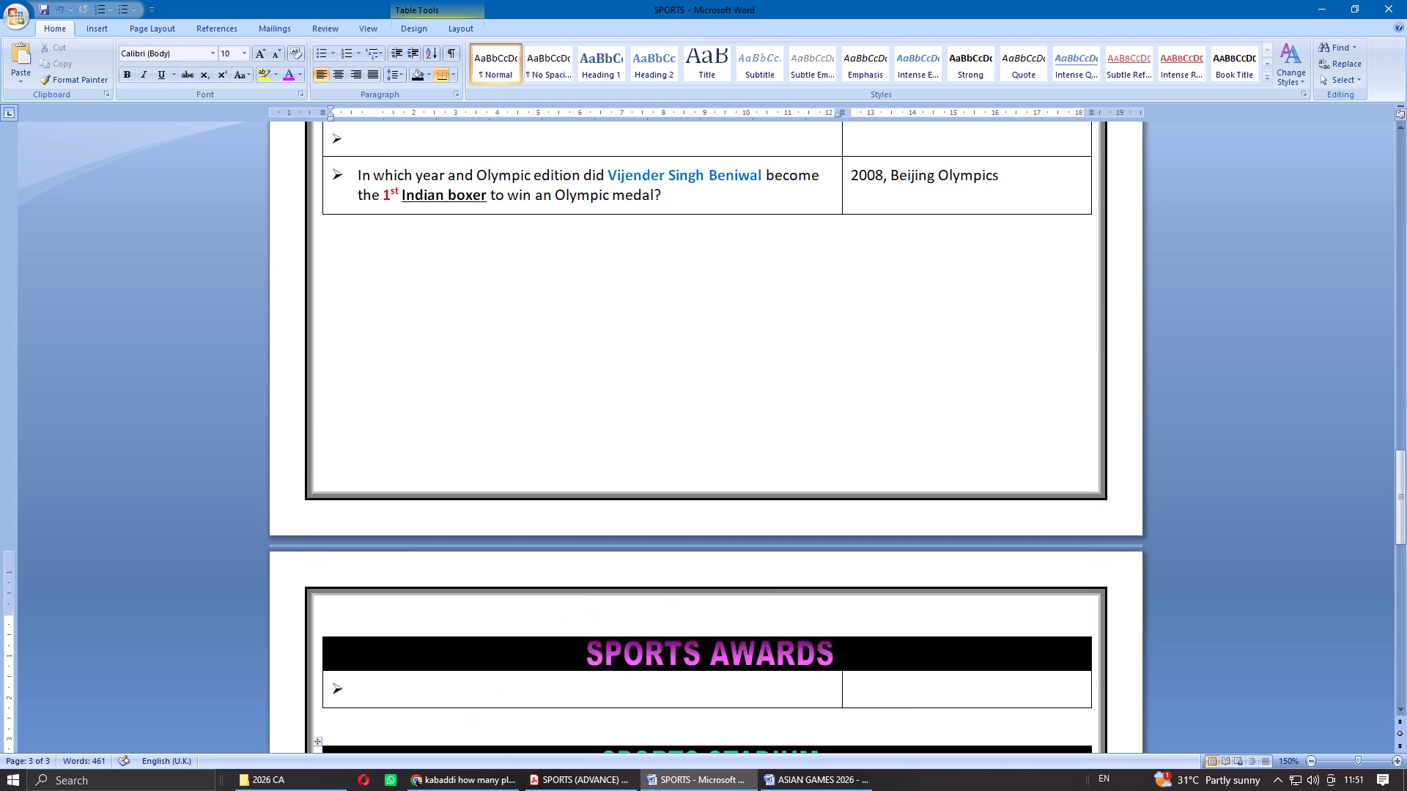
scroll(752, 578, up, 4)
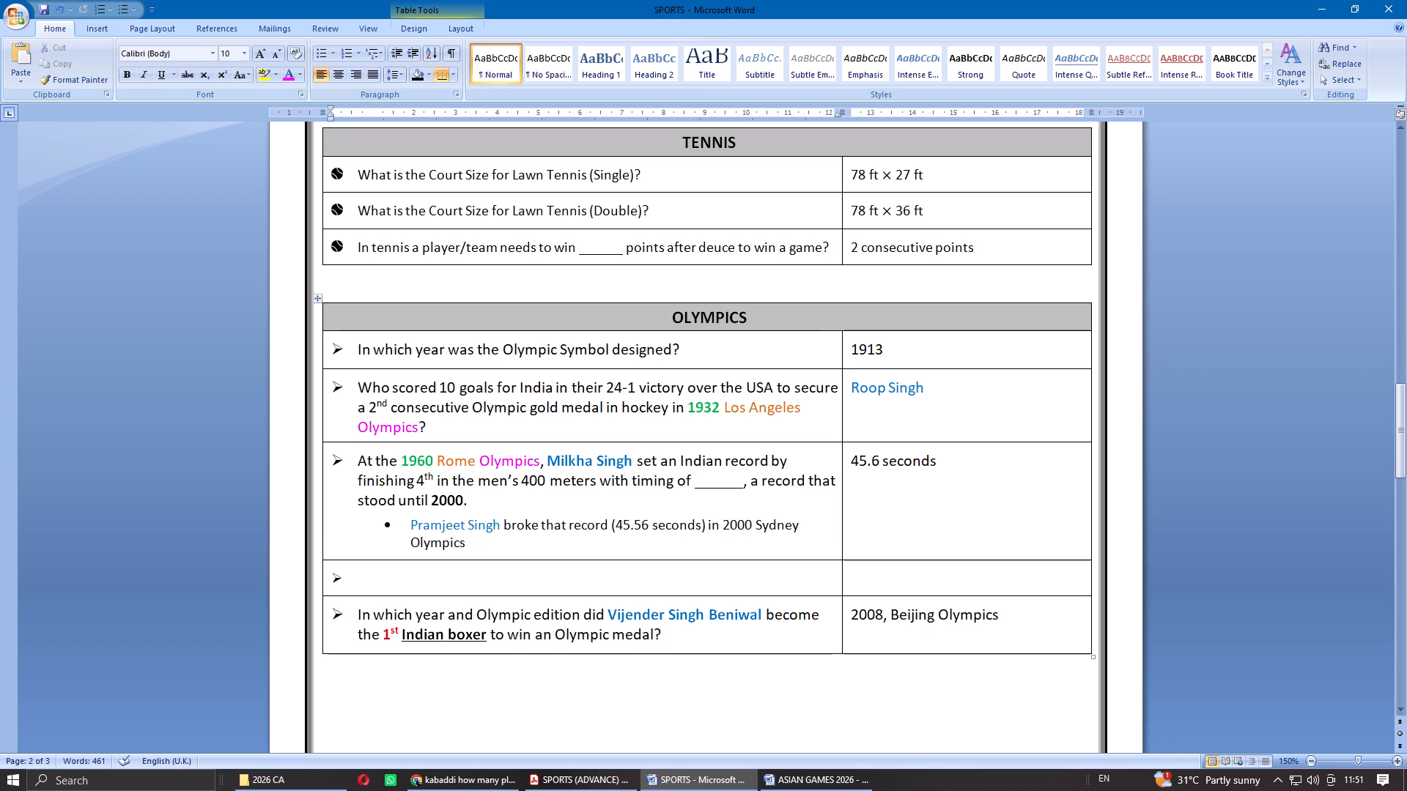
right_click(750, 415)
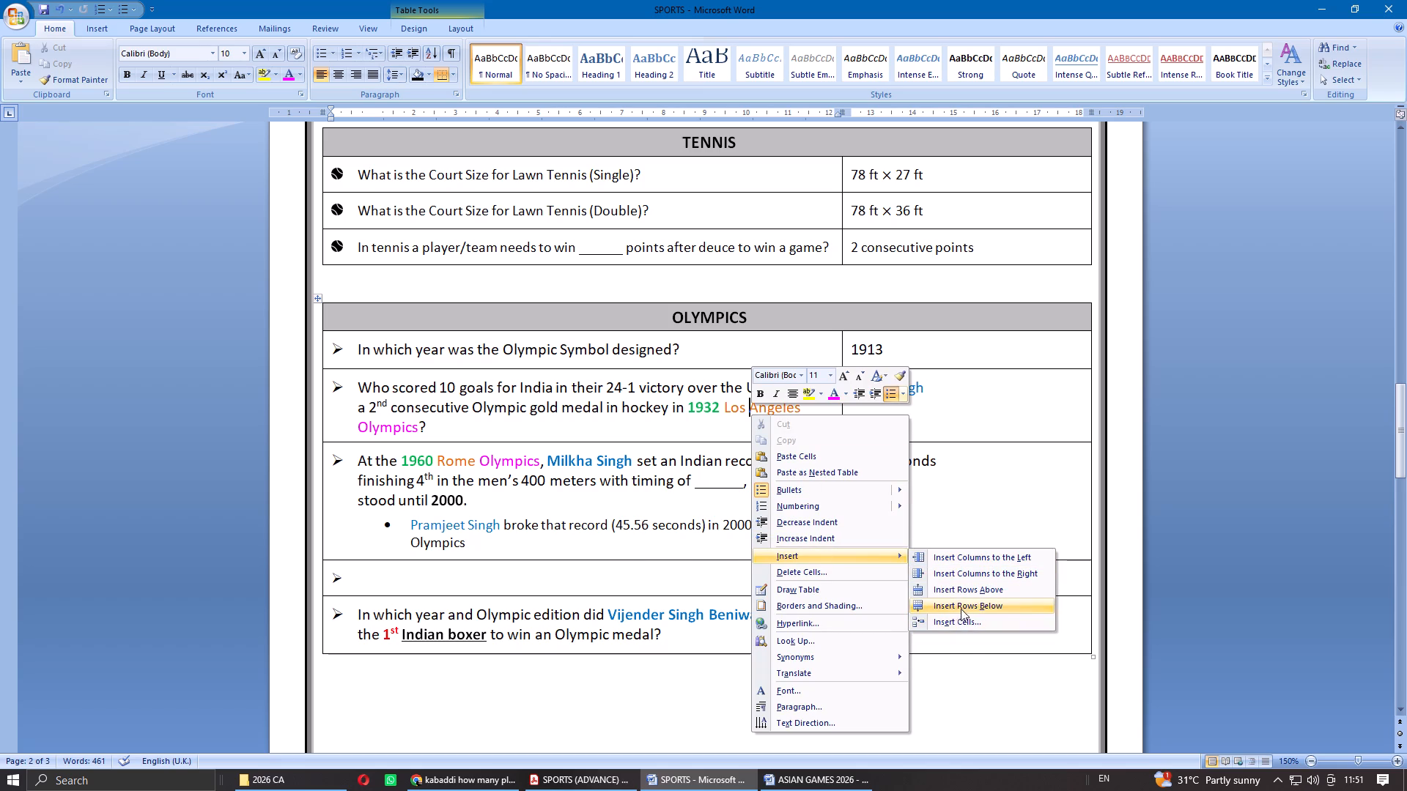
click(961, 605)
key(ctrl+v)
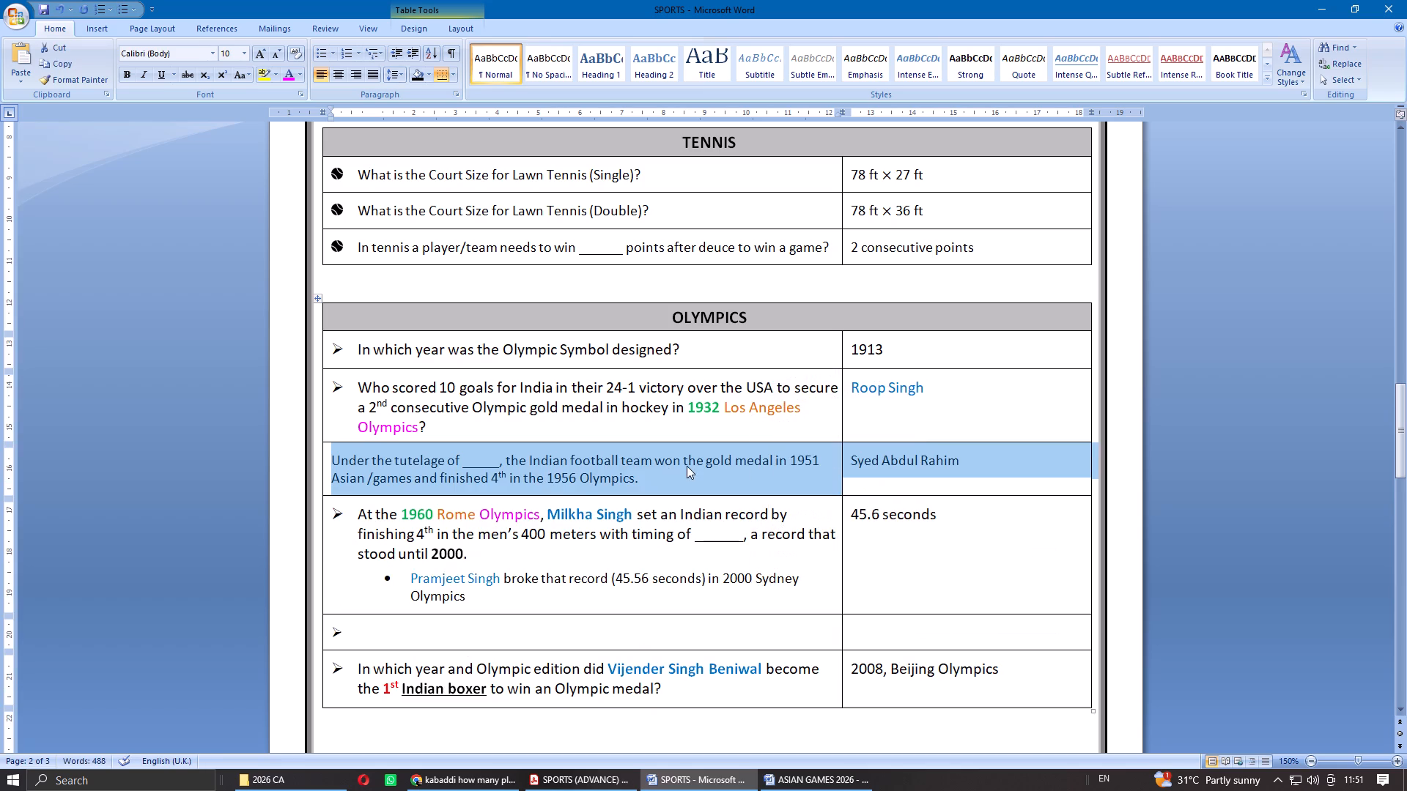
Give the moved football question an arrow bullet and set its question and answer text to 11 pt.
click(687, 466)
click(333, 54)
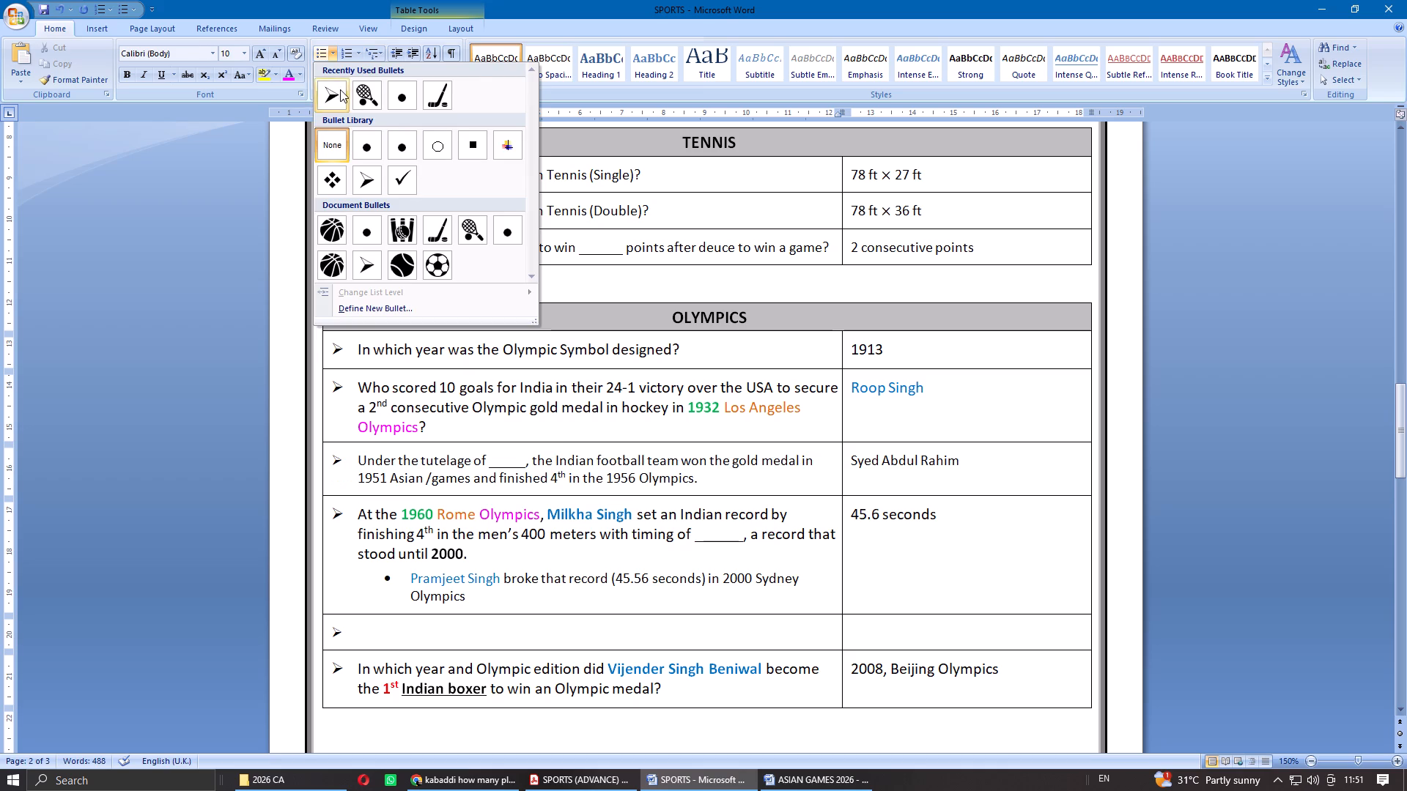
click(340, 89)
drag(896, 467, 781, 459)
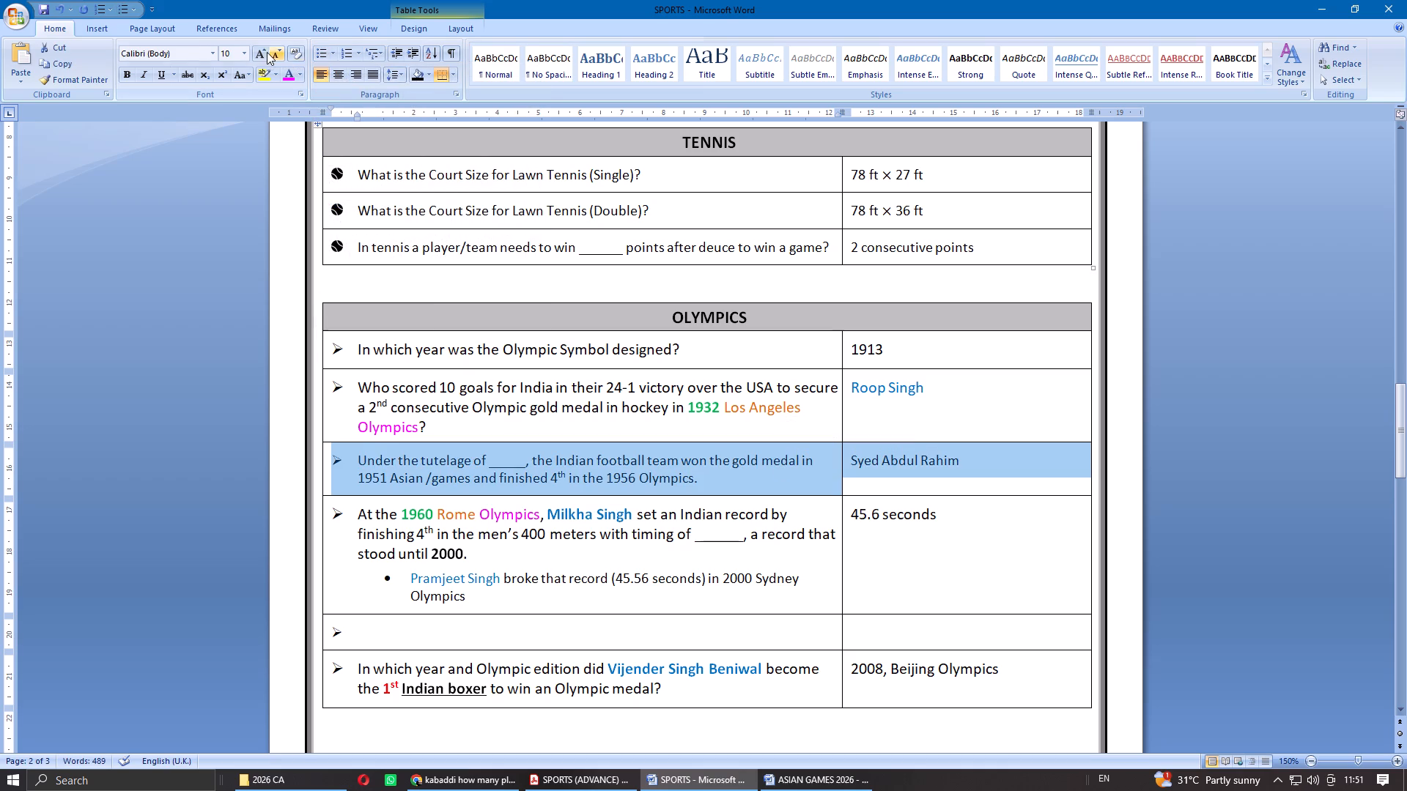
click(248, 53)
click(225, 104)
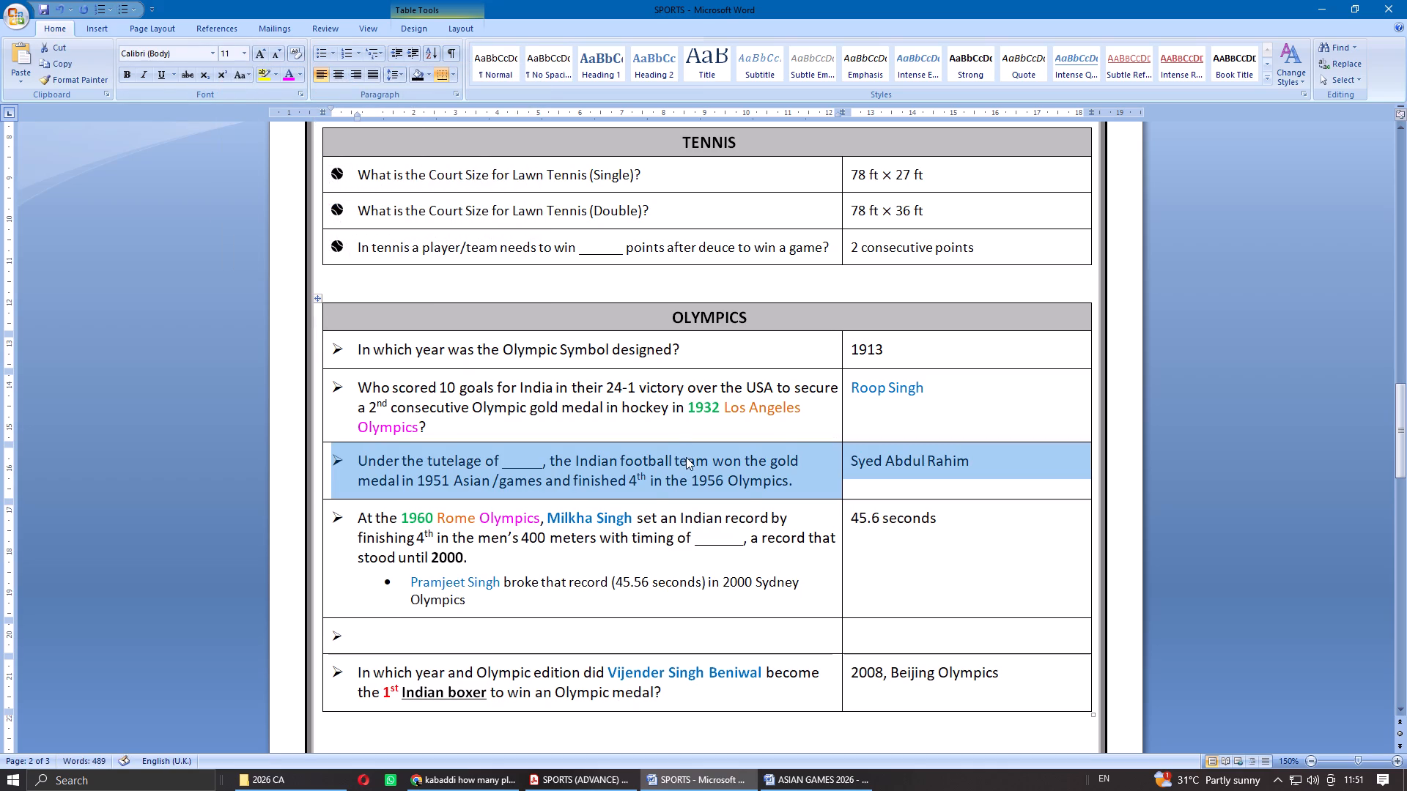
click(686, 457)
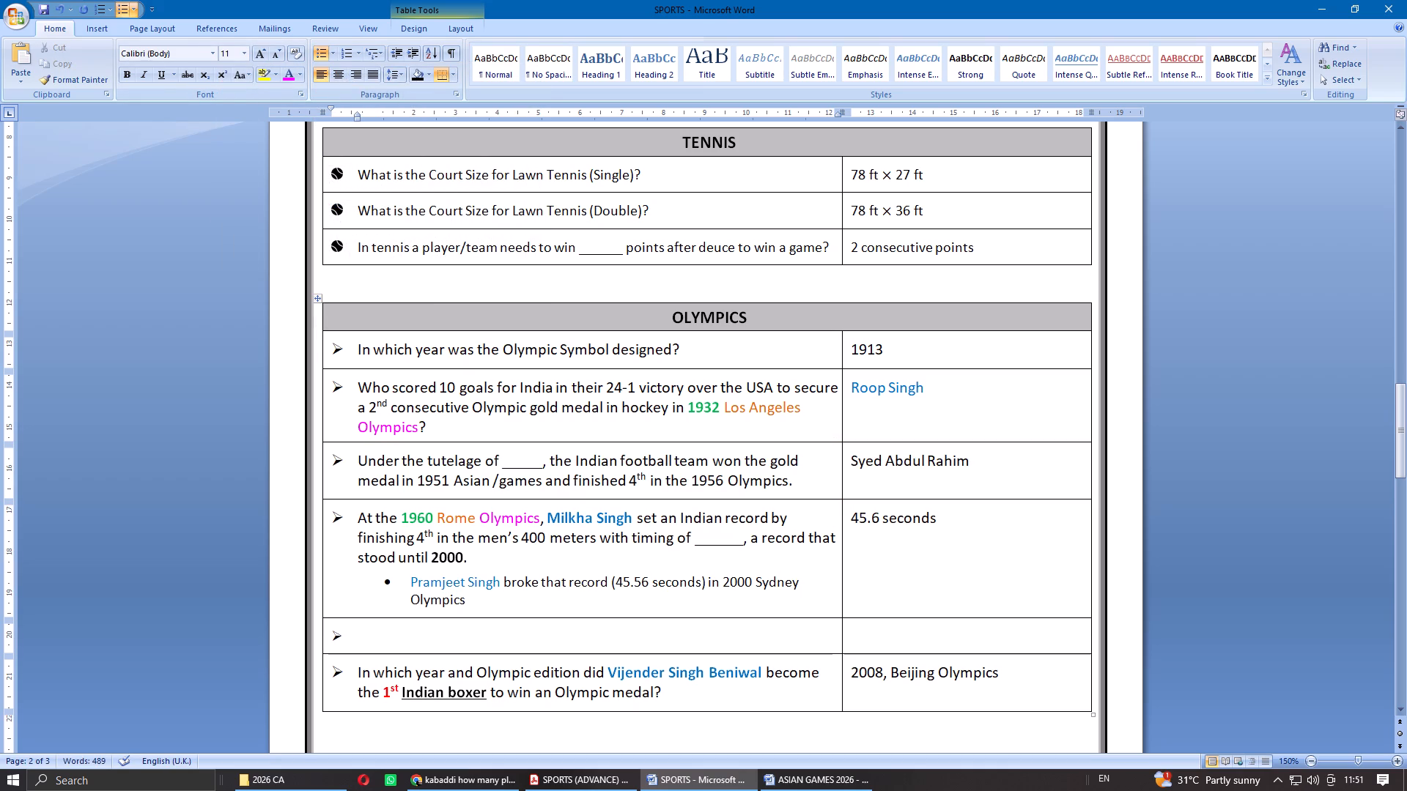
Search Google for "1956 Olympics" to check the host city, and return to the SPORTS document.
drag(695, 478, 750, 475)
key(ctrl+c)
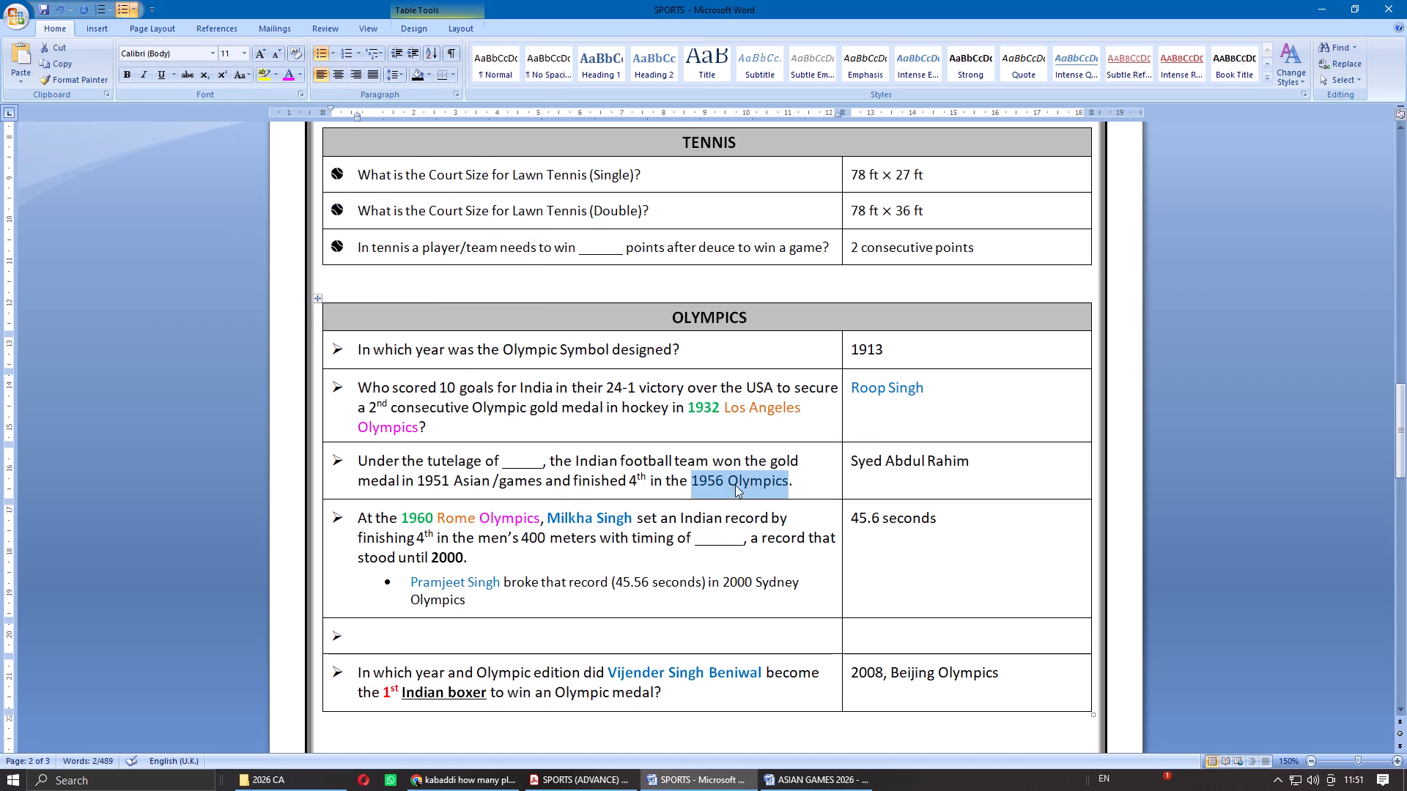
click(479, 790)
click(809, 143)
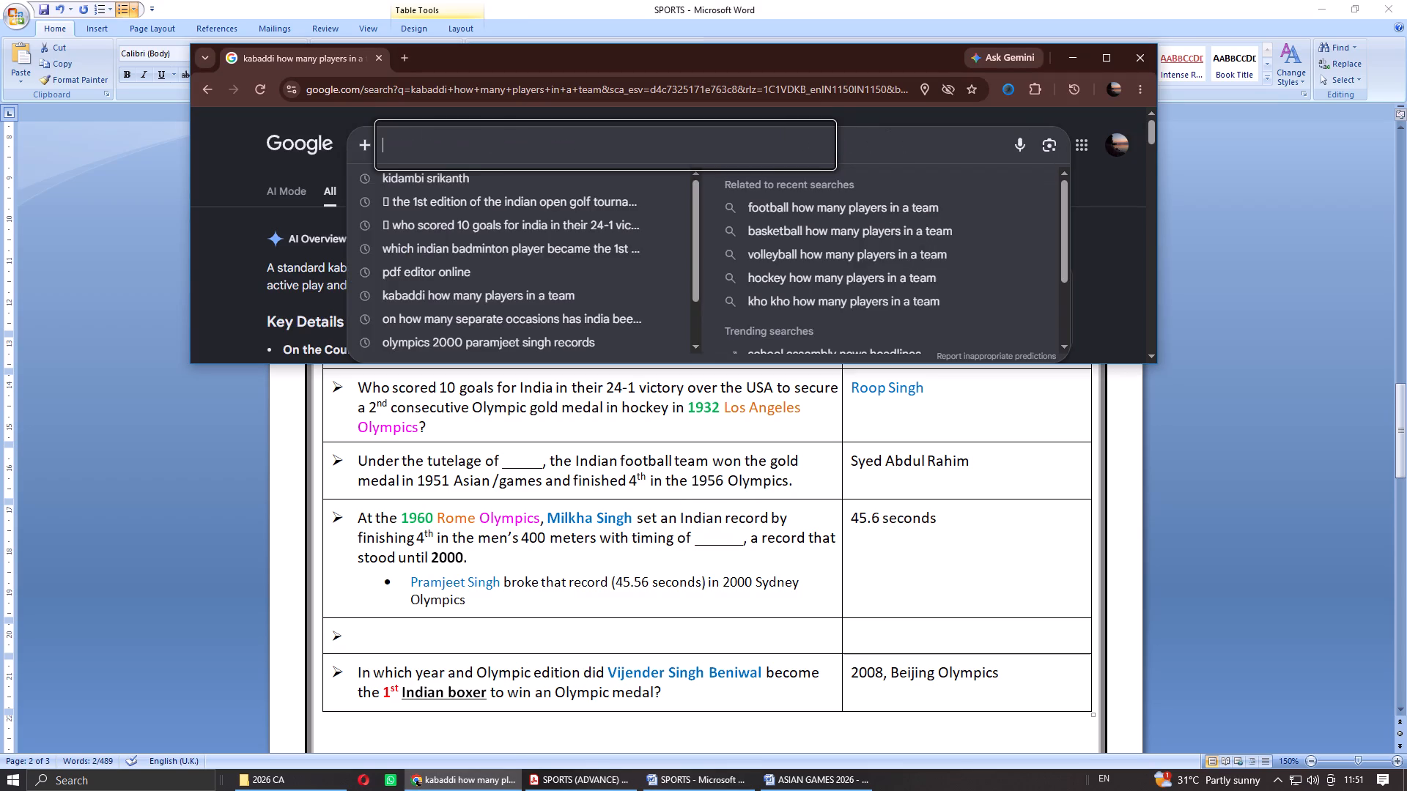
key(ctrl+v)
key(Return)
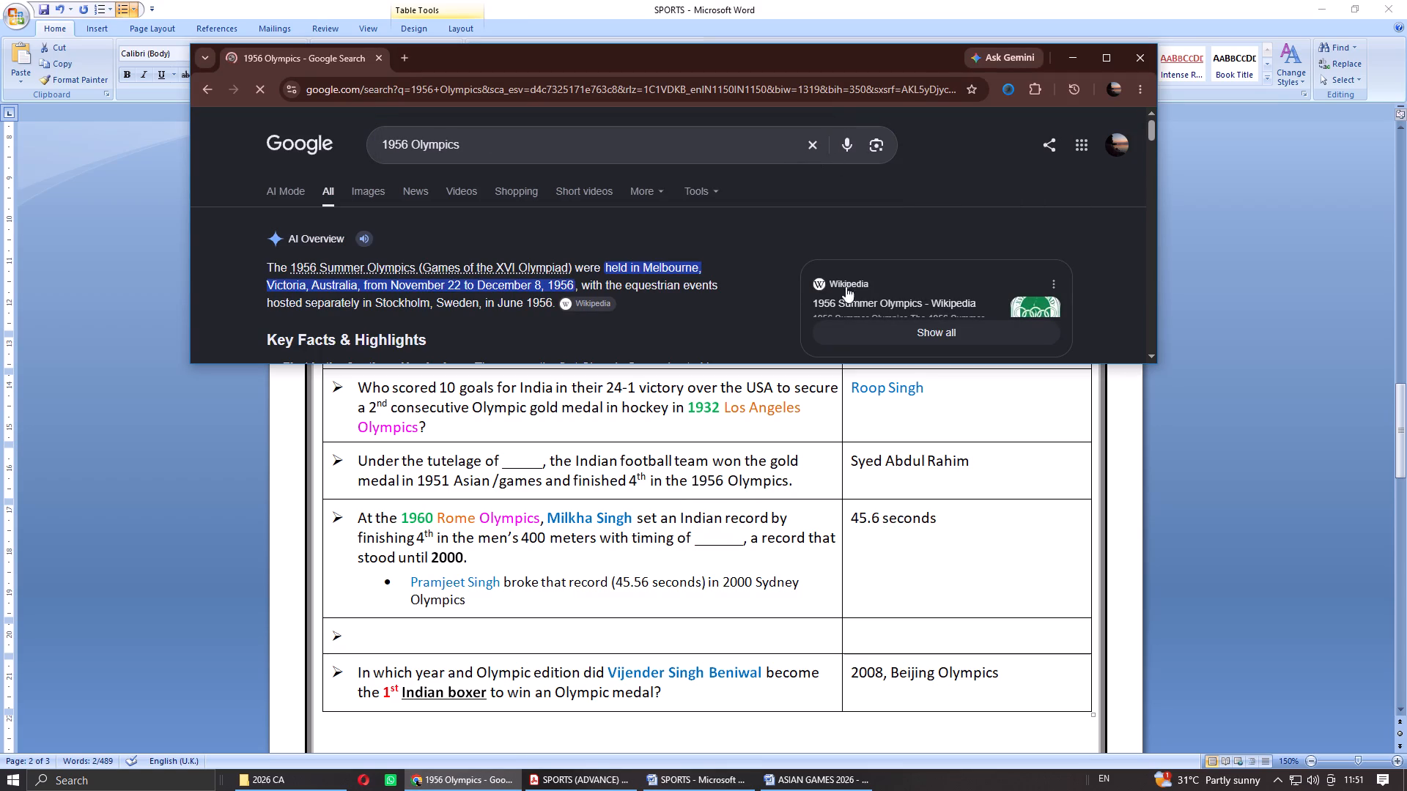
click(451, 488)
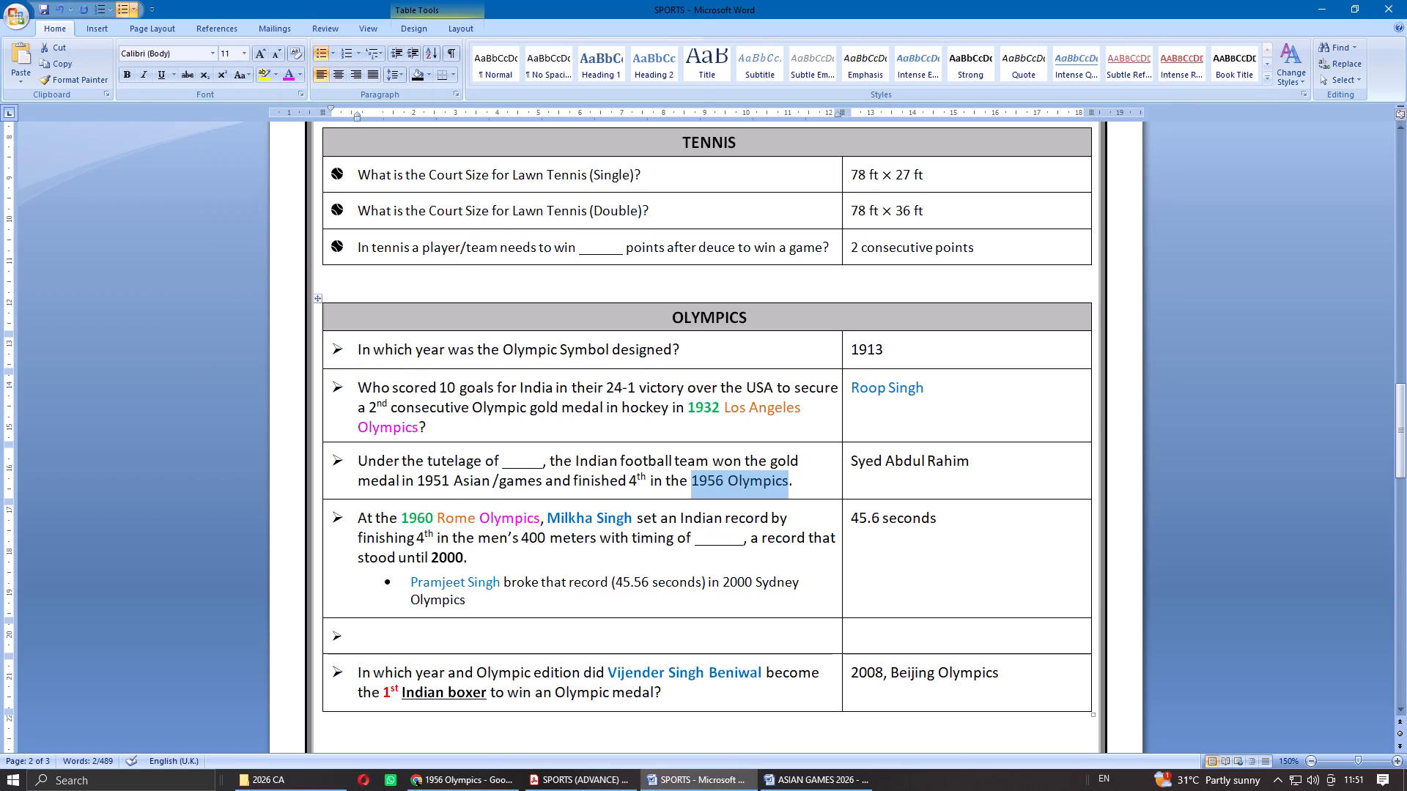
Insert "Melbourne" between 1956 and Olympics in the Indian football team question.
click(419, 480)
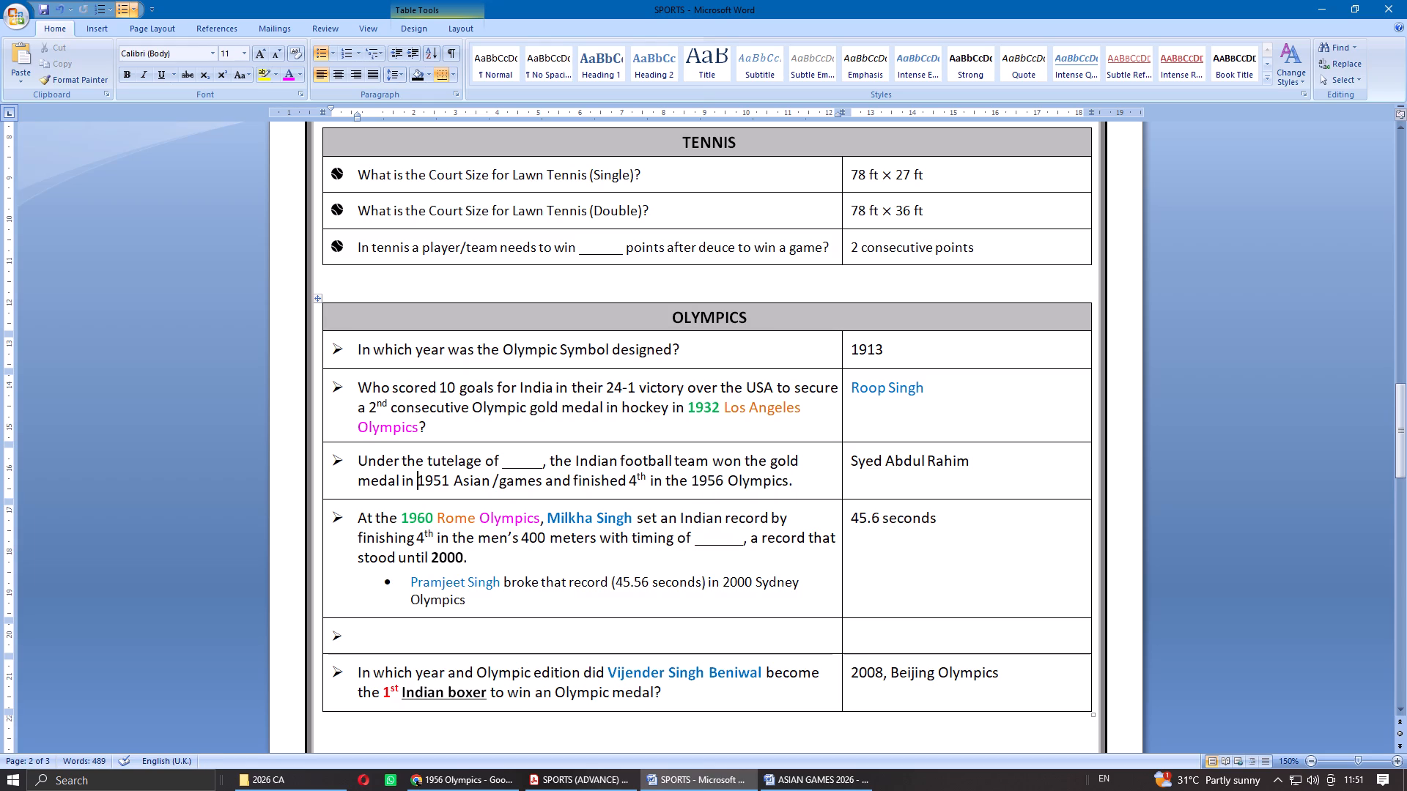
click(728, 480)
text(Melbourne)
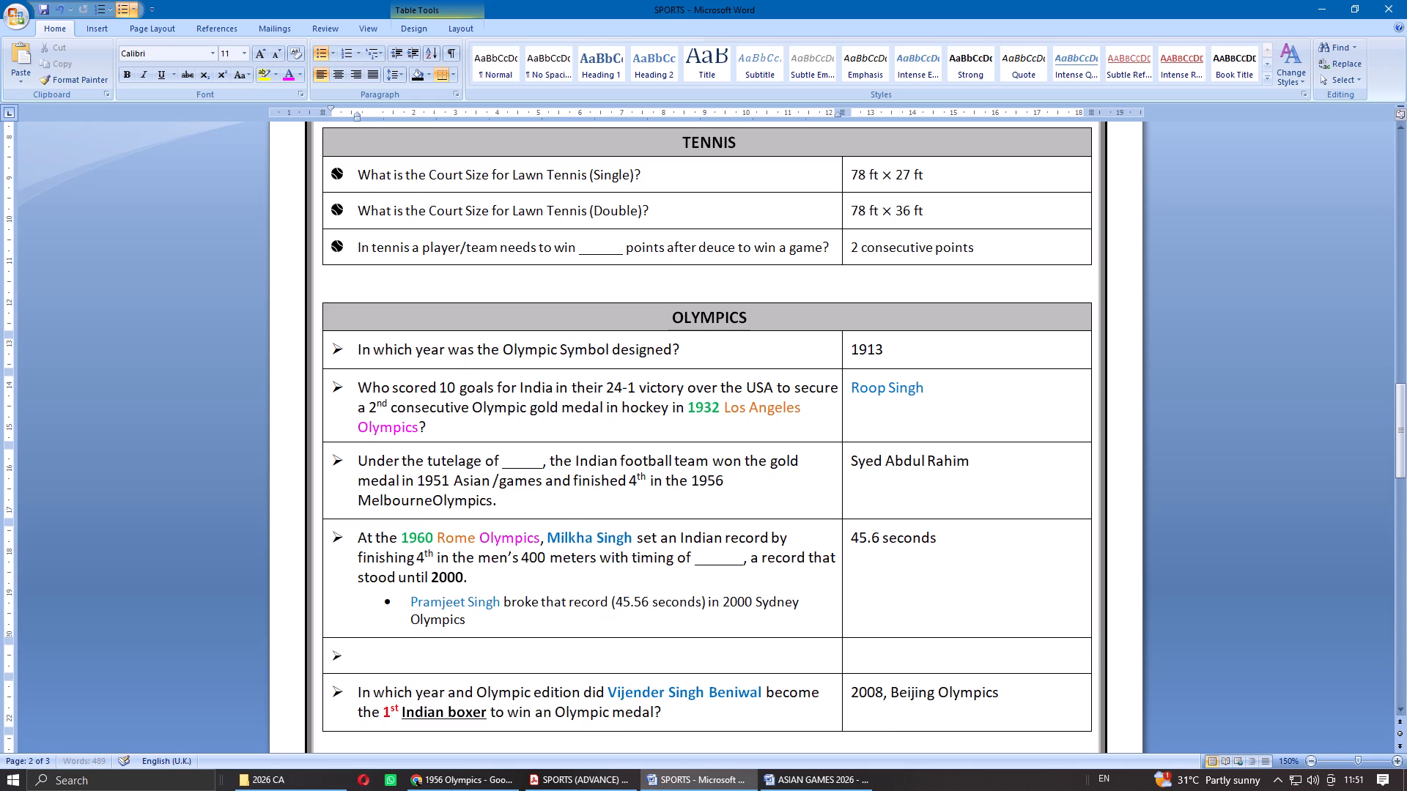
key(space)
Make the year 1956 in the football question bold and green.
double_click(703, 479)
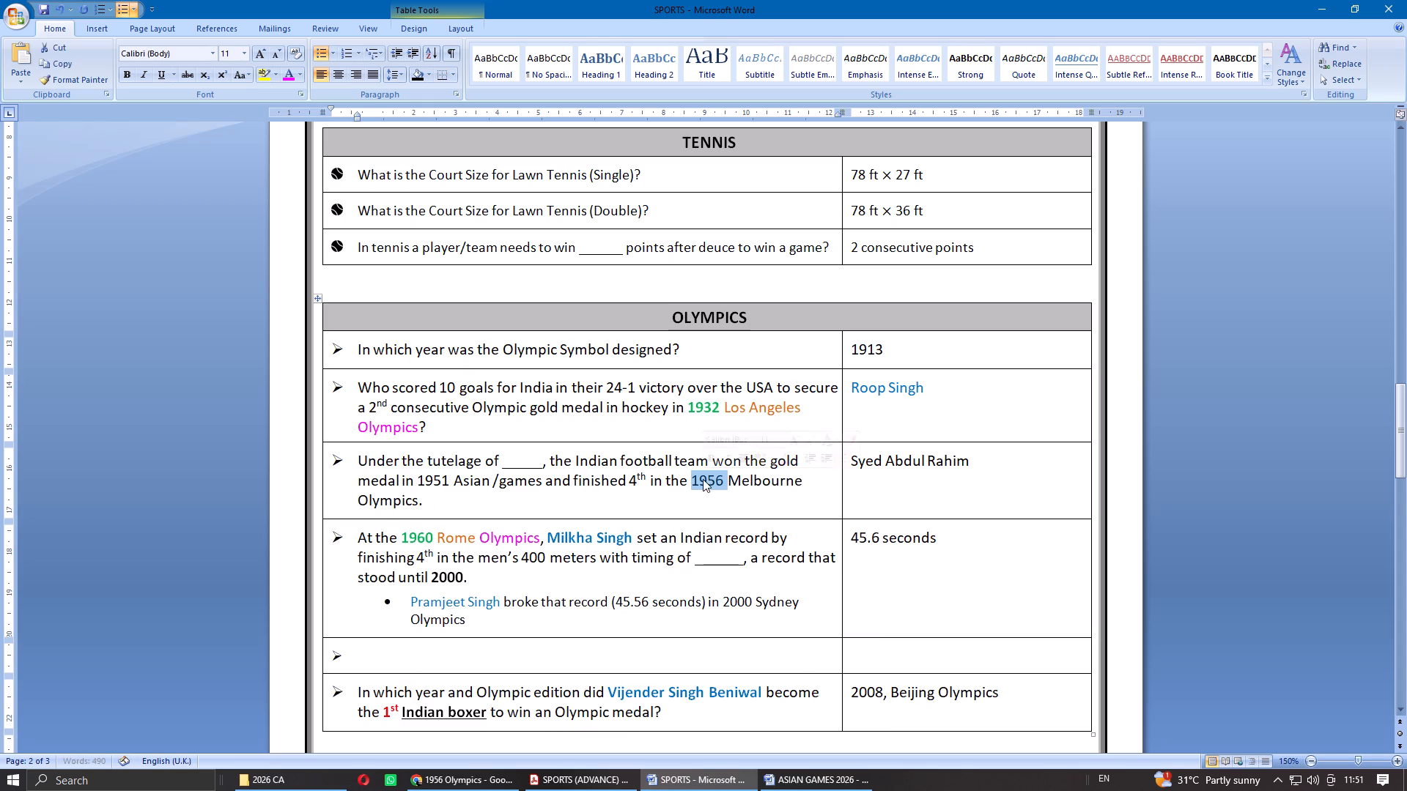
key(ctrl+b)
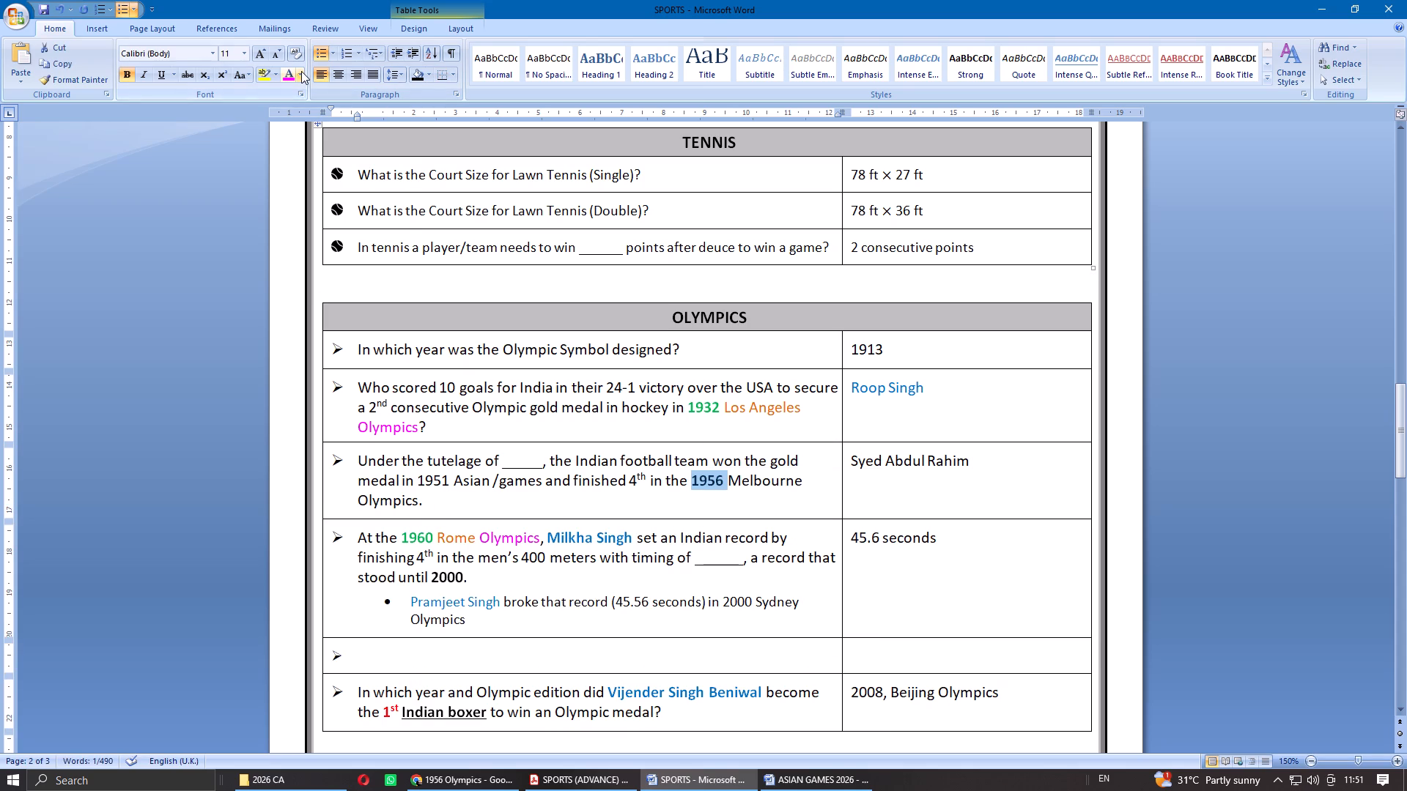
click(301, 71)
click(318, 240)
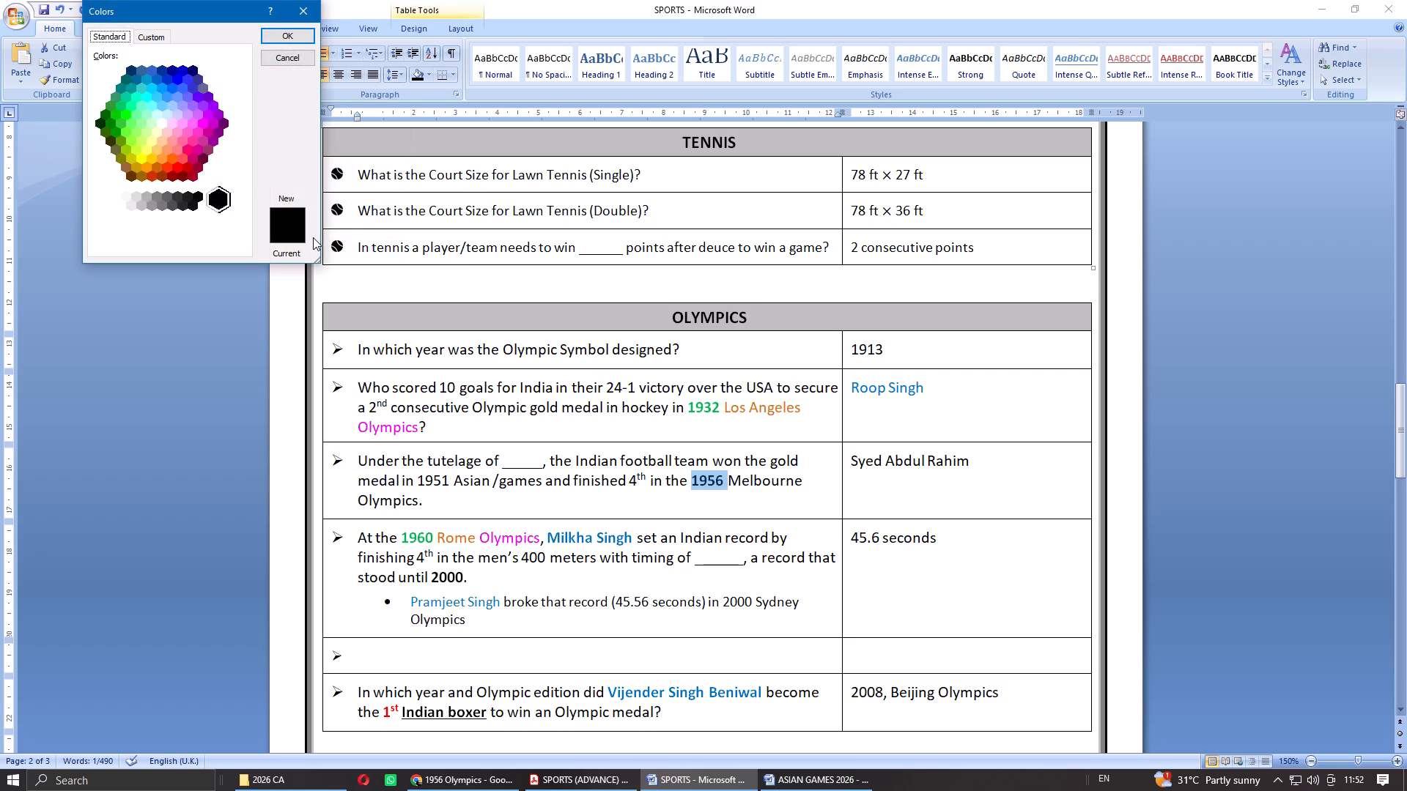
click(302, 12)
click(300, 77)
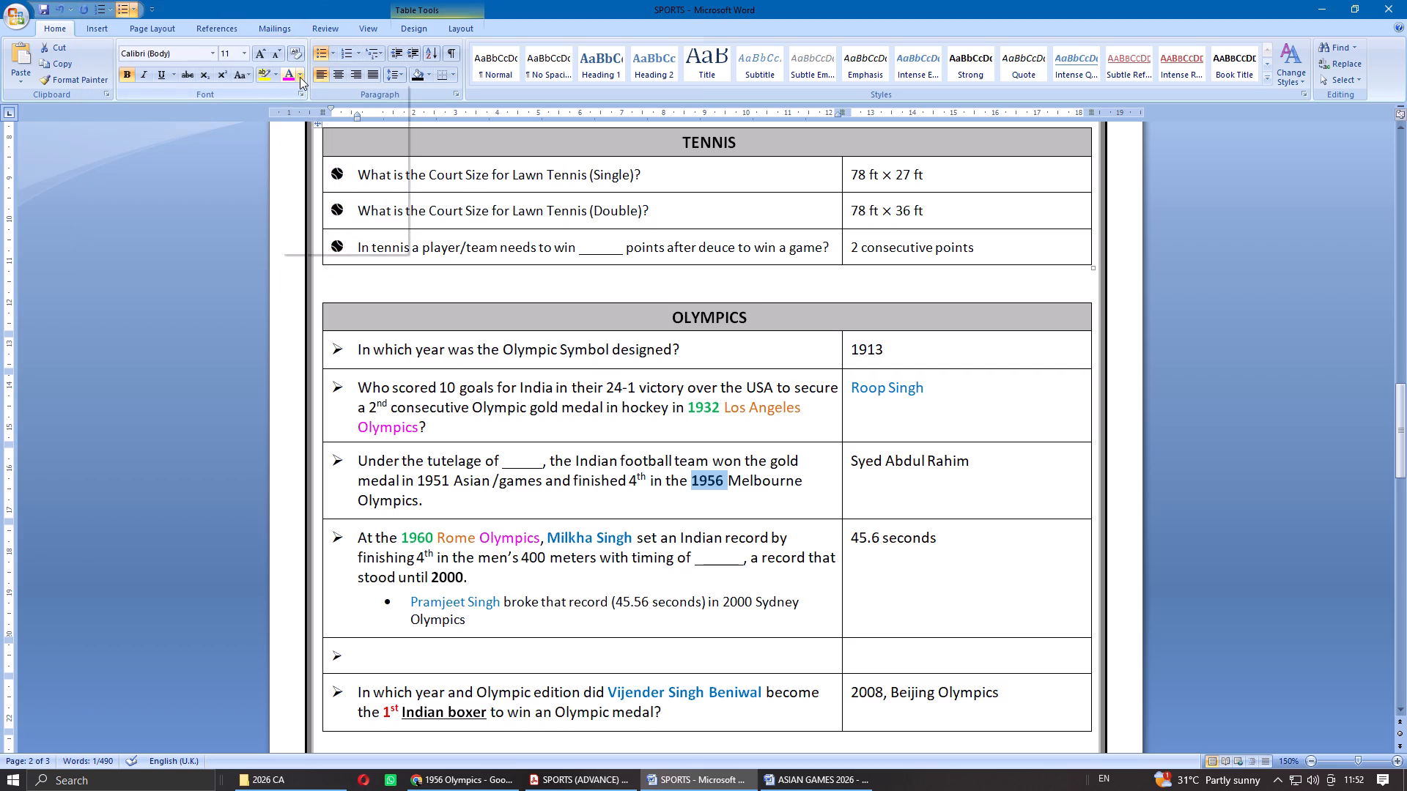
click(350, 201)
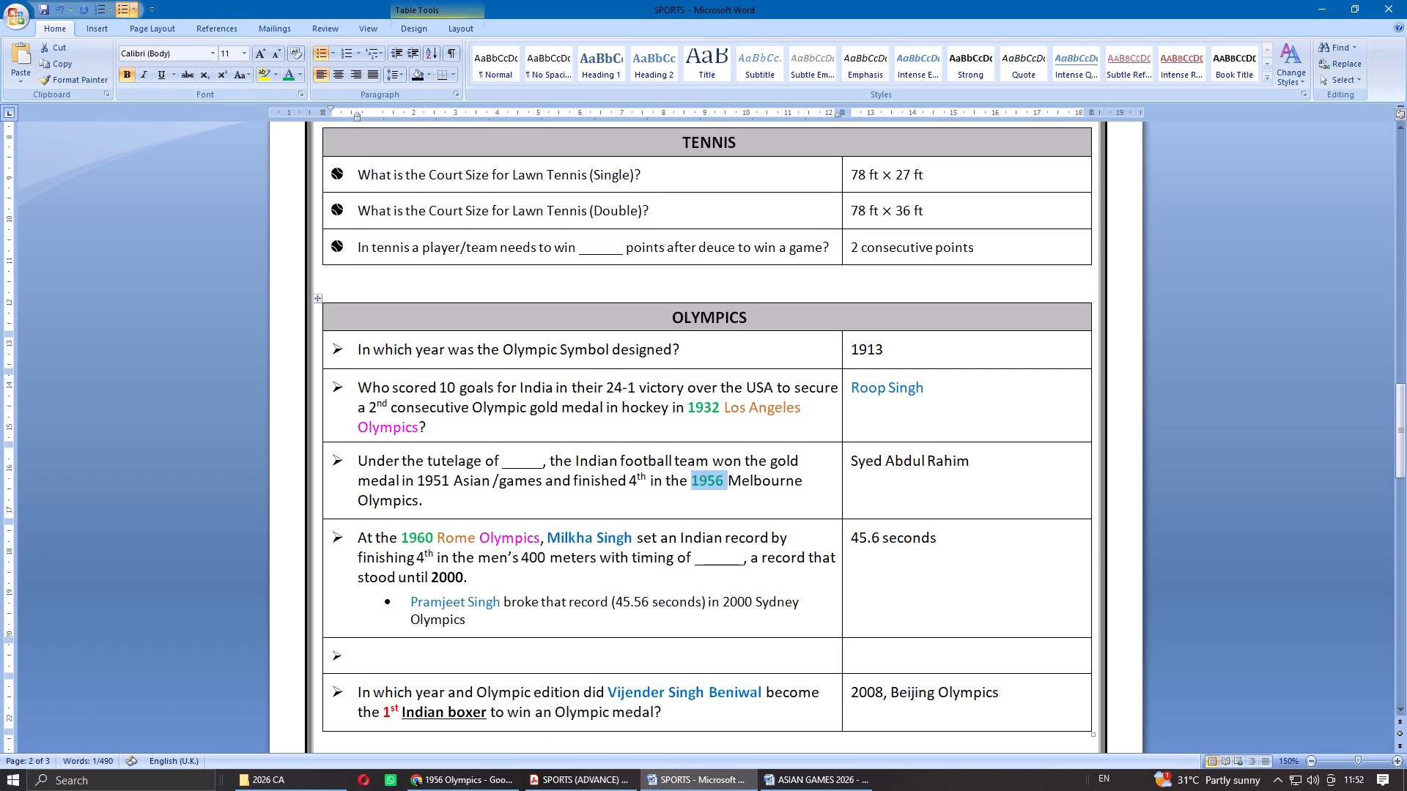
Colour the word Olympics in the football question magenta, matching Olympics in the 1932 Los Angeles question.
double_click(394, 502)
double_click(393, 429)
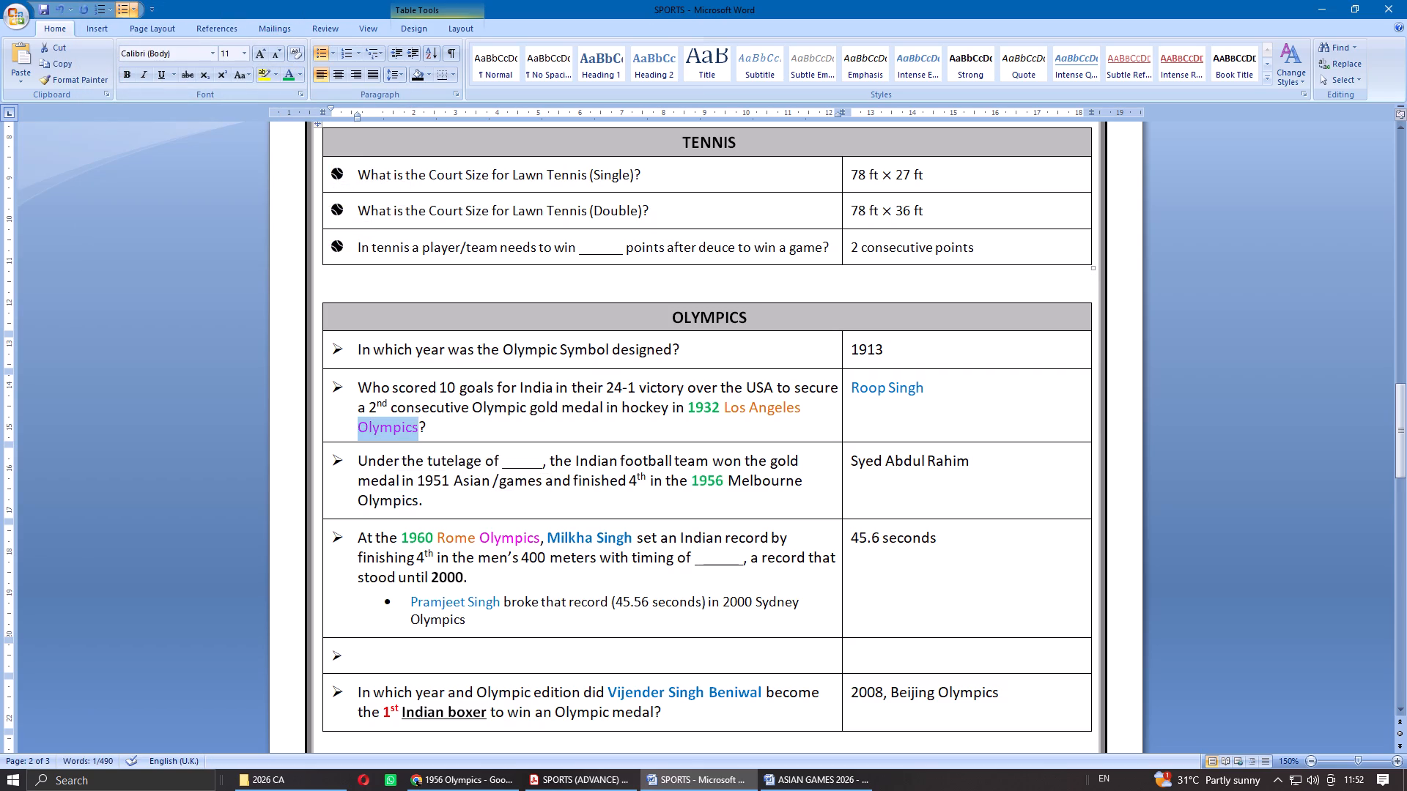
click(298, 75)
click(321, 243)
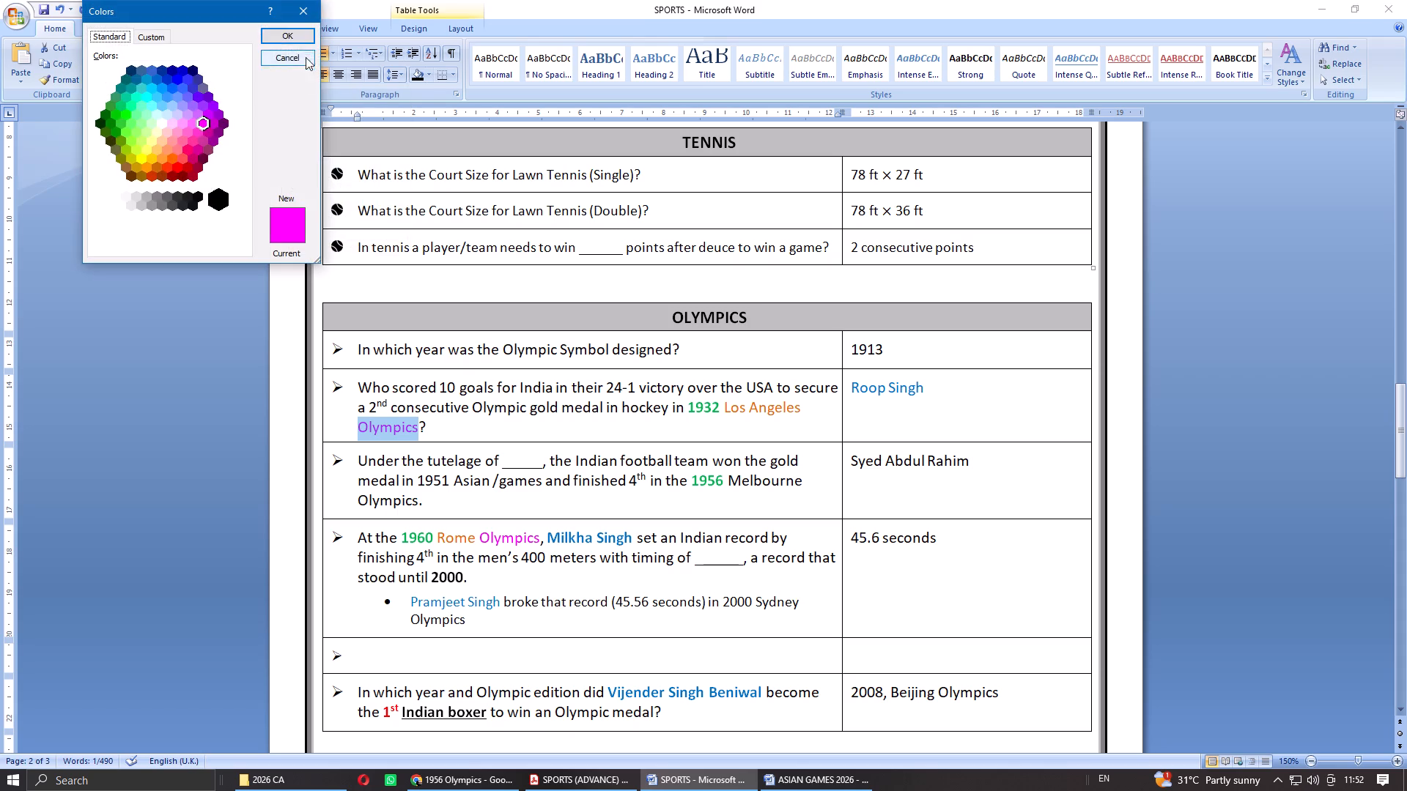
click(300, 40)
triple_click(375, 493)
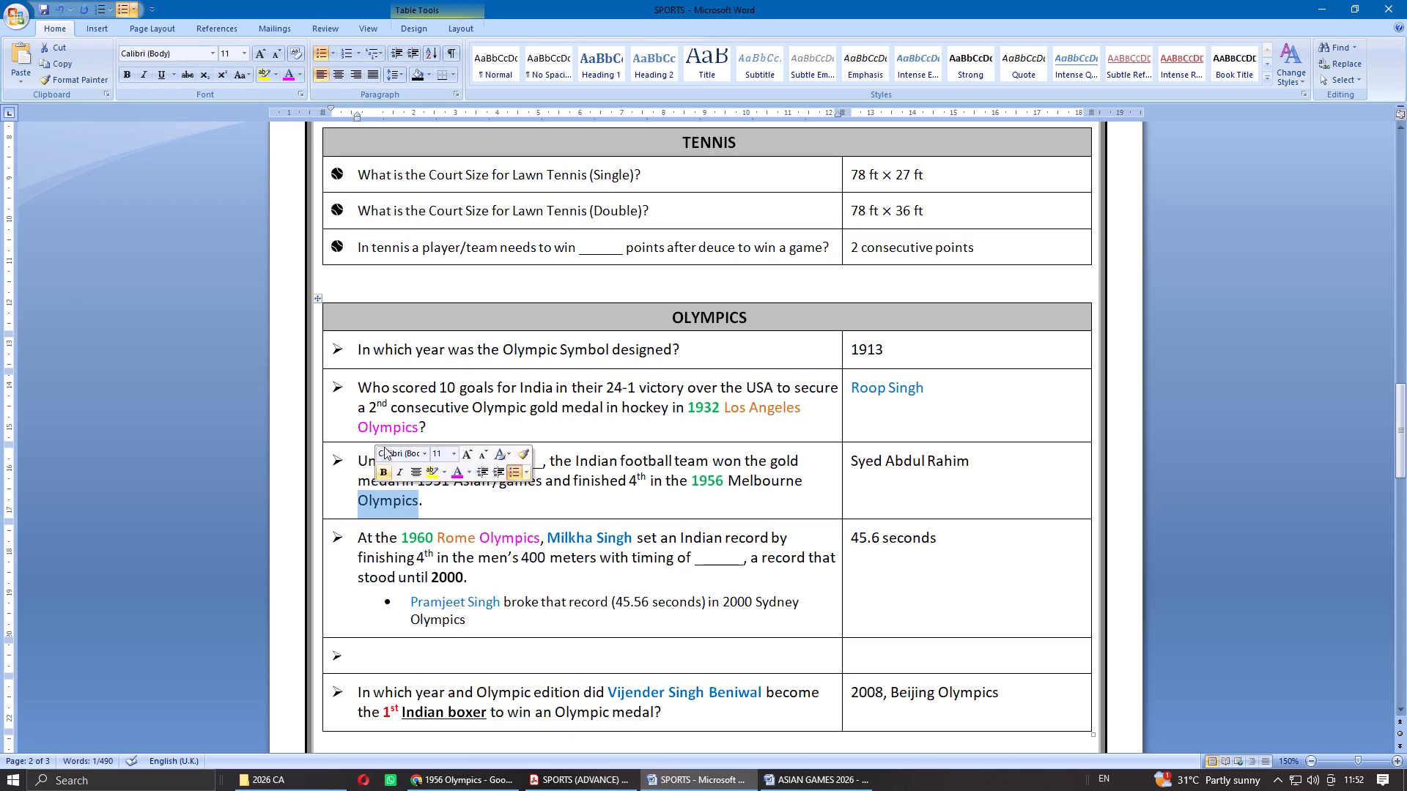
click(288, 73)
Colour the word Melbourne in the football question orange, matching Los Angeles in the 1932 question.
double_click(761, 486)
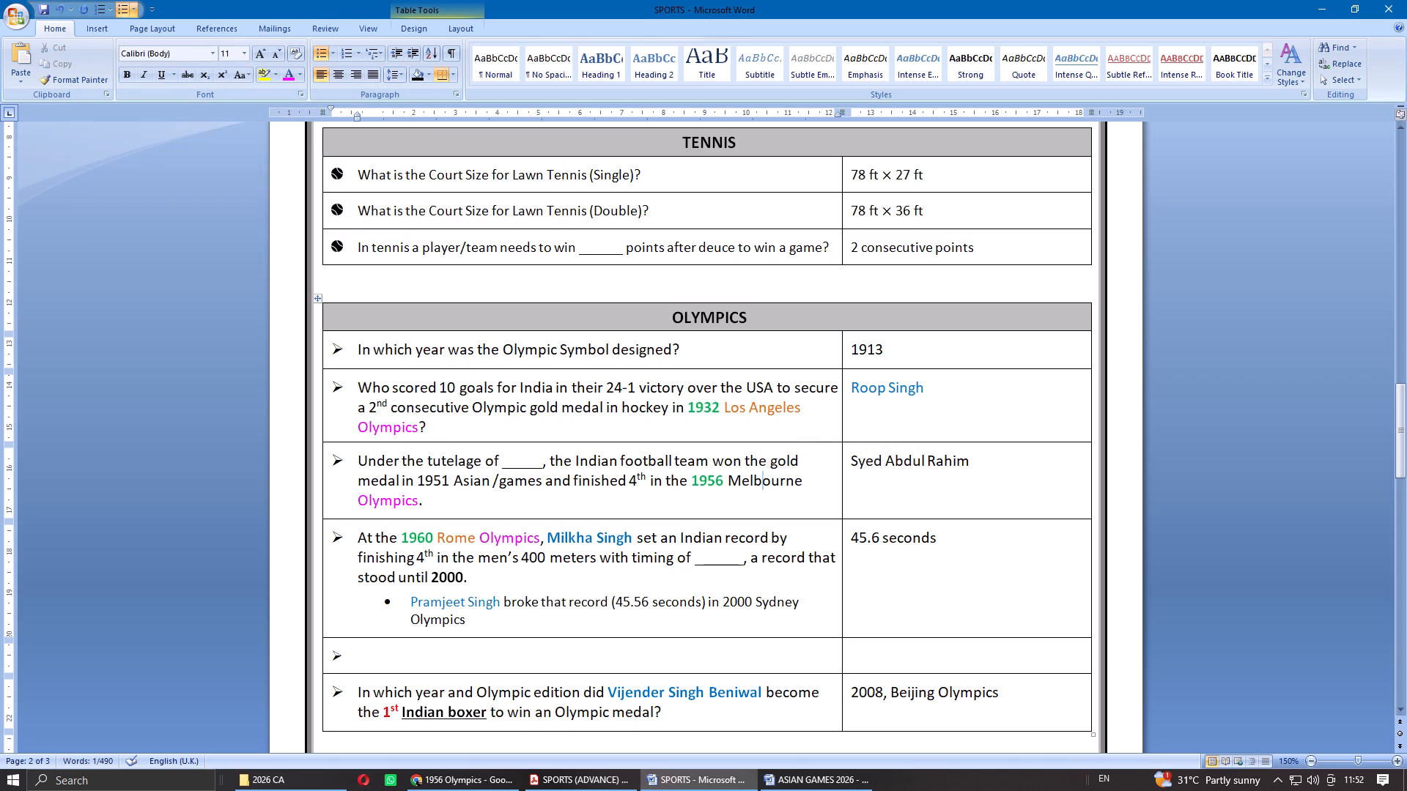
click(300, 71)
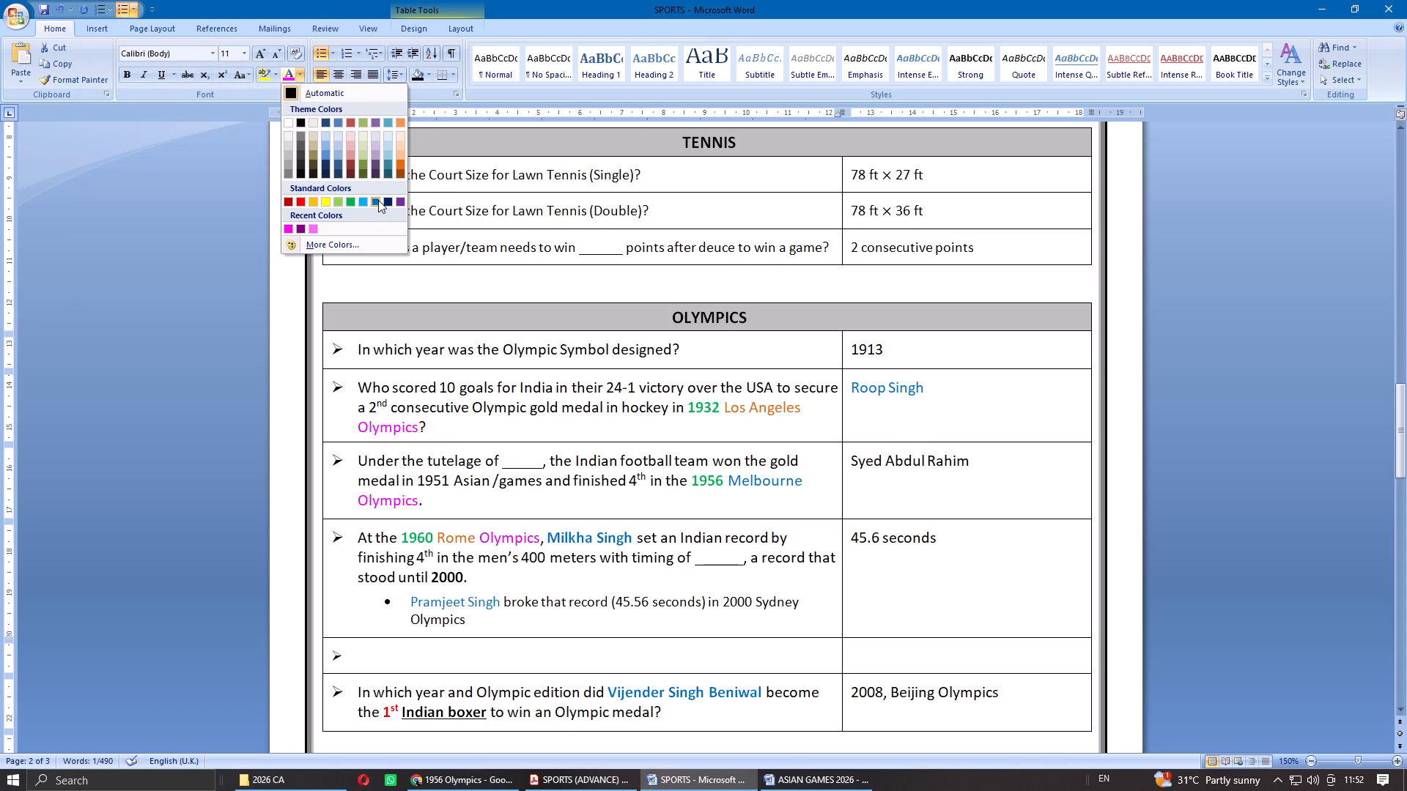
click(399, 166)
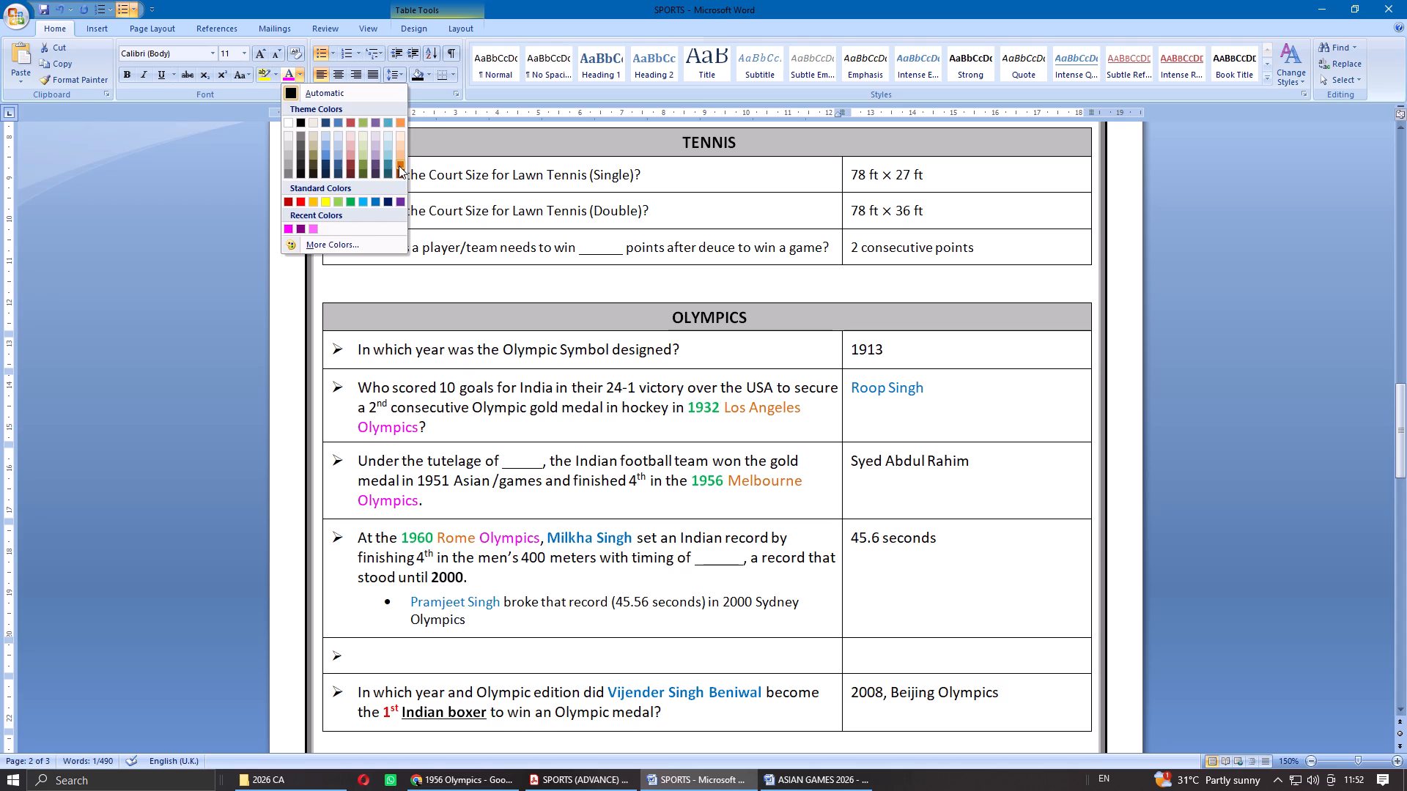
click(706, 502)
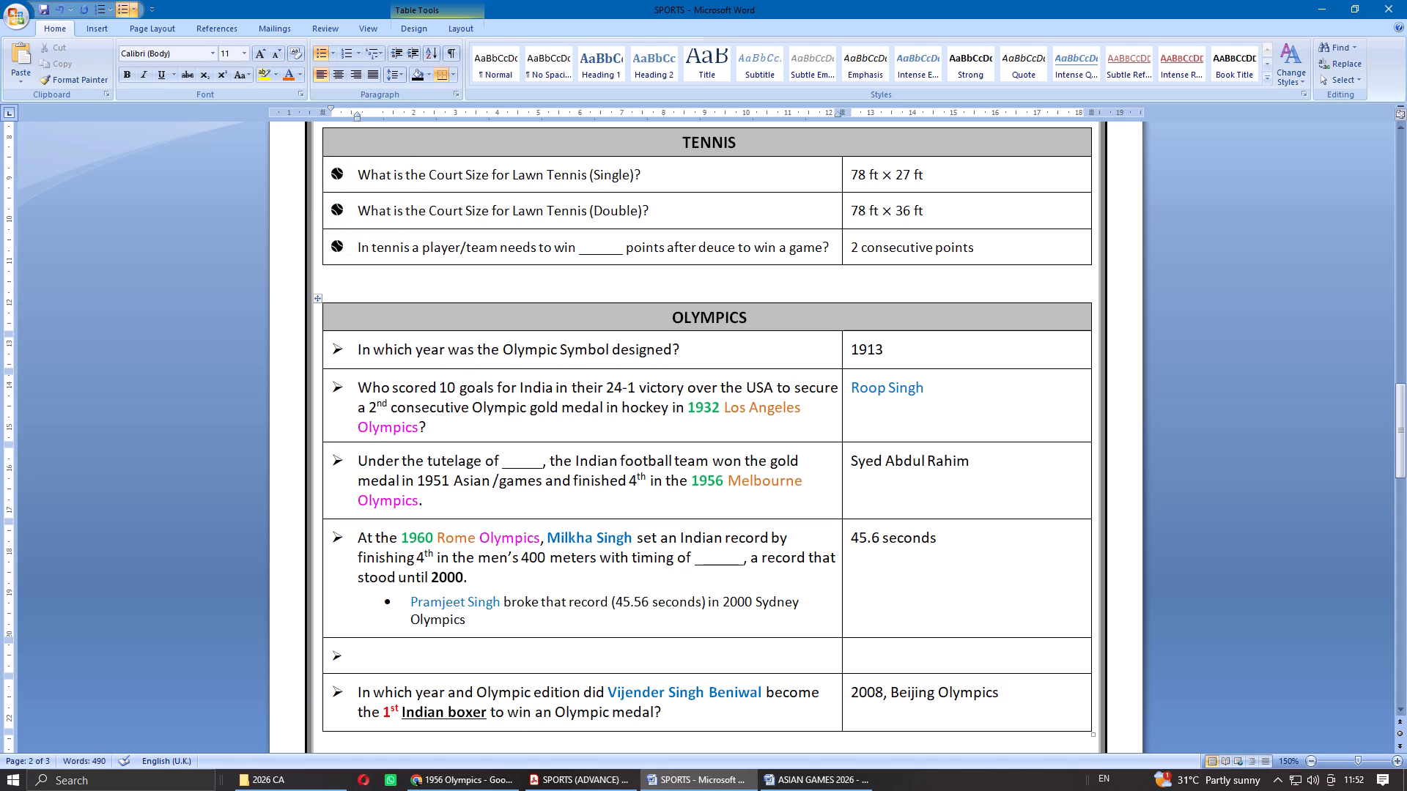
Colour the answer Syed Abdul Rahim blue, matching the Roop Singh answer.
drag(976, 468, 863, 468)
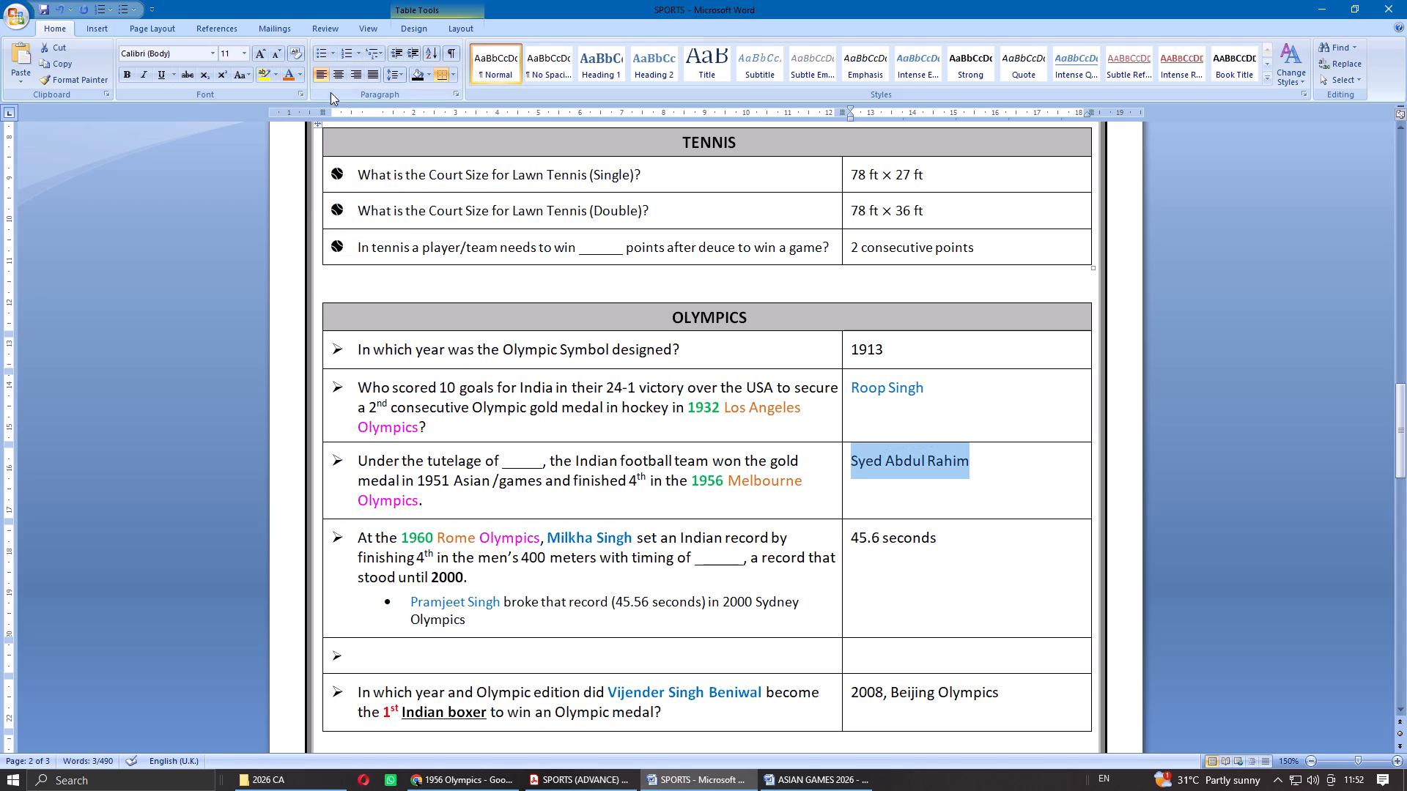
click(304, 77)
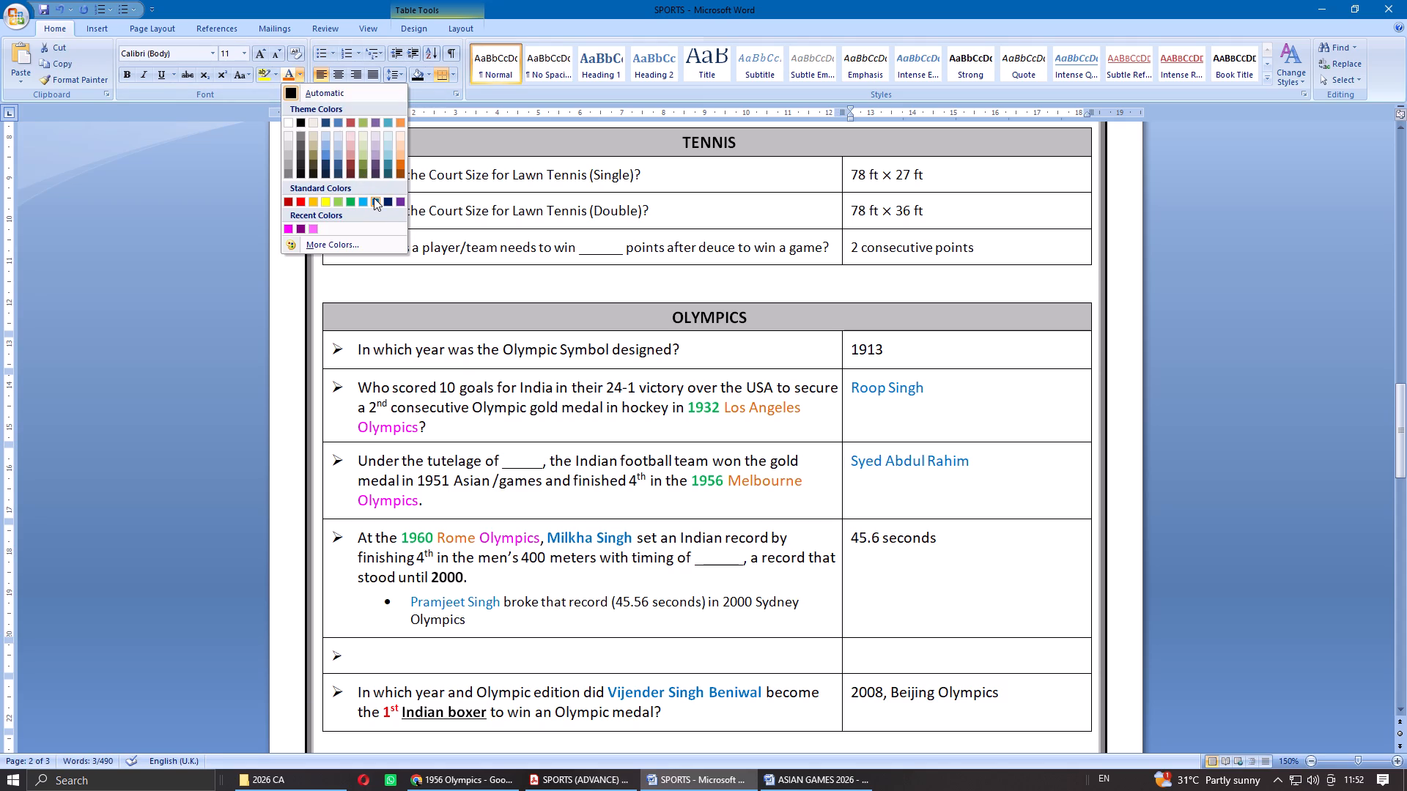
click(374, 198)
Remove the bold from Milkha Singh in the 1960 Rome Olympics question and save the document.
drag(561, 540, 616, 538)
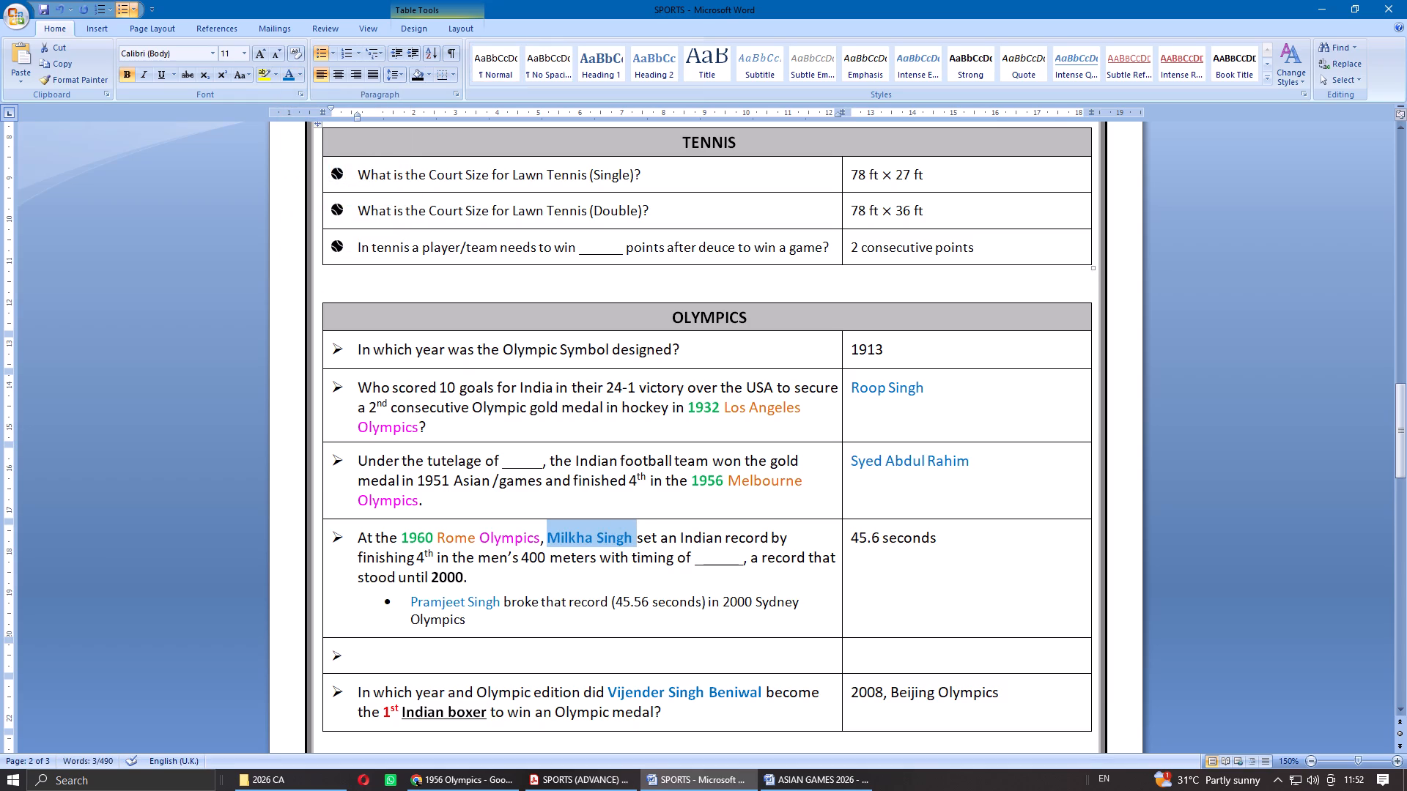
key(ctrl+b)
click(928, 557)
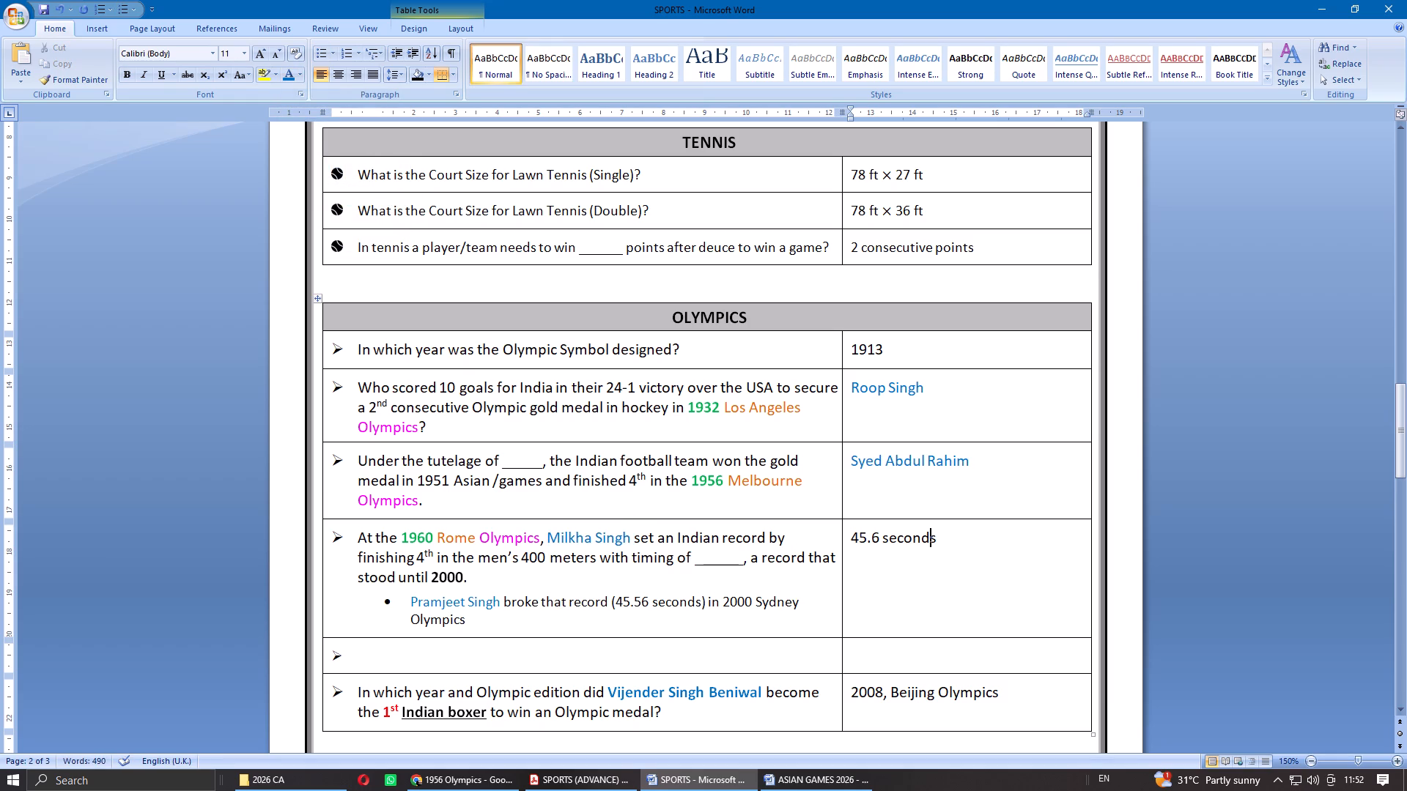
click(44, 8)
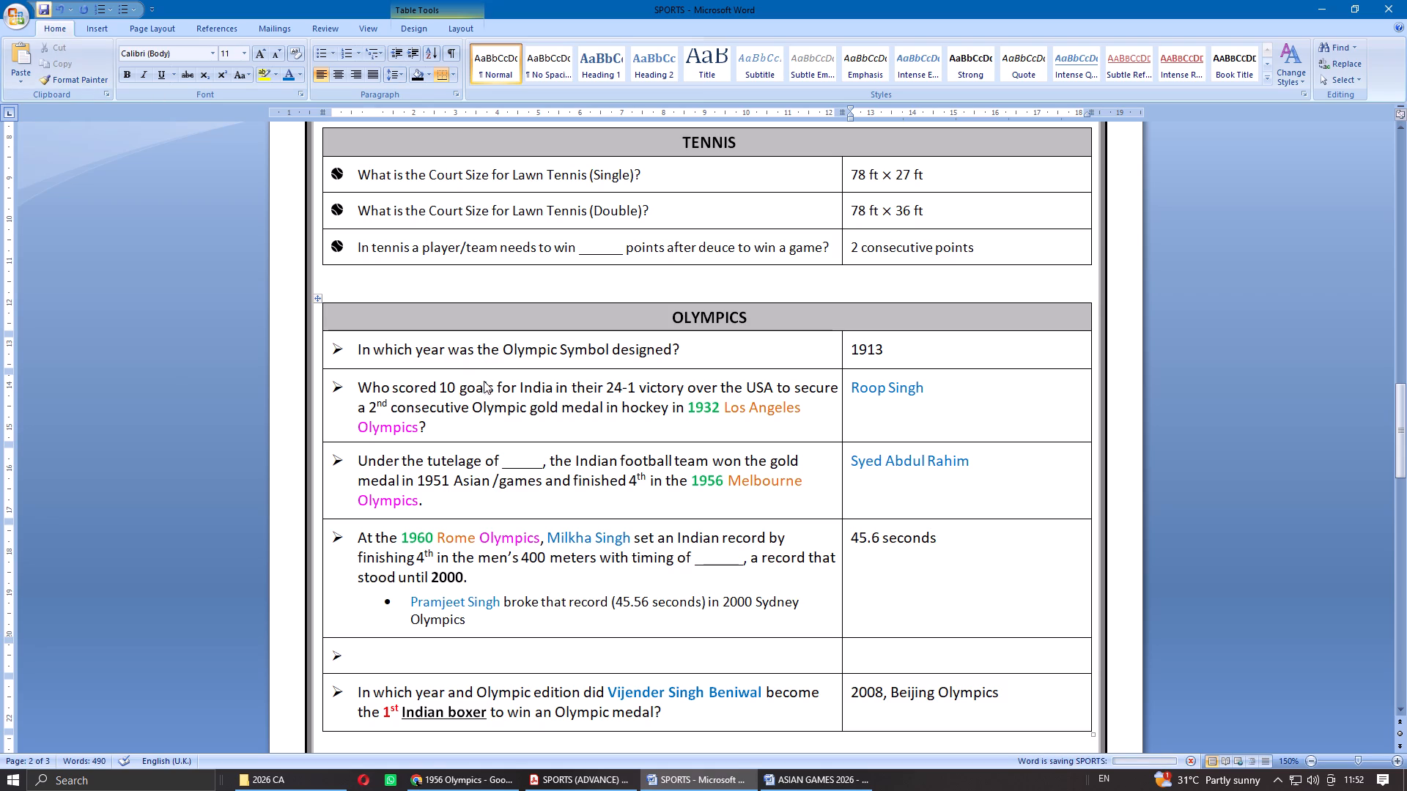
Delete the stray slash before "games" in the football question.
click(501, 483)
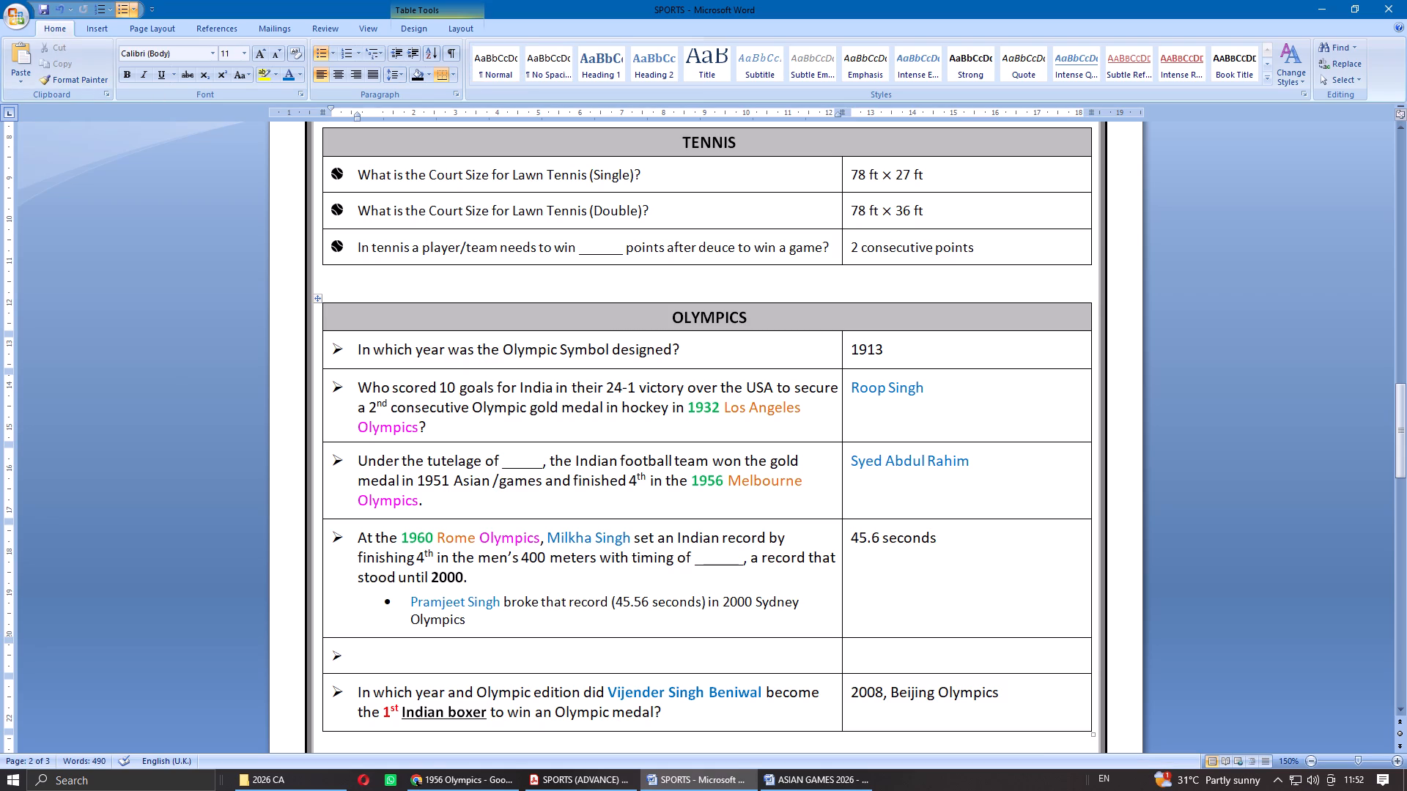
key(BackSpace)
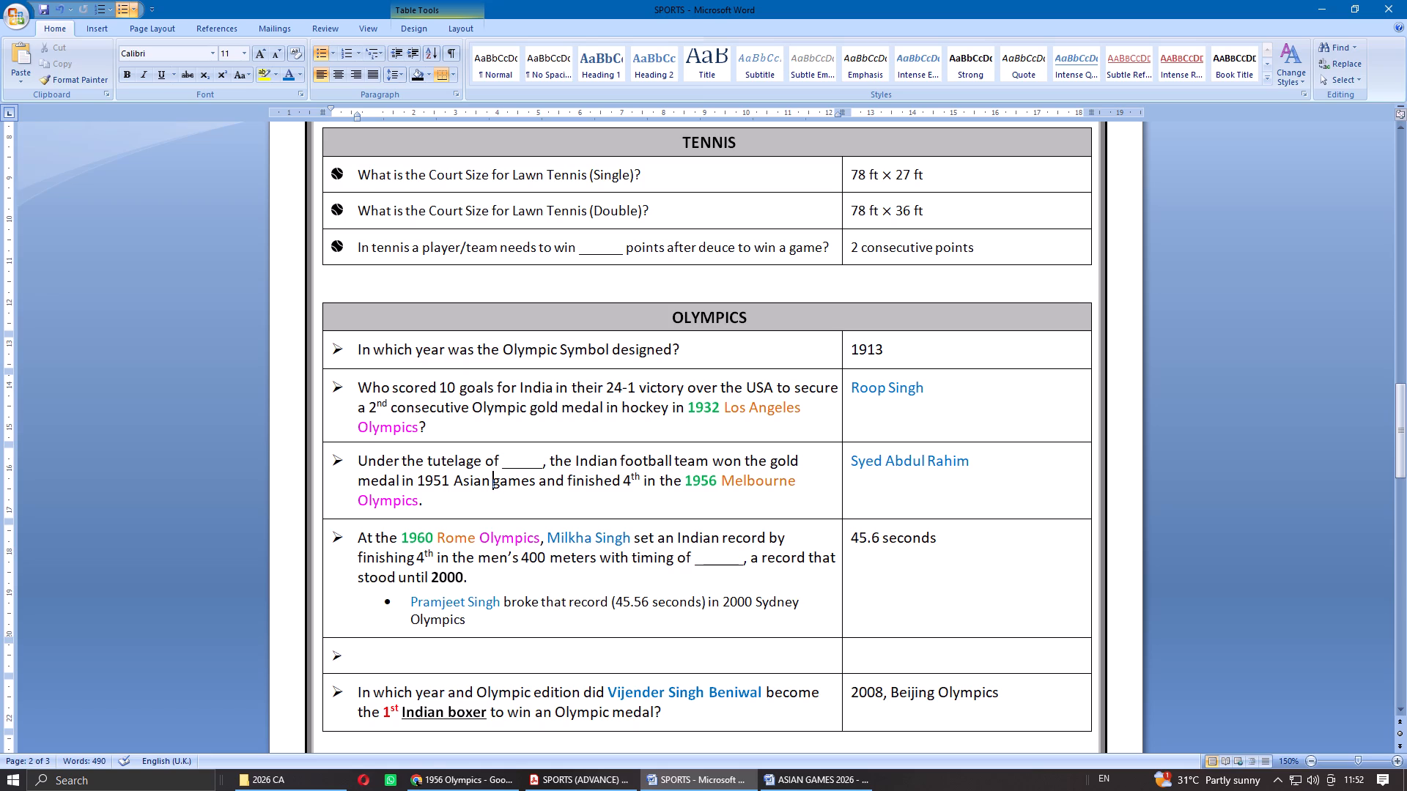
Copy the football question through "1951 Asian games" into a new row below the athletics question in ASIAN GAMES 2026, ending it with a question mark.
drag(356, 455, 437, 470)
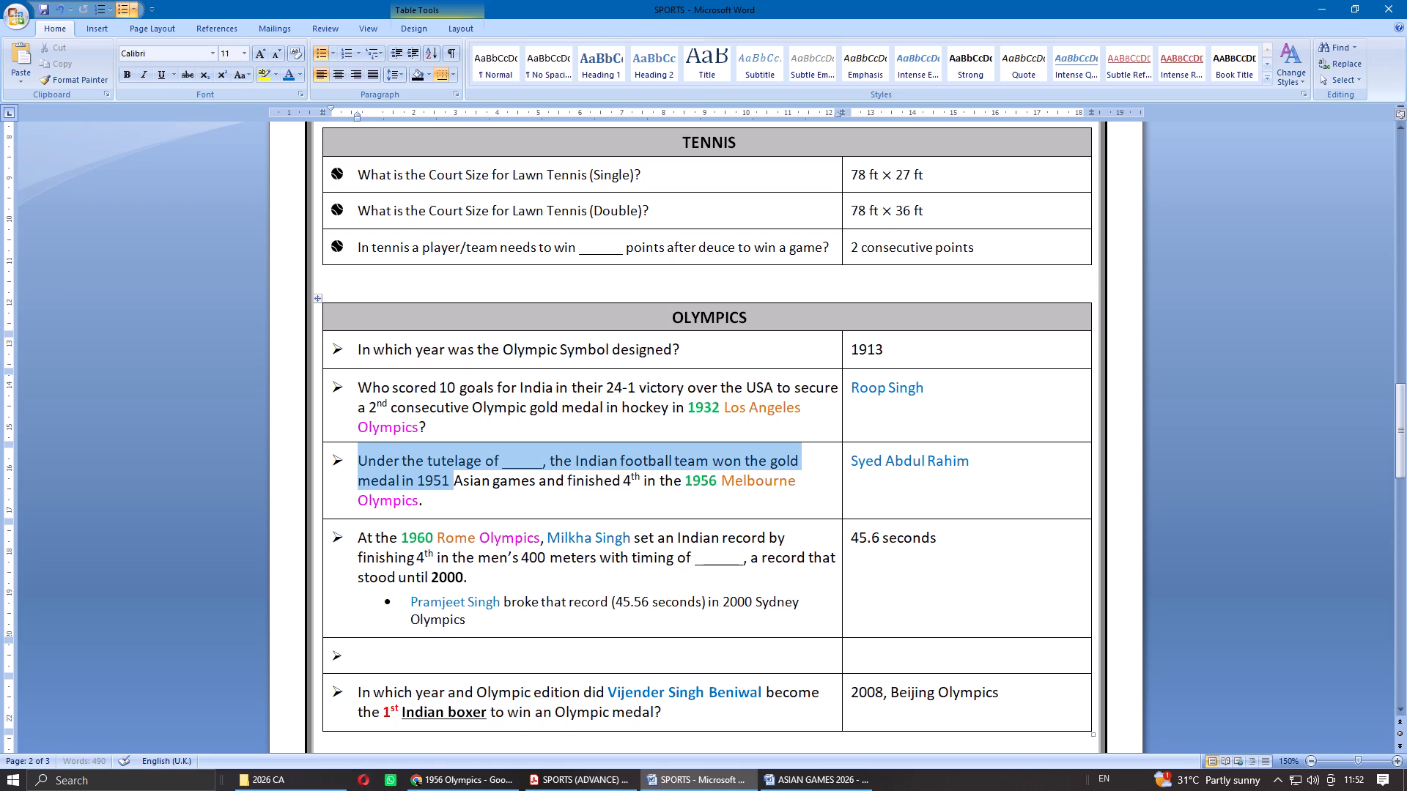
drag(437, 470, 521, 483)
right_click(509, 483)
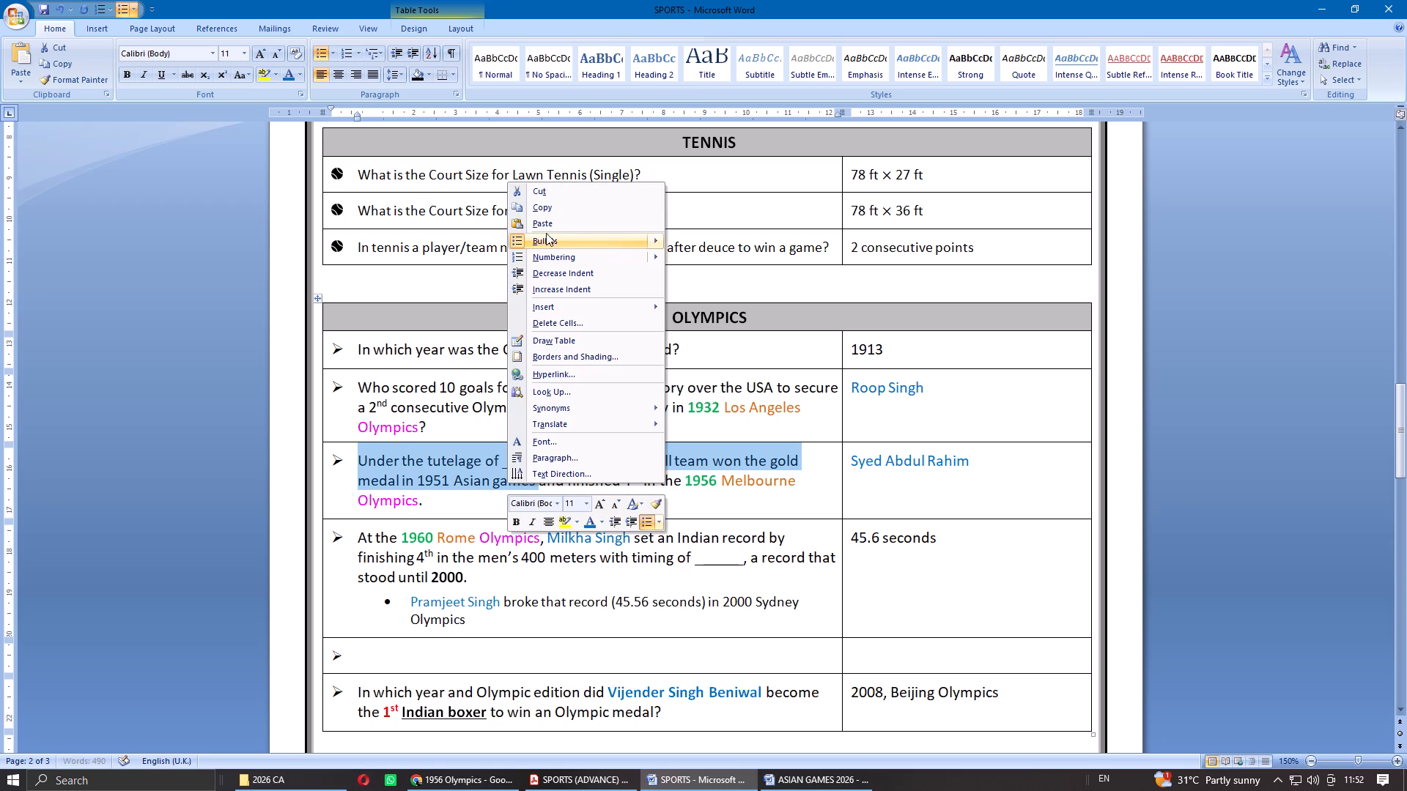
click(550, 211)
click(566, 787)
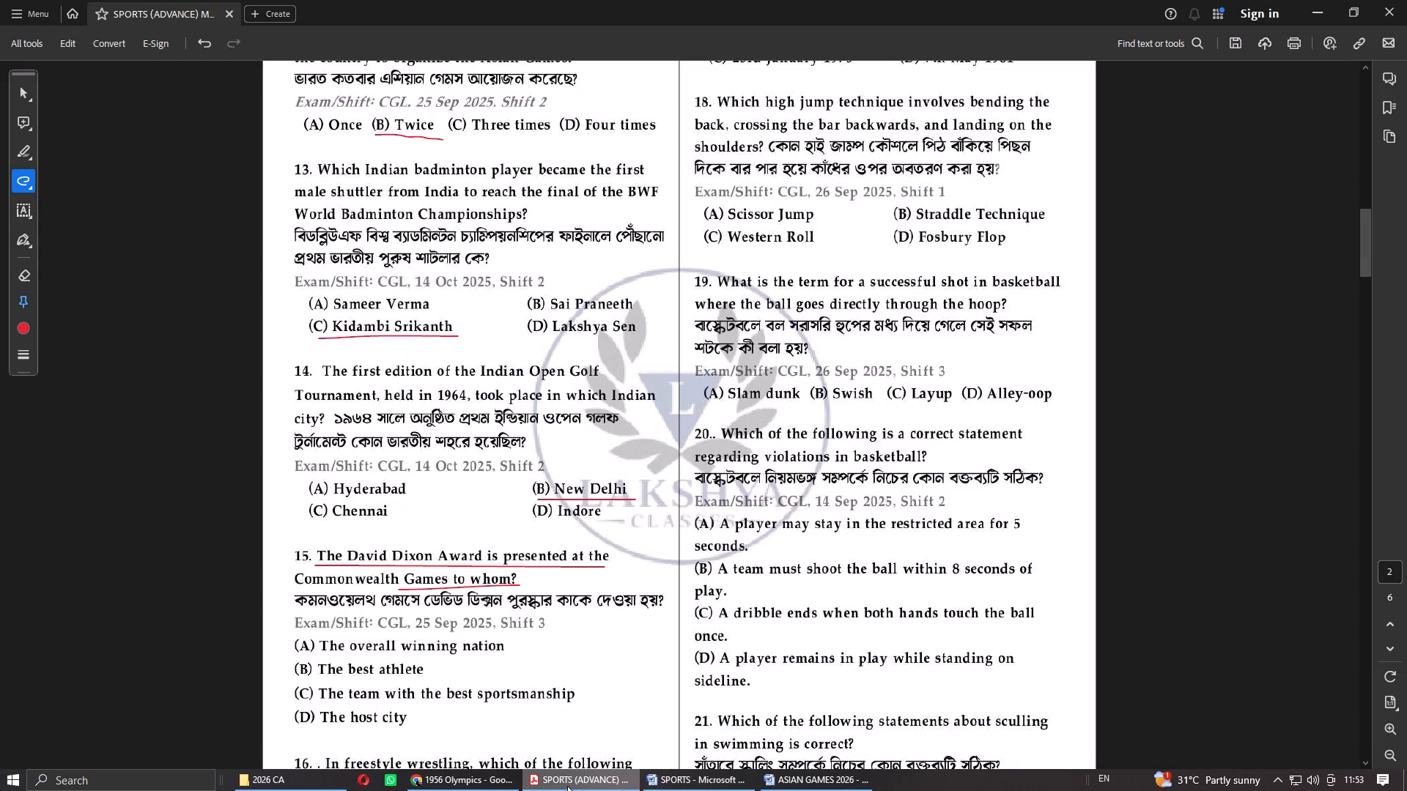
click(502, 790)
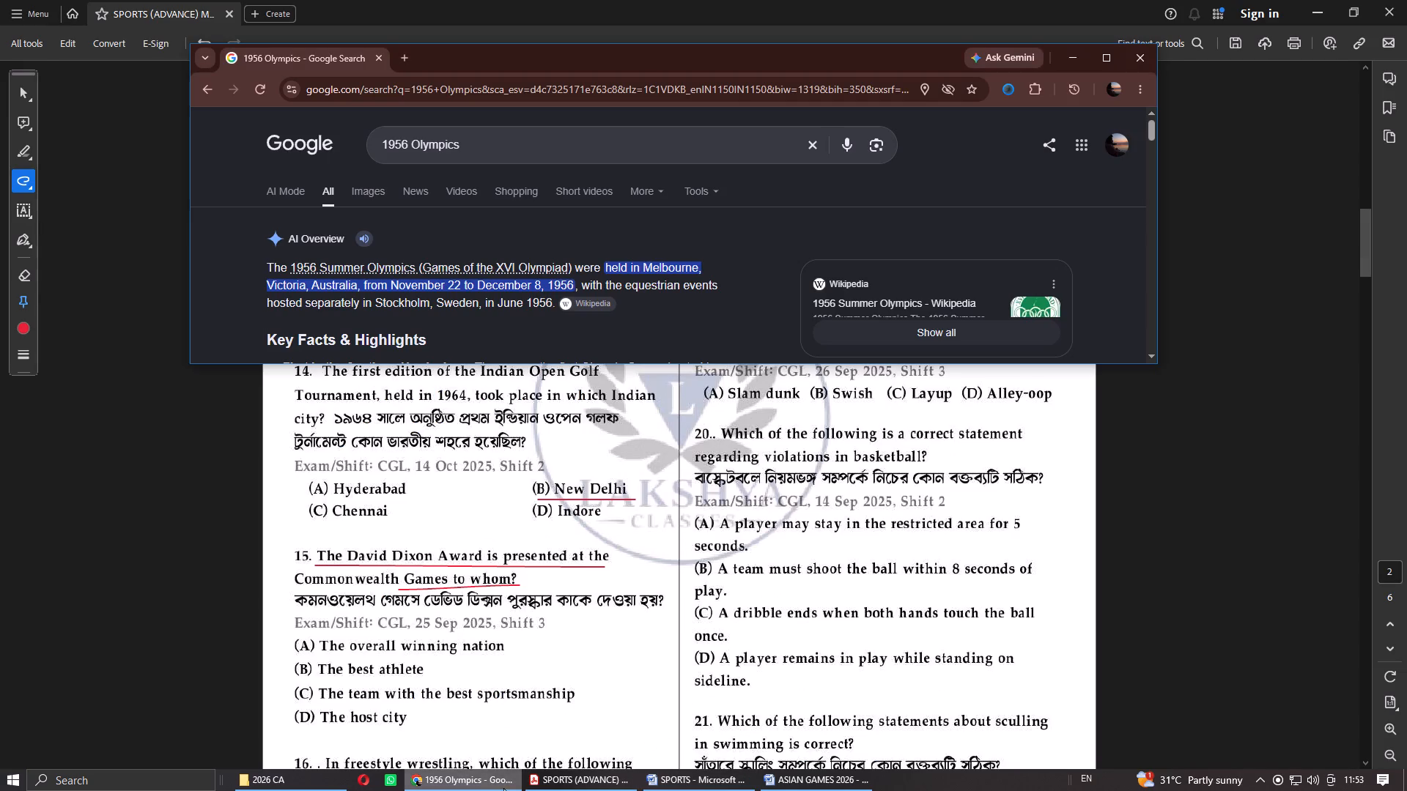
click(695, 790)
click(785, 781)
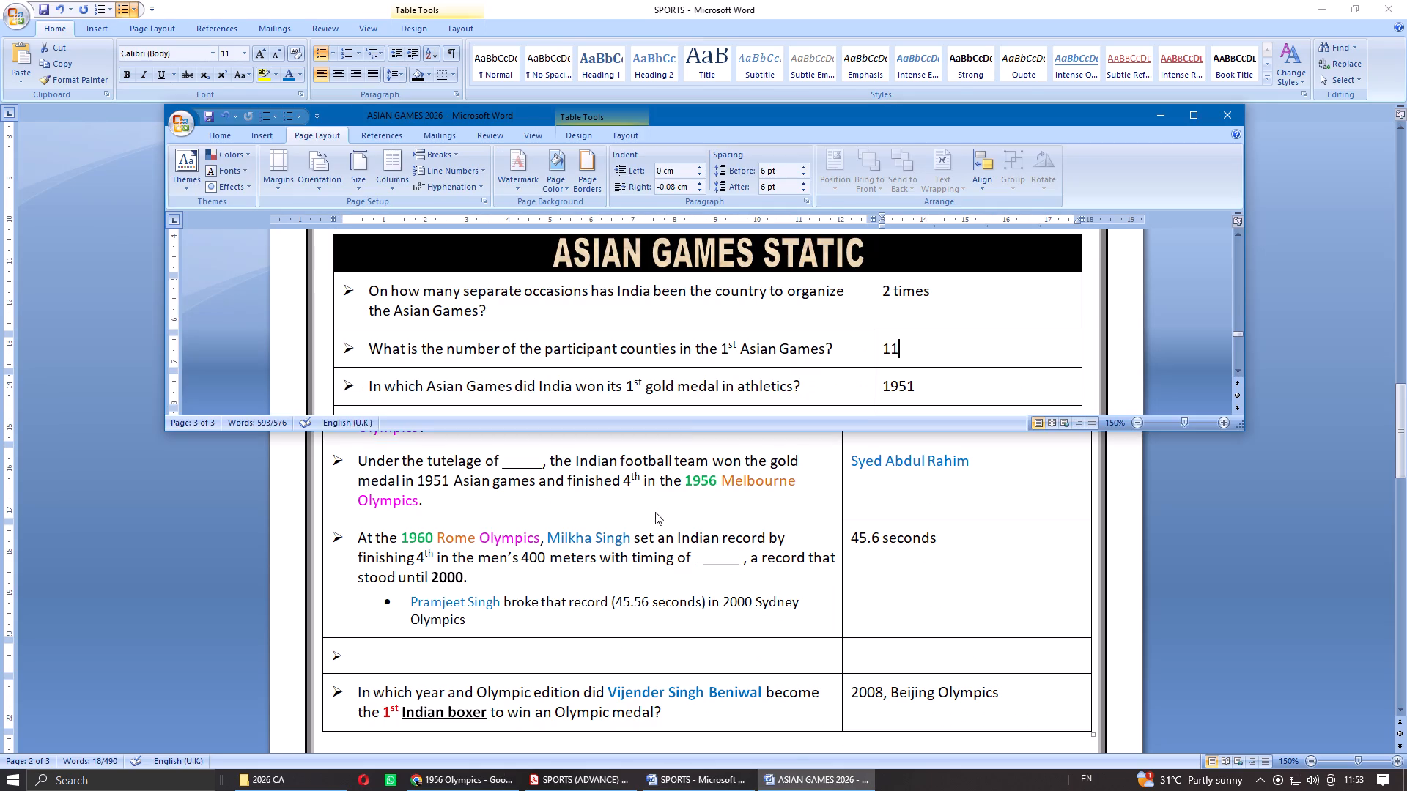
right_click(824, 386)
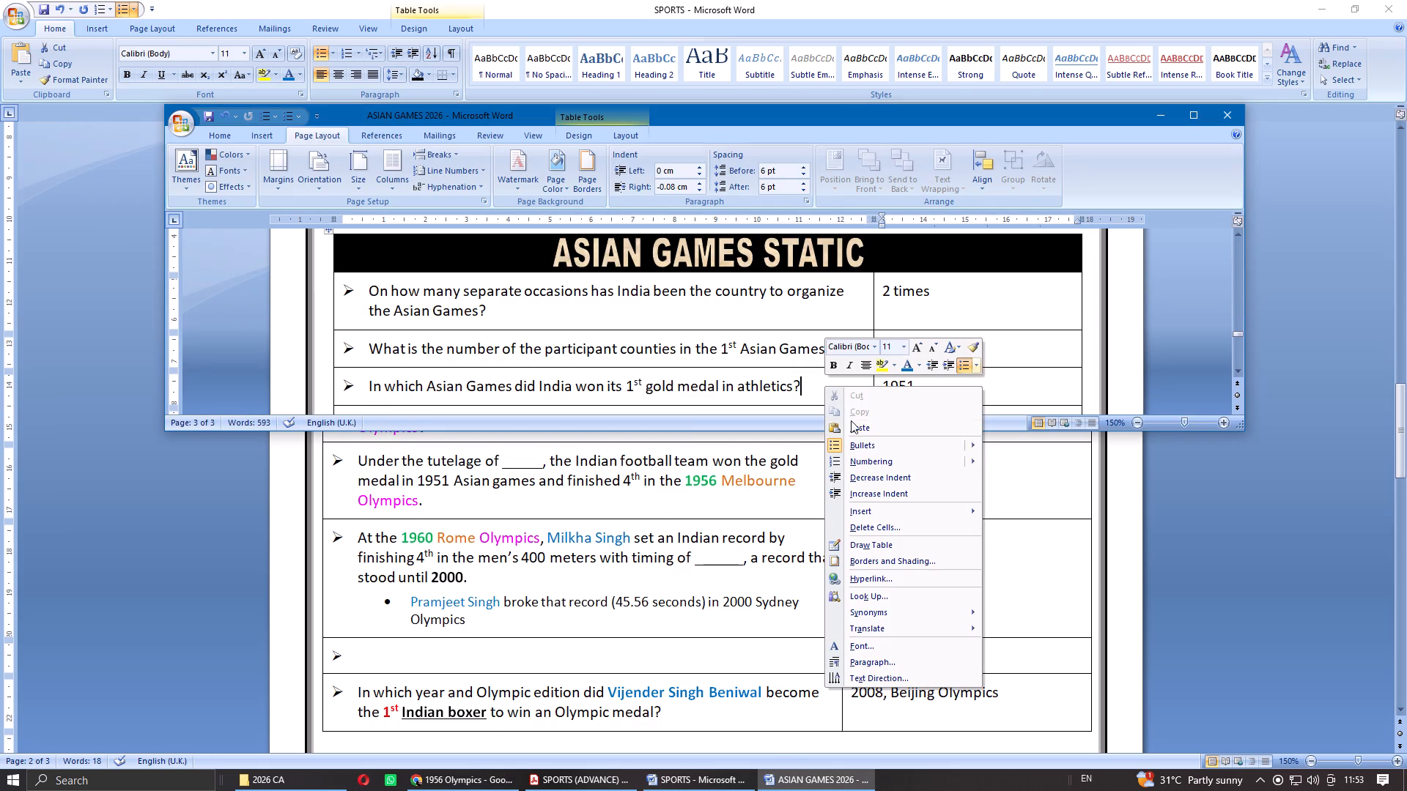
click(1016, 556)
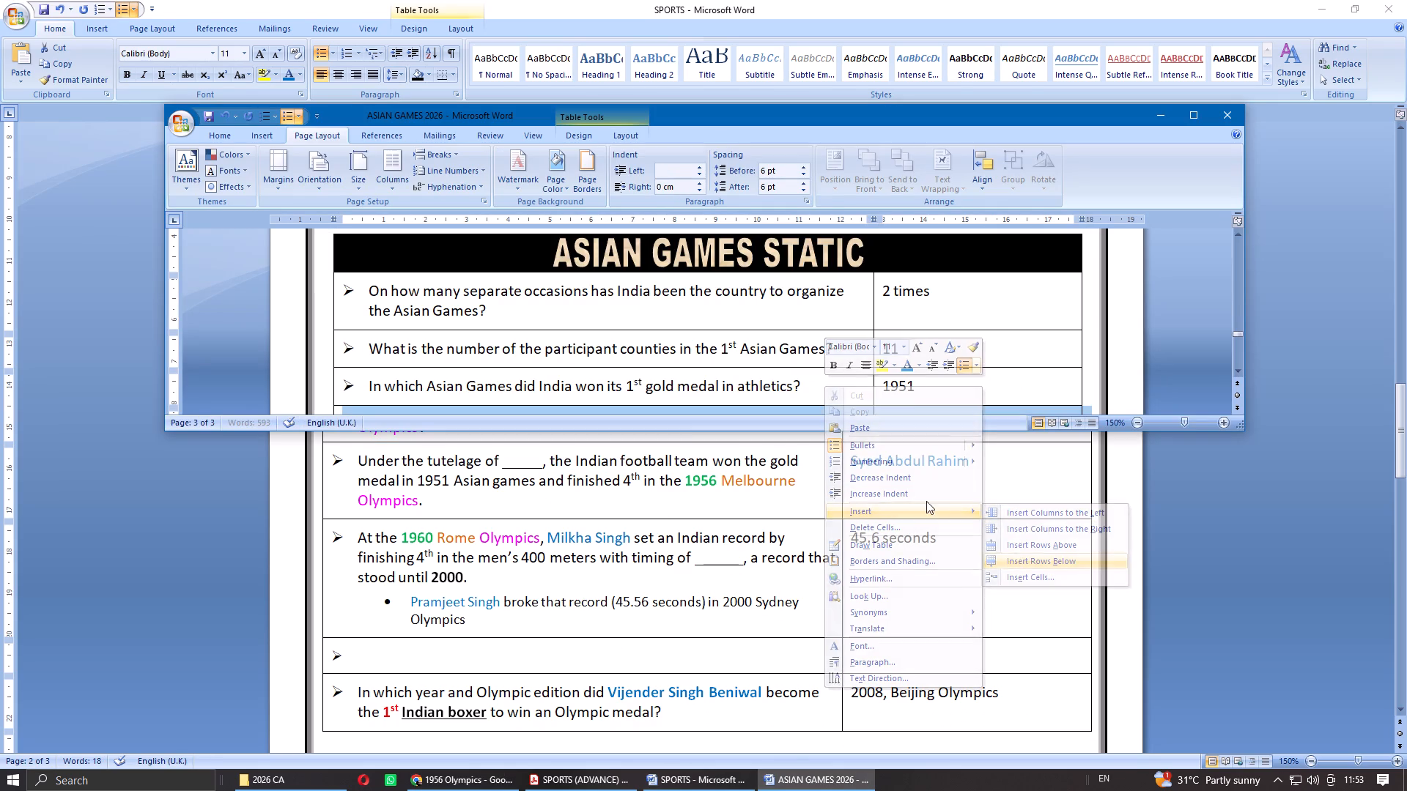
scroll(736, 374, down, 1)
click(706, 334)
key(ctrl+v)
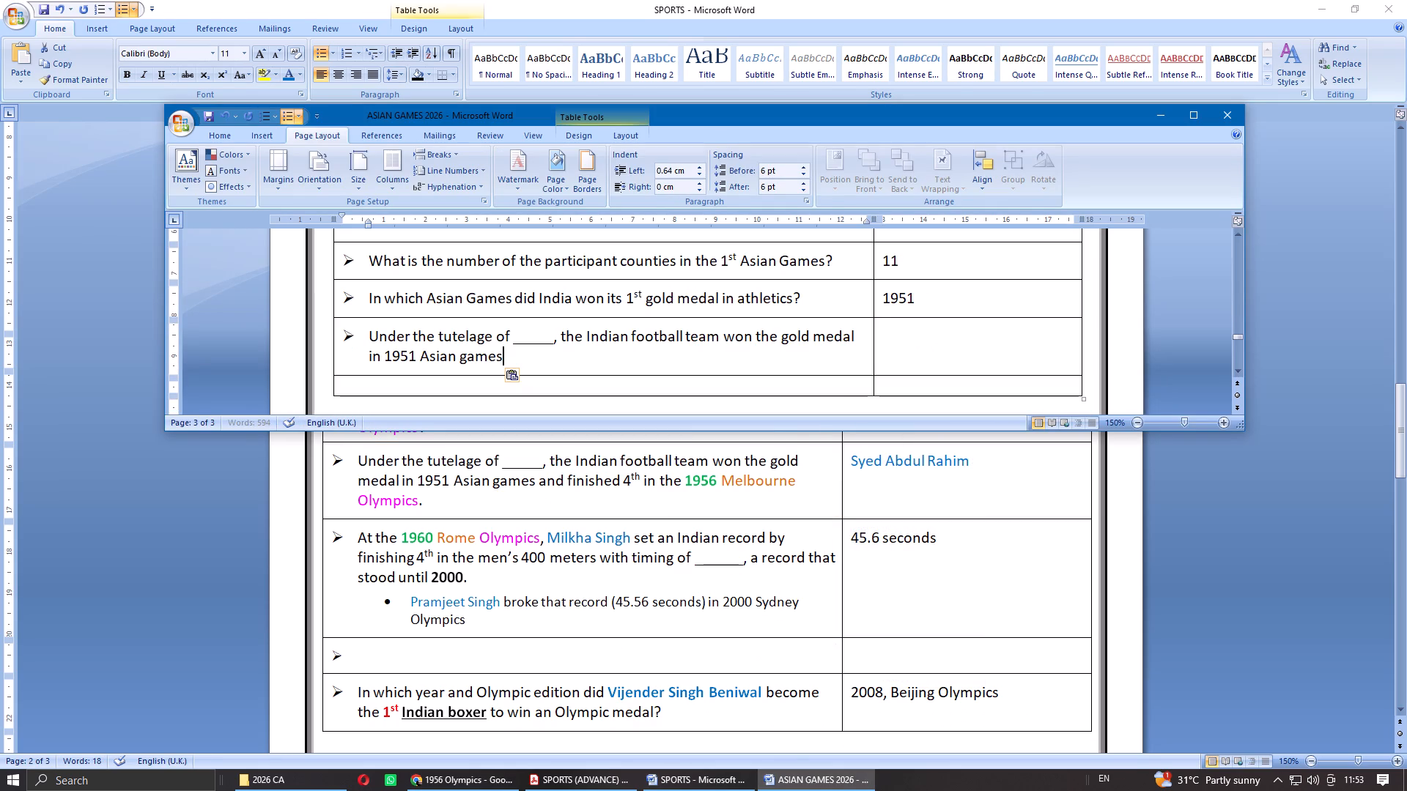
key(shift+question)
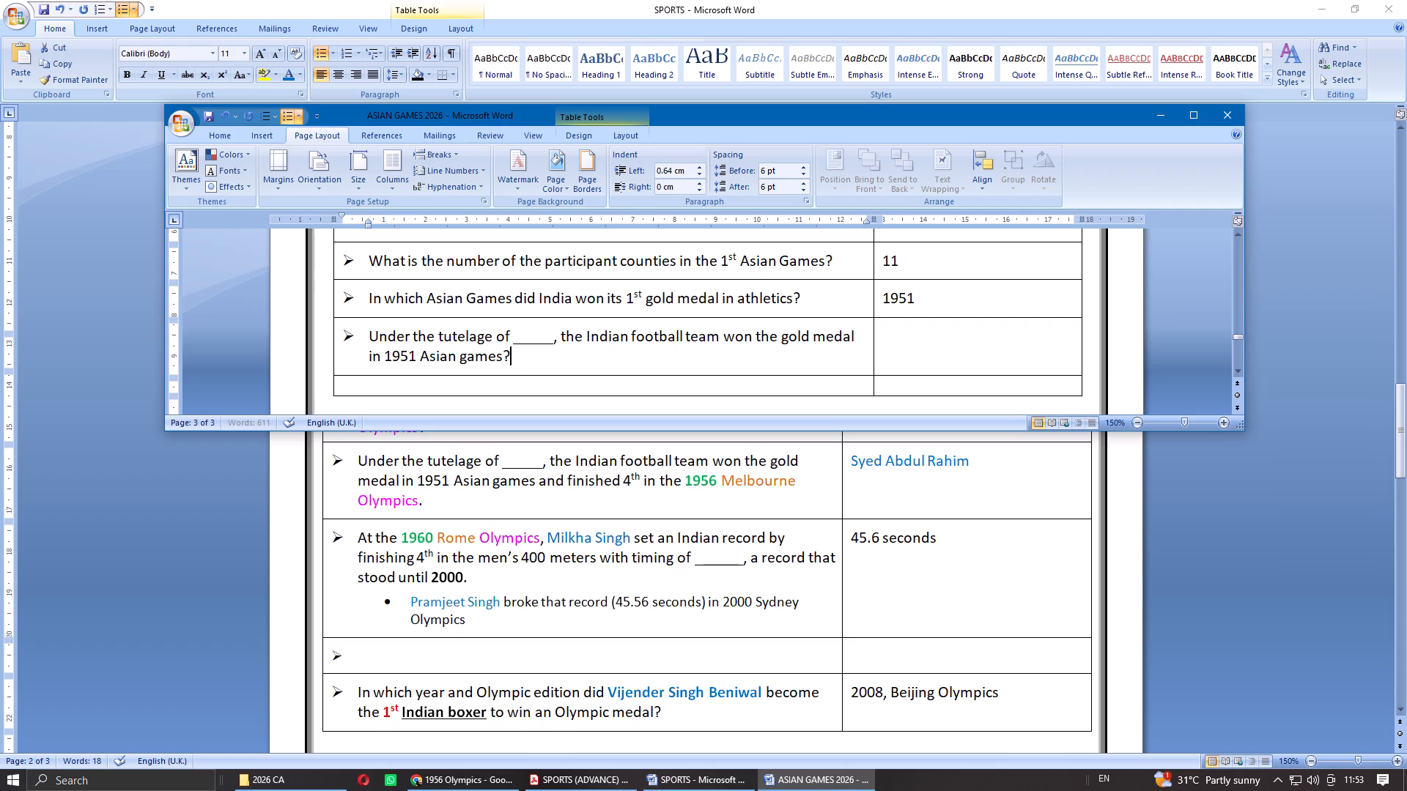
Copy the answer Syed Abdul Rahim from SPORTS into the new question's answer cell in ASIAN GAMES 2026, and save that document.
click(989, 456)
drag(987, 457, 891, 454)
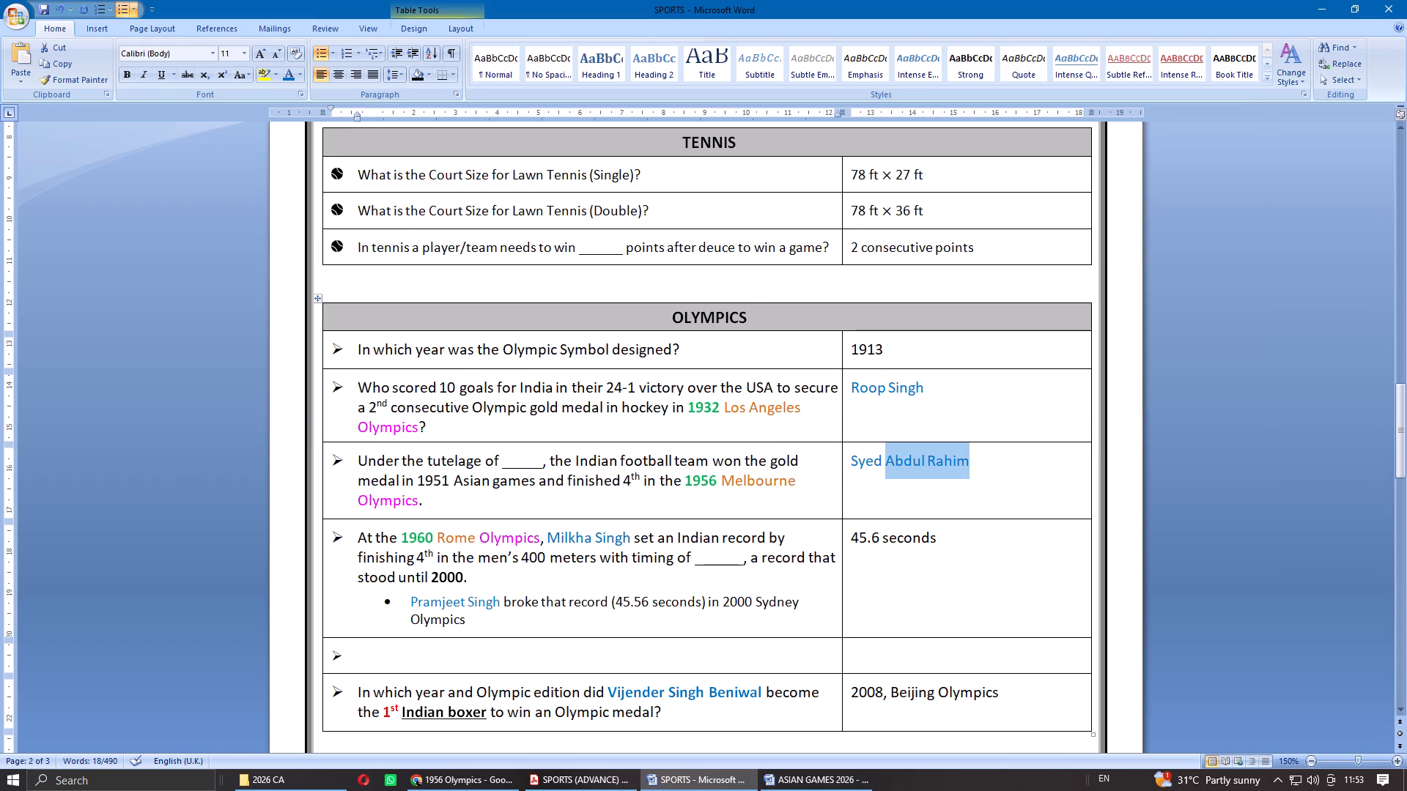
drag(891, 454, 876, 458)
key(ctrl+c)
click(594, 790)
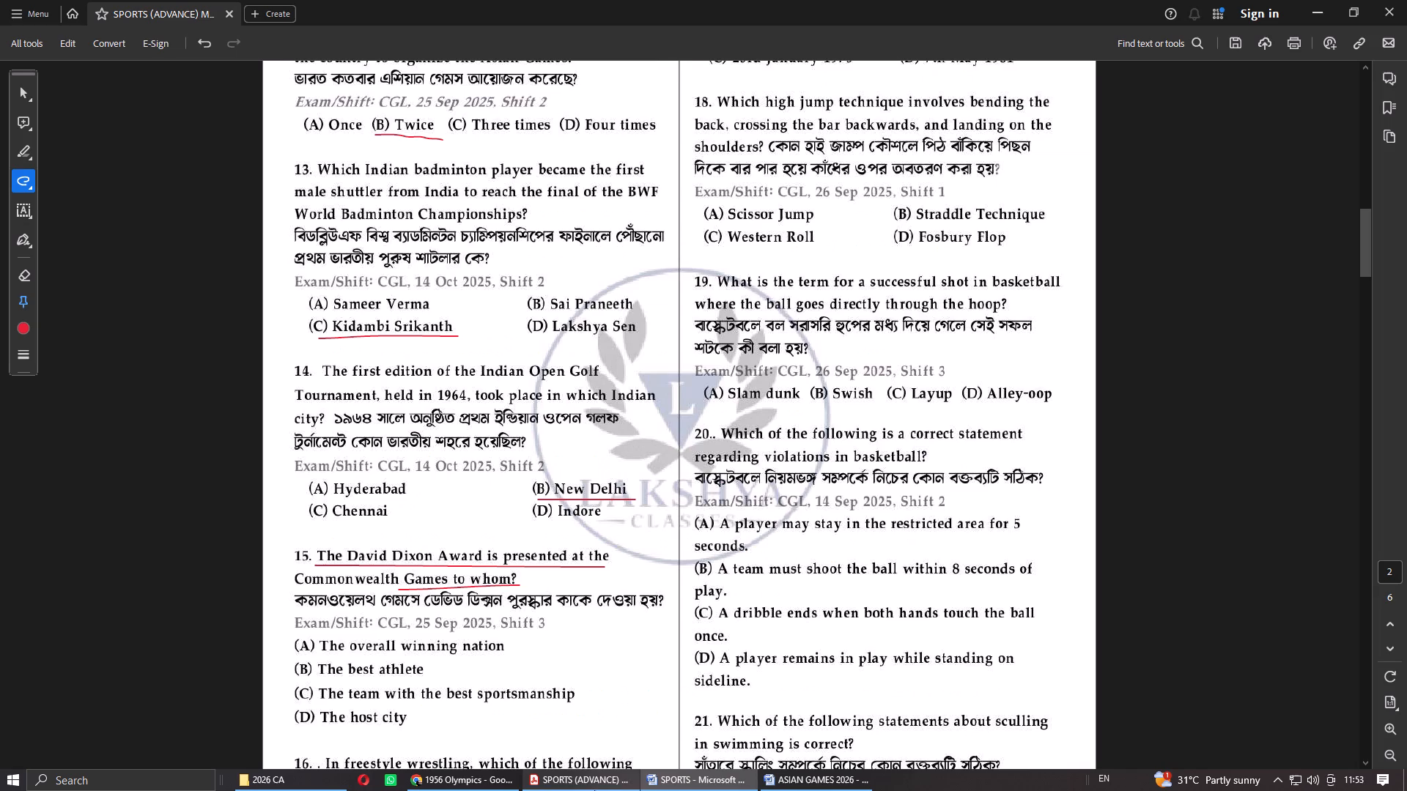
click(477, 783)
click(796, 790)
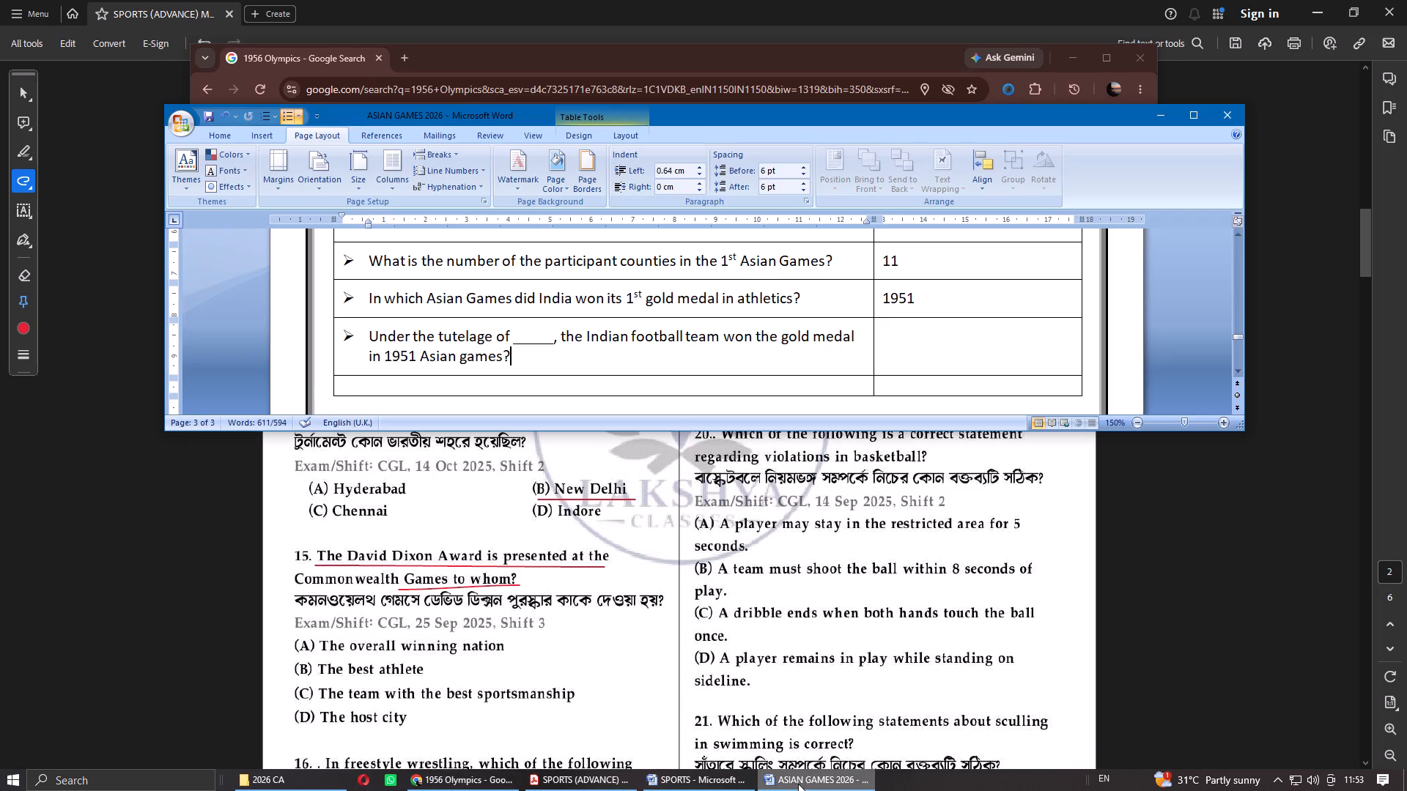
click(937, 341)
key(ctrl+v)
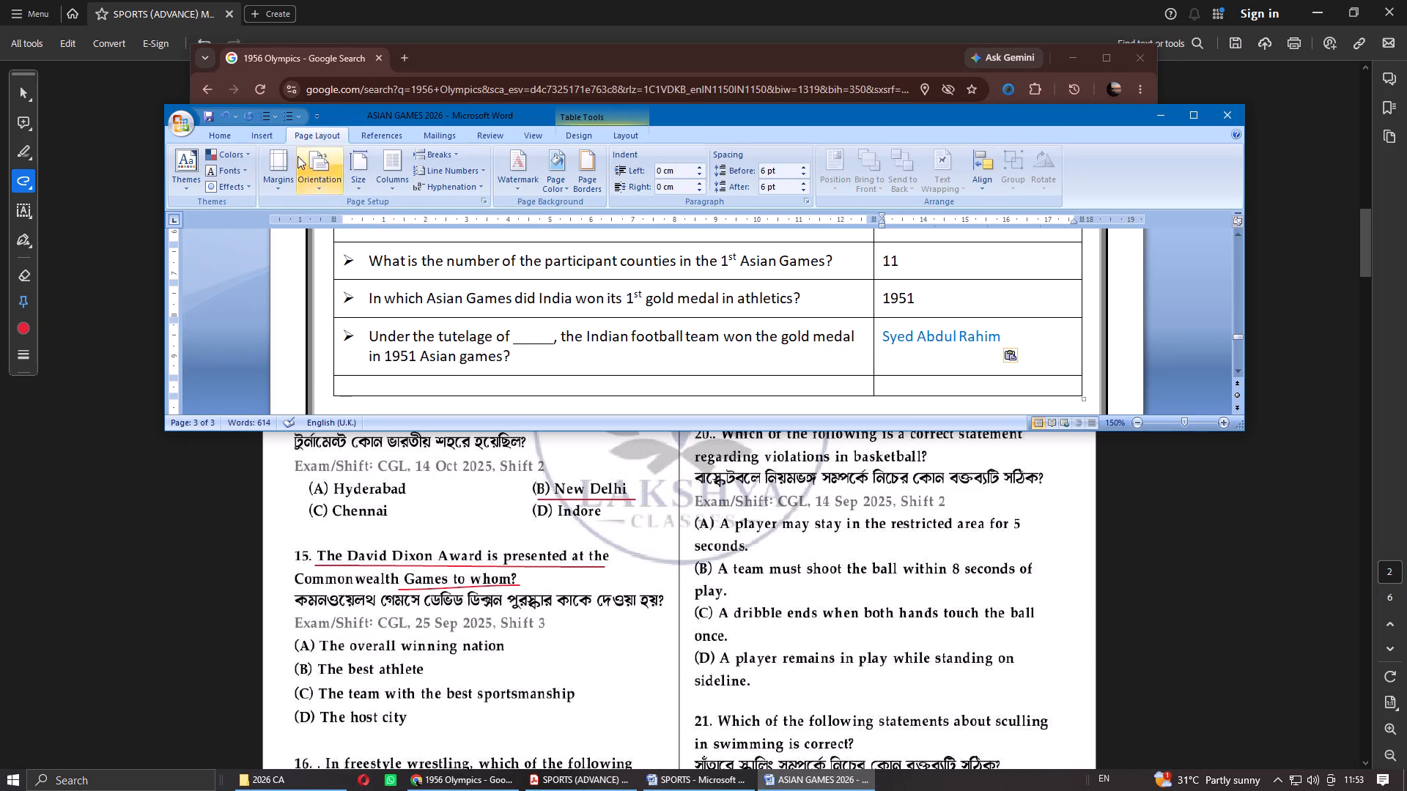
click(207, 115)
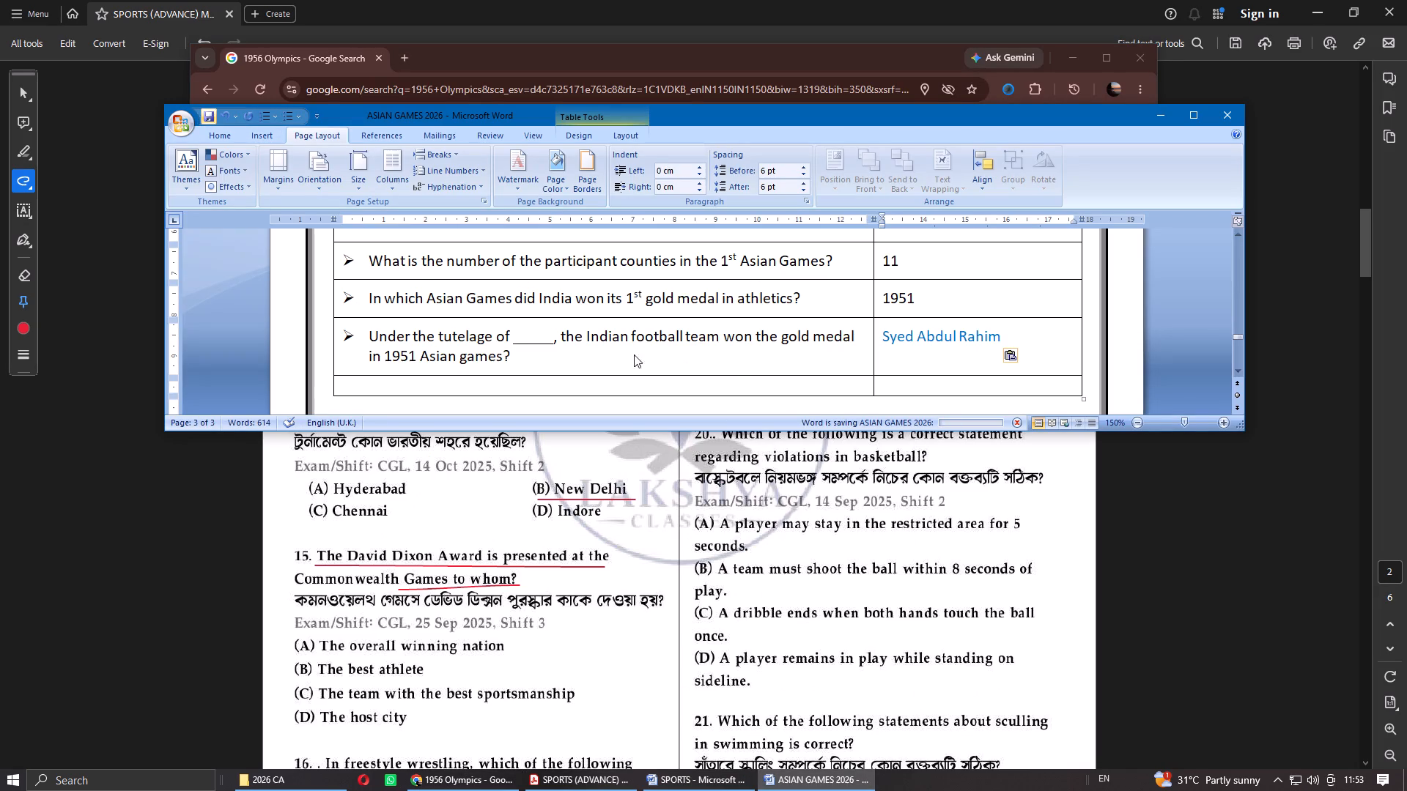
click(608, 348)
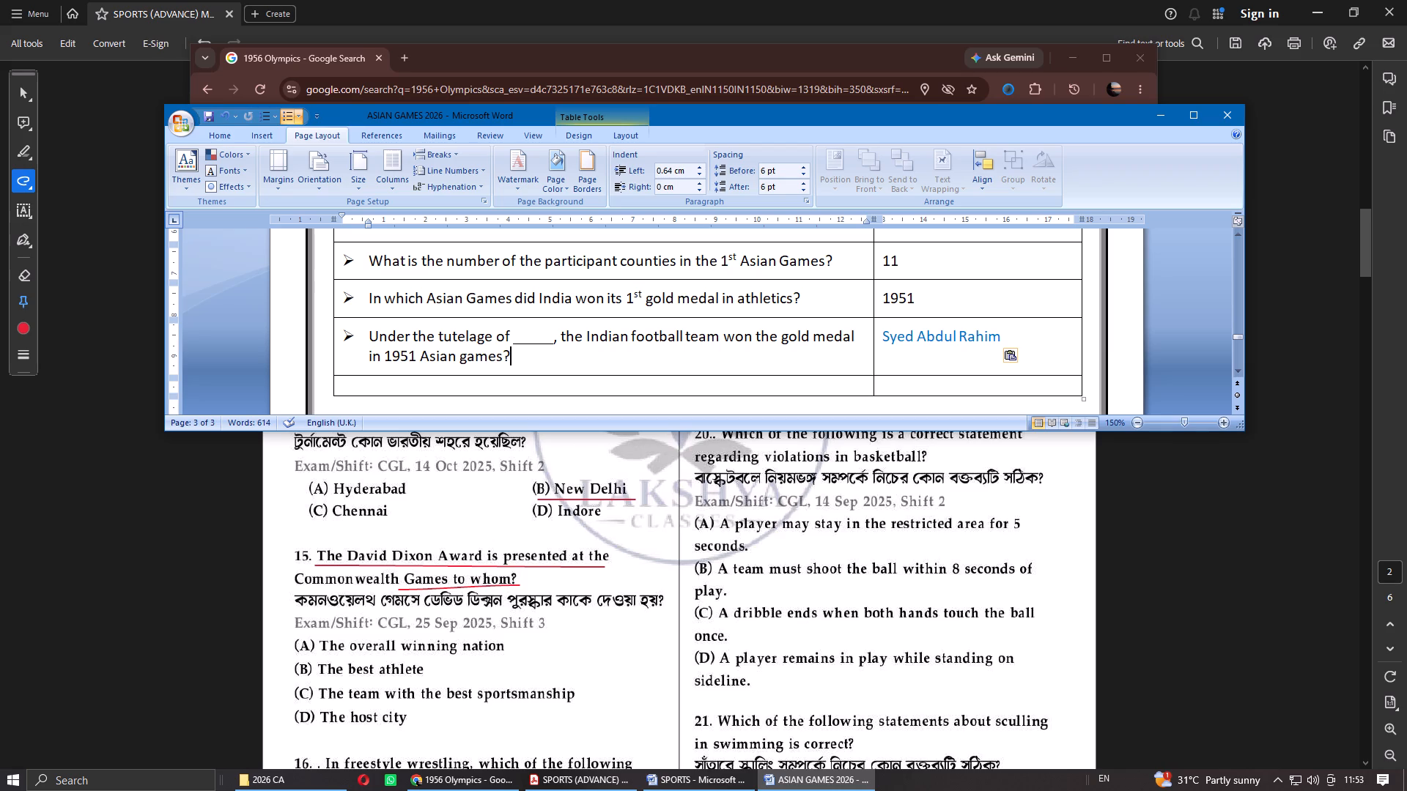
In SPORTS, delete "won the gold medal in 1951 Asian games and" from the football question and save the document.
click(683, 788)
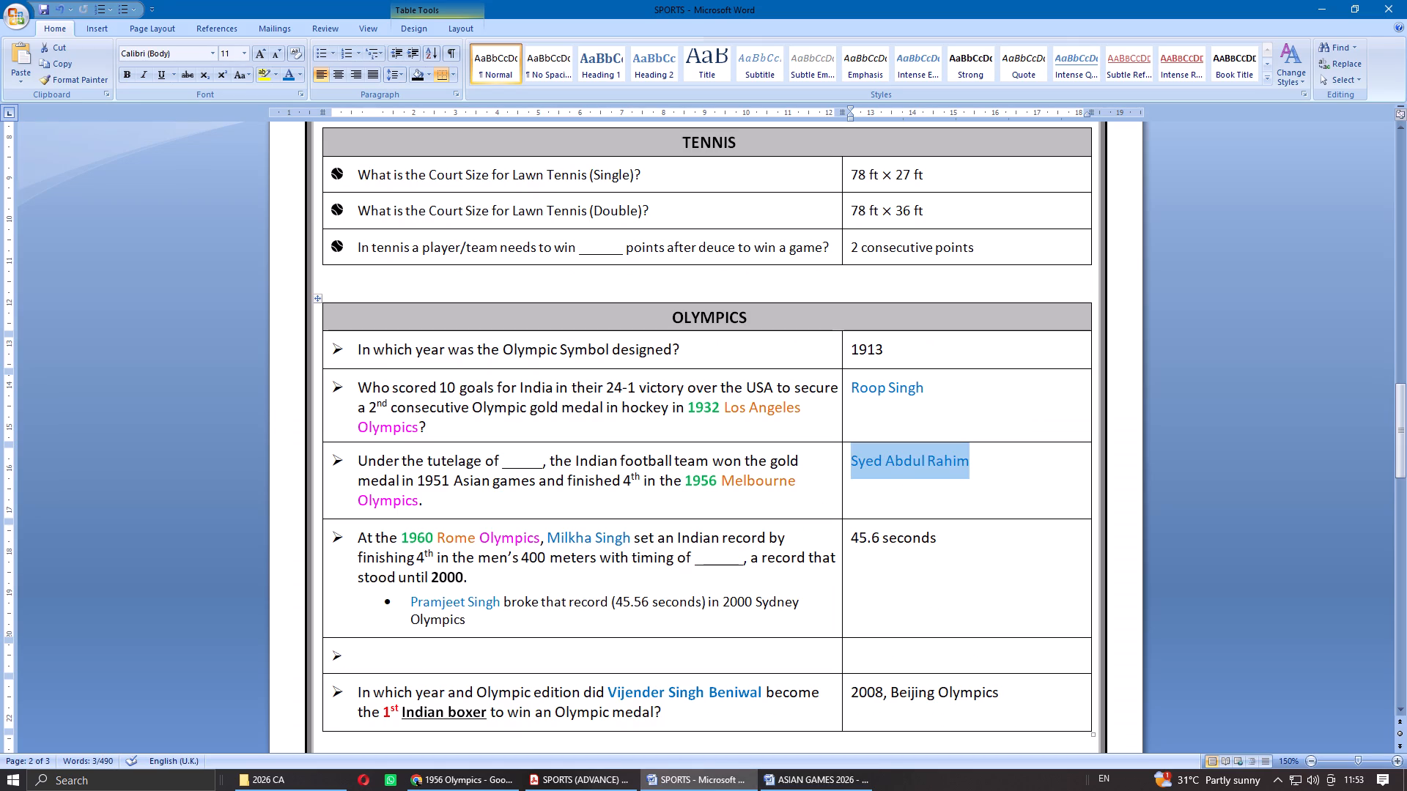
drag(800, 458, 719, 461)
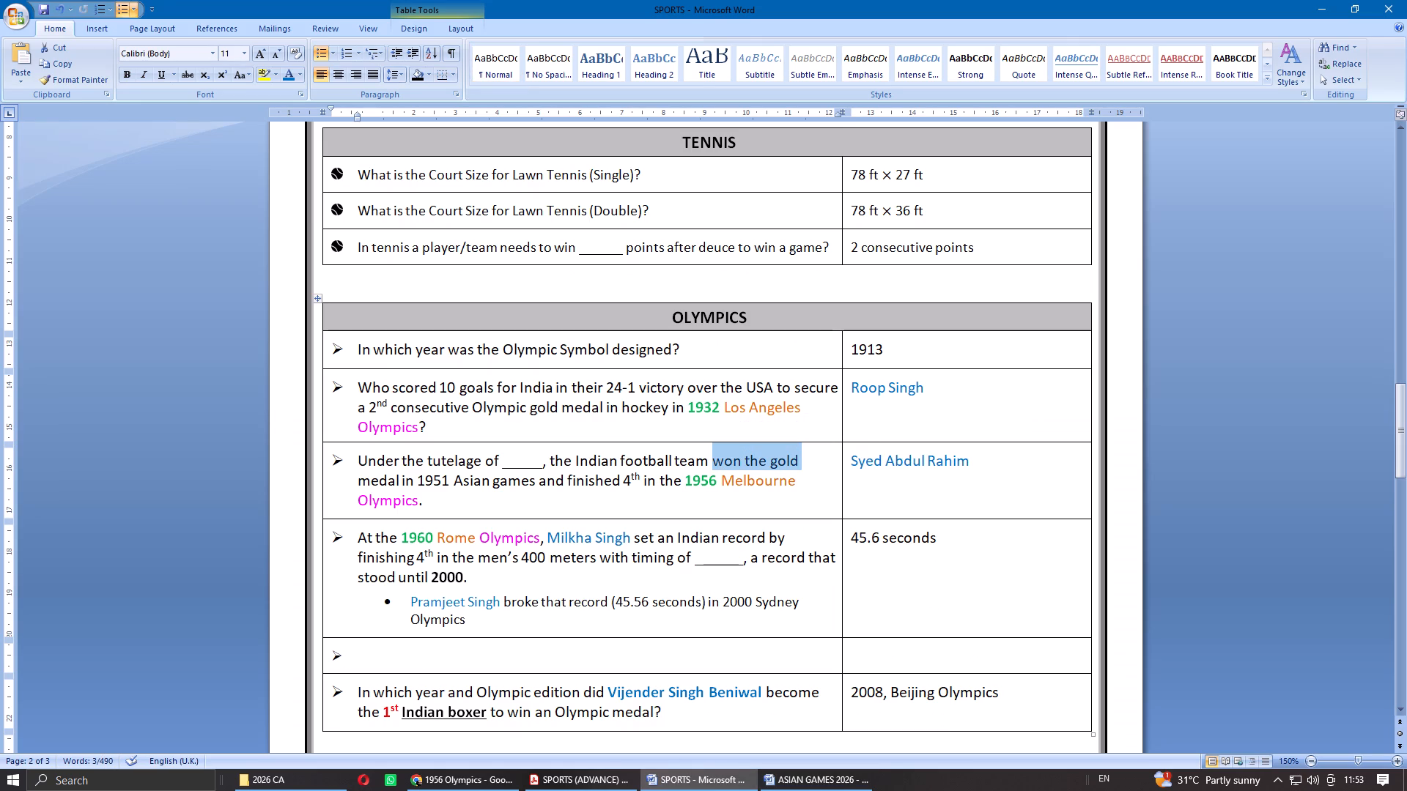
click(786, 461)
drag(815, 456, 719, 460)
key(BackSpace)
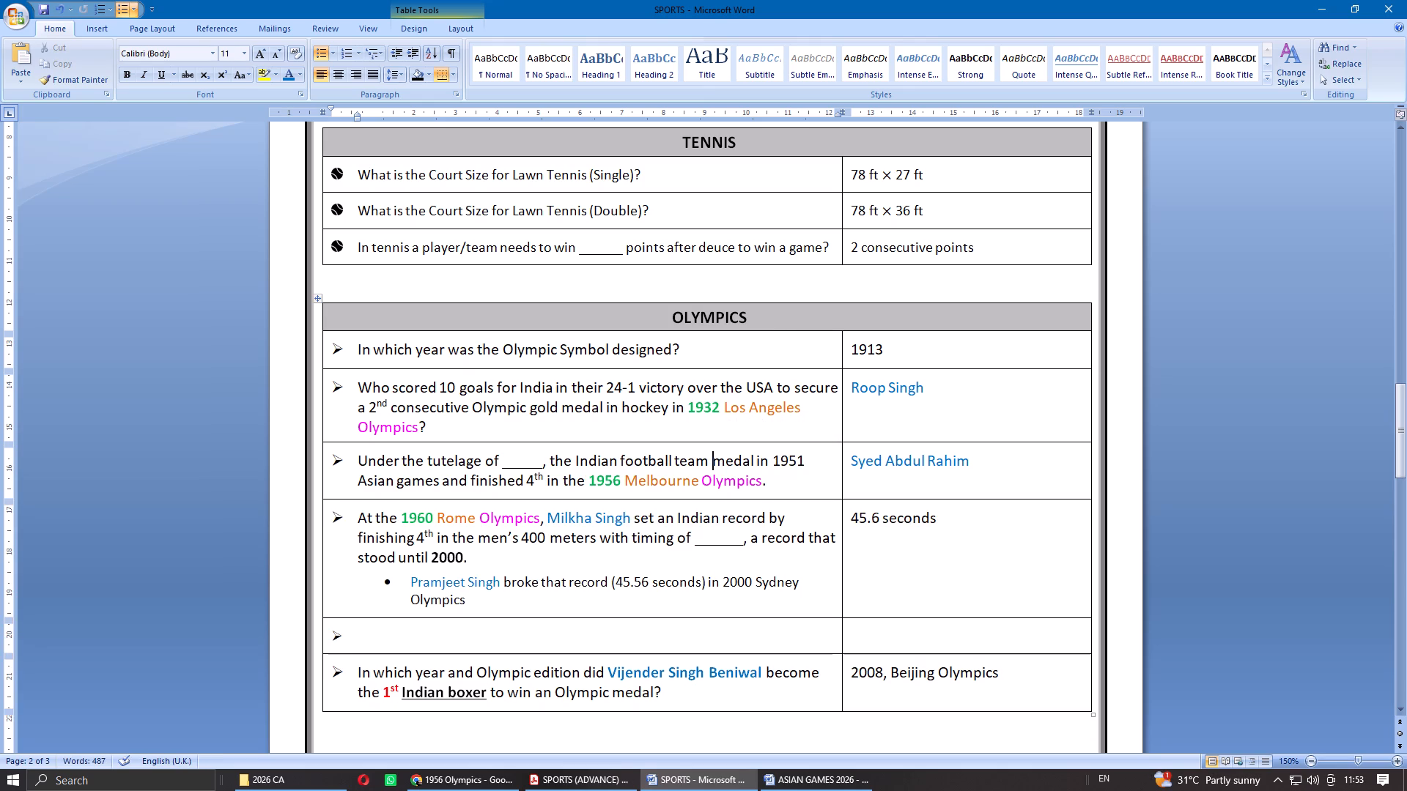
drag(810, 457, 738, 458)
key(BackSpace)
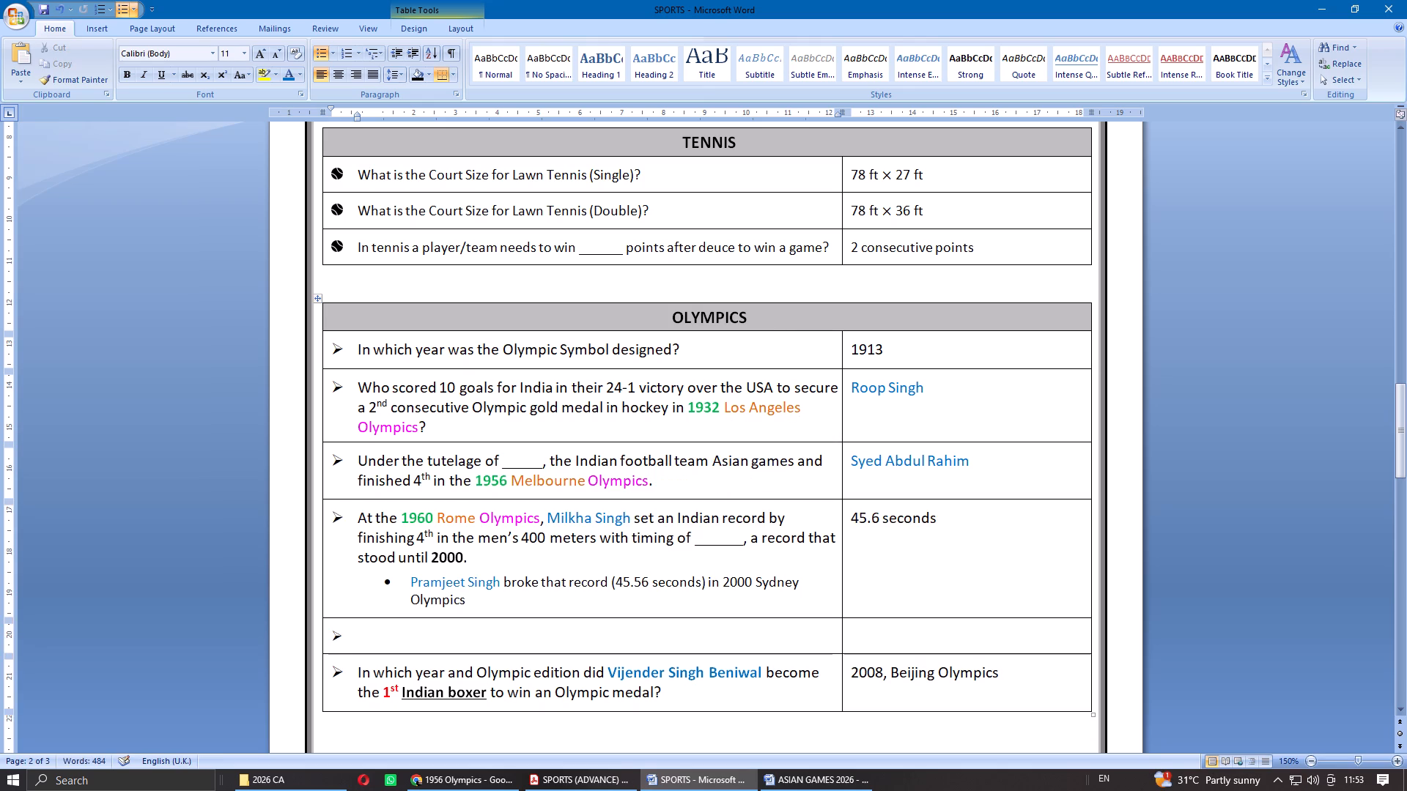
drag(797, 463, 730, 463)
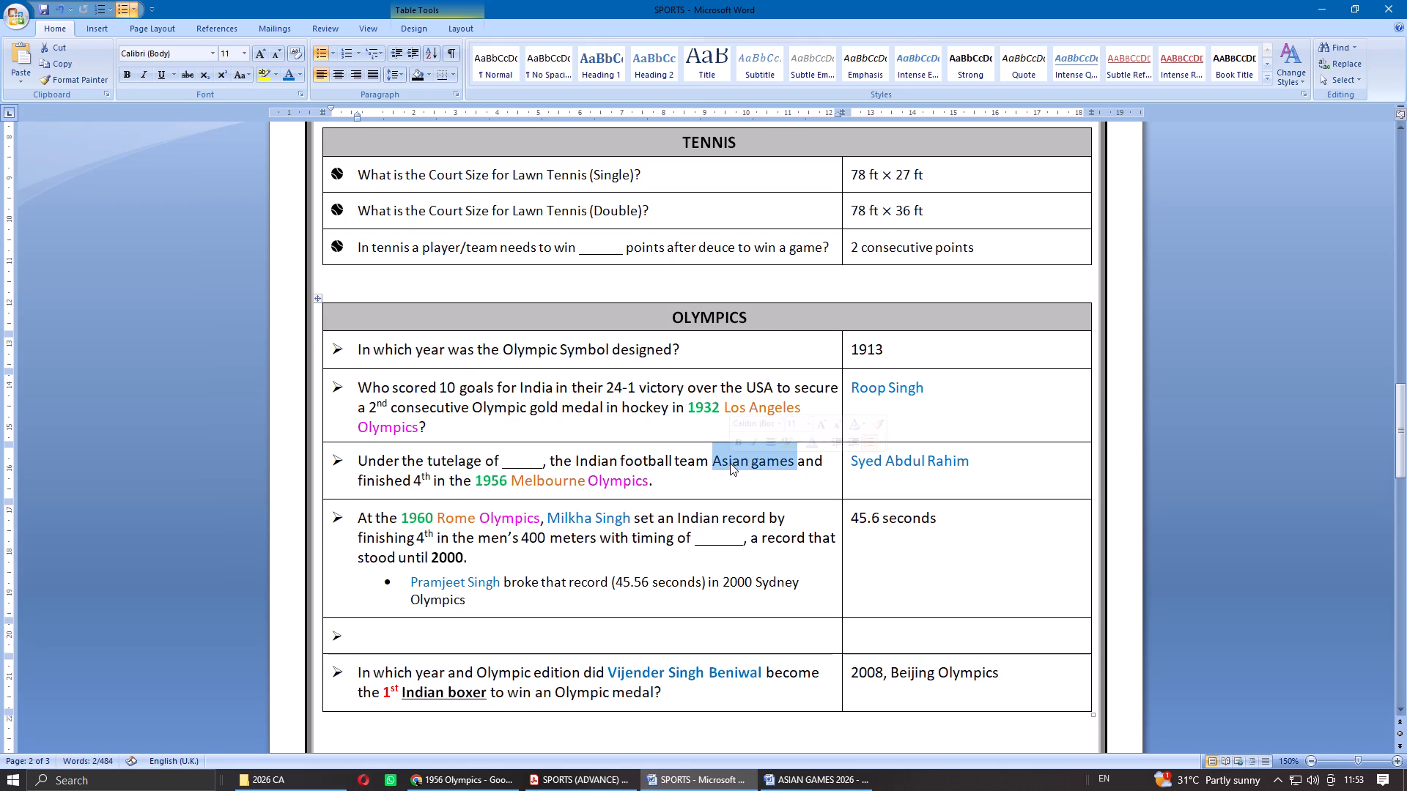
key(BackSpace)
double_click(730, 463)
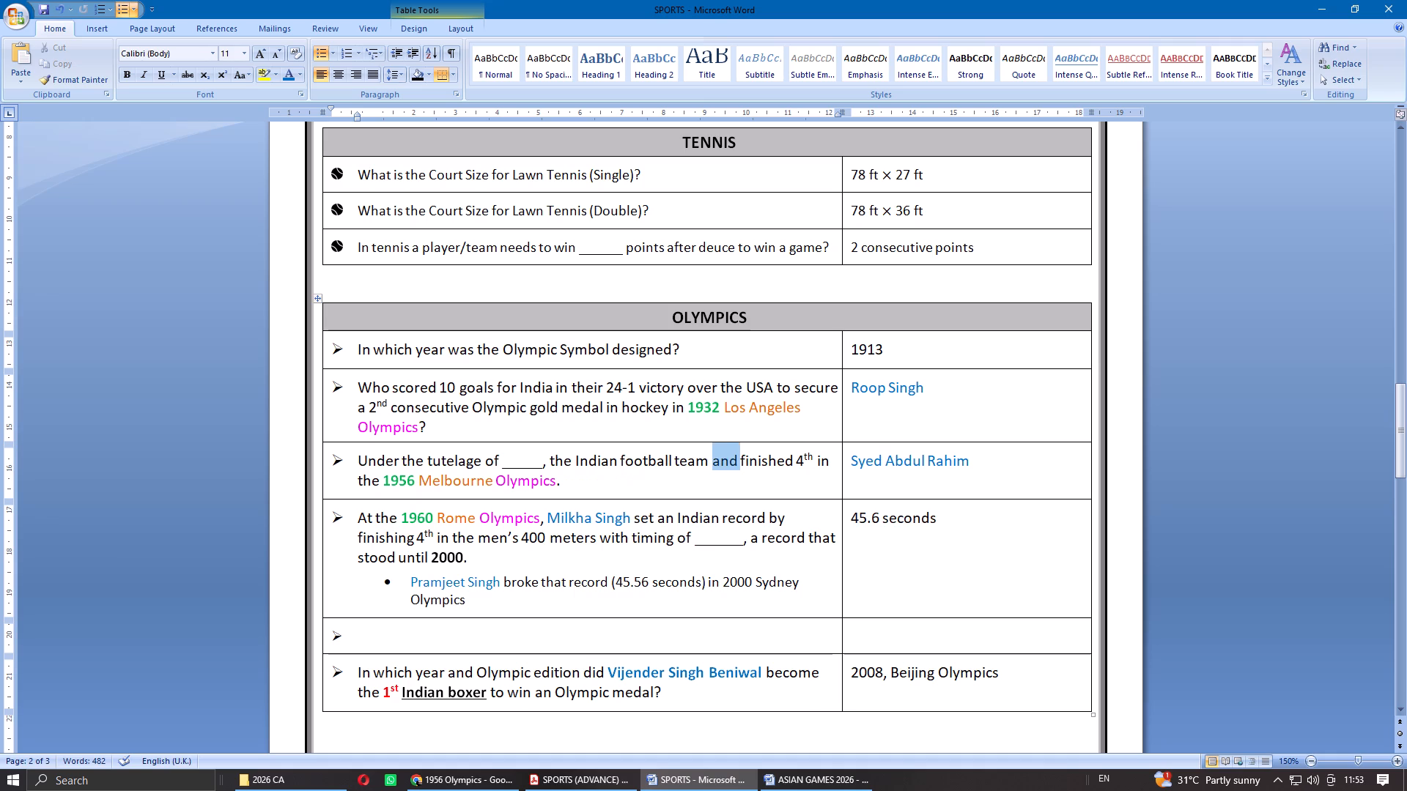
key(BackSpace)
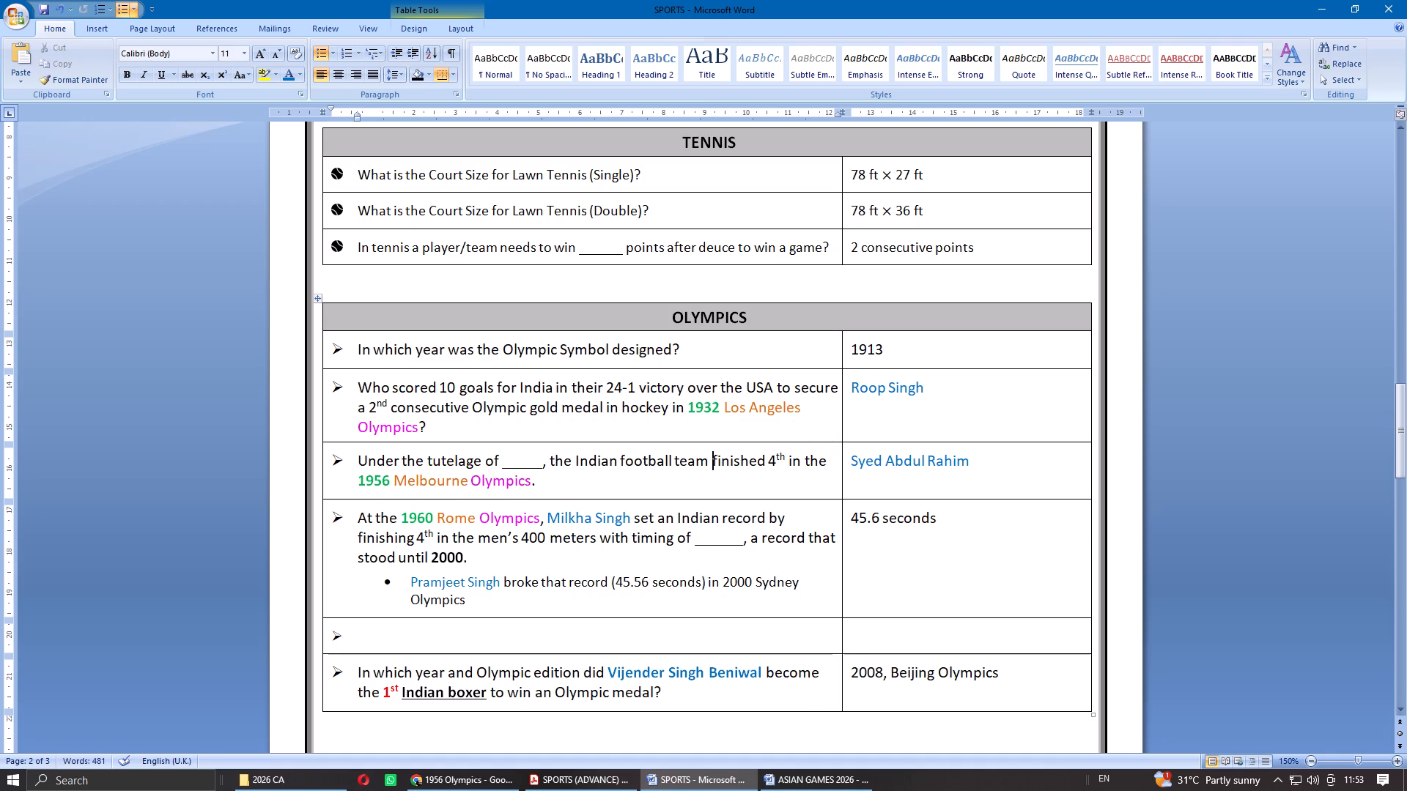
click(46, 12)
Delete the empty row below the World Weightlifting Championship question at the end of SPORTS.
click(498, 782)
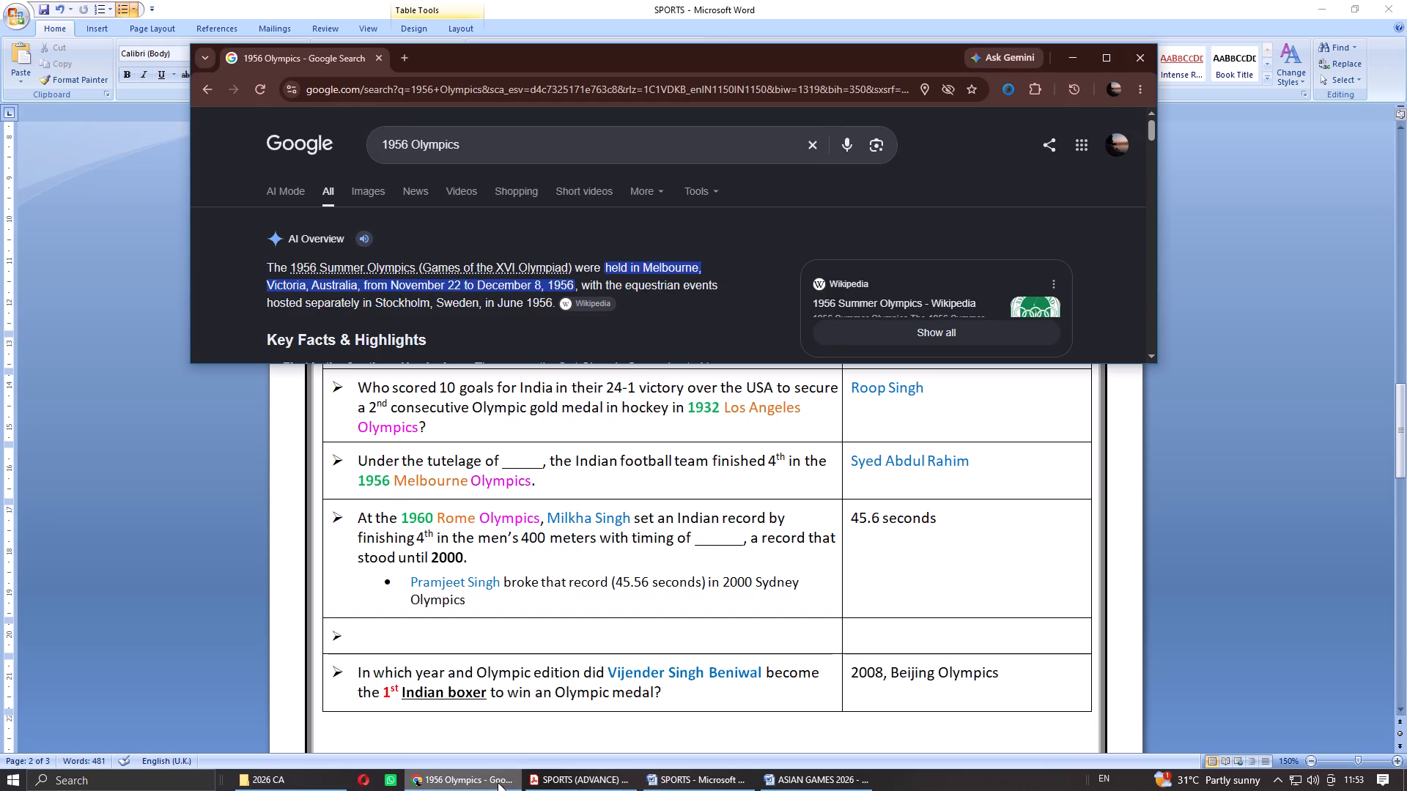
click(578, 775)
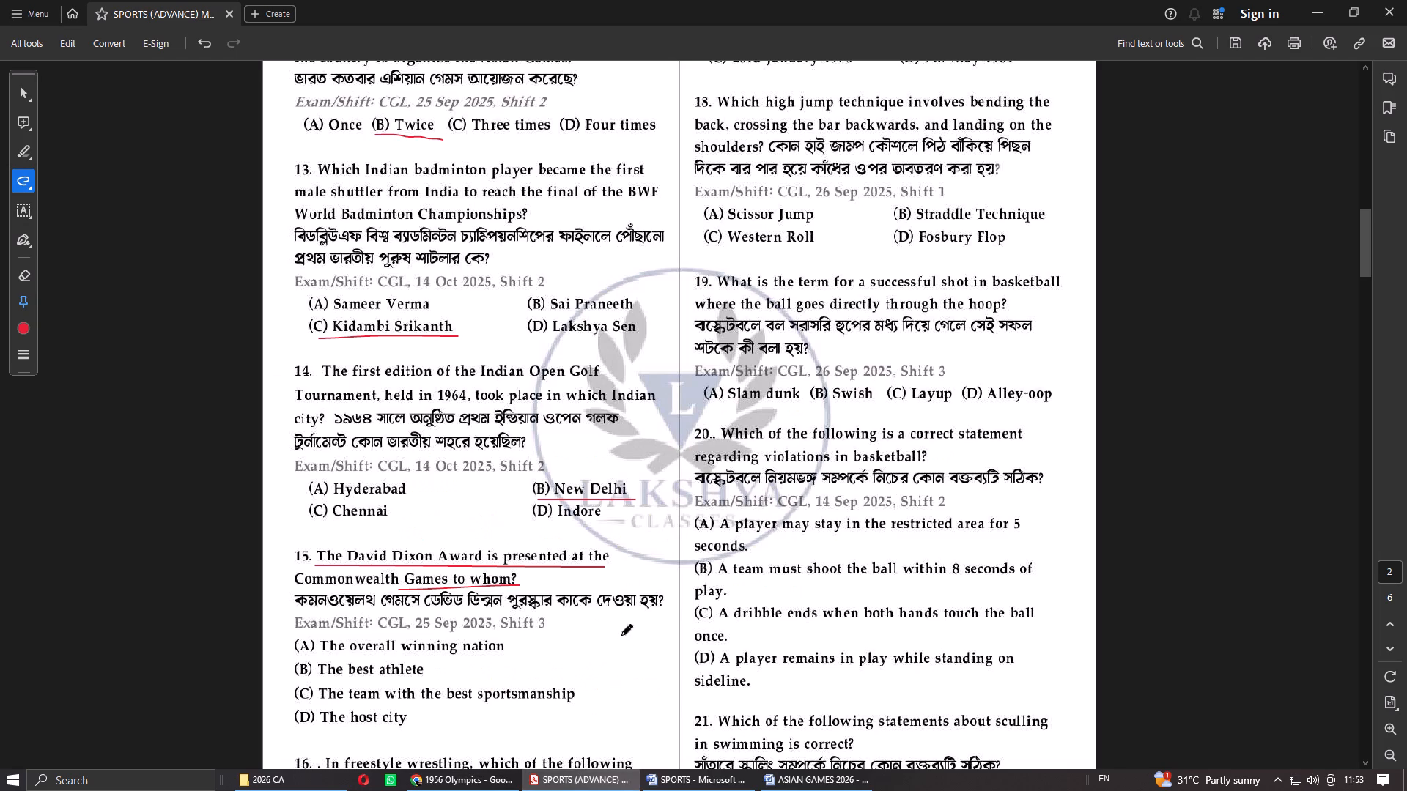
click(689, 784)
scroll(762, 489, down, 4)
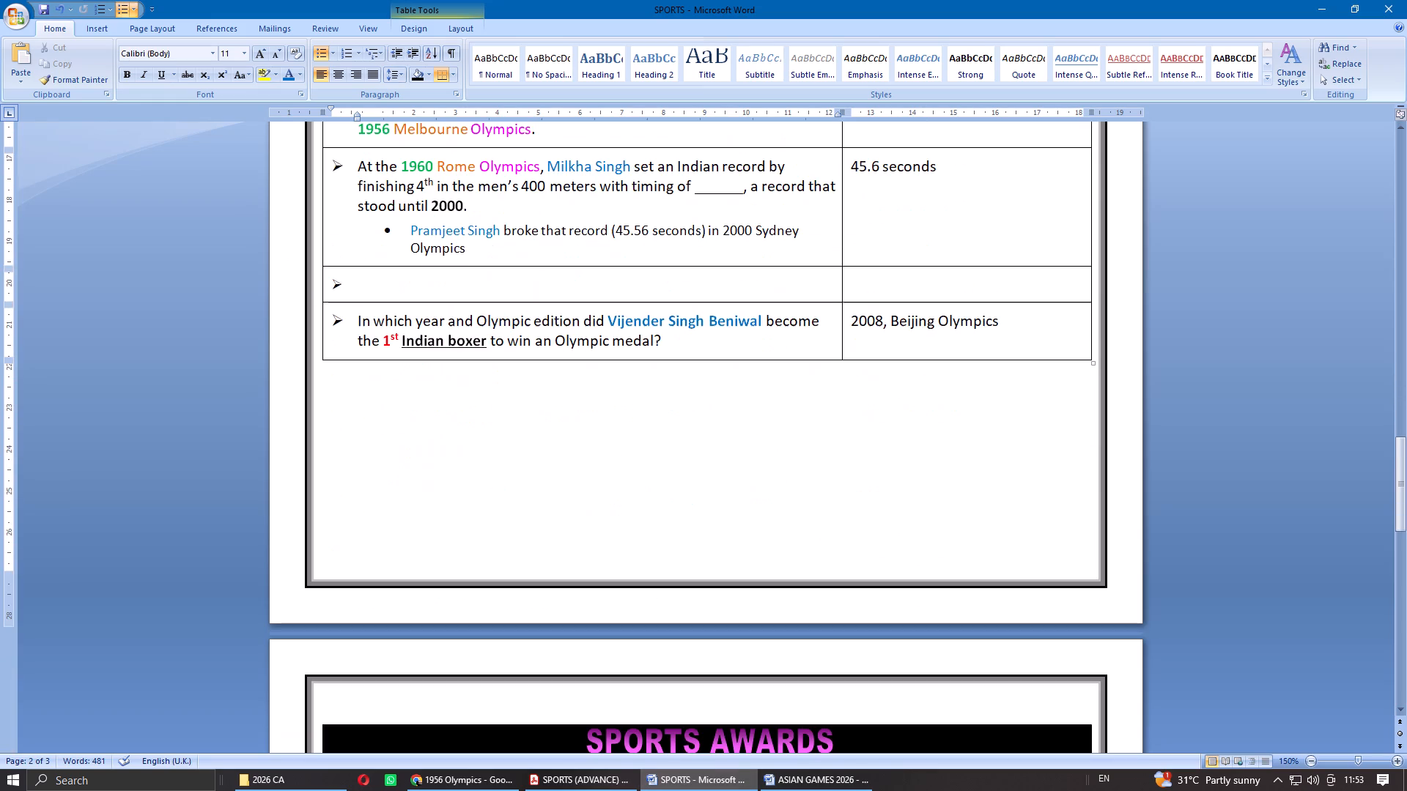
scroll(745, 472, down, 4)
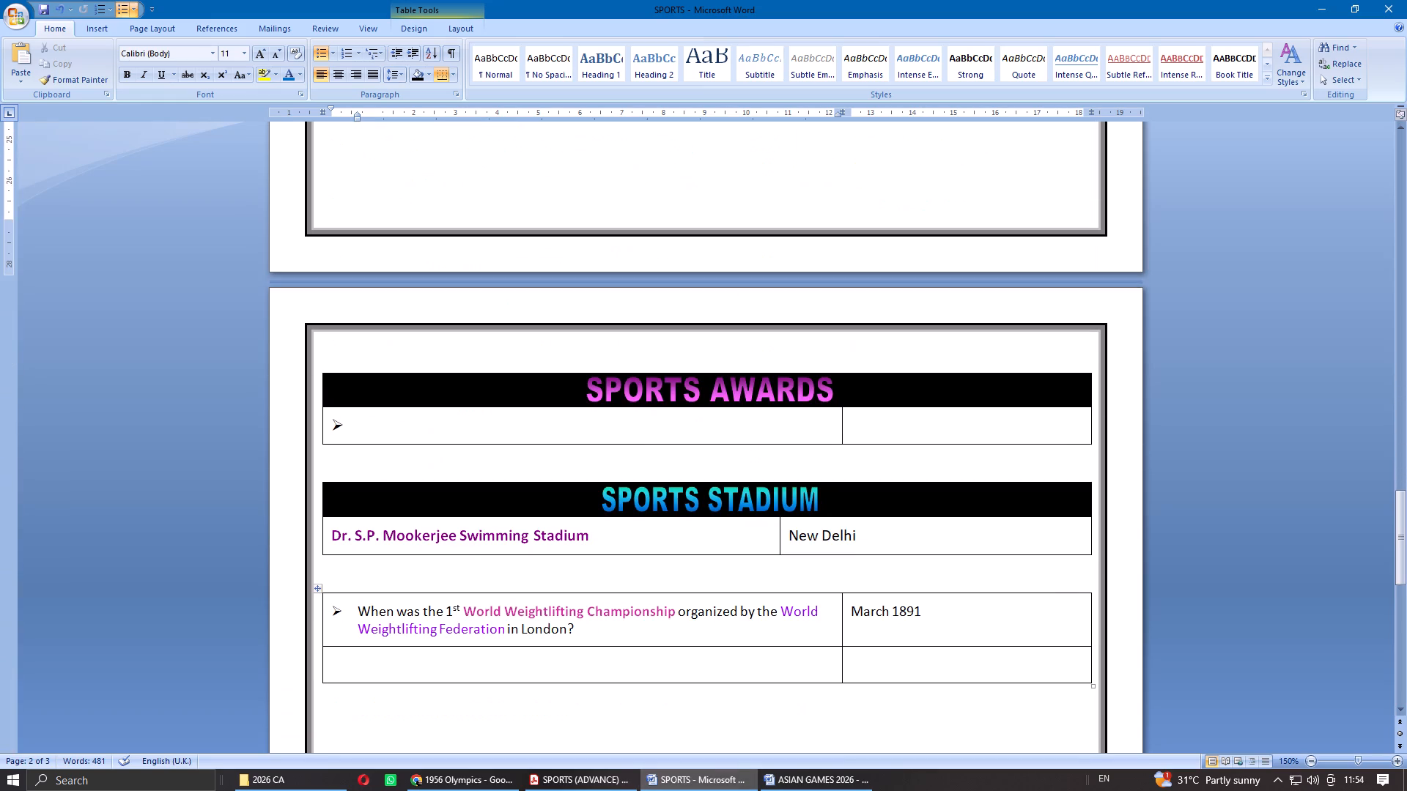
right_click(727, 661)
click(791, 459)
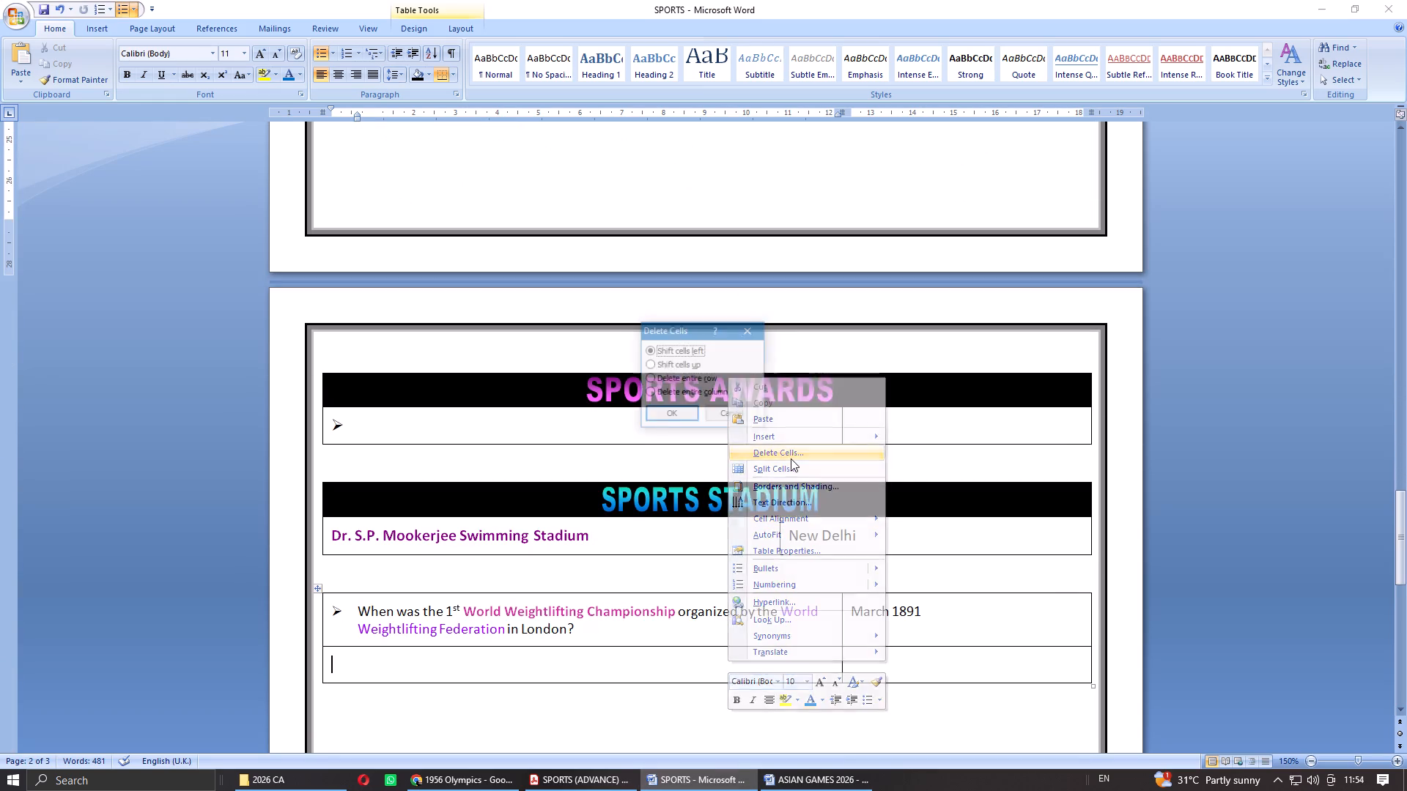
click(682, 384)
click(668, 415)
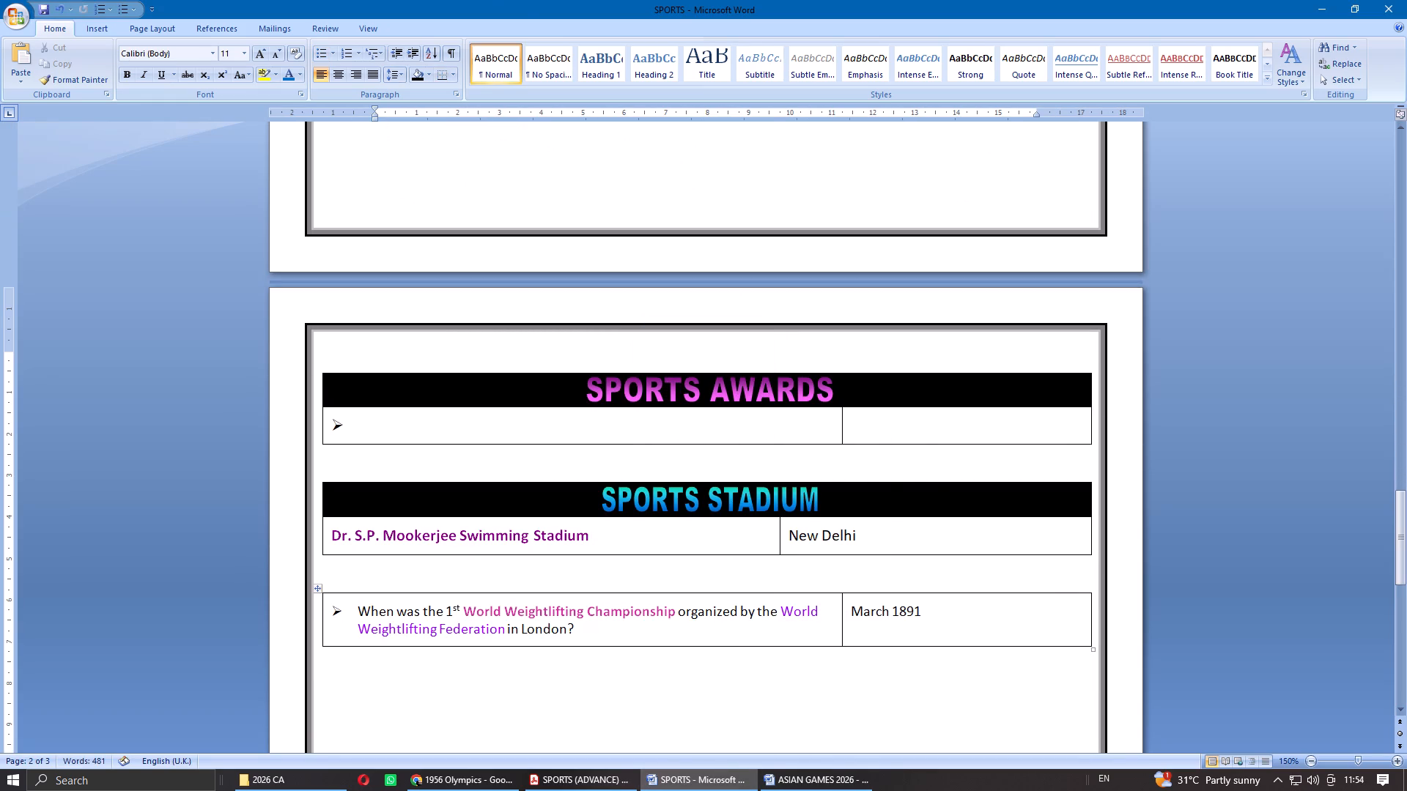
click(697, 634)
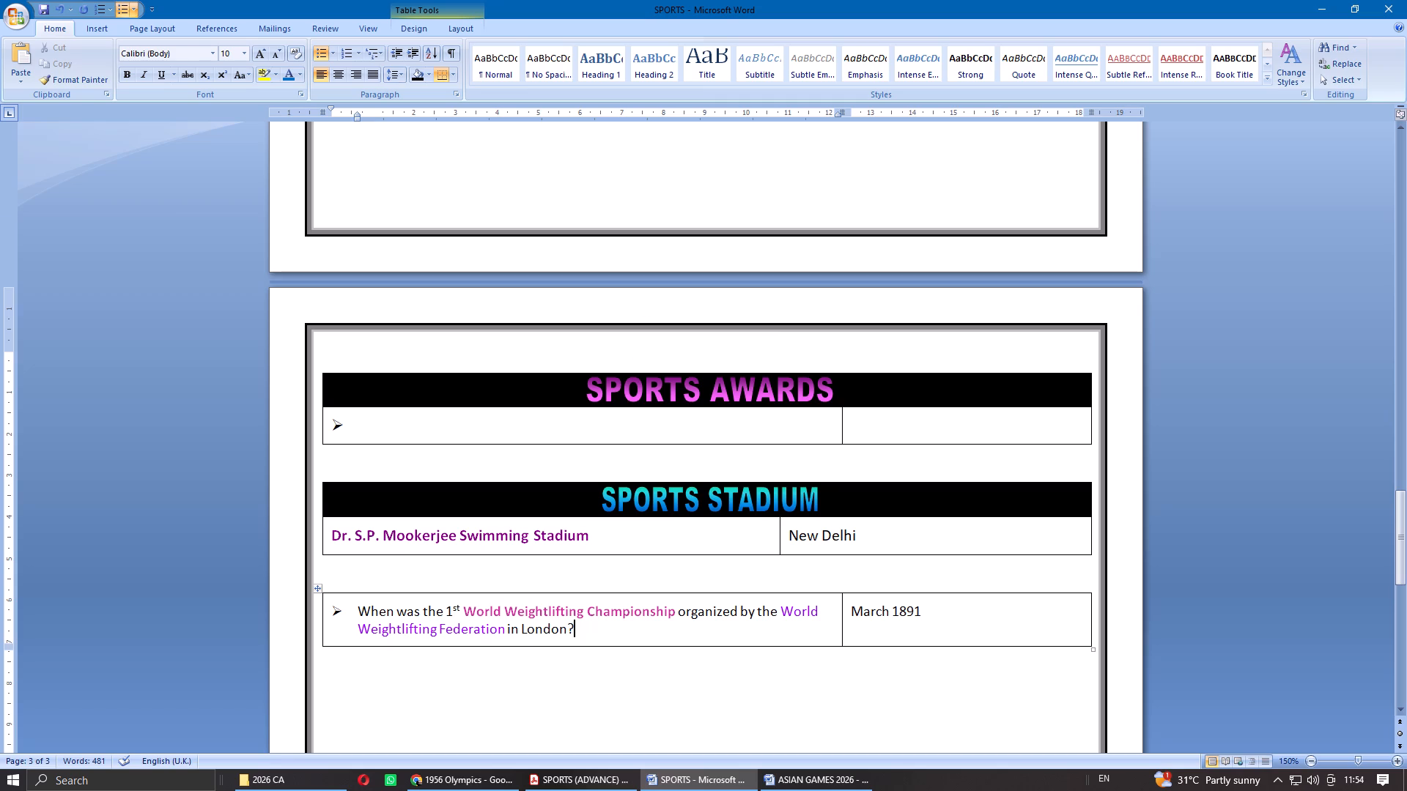
scroll(757, 587, up, 7)
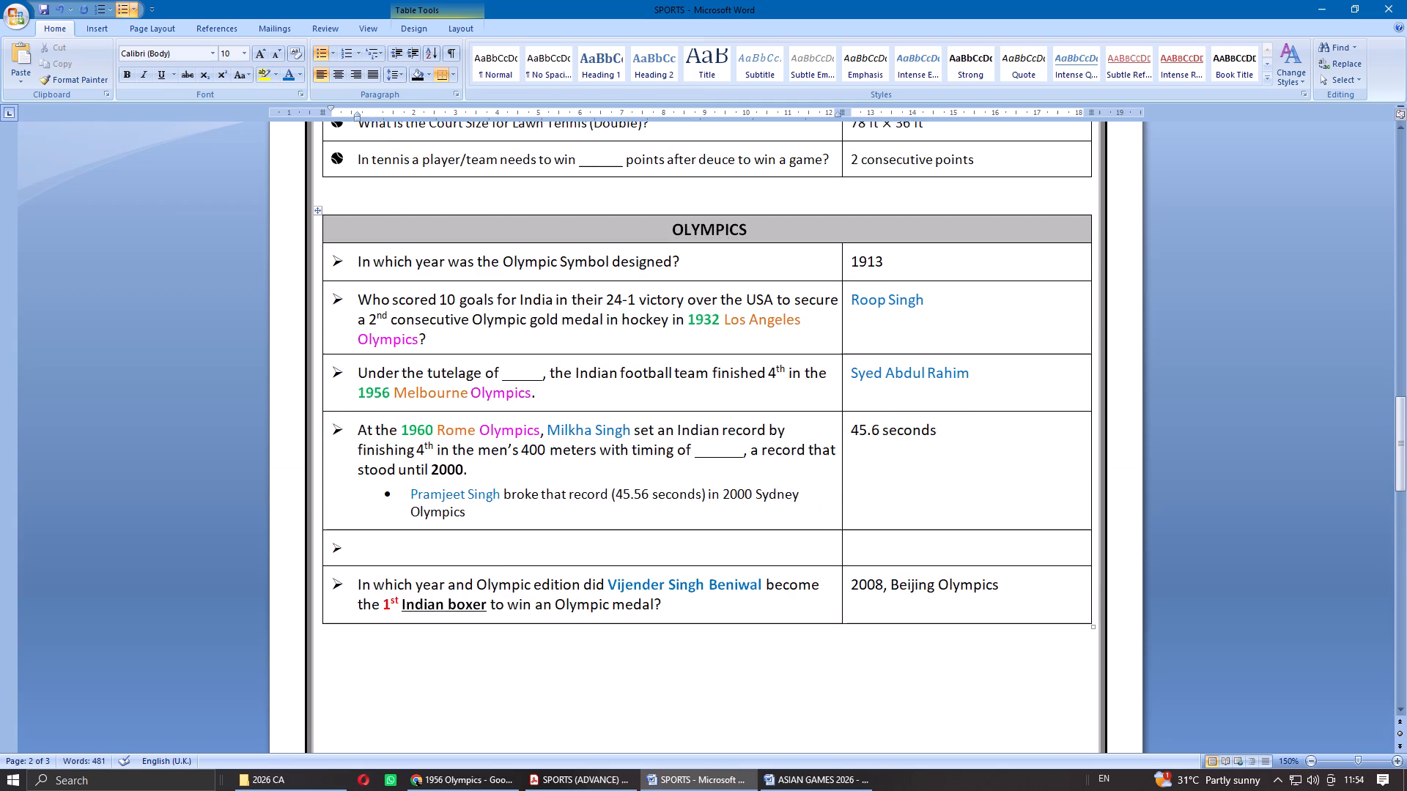
drag(786, 543, 874, 565)
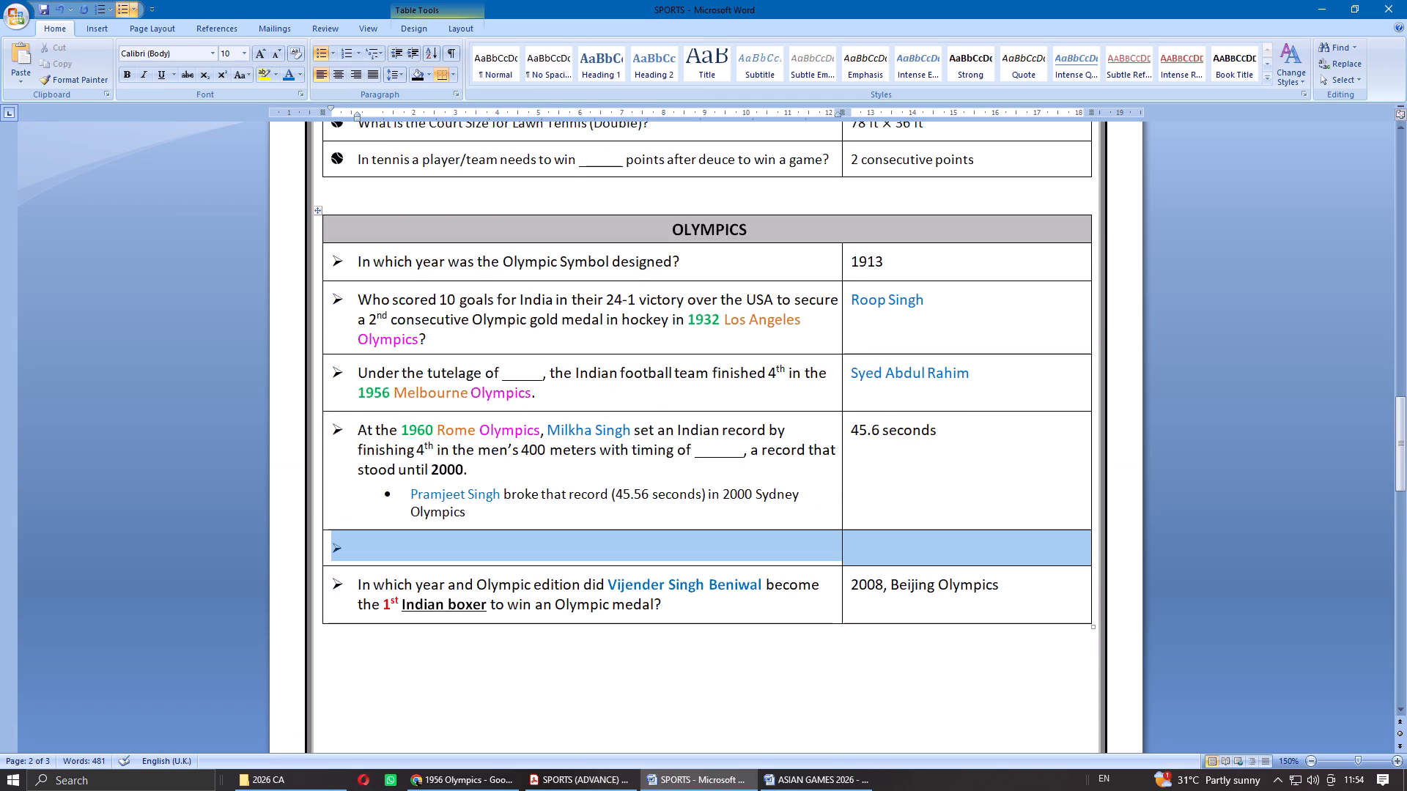
drag(874, 565, 898, 571)
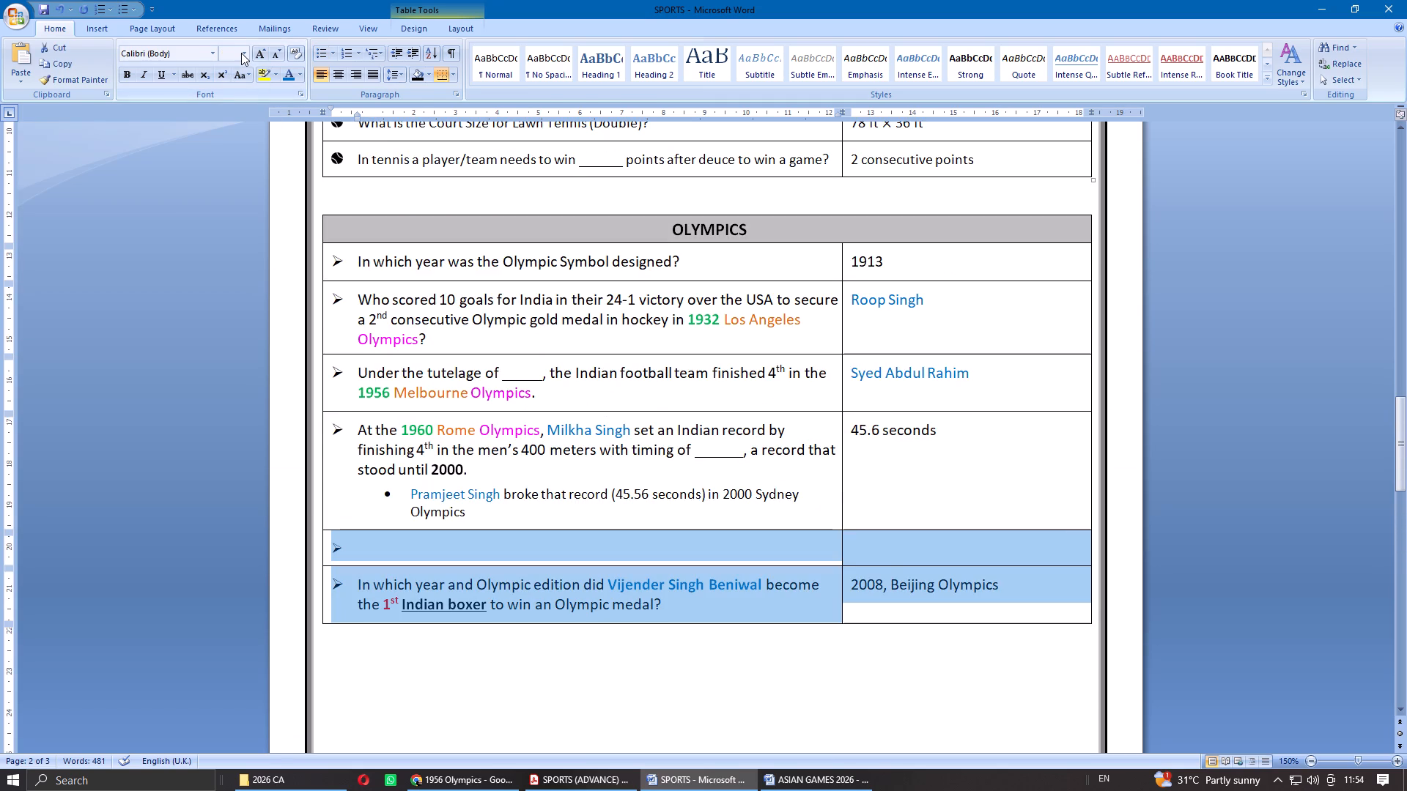
click(241, 53)
click(227, 101)
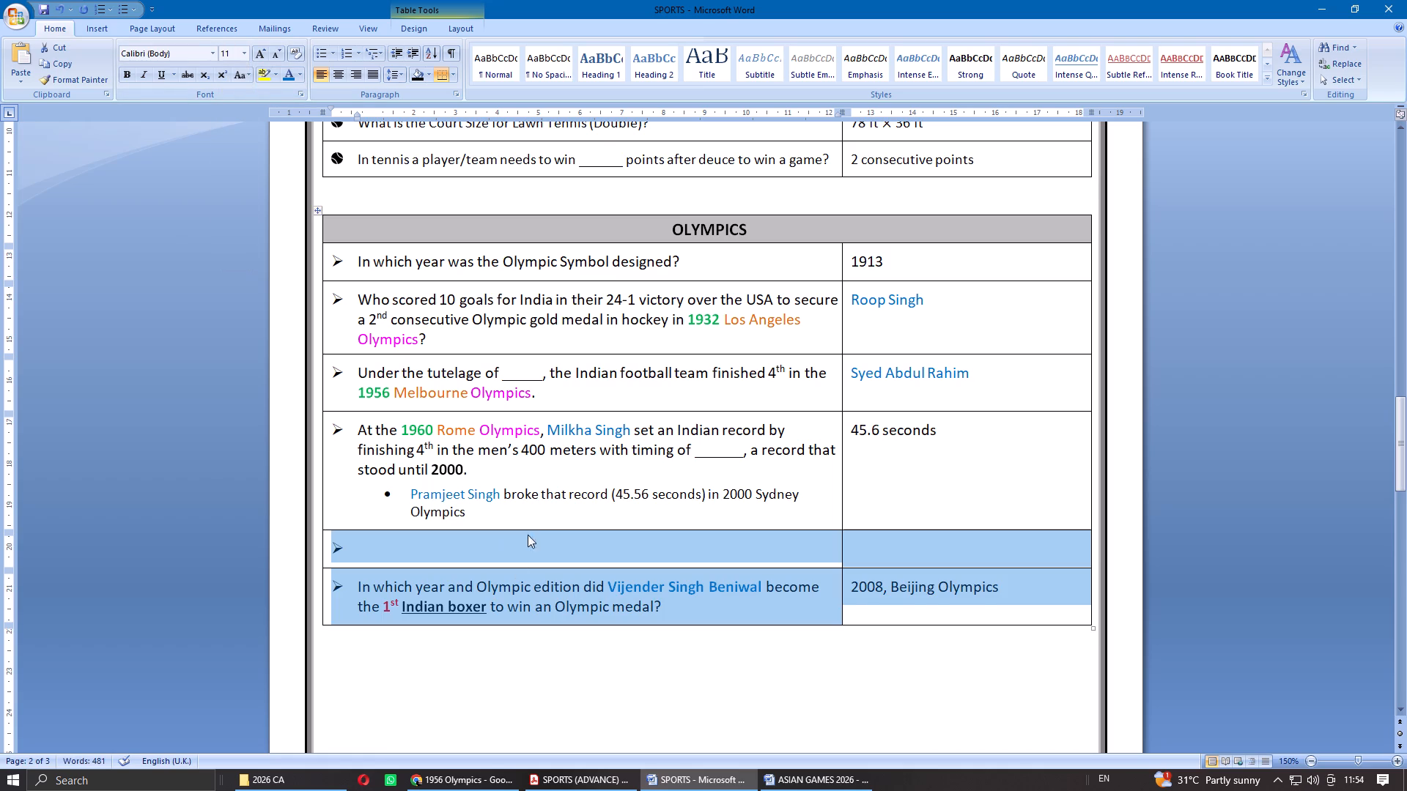
click(529, 547)
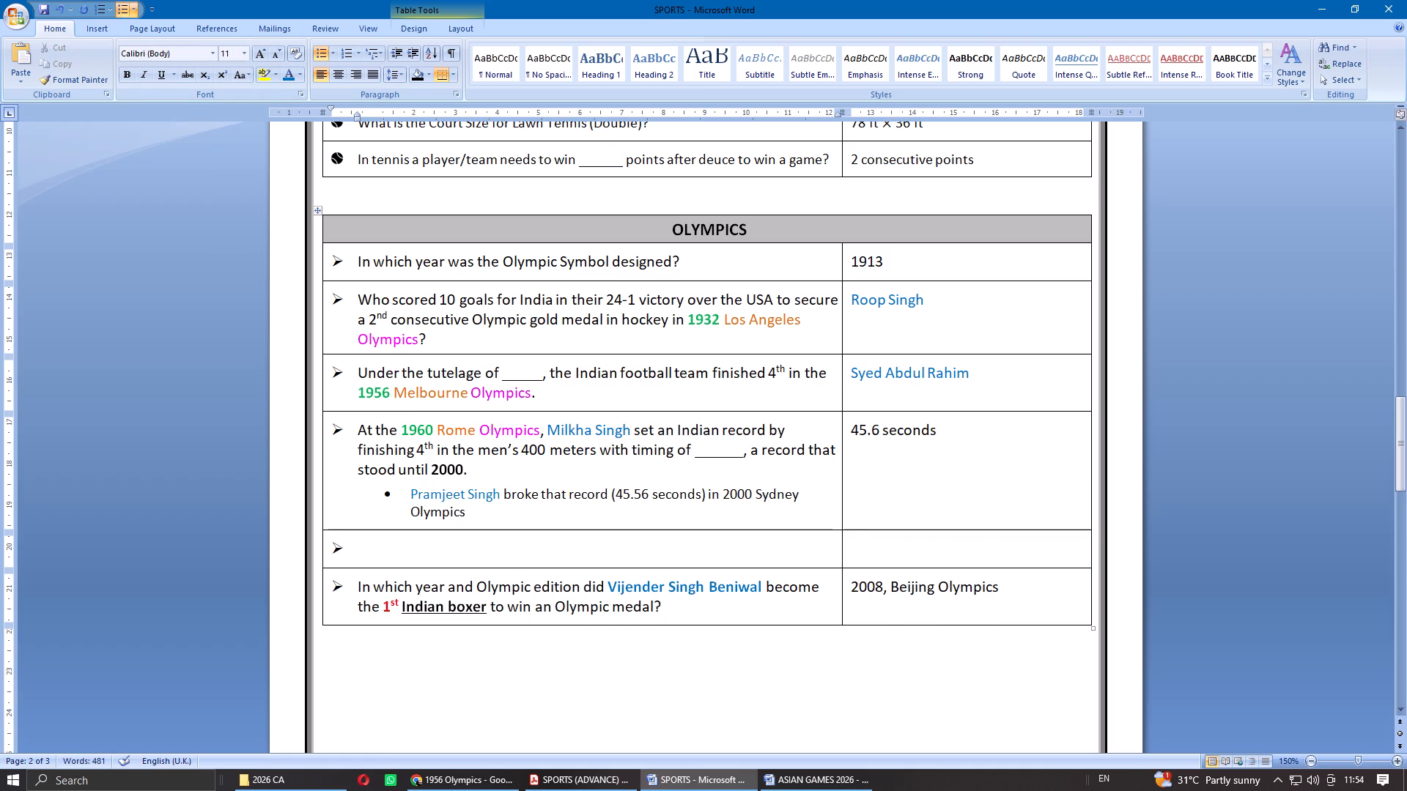
Remove the comma from the Vijender Singh Beniwal answer so it reads "2008 Beijing Olympics".
click(889, 590)
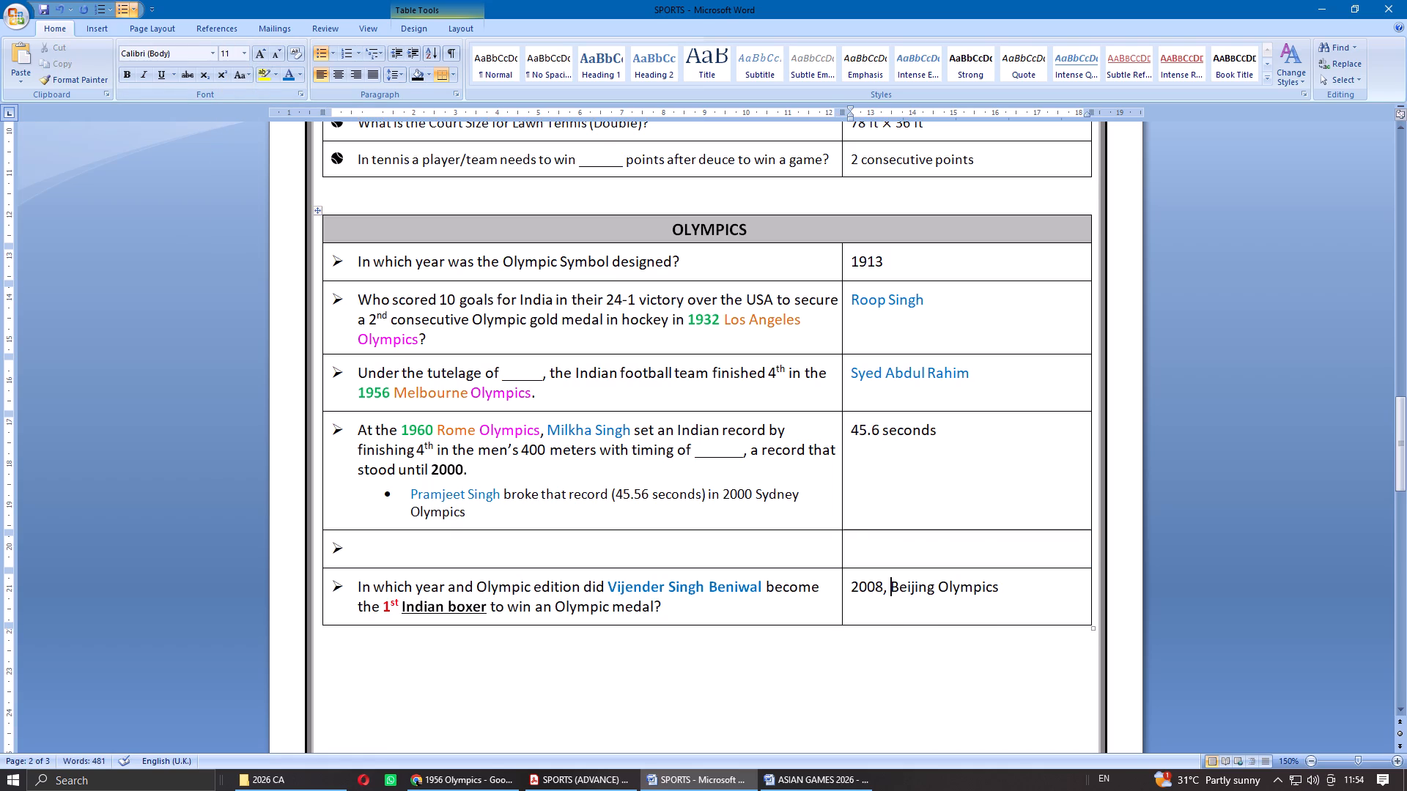
key(BackSpace)
key(BackSpace)
key(space)
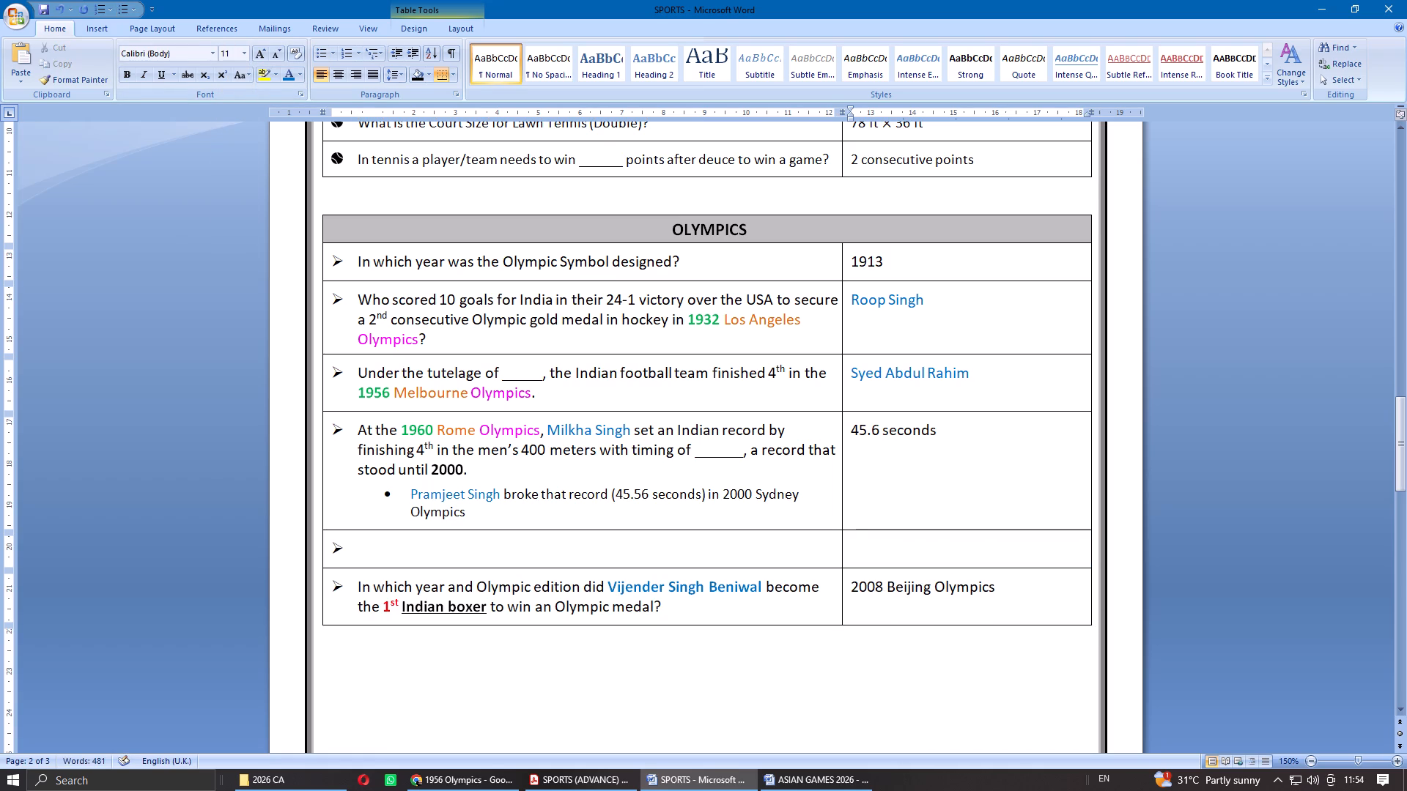
Add a new empty row at the end of the OLYMPICS table.
click(1022, 590)
key(Tab)
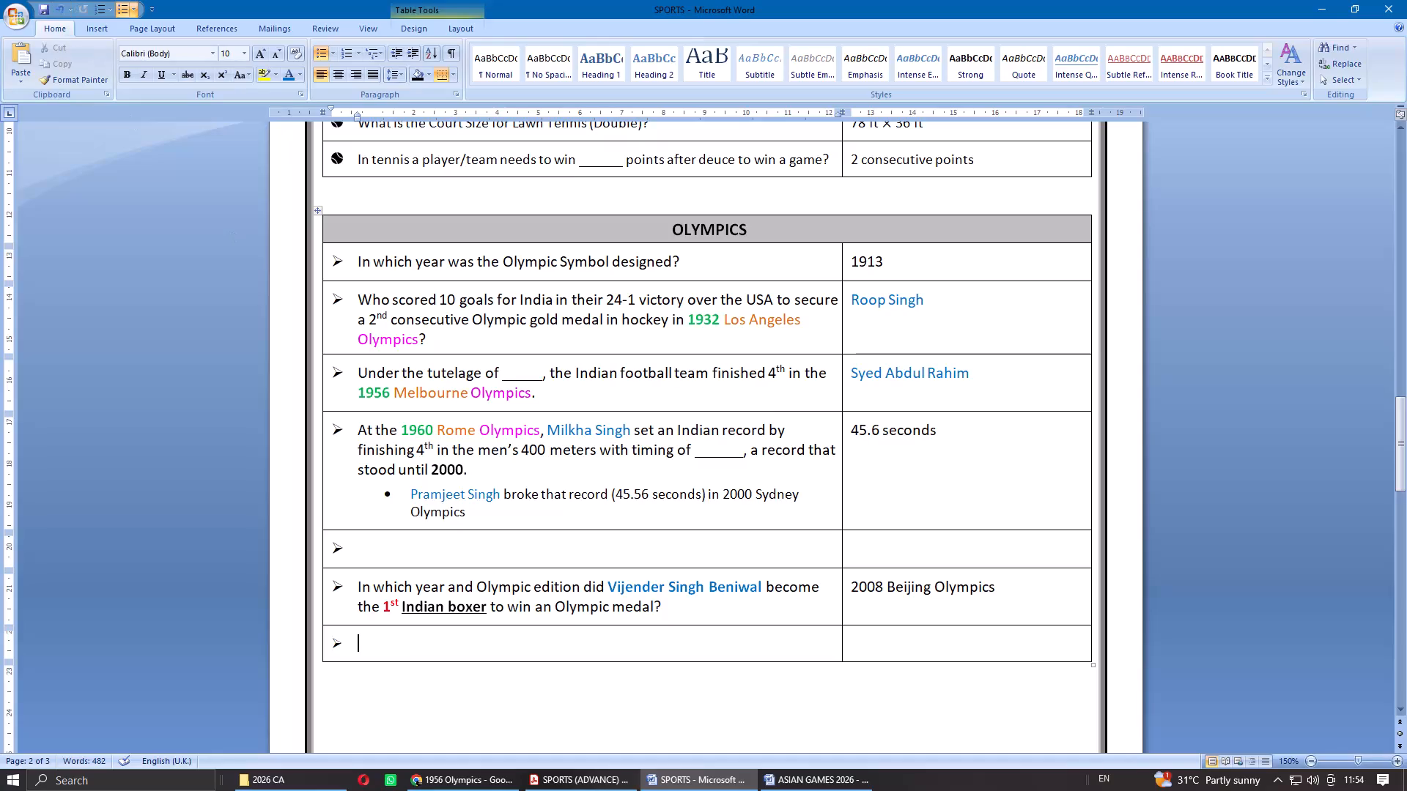
Enter PDF question 15, "The David Dixon Award is presented at the Commonwealth Games to whom?", in the empty SPORTS AWARDS question cell.
click(512, 781)
click(561, 781)
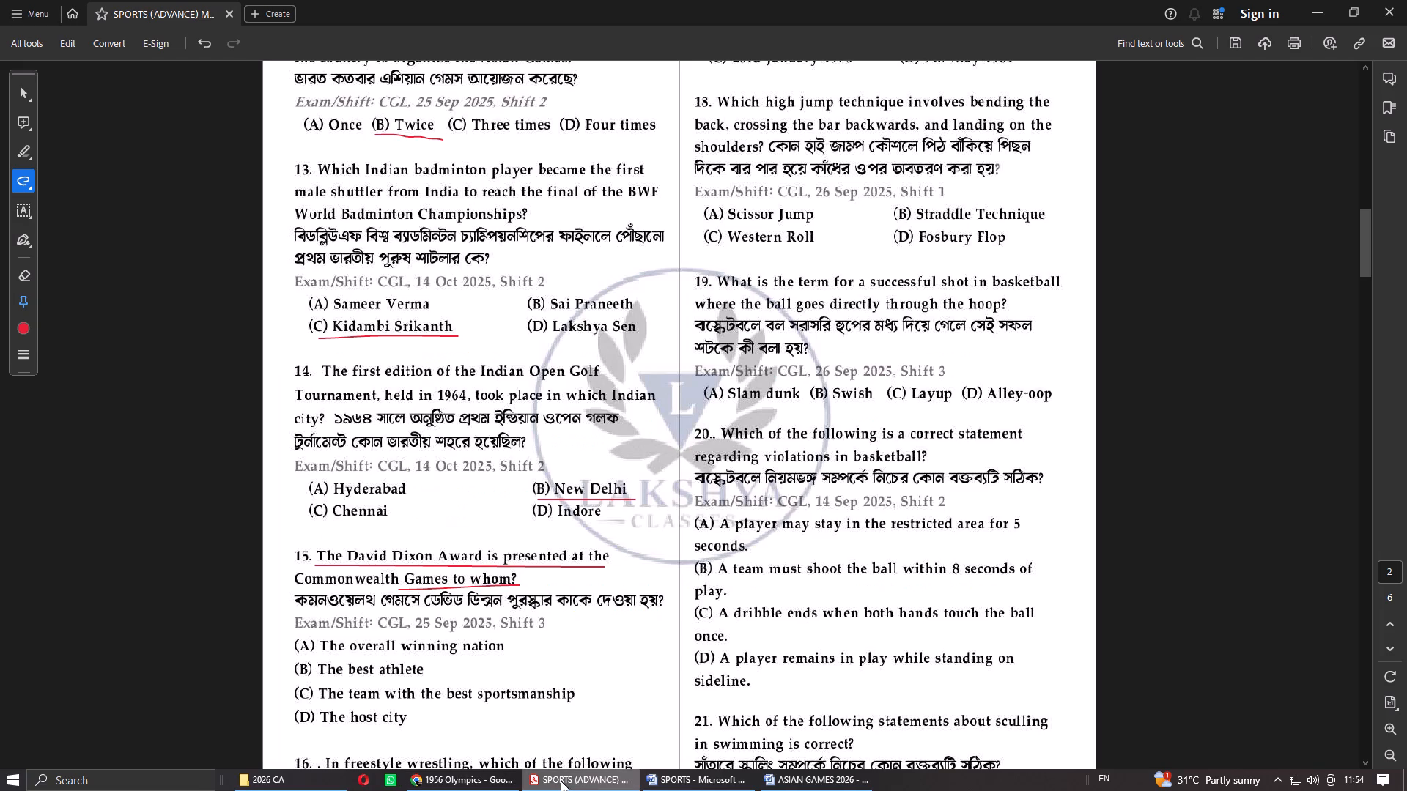
scroll(553, 552, down, 1)
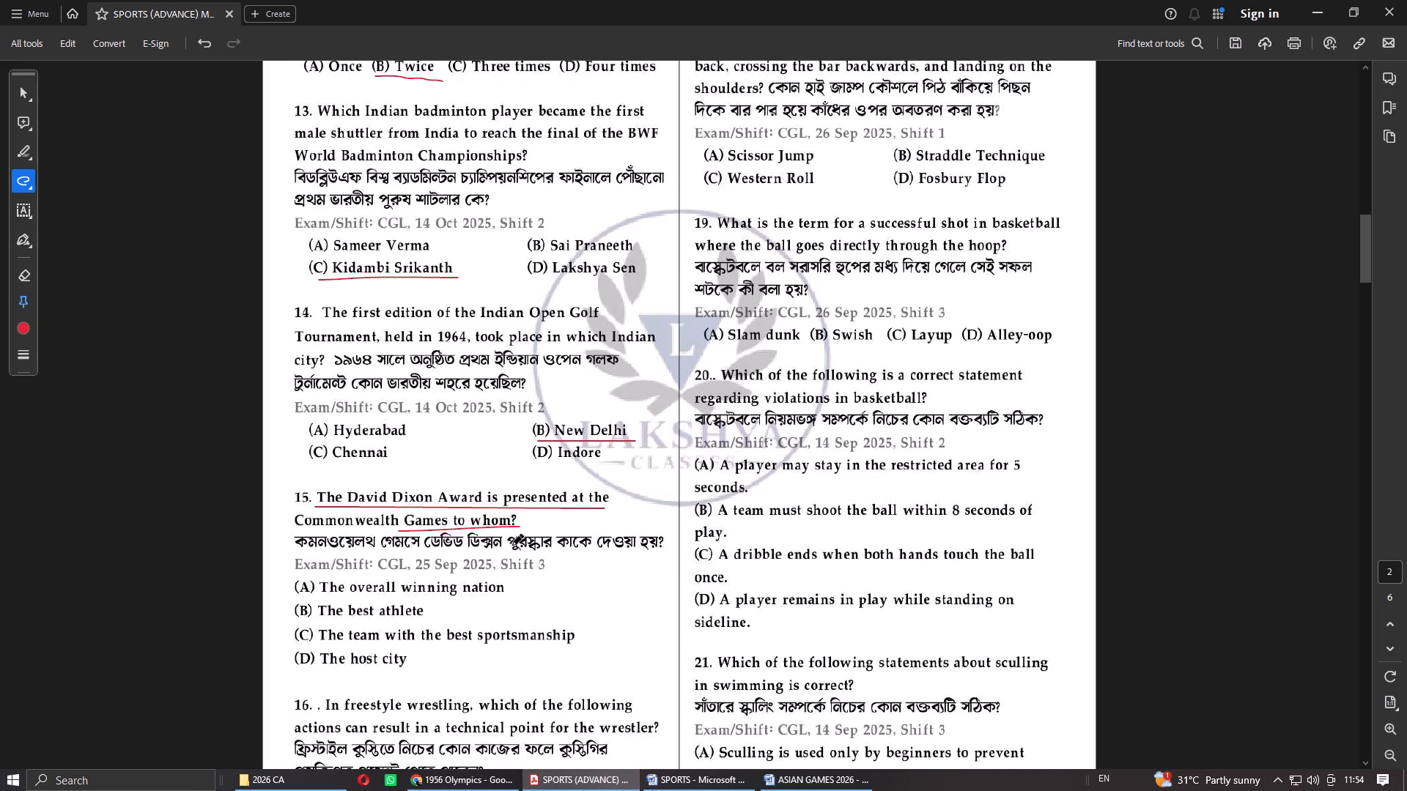
click(693, 790)
scroll(703, 533, down, 4)
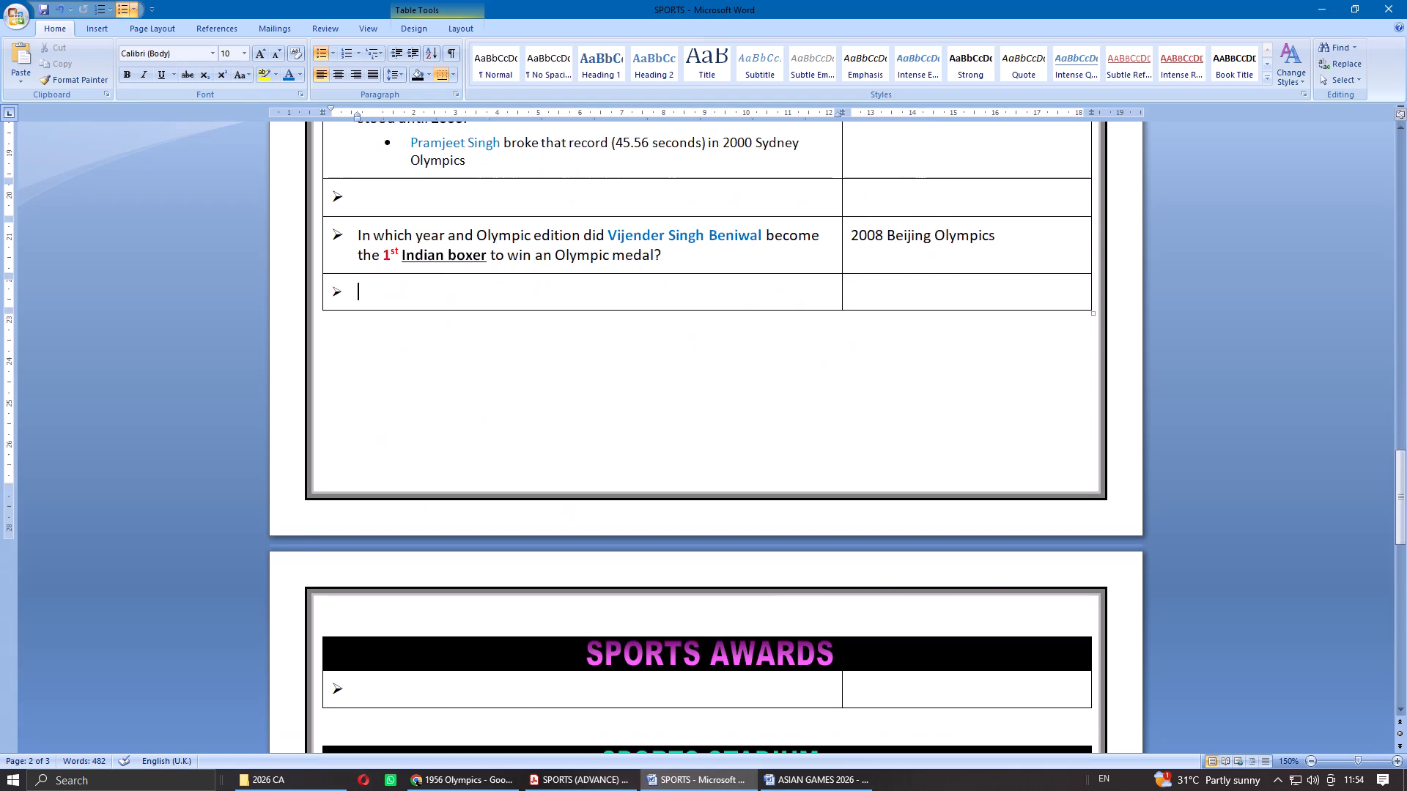
scroll(660, 591, down, 1)
click(609, 594)
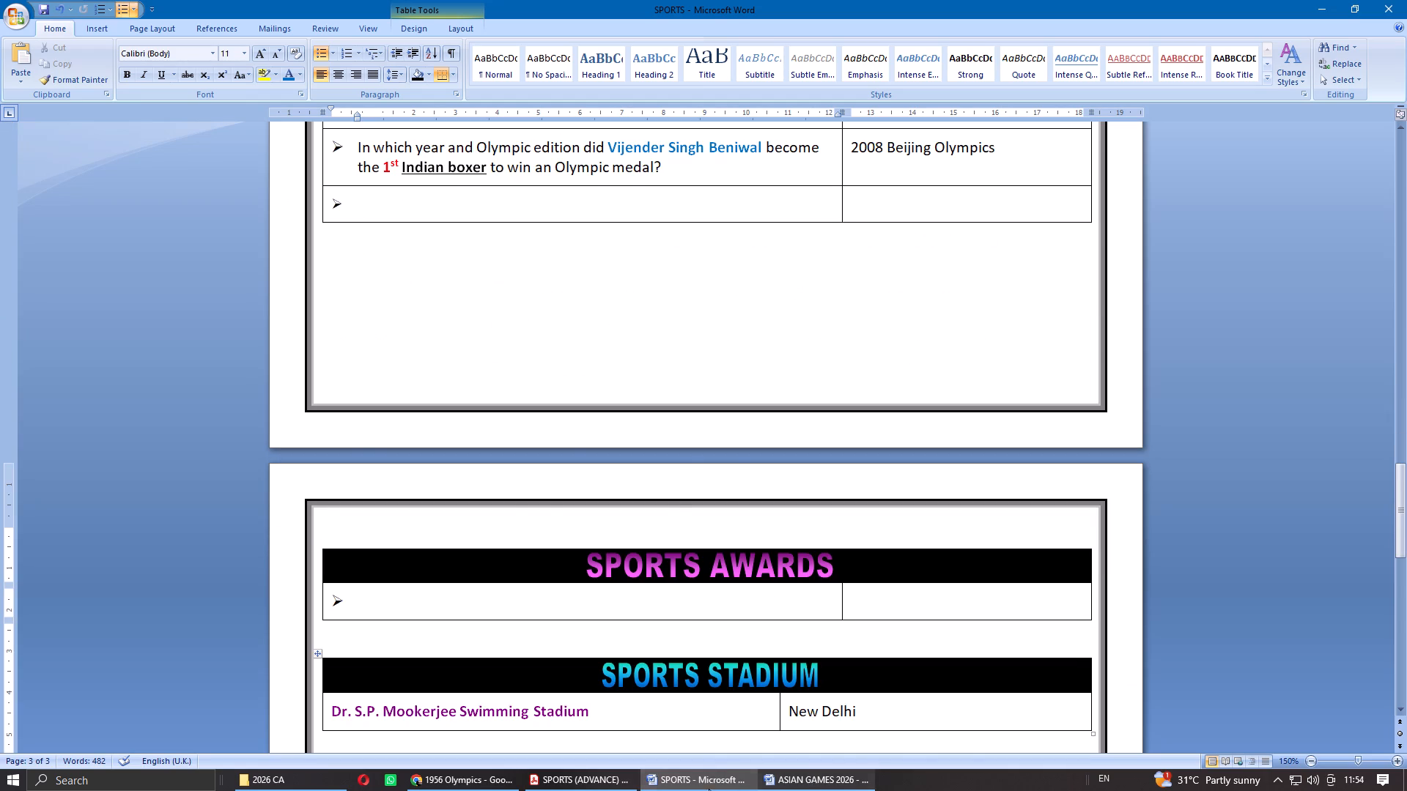
click(588, 787)
click(714, 784)
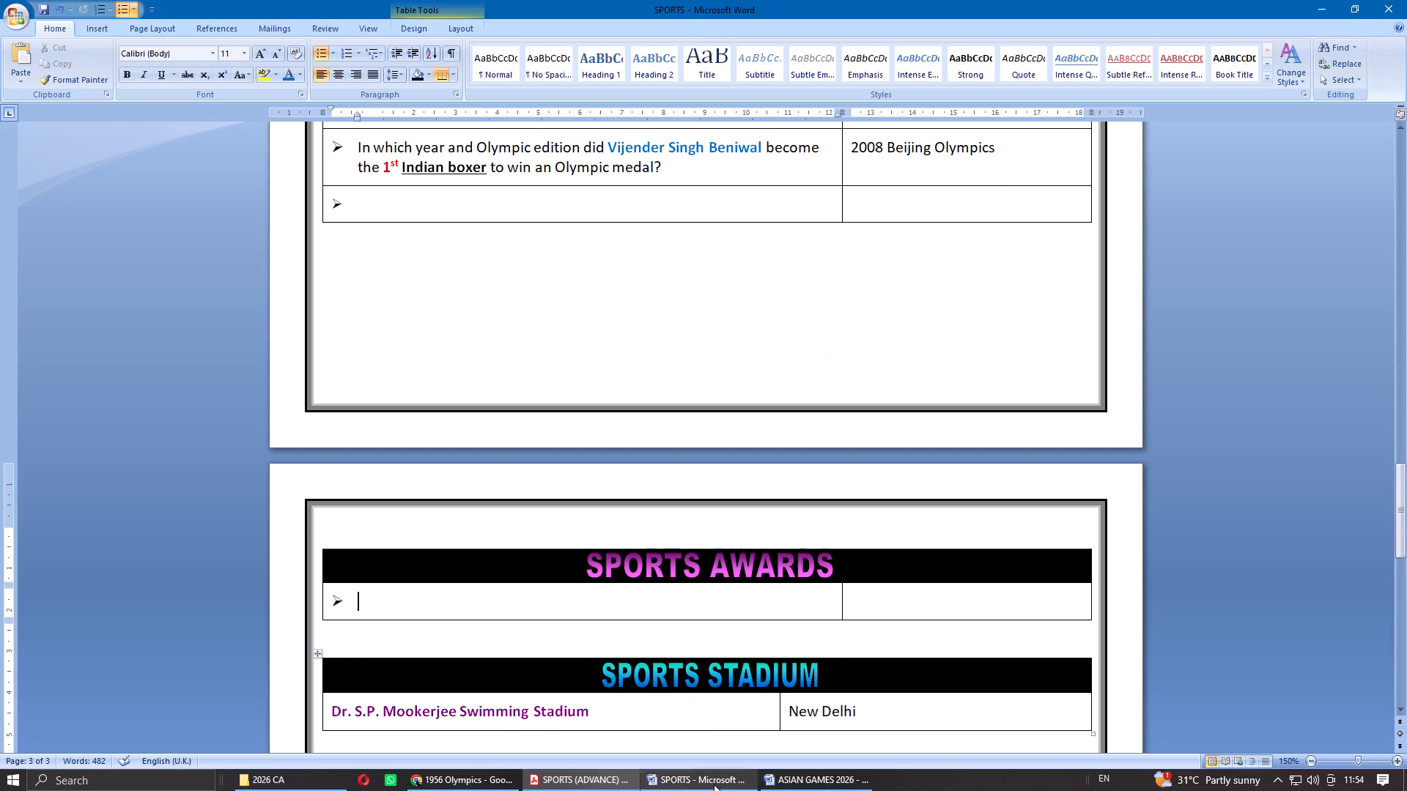
click(1354, 5)
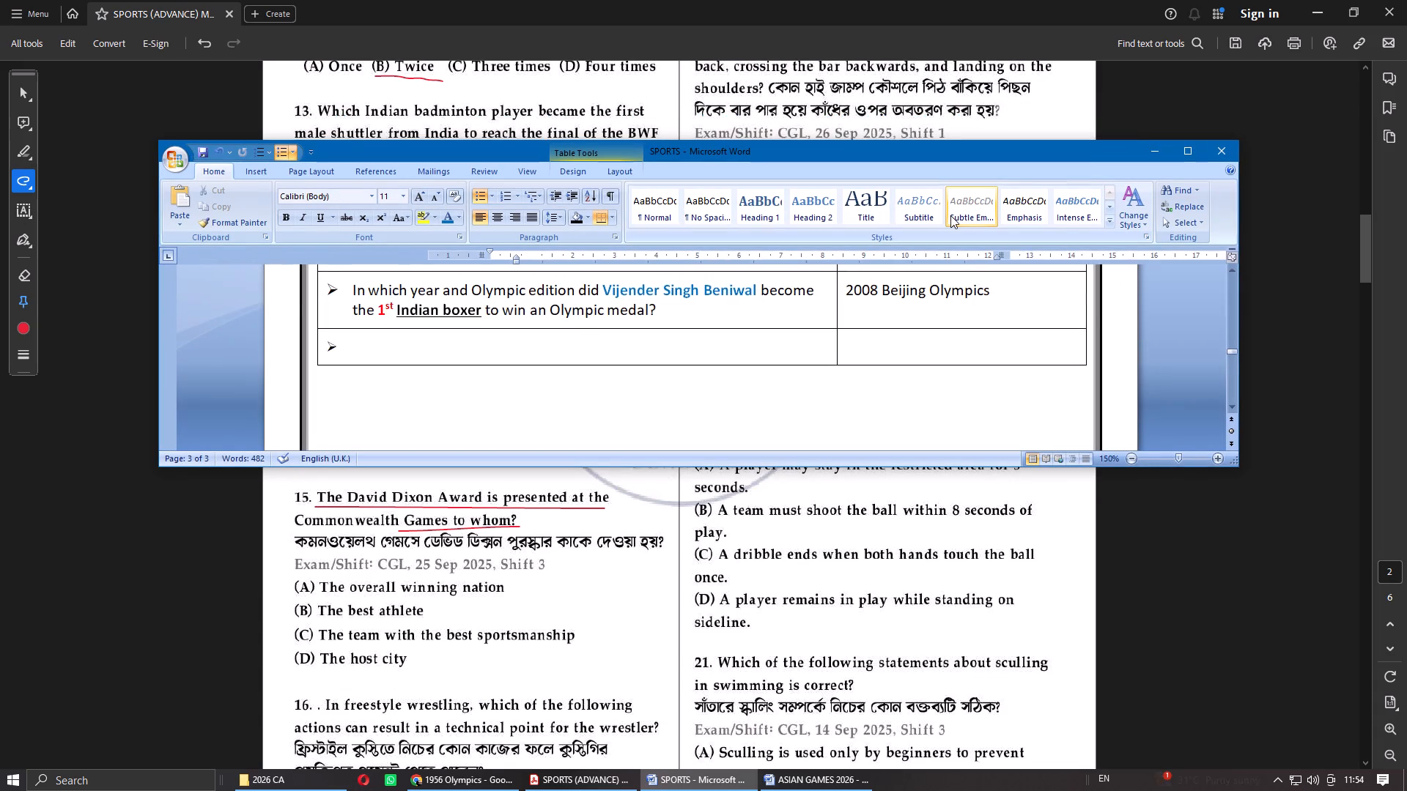
text(the David Dixon Award is)
key(space)
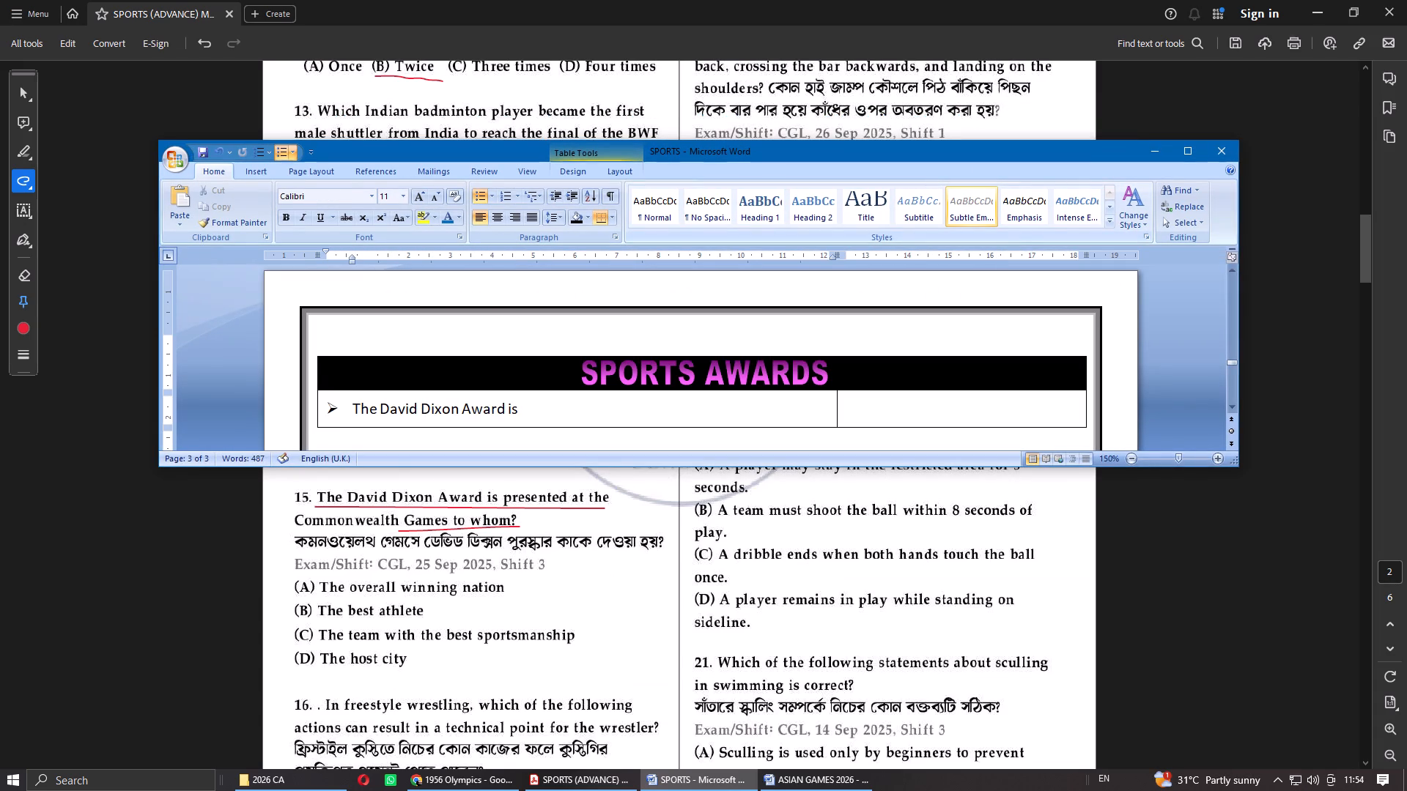
key(BackSpace)
key(space)
text(presented at the Commonwealth Games to whom?)
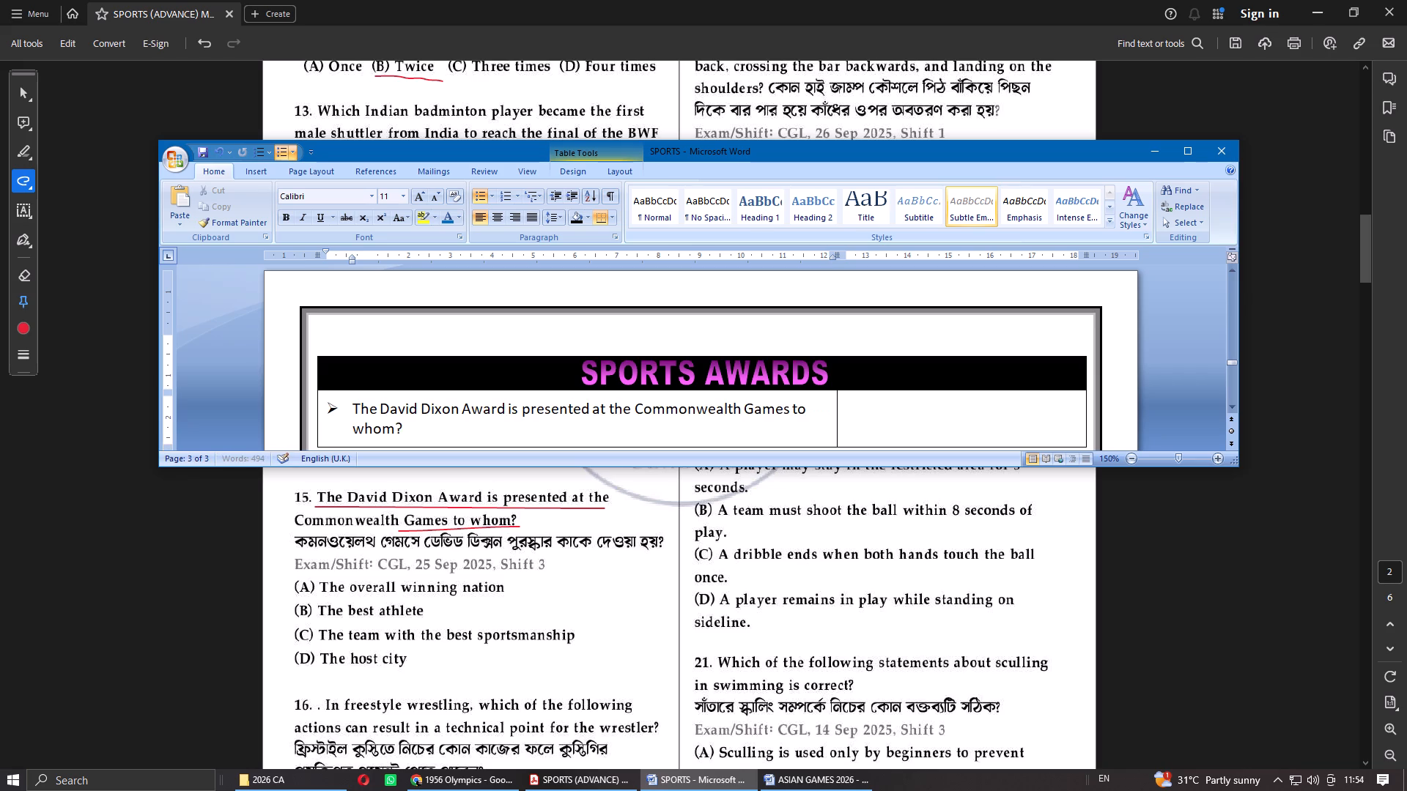
Color "David Dixon Award" dark orange-red in the SPORTS AWARDS question using a custom font color.
drag(389, 410, 483, 407)
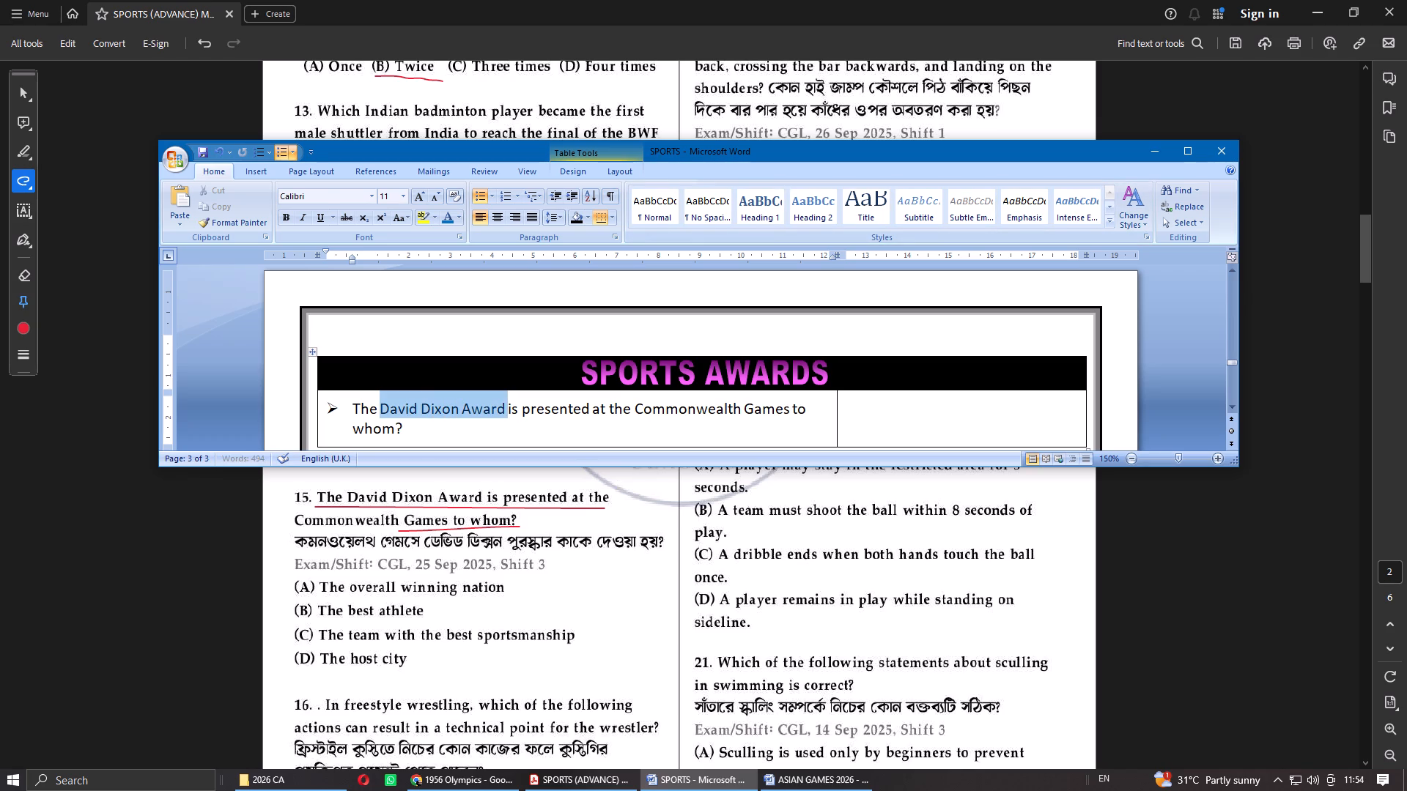
drag(483, 407, 484, 407)
click(462, 218)
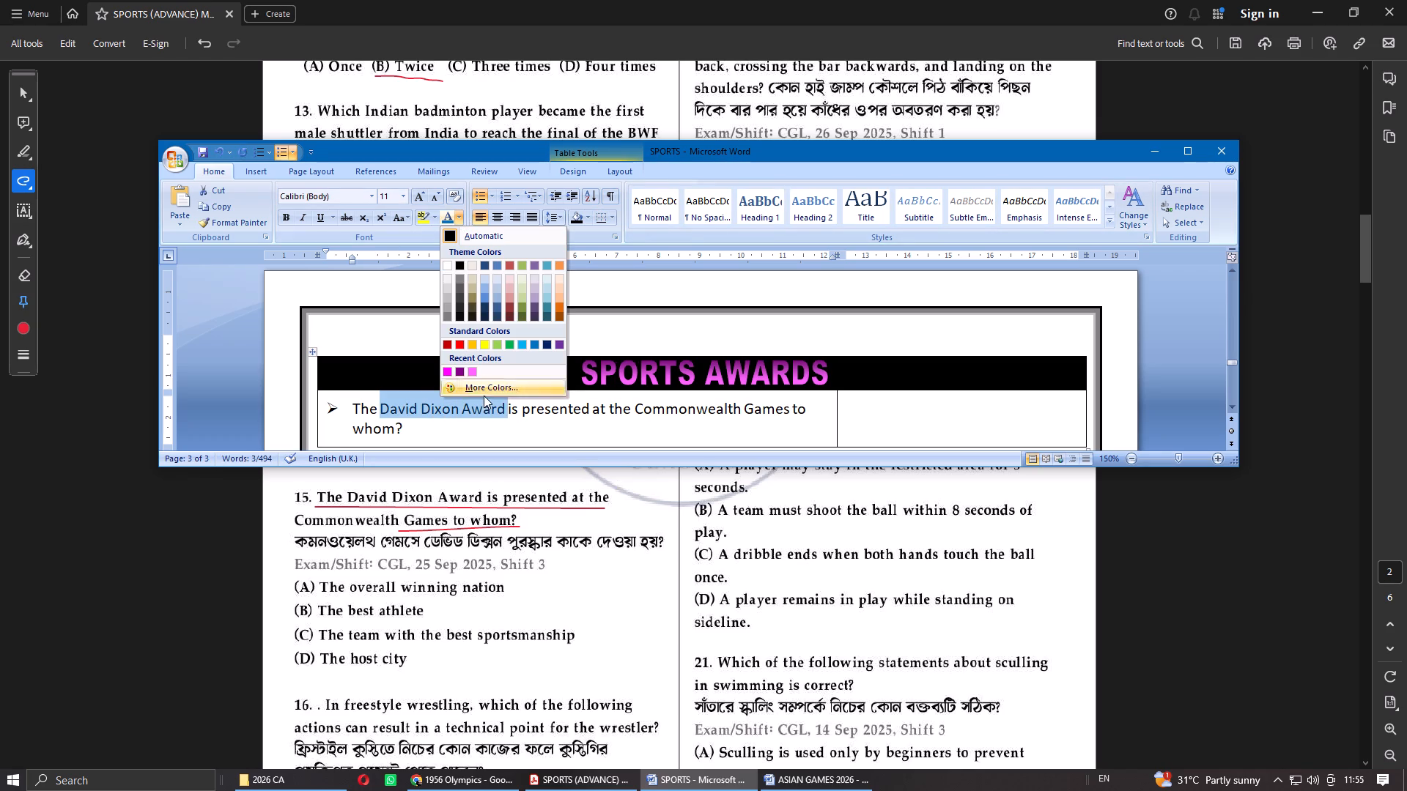
click(488, 389)
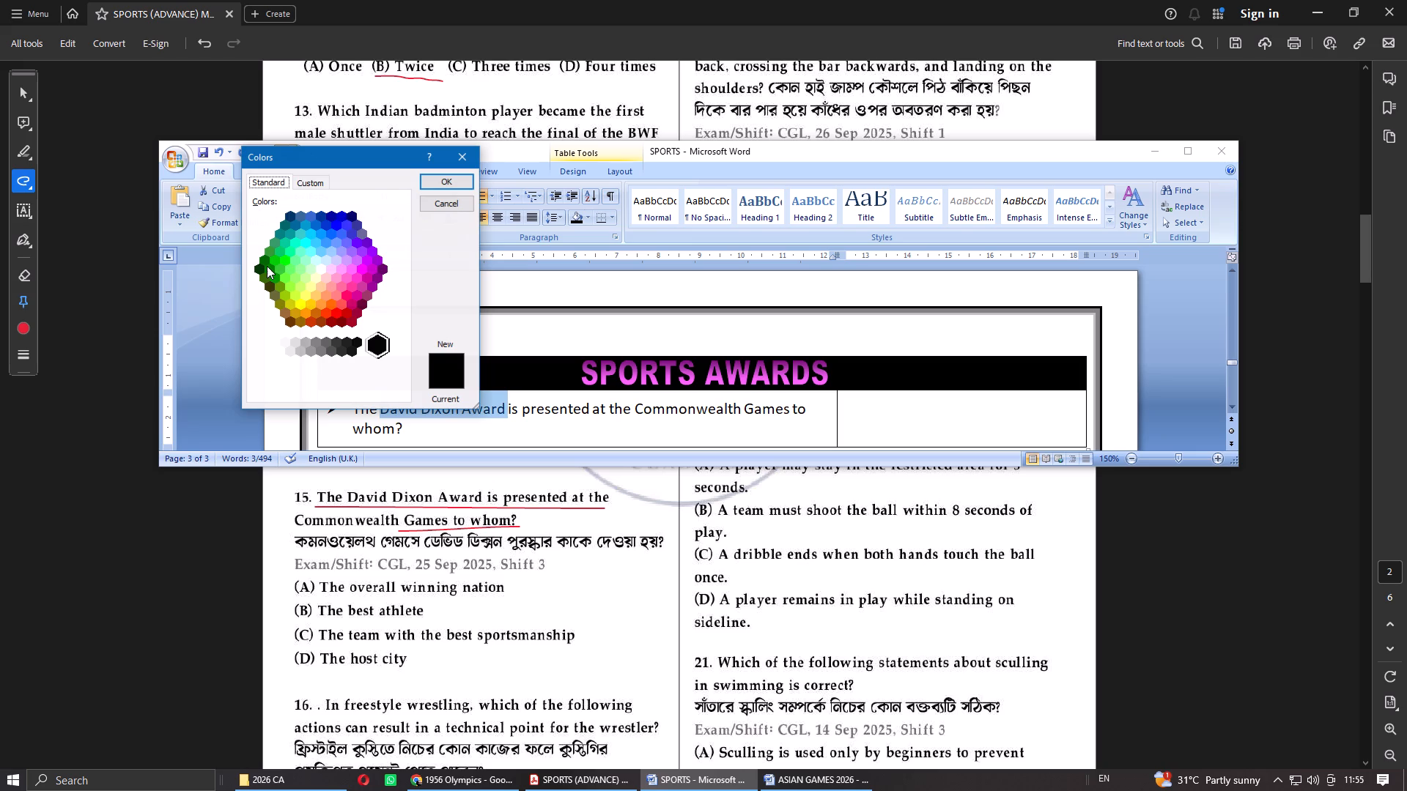
click(308, 313)
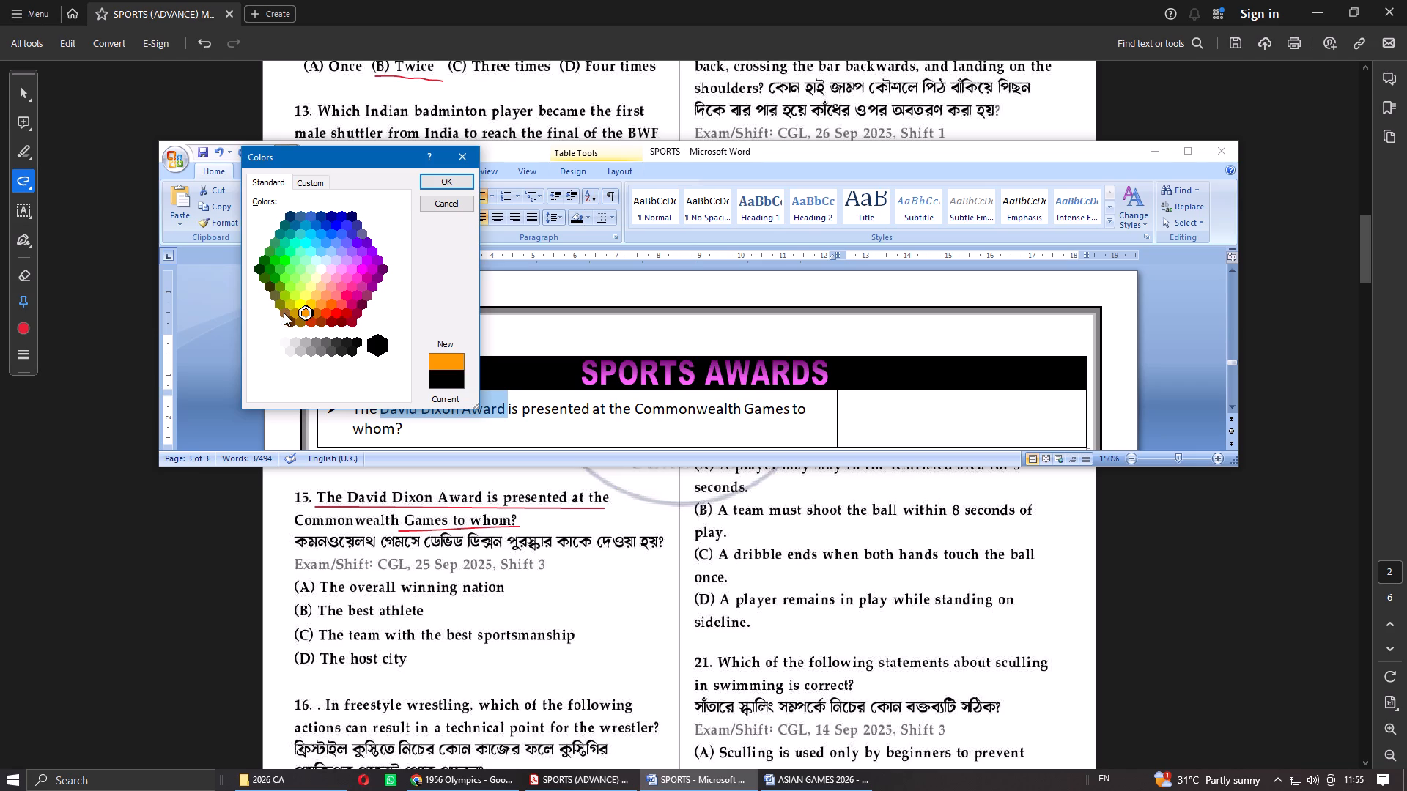
click(314, 318)
click(457, 185)
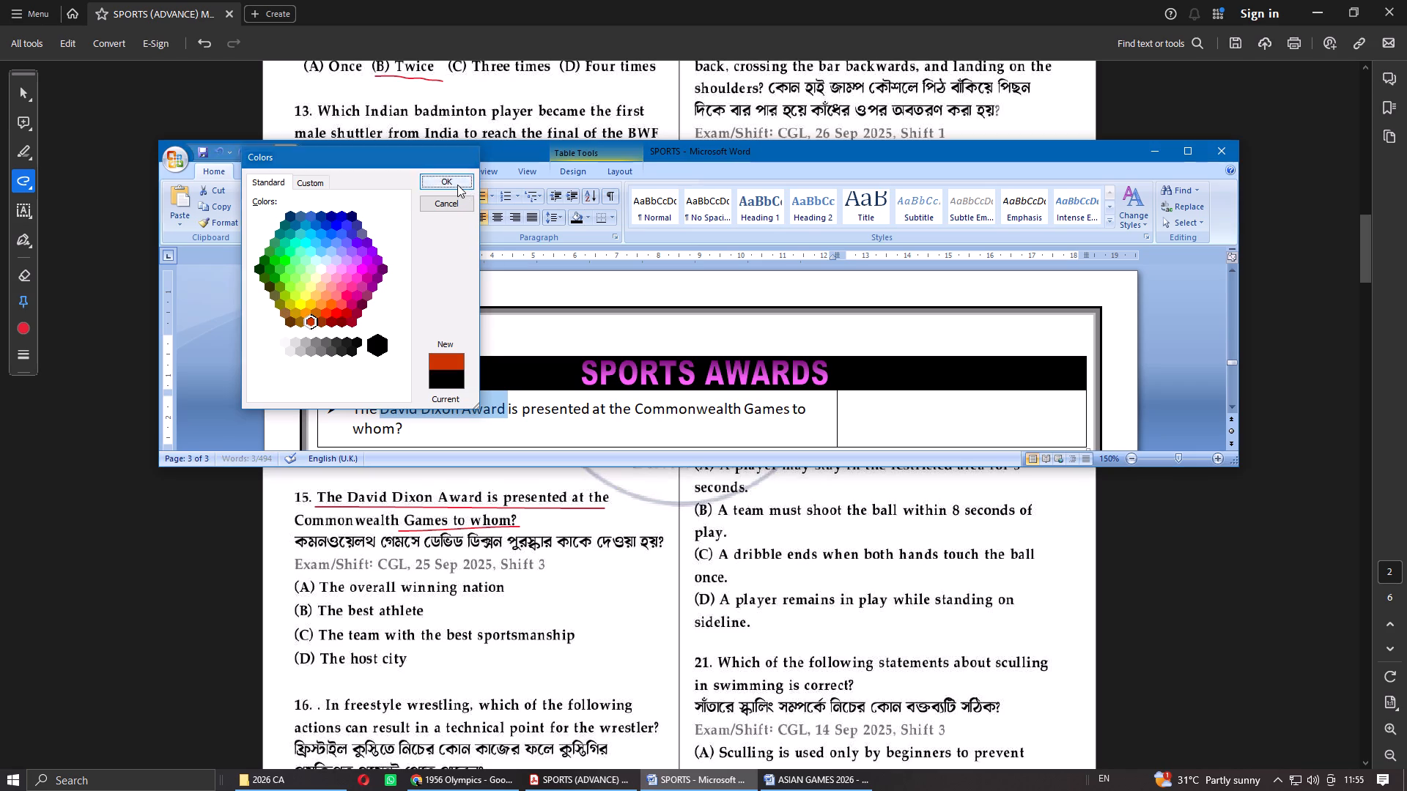
click(483, 422)
drag(396, 405, 473, 400)
click(518, 419)
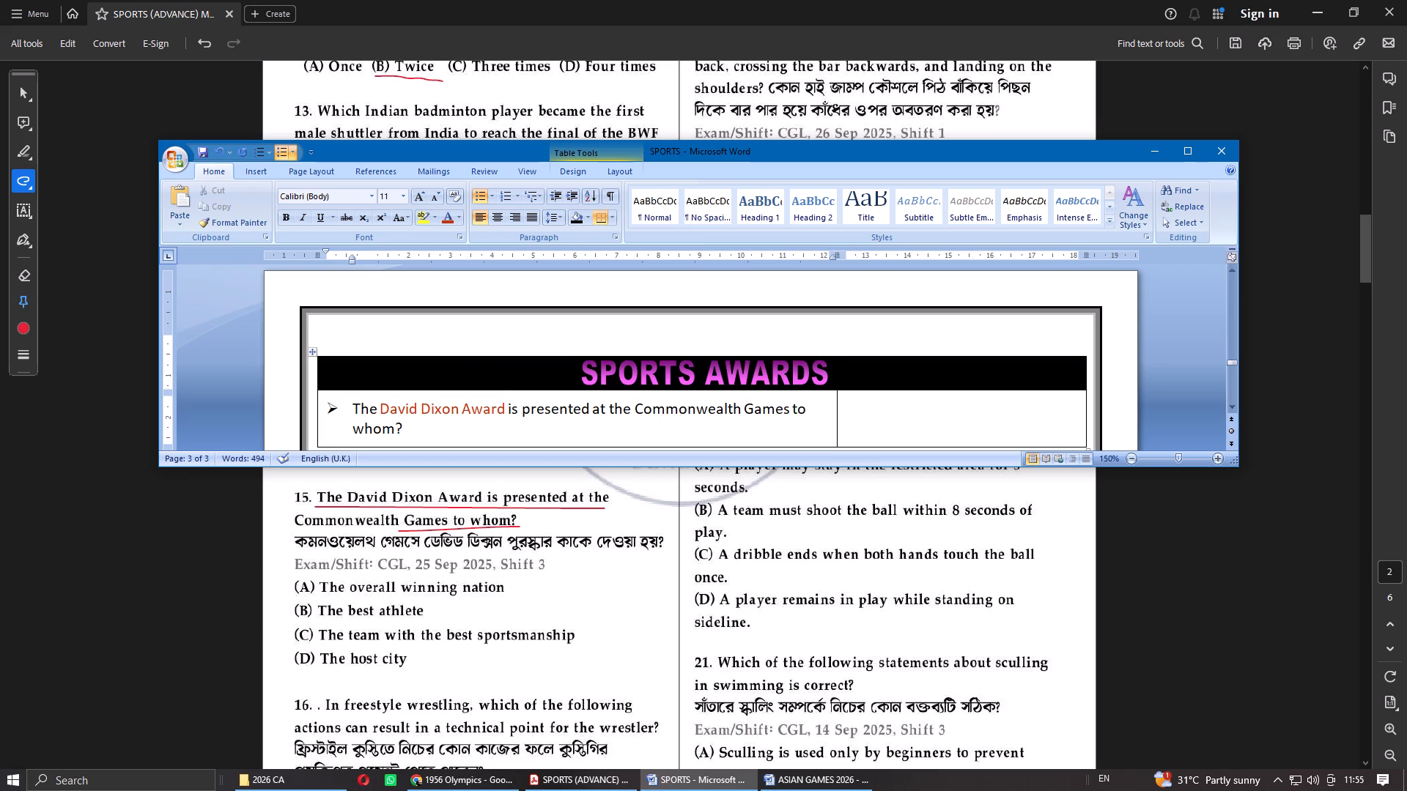
Color "Commonwealth Games" magenta in the SPORTS AWARDS question.
drag(682, 406, 767, 405)
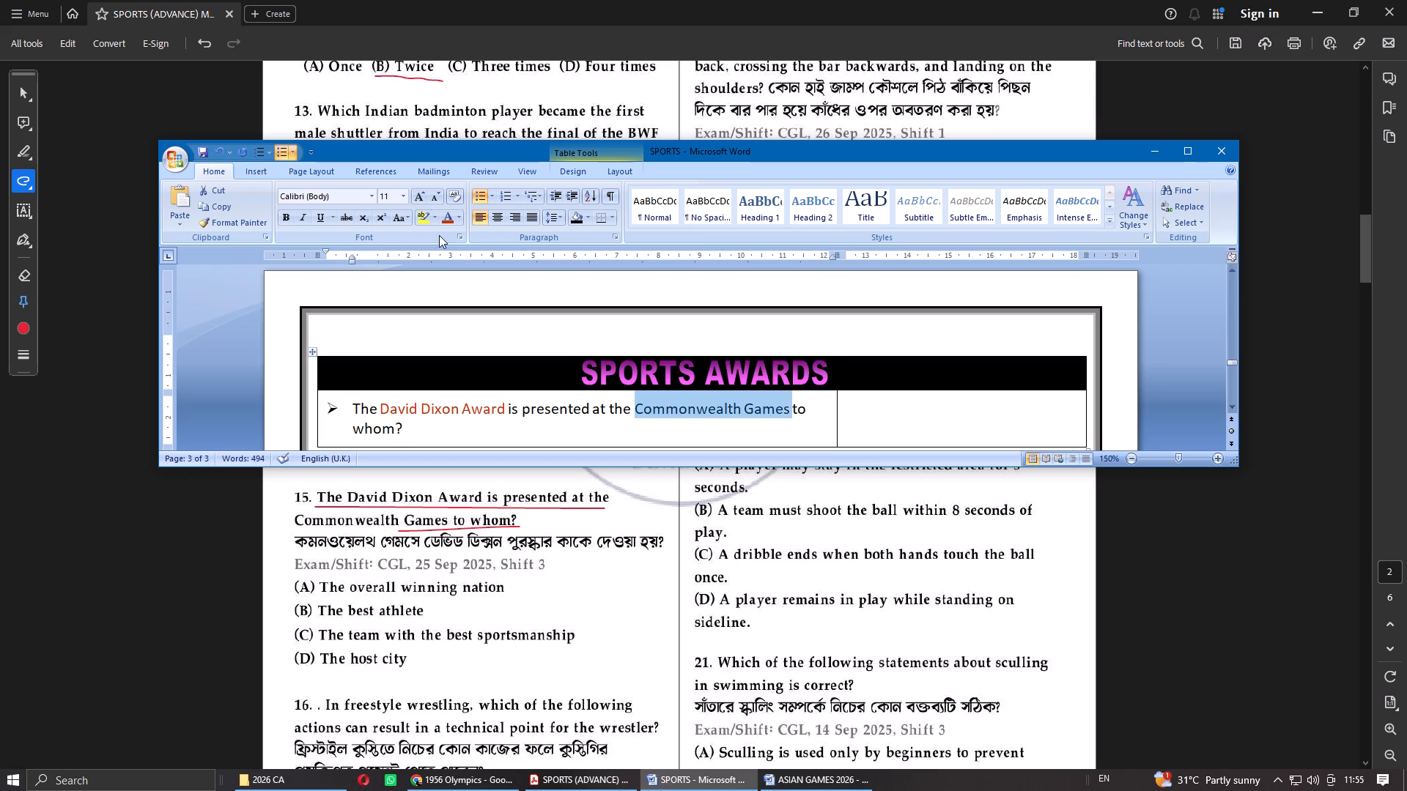
click(457, 215)
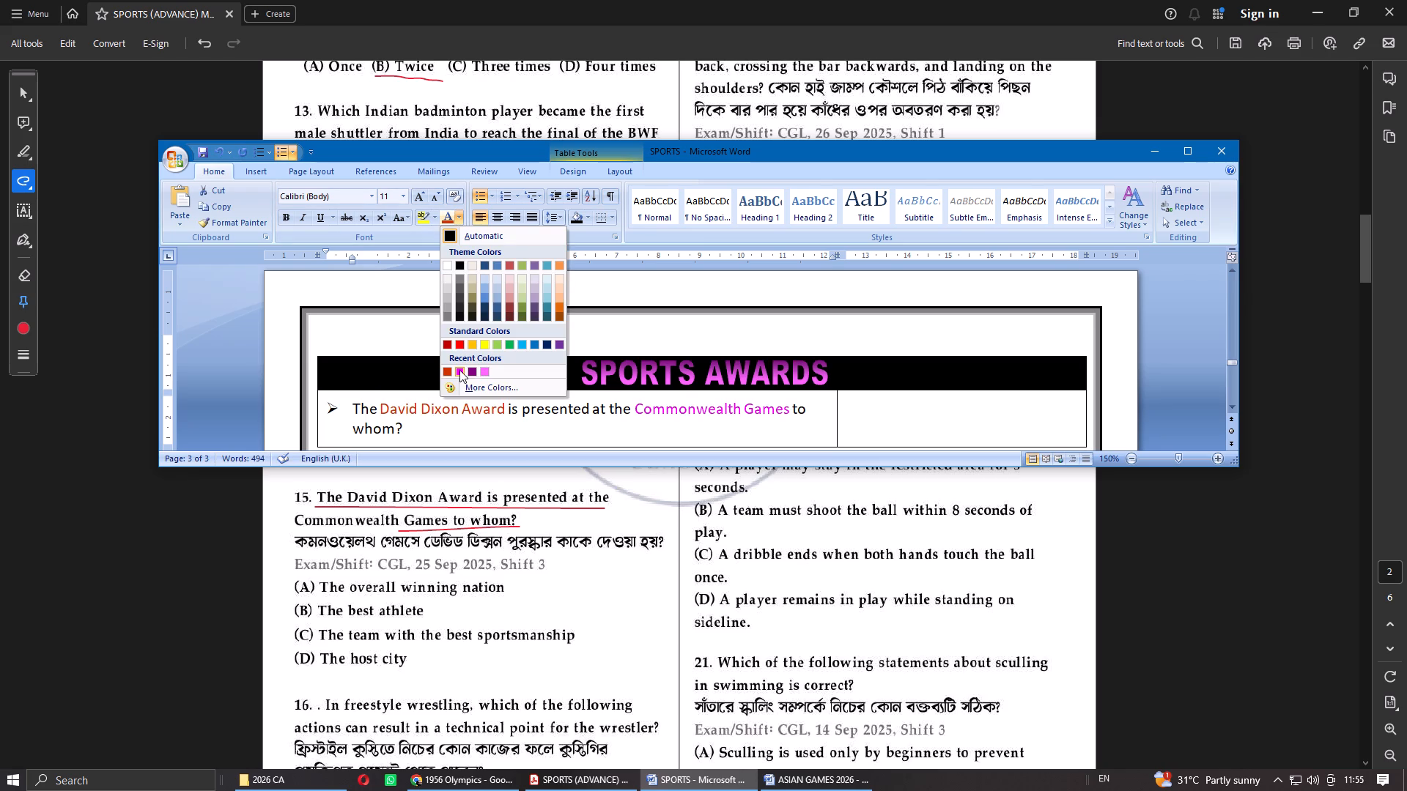
click(459, 370)
click(909, 420)
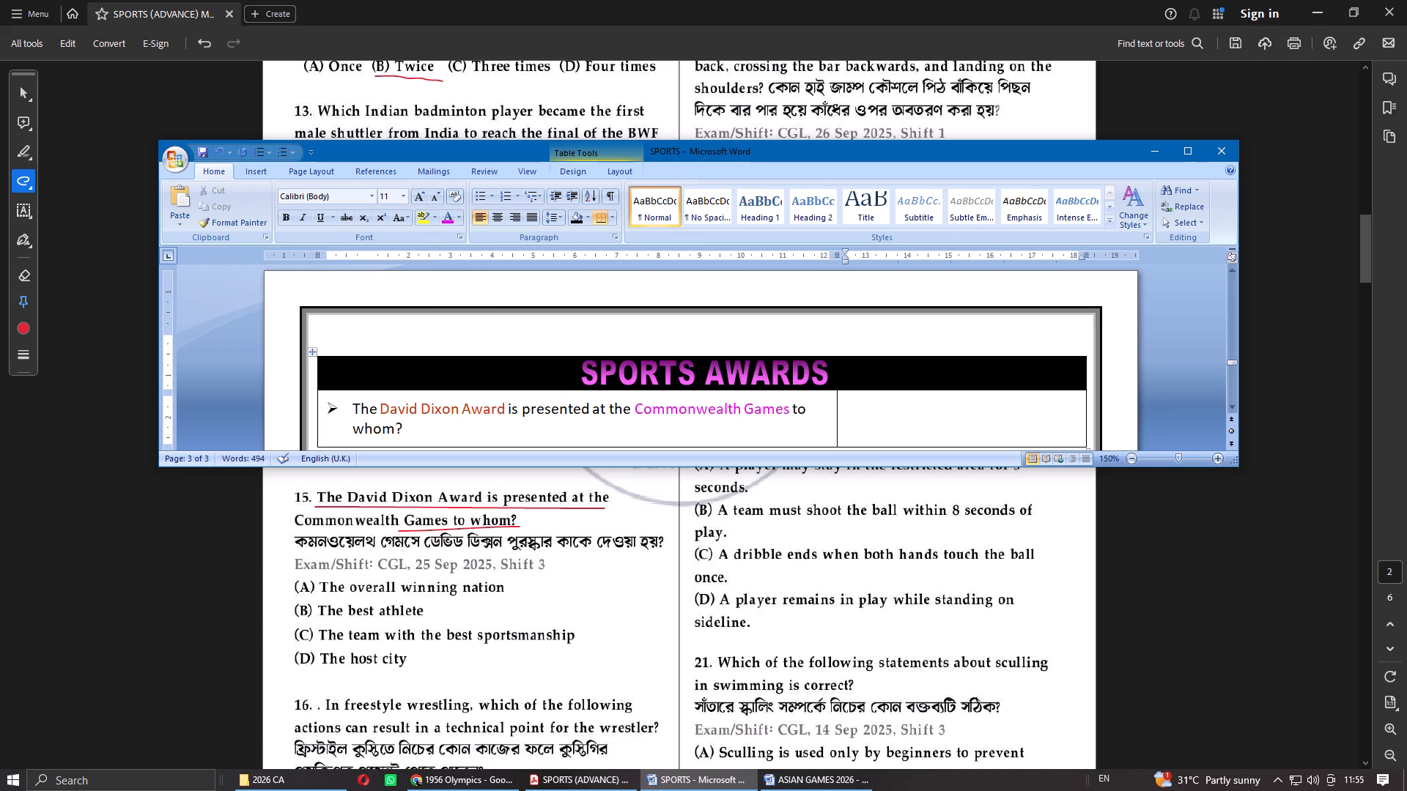
Copy the David Dixon Award question and search Google for it in Chrome, replacing the 1956 Olympics search.
drag(349, 412, 394, 419)
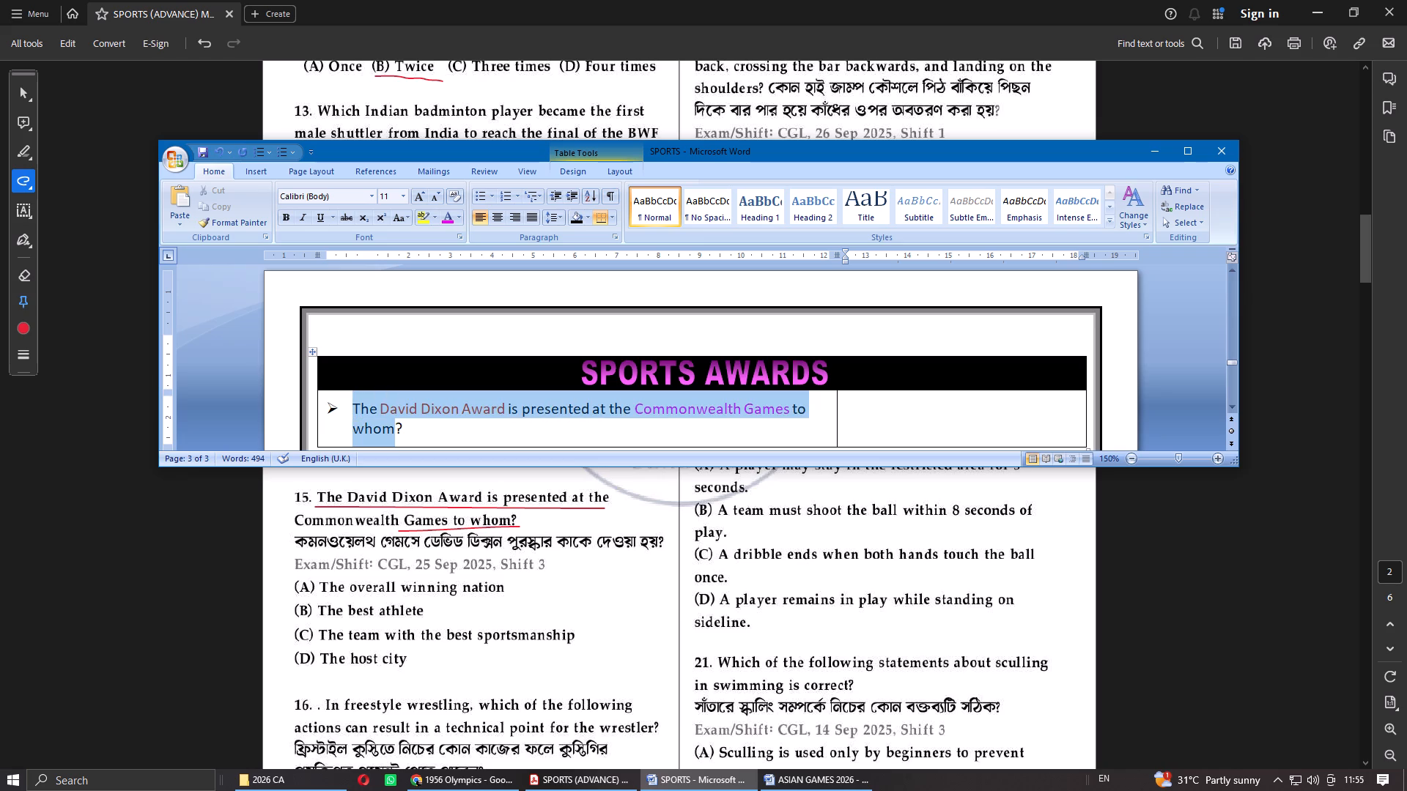
drag(394, 419, 410, 430)
right_click(383, 422)
click(416, 443)
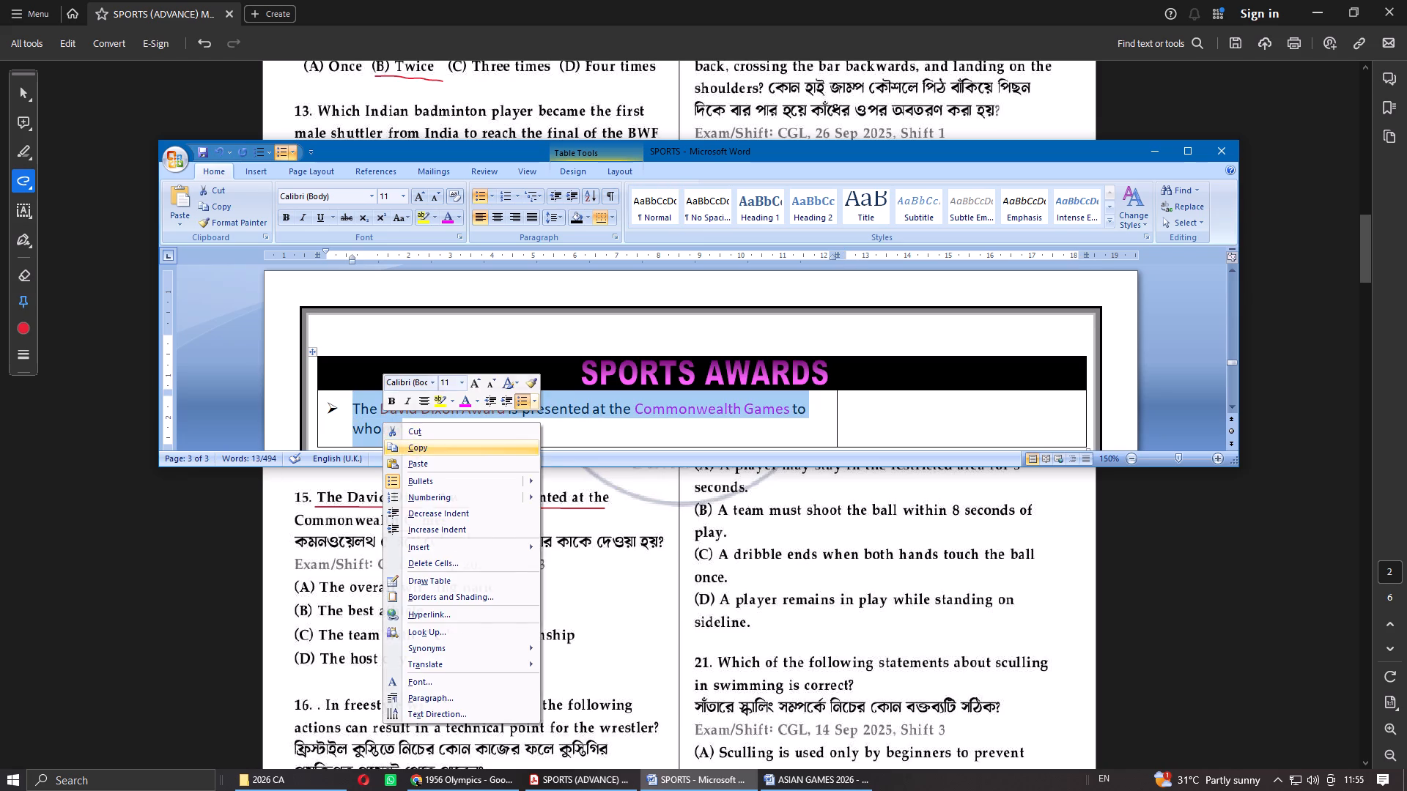
click(506, 787)
click(808, 147)
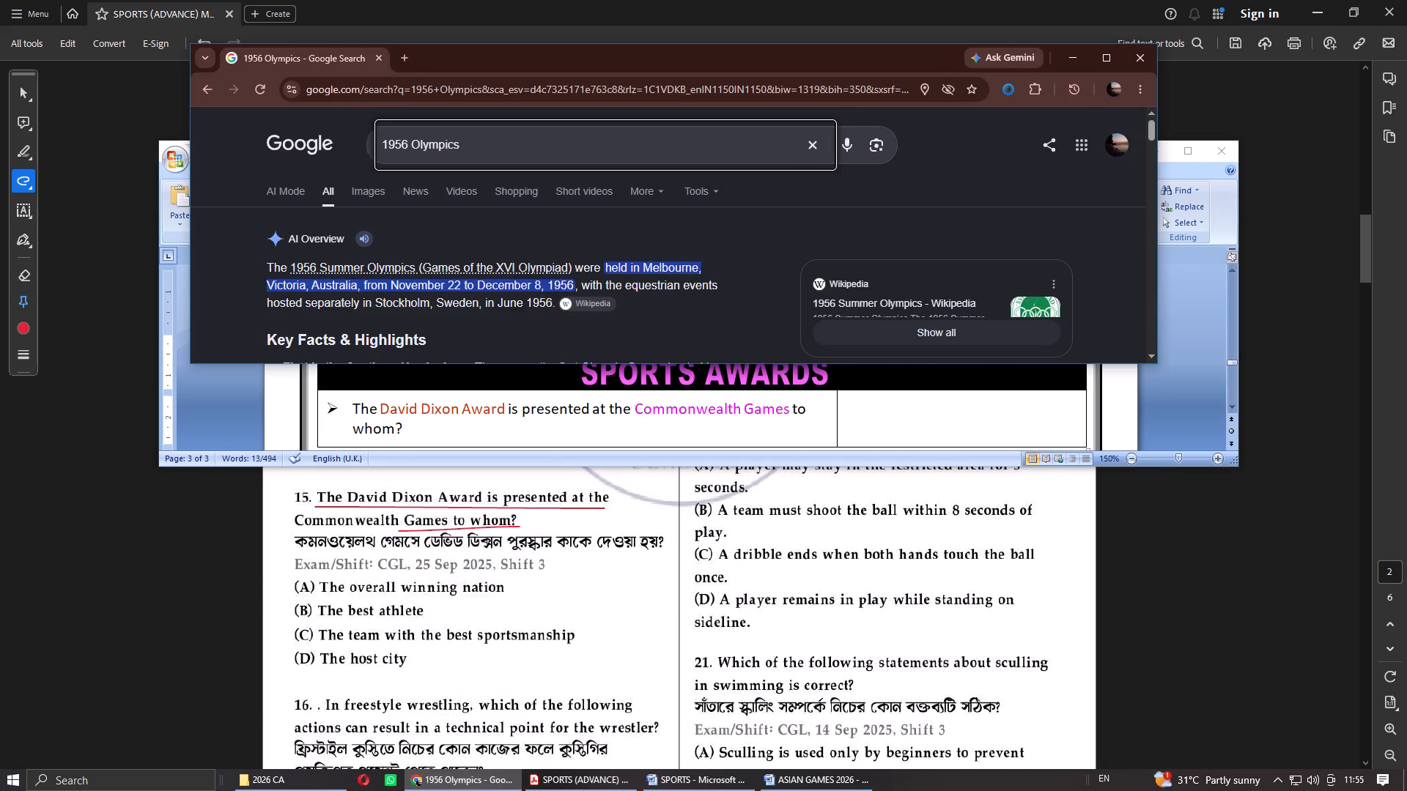
right_click(733, 138)
click(780, 300)
key(Return)
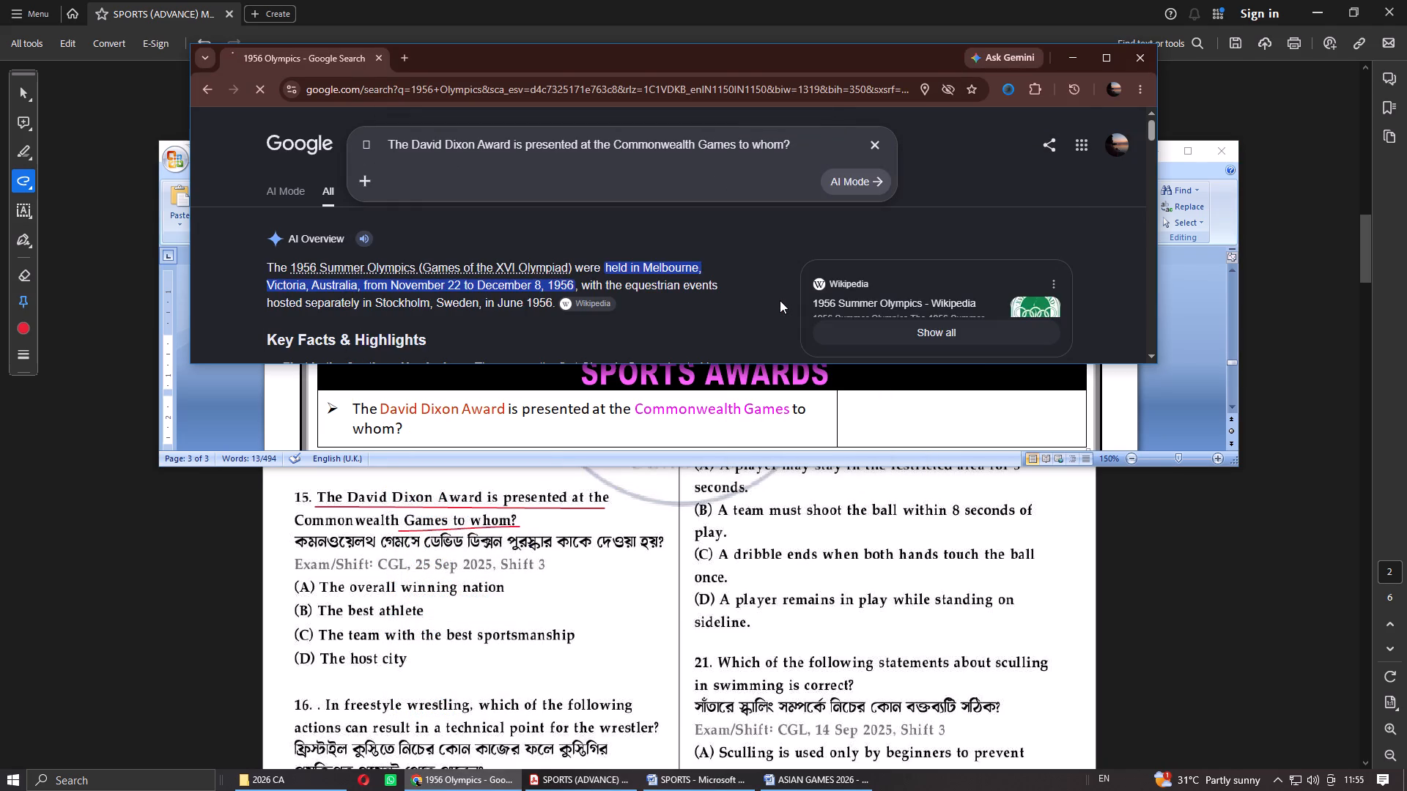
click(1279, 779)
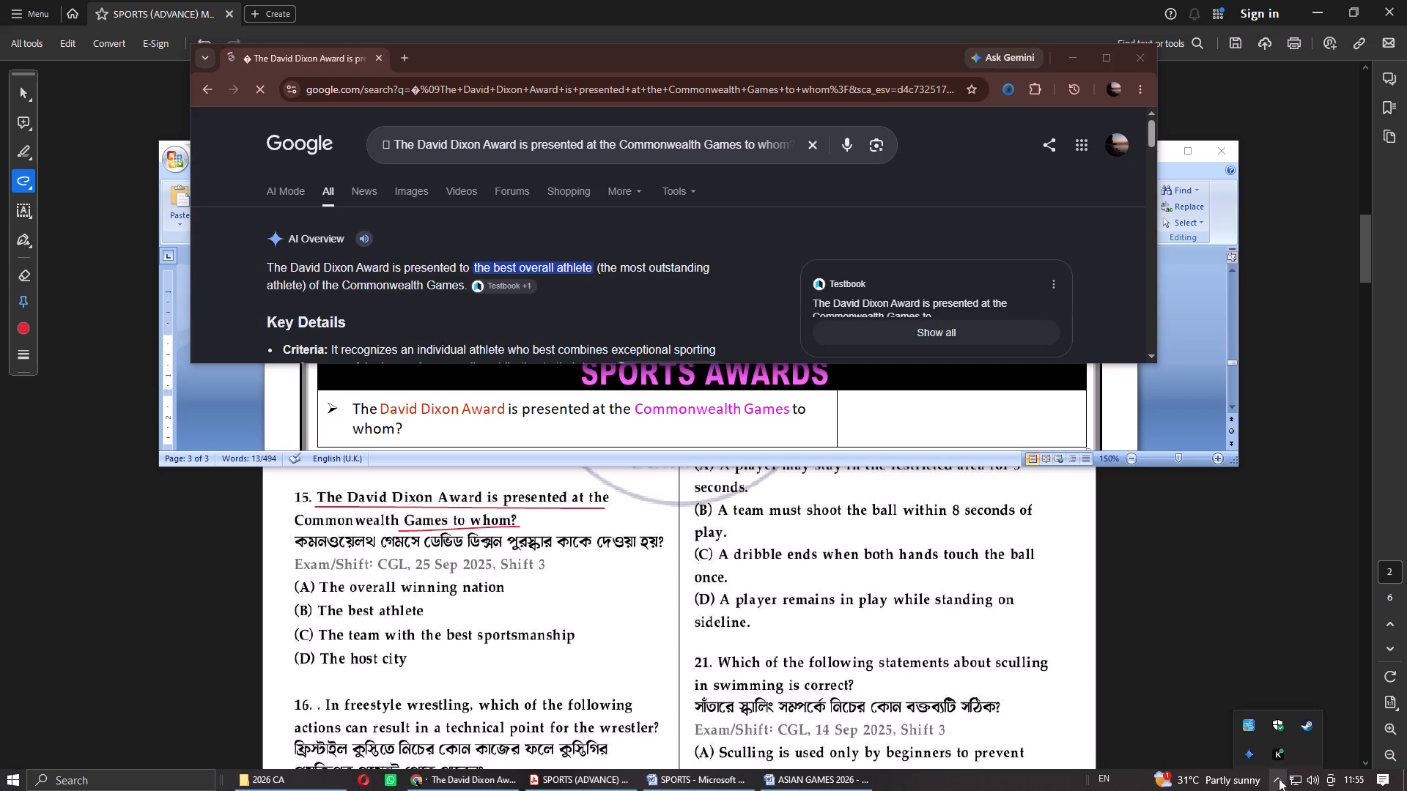
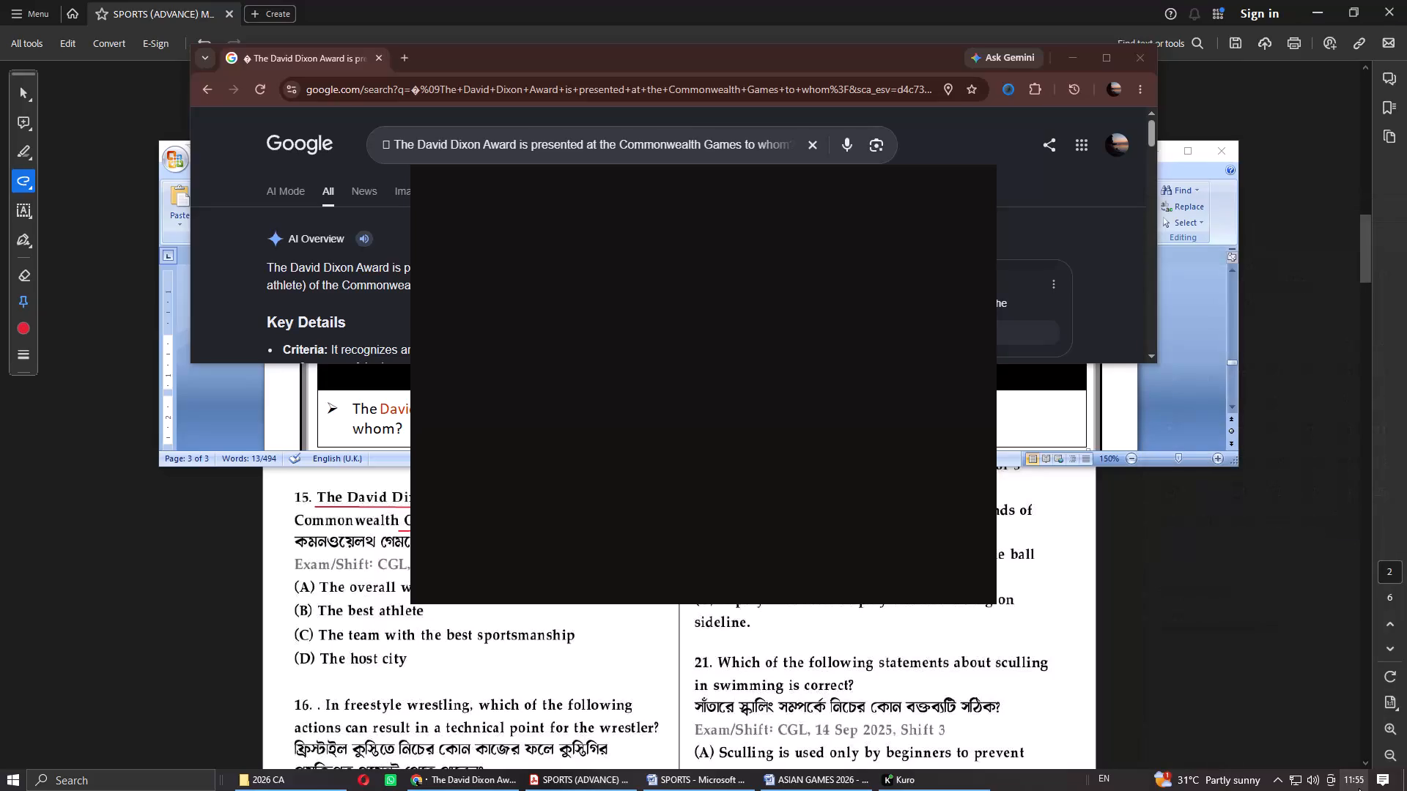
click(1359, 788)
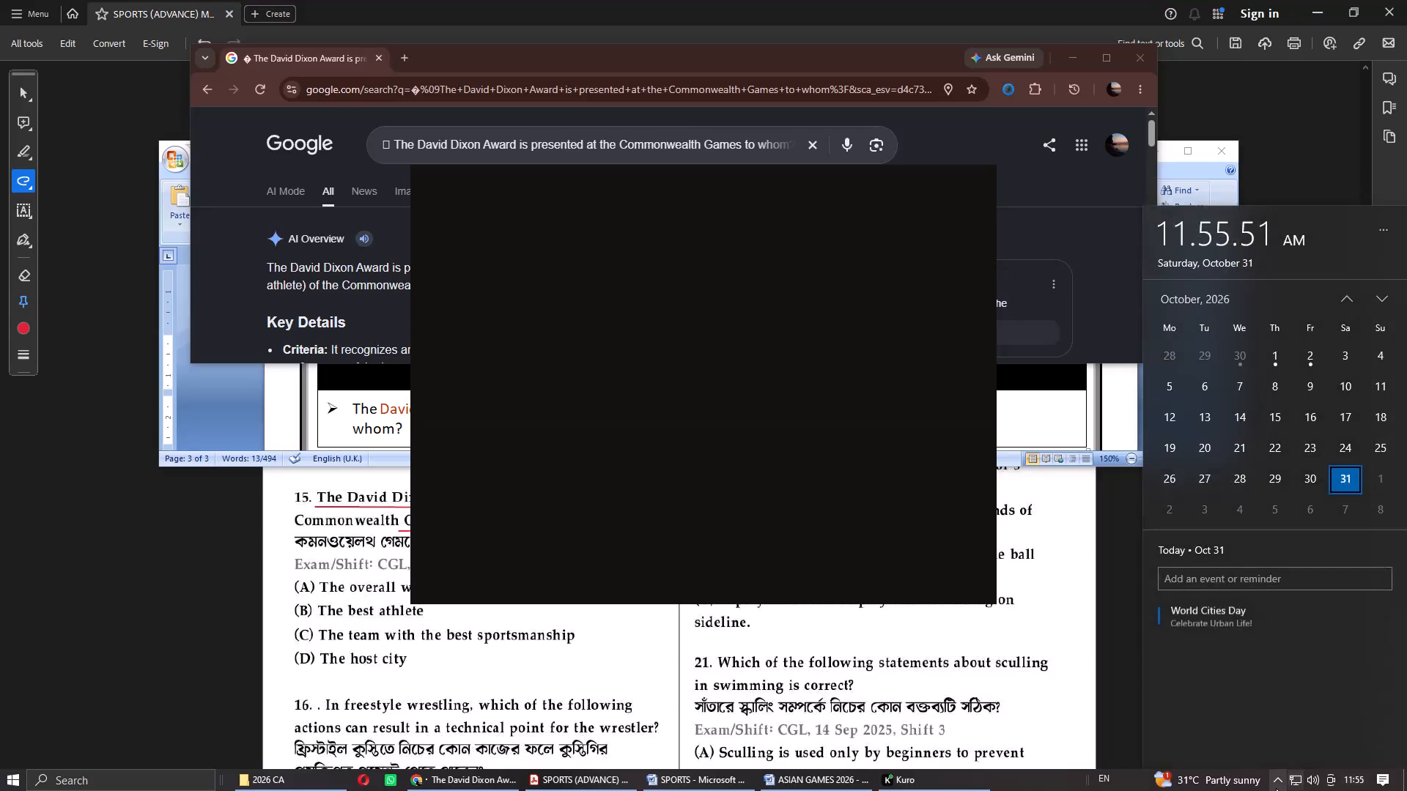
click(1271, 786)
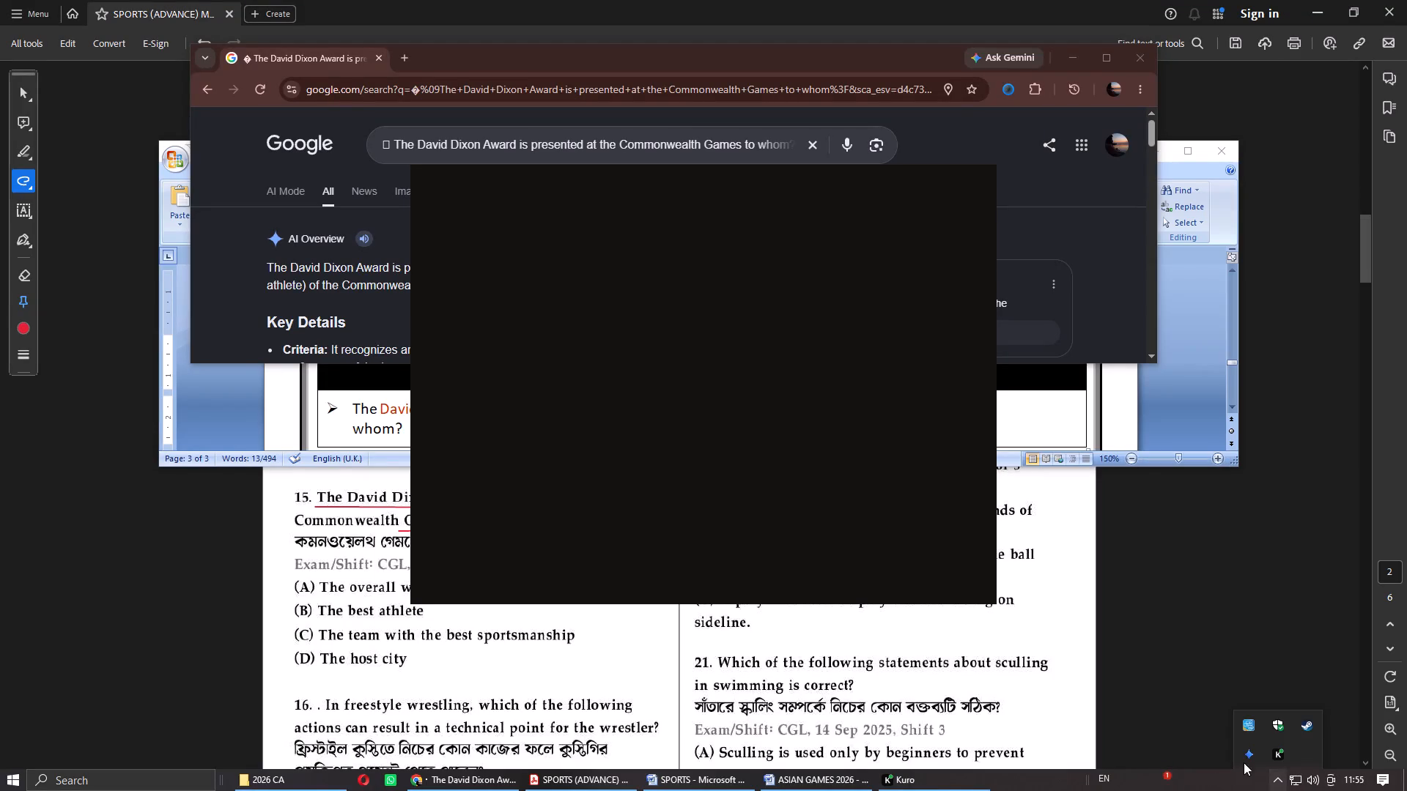
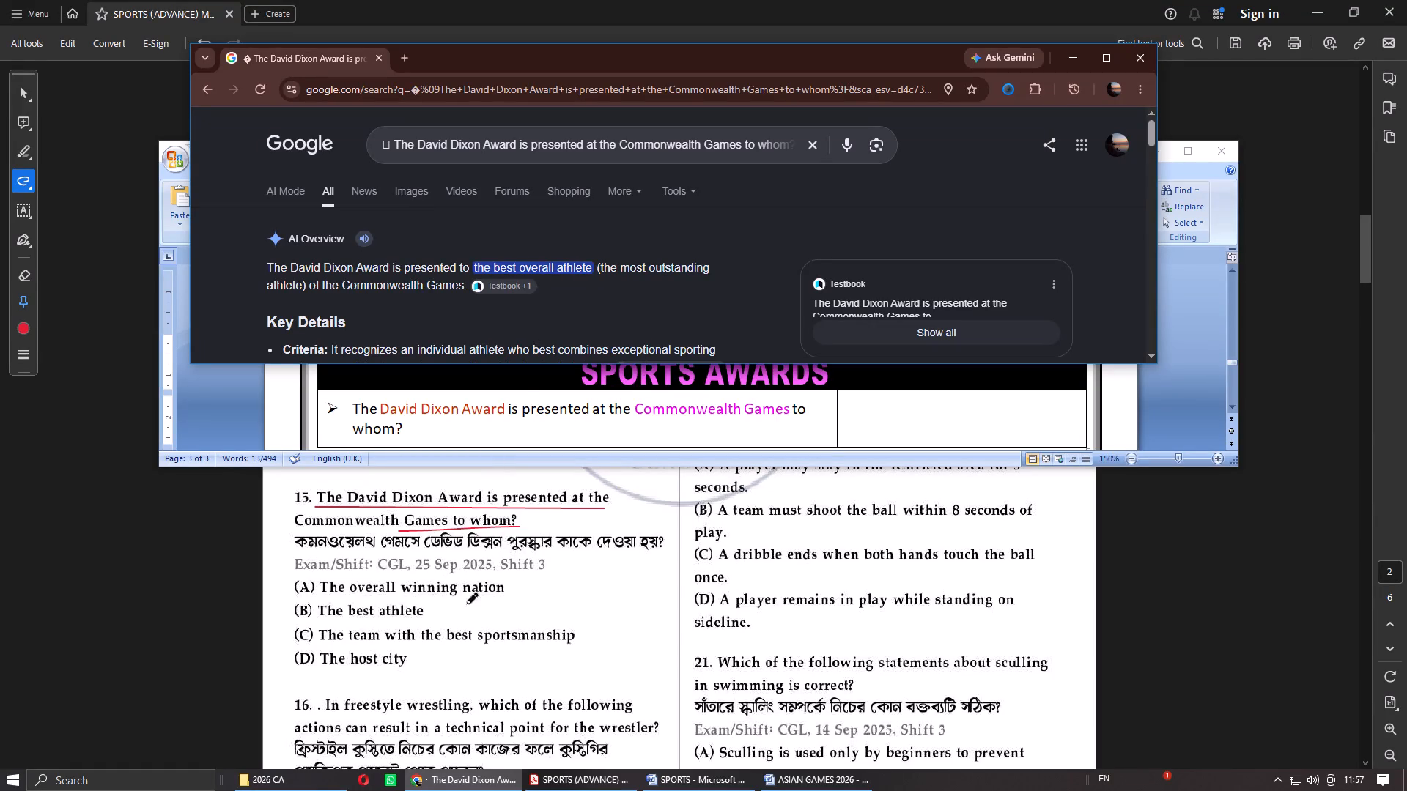
In the Acrobat PDF, underline option (B) The best athlete as the answer to question 15.
drag(311, 622, 437, 623)
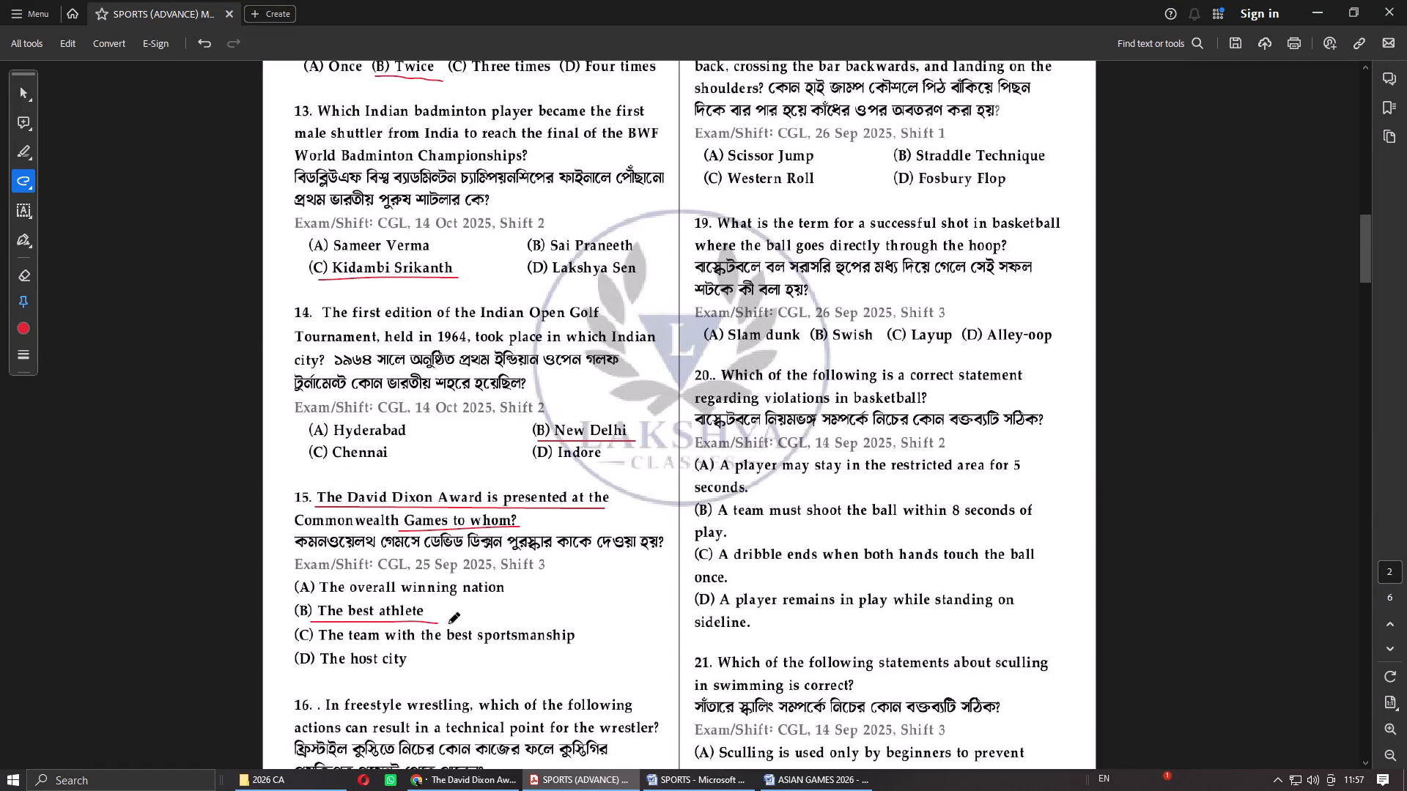
In the Word SPORTS document, enter "The best athlete" as the answer to the David Dixon Award question and save.
click(746, 790)
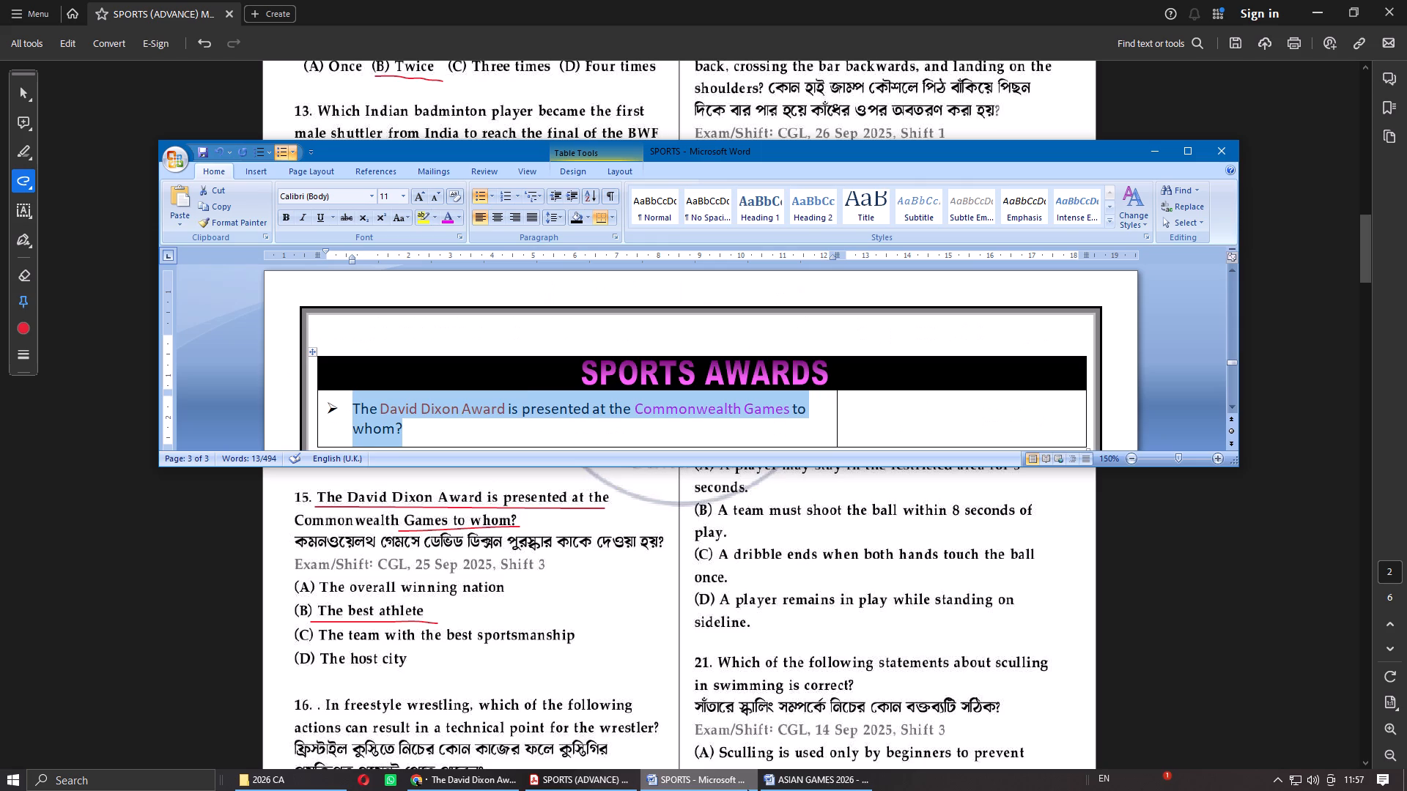
click(876, 417)
text(The best athlete)
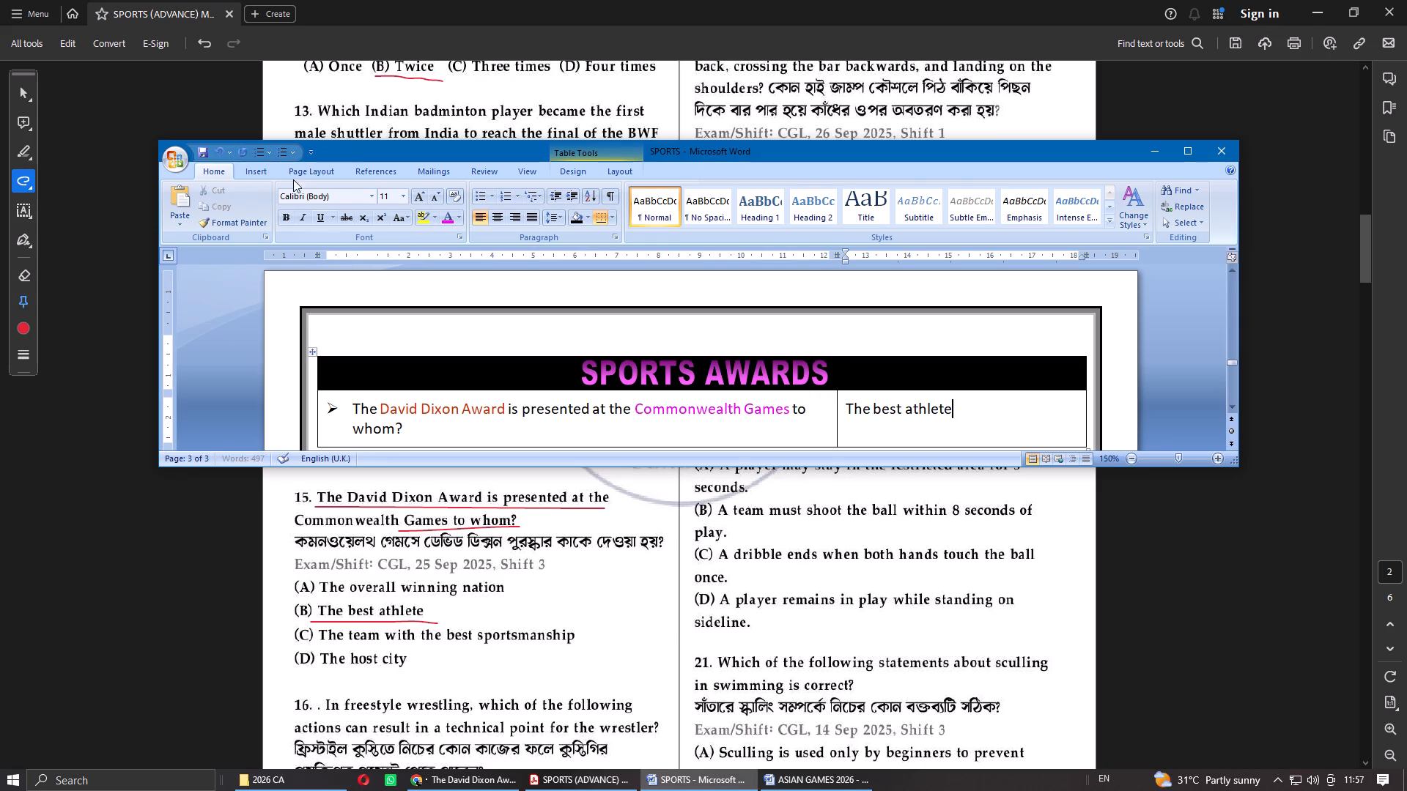
click(203, 147)
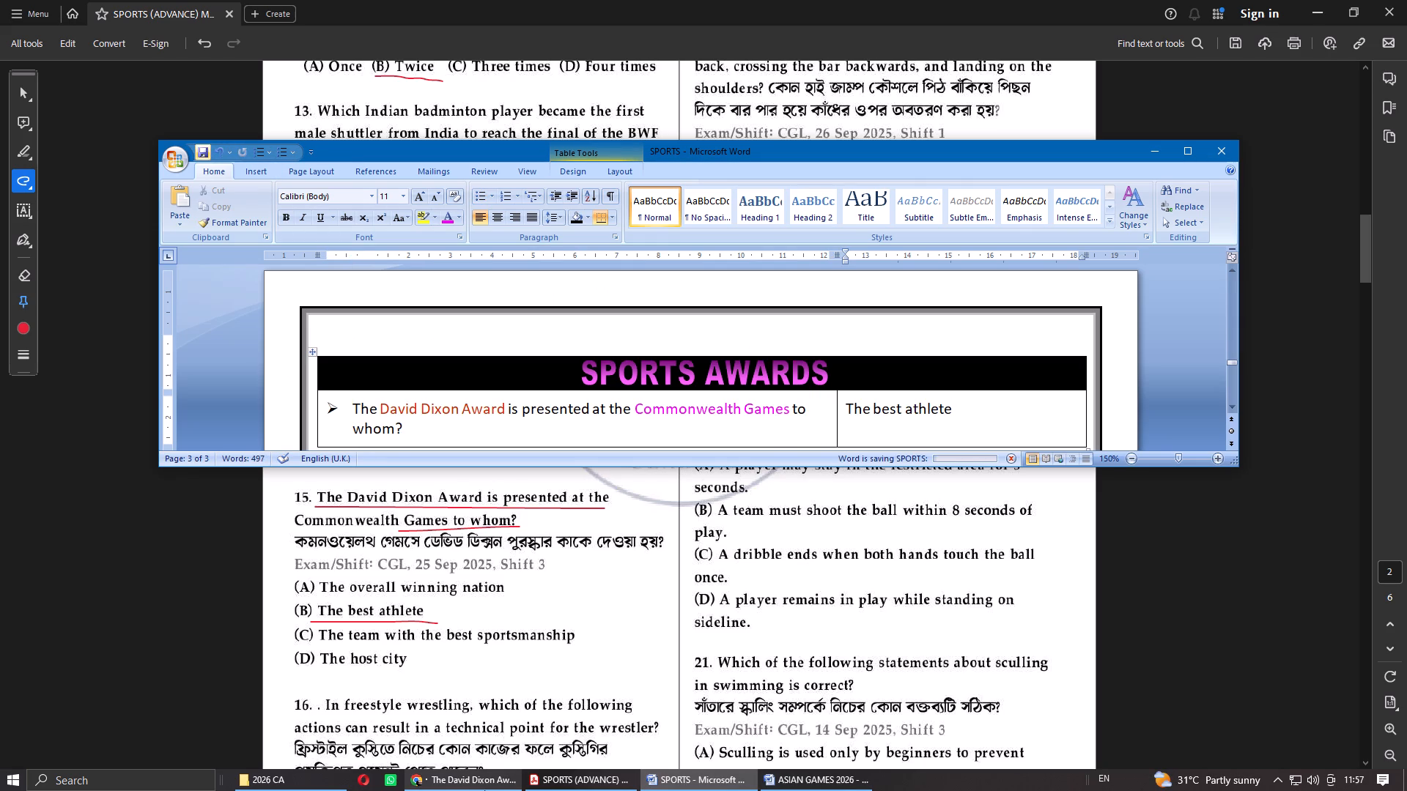
Open a new tab in Chrome for another search.
click(484, 790)
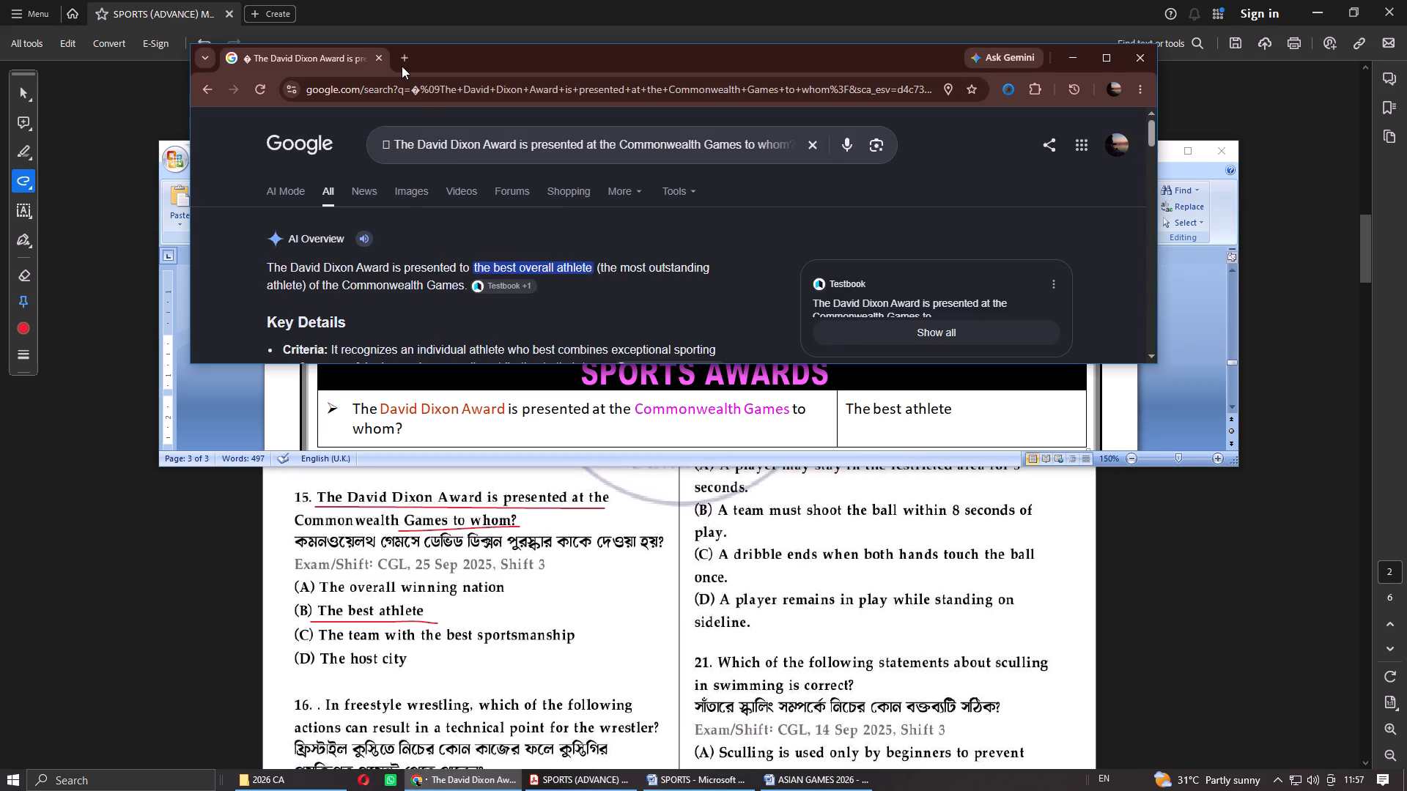
click(404, 62)
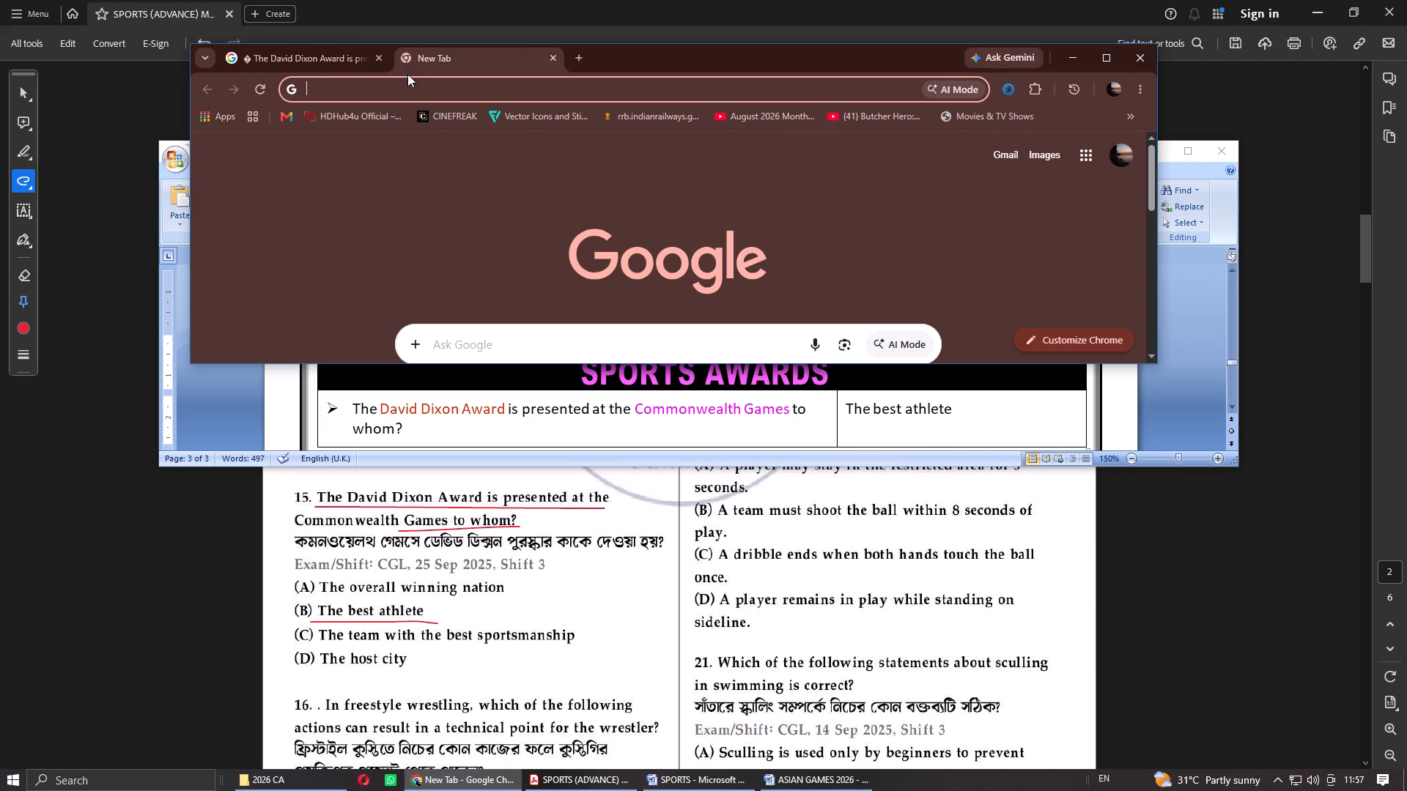
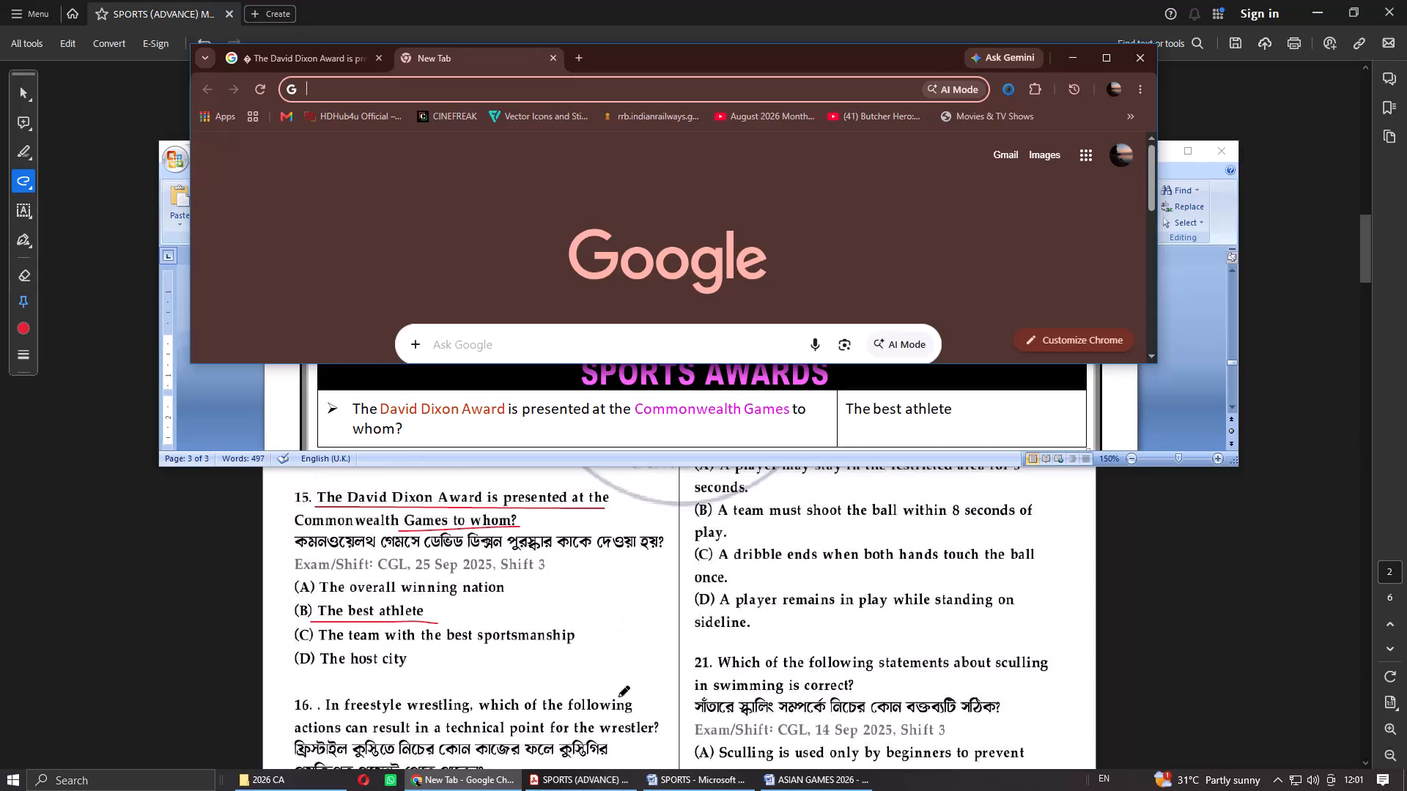
In the Word SPORTS document, add two rows below the tennis deuce question and merge the cells of the first new row.
click(698, 778)
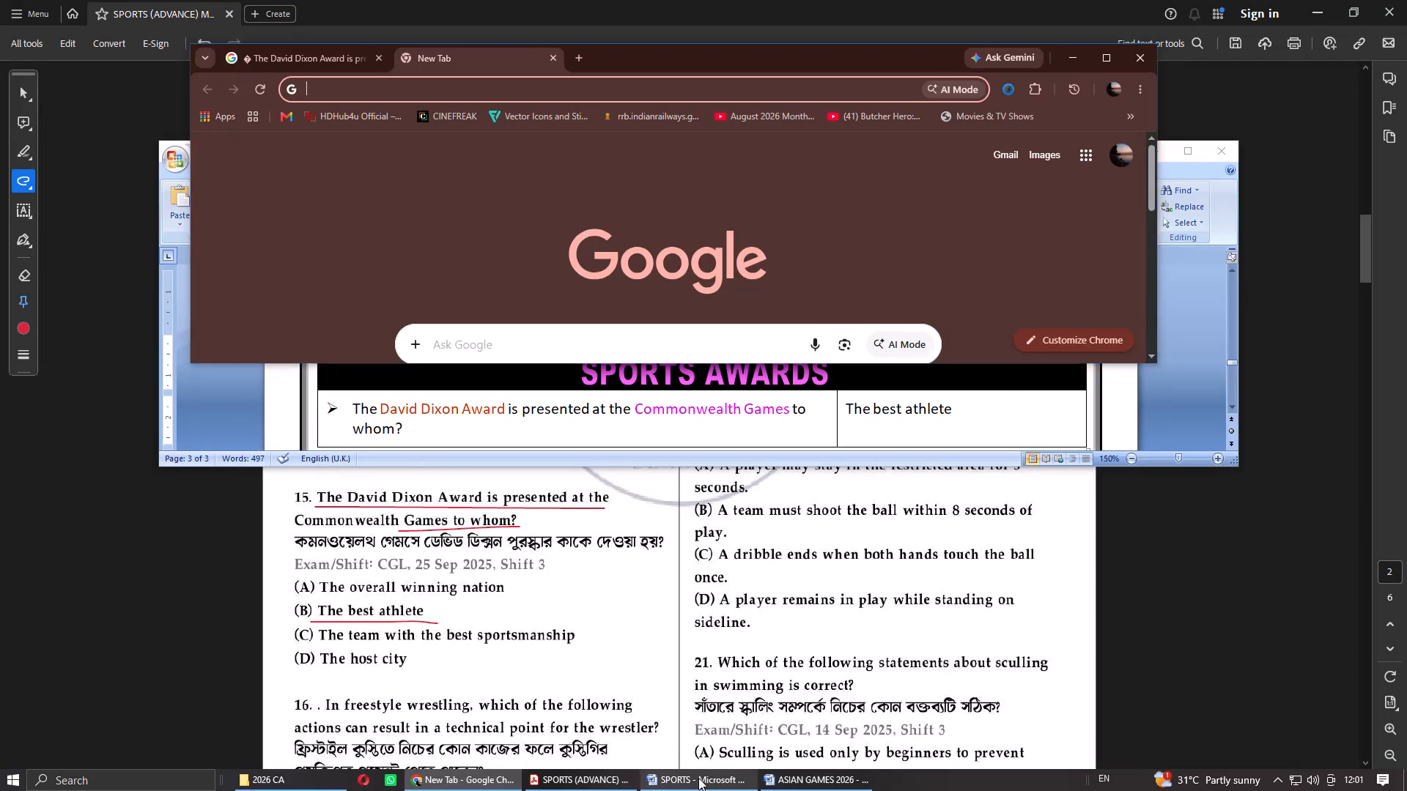
scroll(654, 320, down, 3)
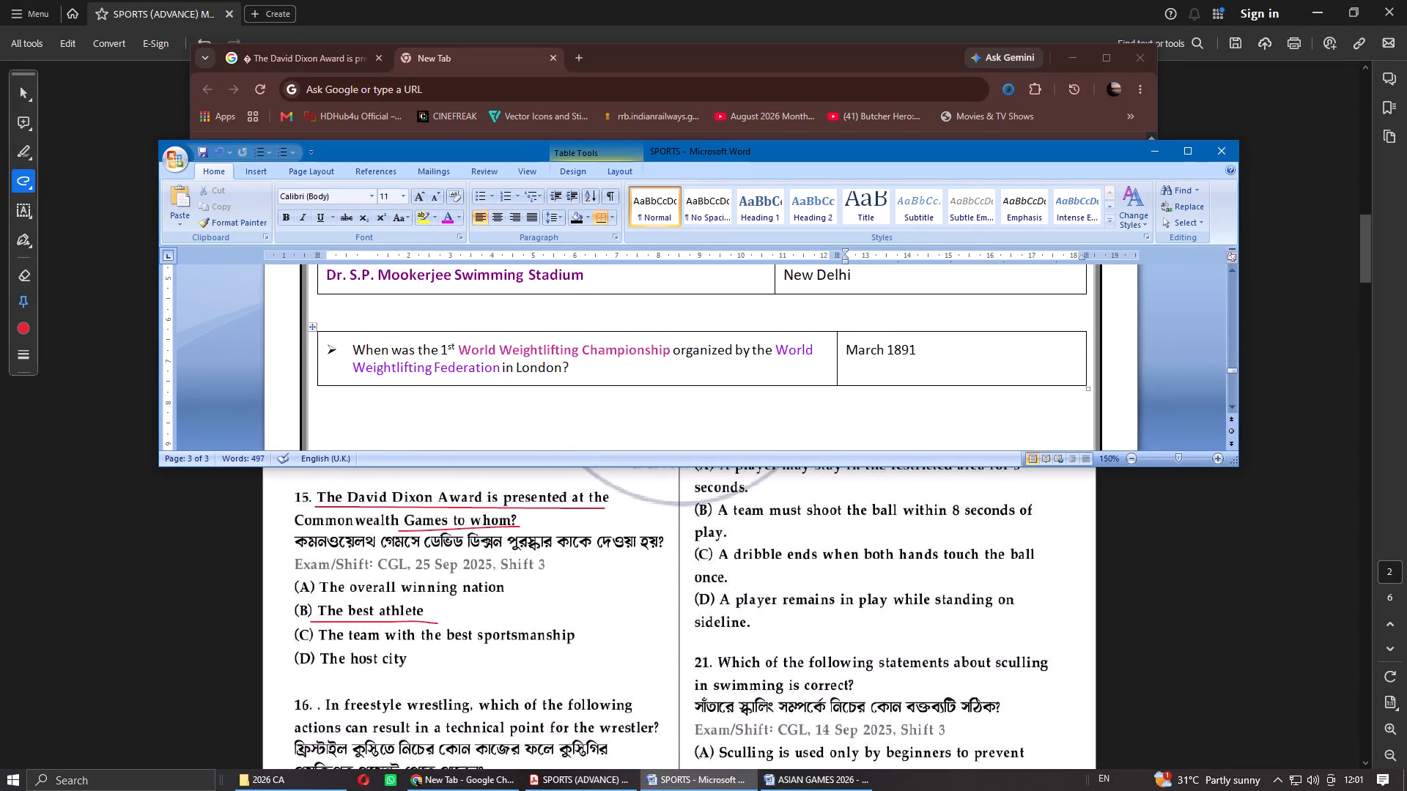
scroll(649, 365, up, 3)
scroll(649, 365, down, 1)
scroll(649, 365, up, 4)
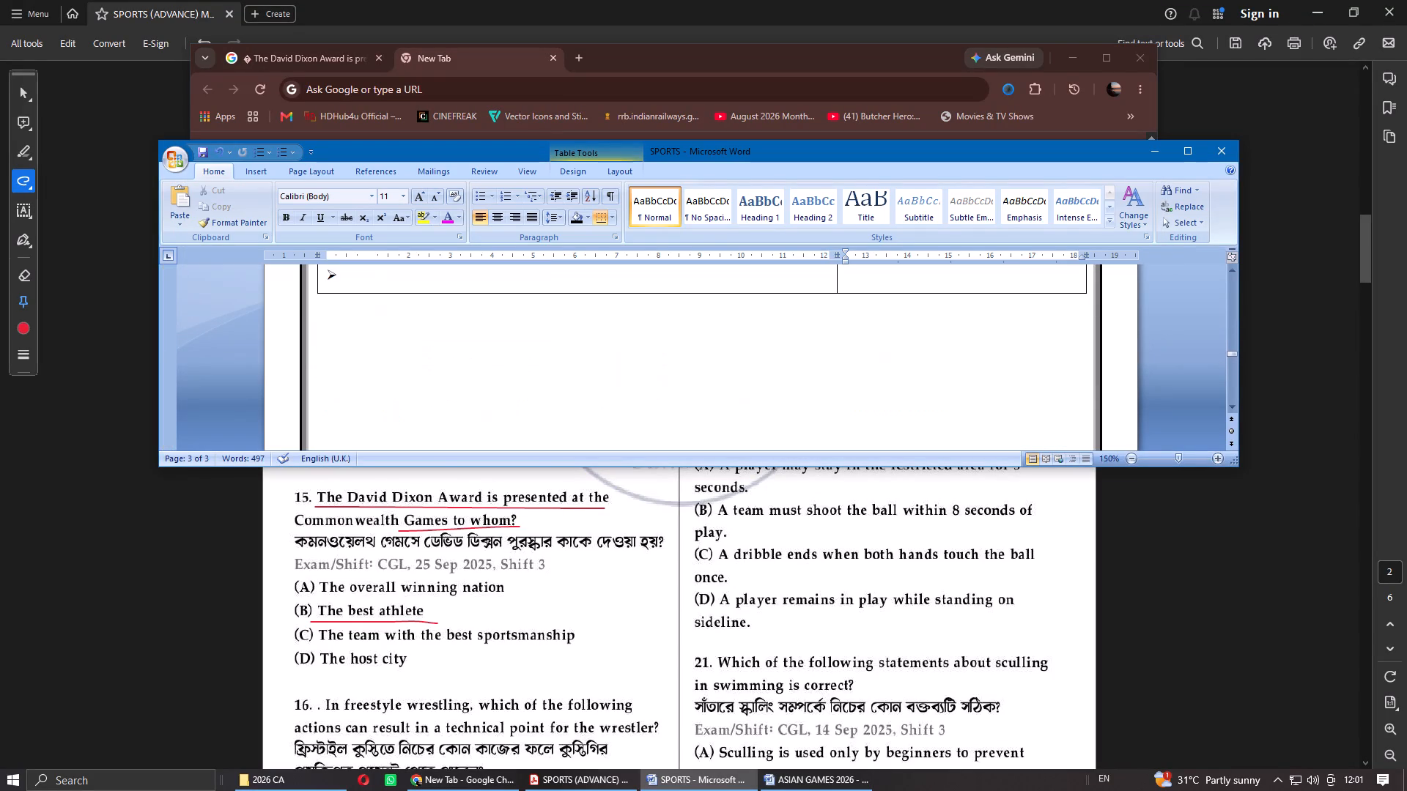
scroll(649, 365, up, 5)
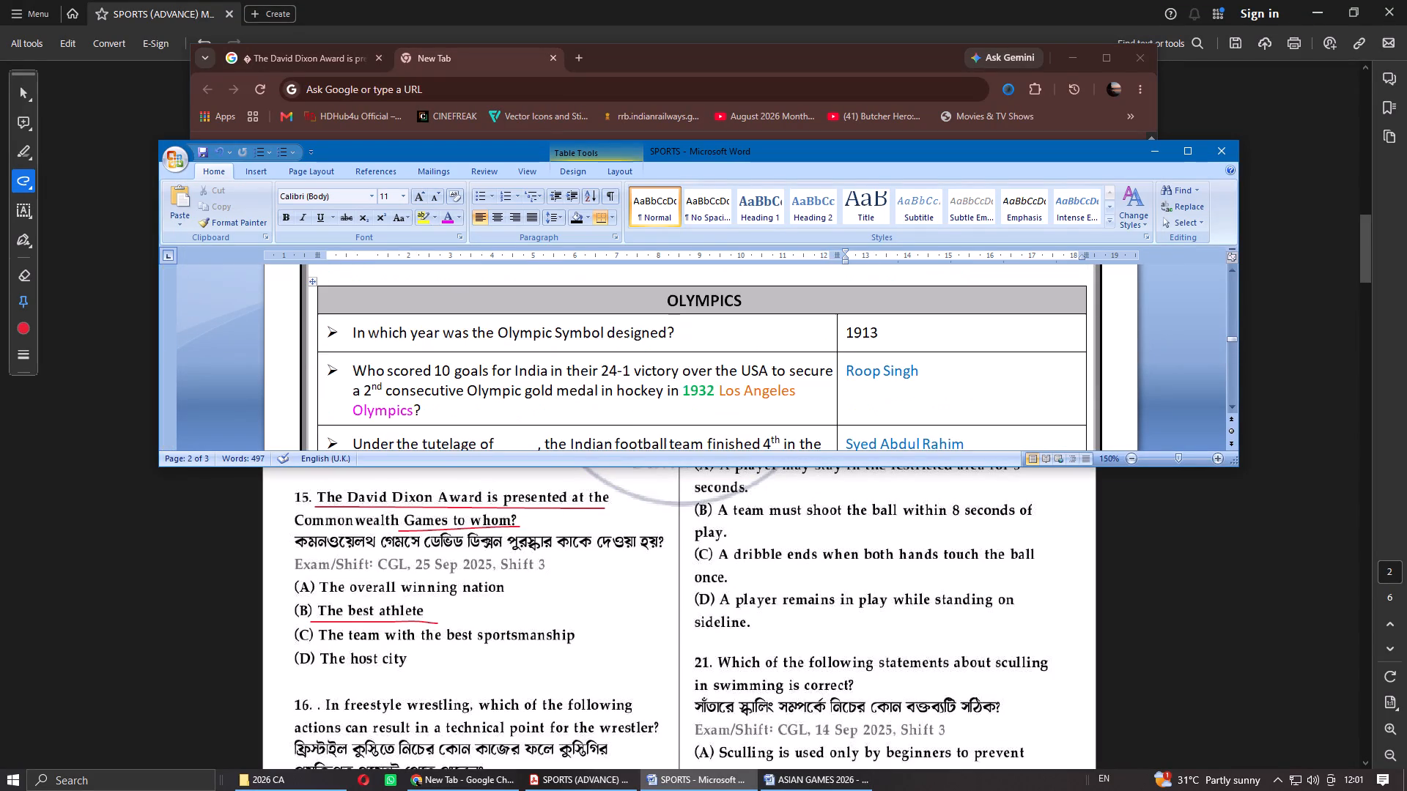
scroll(648, 386, up, 2)
scroll(648, 386, down, 1)
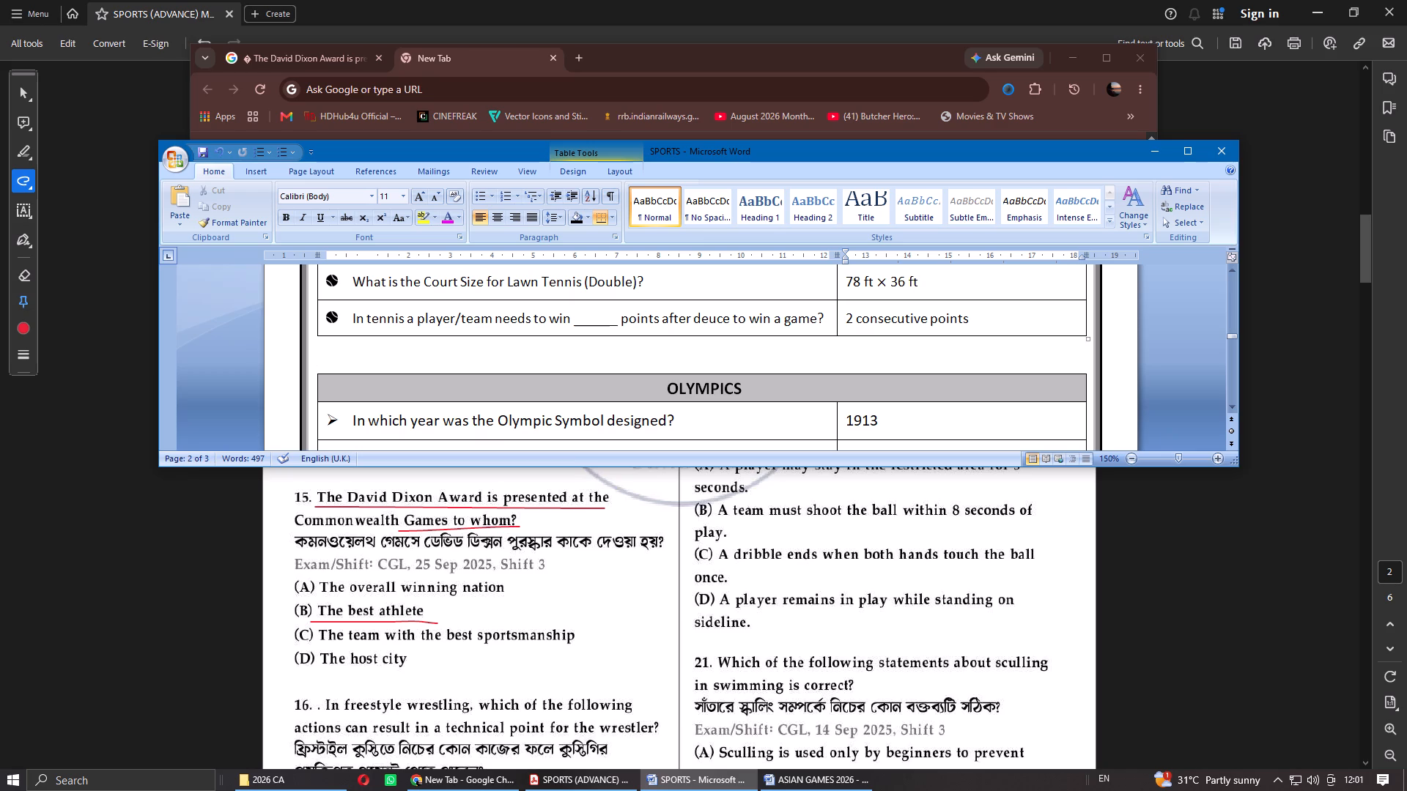
click(989, 315)
key(Tab)
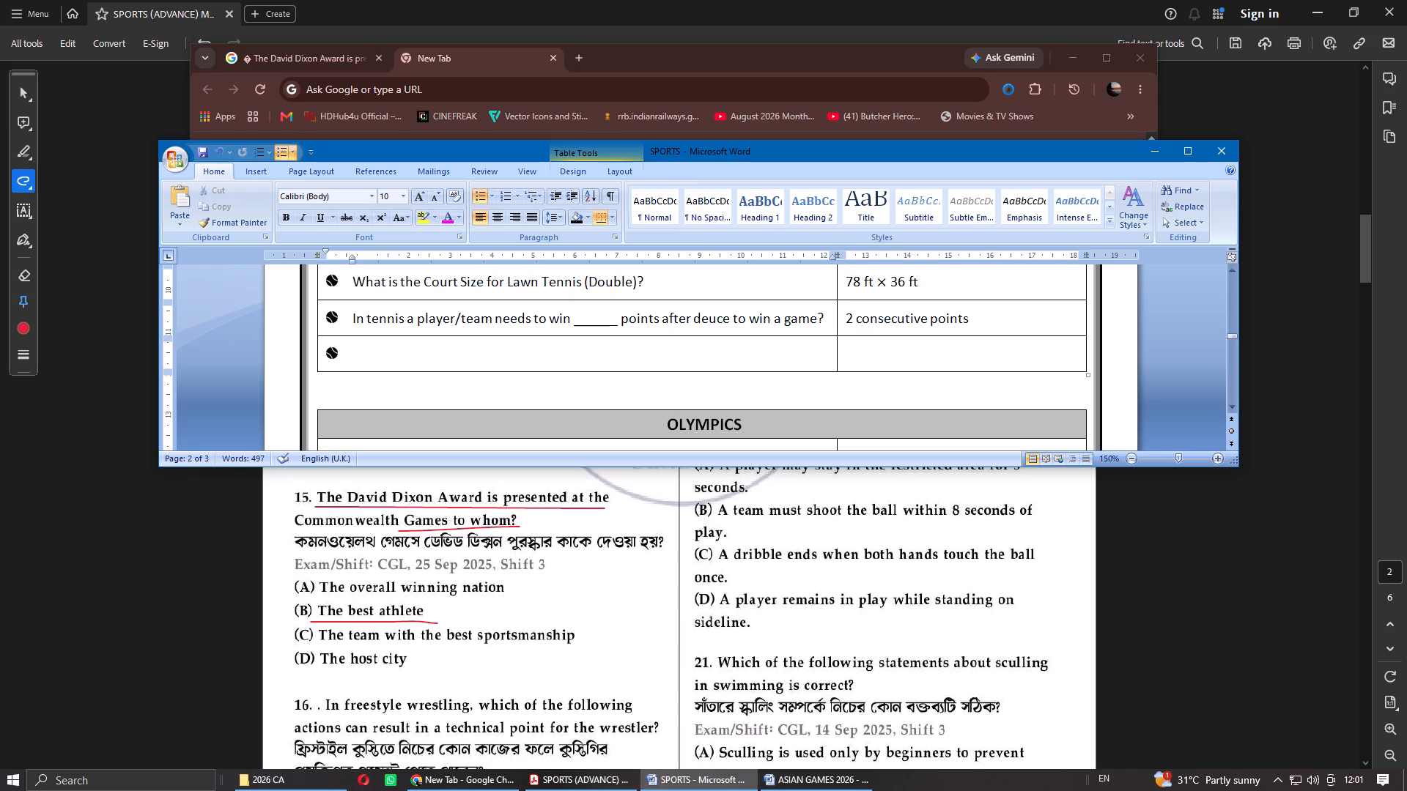
drag(808, 347, 874, 347)
key(Tab)
key(Tab)
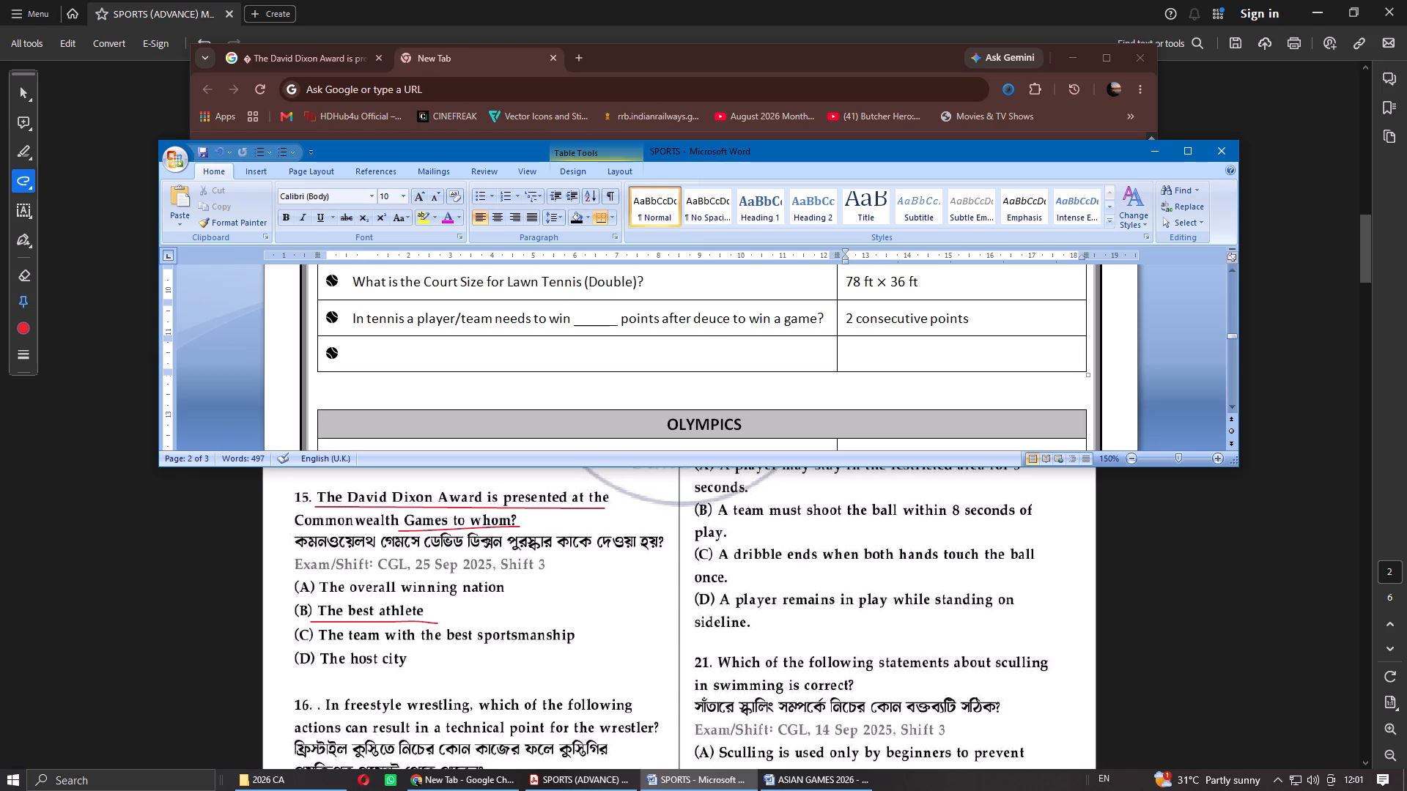
key(Tab)
drag(819, 349, 853, 349)
right_click(853, 349)
click(893, 441)
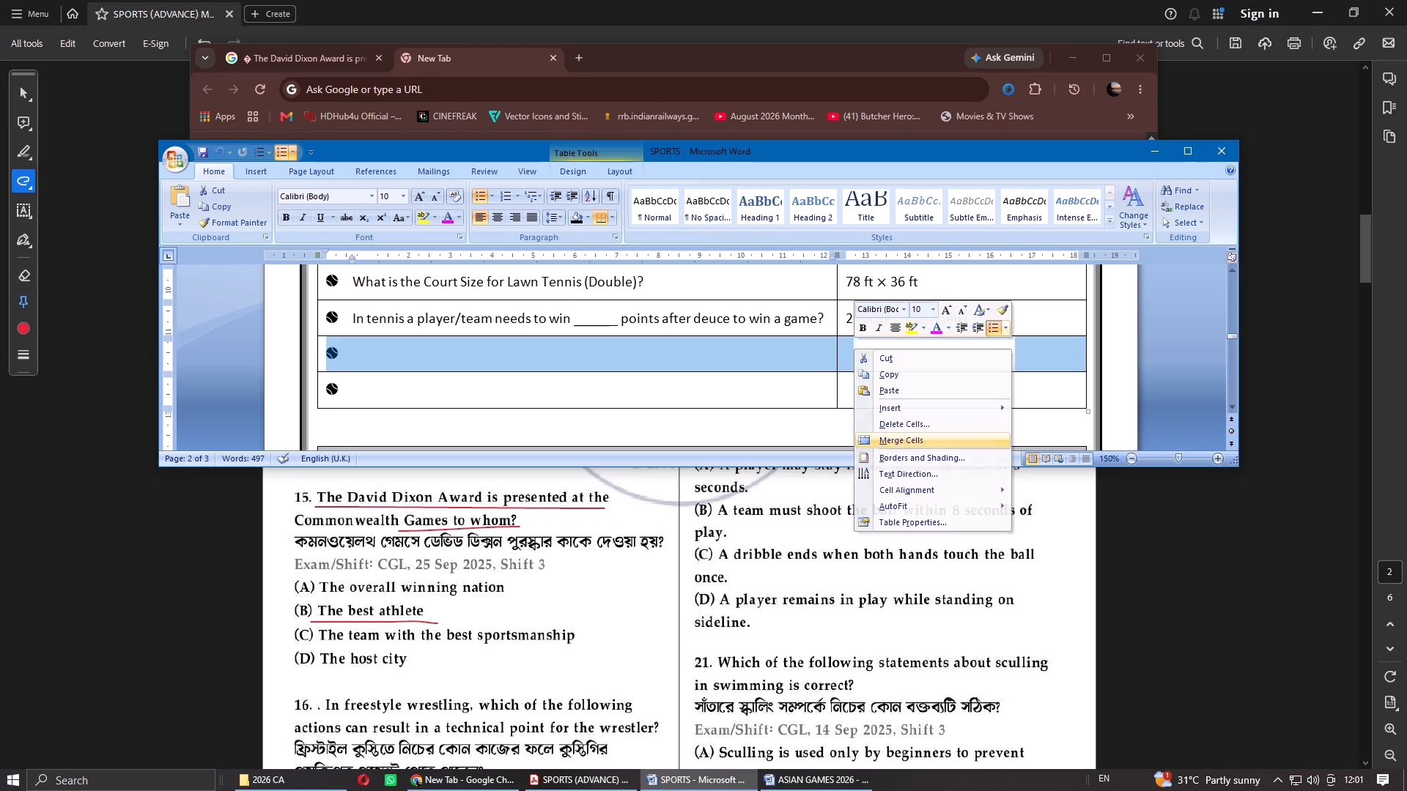
Remove the bullet in the last row and enter the question "In freestyle wrestling, which of the following actions can result in a technical point for the wrestler?".
click(673, 383)
key(BackSpace)
key(BackSpace)
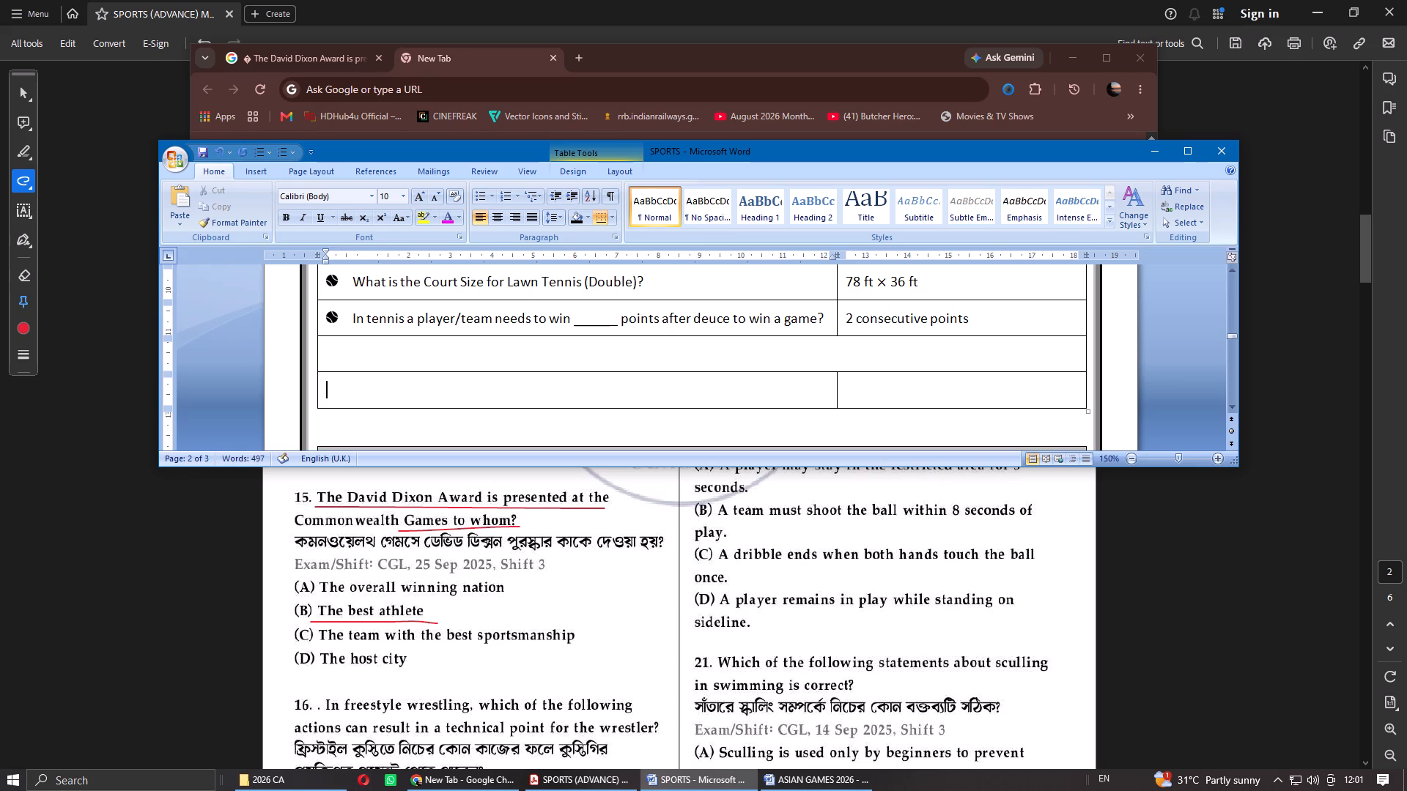
text(in freet)
key(BackSpace)
text(style wrestling, which of the followi)
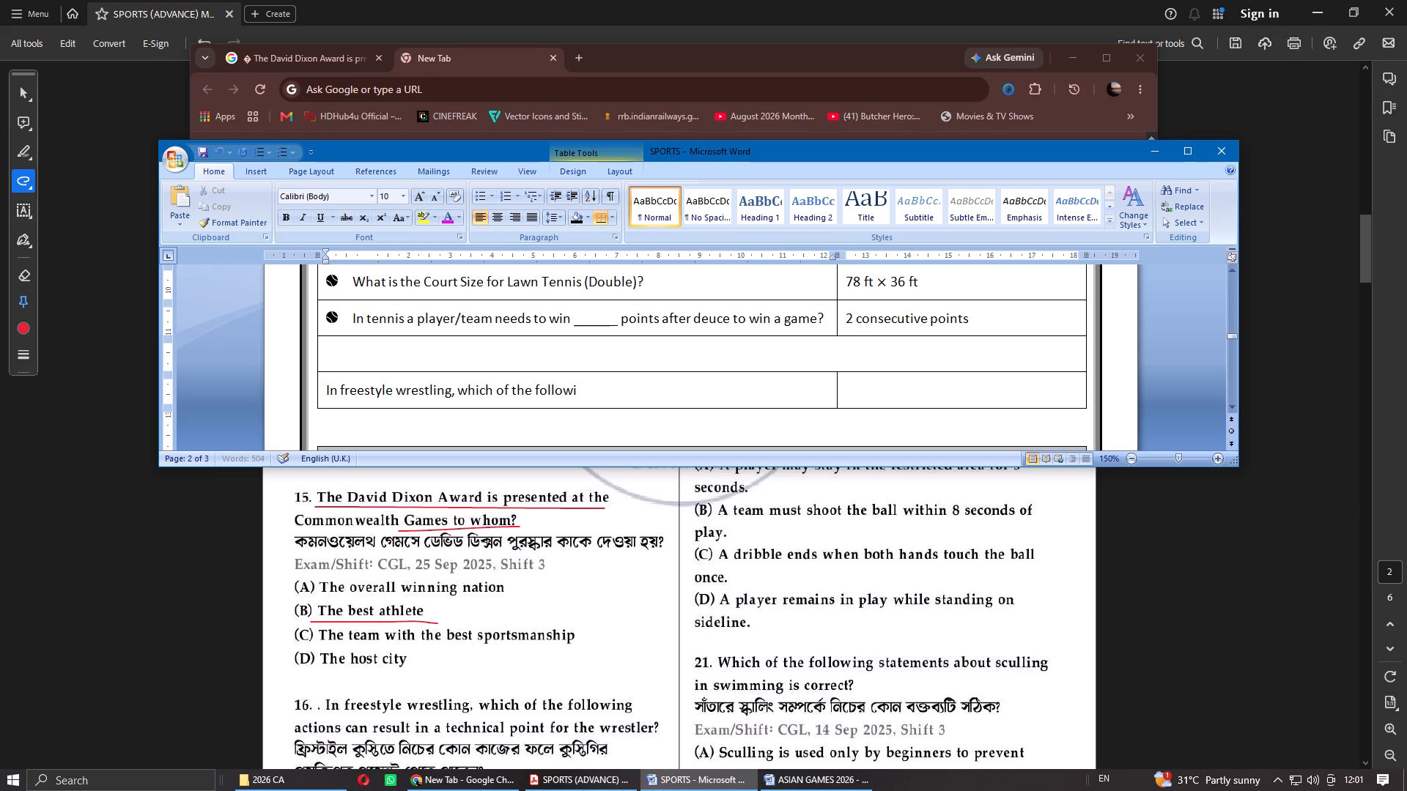
text(ng actions can result in a techn)
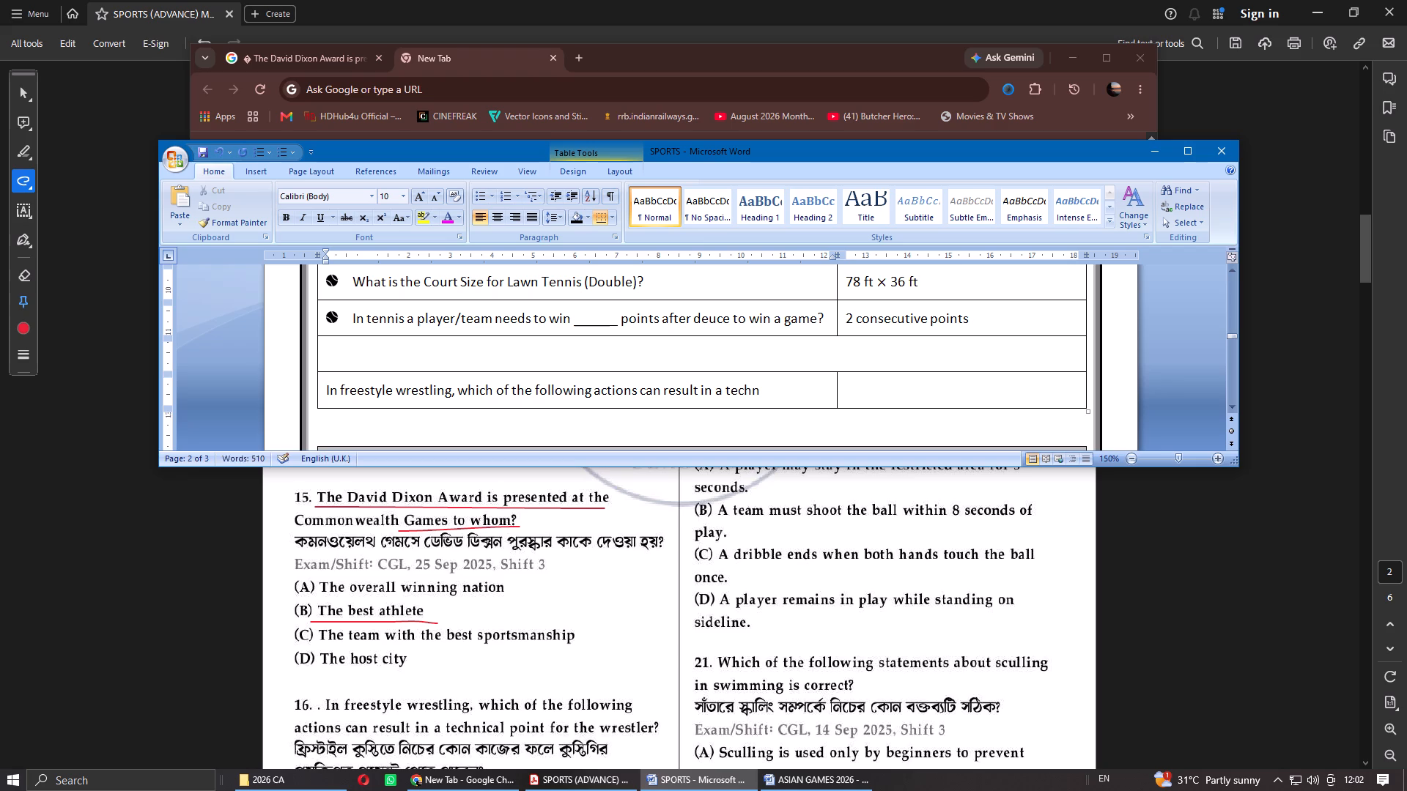
text(ical point for the wrestler?)
key(Tab)
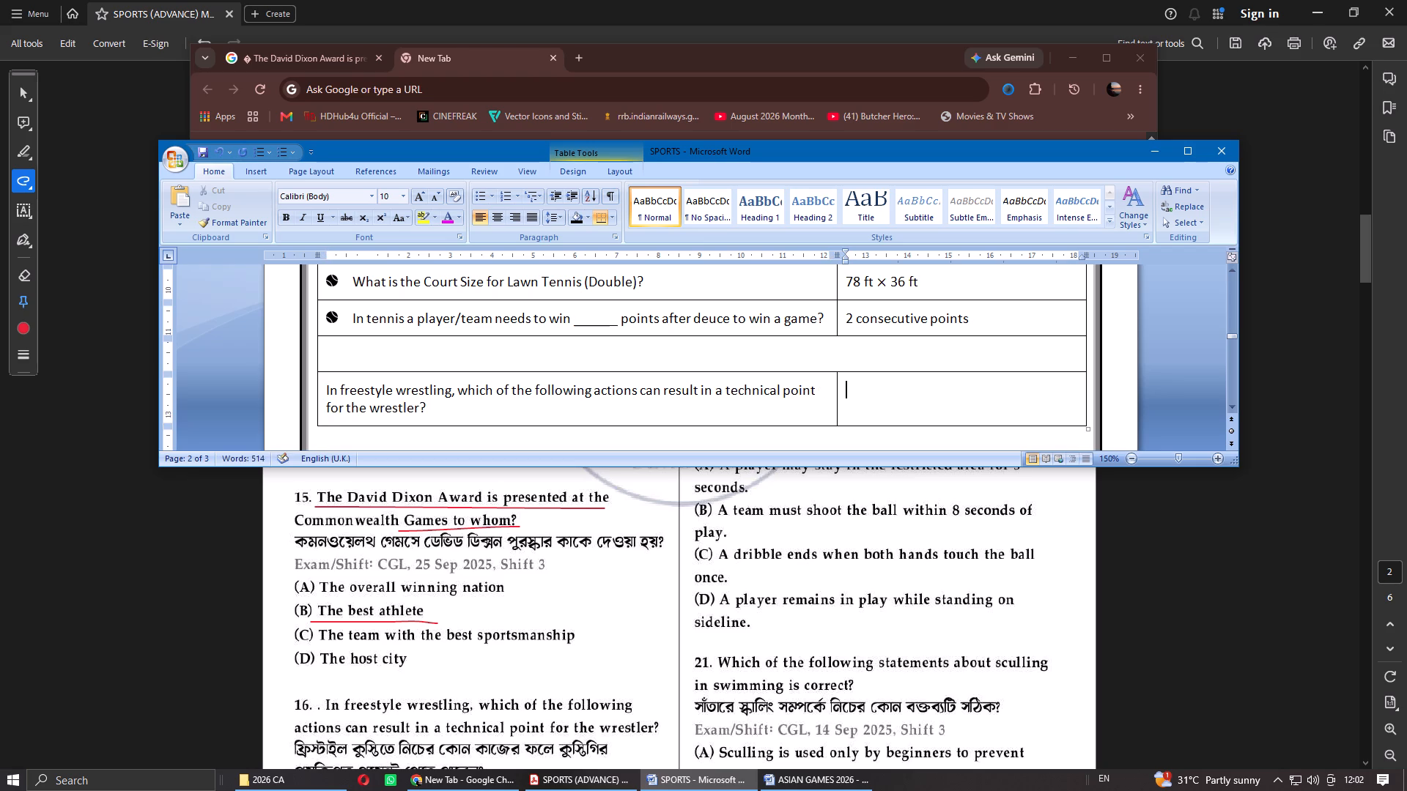
Bring question 16's options into view in the PDF, and search Google in Chrome for the freestyle wrestling question copied from Word.
scroll(495, 554, down, 2)
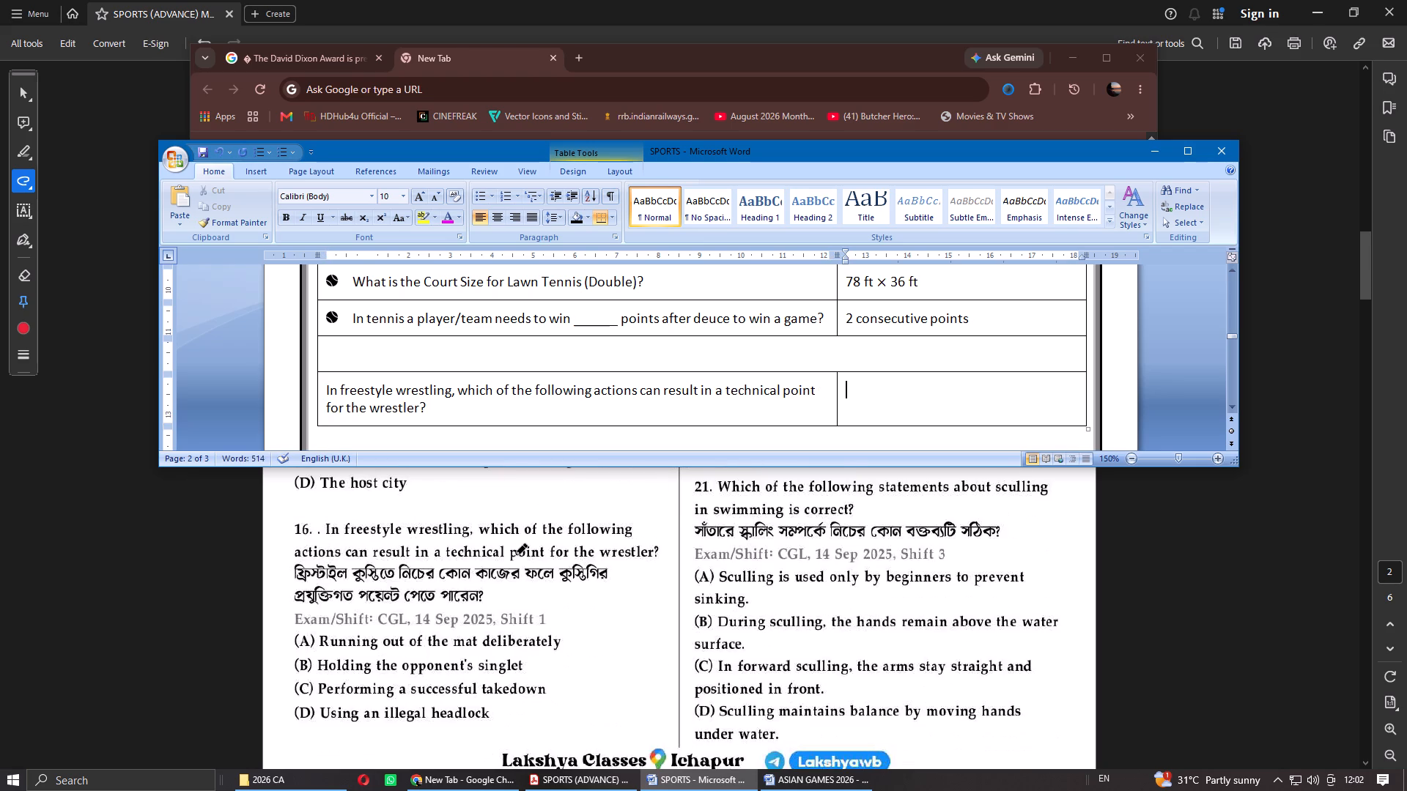
scroll(517, 554, down, 1)
drag(430, 411, 333, 390)
key(ctrl+c)
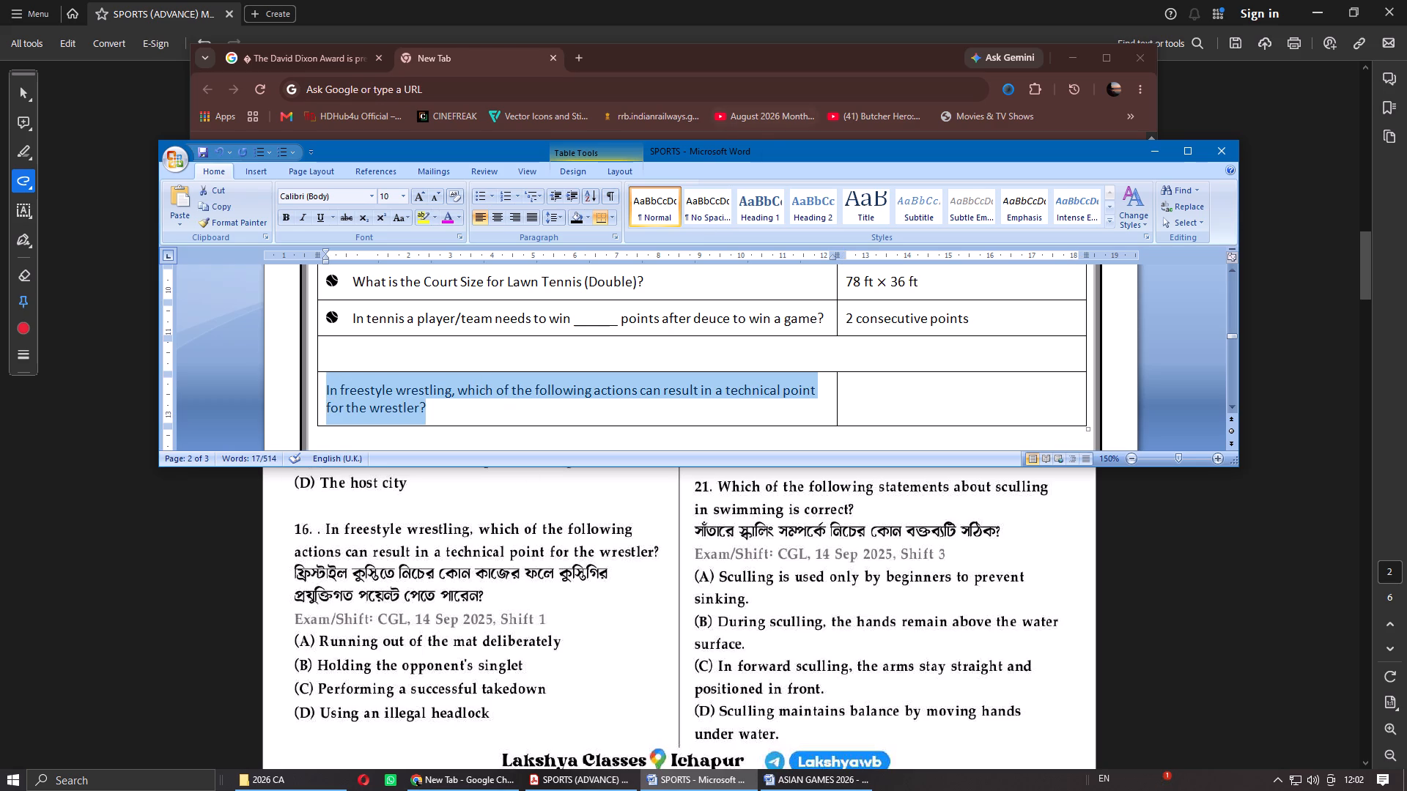
click(640, 60)
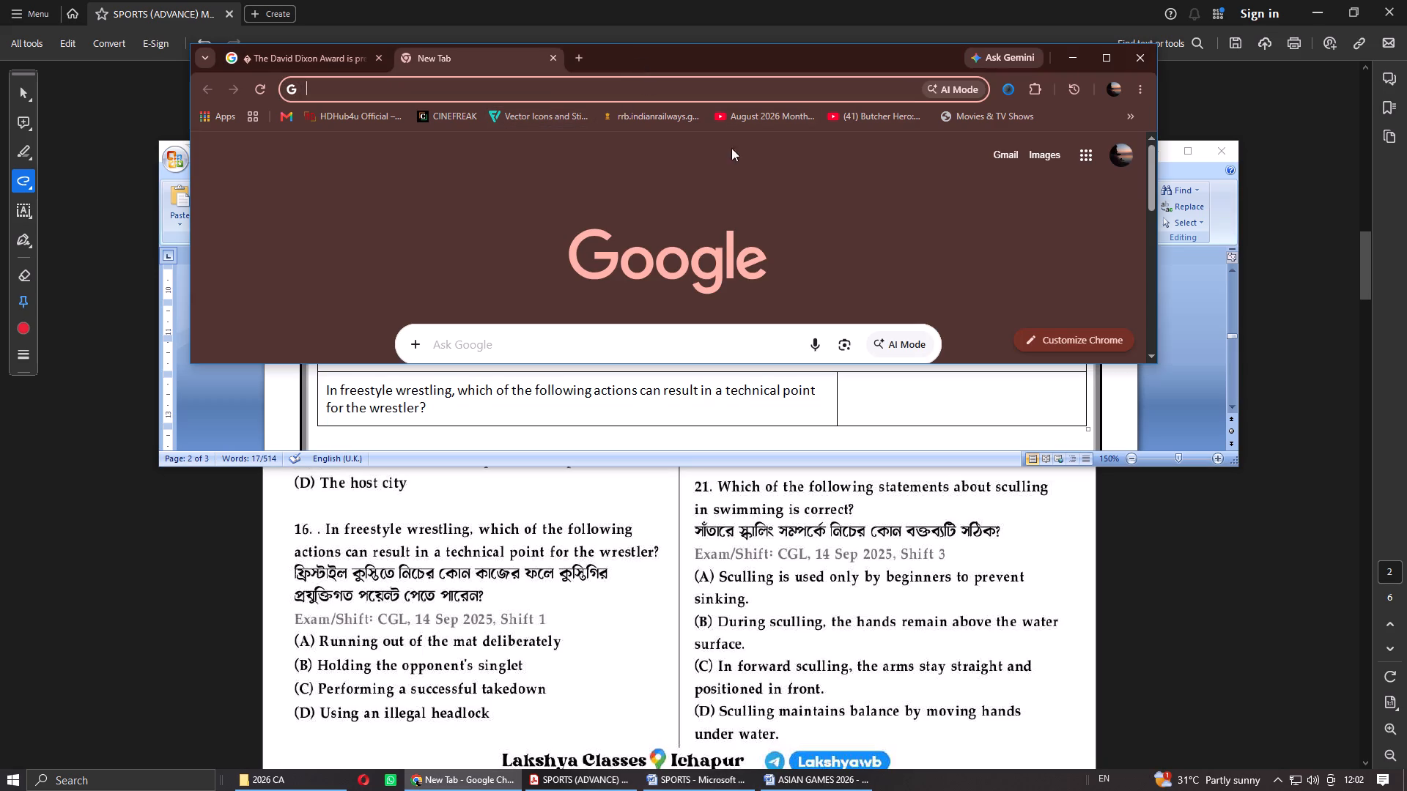
click(619, 351)
key(ctrl+v)
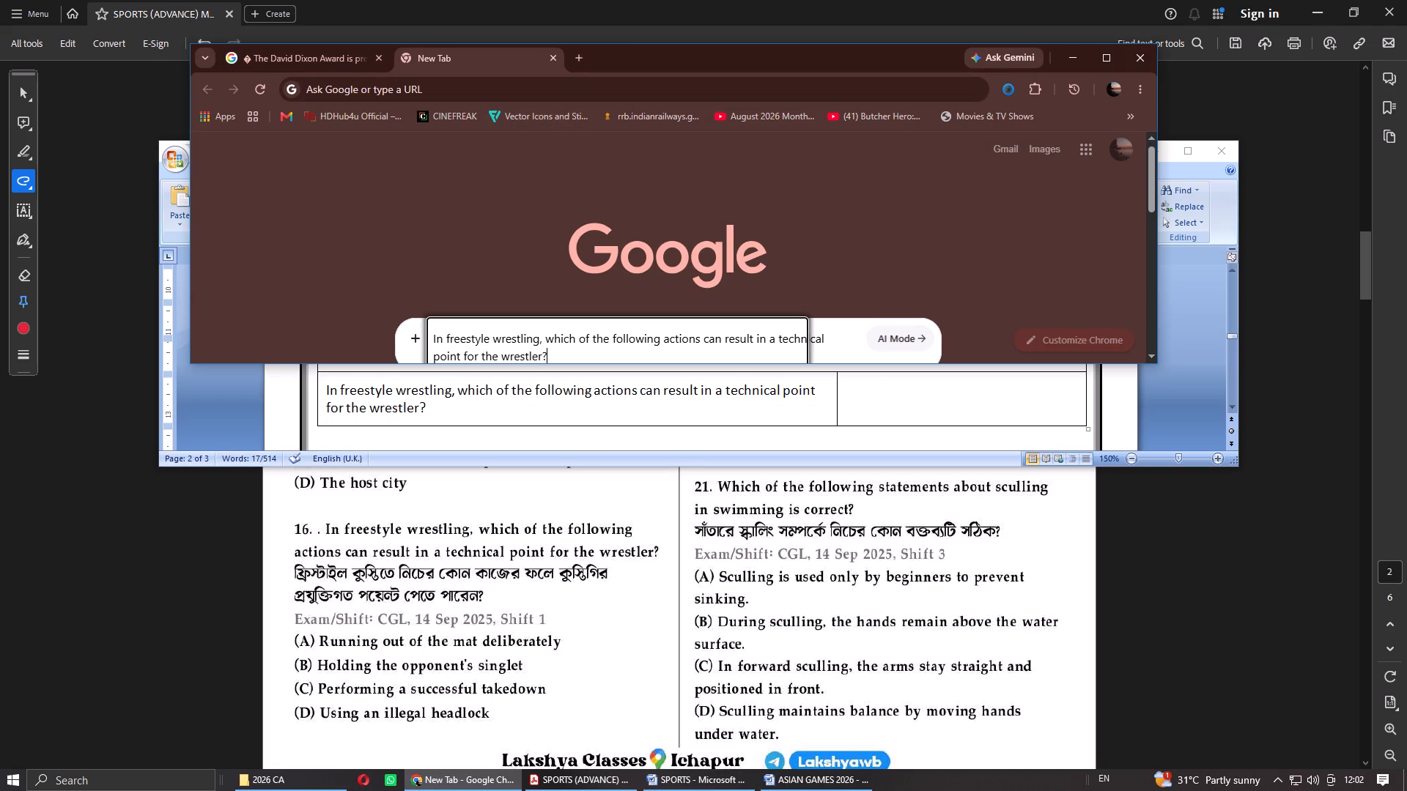
key(Return)
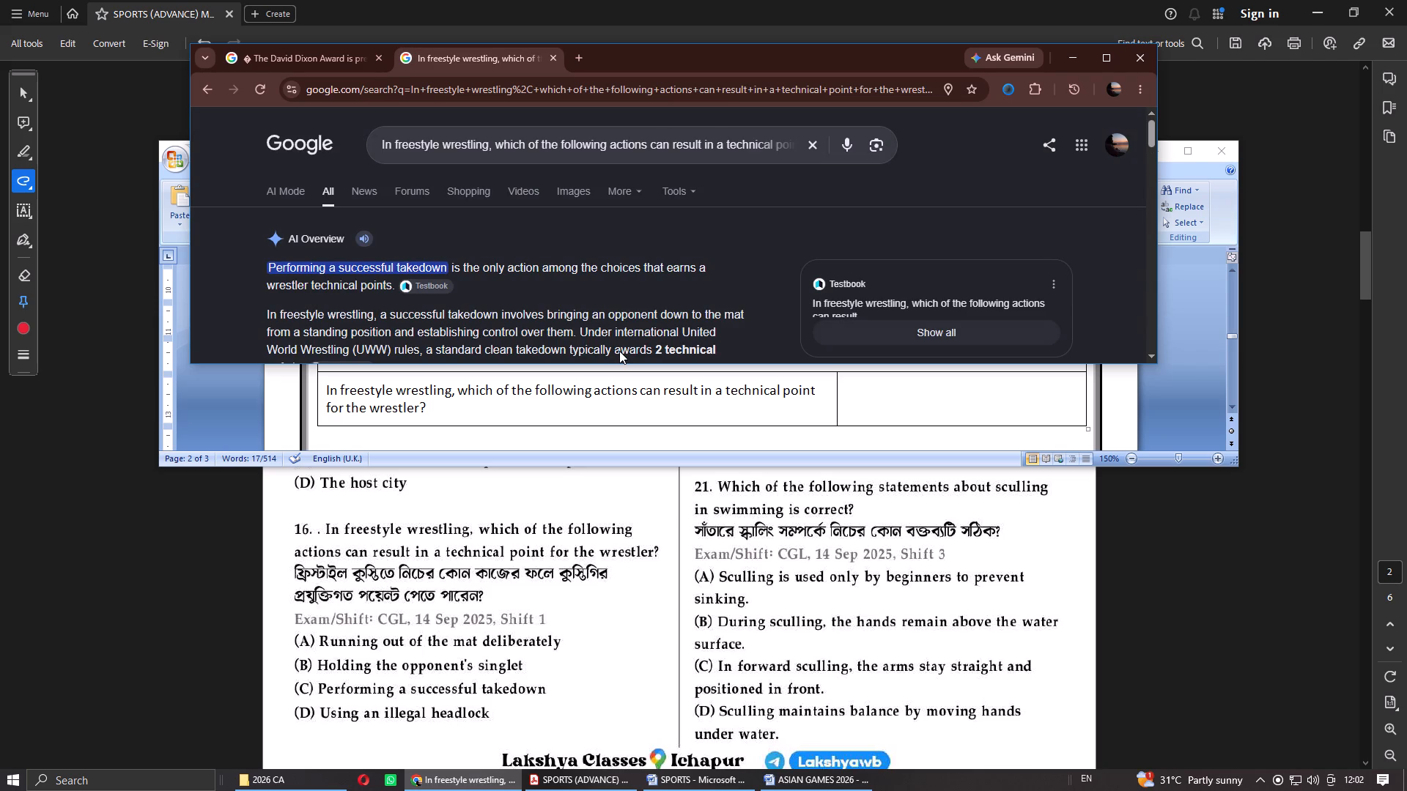
In the Word SPORTS document, enter "Performing a successful takedown" as the answer to the freestyle wrestling question.
click(904, 398)
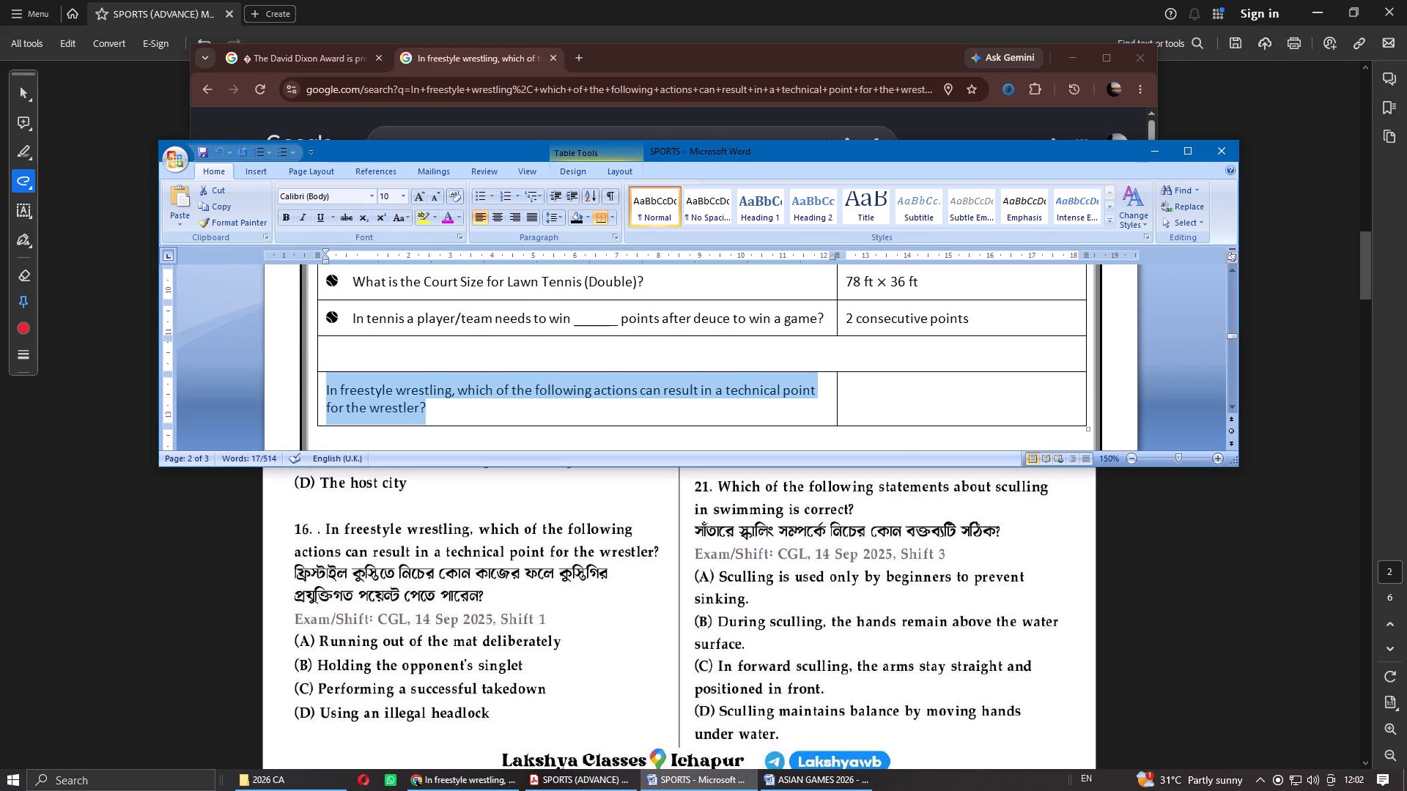
key(Tab)
text(Performing)
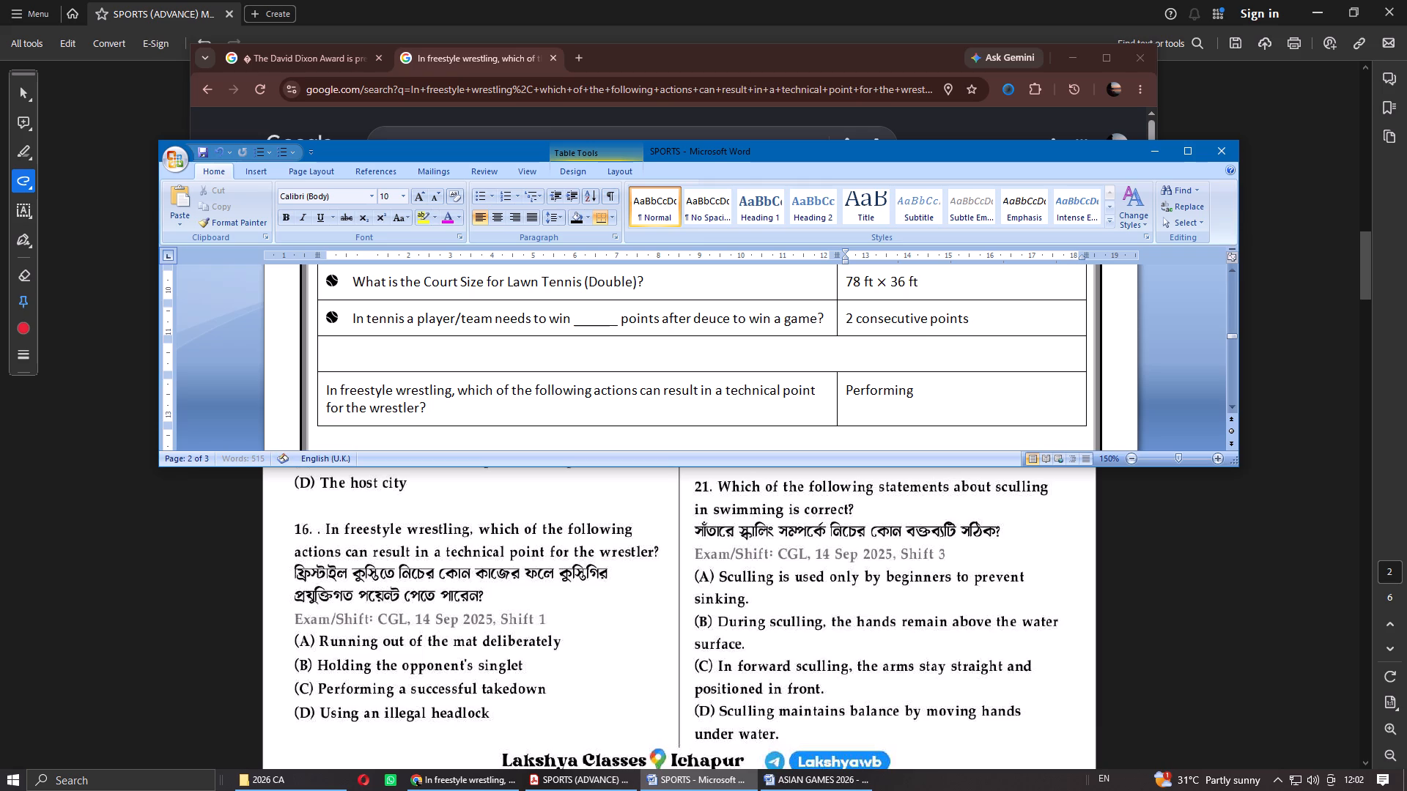
key(space)
key(space)
key(BackSpace)
text(a su)
text(ccessful takedown)
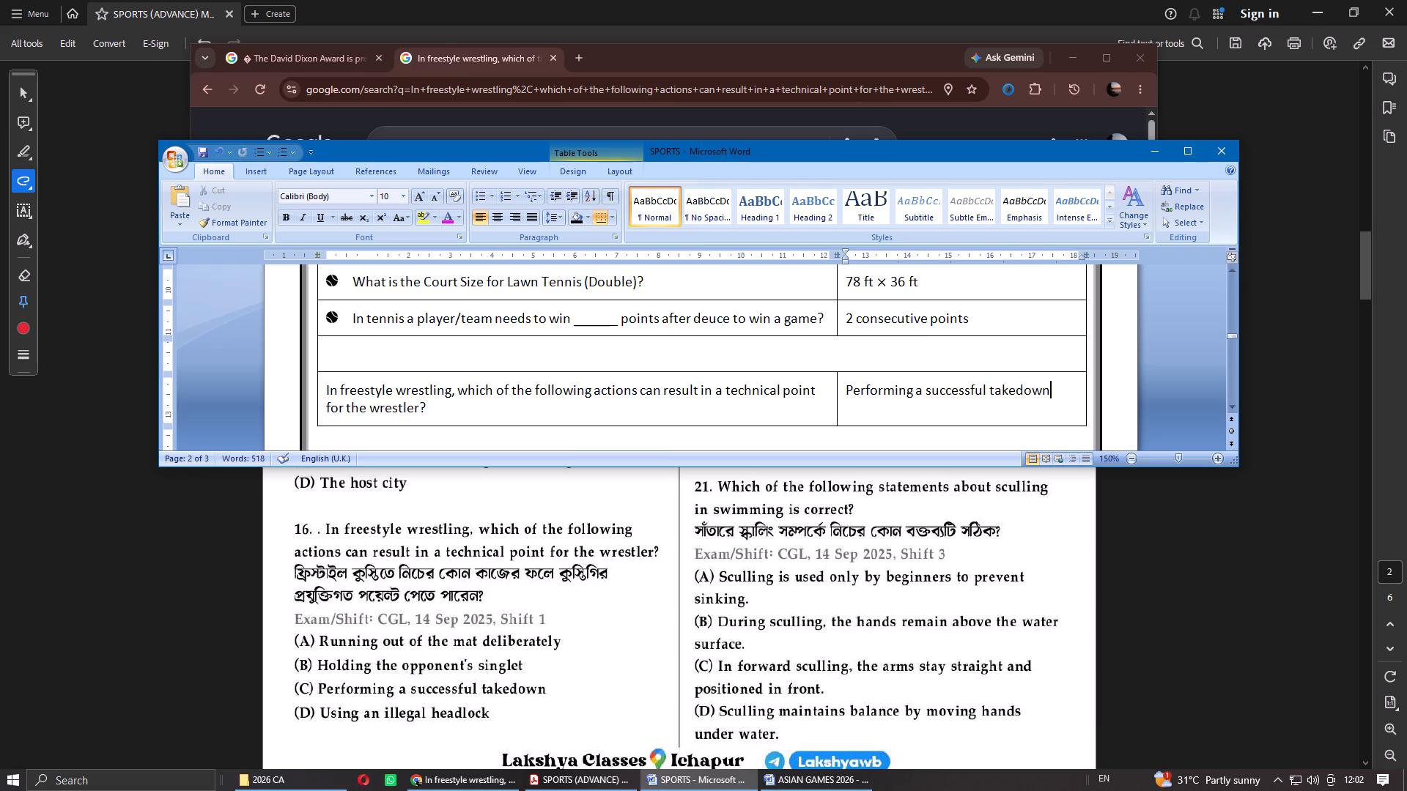
Centre the merged row above the freestyle wrestling question and shade it grey.
click(566, 354)
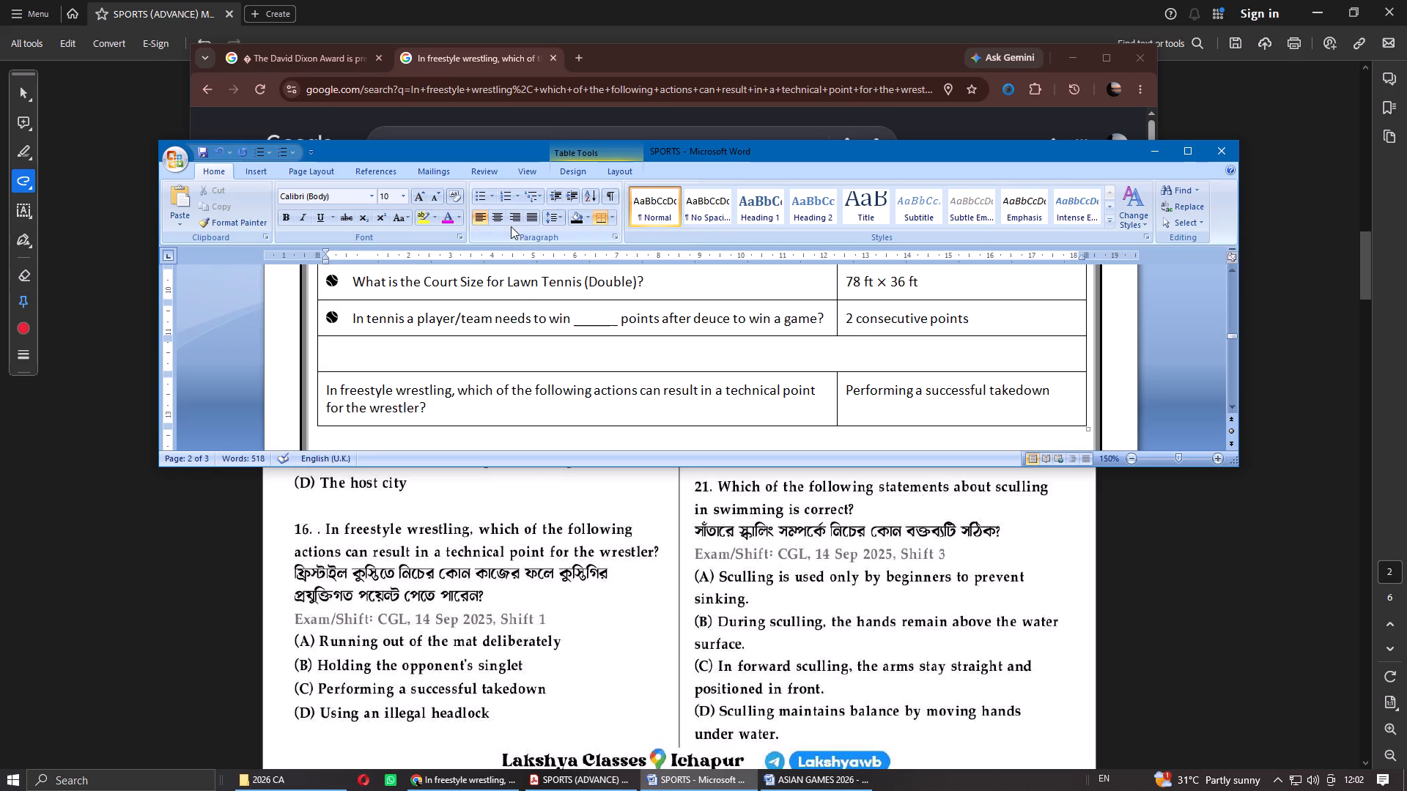
click(502, 220)
click(588, 220)
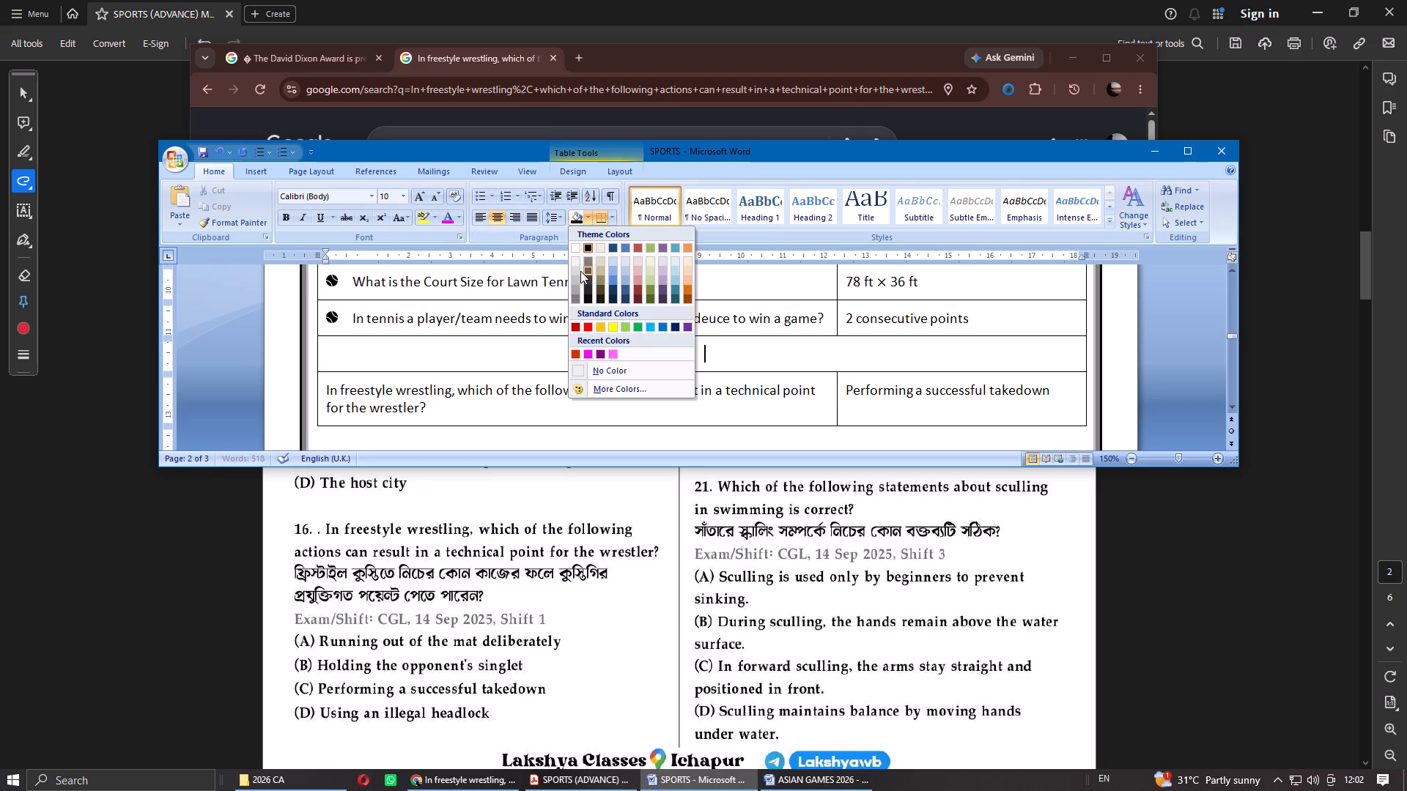
click(577, 285)
click(588, 223)
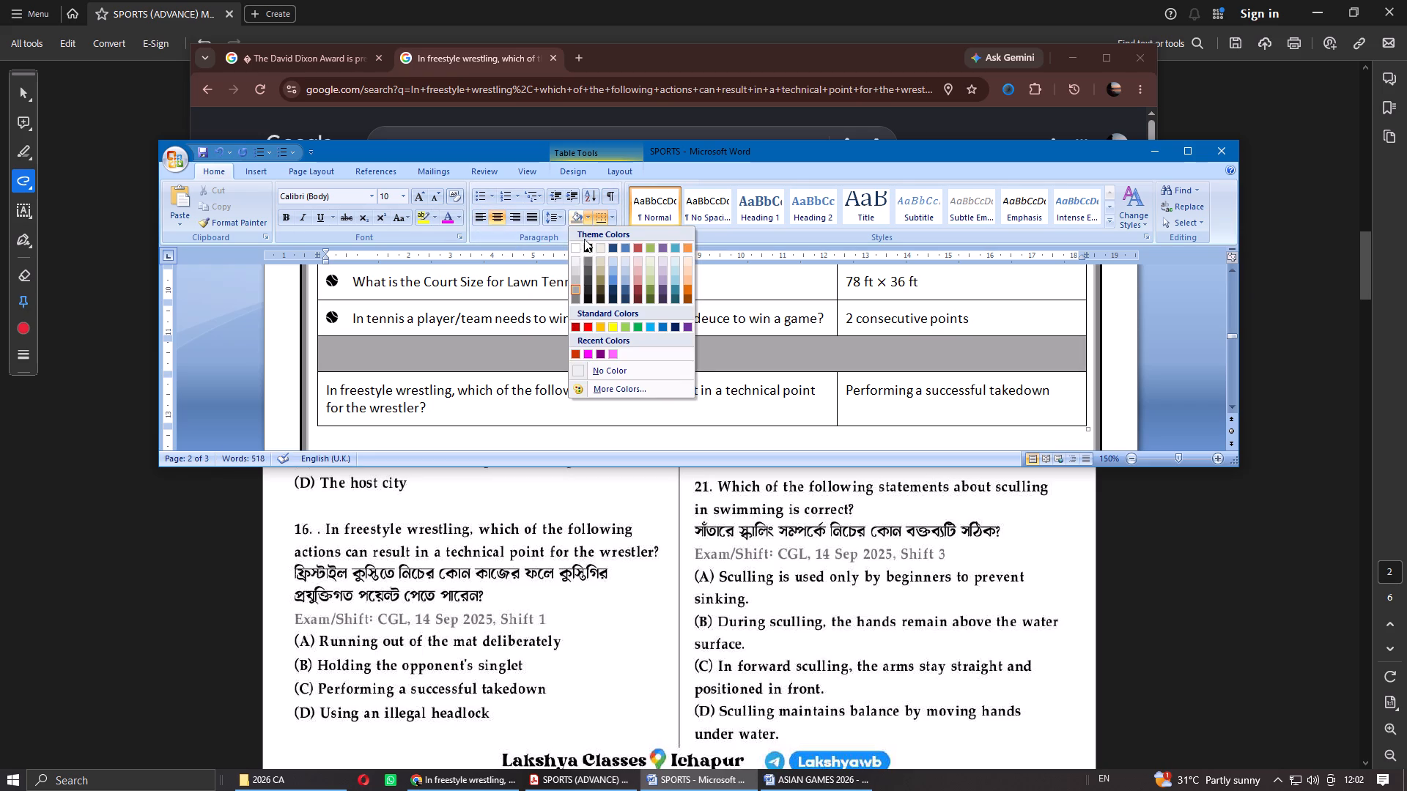
click(575, 280)
Set the paragraph spacing before and after to 2 pt in the grey merged row, leaving the row empty.
click(319, 175)
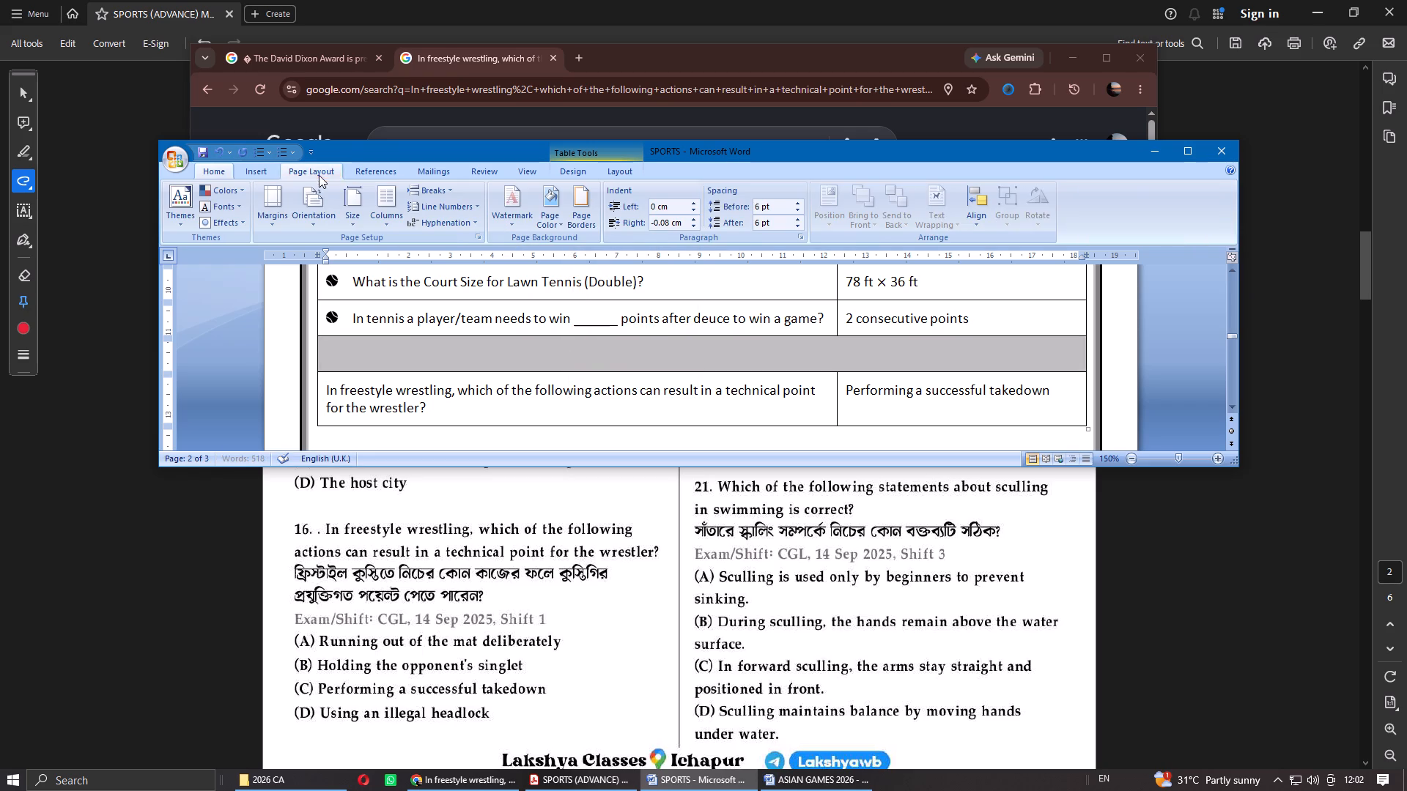
click(761, 207)
key(w)
click(756, 224)
key(w)
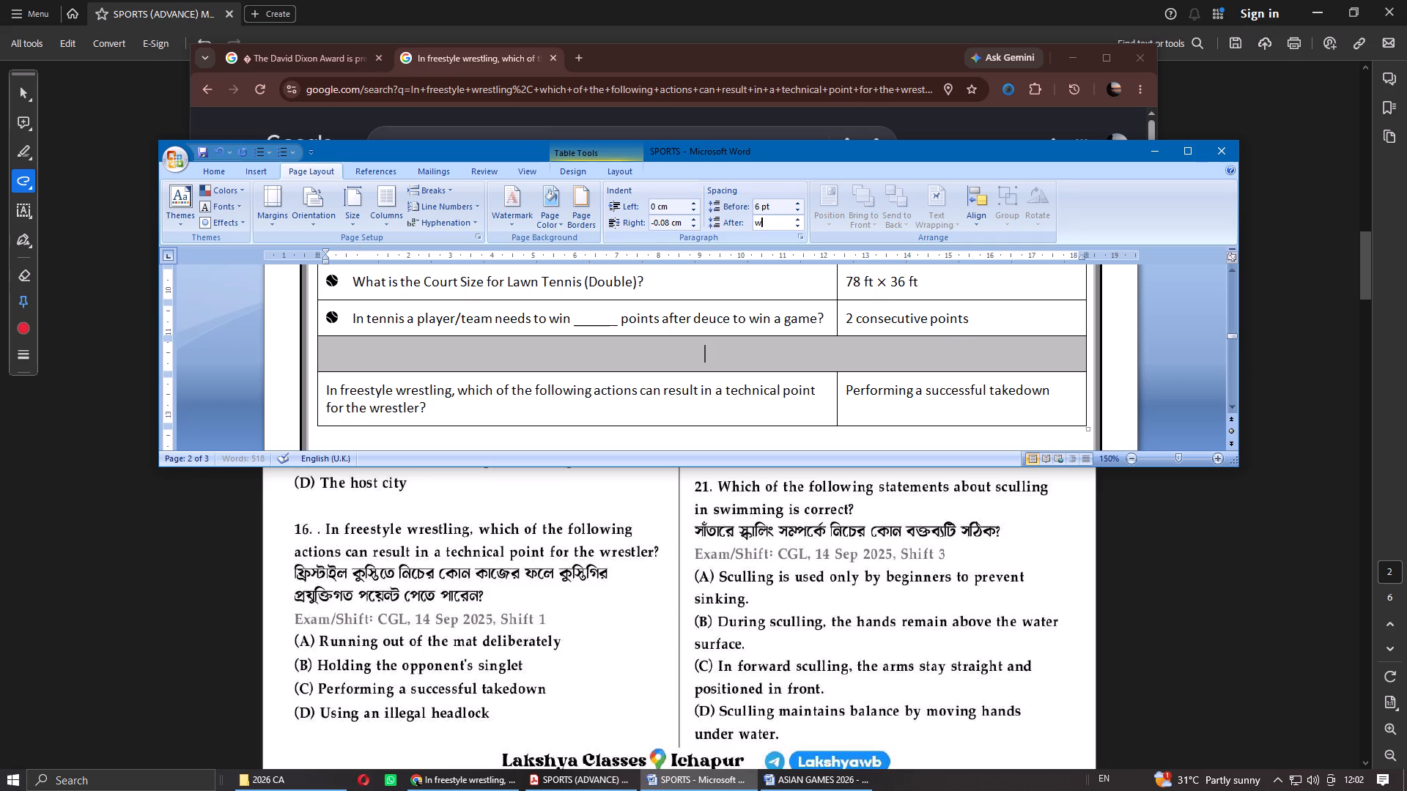
click(728, 354)
click(764, 205)
key(2)
click(761, 227)
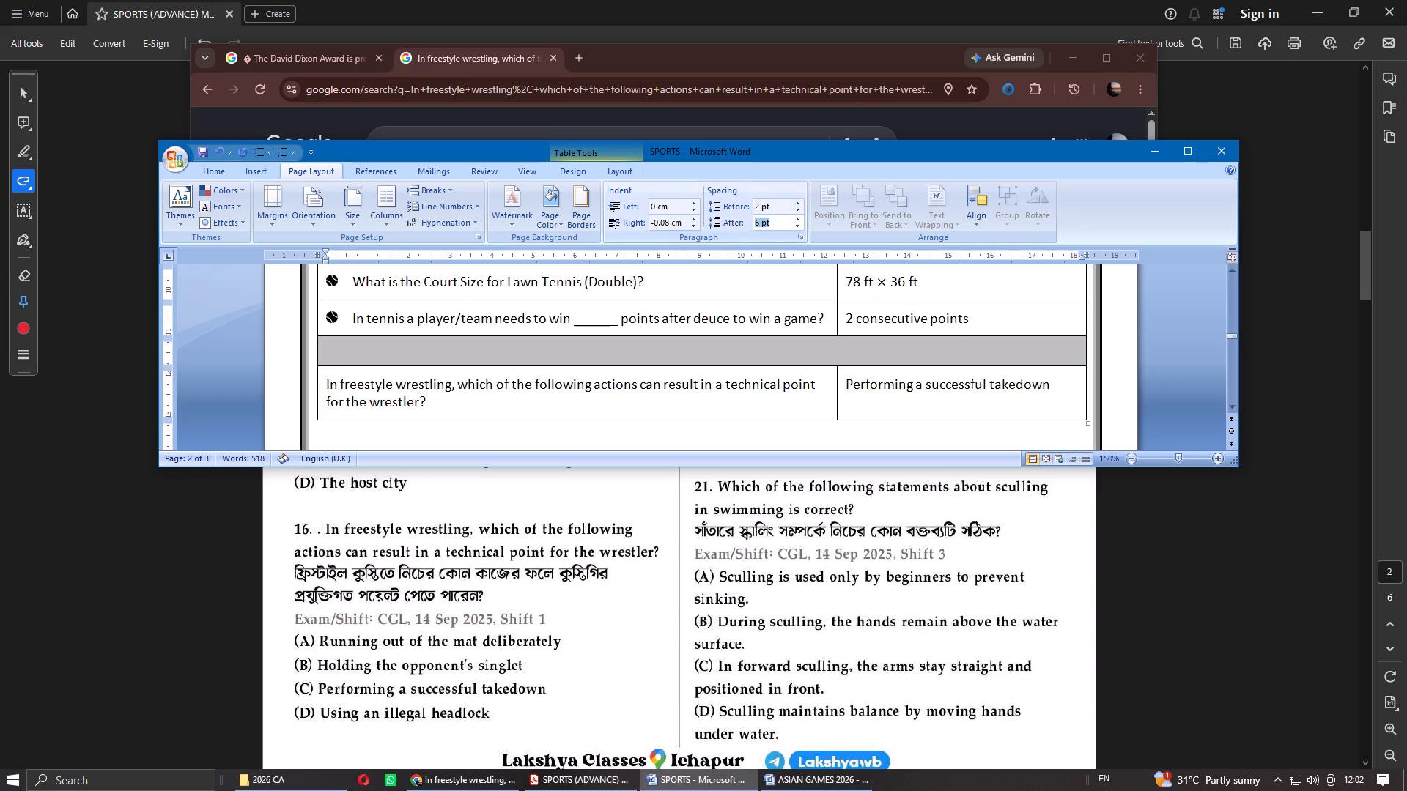
click(712, 343)
key(2)
click(762, 227)
key(2)
click(719, 352)
key(BackSpace)
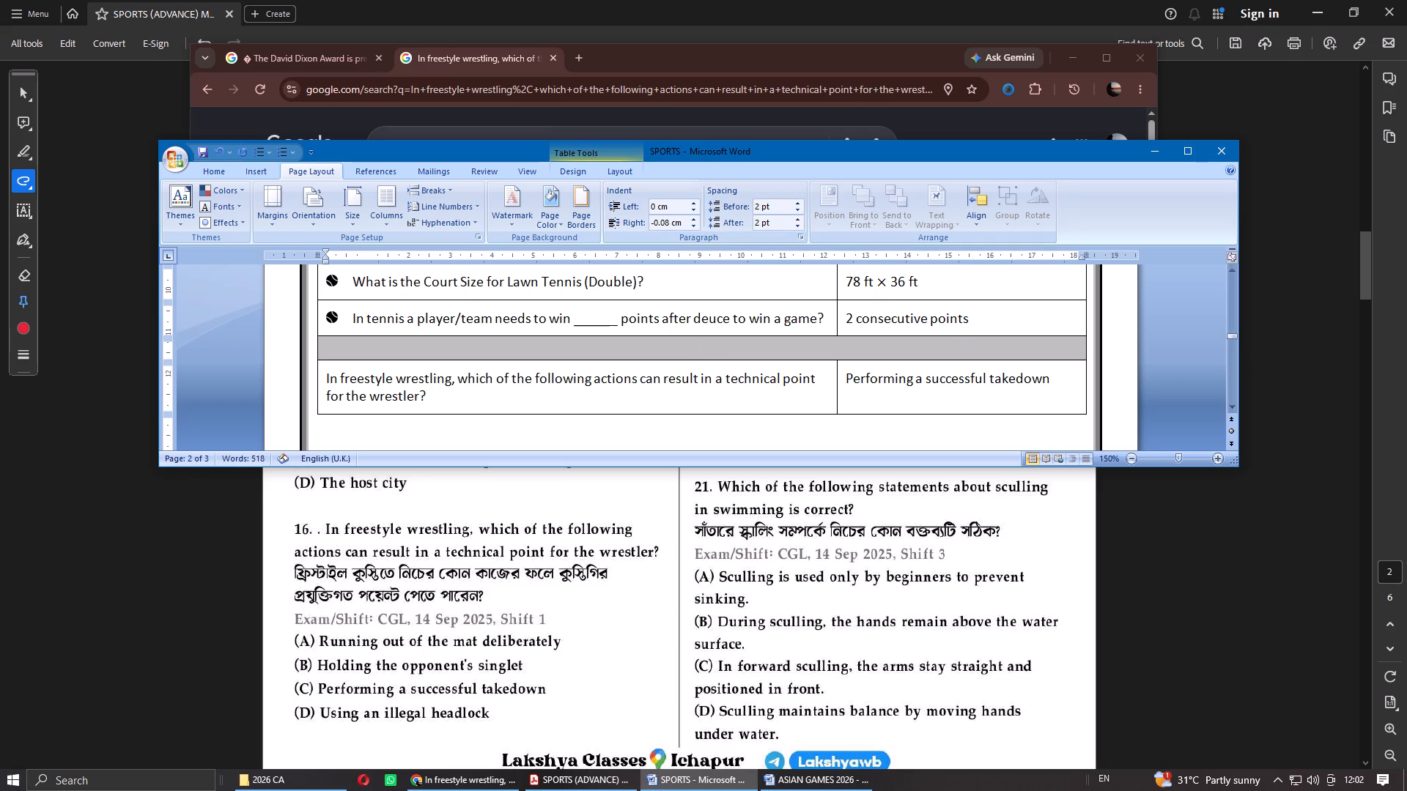
Enter the heading "WRESTLING" in the grey row and format it bold at size 12.
text(WRESTLING)
drag(778, 349, 647, 350)
click(230, 178)
key(ctrl+b)
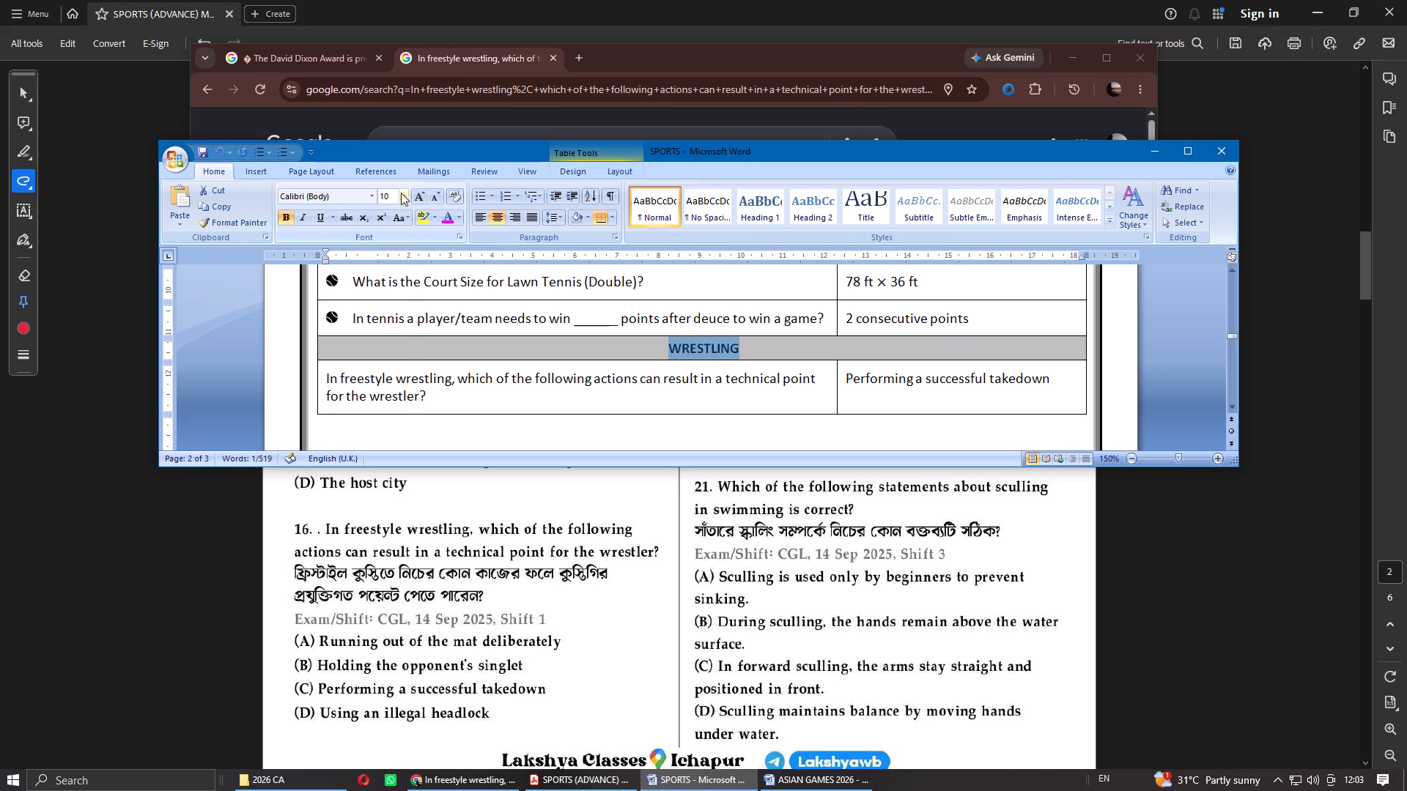
click(401, 193)
click(392, 259)
Split the table at the WRESTLING heading row to separate it from the tennis table, and save the document.
click(613, 176)
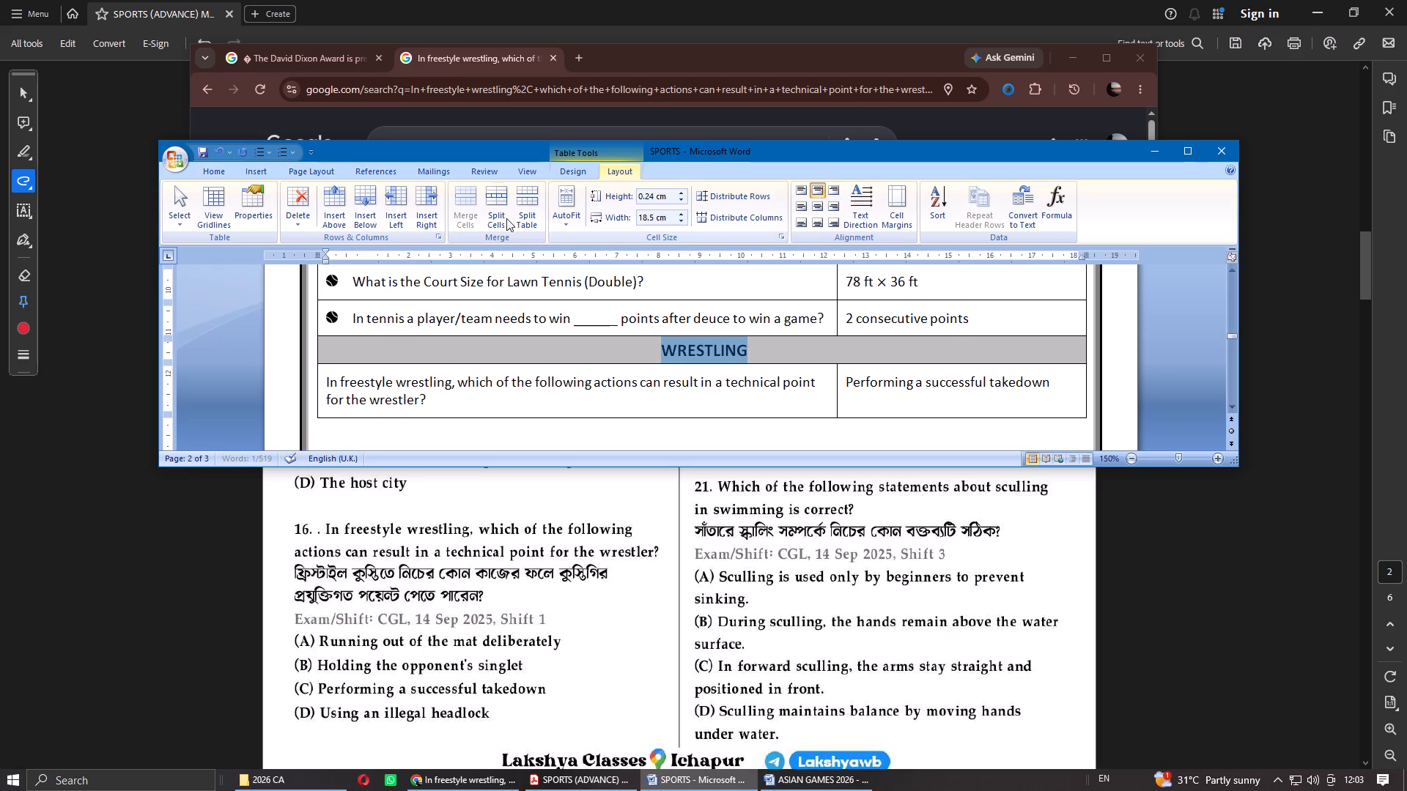
click(528, 215)
click(574, 394)
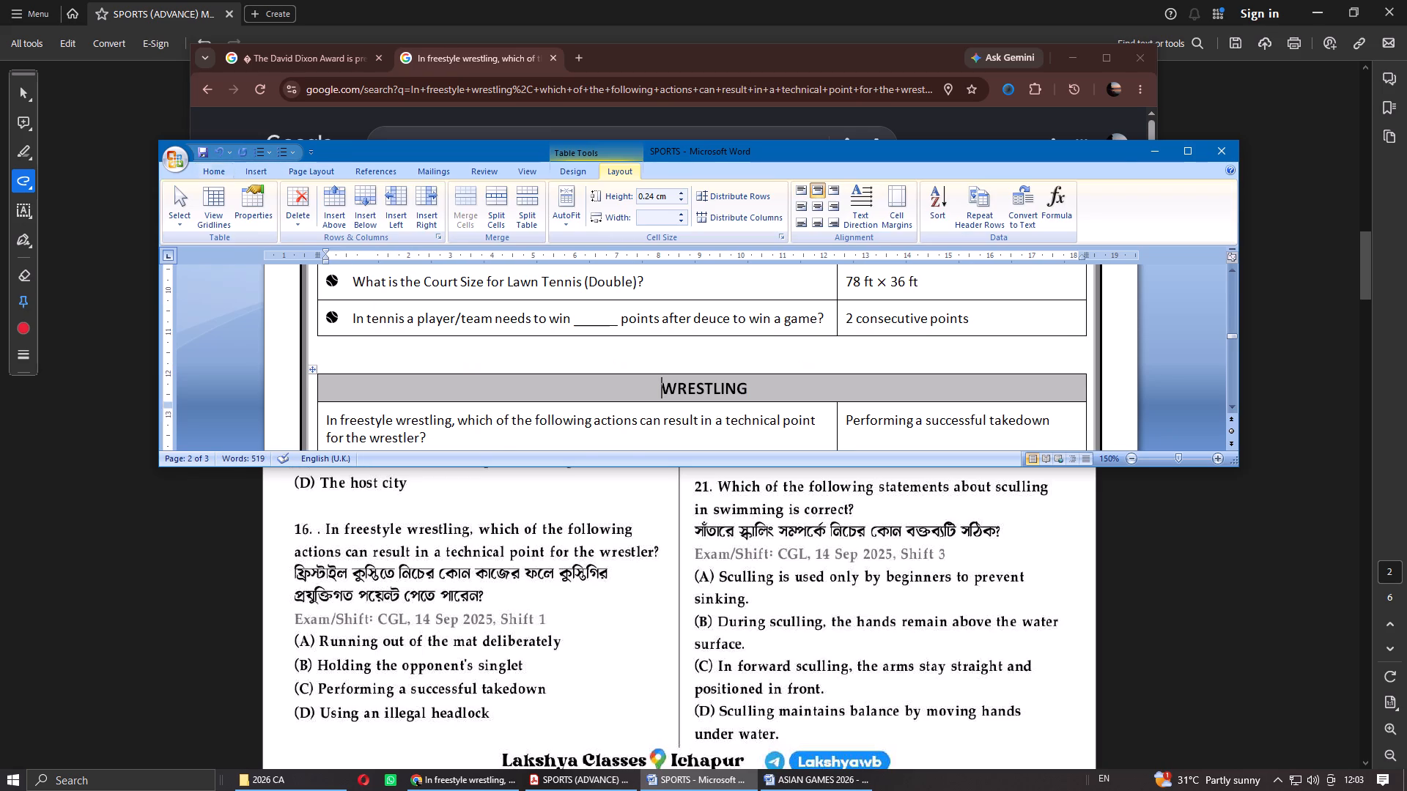
scroll(578, 385, down, 1)
click(776, 346)
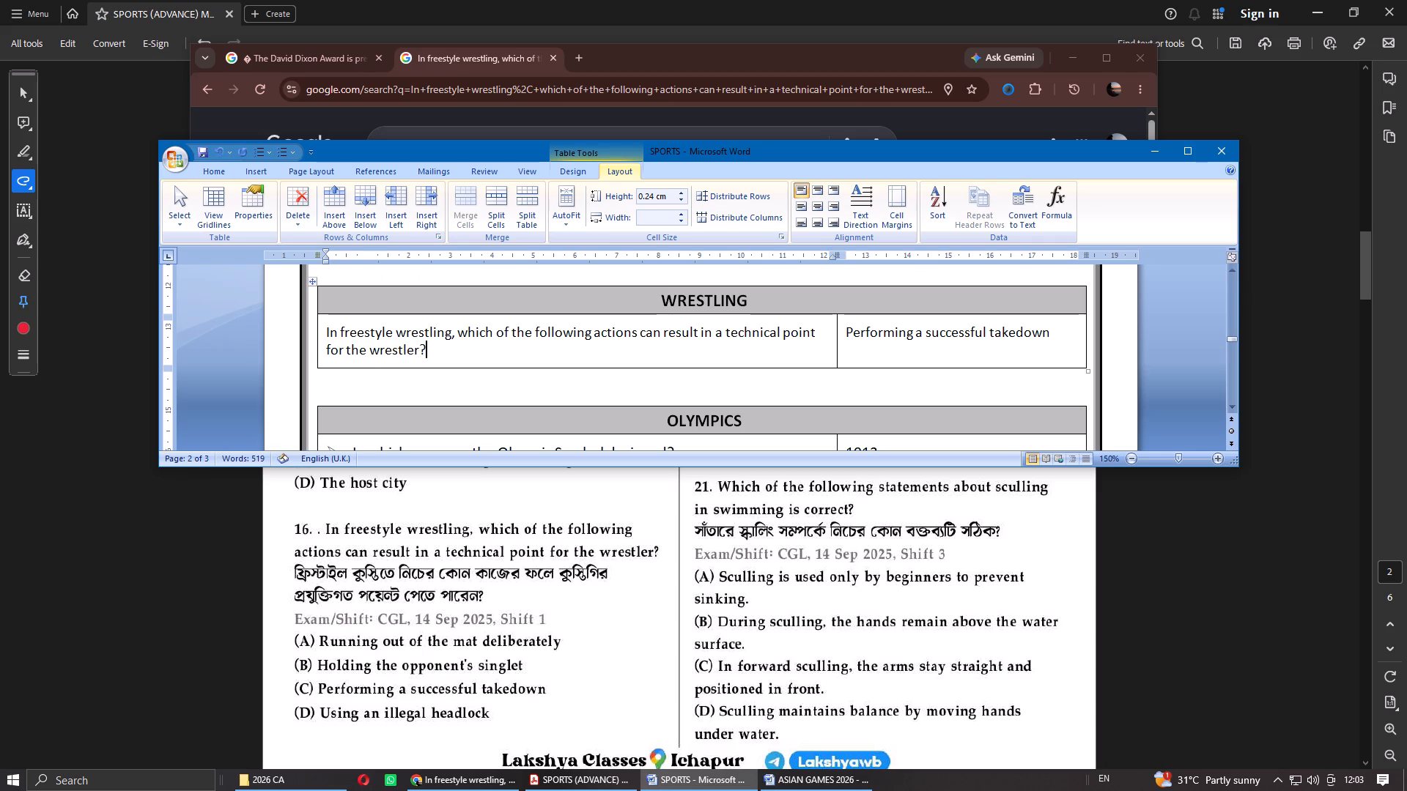
click(199, 150)
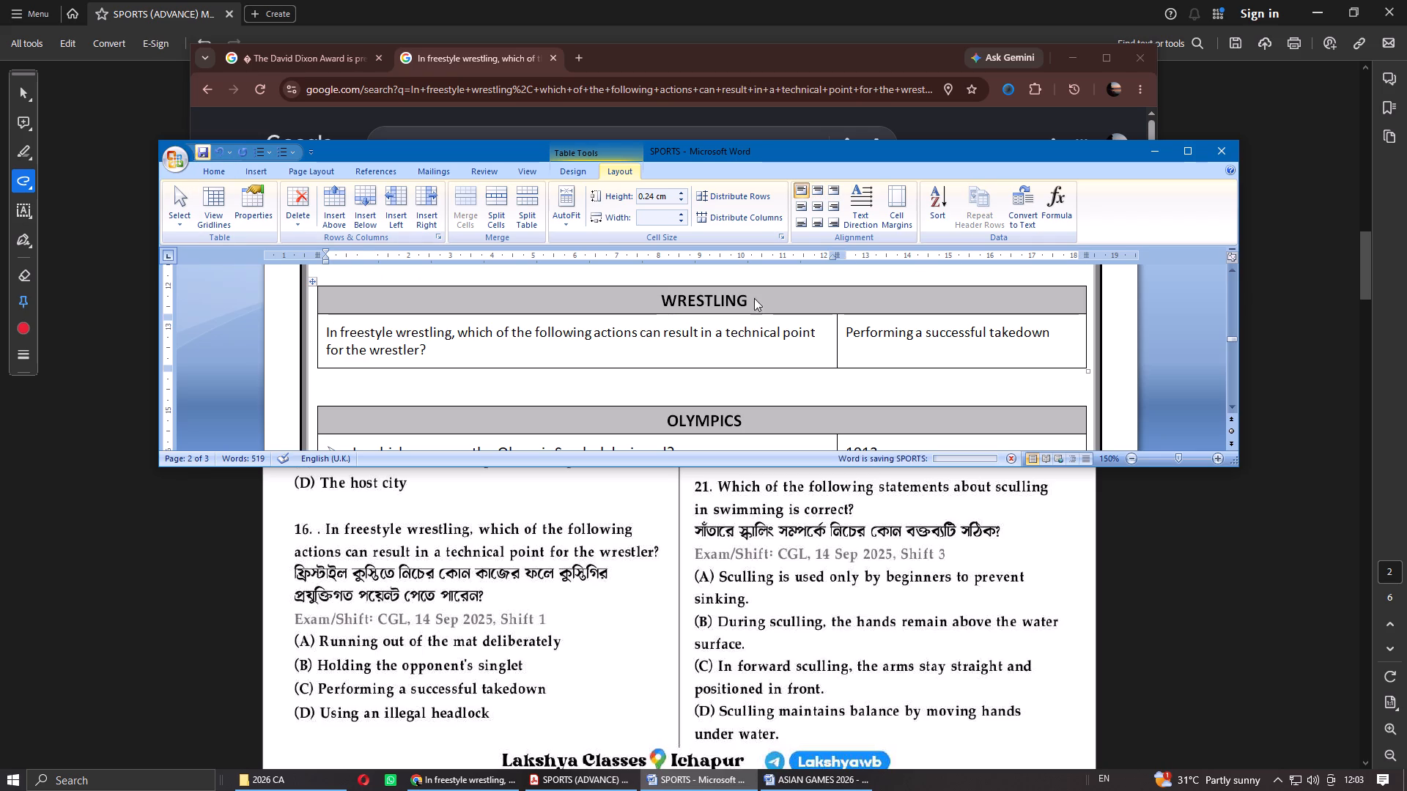
Set the font size of the freestyle wrestling question and its answer to 11.
drag(880, 353, 812, 353)
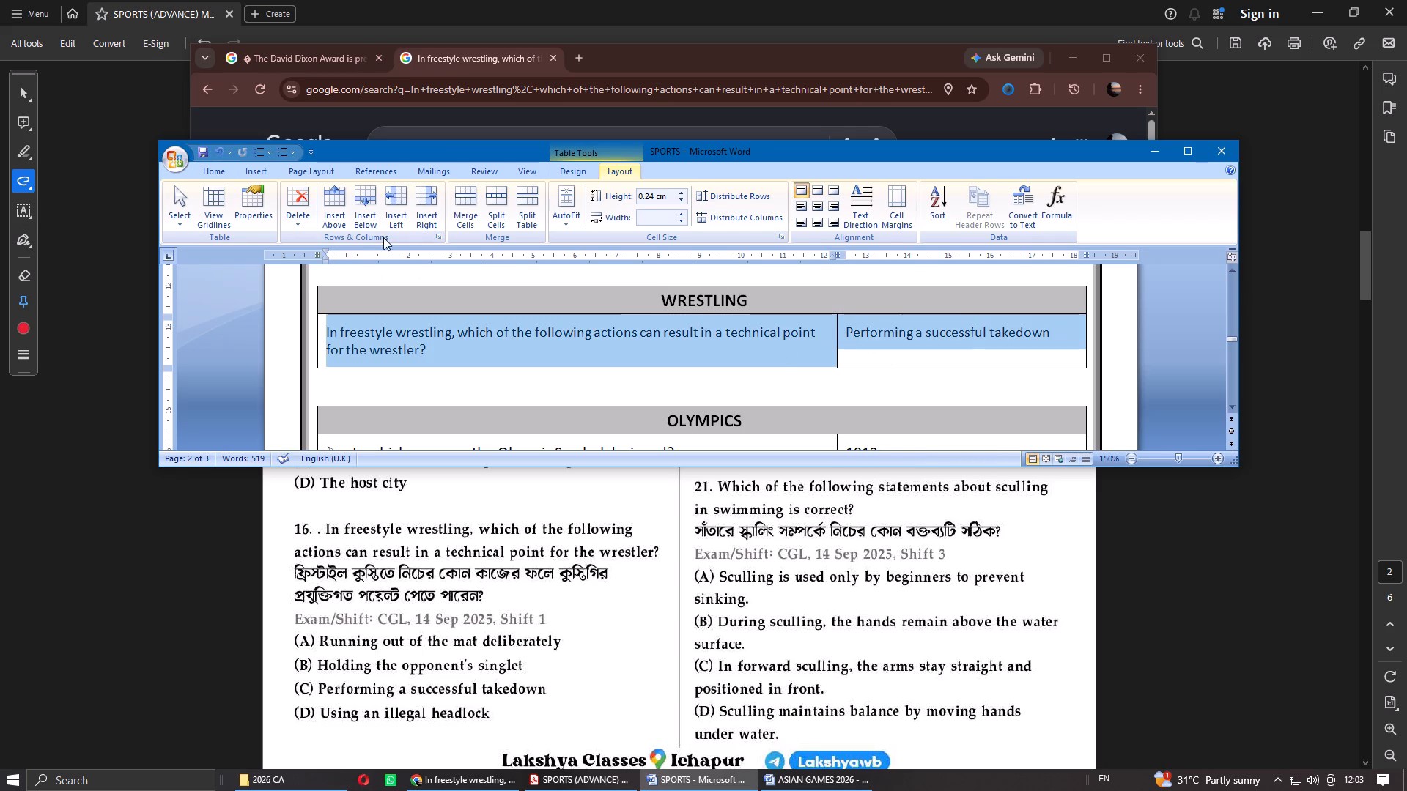
click(215, 169)
click(402, 195)
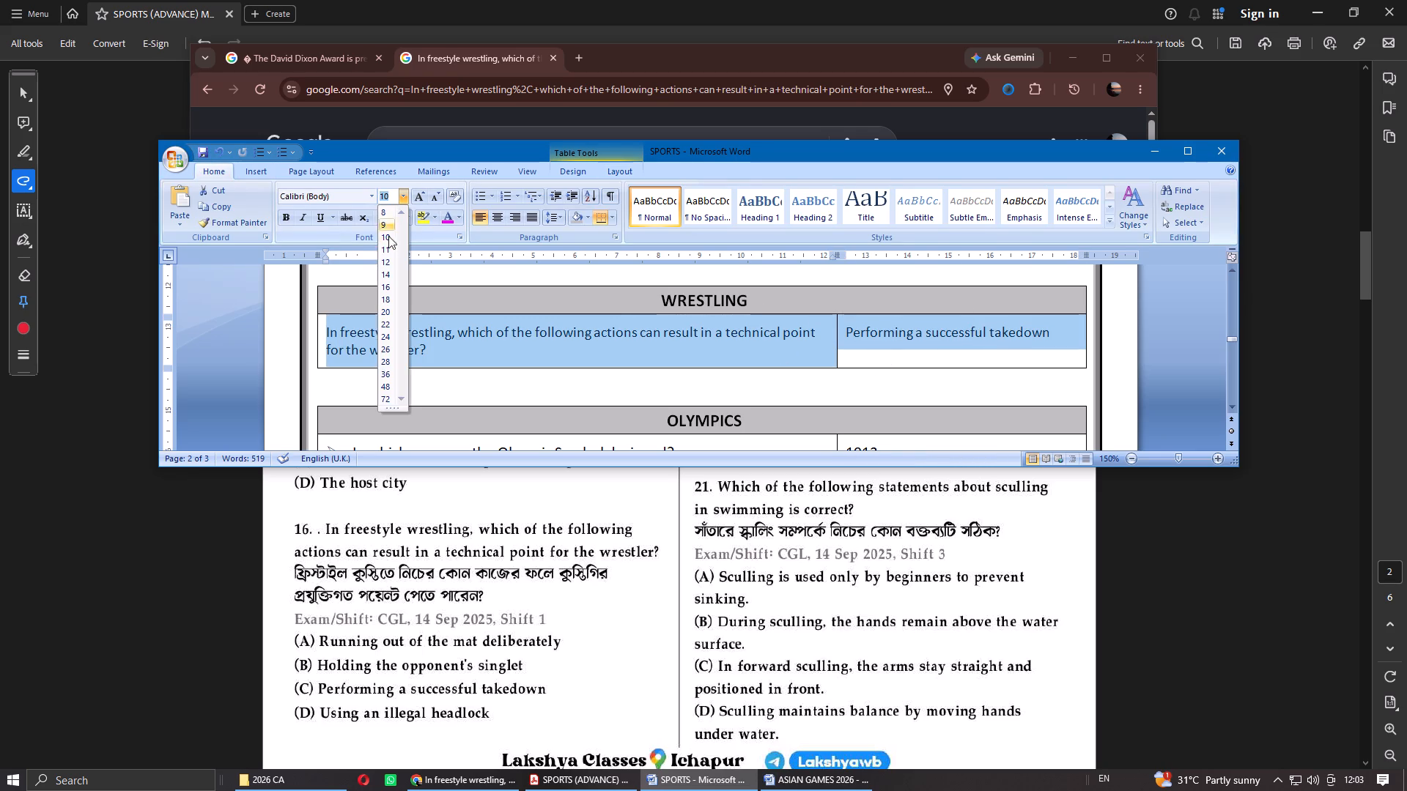
click(388, 248)
click(557, 341)
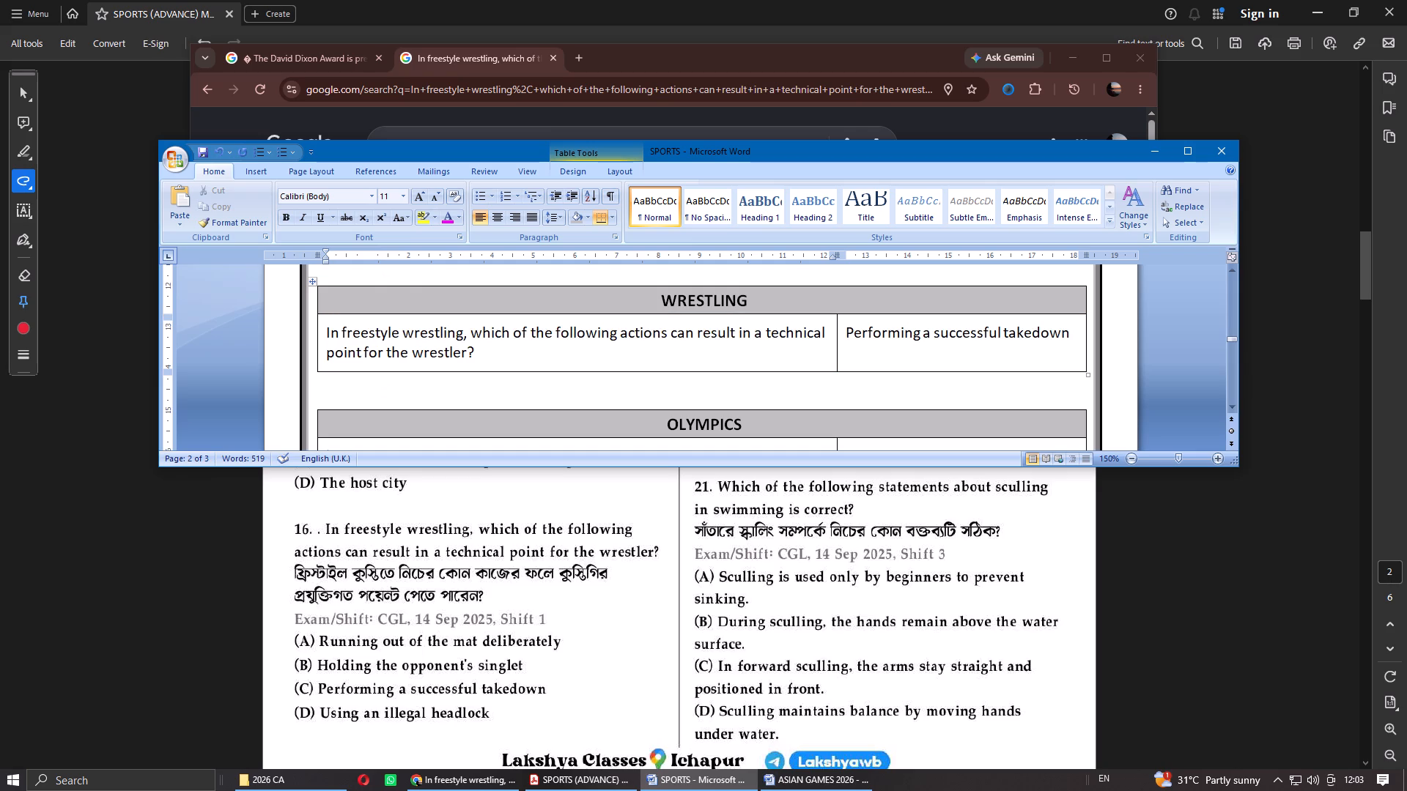
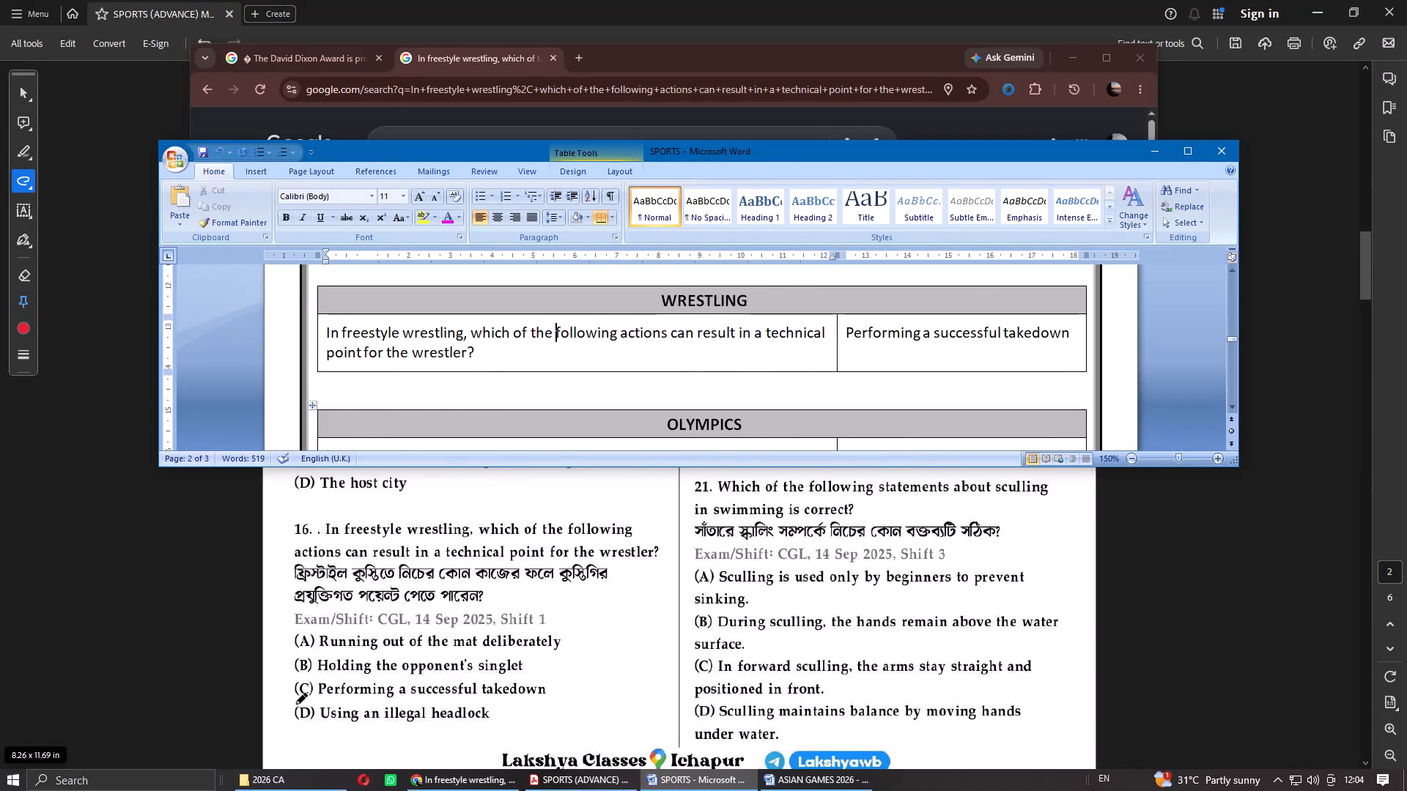
In the PDF, underline option (C) "Performing a successful takedown" of question 16 in red.
drag(297, 703, 554, 700)
In Word, add a row to the SPORTS STADIUM table reading "National Institute of Sports / Netaji Subhash National Institute of Sports".
scroll(762, 528, up, 3)
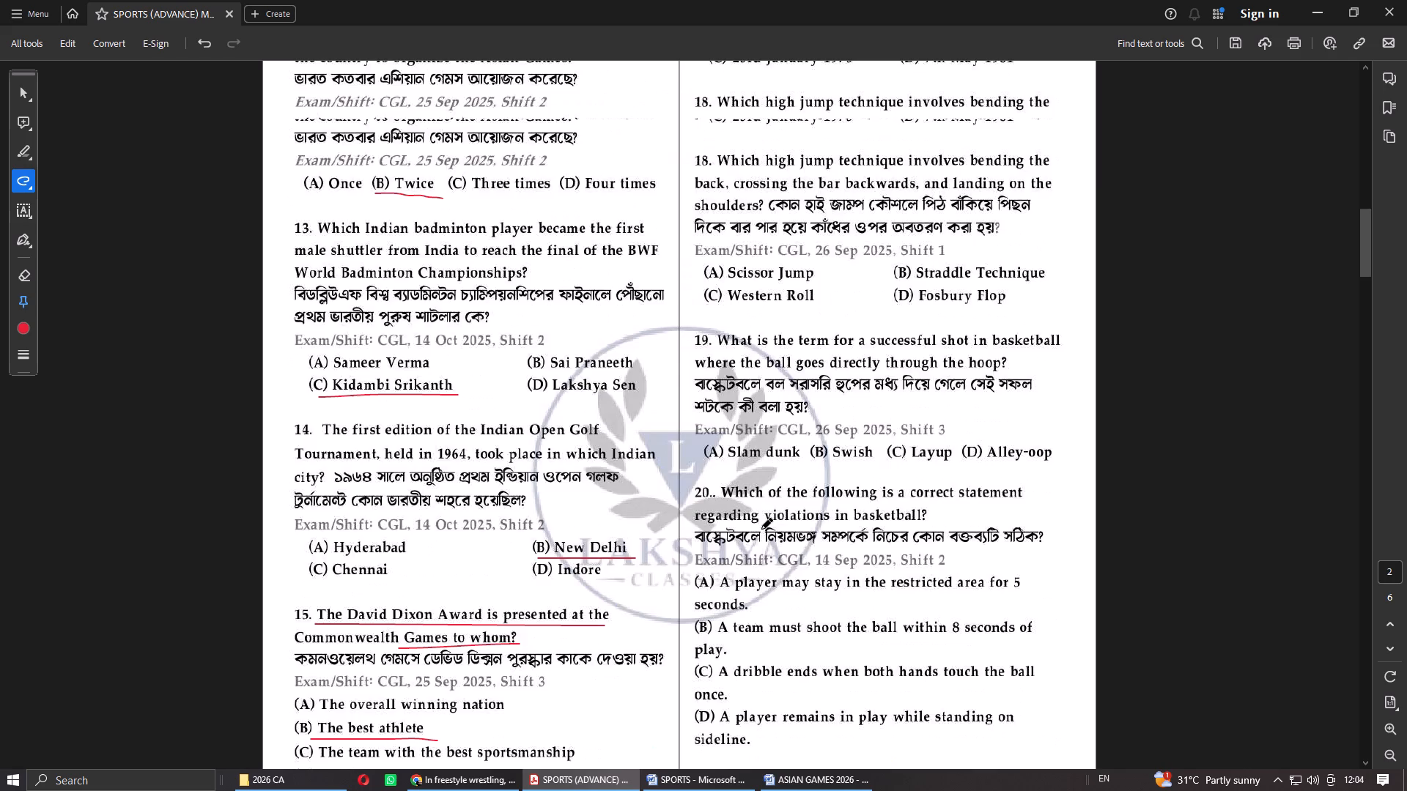
scroll(762, 528, up, 12)
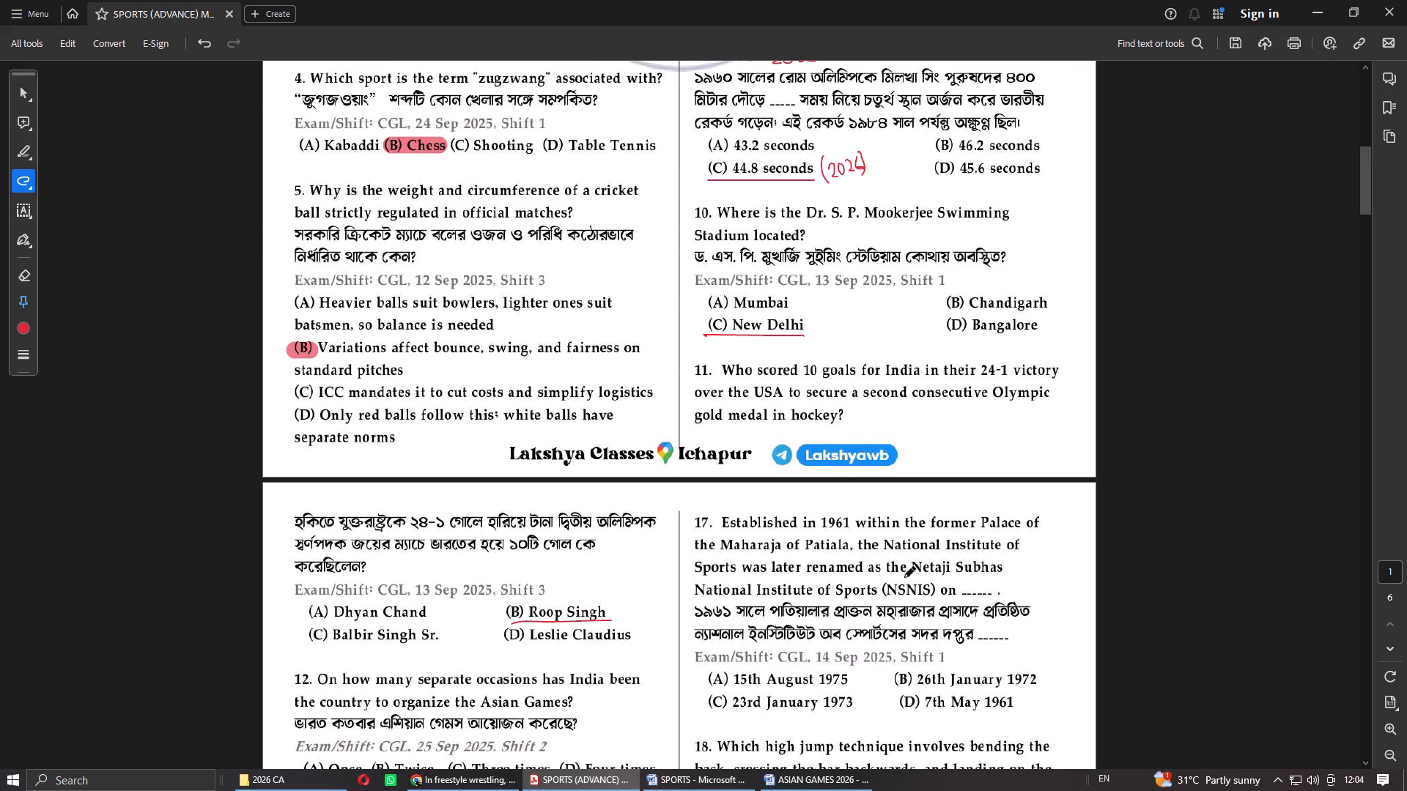
click(718, 789)
scroll(733, 379, down, 8)
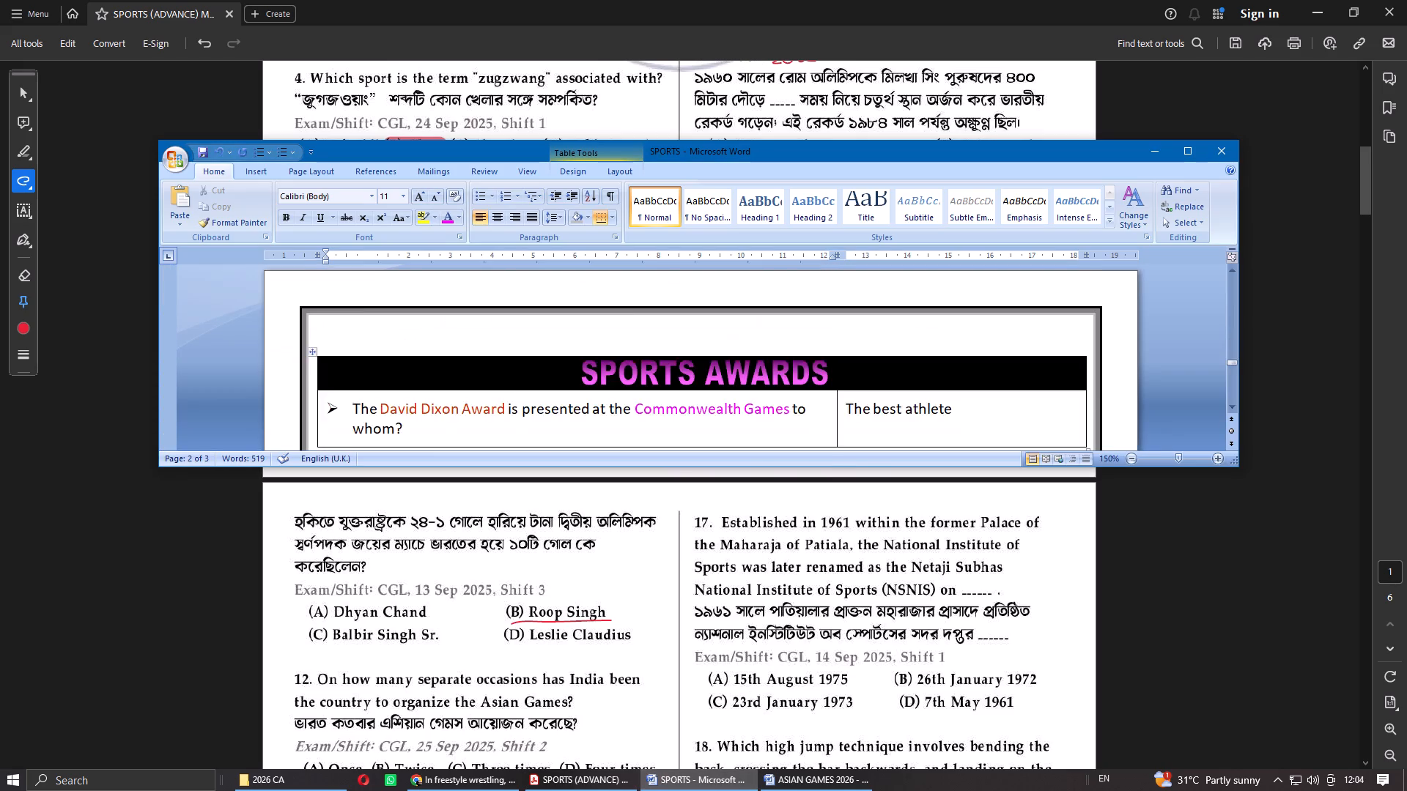
scroll(731, 382, down, 1)
scroll(786, 416, down, 1)
click(875, 358)
key(Tab)
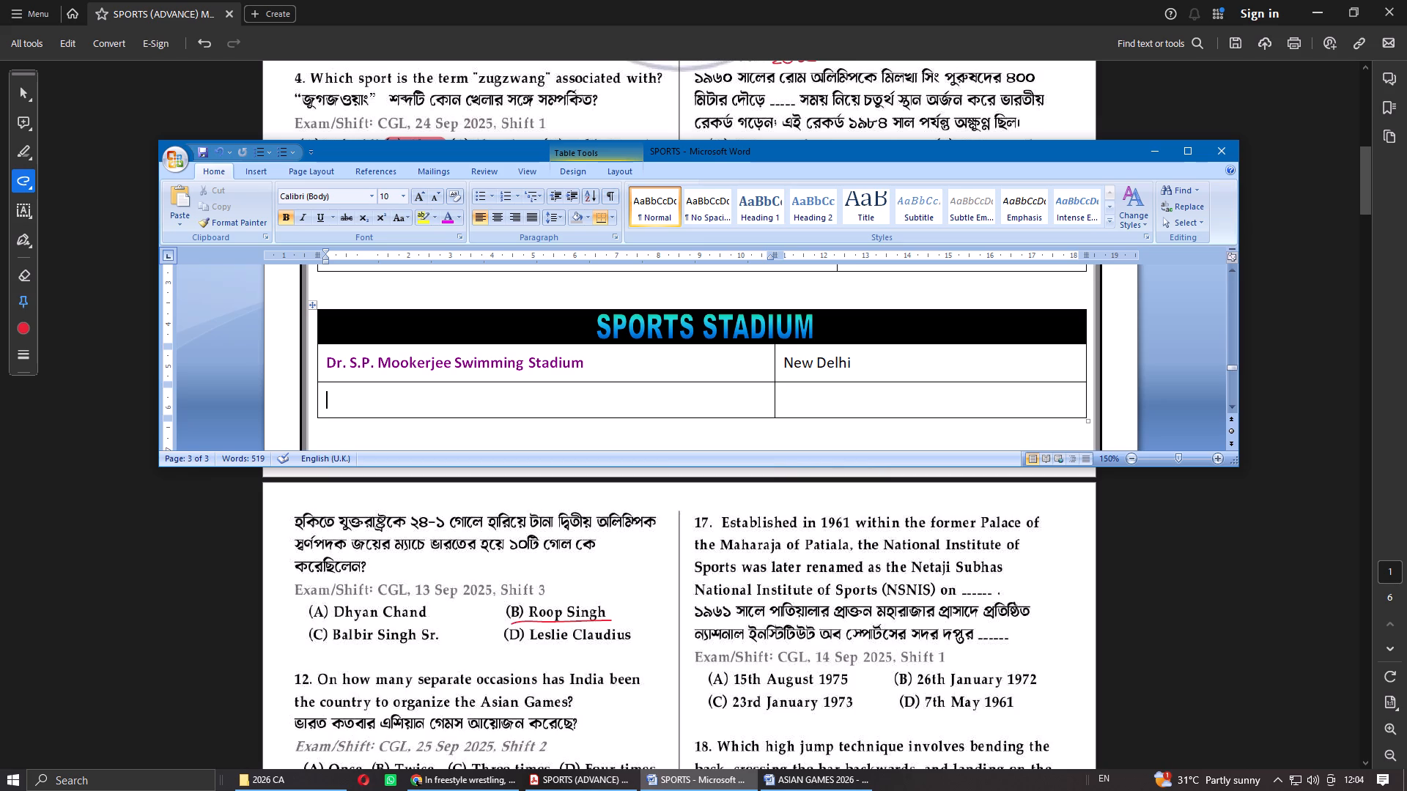
text(National)
key(space)
text(Institute)
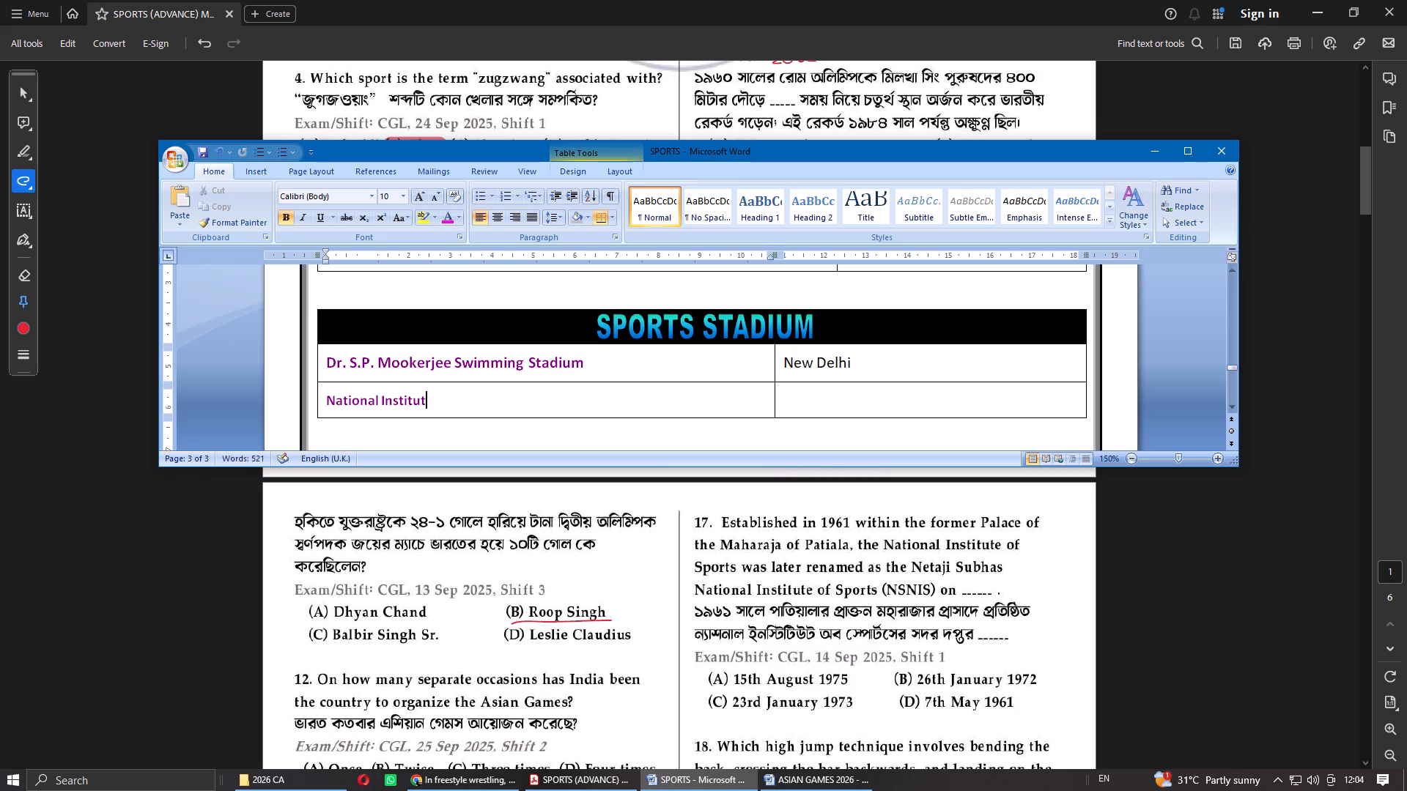
key(space)
text(of Sports)
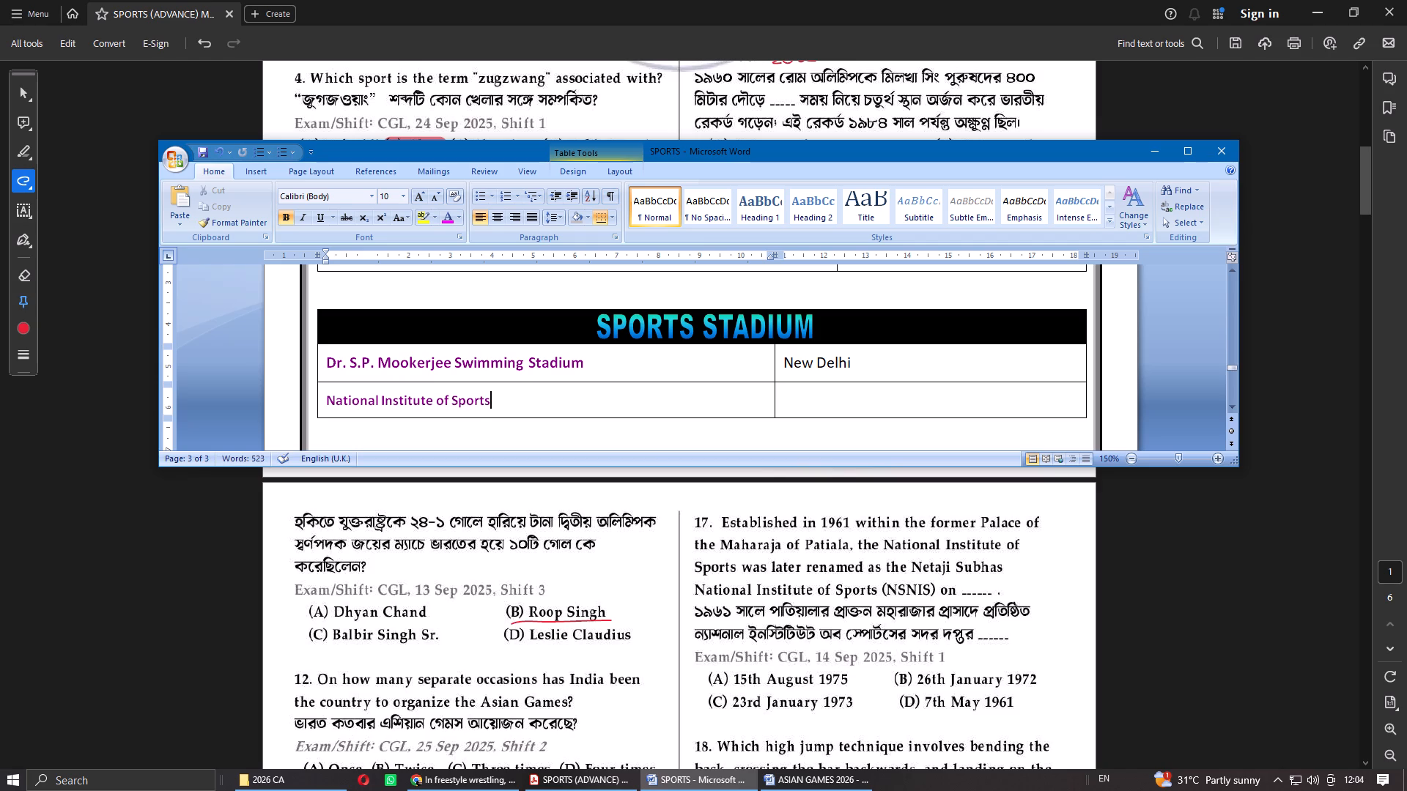
key(space)
key(slash)
key(space)
text(Netaji Subhash)
key(space)
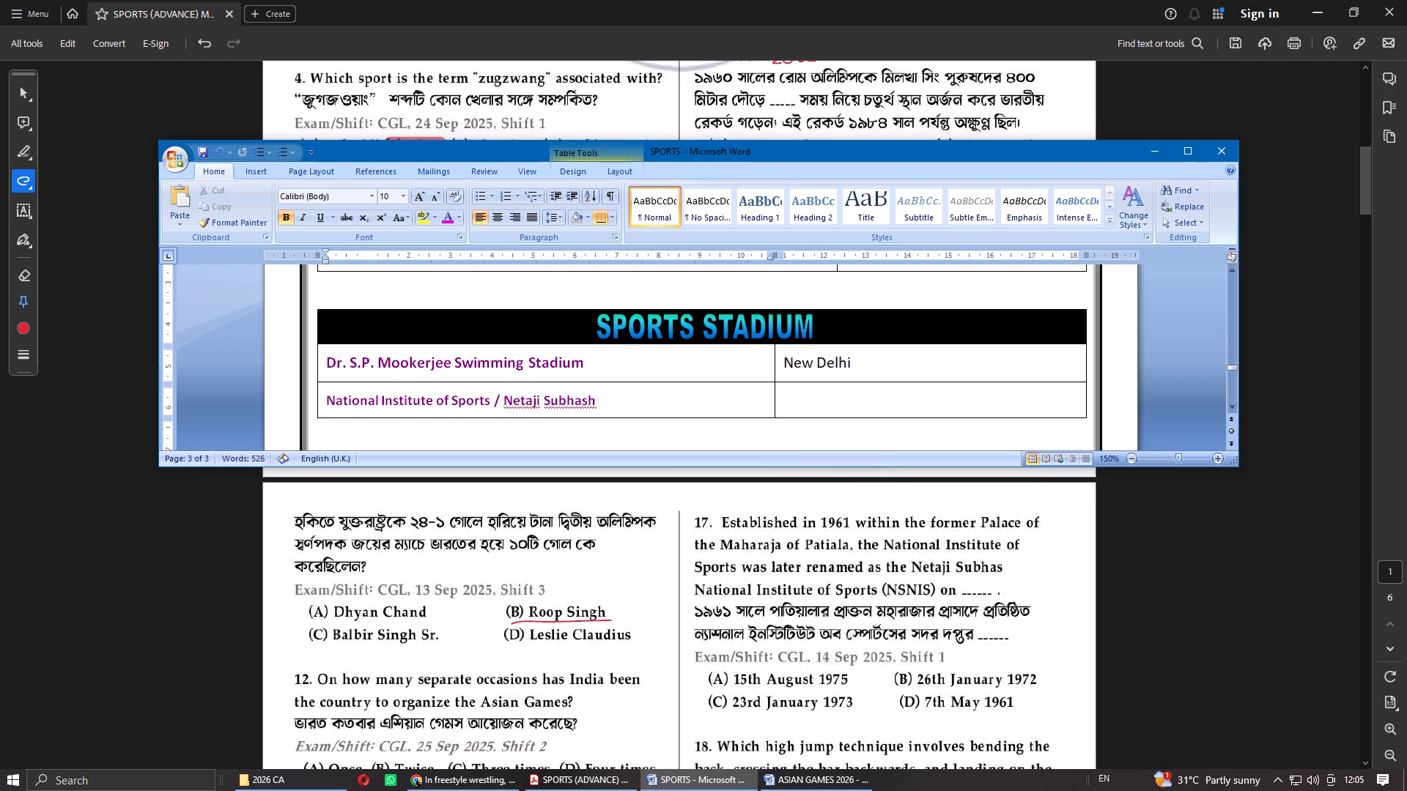
text(National Institute of sp)
key(BackSpace)
key(BackSpace)
text(Sports)
Enter "Patiala, Punjab" as the location in the answer cell of the National Institute of Sports row.
key(Tab)
text(Patiala.)
key(space)
key(BackSpace)
key(BackSpace)
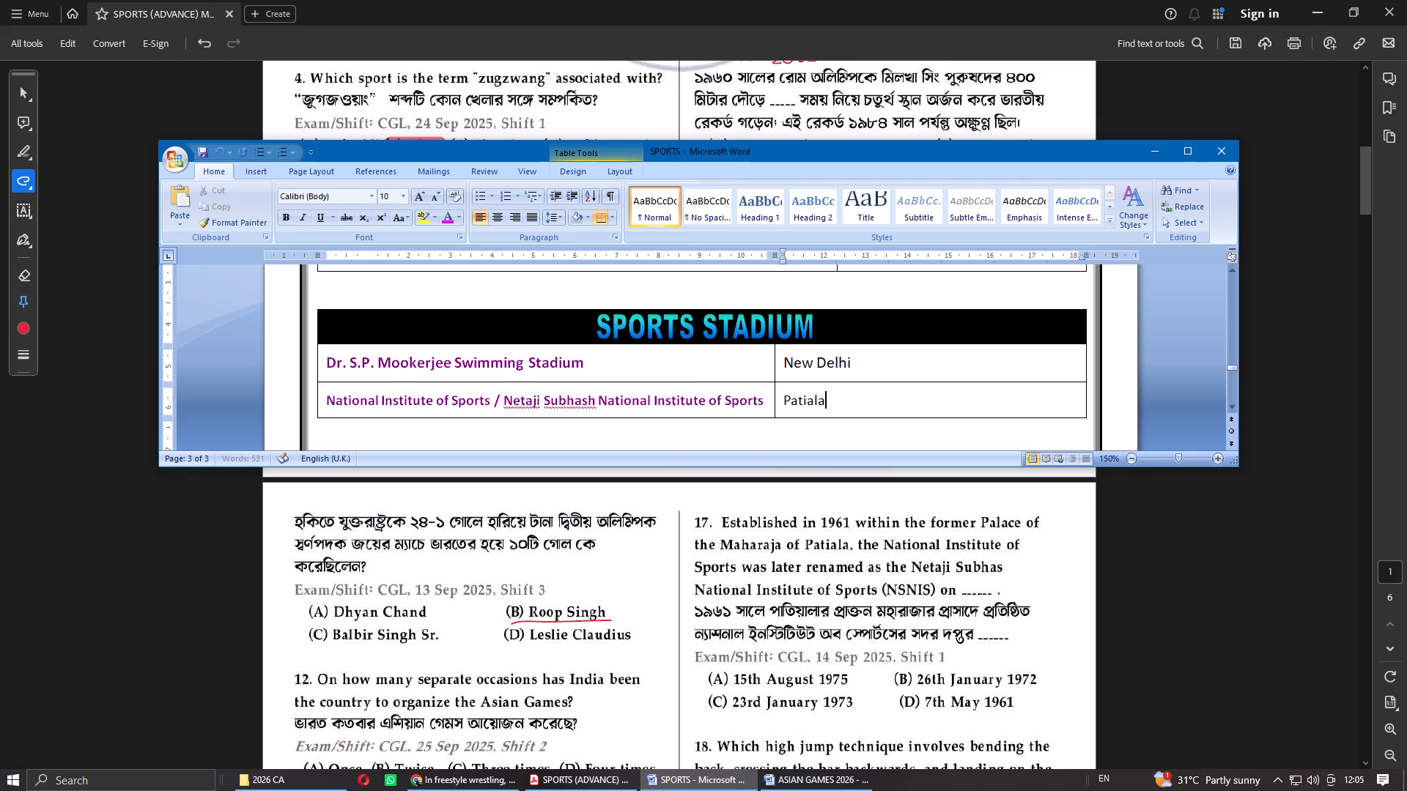
text(, Punjab)
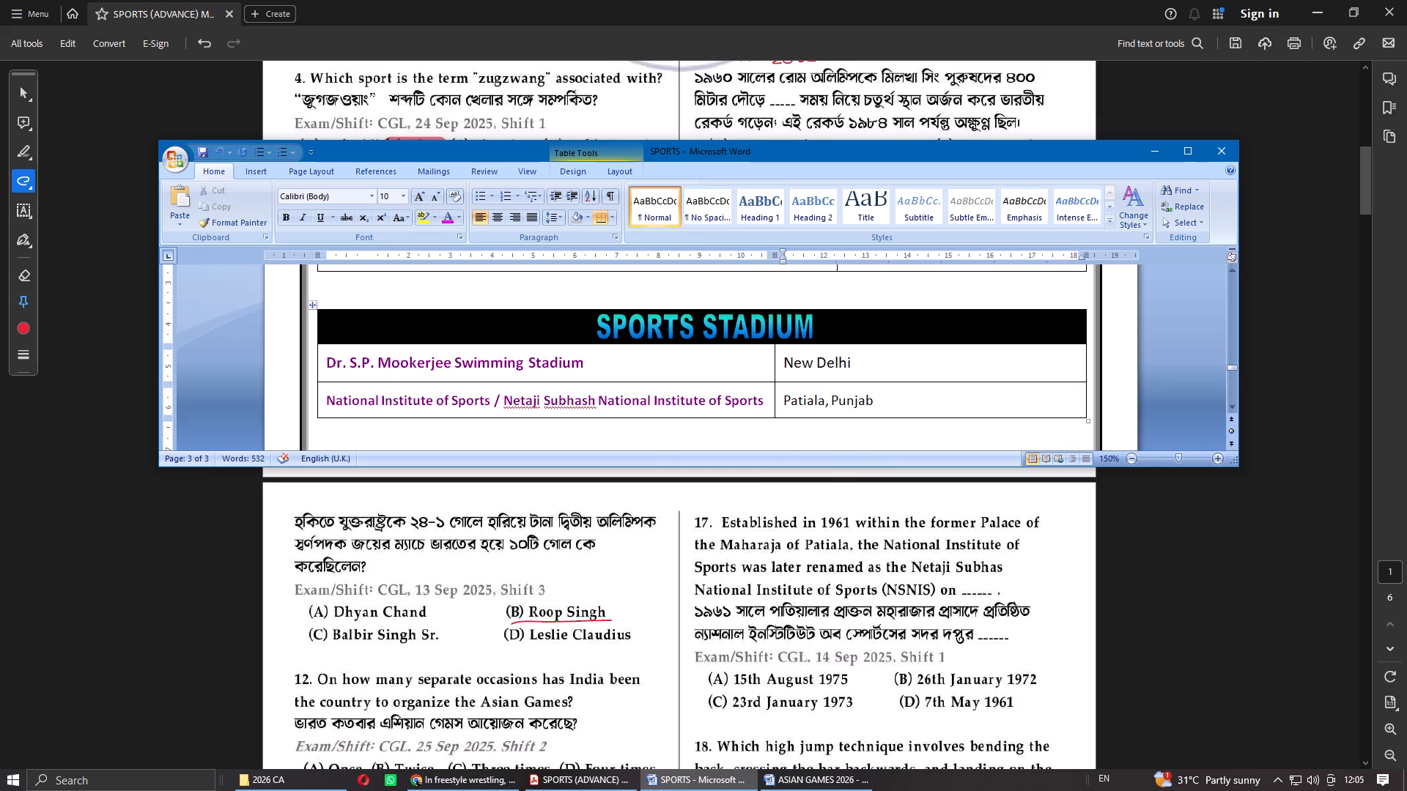
Insert "Maharaja Palace (1961): " at the start of the National Institute of Sports entry.
click(328, 401)
text(Maharaja Palace ())
key(Left)
text(196)
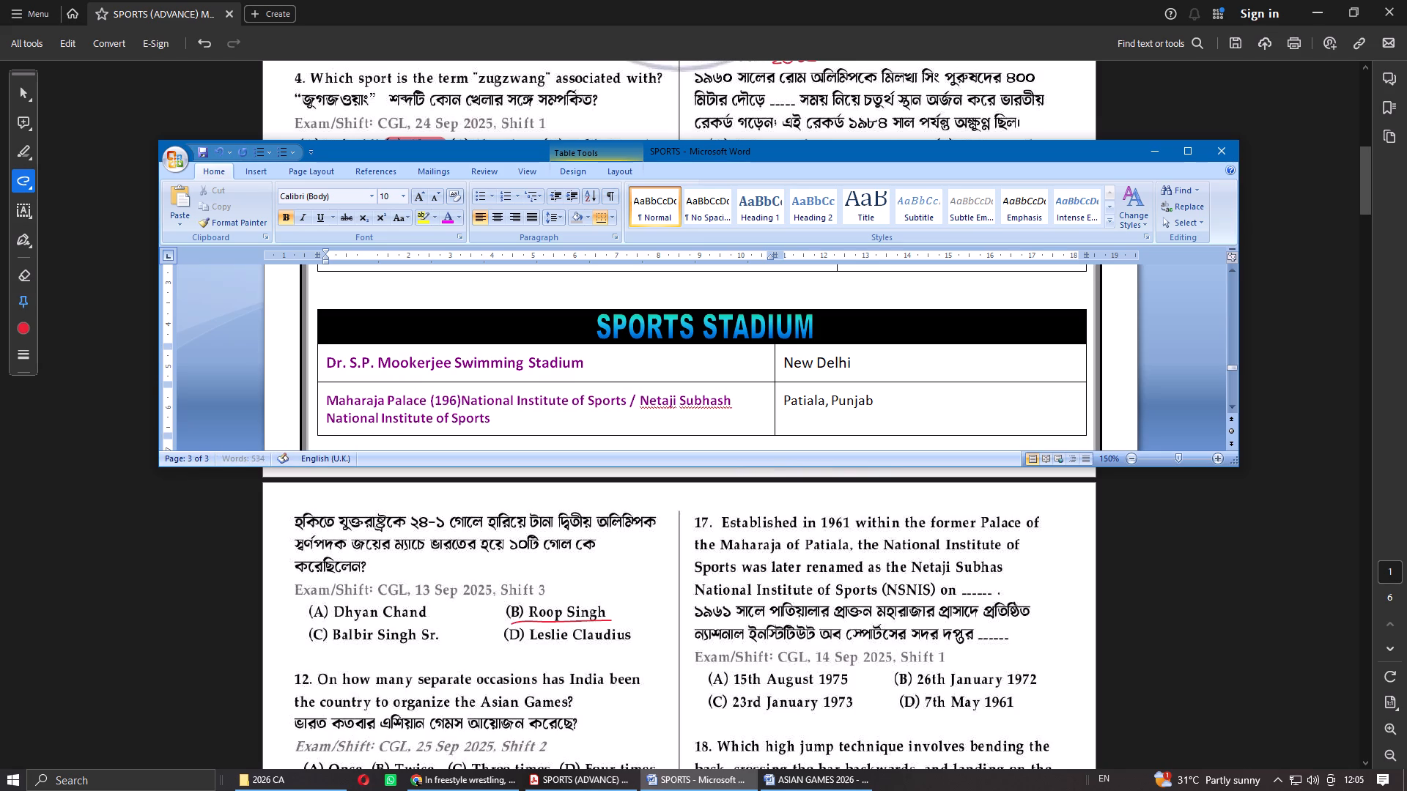
key(1)
key(Right)
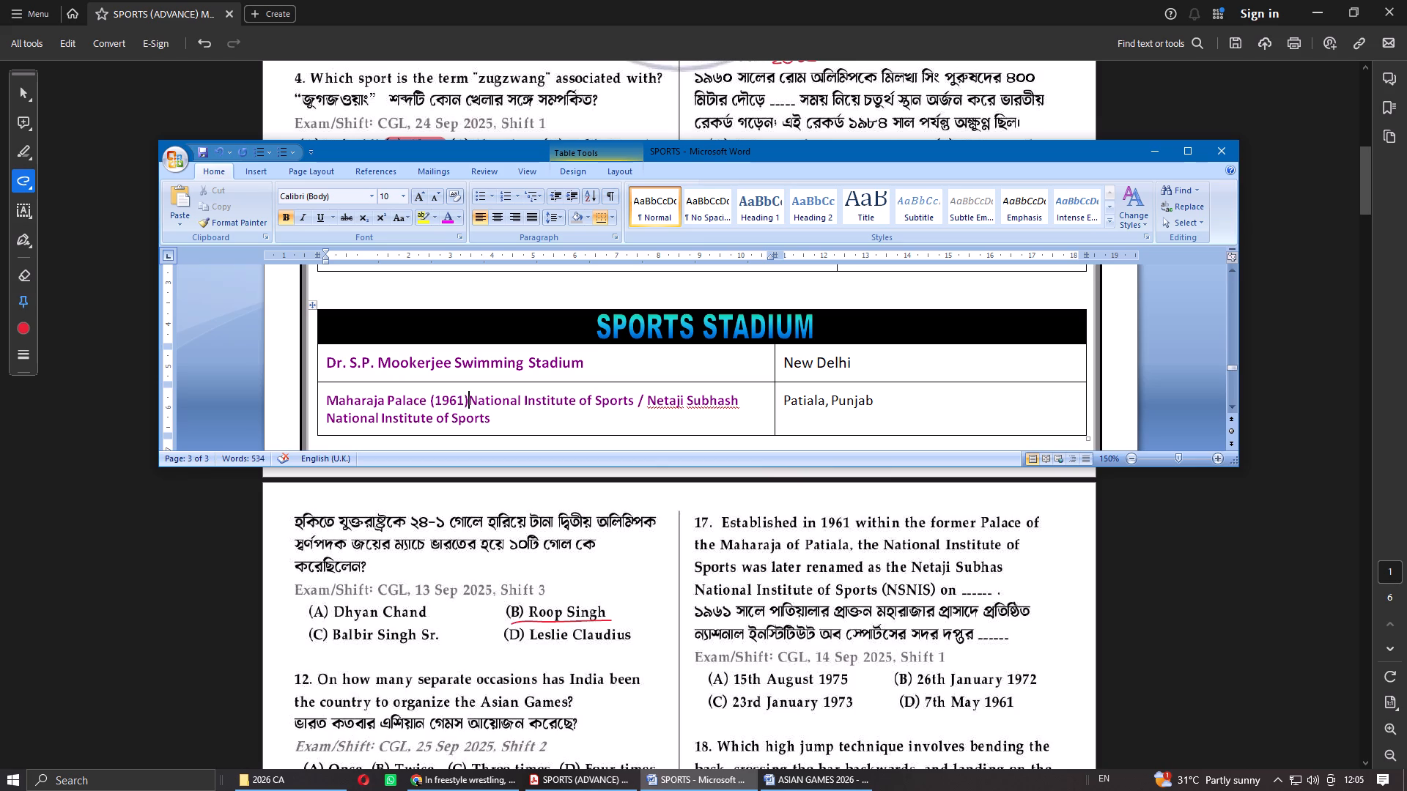
text(:)
key(space)
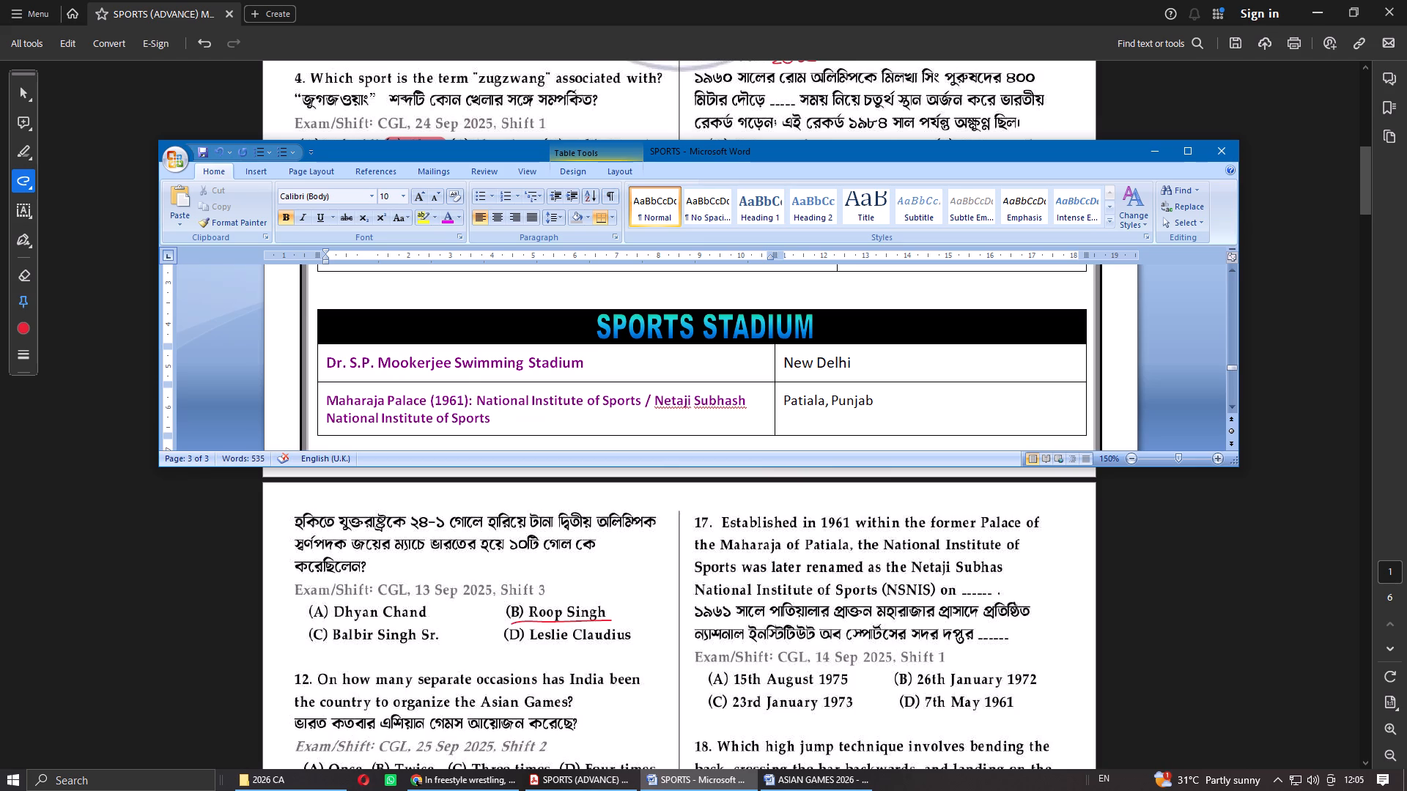
Set the font size of the whole Maharaja Palace and National Institute of Sports entry to 11.
drag(524, 428, 433, 415)
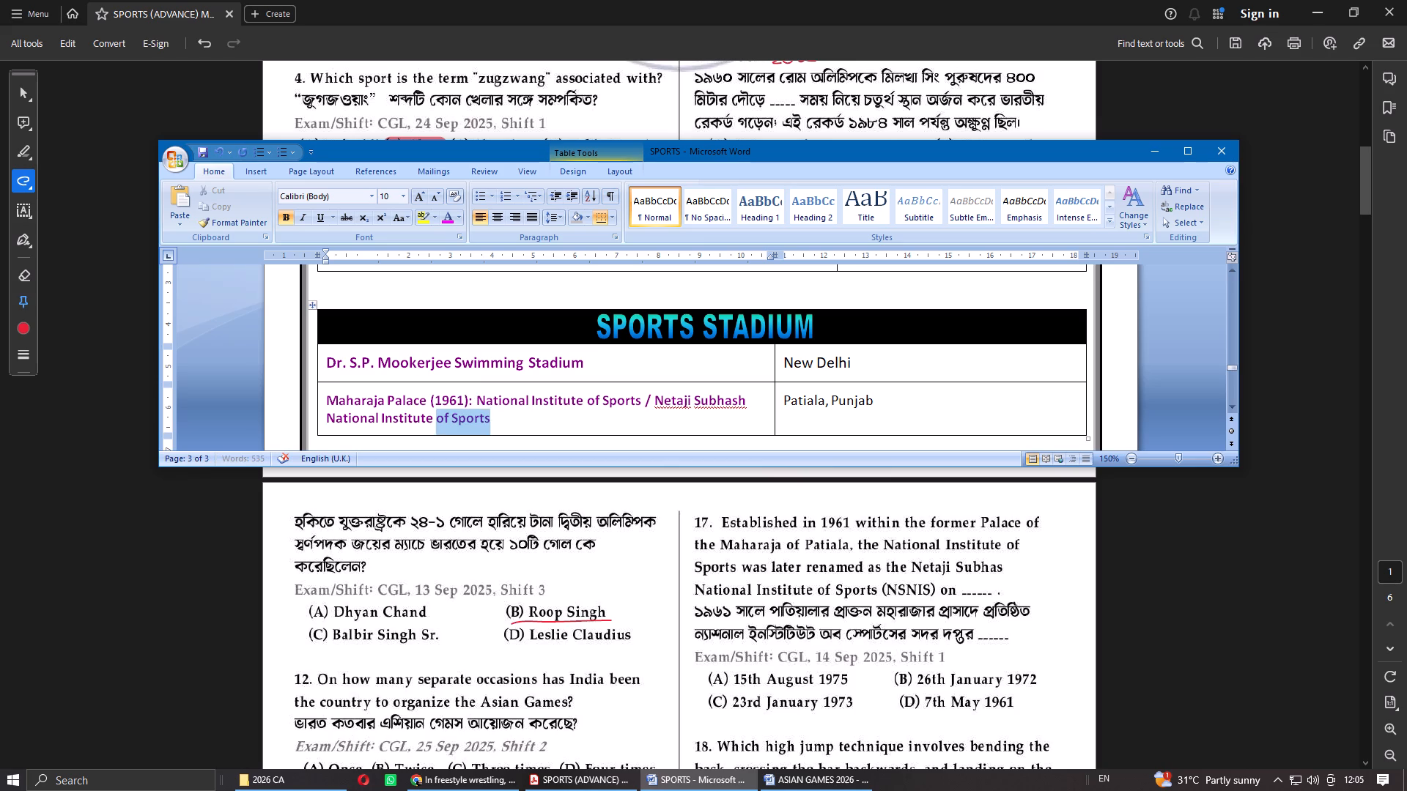
drag(433, 415, 322, 402)
click(399, 197)
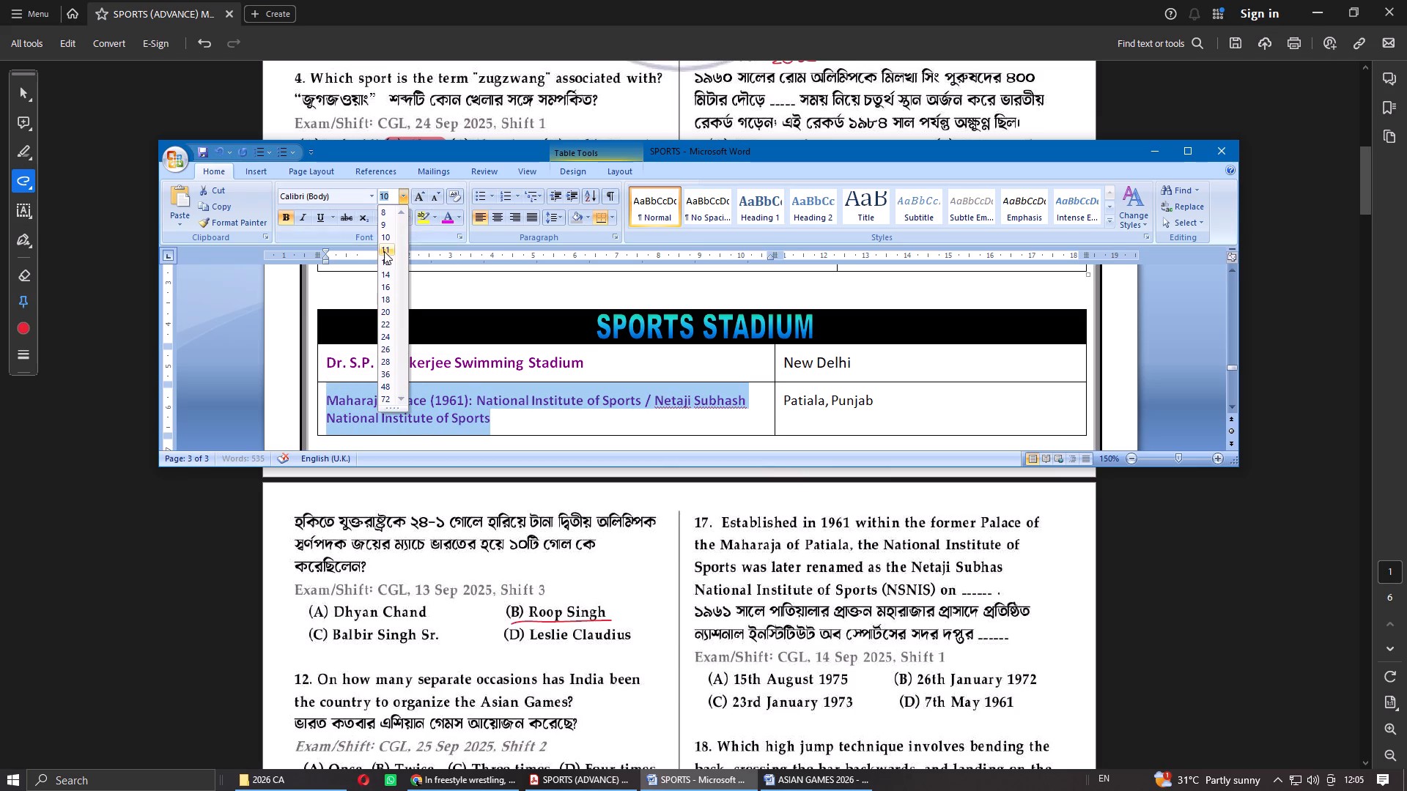
click(384, 251)
click(610, 415)
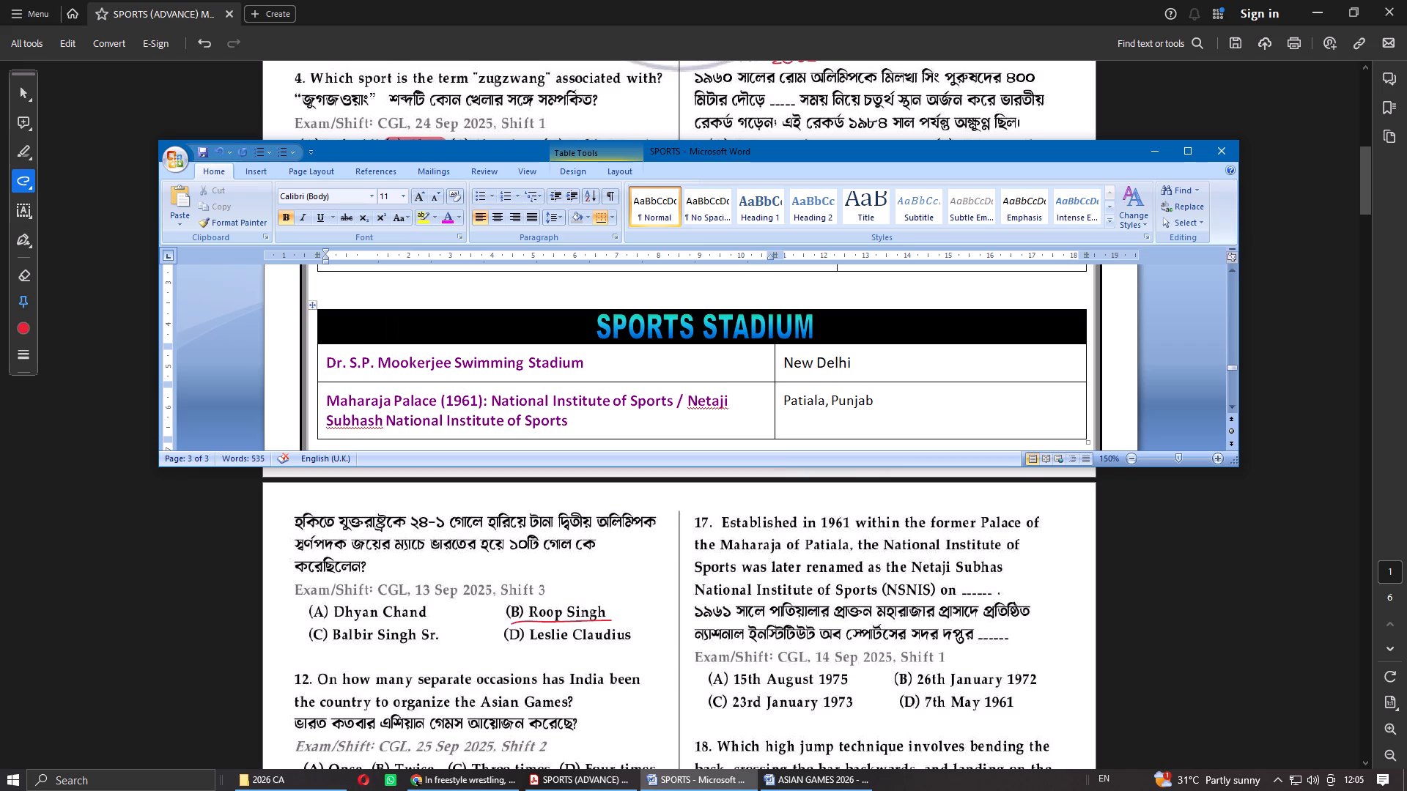
Turn off spelling and grammar checking for the words "Netaji" and "Subhash" in the stadium table.
double_click(701, 400)
ctrl+double_click(358, 426)
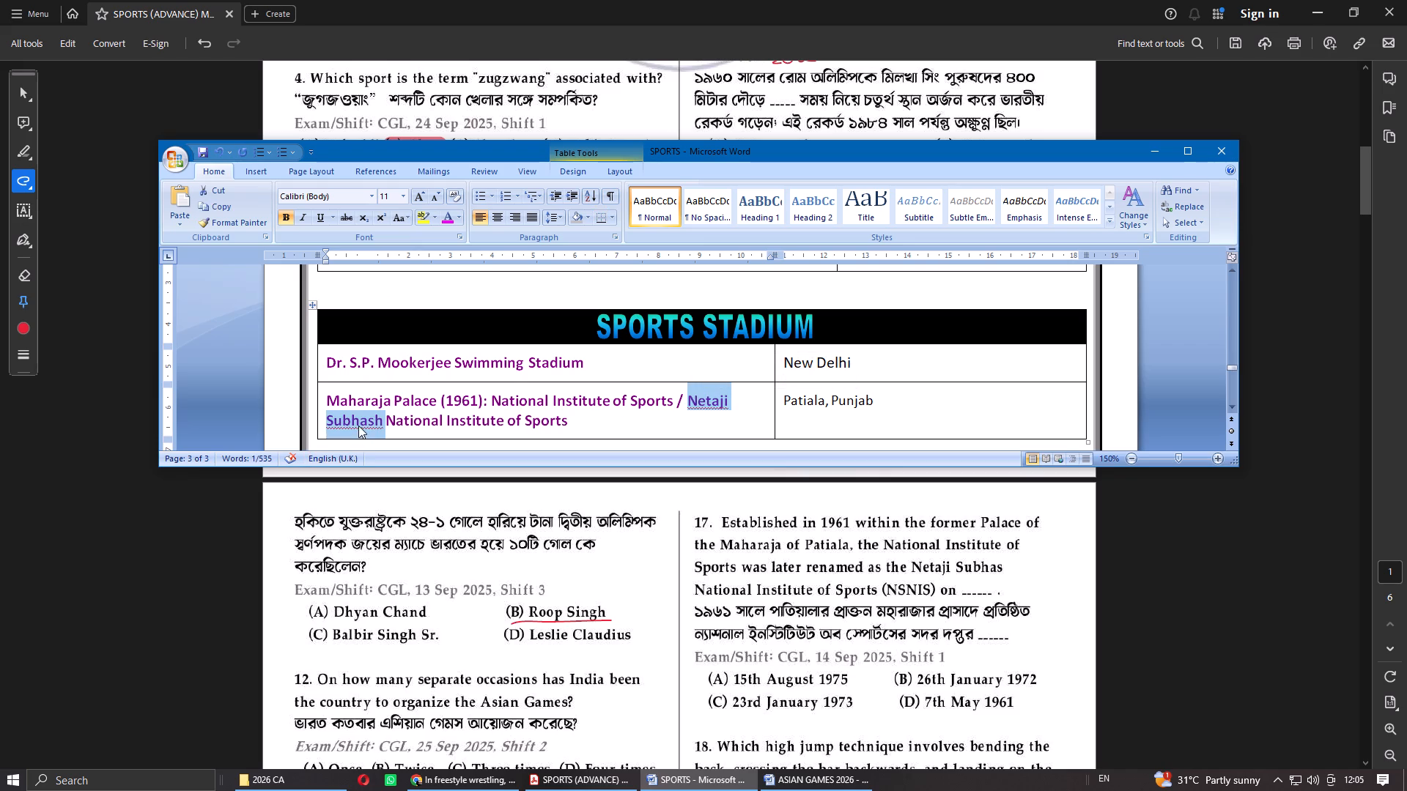
click(347, 453)
click(660, 353)
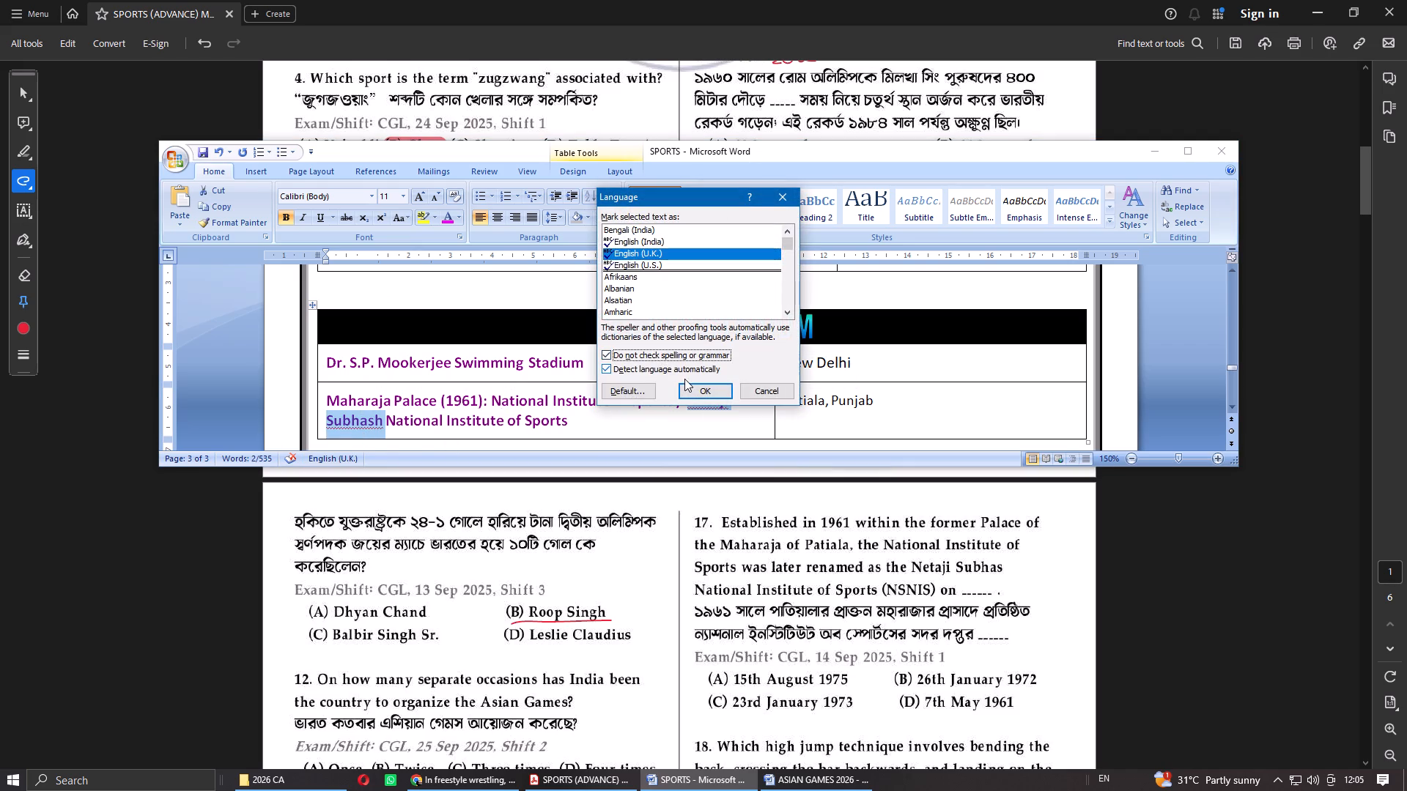
click(690, 385)
Colour the colon after "(1961)" and the slash between the two institute names black.
drag(487, 399, 481, 401)
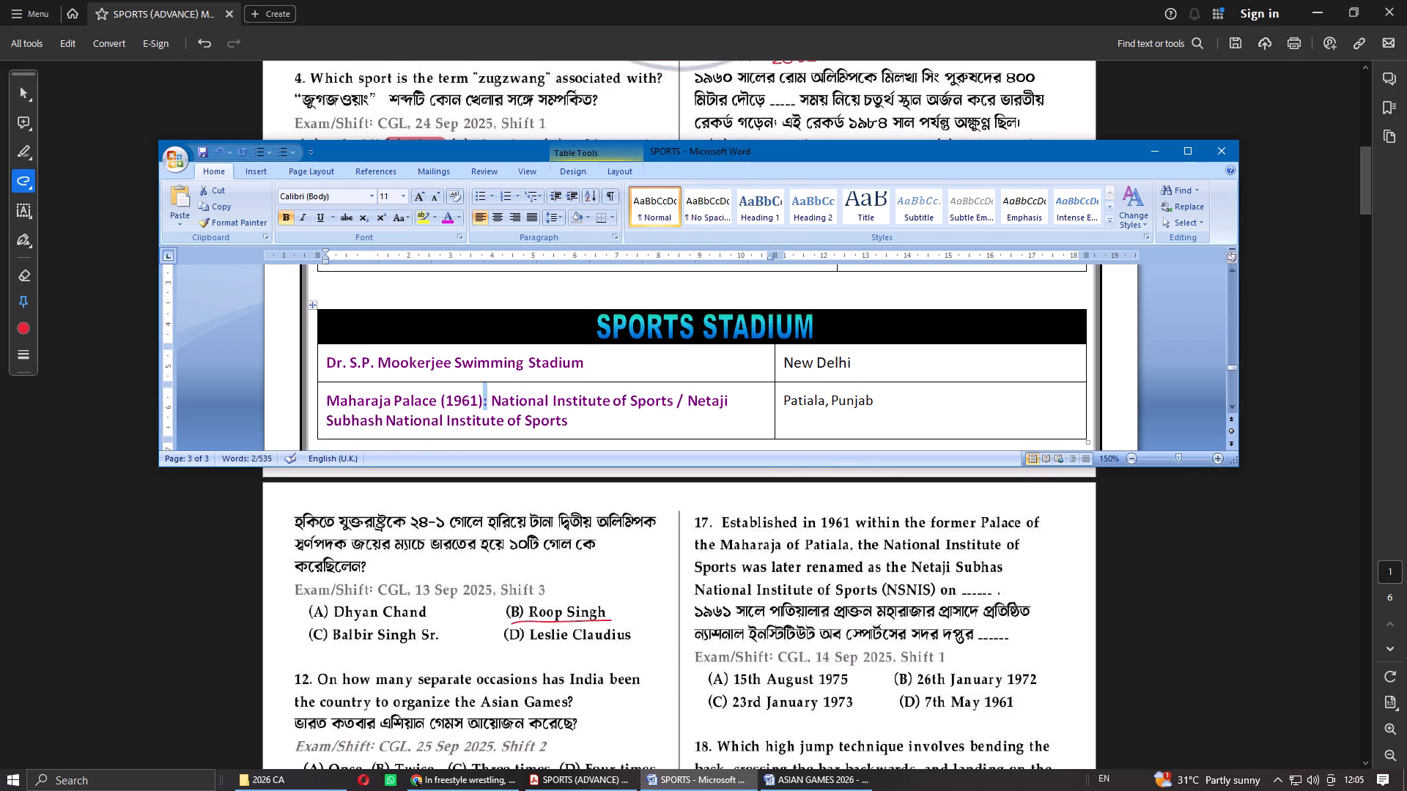
click(459, 219)
click(476, 239)
drag(684, 398, 676, 401)
click(448, 213)
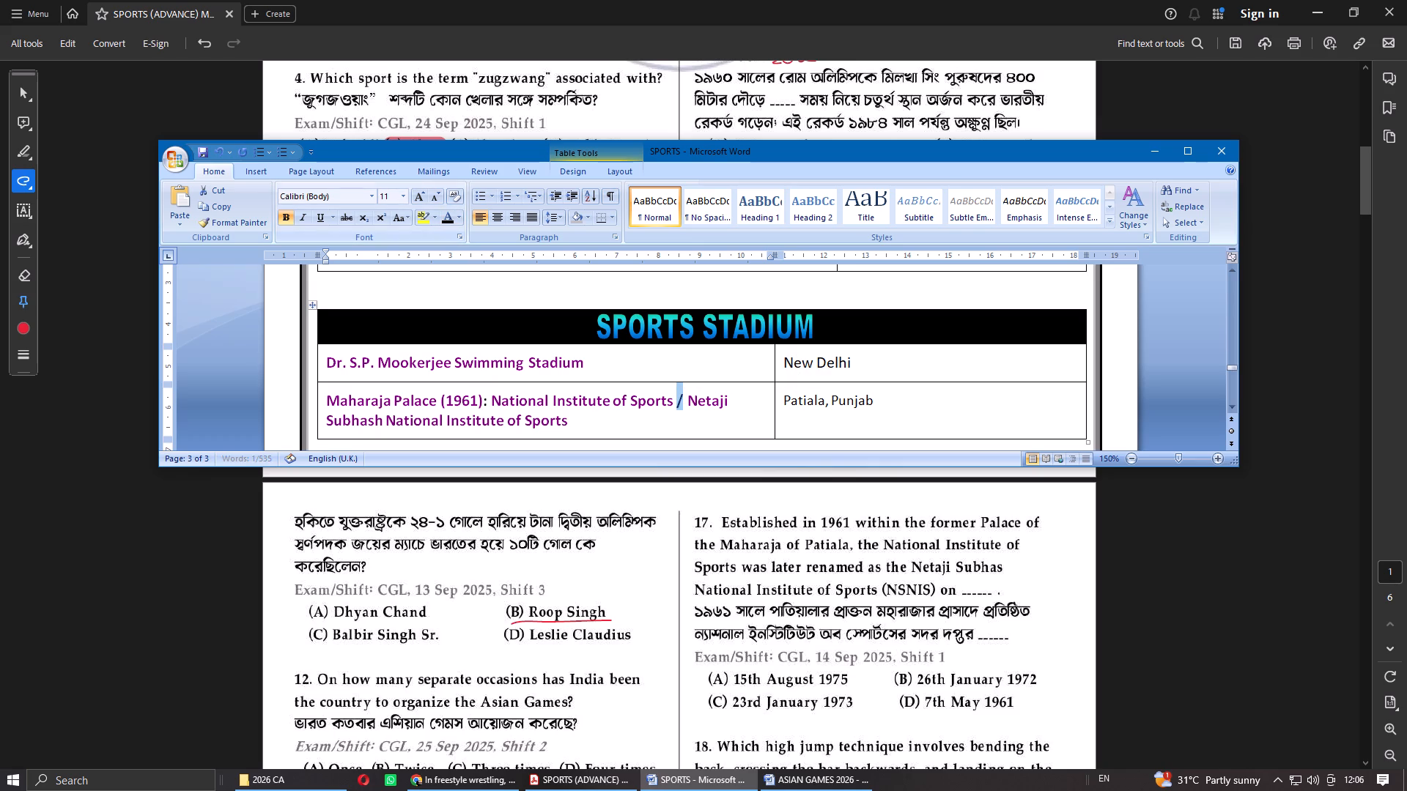
click(676, 406)
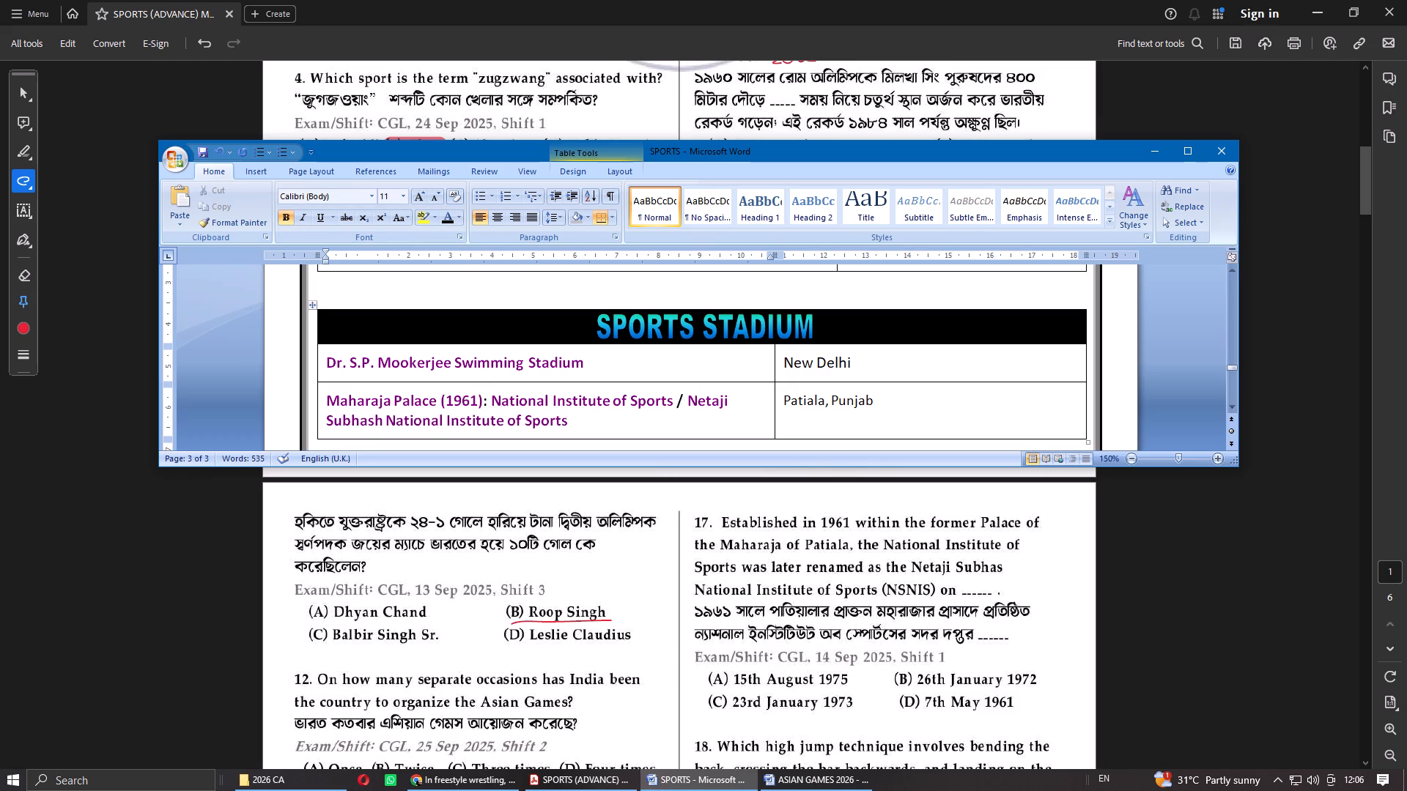
Replace the slash between the two institute names with "or" and remove its bold formatting.
click(684, 401)
key(BackSpace)
text(or)
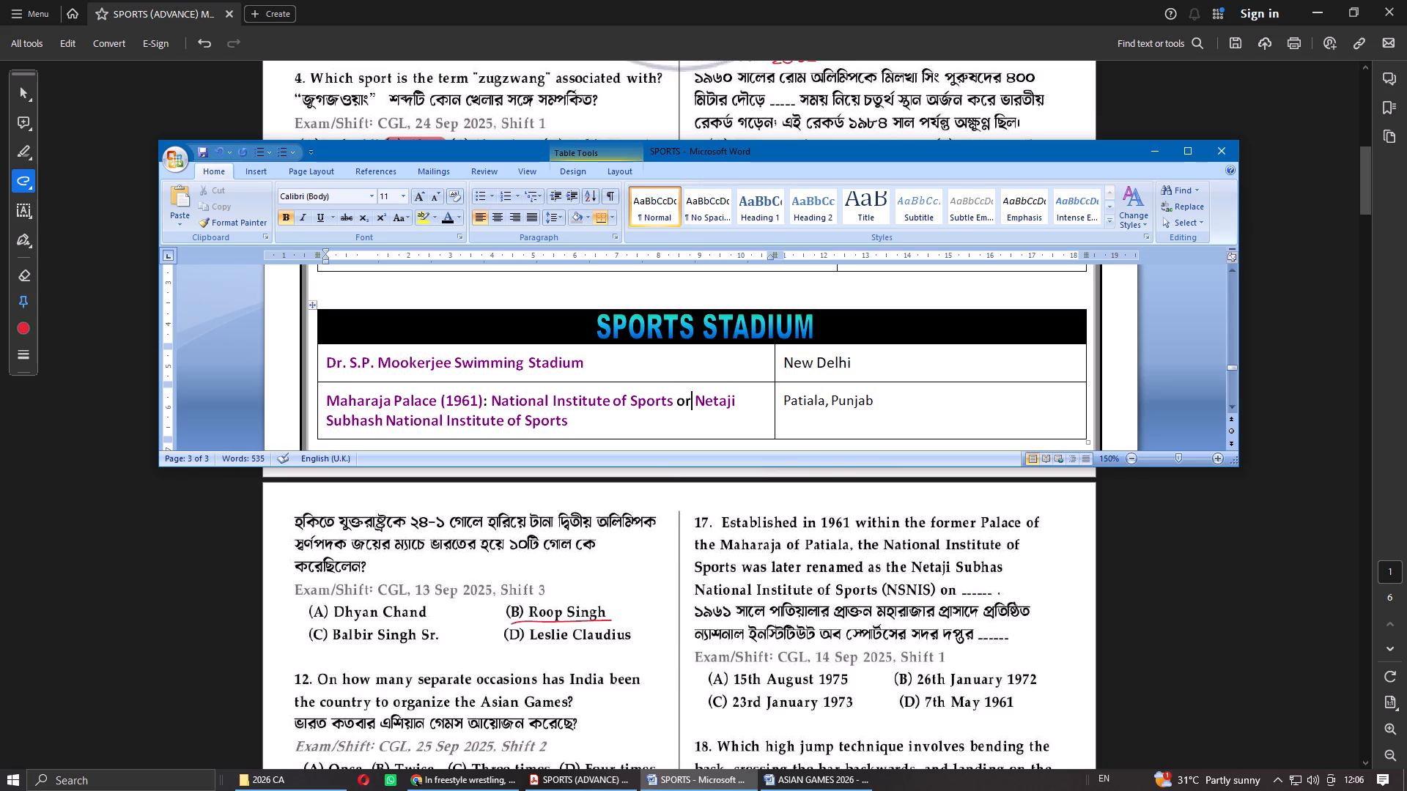
drag(693, 401, 679, 404)
key(ctrl+b)
click(696, 417)
Copy the Netaji Subhash institute name and search Google in Chrome for "Netaji Subhash National Institute of Sports renamed in".
drag(693, 400, 618, 421)
key(ctrl+c)
click(489, 790)
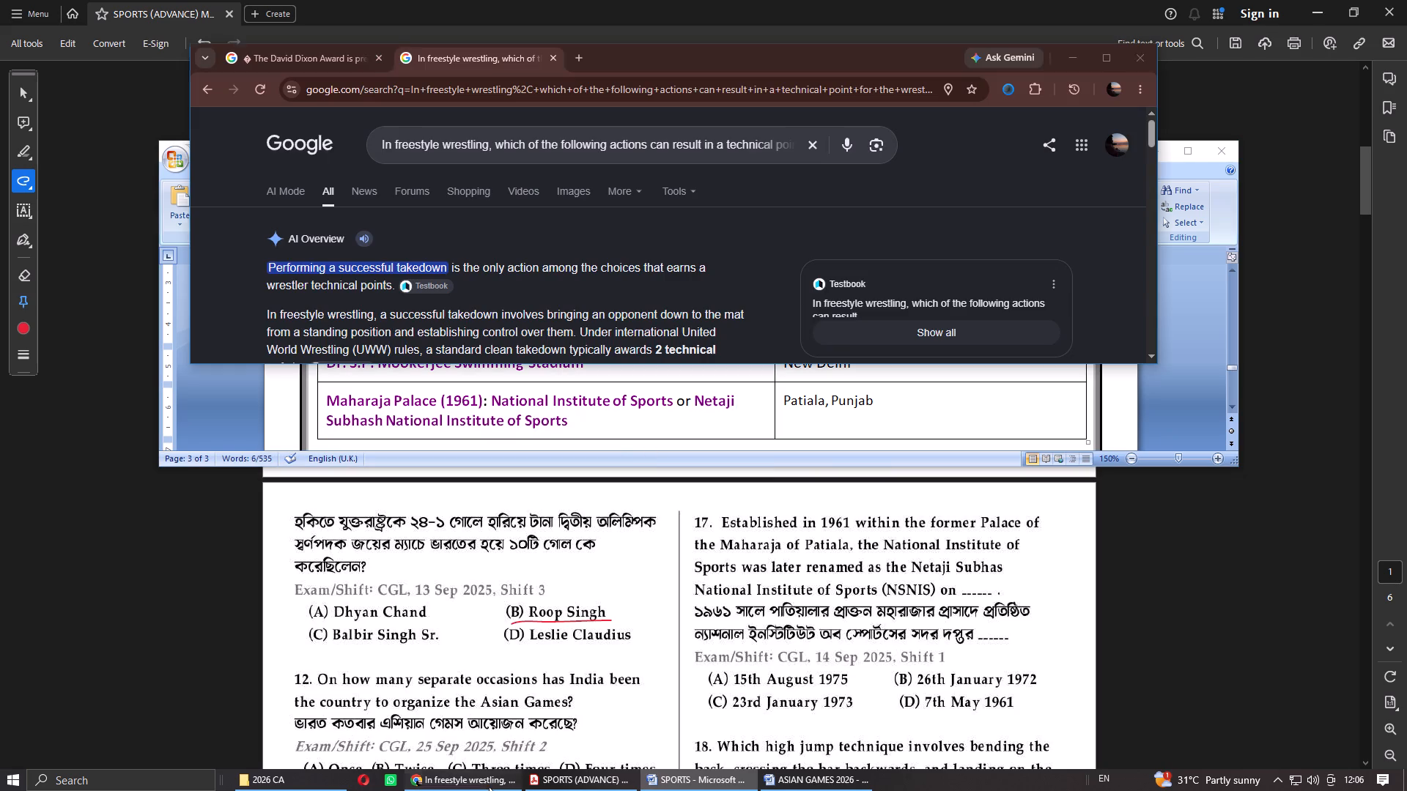
click(815, 139)
key(ctrl+v)
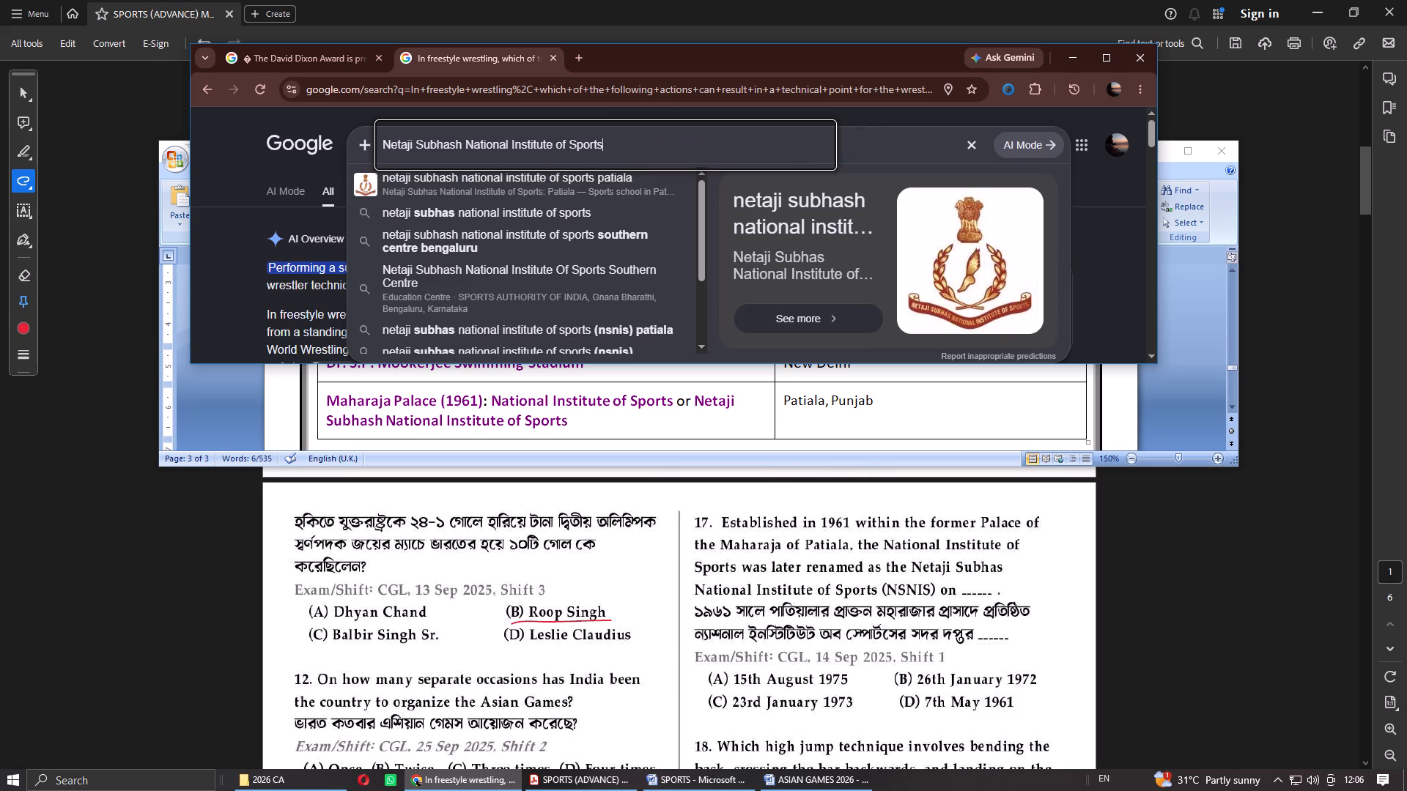
key(space)
text(r)
text(enamed in)
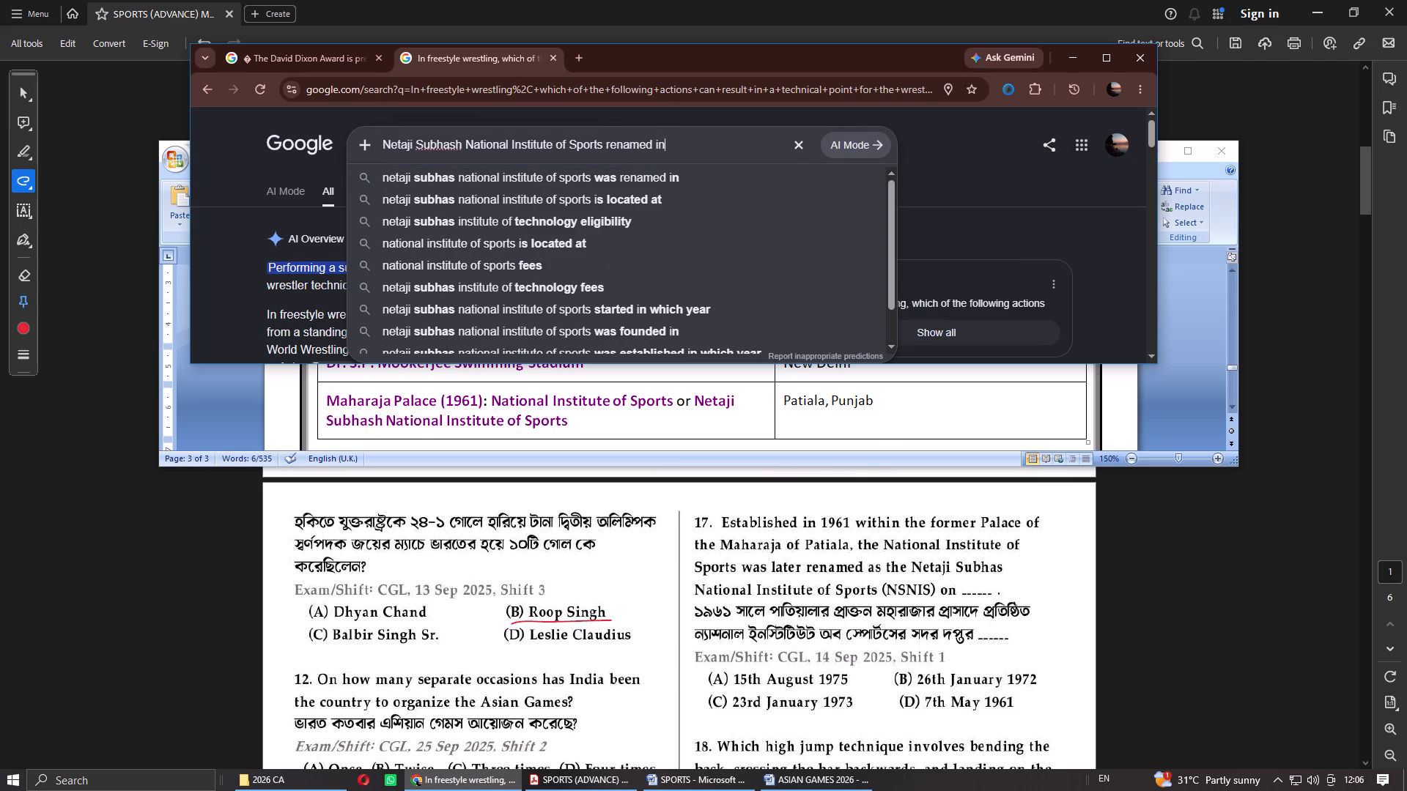
key(Return)
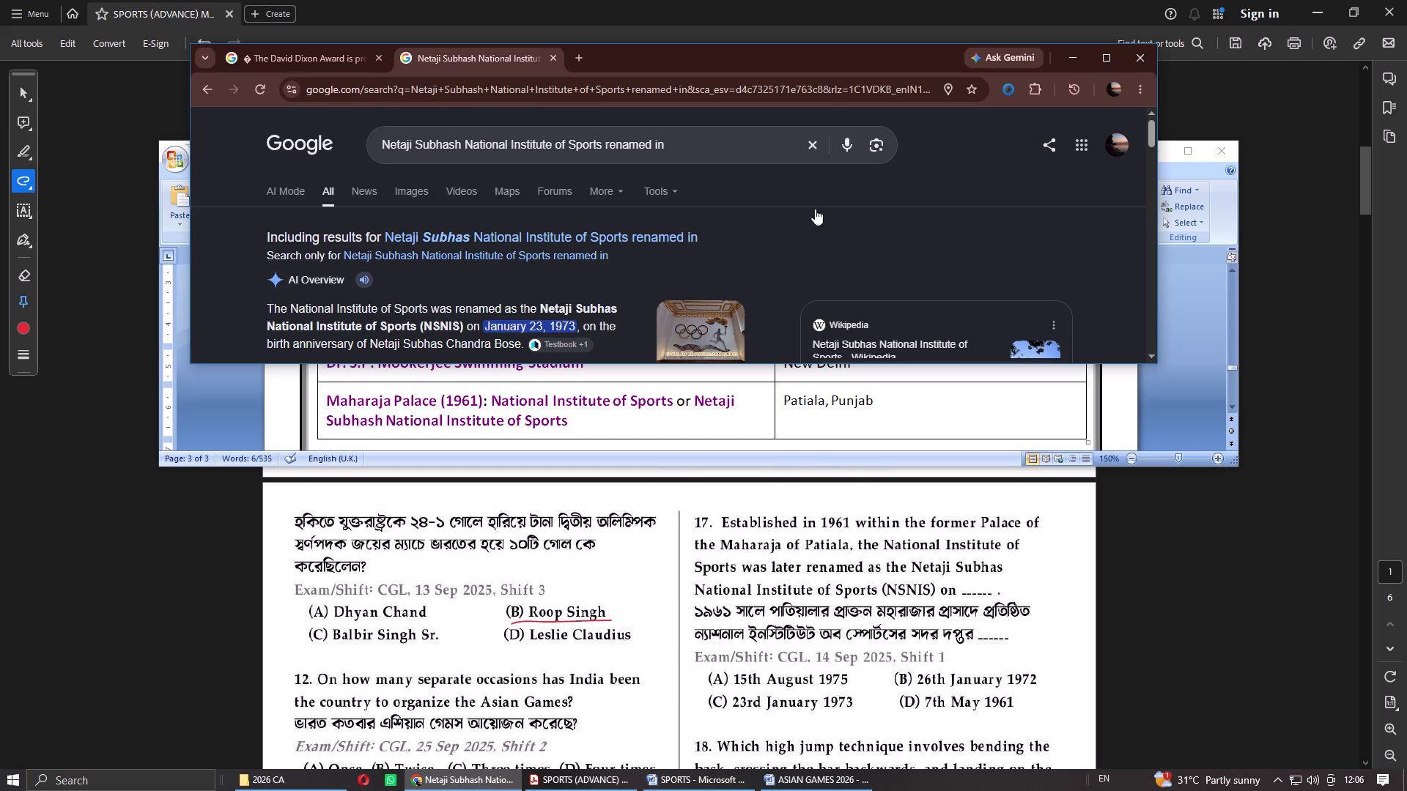
Back in Word, append "(1973)" after "Netaji Subhash National Institute of Sports" and remove its bold formatting.
click(584, 417)
click(584, 417)
key(space)
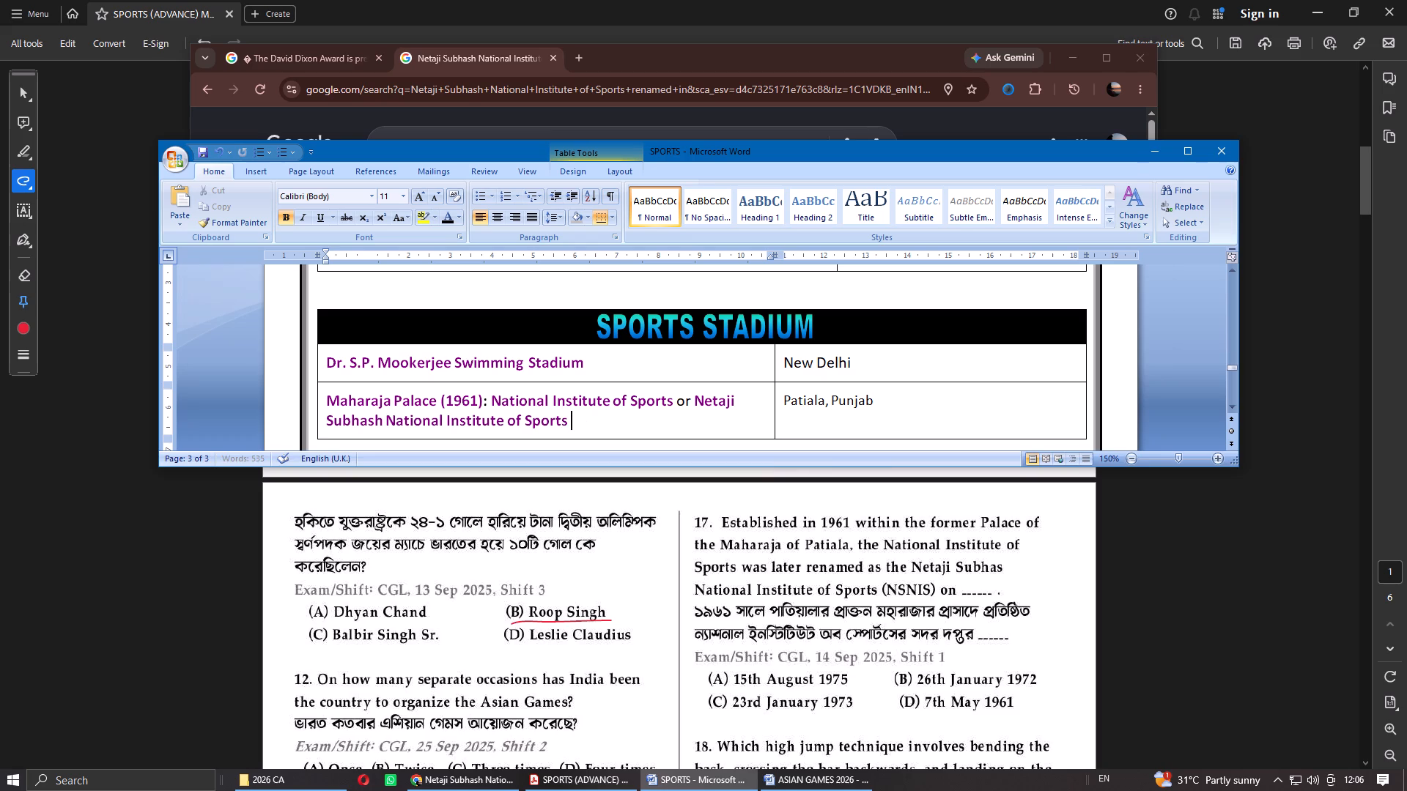
text(())
key(Left)
text(1973)
drag(613, 420, 571, 420)
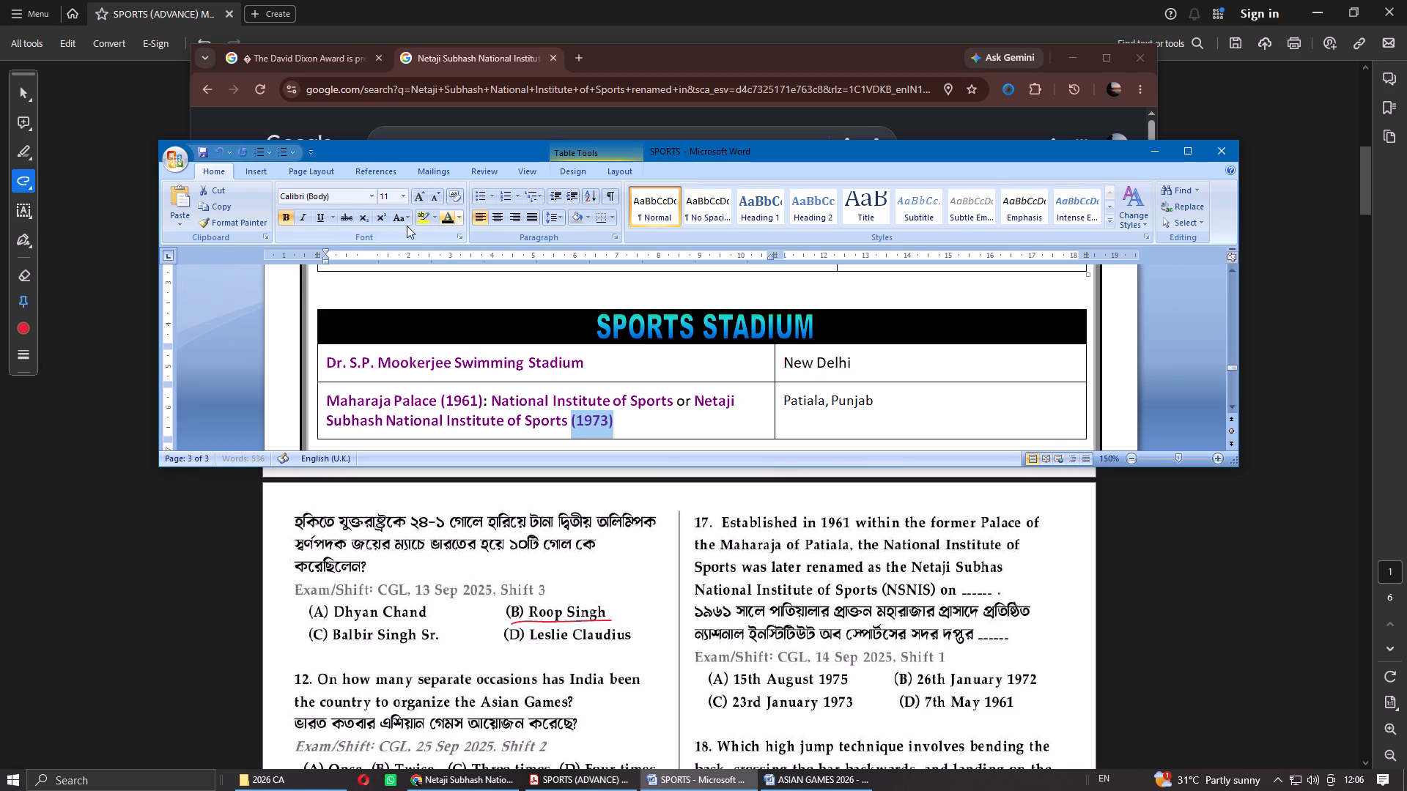
click(284, 213)
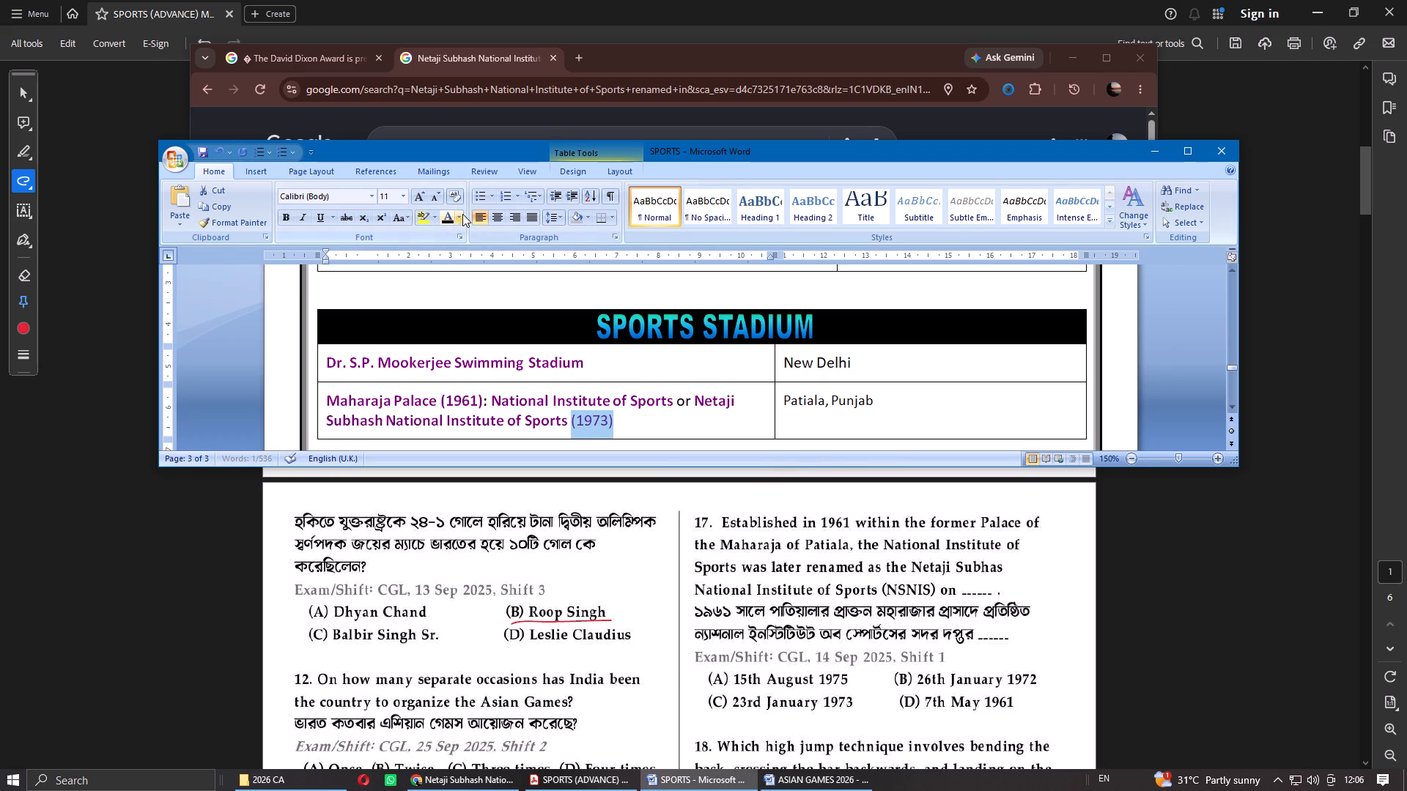
Colour the brackets around "1973" black and make the year between them bold and green.
click(457, 214)
click(448, 218)
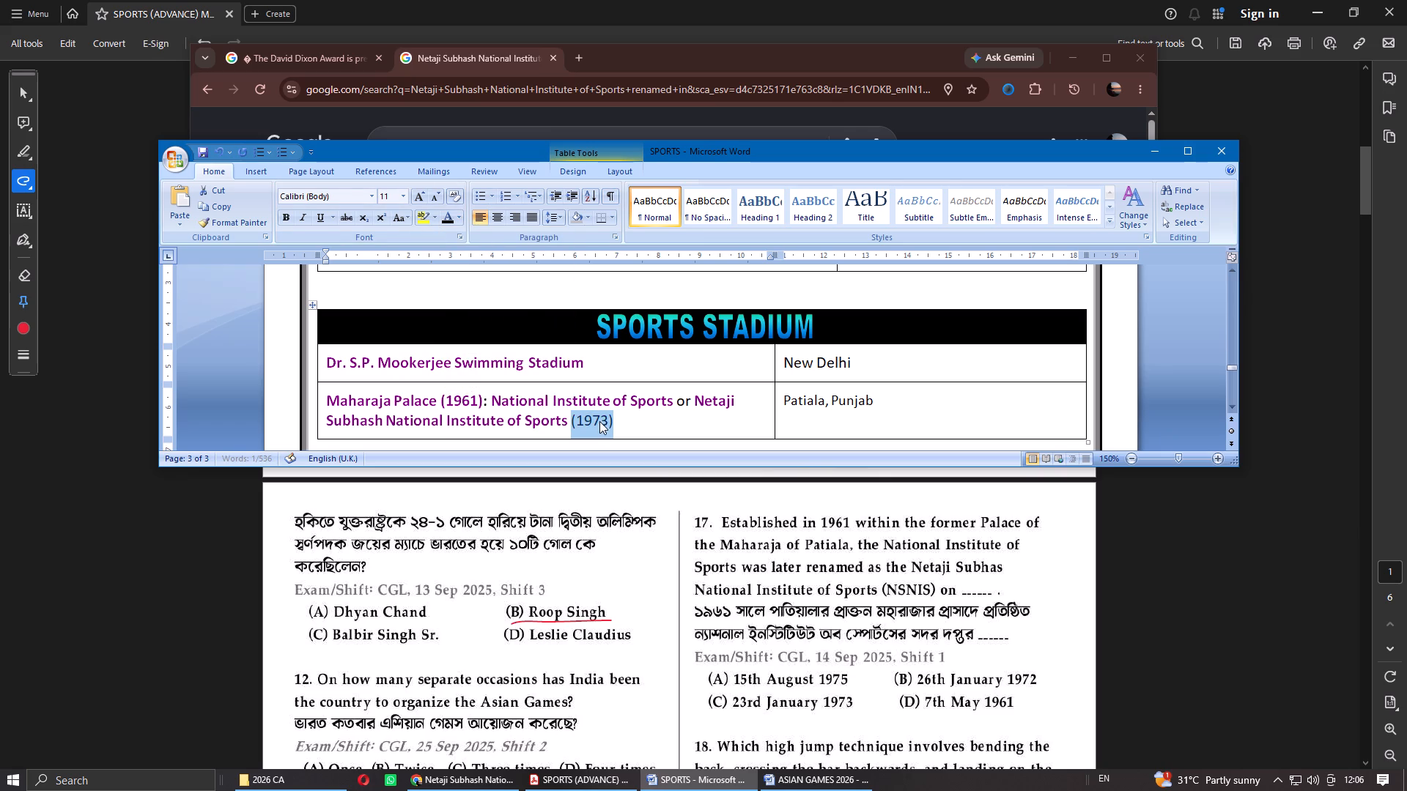
double_click(599, 419)
key(ctrl+b)
click(462, 212)
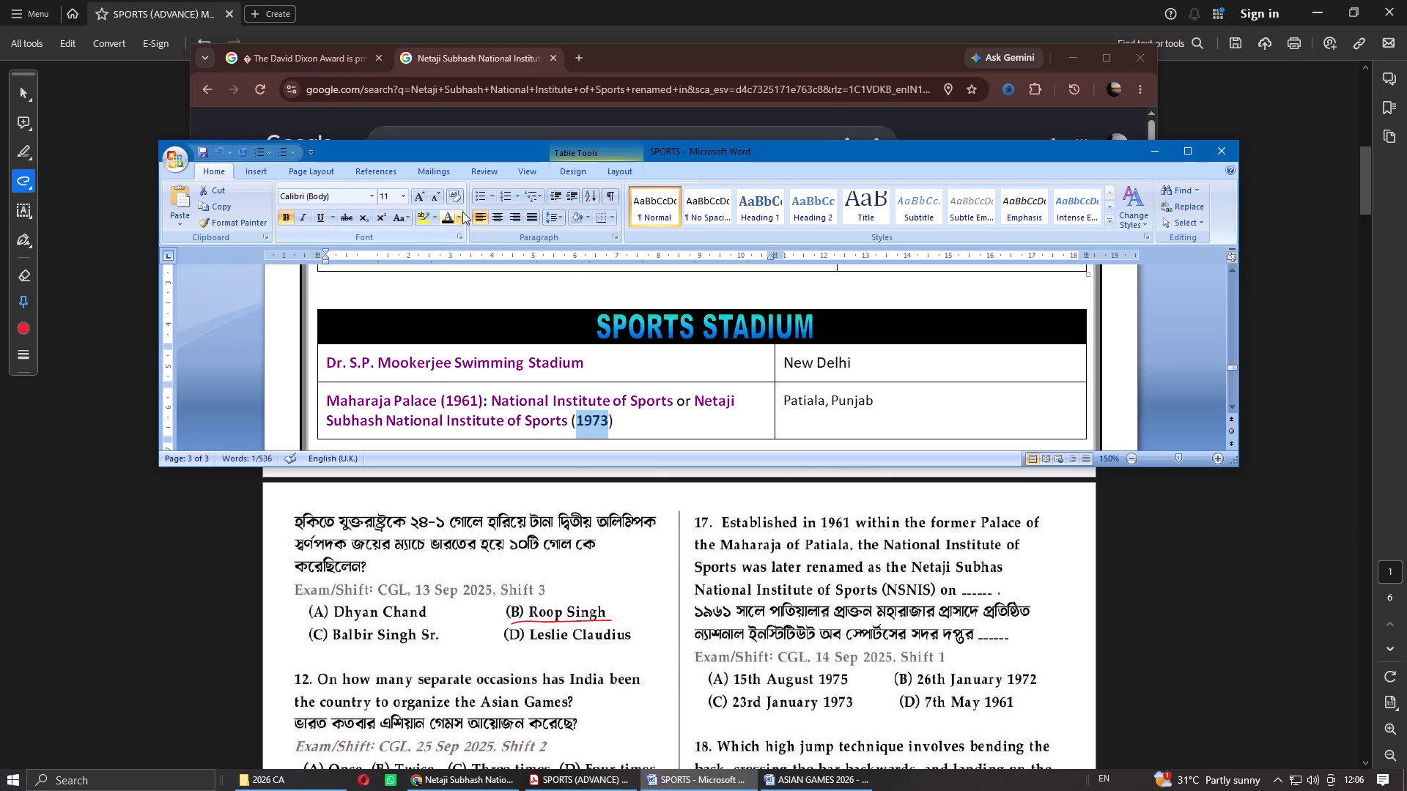
click(509, 342)
click(639, 407)
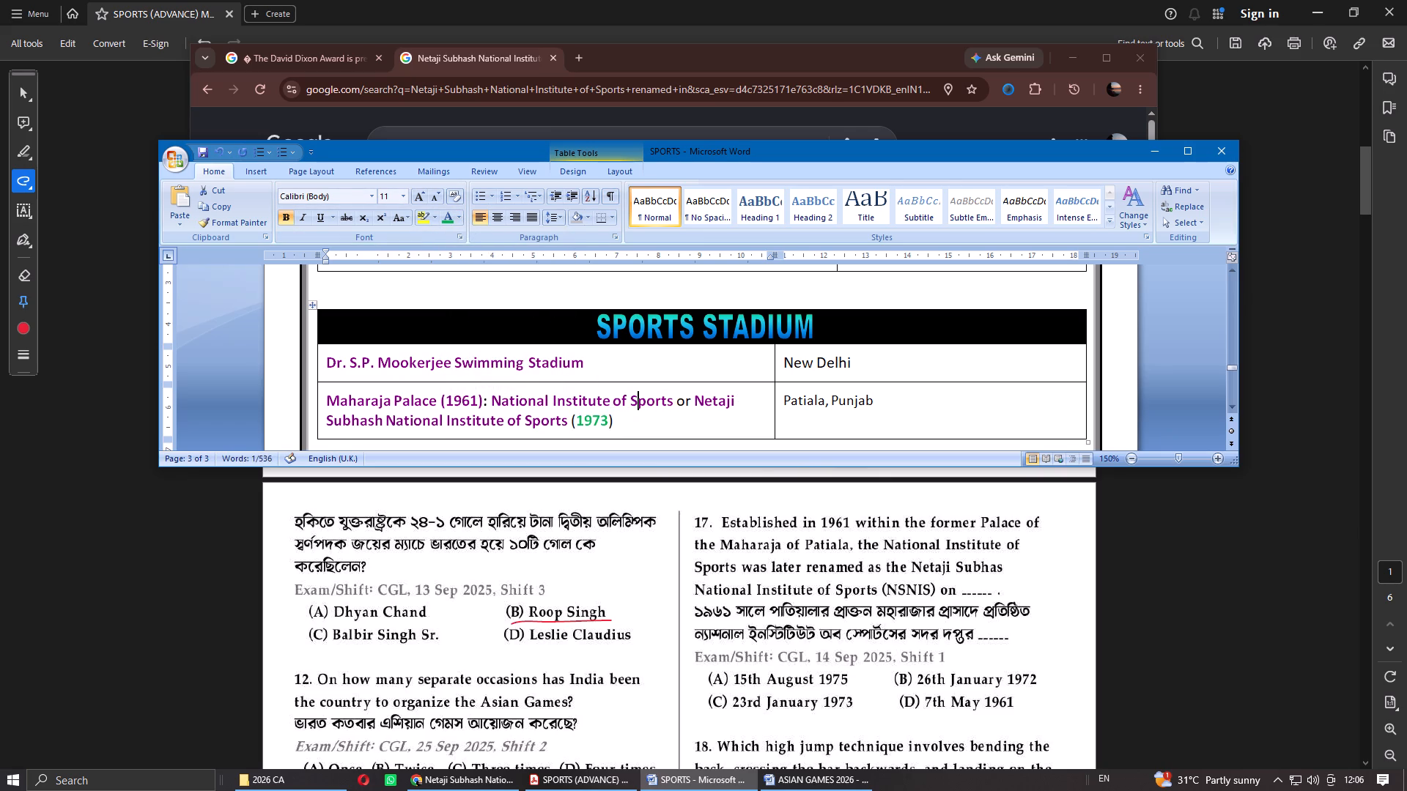
Set the font size of "Patiala, Punjab" in the SPORTS STADIUM table to 11.
drag(937, 404, 809, 395)
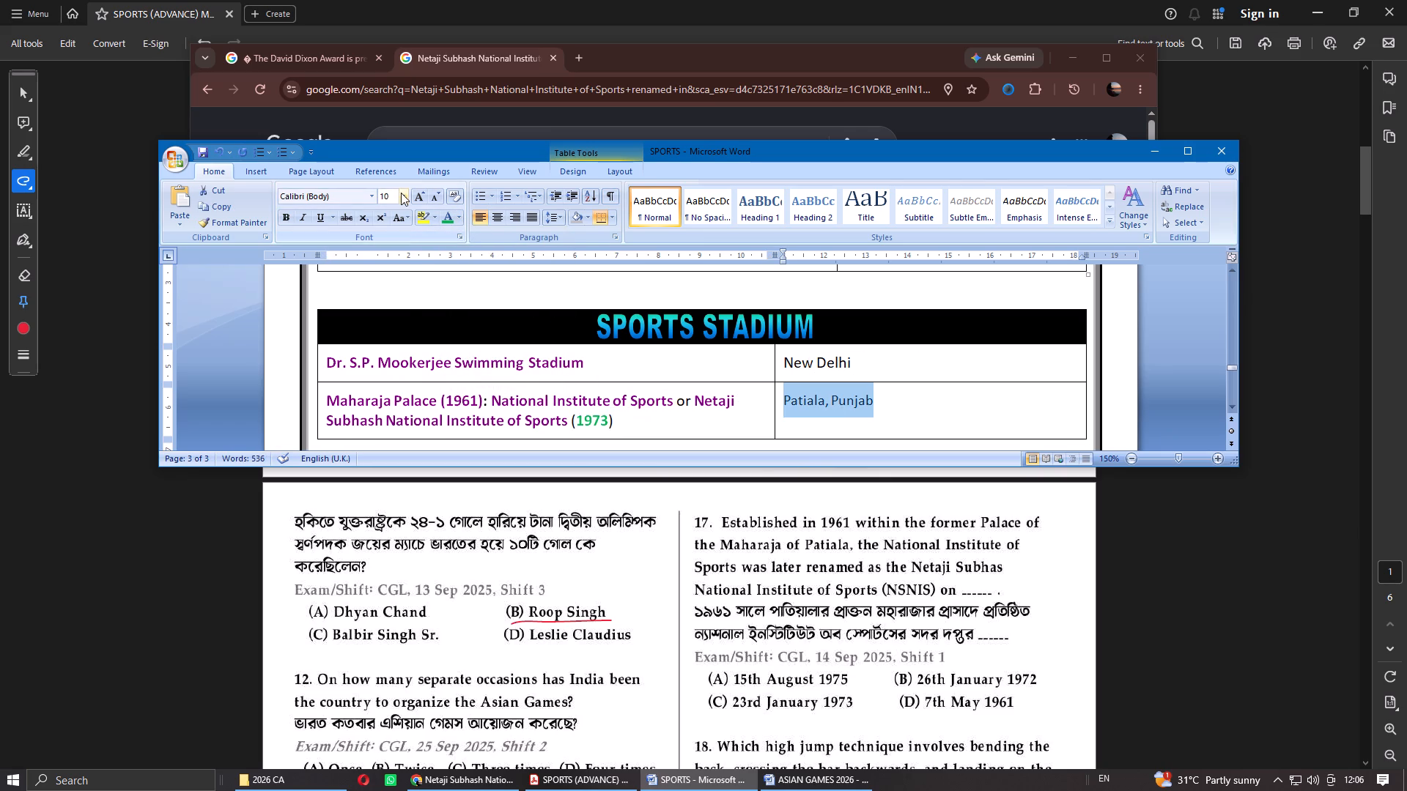
click(401, 193)
click(392, 245)
click(678, 422)
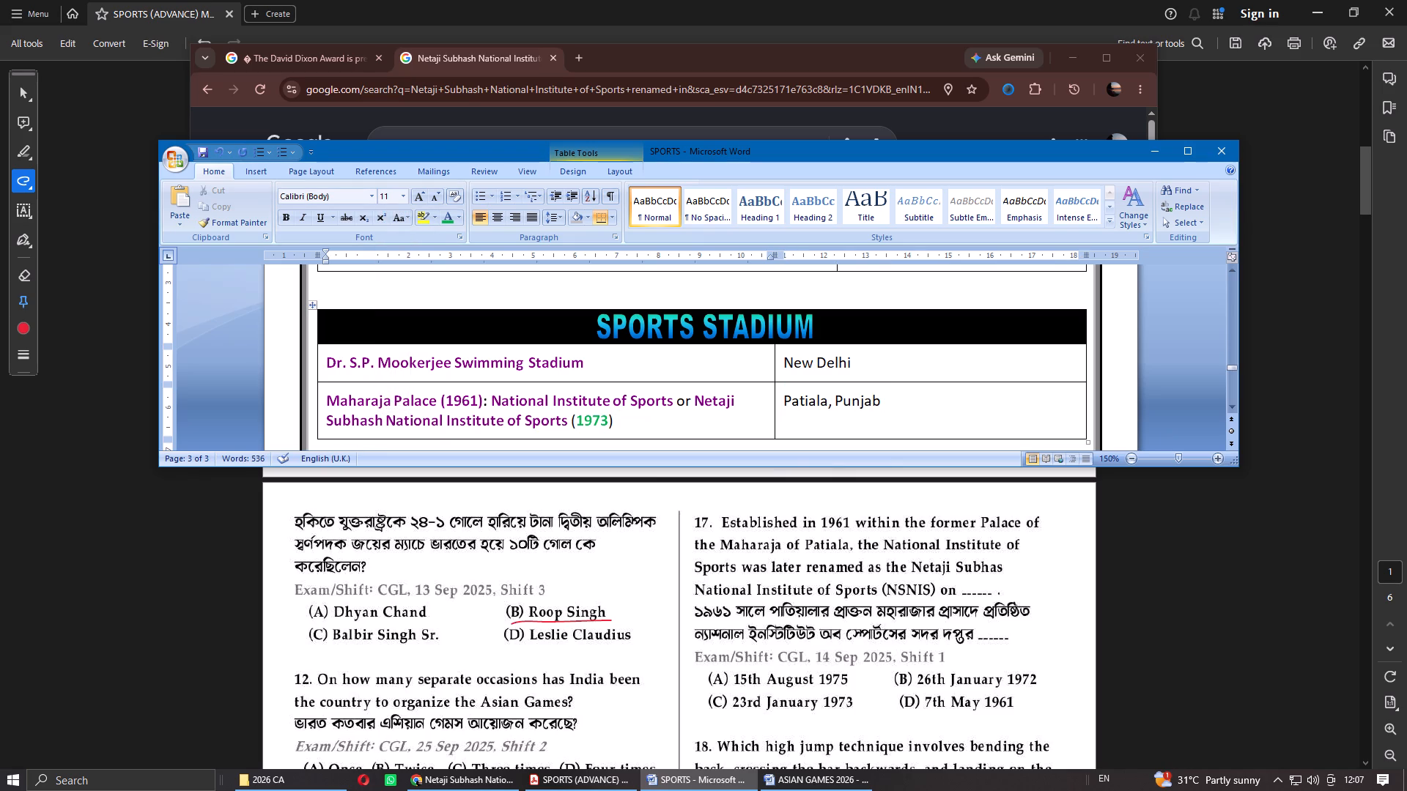
Make the brackets around "1961" after Maharaja Palace black and non-bold, and the year between them bold and green.
drag(442, 400, 481, 399)
click(457, 220)
click(462, 234)
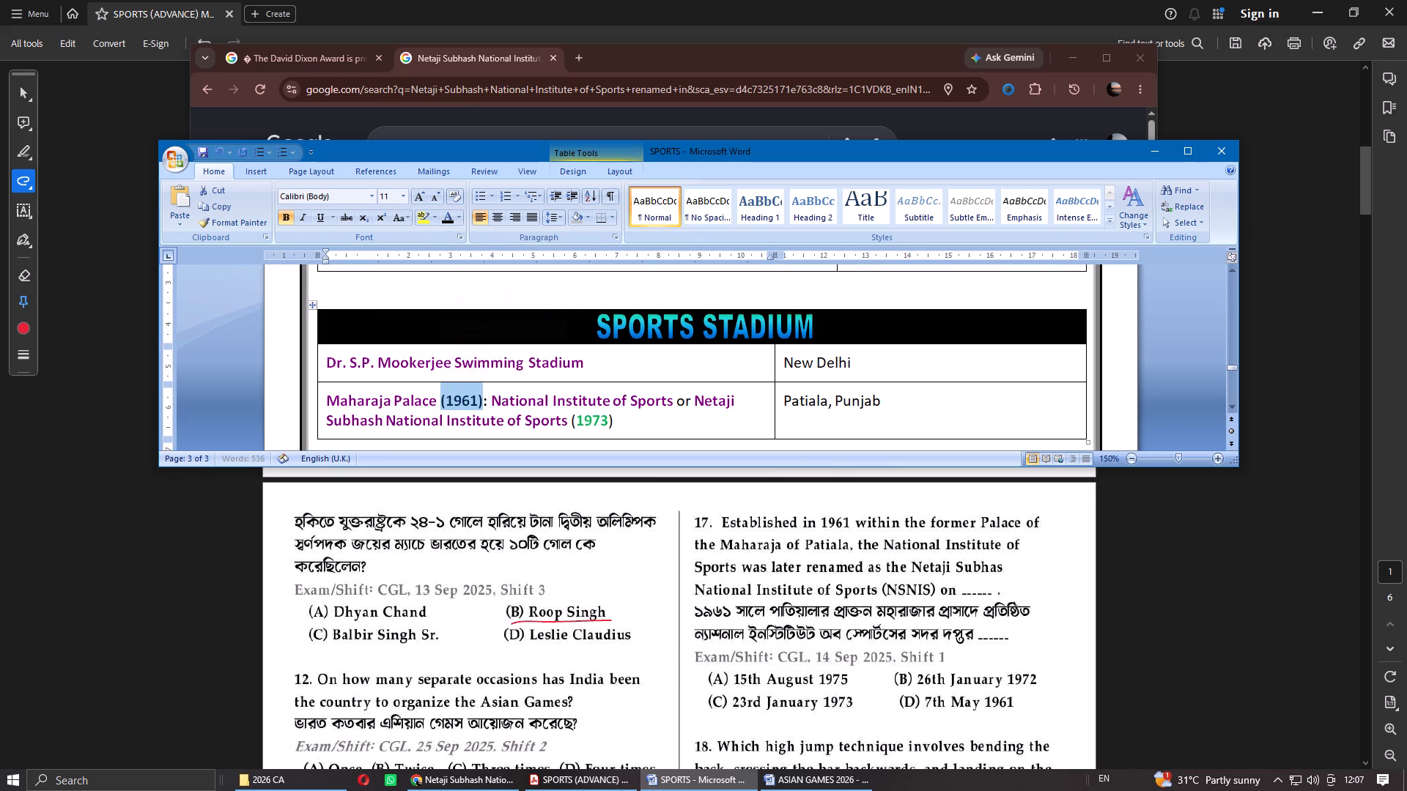
click(287, 220)
double_click(465, 404)
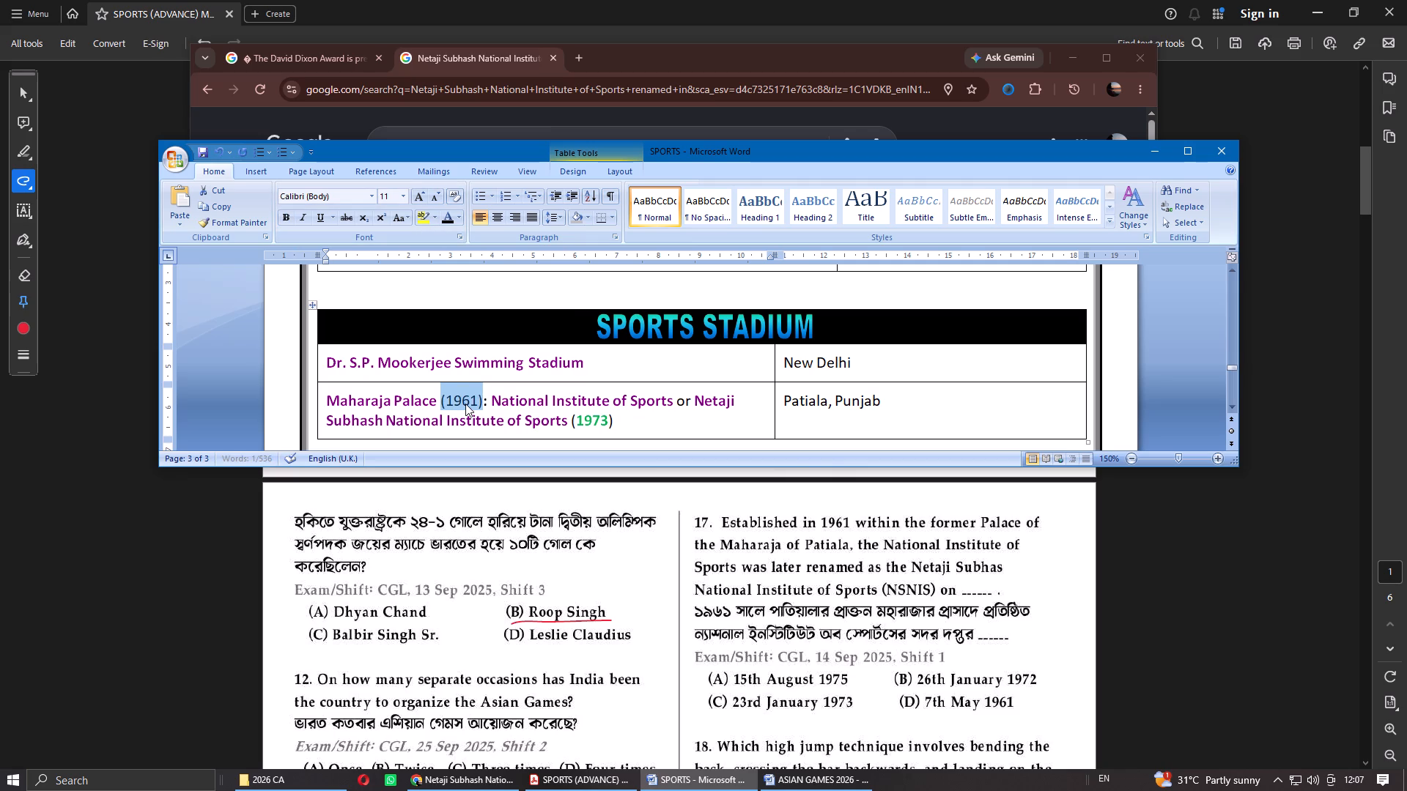
click(284, 212)
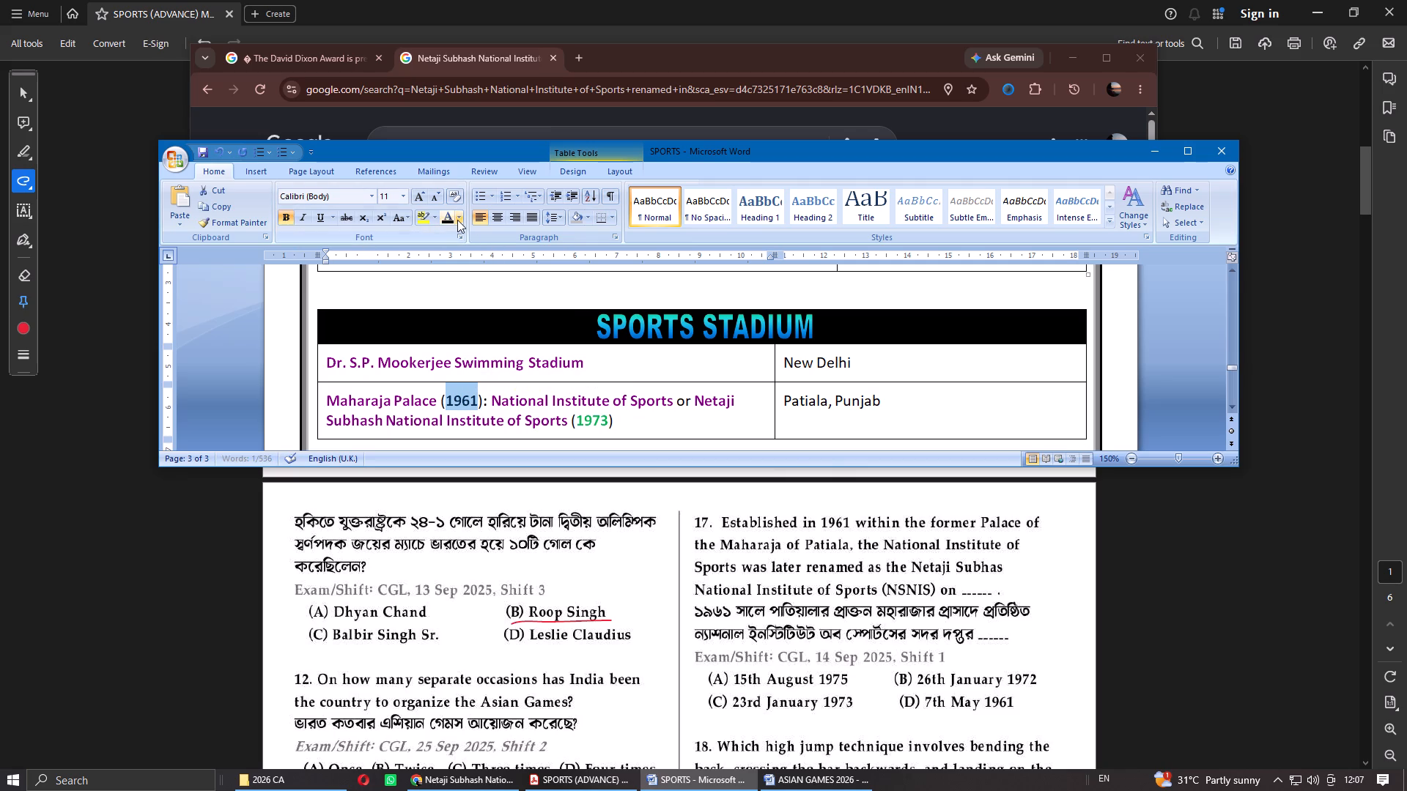
click(462, 219)
click(510, 344)
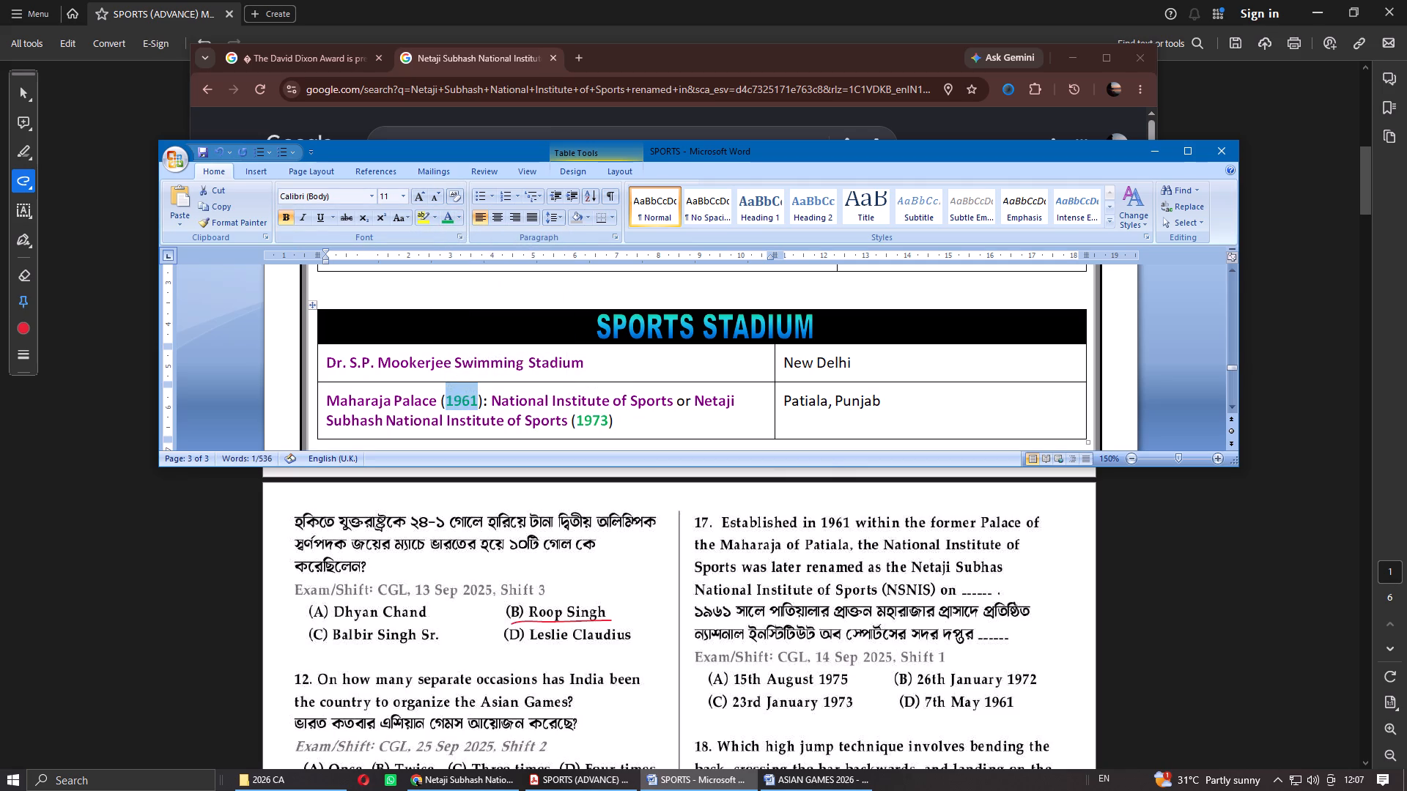
click(660, 428)
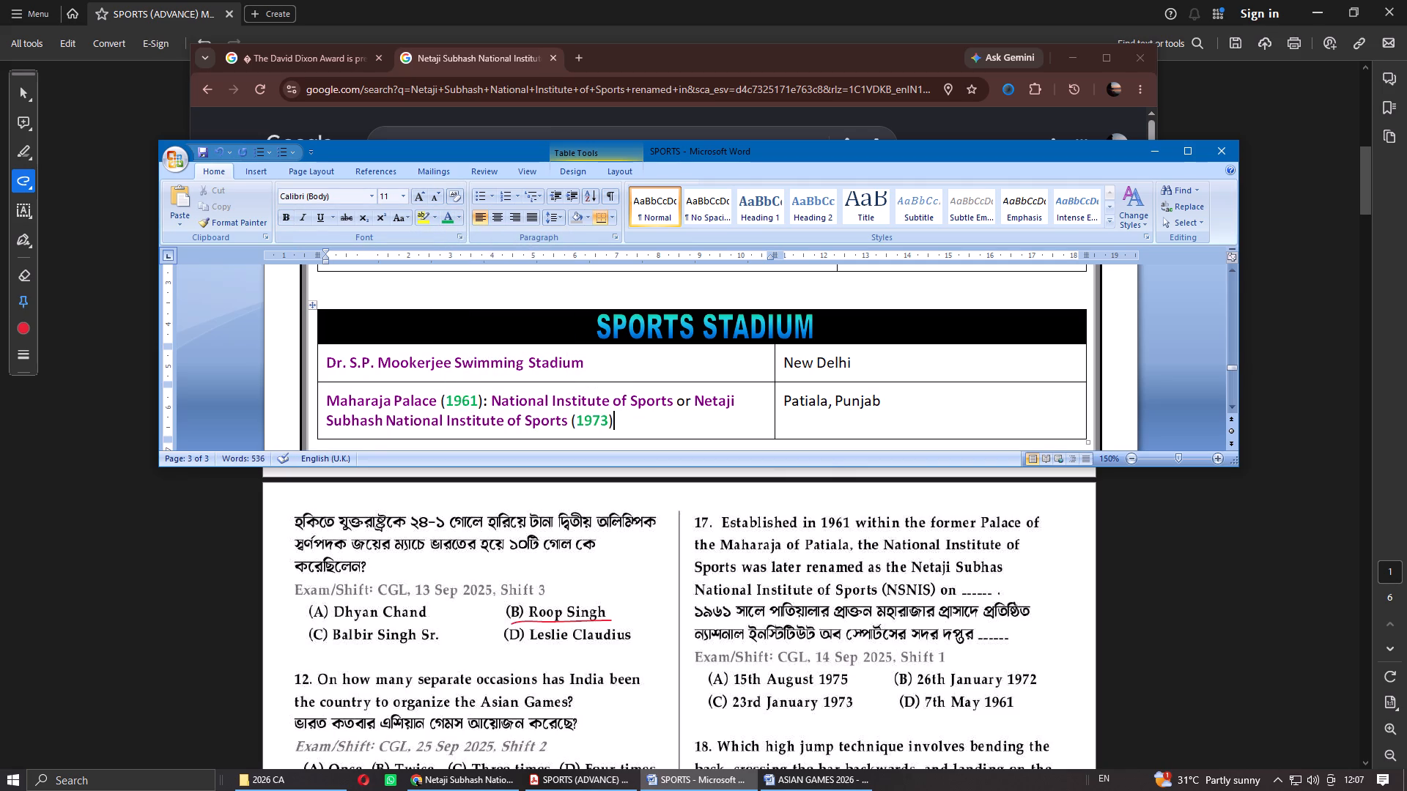